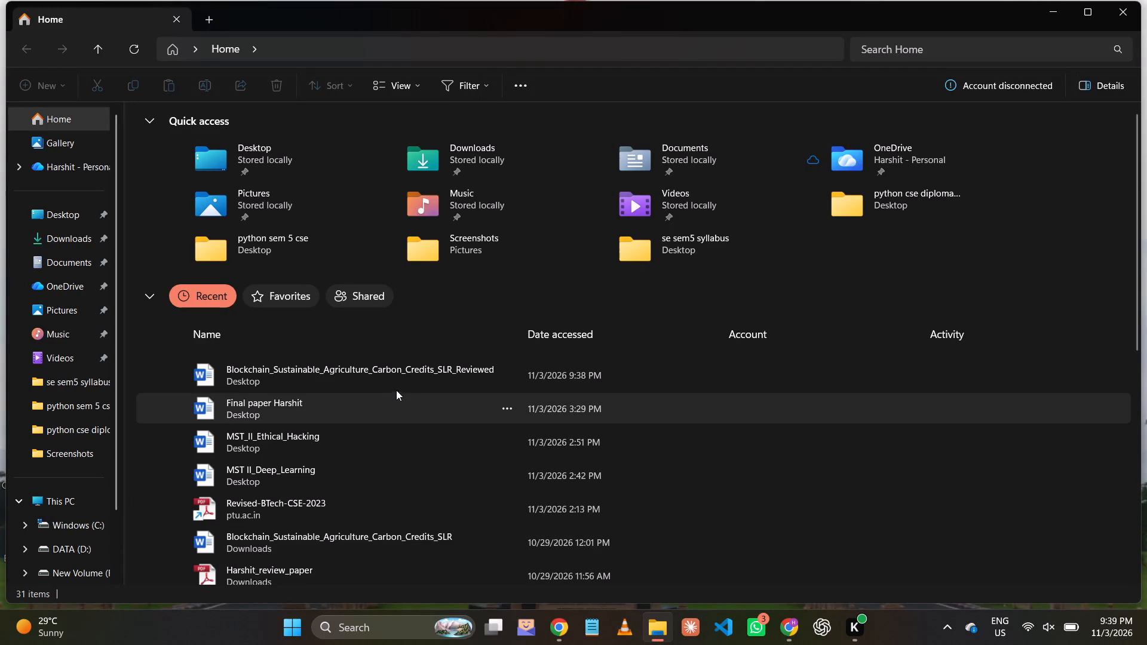
# Open the downloaded marks_upload_template_96259_MST1_Y2B workbook in Excel and enable it for editing.
pyautogui.click(62, 212)
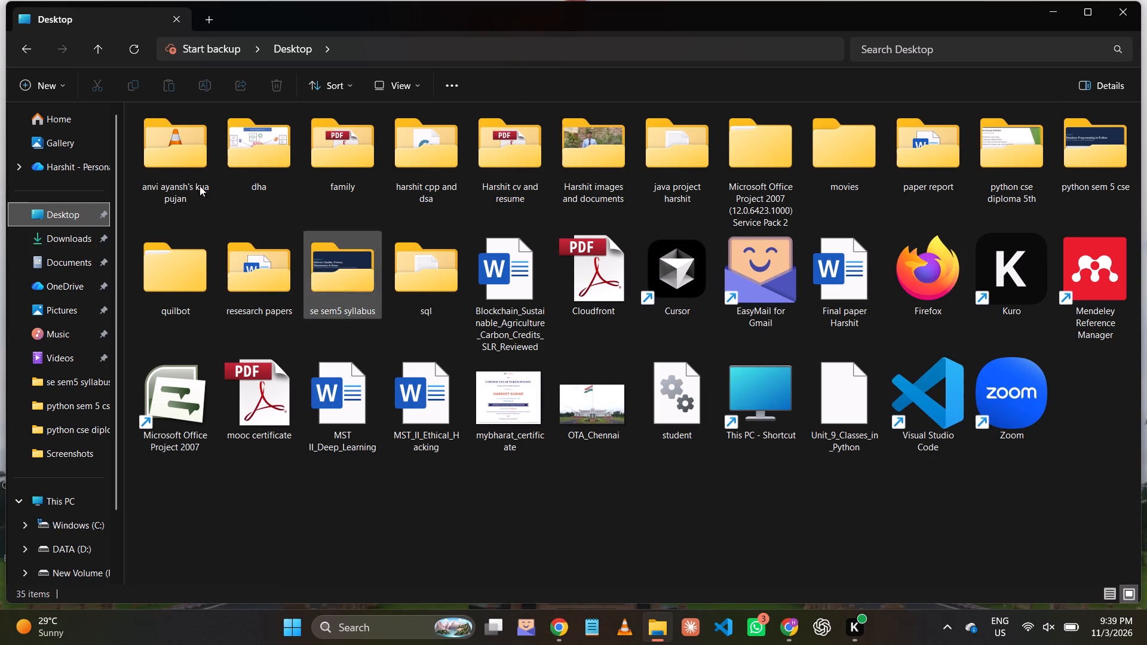
pyautogui.click(84, 234)
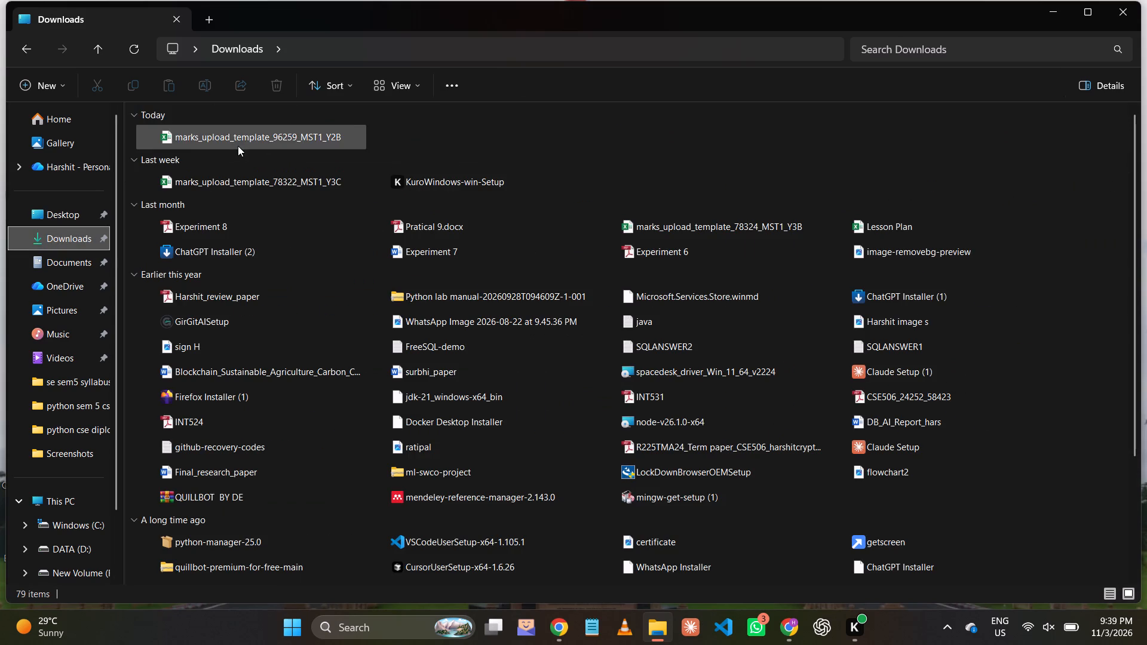
pyautogui.doubleClick(242, 140)
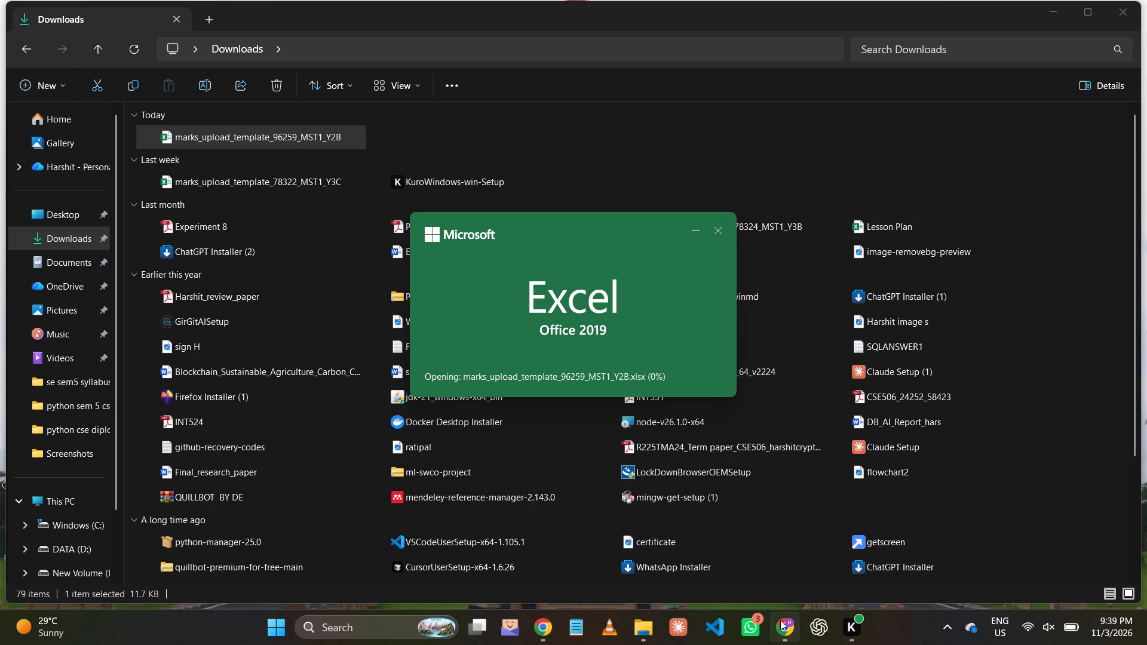
pyautogui.click(618, 63)
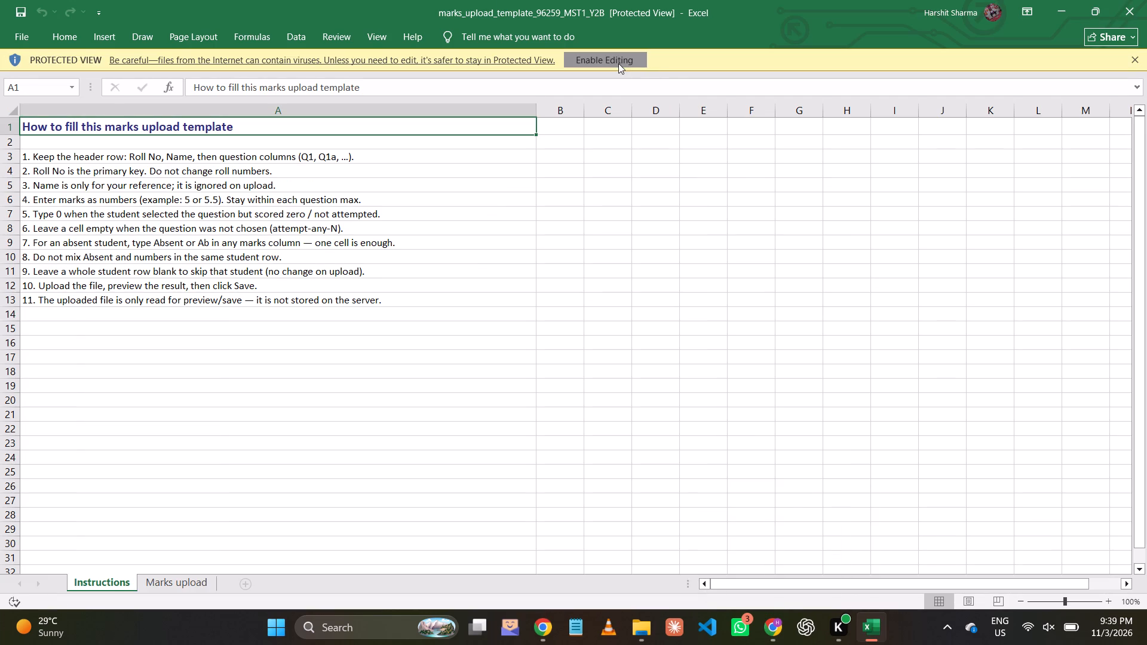
pyautogui.click(199, 580)
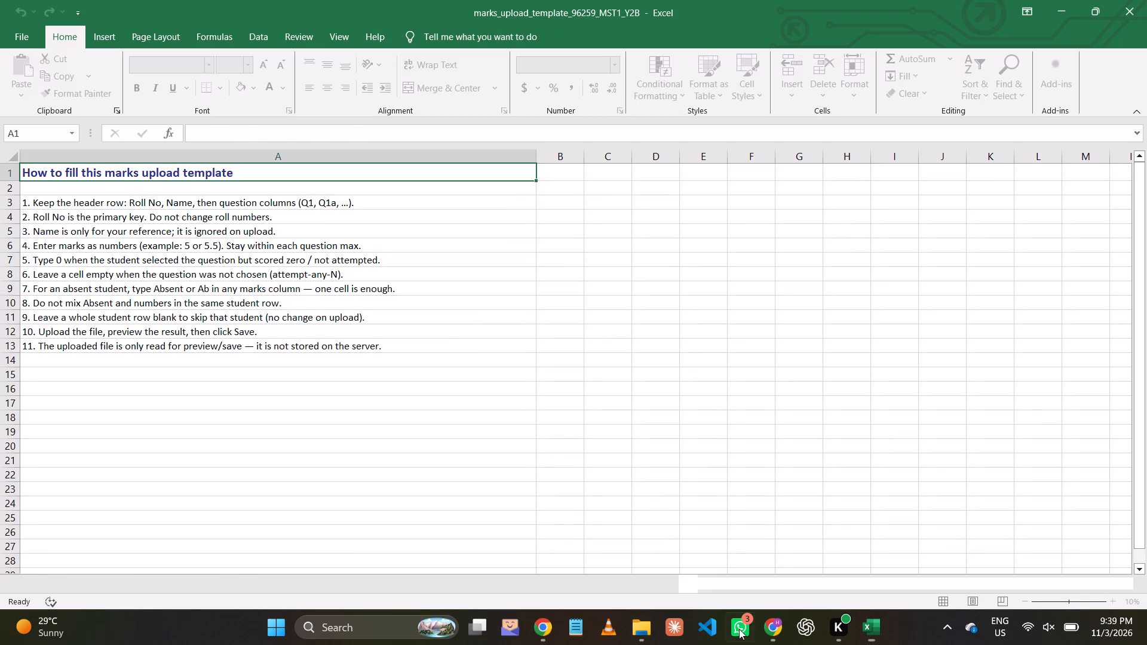
# Switch to Chrome, open MST1 paper 96259 from MST Micro Analysis, and examine its sections, questions and mark distribution.
pyautogui.click(768, 628)
pyautogui.scroll(5, 444, 303)
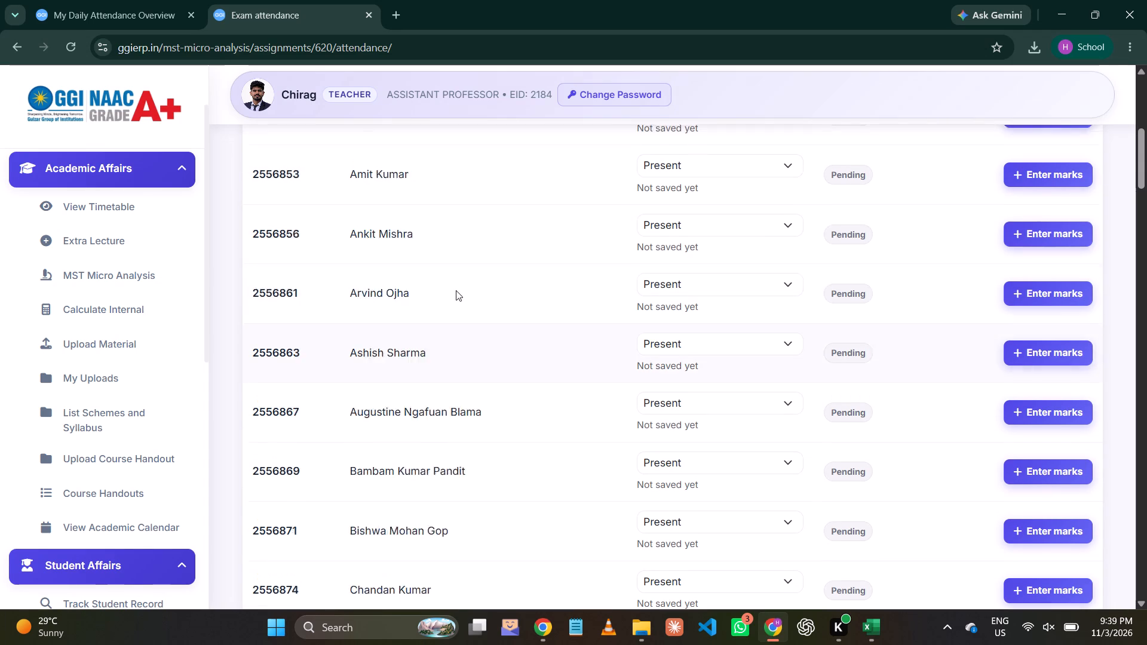
pyautogui.scroll(13, 456, 290)
pyautogui.click(1090, 170)
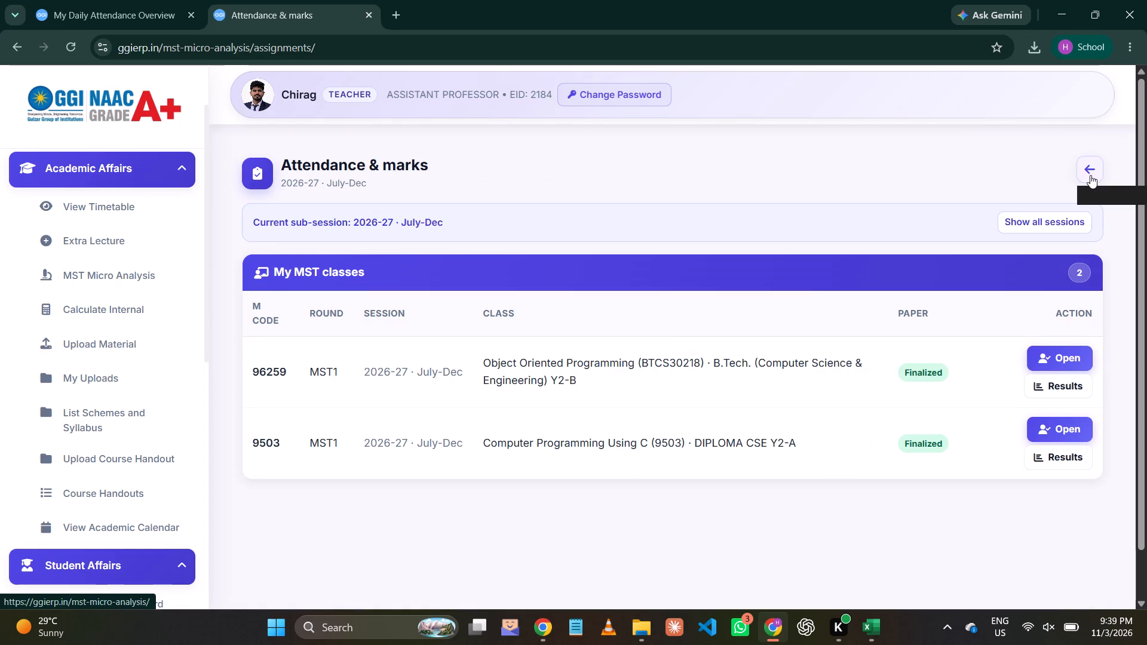
pyautogui.click(1090, 175)
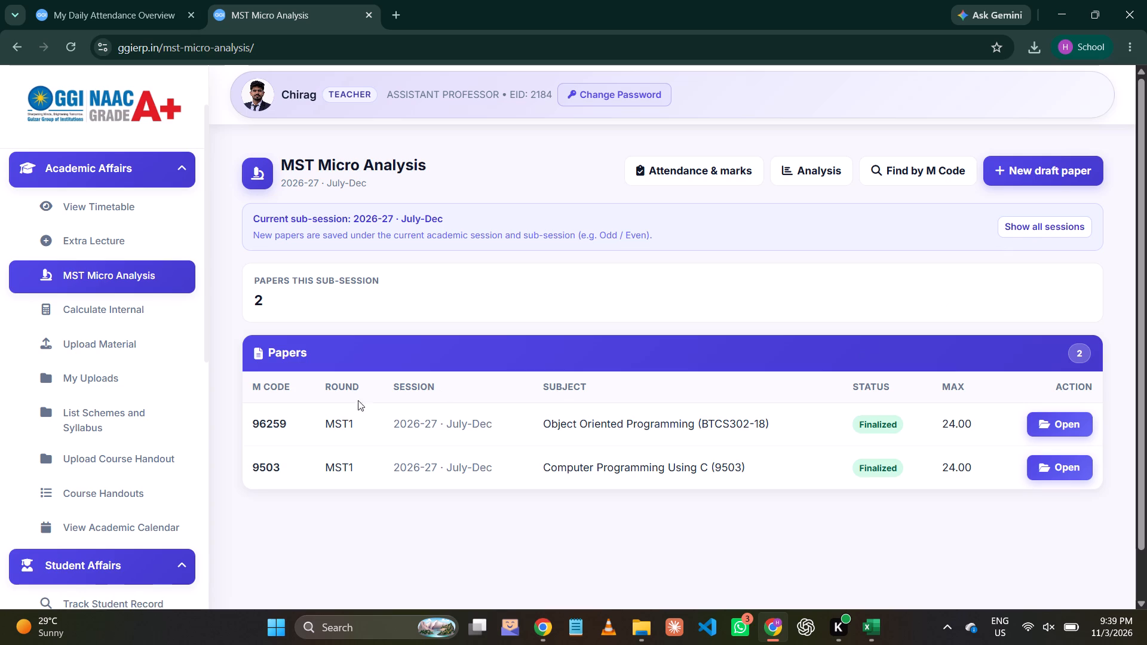
pyautogui.click(1048, 421)
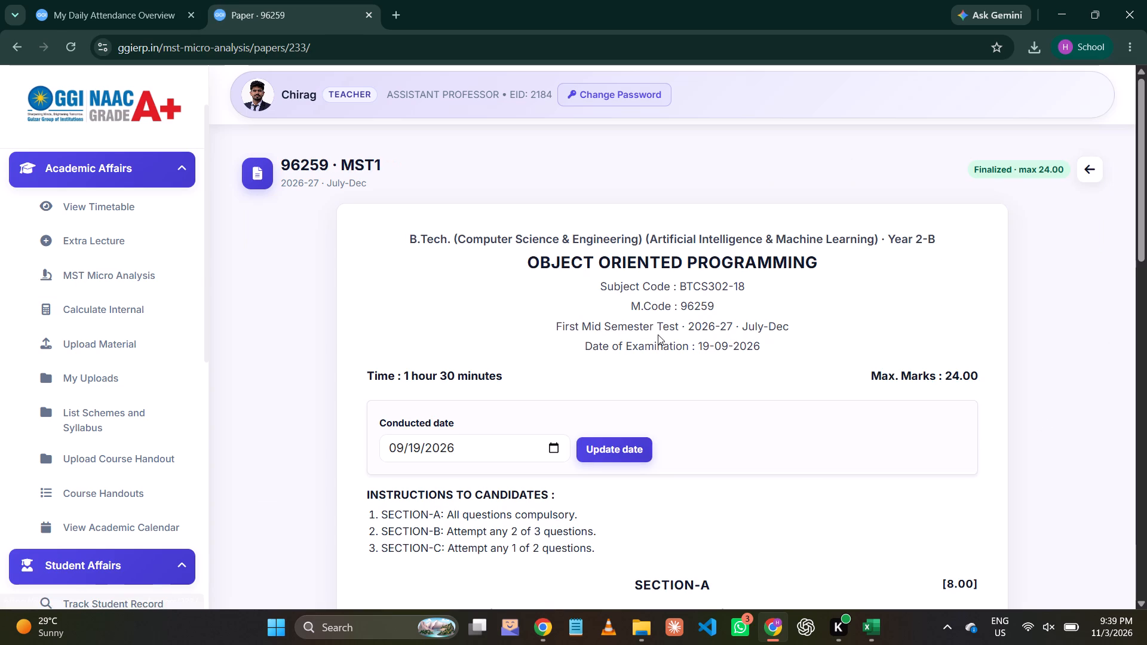
pyautogui.scroll(-2, 658, 334)
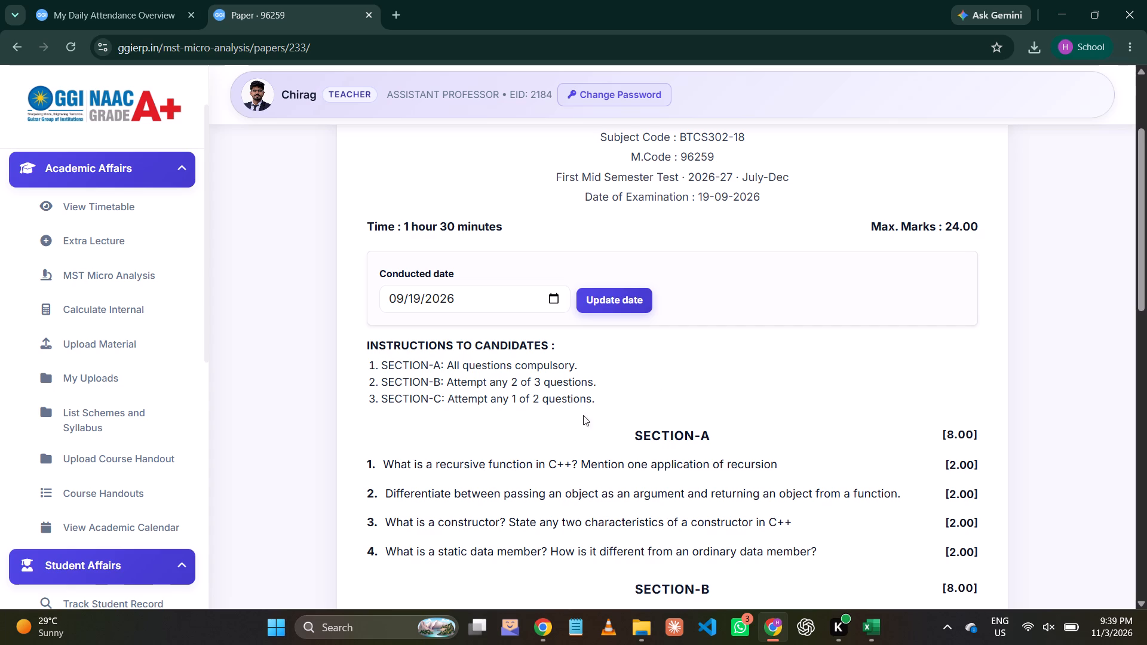
pyautogui.scroll(-7, 558, 402)
pyautogui.scroll(12, 558, 402)
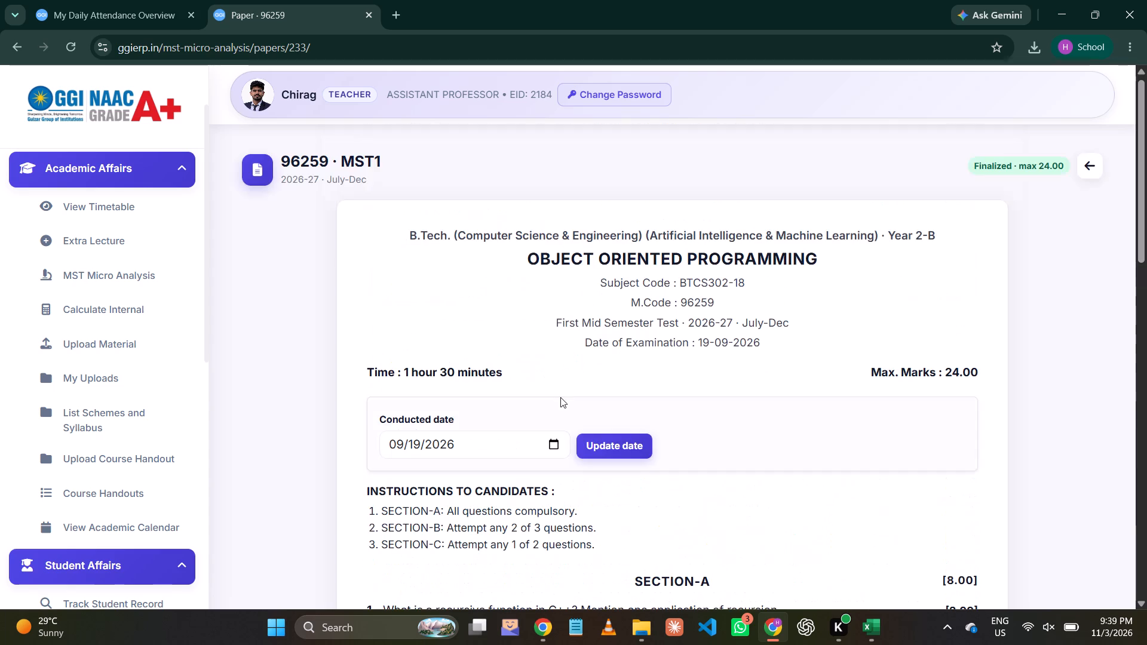
pyautogui.scroll(6, 591, 377)
pyautogui.scroll(-9, 467, 465)
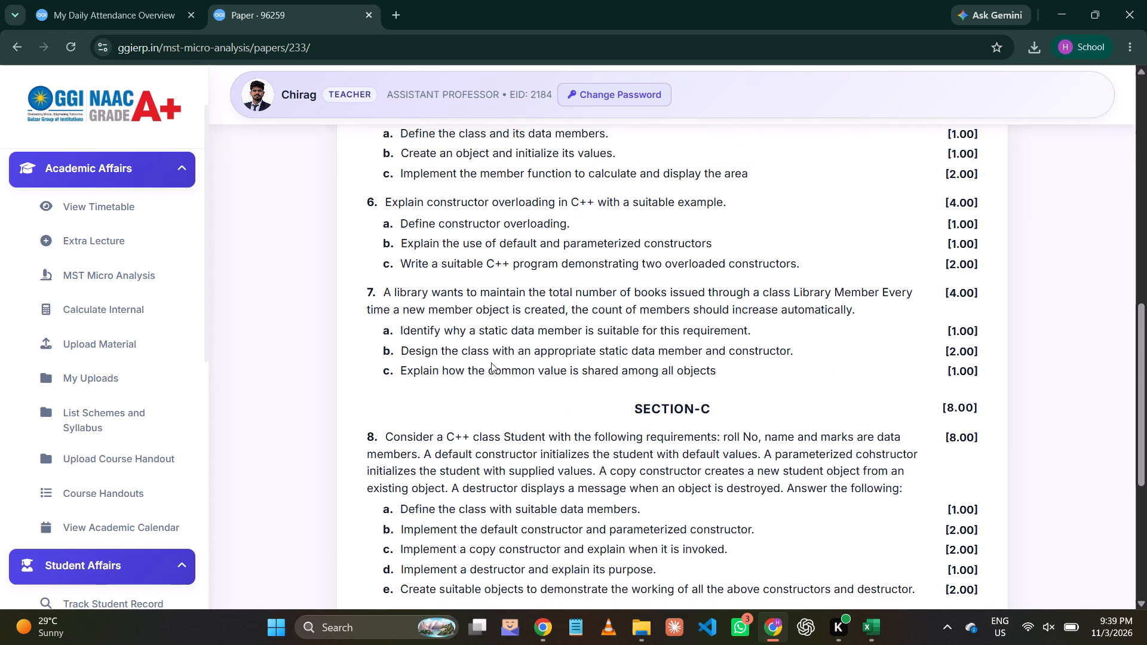
pyautogui.scroll(-4, 491, 363)
pyautogui.scroll(20, 932, 274)
pyautogui.scroll(2, 932, 274)
pyautogui.click(1080, 165)
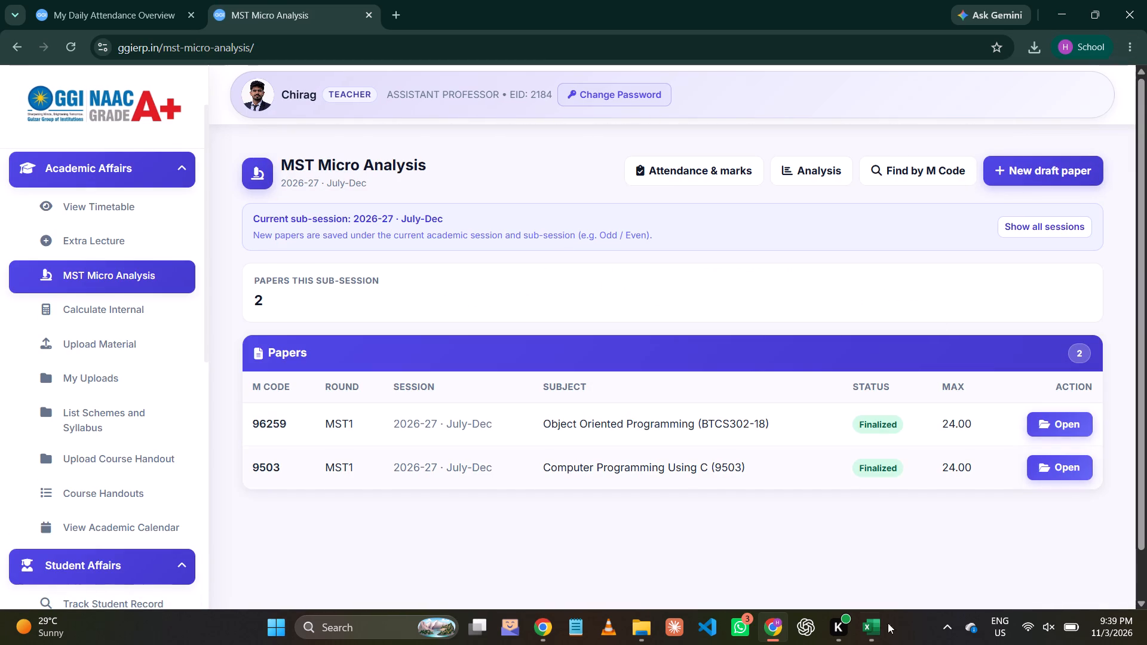
# Return to the Excel template's Marks upload sheet and fill row 39 with Q1 0, Q2 0, Q3 2 and Q4 0.
pyautogui.click(877, 628)
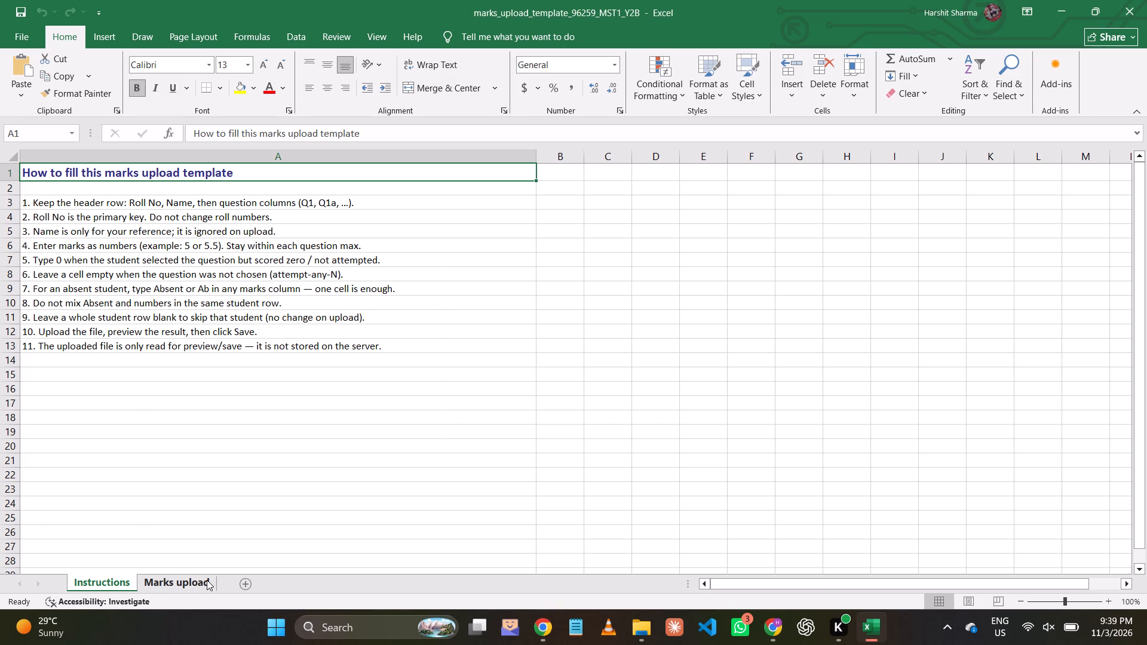
pyautogui.click(204, 580)
pyautogui.scroll(-4, 216, 448)
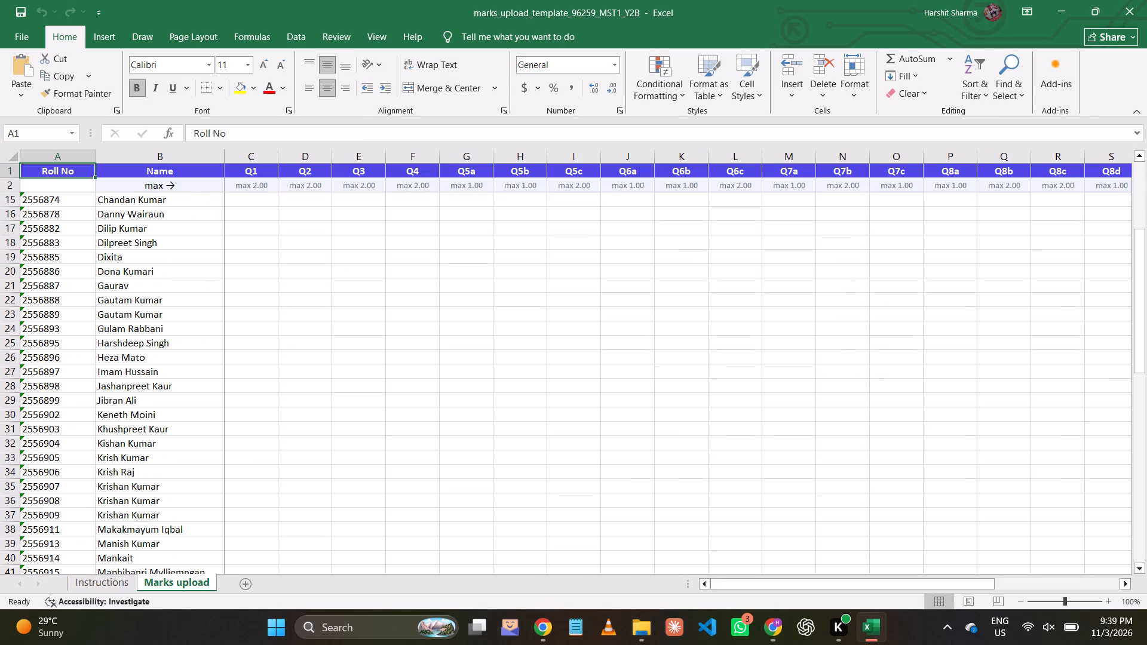
pyautogui.click(152, 549)
pyautogui.click(255, 545)
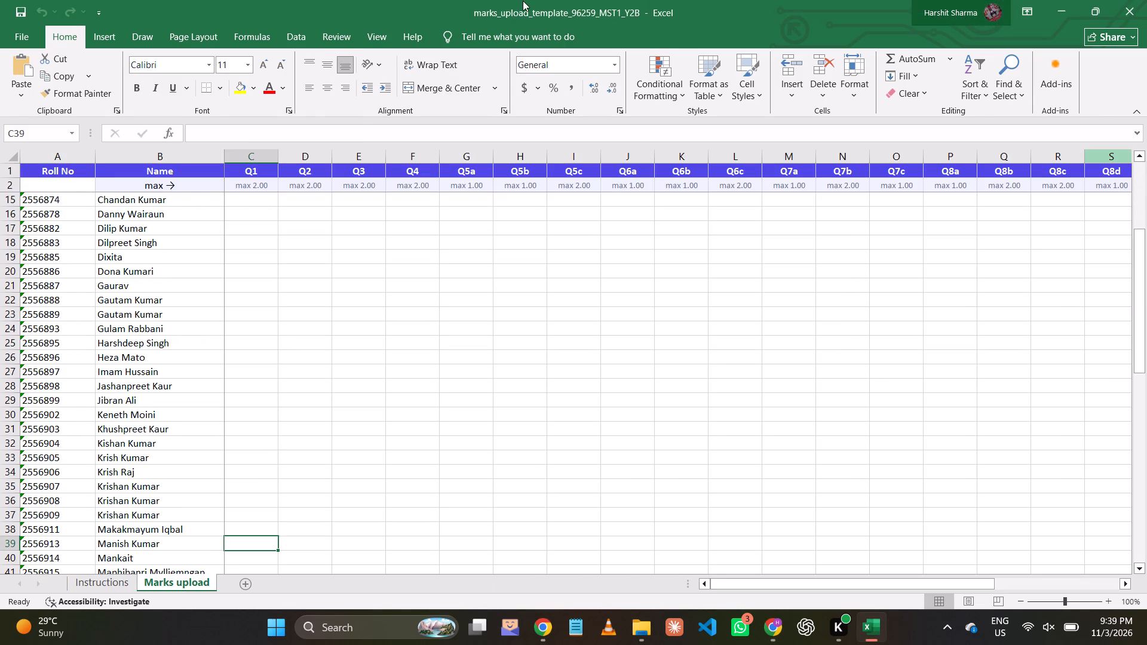
pyautogui.press('3')
pyautogui.press('BackSpace')
pyautogui.press('0')
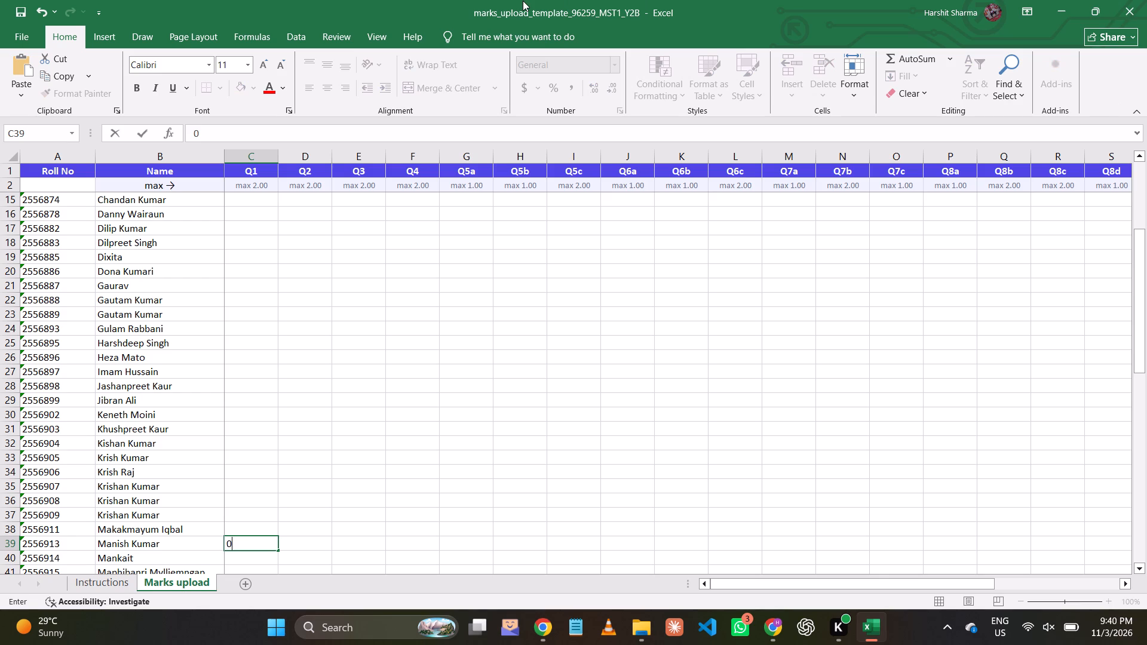
pyautogui.press('Right')
pyautogui.press('0')
pyautogui.press('Right')
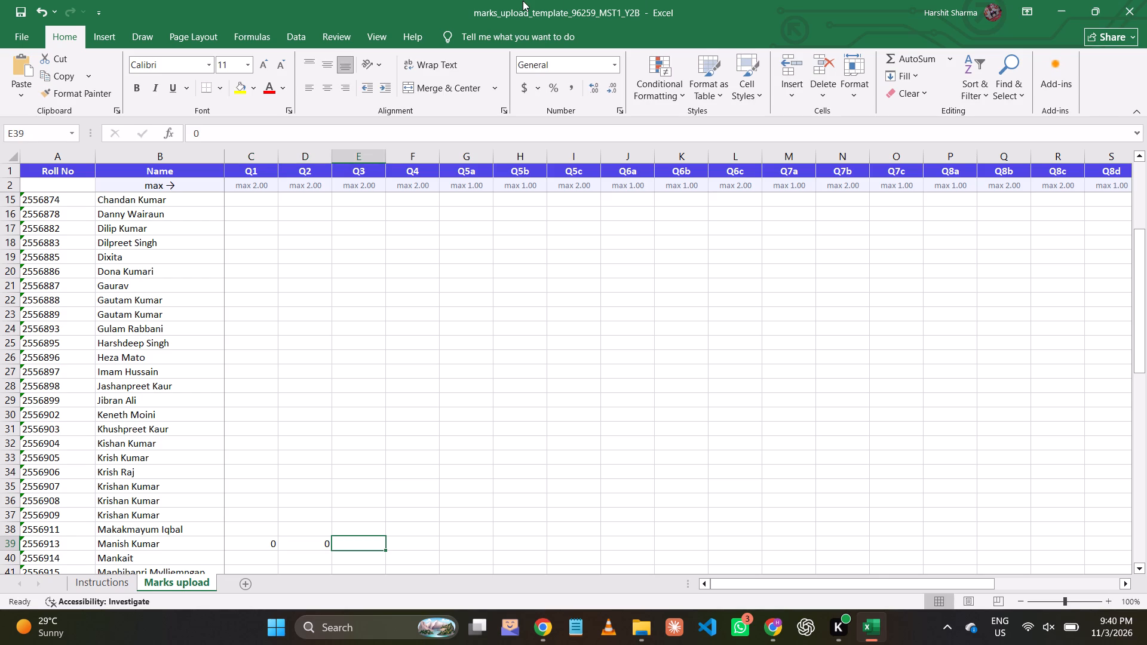
pyautogui.press('2')
pyautogui.press('Right')
pyautogui.press('0')
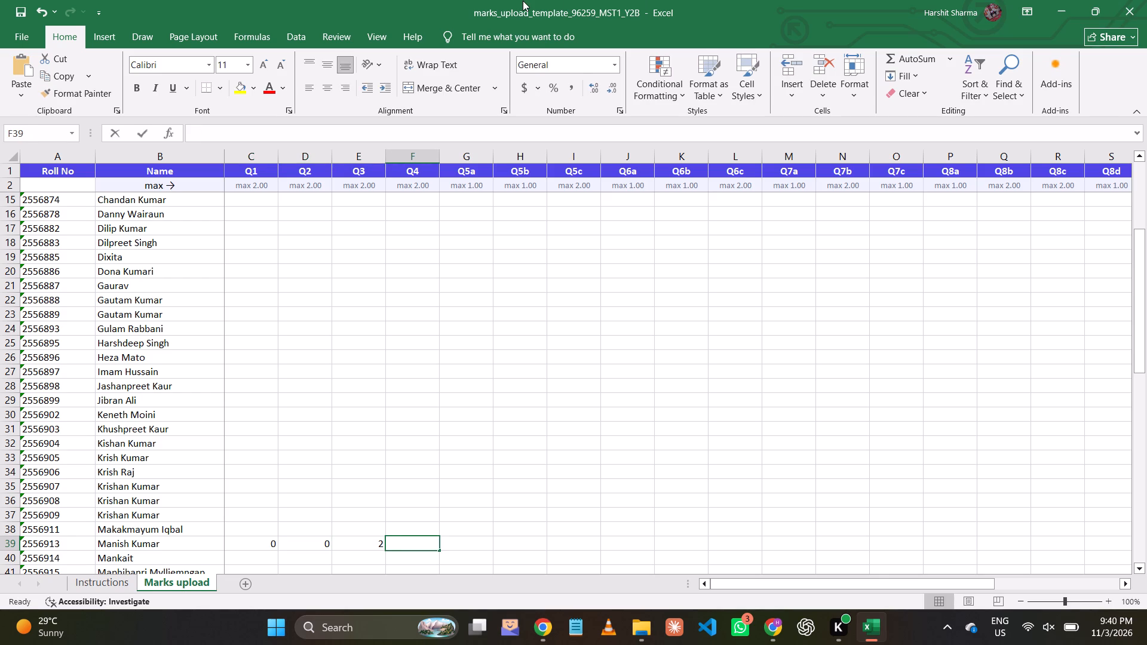
pyautogui.press('Right')
# Enter the Q5 sub-question marks in row 39: Q5a 1, Q5b 1 and Q5c 0.
pyautogui.press('2')
pyautogui.press('Right')
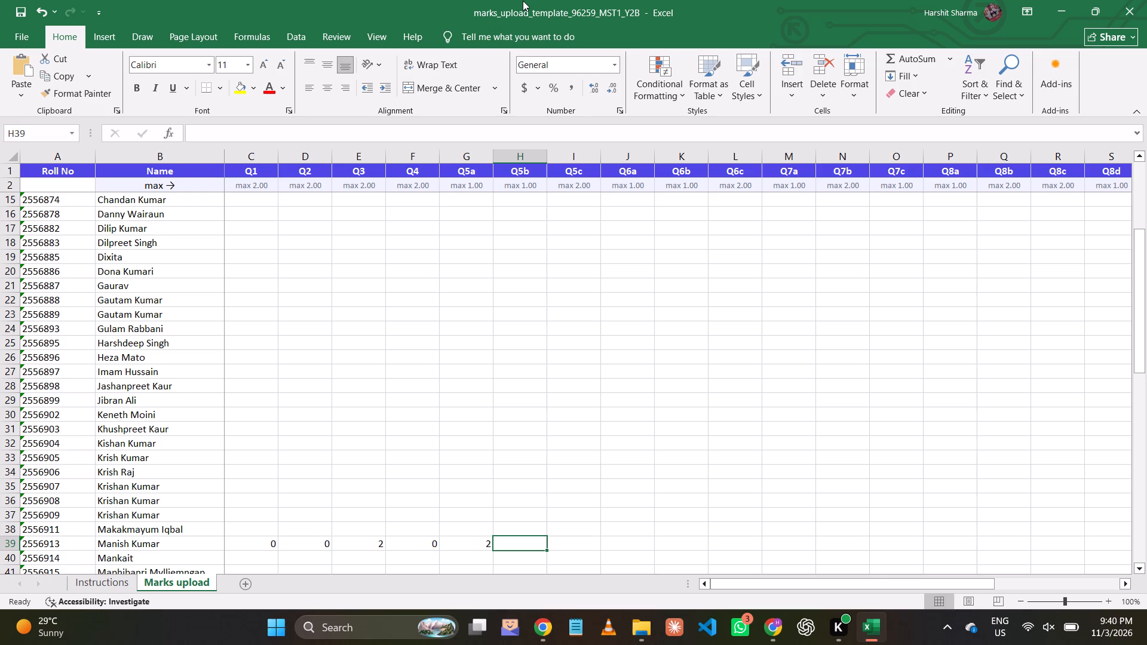
pyautogui.press('Left')
pyautogui.press('BackSpace')
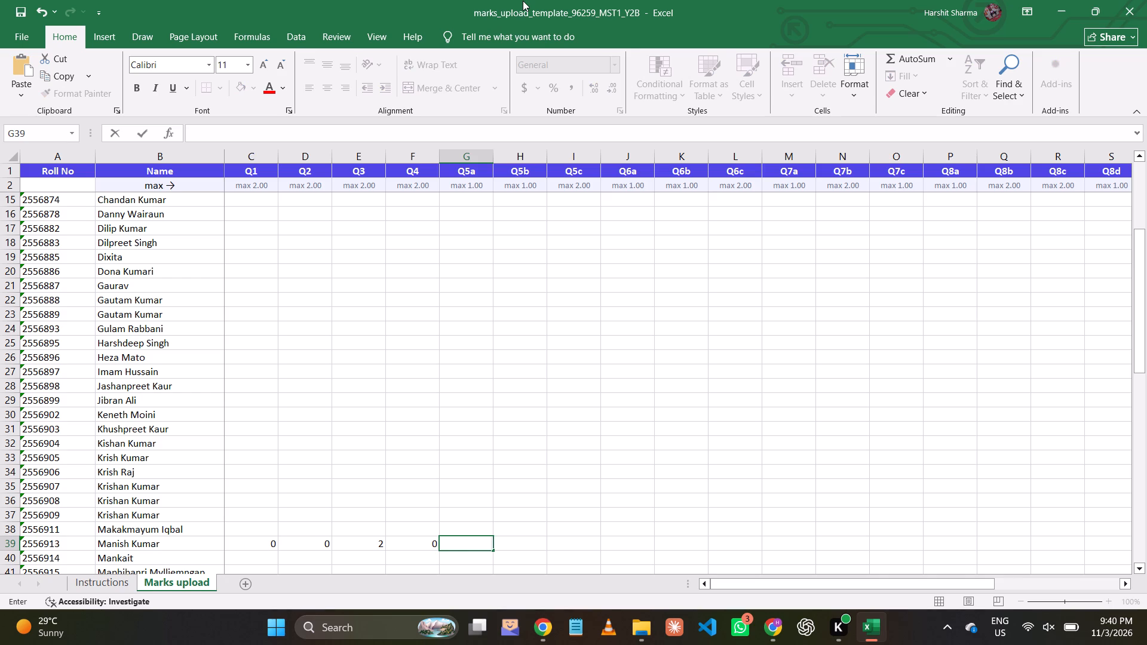
pyautogui.press('1')
pyautogui.press('Right')
pyautogui.press('1')
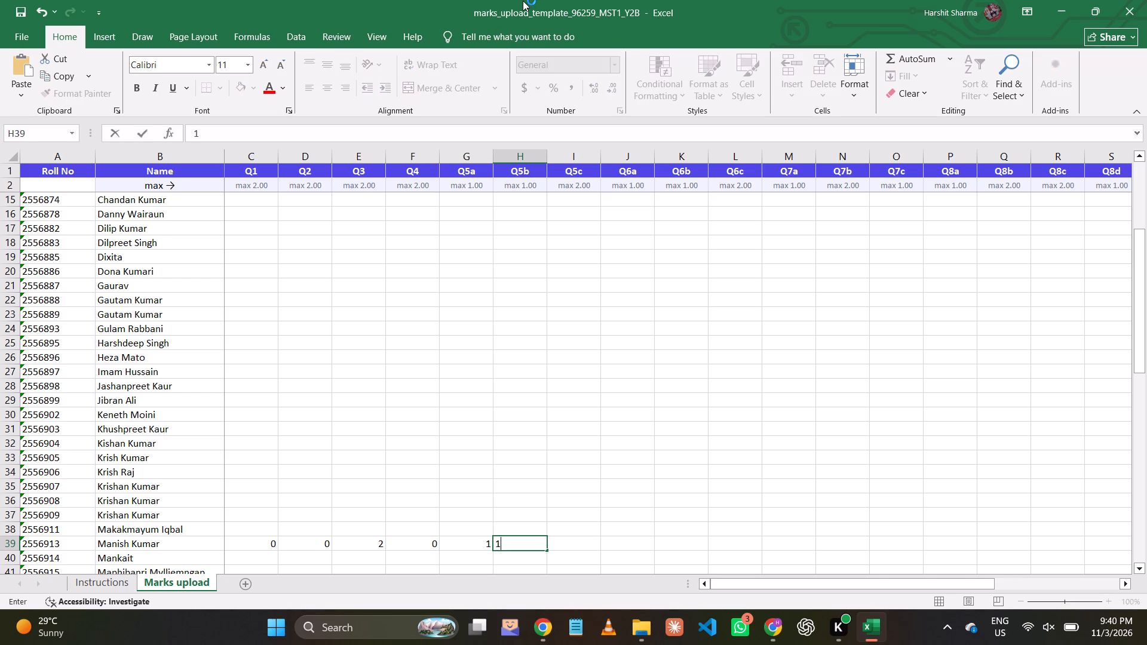
pyautogui.press('Right')
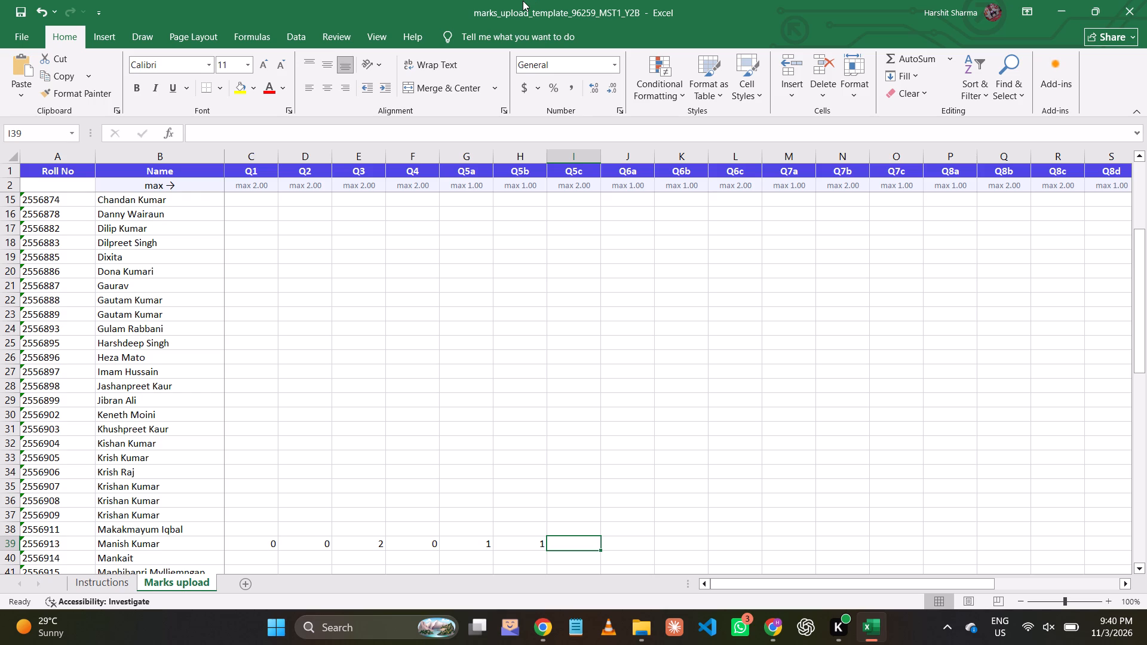
pyautogui.press('0')
pyautogui.press('Right')
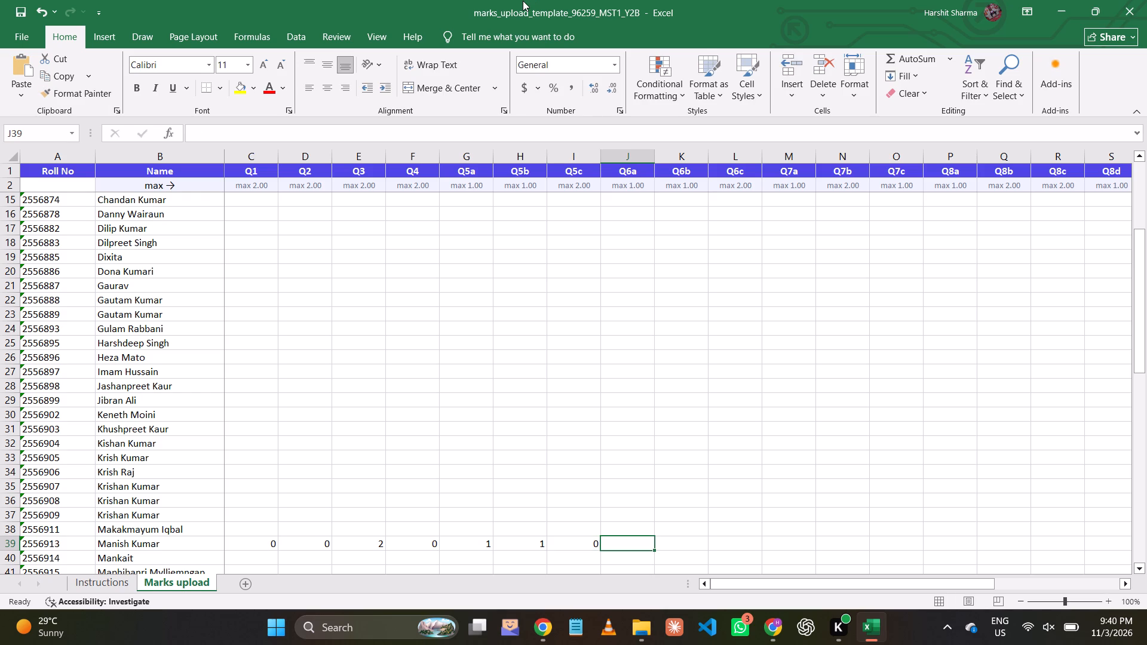
# Enter 0 for Q6a, Q6b and Q6c in row 39.
pyautogui.press('0')
pyautogui.press('Right')
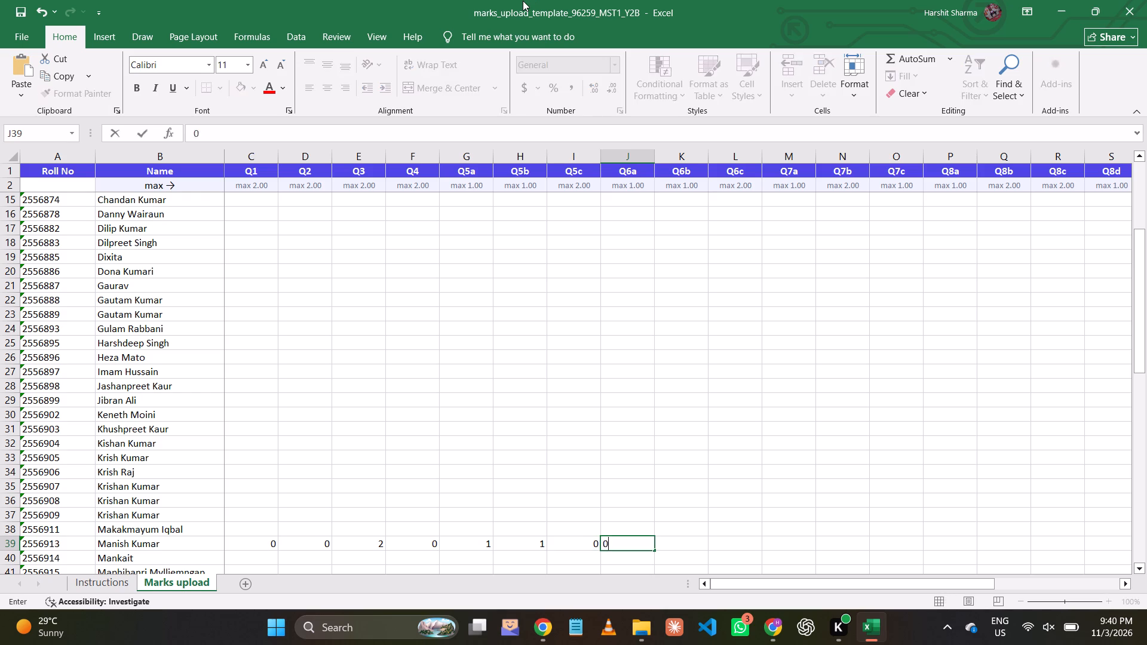
pyautogui.press('0')
pyautogui.press('Right')
pyautogui.press('0')
pyautogui.press('Right')
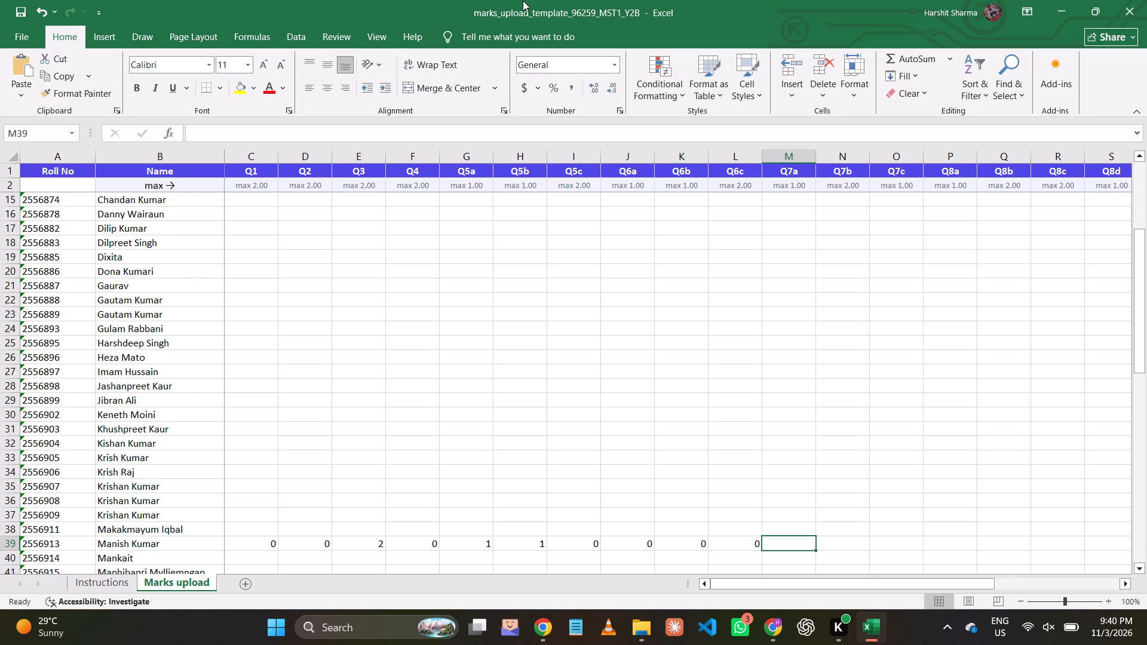
# Leave Q7a to Q7c blank in row 39 and enter 0 for Q8a, Q8b and Q8c.
pyautogui.press('Right')
pyautogui.press('Right')
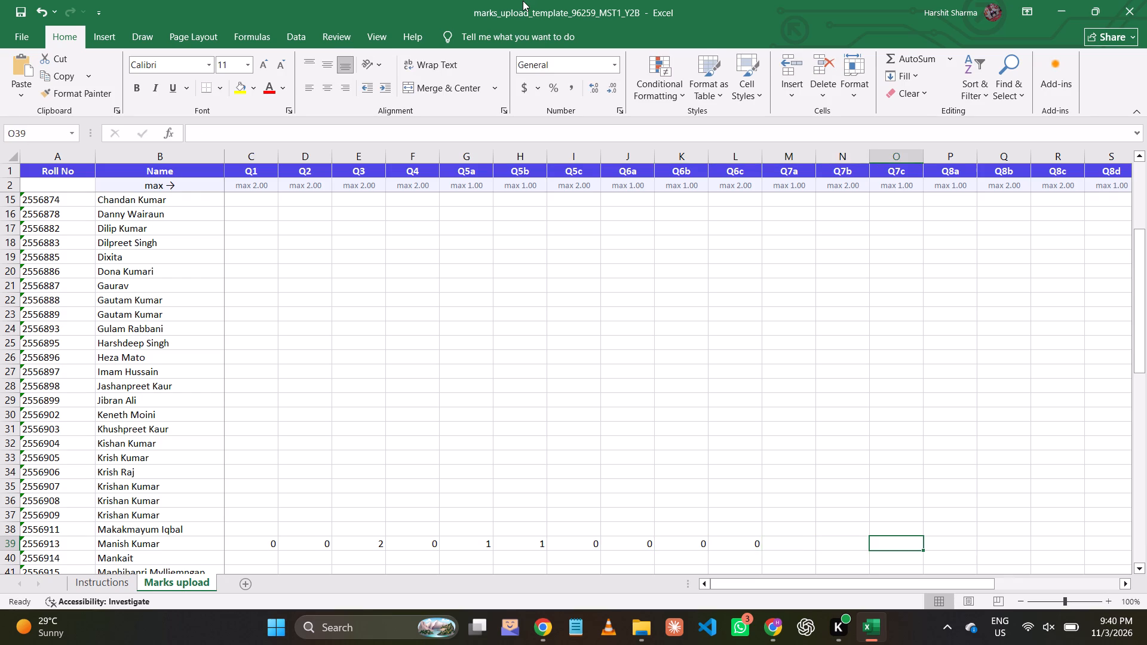
pyautogui.press('Right')
pyautogui.press('0')
pyautogui.press('Right')
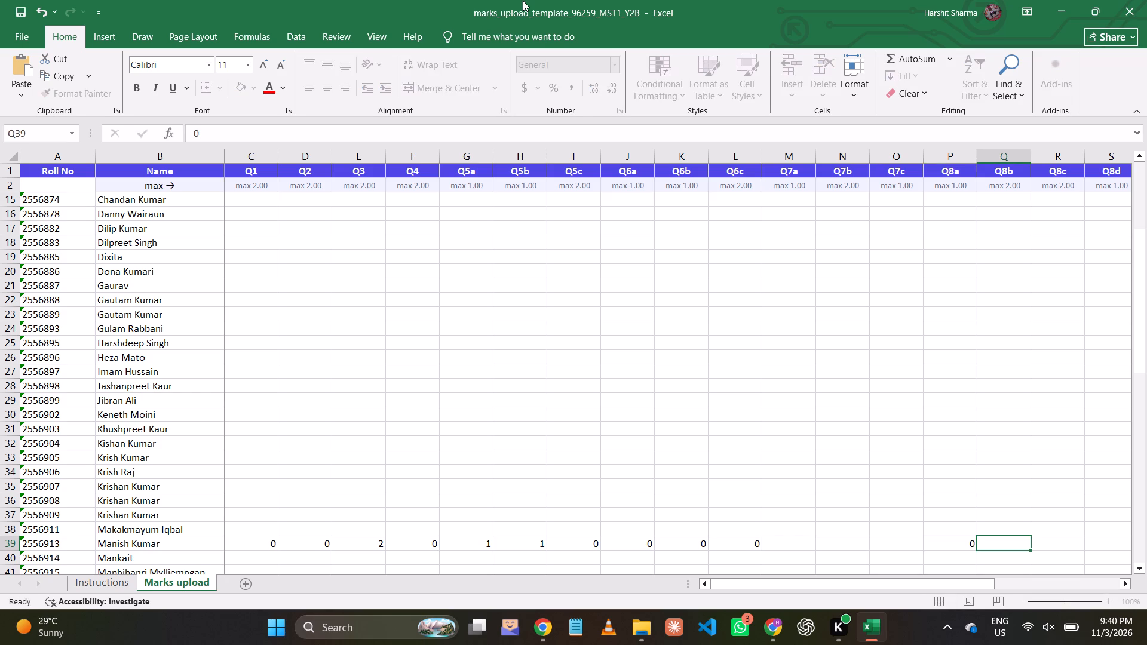
pyautogui.press('0')
pyautogui.press('Right')
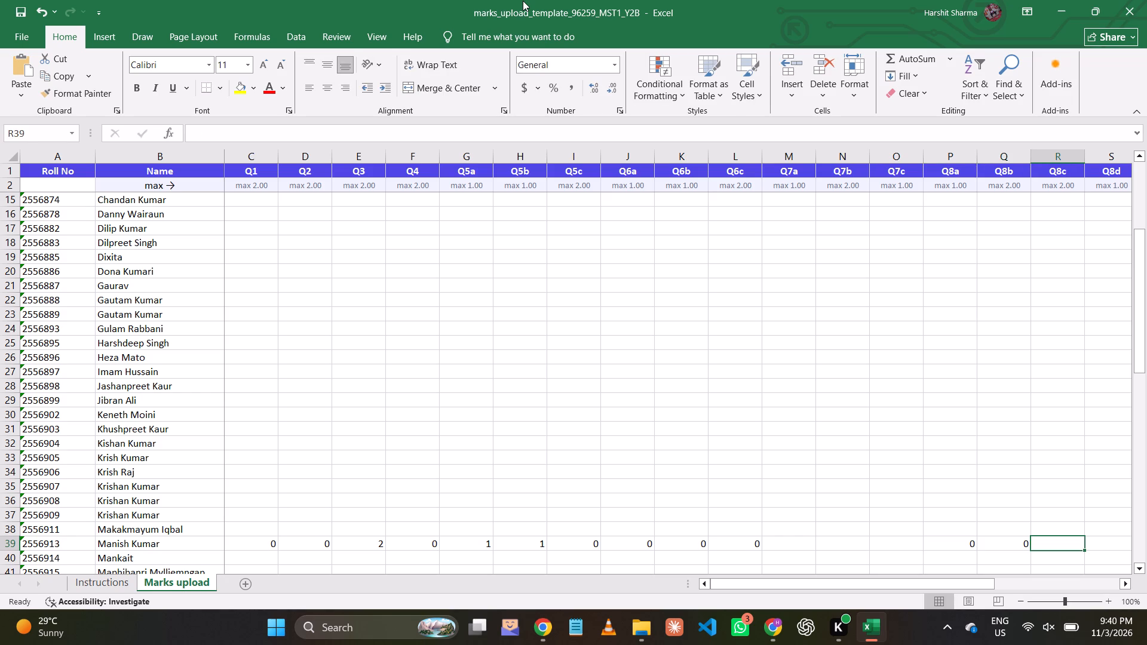
pyautogui.press('Right')
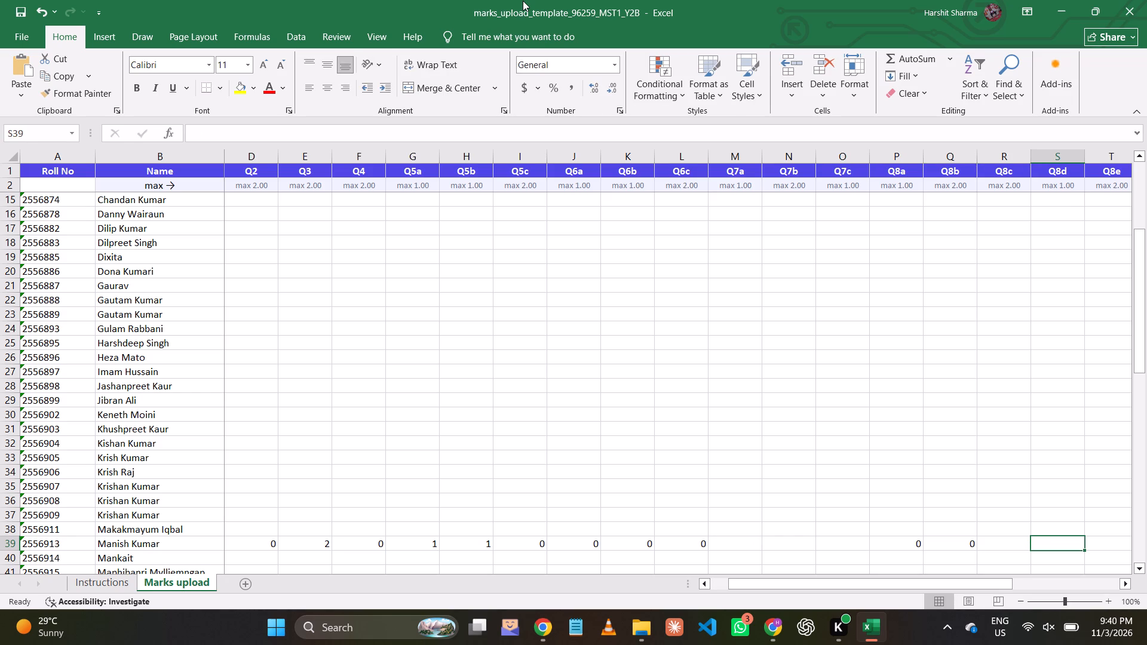
pyautogui.press('Left')
pyautogui.press('0')
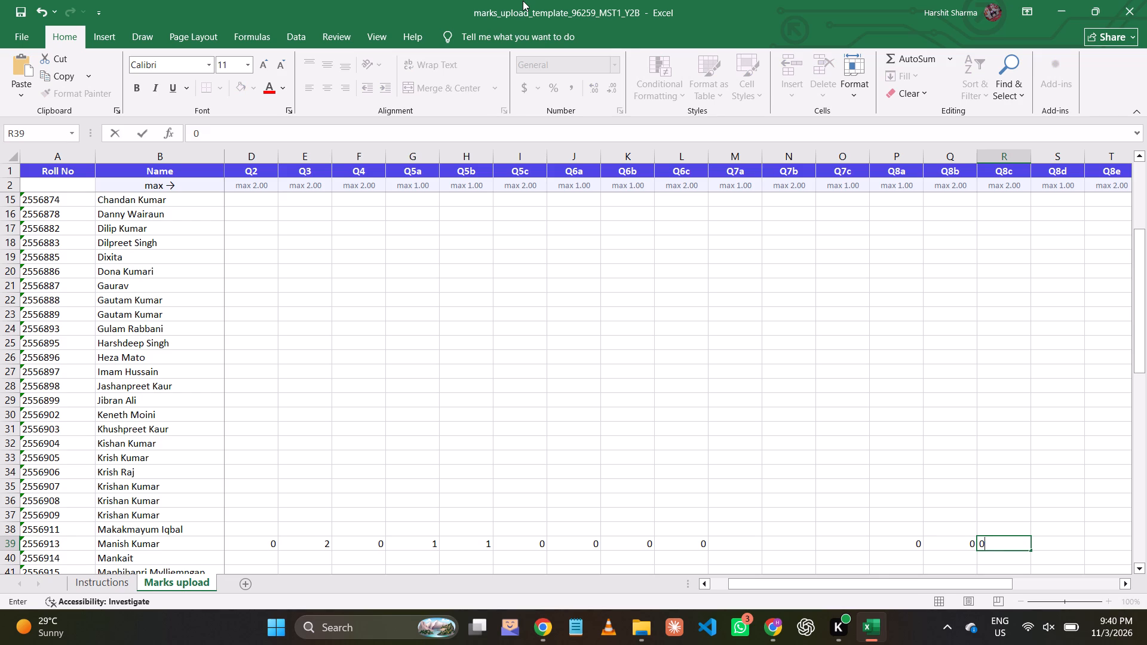
pyautogui.press('Down')
# Enter the next student's marks in row 40: Q2 2, Q3 0 and Q4 2.
pyautogui.press('Left')
pyautogui.press('Left')
pyautogui.press('Left')
pyautogui.press('Left')
pyautogui.press('Left')
pyautogui.press('Left')
pyautogui.press('Left')
pyautogui.press('Left')
pyautogui.press('Left')
pyautogui.press('Left')
pyautogui.press('Left')
pyautogui.press('Left')
pyautogui.press('Left')
pyautogui.press('Left')
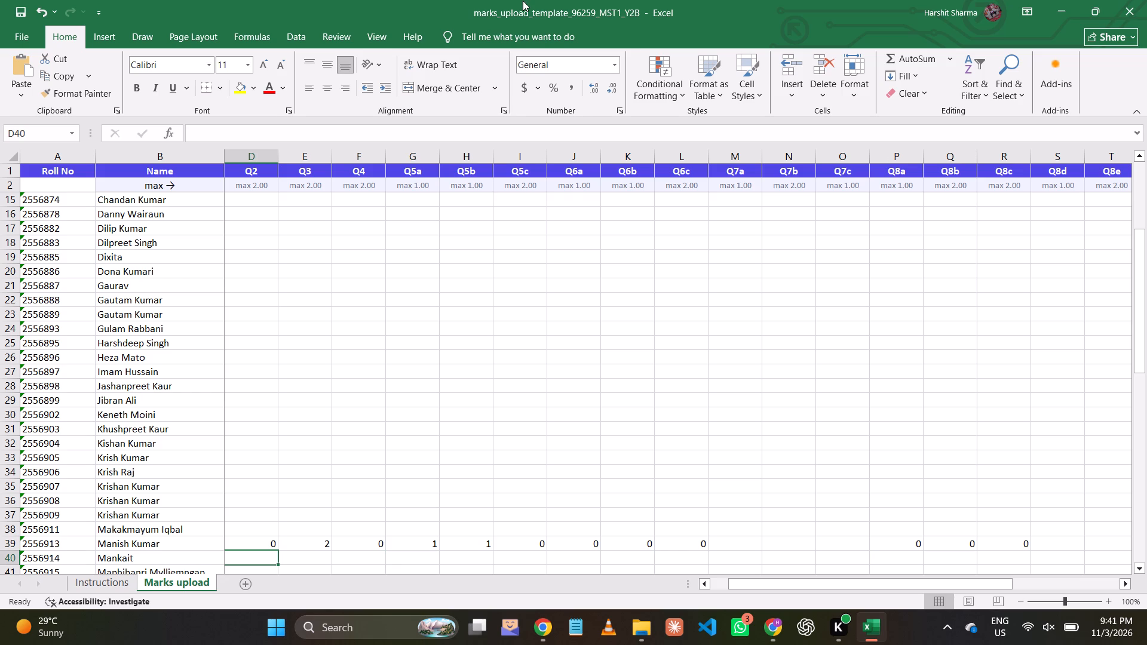
pyautogui.press('2')
pyautogui.press('Right')
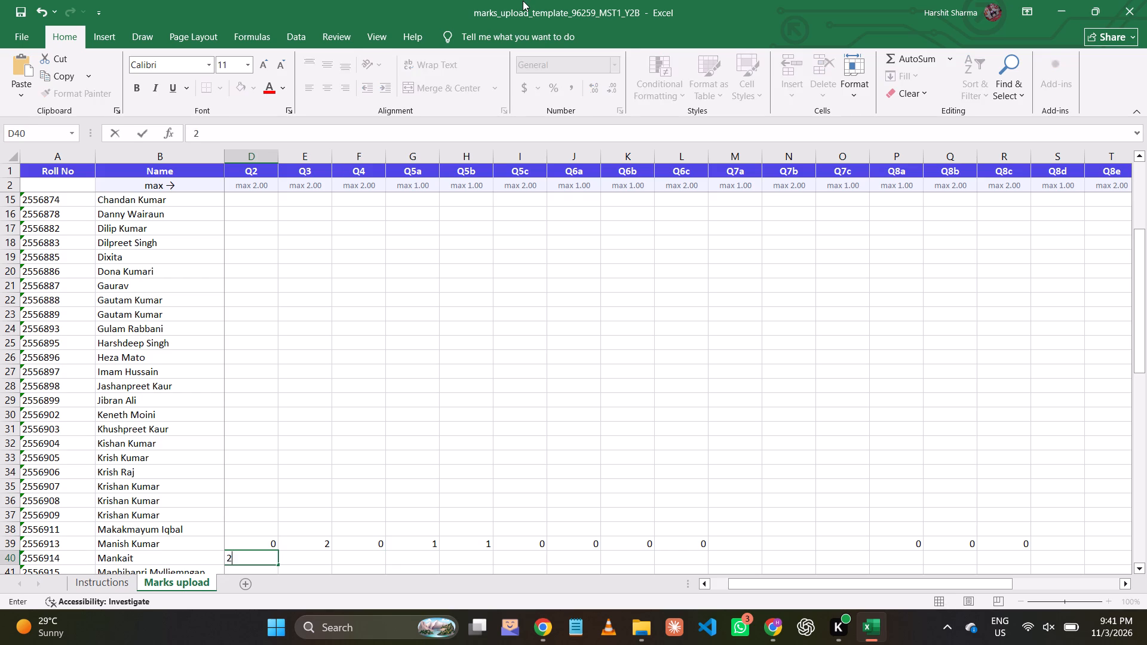
pyautogui.press('0')
pyautogui.press('Right')
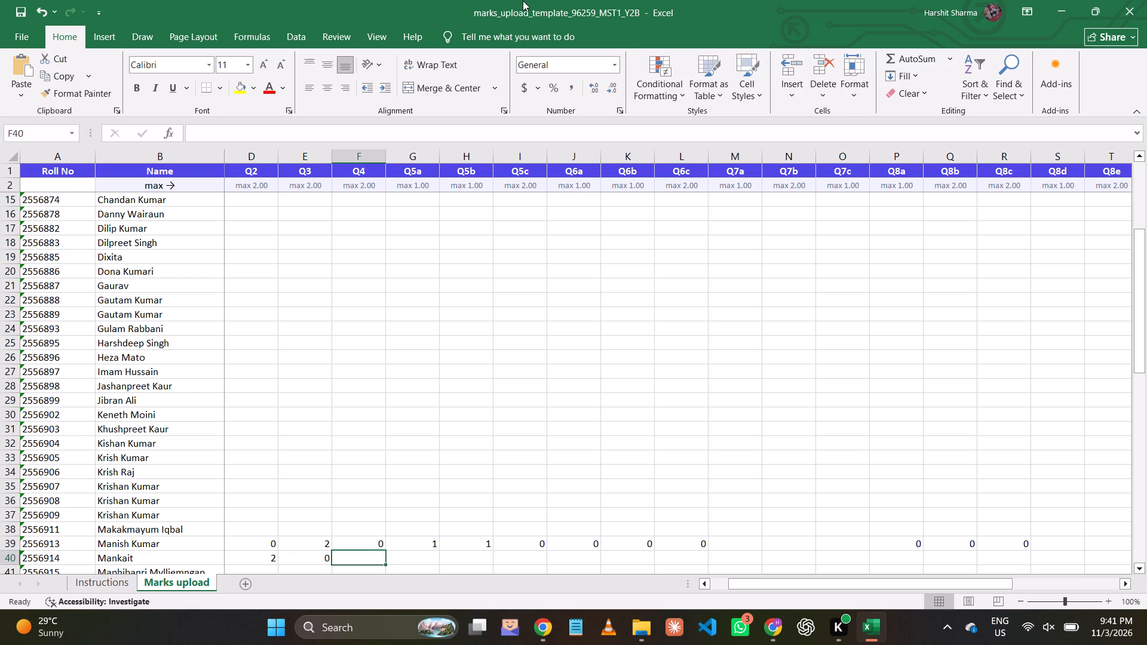
pyautogui.press('2')
pyautogui.press('Right')
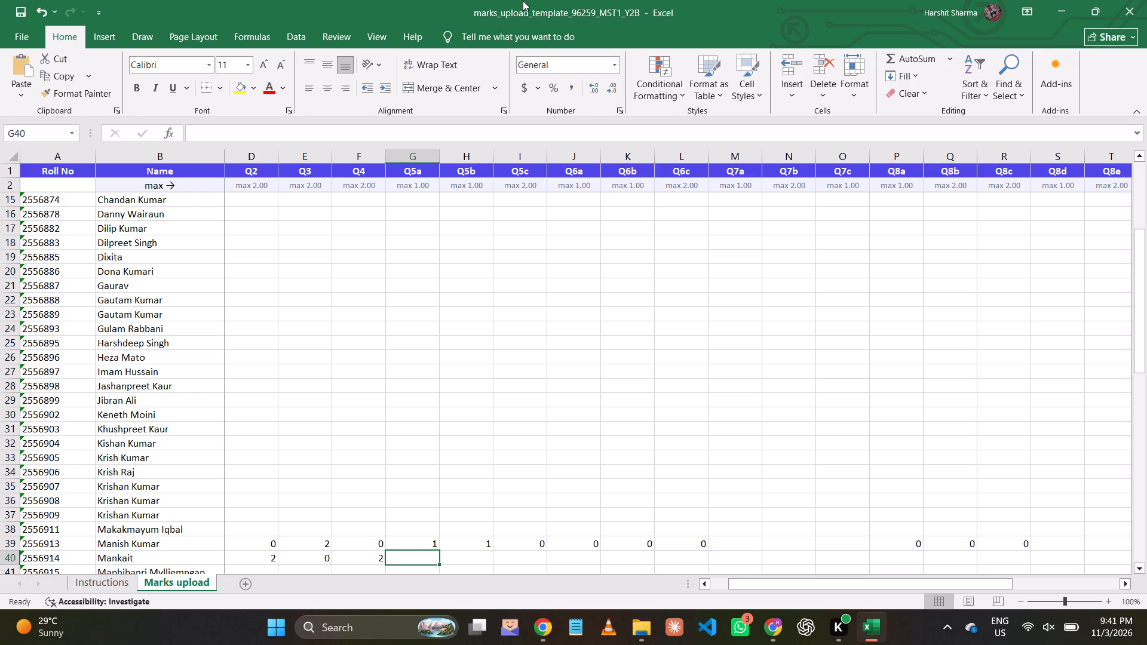
# Enter 0 for Q5a, Q5b, Q5c, Q6a, Q6b and Q6c in row 40.
pyautogui.press('0')
pyautogui.press('Right')
pyautogui.press('Right')
pyautogui.press('Left')
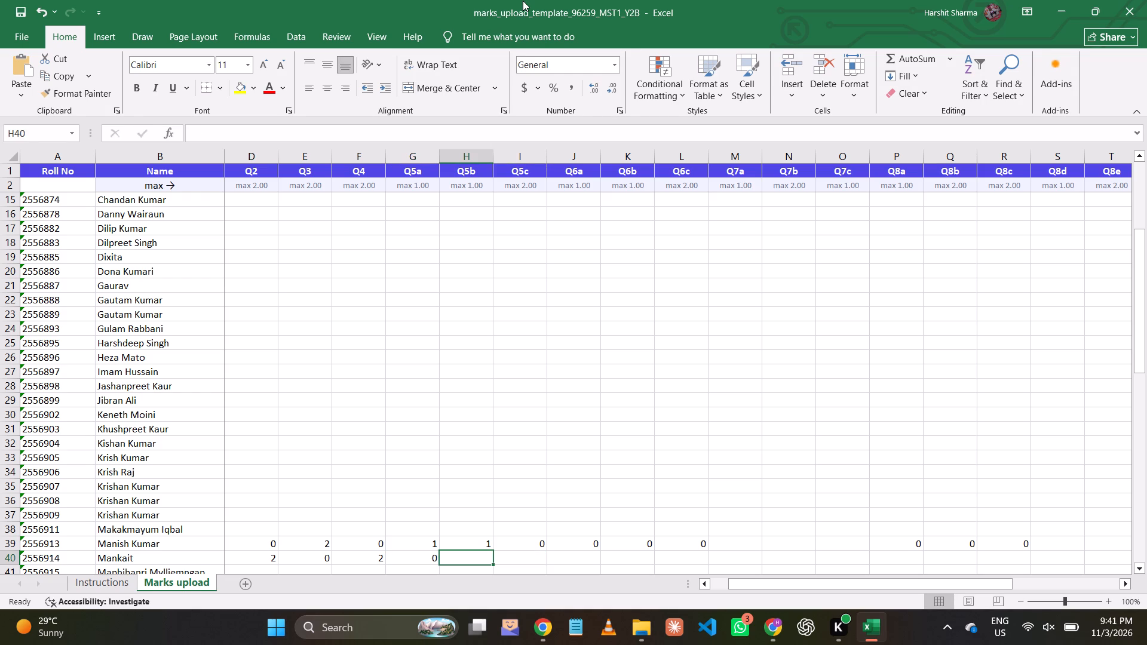
pyautogui.press('0')
pyautogui.press('Right')
pyautogui.press('0')
pyautogui.press('Right')
pyautogui.press('0')
pyautogui.press('Right')
pyautogui.press('0')
pyautogui.press('Right')
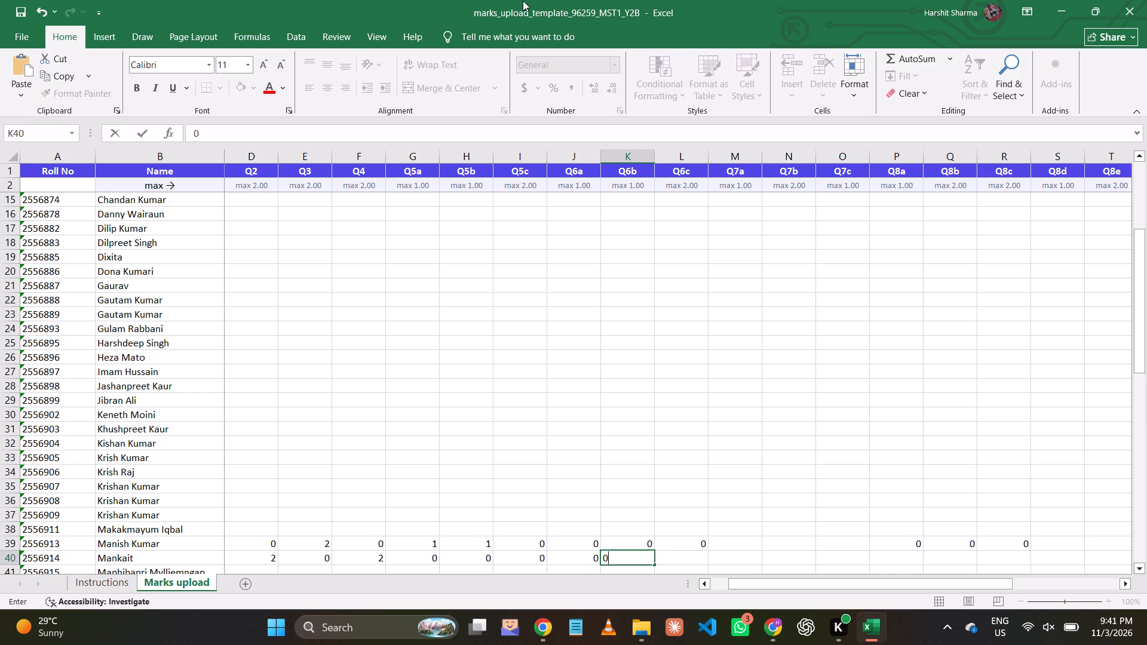
pyautogui.press('0')
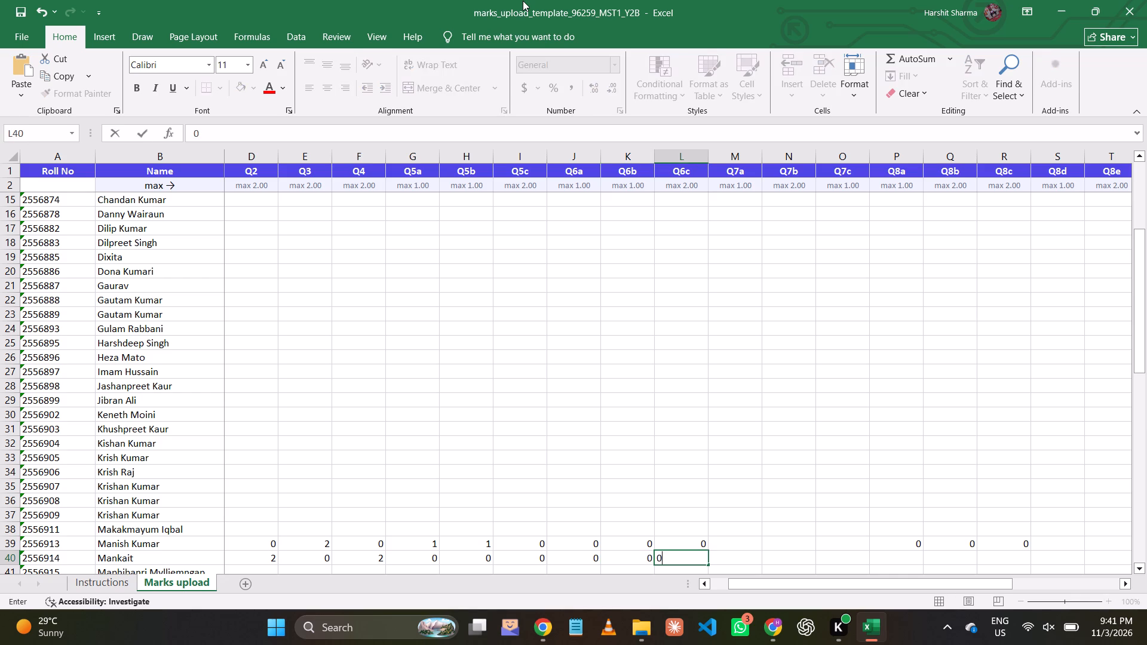
pyautogui.press('Right')
# Leave Q7a to Q7c blank in row 40 and enter 0 for Q8a, Q8b and Q8c.
pyautogui.press('Right')
pyautogui.press('Right')
pyautogui.press('Right')
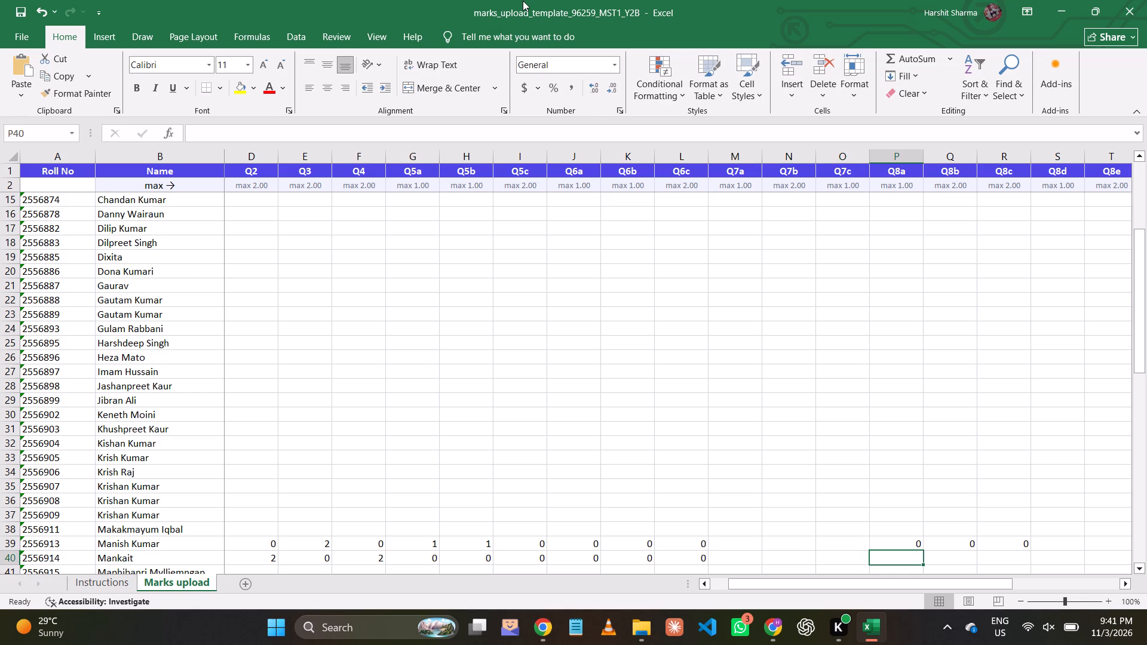
pyautogui.press('0')
pyautogui.press('Right')
pyautogui.press('0')
pyautogui.press('Right')
pyautogui.press('0')
pyautogui.press('Right')
# Look through the student list below and above row 40 to locate the next student's row to mark.
pyautogui.press('Down')
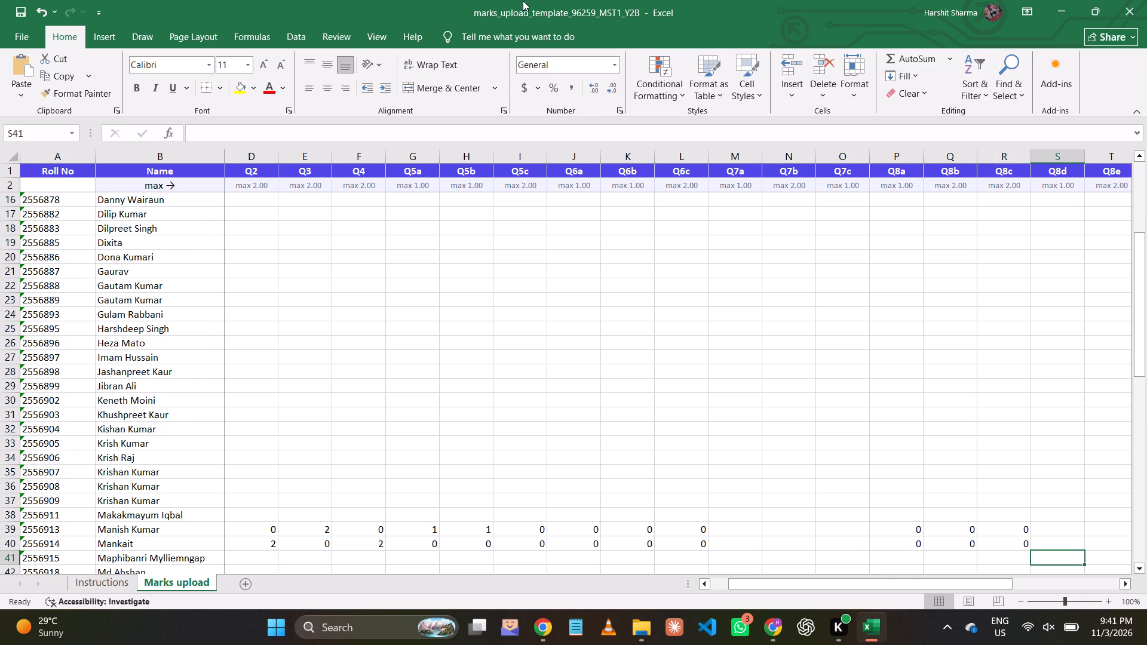
pyautogui.press('Left')
pyautogui.press('Left')
pyautogui.press('Left')
pyautogui.press('Left')
pyautogui.press('Left')
pyautogui.press('Left')
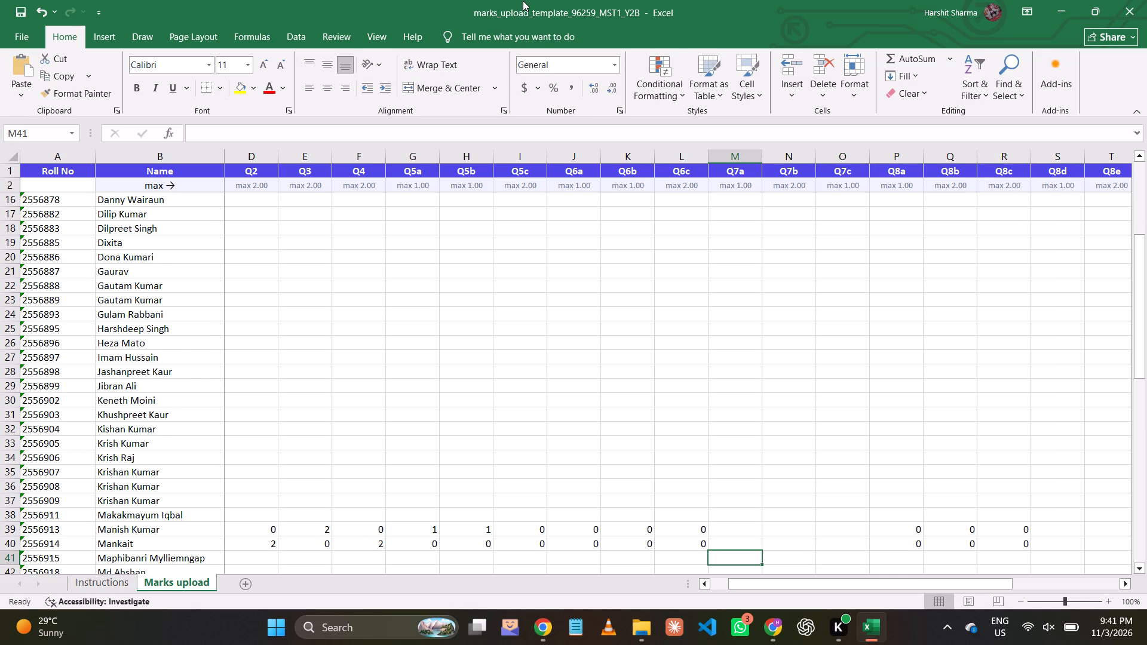
pyautogui.press('Left')
pyautogui.press('Left')
pyautogui.press('Left')
pyautogui.press('Left')
pyautogui.press('Left')
pyautogui.press('Left')
pyautogui.press('Left')
pyautogui.press('Left')
pyautogui.press('Left')
pyautogui.press('Left')
pyautogui.press('Left')
pyautogui.press('Left')
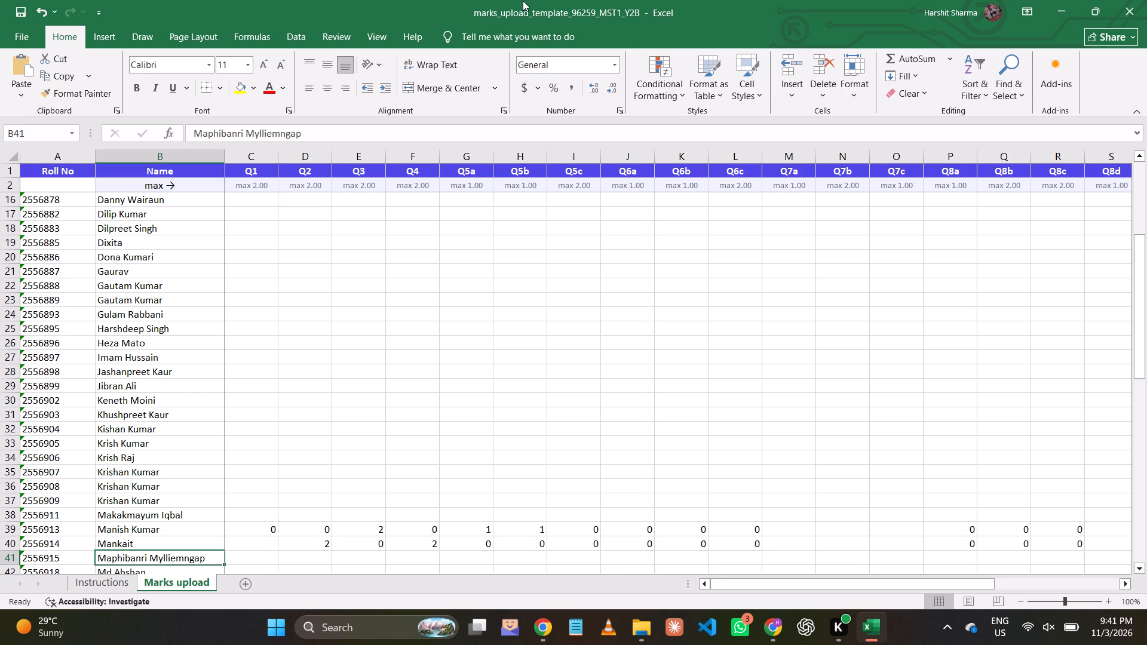
pyautogui.press('Right')
pyautogui.press('Down')
pyautogui.press('Down')
pyautogui.press('Up')
pyautogui.press('Up')
pyautogui.press('Up')
pyautogui.press('Up')
pyautogui.press('Up')
pyautogui.press('Up')
pyautogui.press('Up')
pyautogui.press('Up')
pyautogui.press('Up')
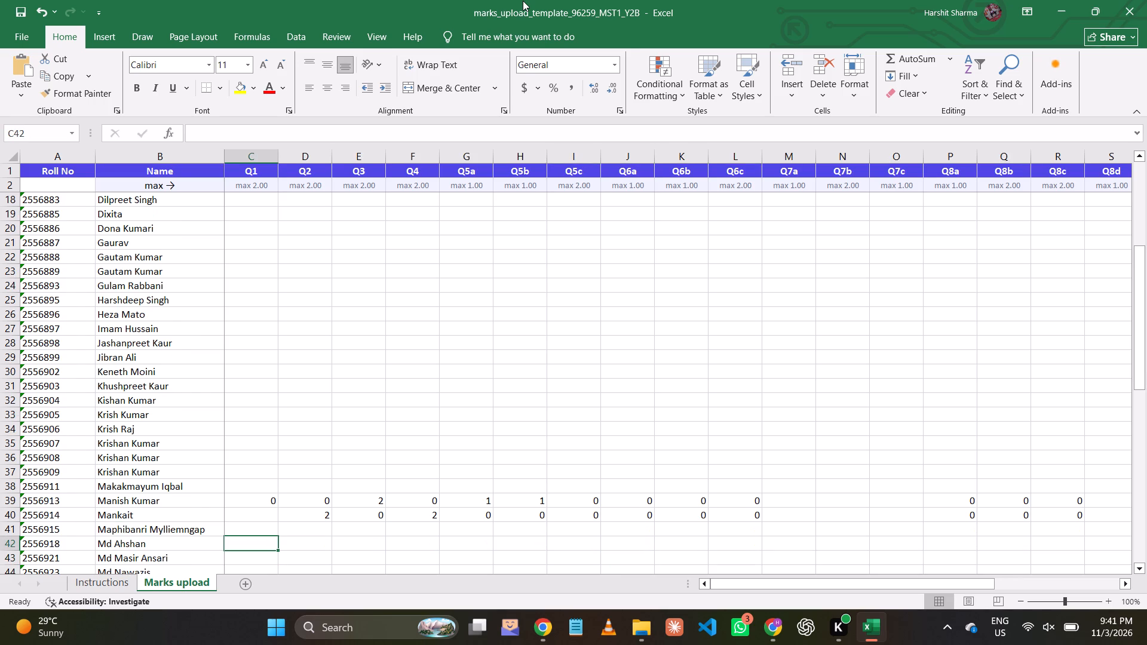
pyautogui.press('Down')
pyautogui.press('Down')
pyautogui.press('Down')
pyautogui.press('Down')
pyautogui.press('Down')
pyautogui.press('Down')
pyautogui.press('Down')
pyautogui.press('Down')
pyautogui.press('Down')
pyautogui.press('Down')
pyautogui.press('Down')
pyautogui.press('Down')
pyautogui.press('Down')
pyautogui.press('Down')
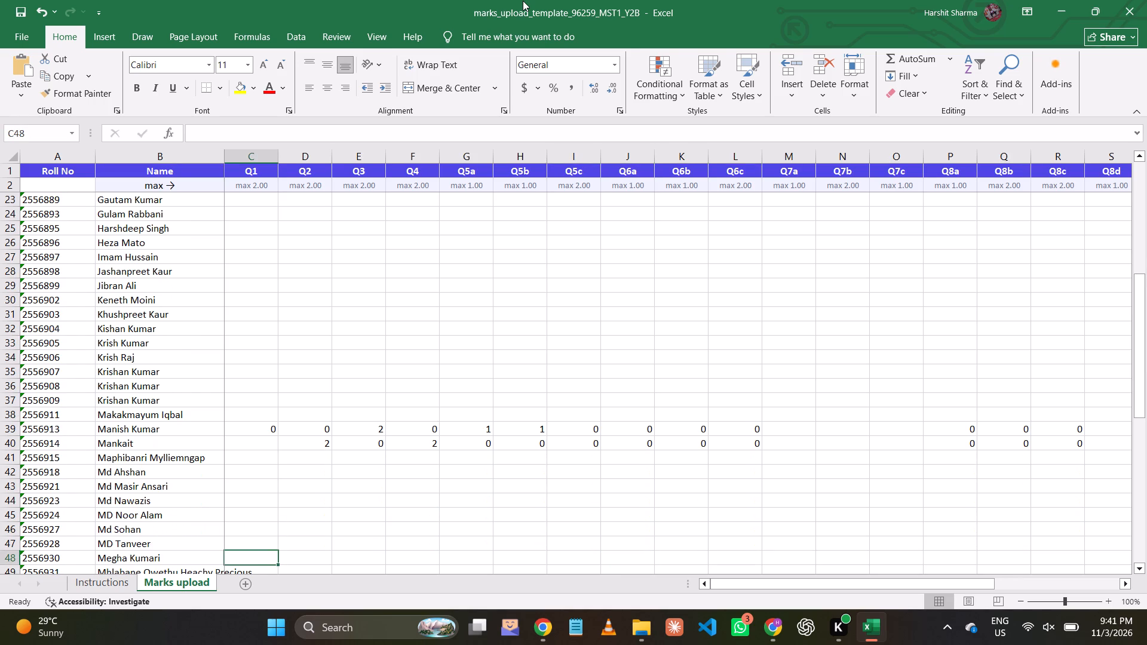
pyautogui.press('Down')
pyautogui.press('Down')
pyautogui.press('Down')
pyautogui.press('Down')
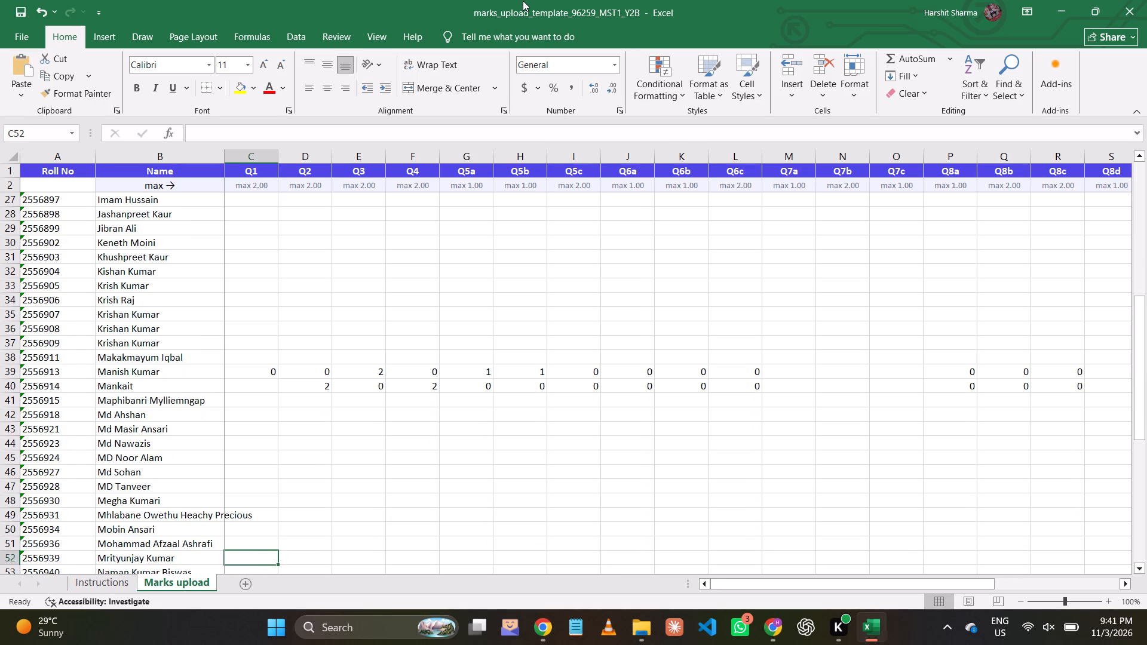
pyautogui.press('Down')
pyautogui.press('Up')
pyautogui.press('Up')
pyautogui.press('Up')
pyautogui.press('Up')
pyautogui.press('Up')
pyautogui.press('Up')
pyautogui.press('Up')
pyautogui.press('Up')
pyautogui.press('Up')
pyautogui.press('Up')
pyautogui.press('Up')
pyautogui.press('Up')
pyautogui.press('Up')
pyautogui.press('Up')
pyautogui.press('Up')
pyautogui.press('Up')
pyautogui.press('Up')
pyautogui.press('Up')
pyautogui.press('Up')
pyautogui.press('Up')
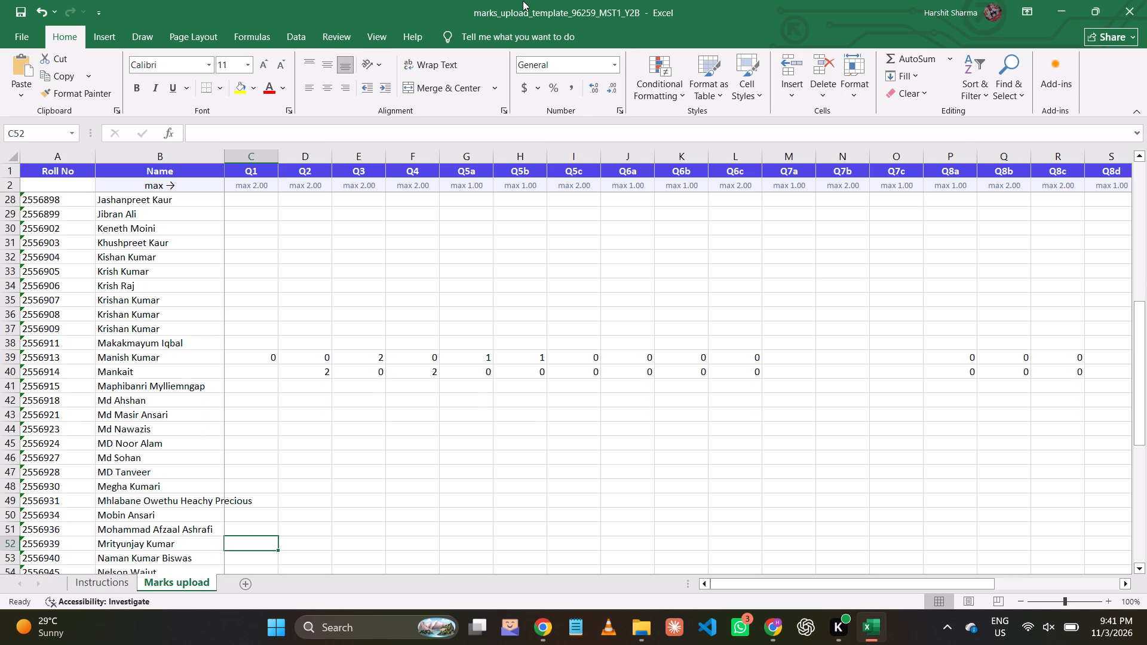
pyautogui.press('Up')
pyautogui.press('Down')
pyautogui.press('Down')
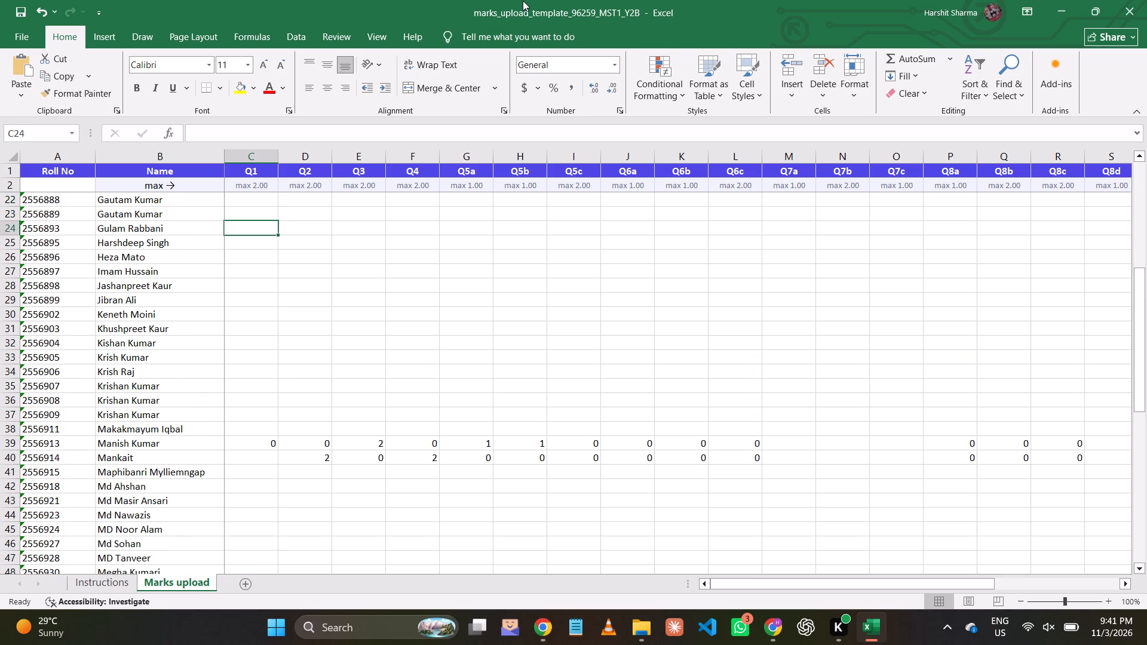
pyautogui.press('Down')
pyautogui.press('Down')
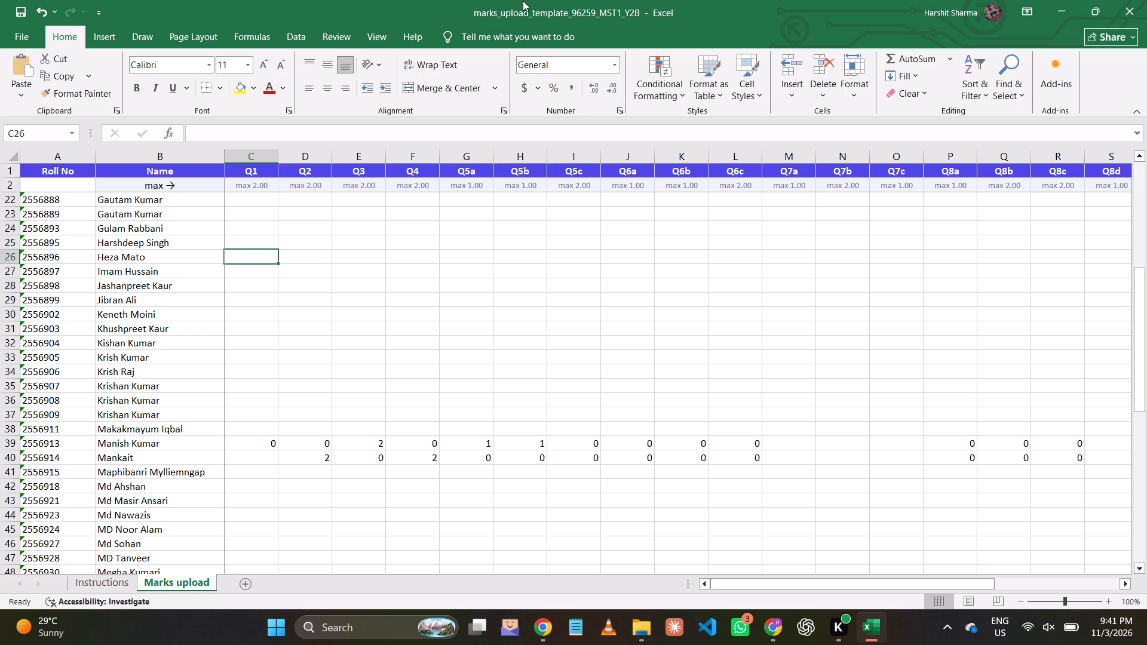
pyautogui.press('0')
pyautogui.press('Right')
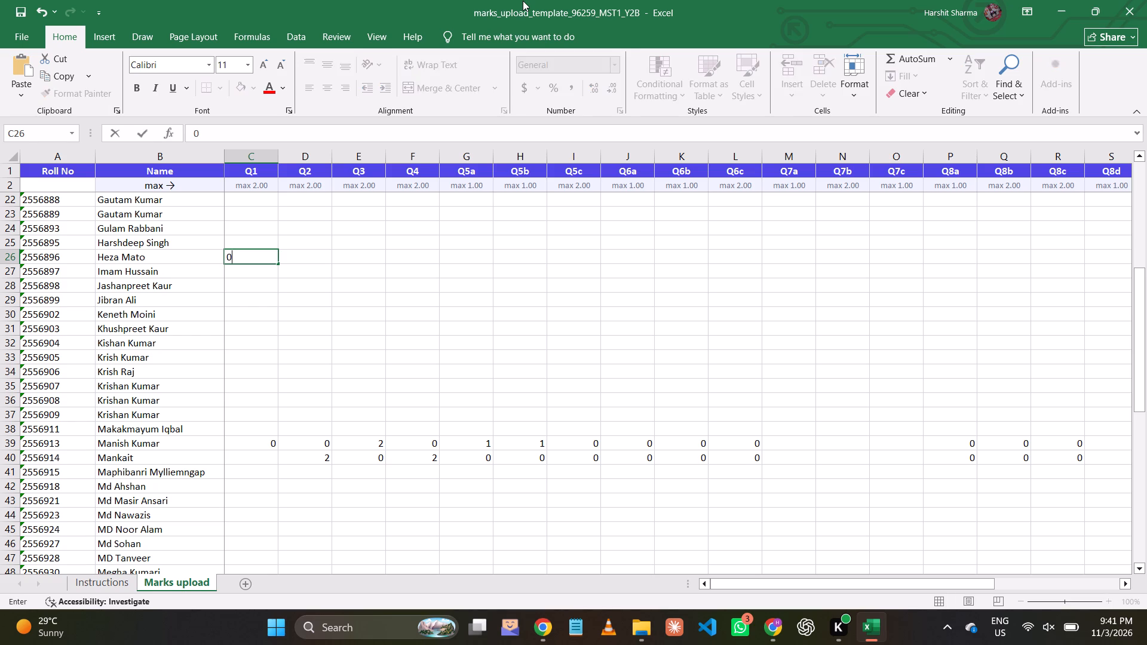
pyautogui.press('0')
pyautogui.press('Right')
pyautogui.press('0')
pyautogui.press('Right')
pyautogui.press('0')
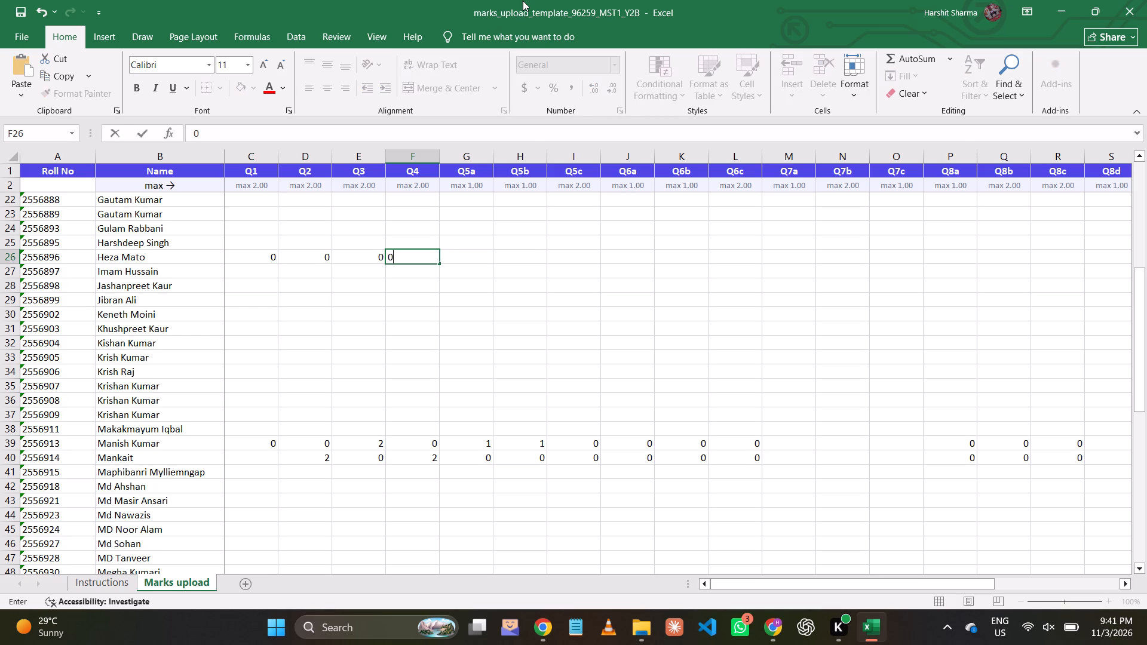
pyautogui.press('Right')
# Enter 0 for Q5a to Q5c and Q6a to Q6c in row 26.
pyautogui.press('0')
pyautogui.press('Right')
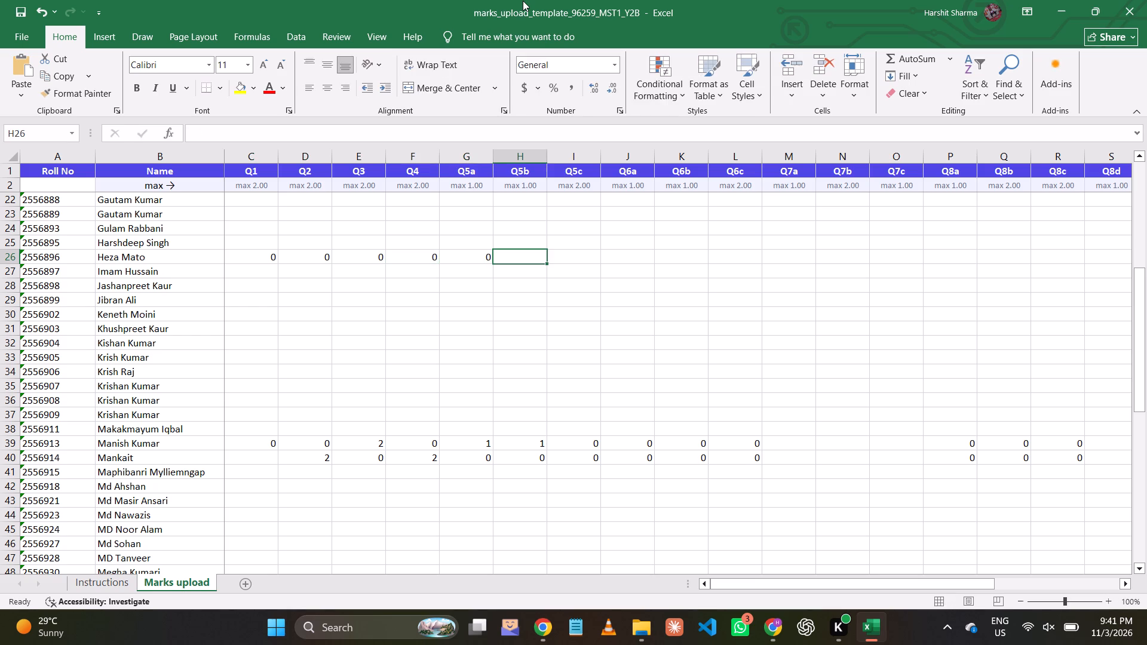
pyautogui.press('0')
pyautogui.press('Right')
pyautogui.press('0')
pyautogui.press('Right')
pyautogui.press('0')
pyautogui.press('Right')
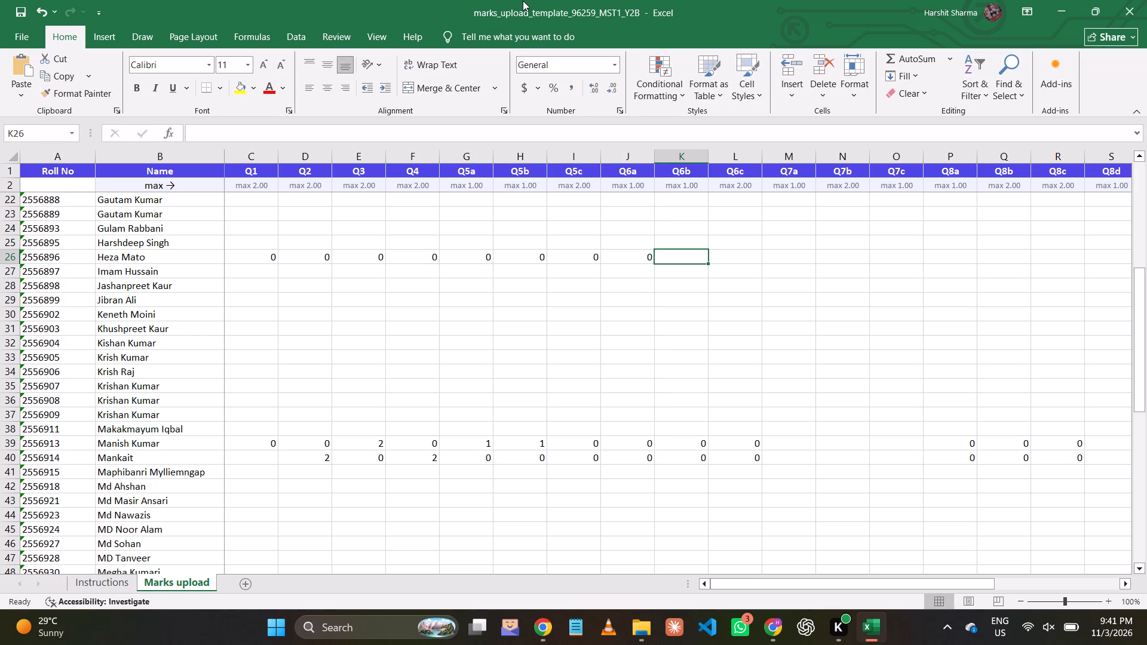
pyautogui.press('0')
pyautogui.press('Right')
pyautogui.press('0')
pyautogui.press('Right')
# Leave Q7a to Q7c blank in row 26 and enter 0 for Q8a through Q8e.
pyautogui.press('Right')
pyautogui.press('Right')
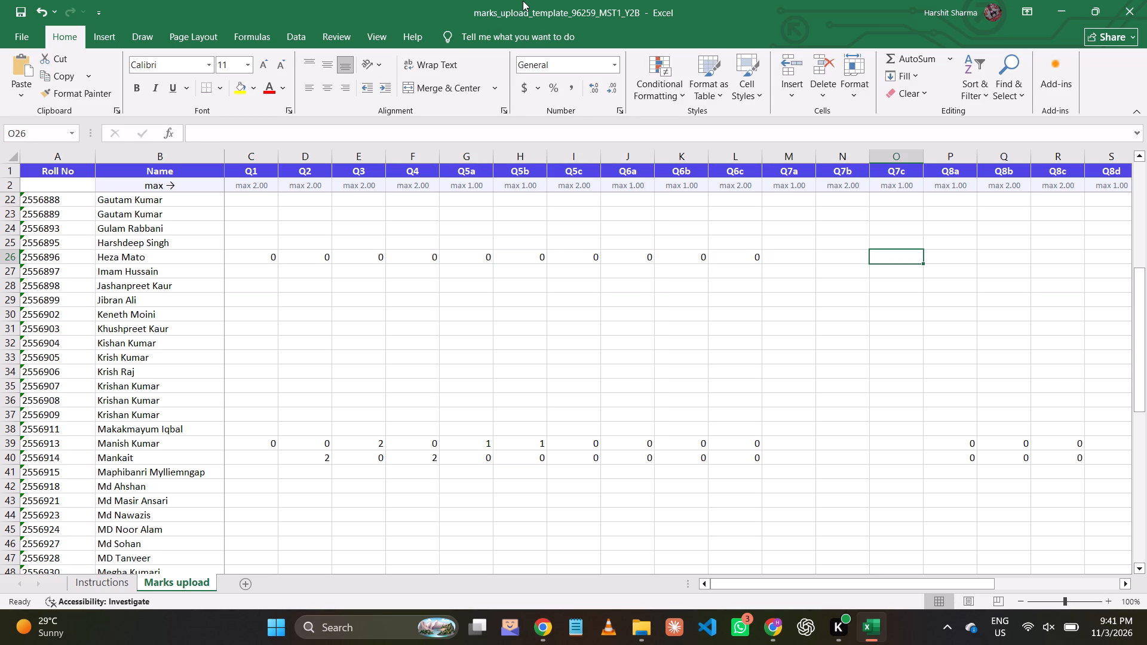
pyautogui.press('Right')
pyautogui.press('0')
pyautogui.press('Right')
pyautogui.press('0')
pyautogui.press('Right')
pyautogui.press('0')
pyautogui.press('Right')
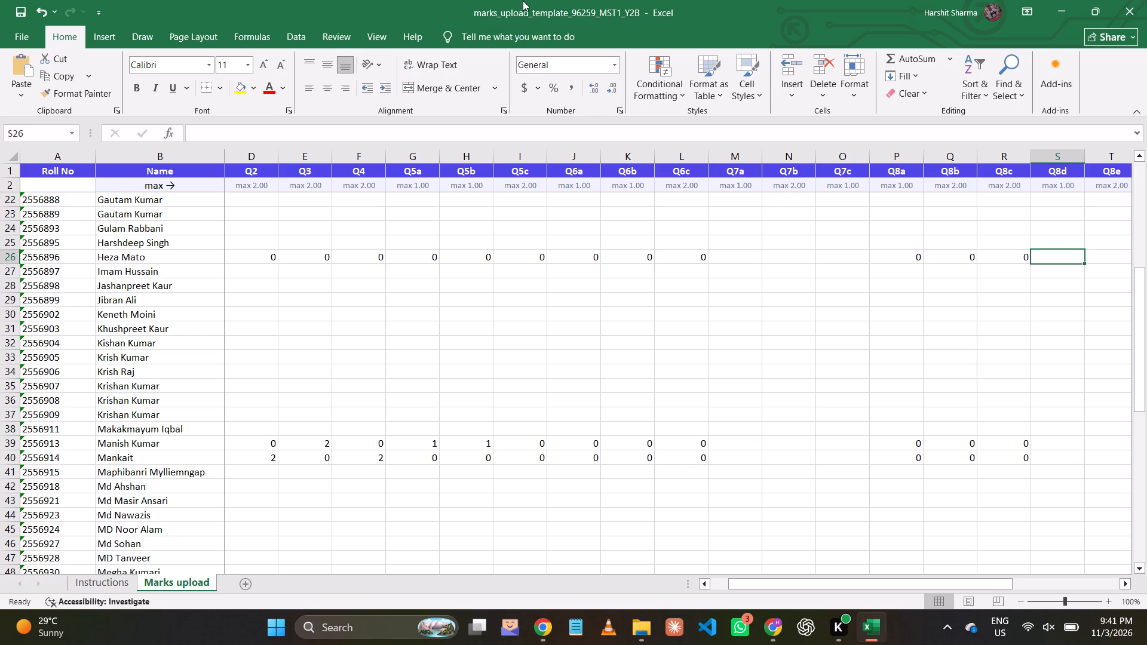
pyautogui.press('0')
pyautogui.press('Right')
pyautogui.press('Right')
pyautogui.press('Left')
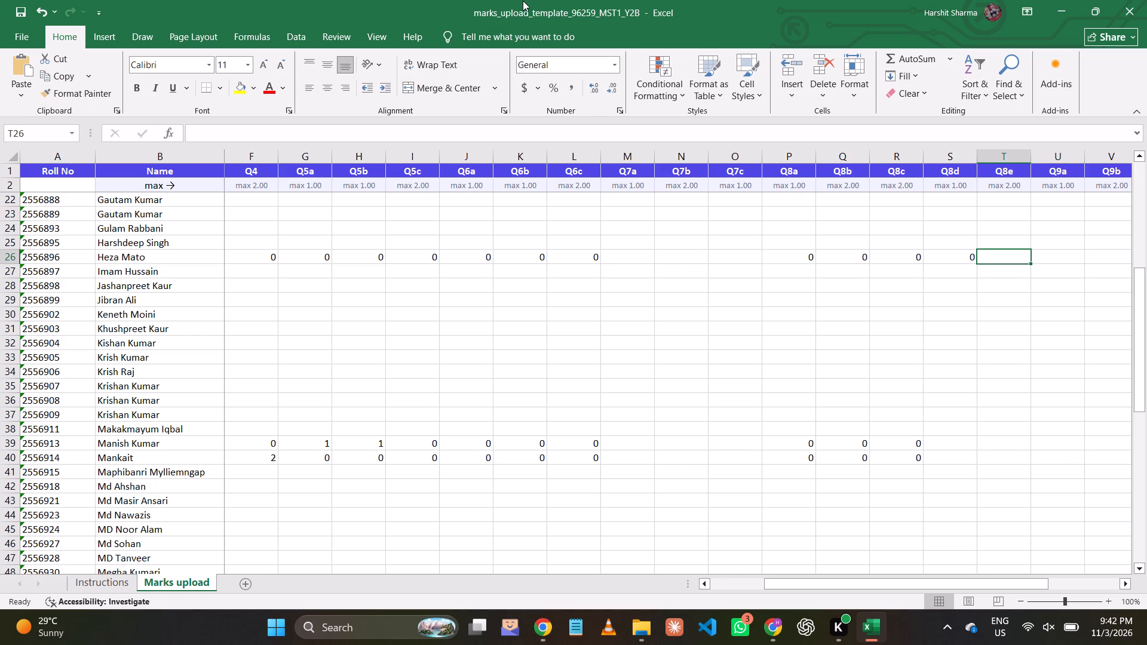
pyautogui.press('0')
pyautogui.press('Down')
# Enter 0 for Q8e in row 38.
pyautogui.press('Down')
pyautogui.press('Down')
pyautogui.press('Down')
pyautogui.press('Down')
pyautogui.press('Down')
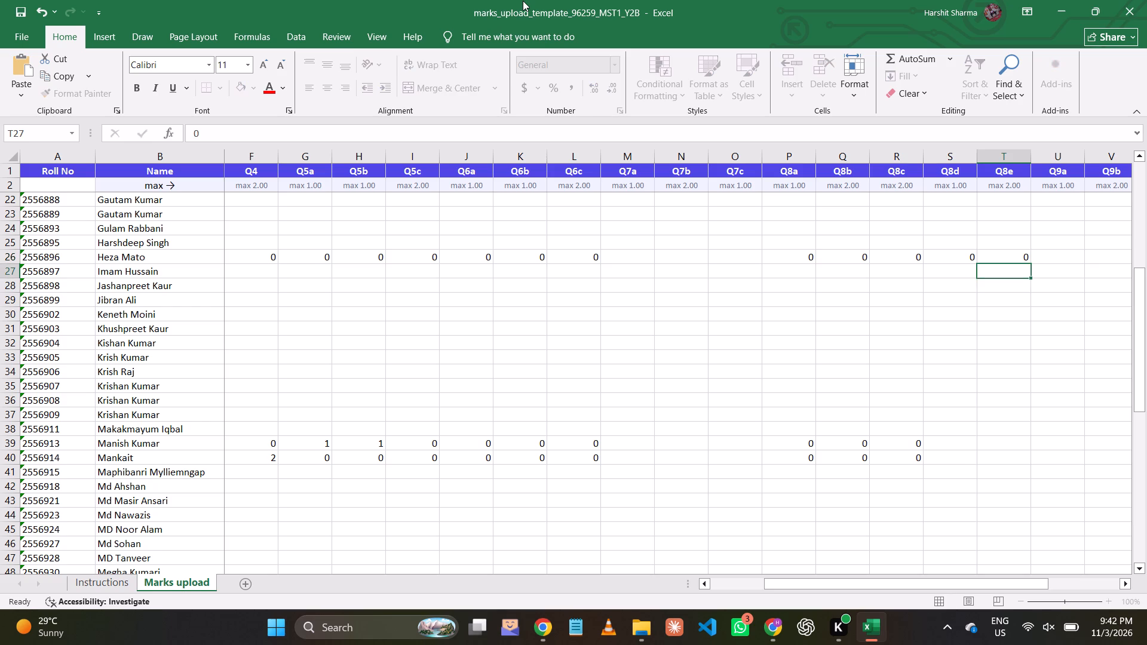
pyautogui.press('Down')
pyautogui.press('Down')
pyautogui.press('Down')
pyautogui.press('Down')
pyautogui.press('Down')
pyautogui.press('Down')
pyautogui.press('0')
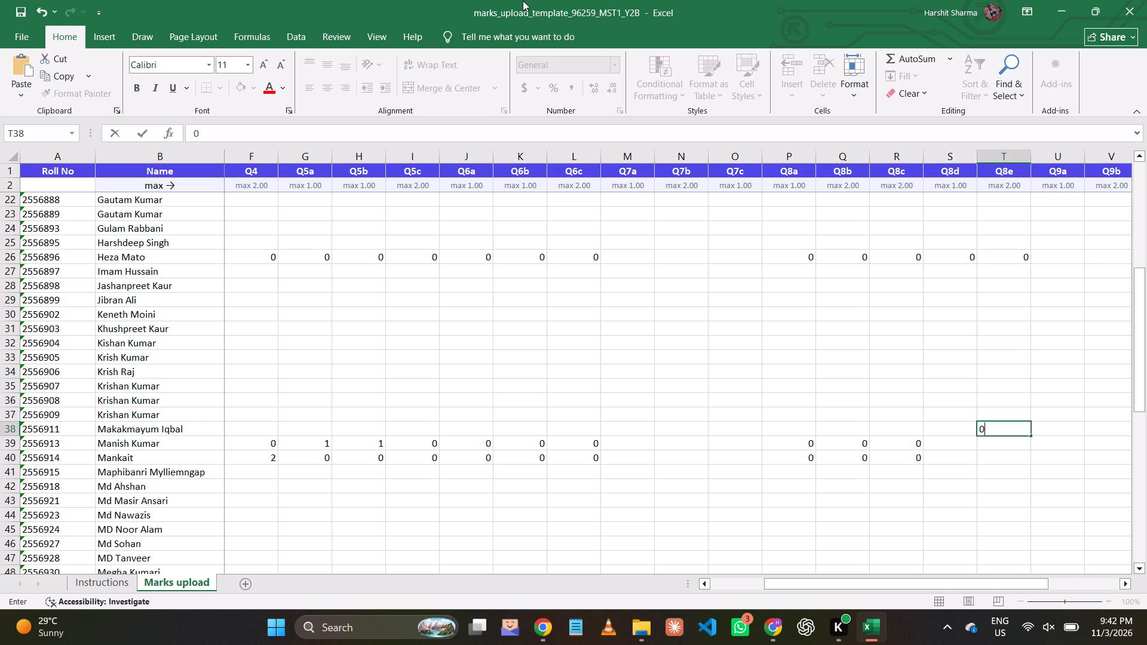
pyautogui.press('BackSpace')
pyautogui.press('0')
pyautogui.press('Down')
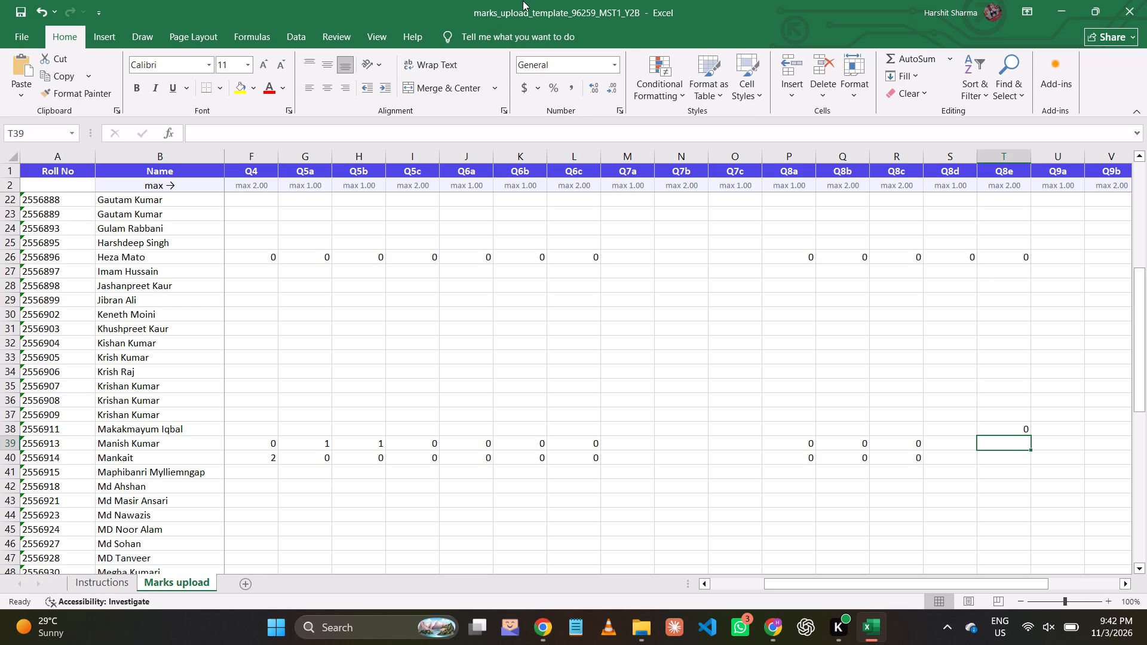
# Enter 0 for Q8d and Q8e in both row 39 and row 40.
pyautogui.press('0')
pyautogui.press('Down')
pyautogui.press('0')
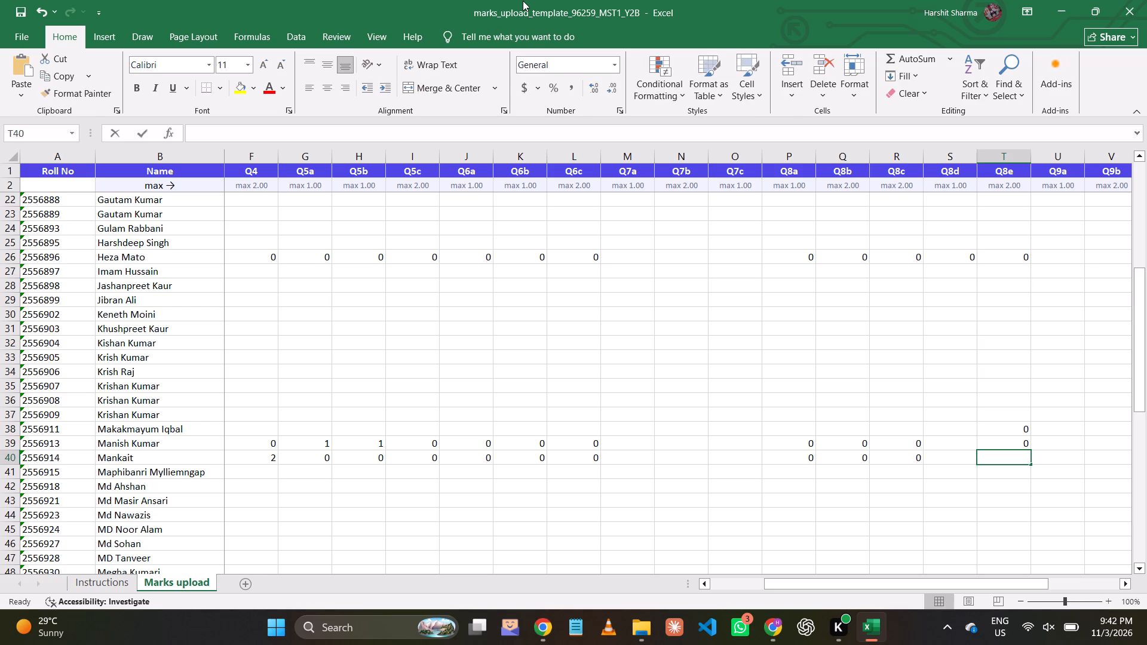
pyautogui.press('Left')
pyautogui.press('0')
pyautogui.press('Up')
pyautogui.press('0')
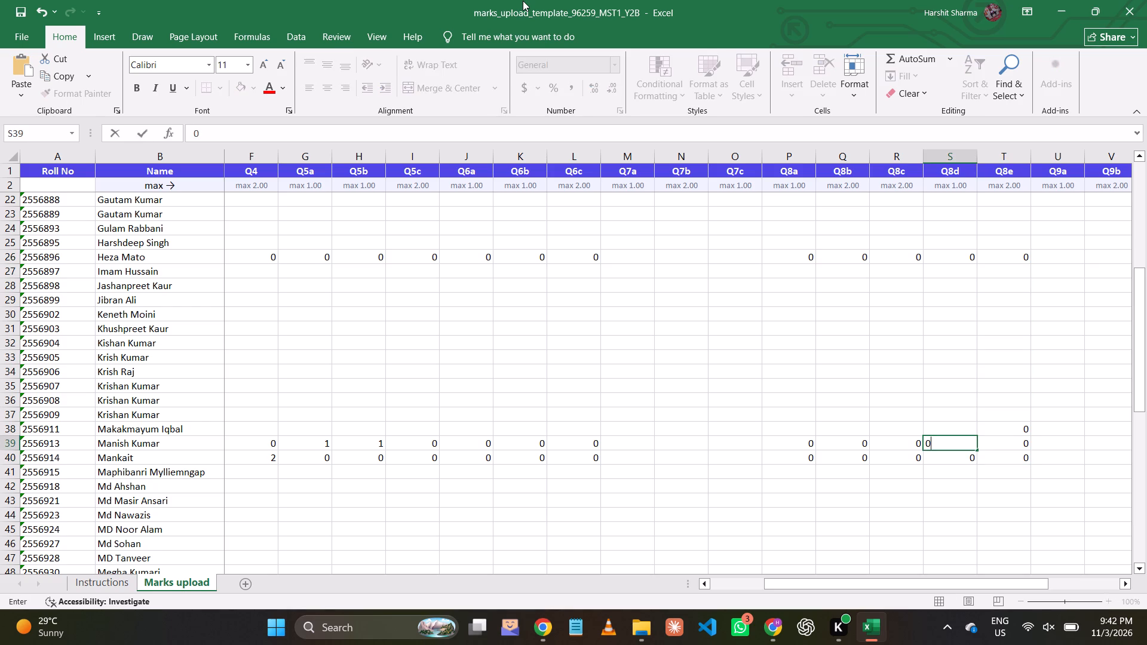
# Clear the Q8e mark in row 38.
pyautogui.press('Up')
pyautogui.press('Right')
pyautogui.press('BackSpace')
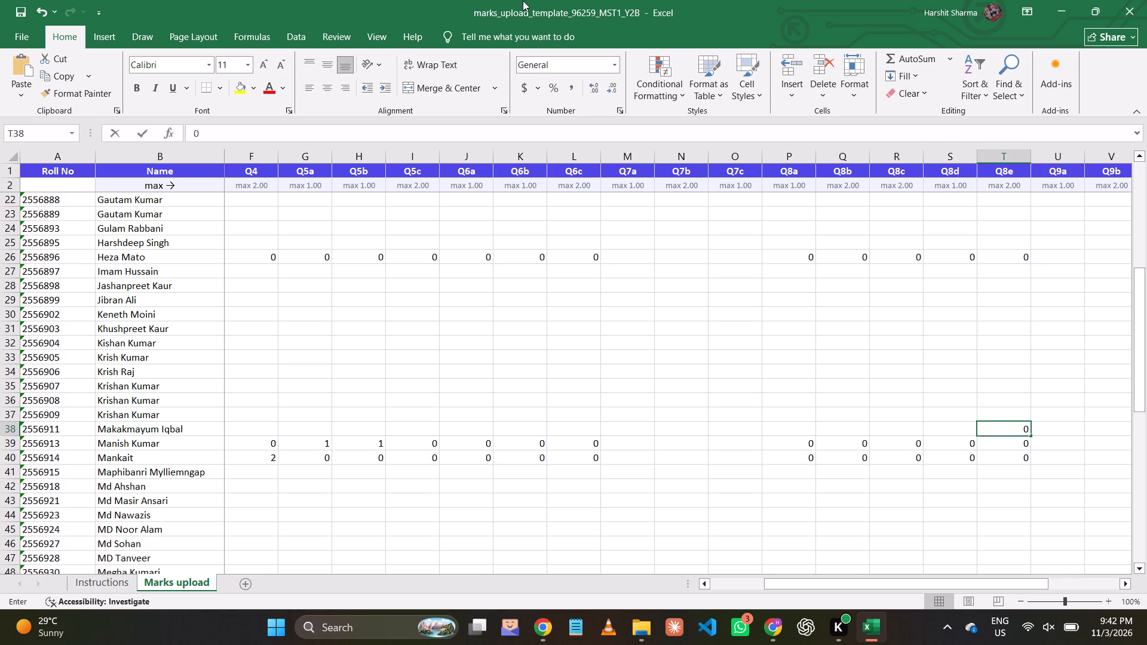
# Switch to Chrome and open MST1 paper 96259, Object Oriented Programming, from the MST Micro Analysis papers list.
pyautogui.click(758, 632)
pyautogui.click(1071, 422)
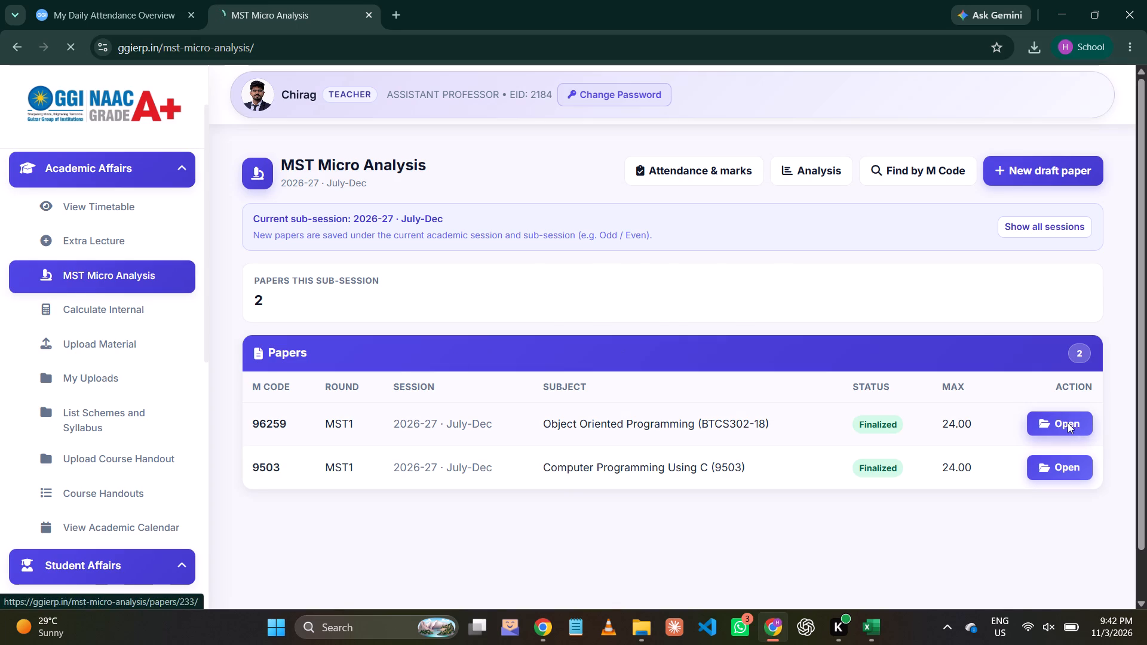
# Review the questions, sub-parts and mark allocations across Sections A, B and C of paper 96259.
pyautogui.scroll(-5, 768, 421)
pyautogui.scroll(-7, 691, 437)
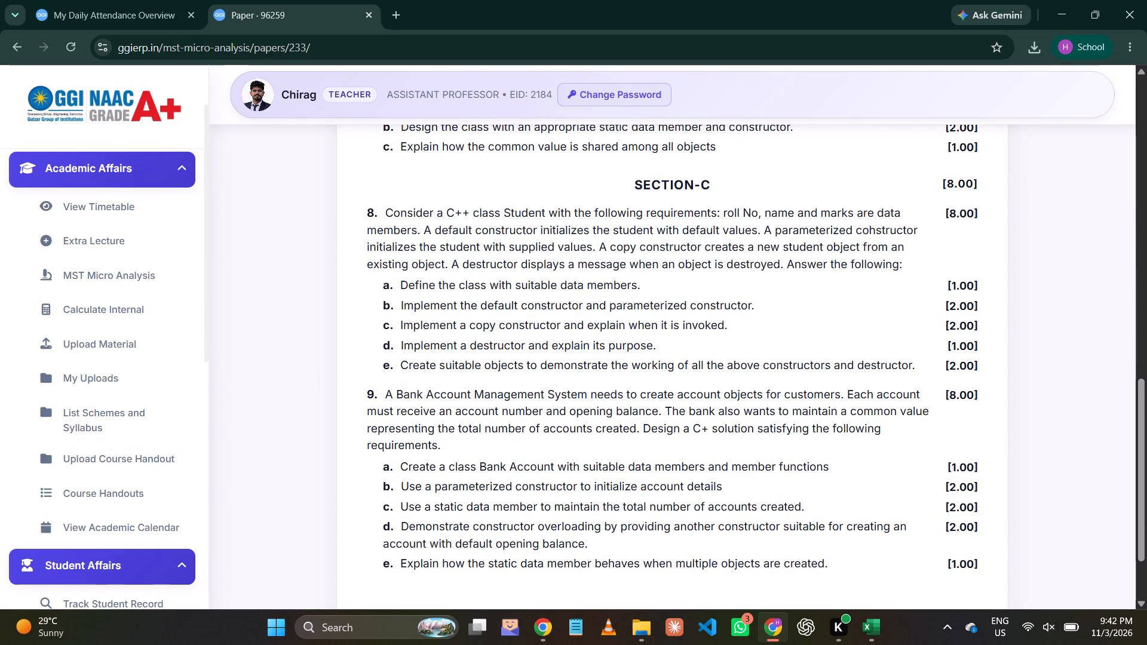
pyautogui.scroll(-1, 953, 377)
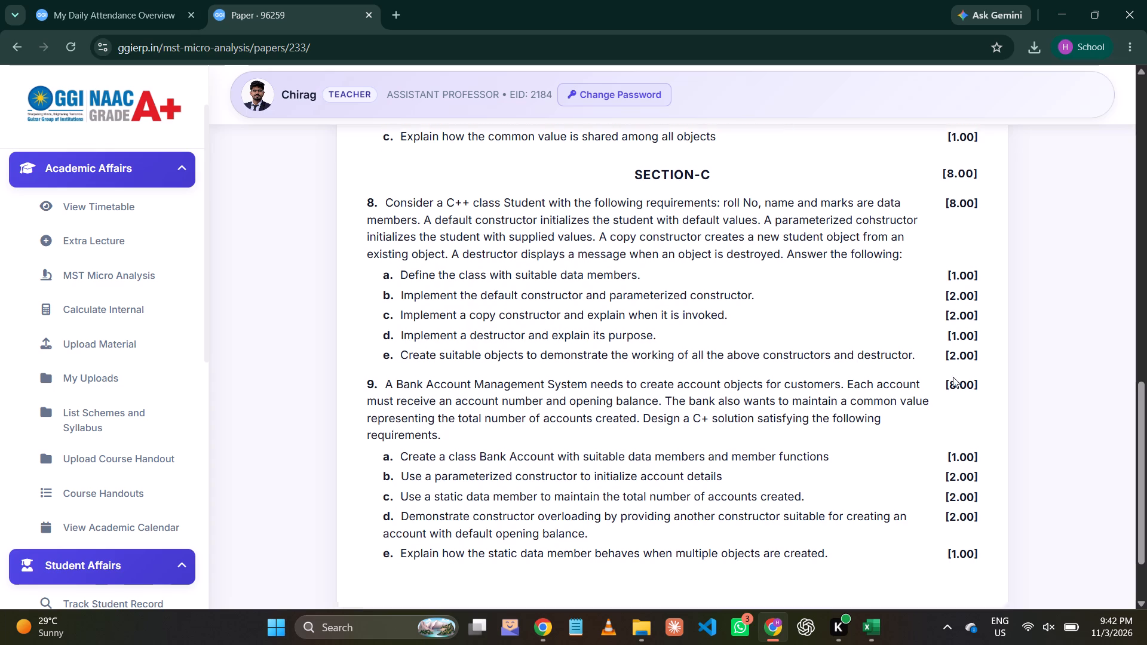
pyautogui.scroll(-3, 953, 377)
pyautogui.scroll(3, 573, 330)
pyautogui.scroll(-3, 613, 376)
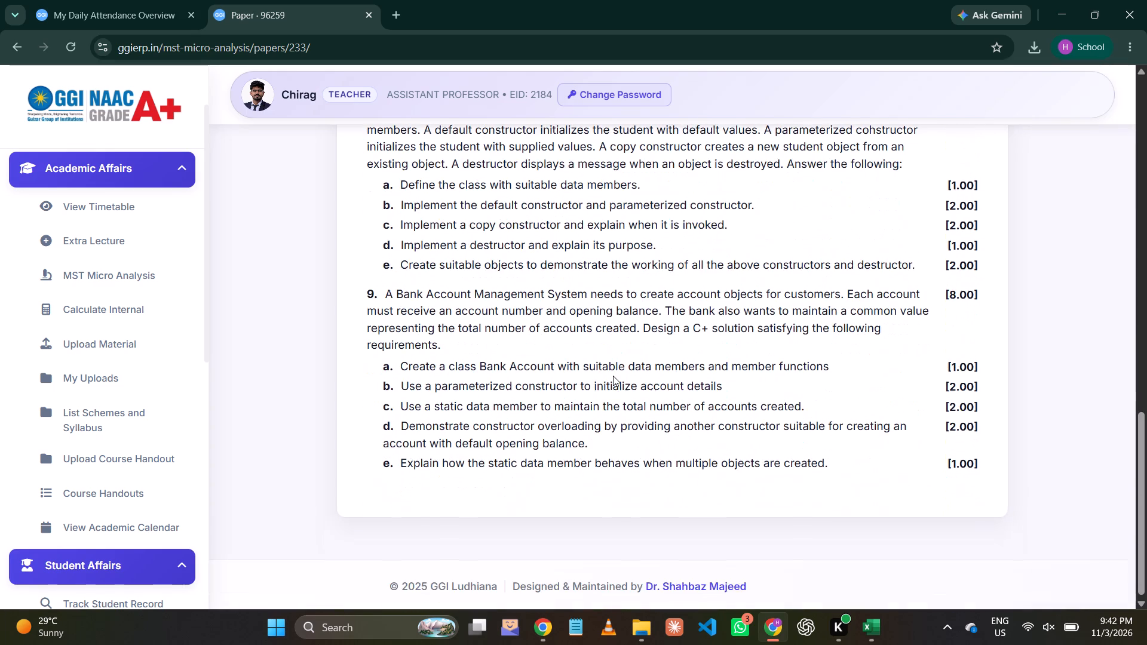
pyautogui.scroll(2, 614, 375)
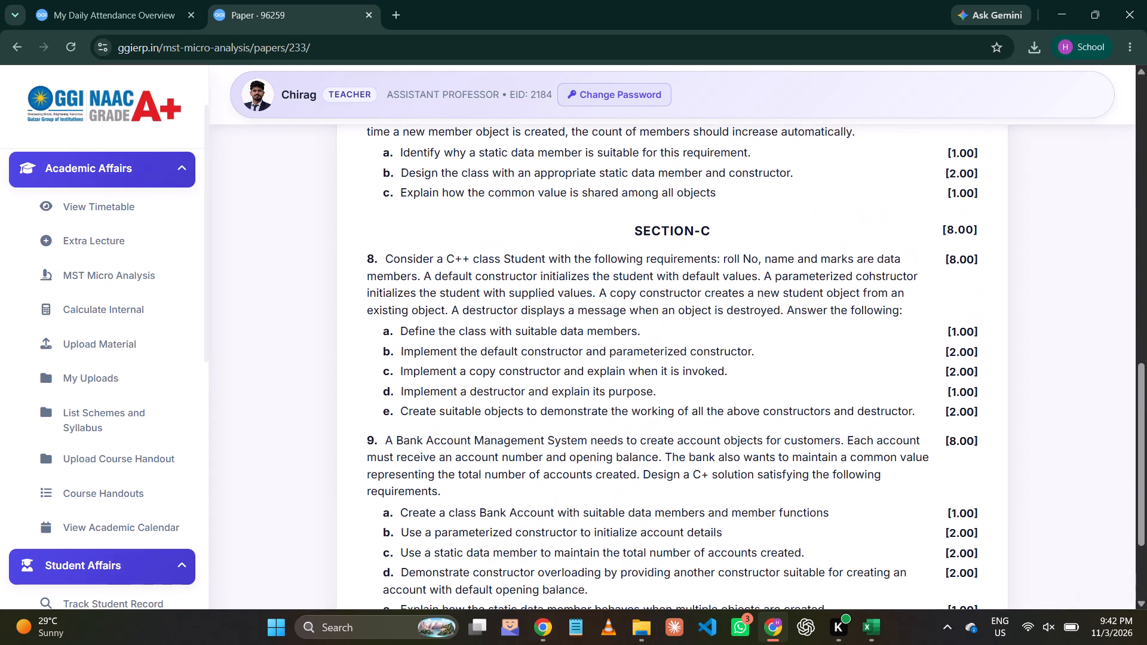
pyautogui.scroll(-1, 559, 576)
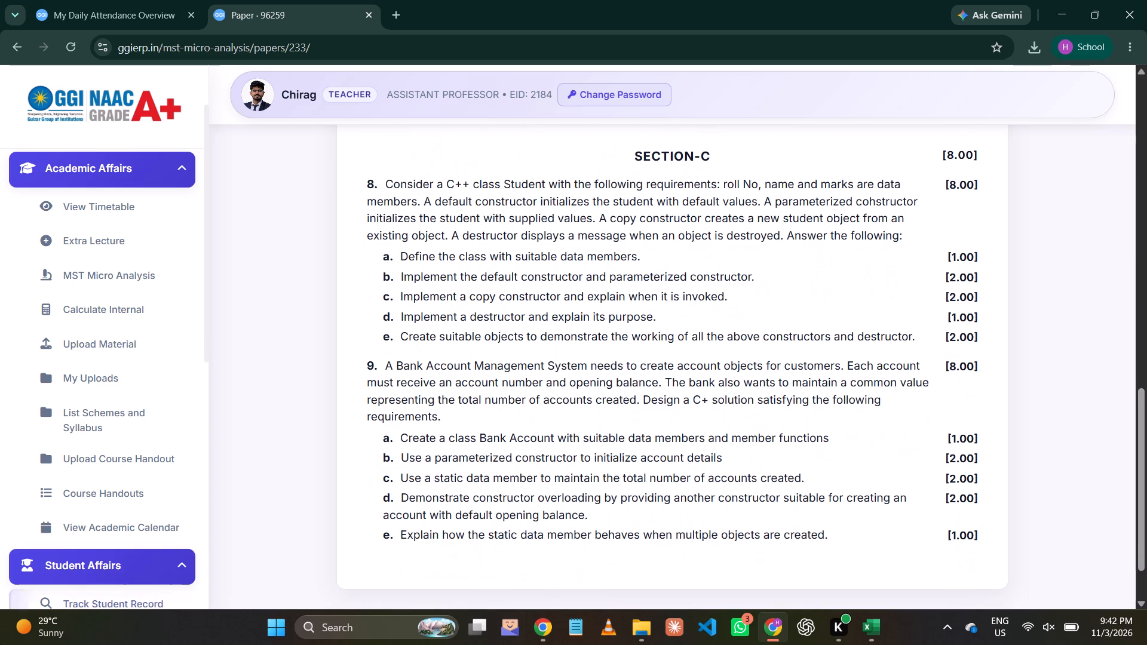
pyautogui.scroll(4, 231, 492)
pyautogui.scroll(-1, 237, 488)
pyautogui.scroll(1, 237, 488)
pyautogui.scroll(5, 332, 454)
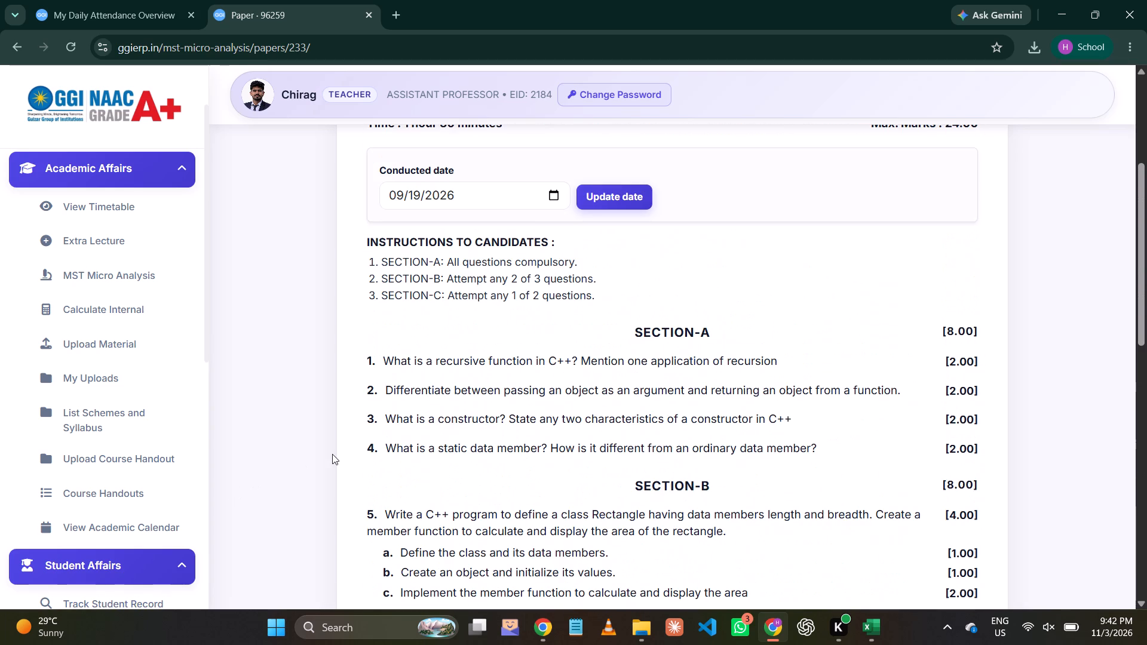
pyautogui.scroll(-1, 553, 449)
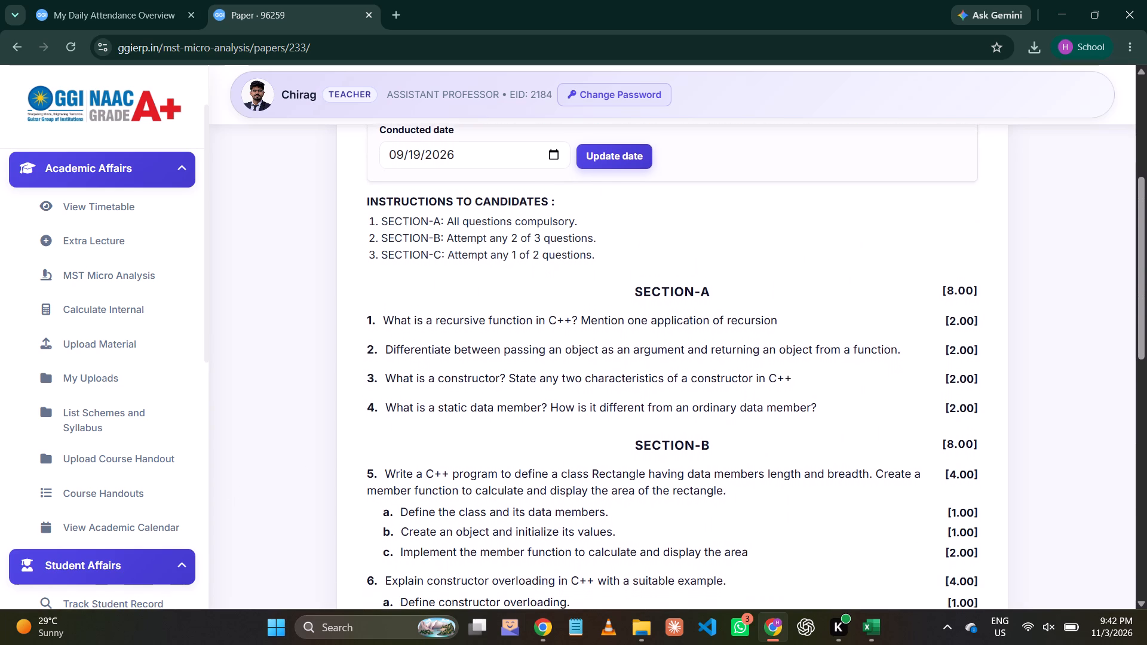
pyautogui.scroll(-2, 553, 449)
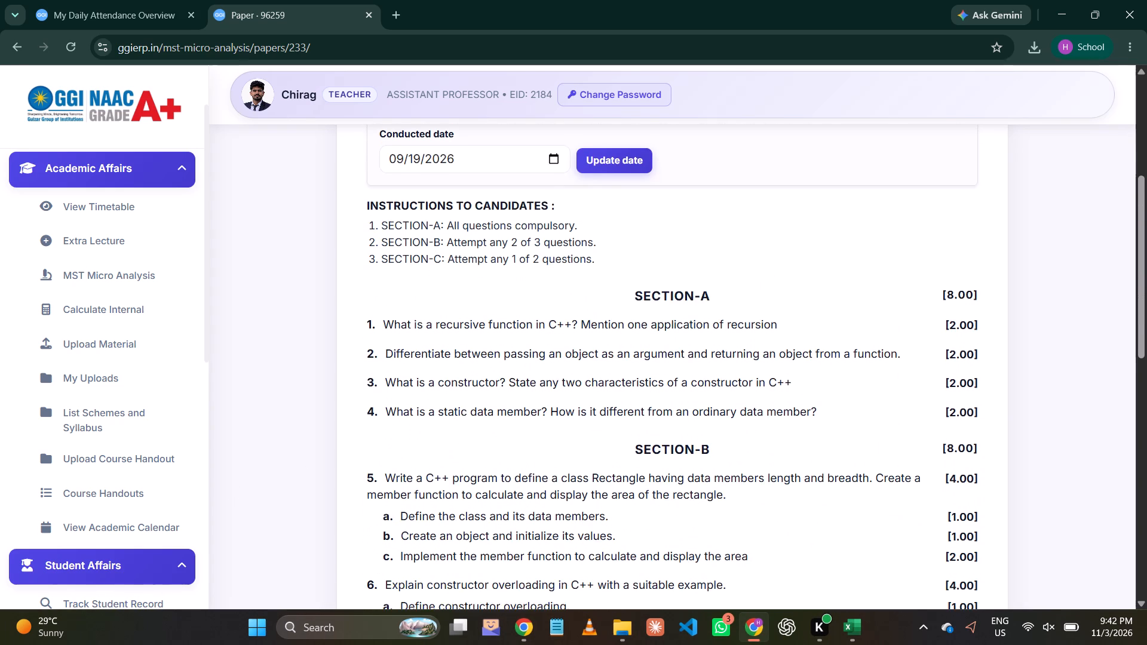
pyautogui.scroll(-1, 552, 449)
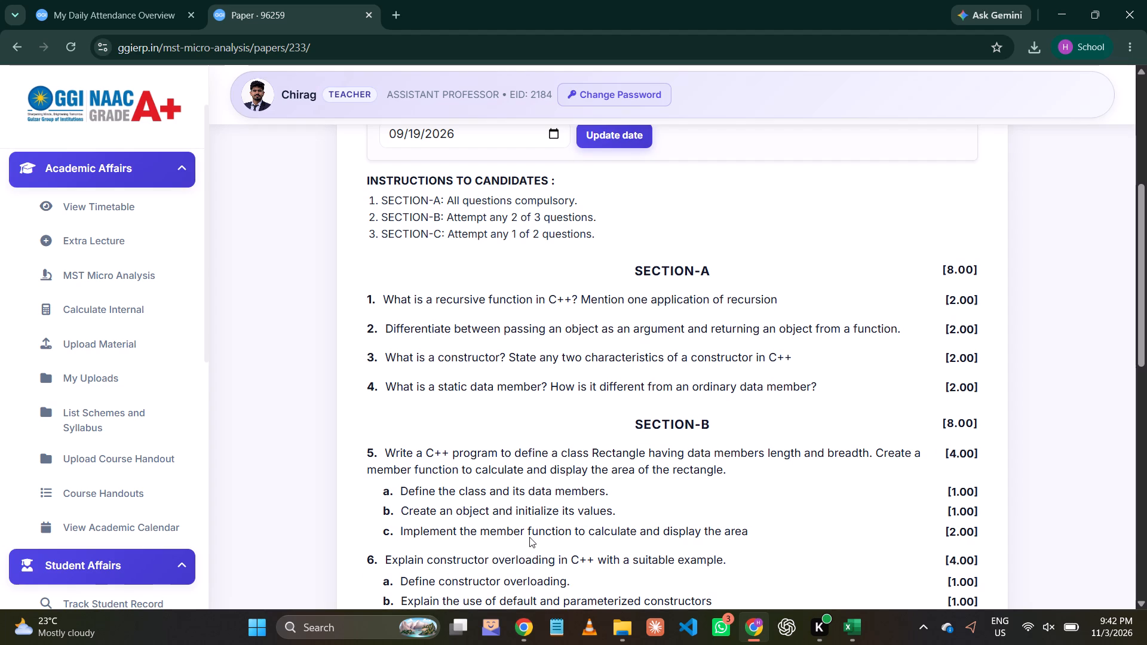
pyautogui.scroll(-6, 529, 537)
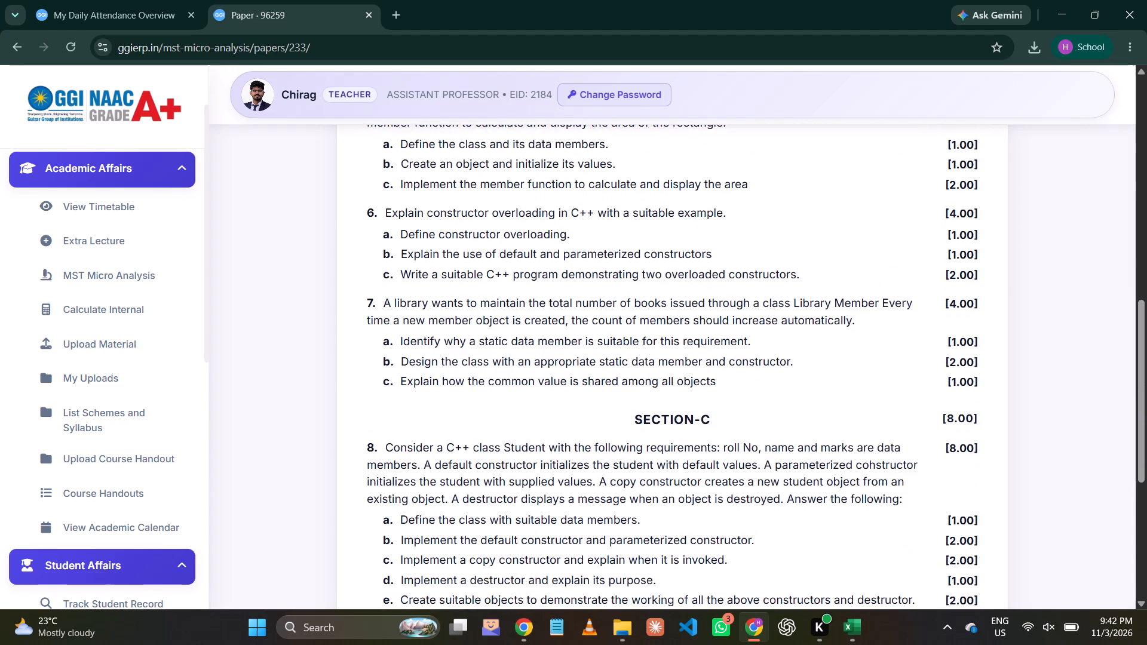
pyautogui.scroll(-5, 529, 537)
pyautogui.scroll(5, 529, 537)
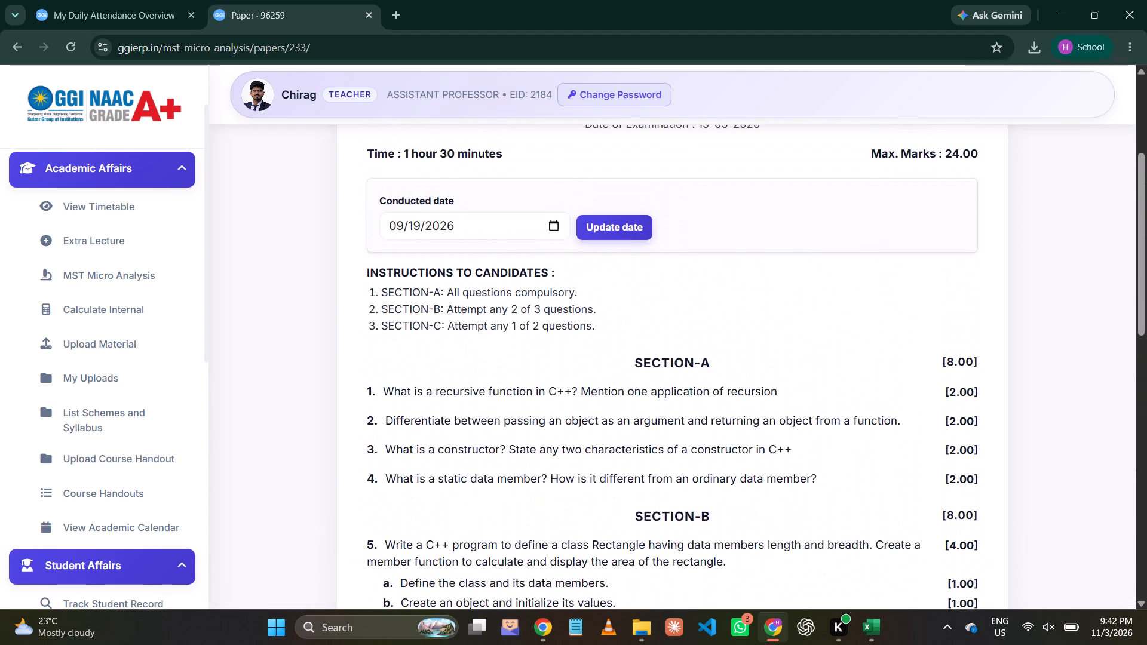
pyautogui.scroll(1, 529, 537)
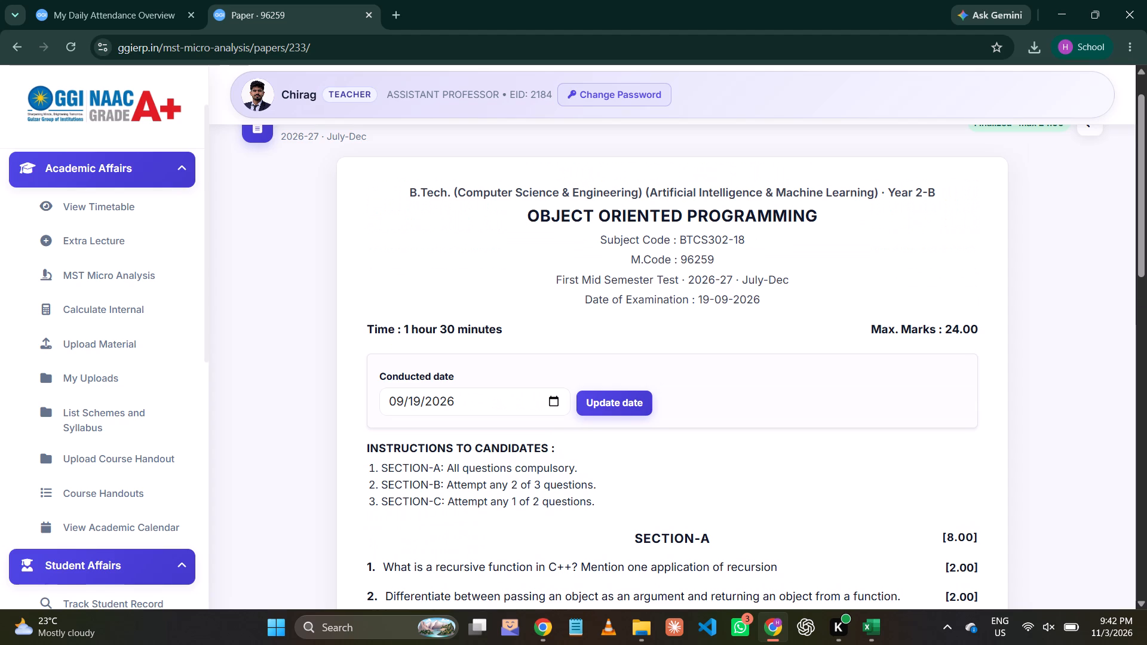
pyautogui.scroll(-5, 611, 492)
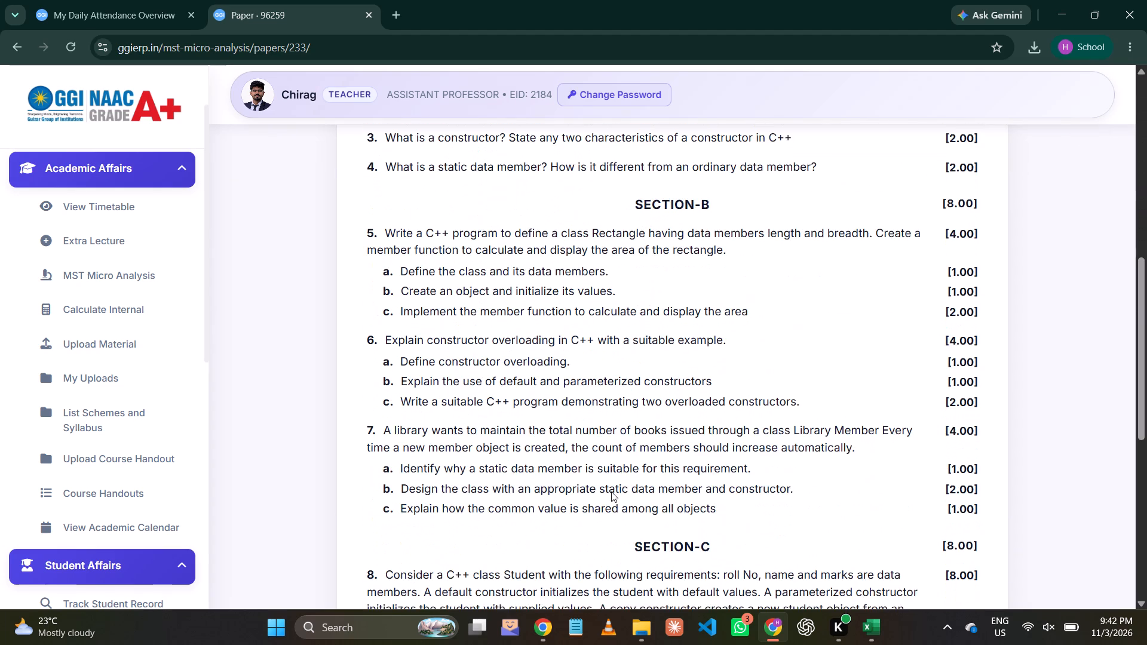
pyautogui.scroll(-7, 611, 492)
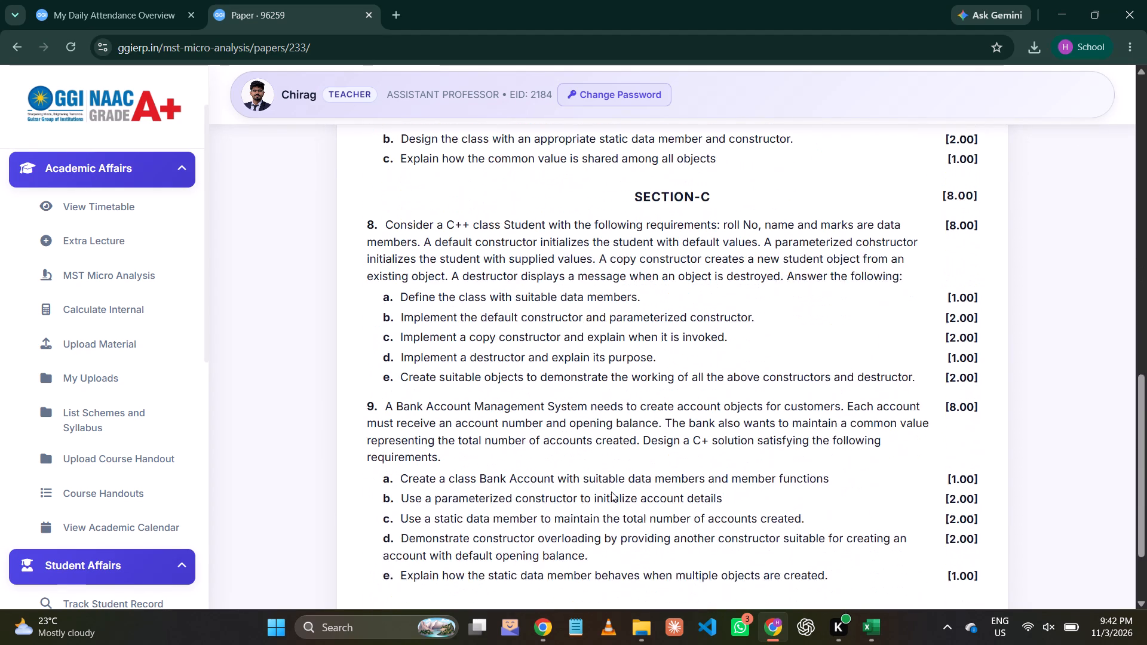
pyautogui.scroll(-3, 611, 492)
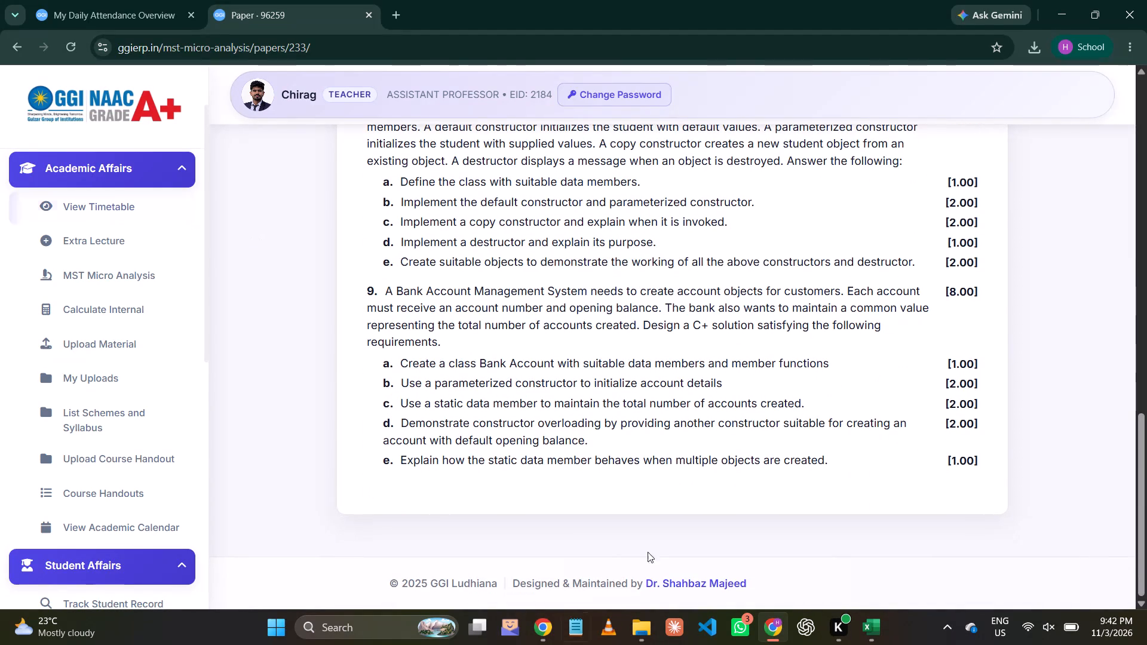
# Switch to the Excel marks template and enter 0 for every part from Q4 through Q6c in row 27.
pyautogui.click(873, 623)
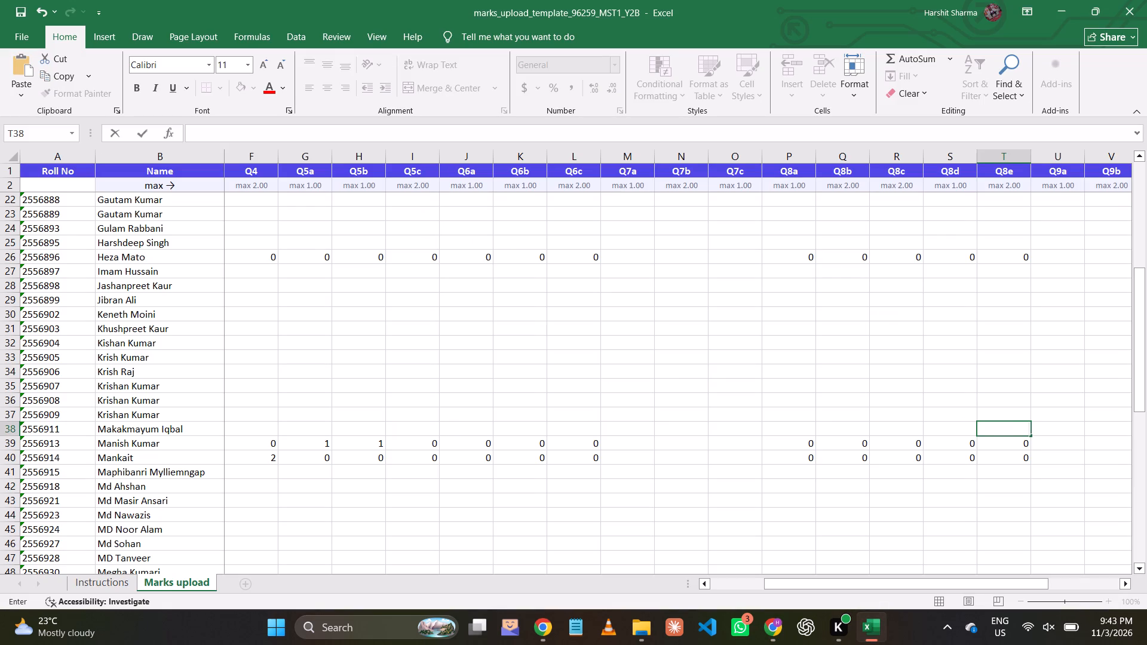
pyautogui.click(258, 426)
pyautogui.scroll(2, 258, 426)
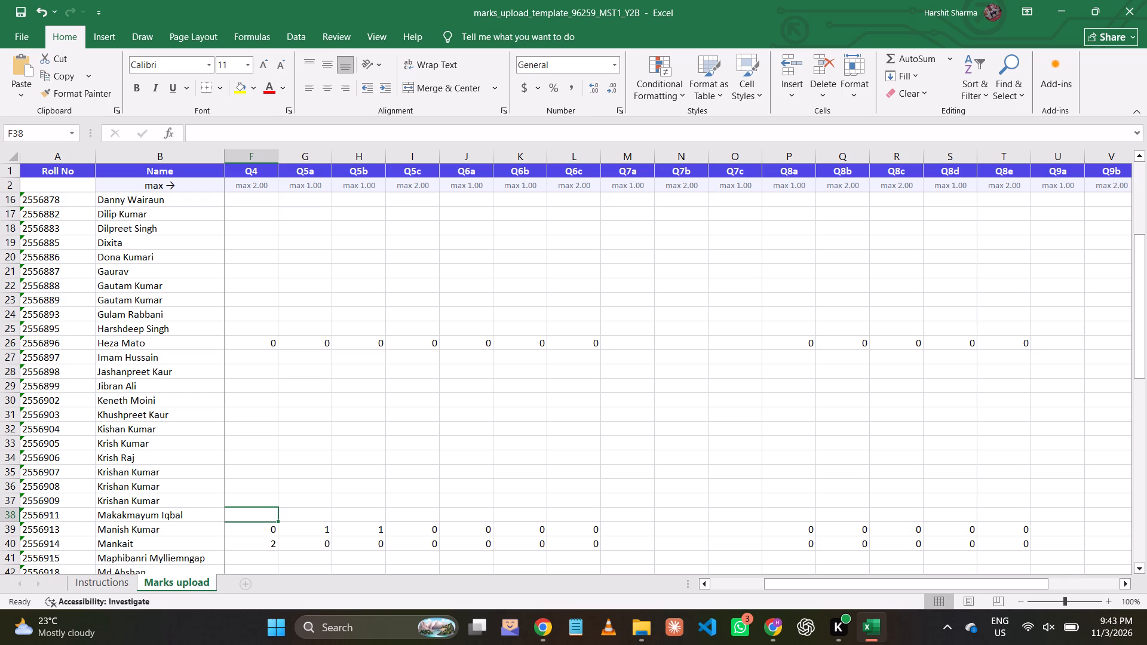
pyautogui.click(262, 363)
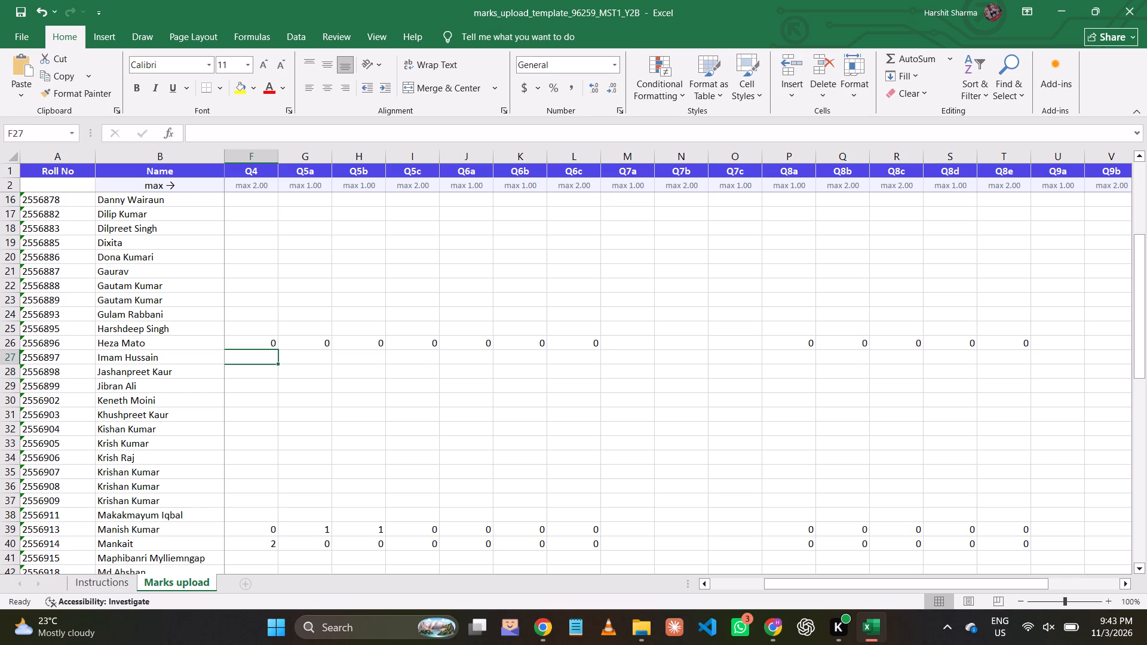
pyautogui.press('0')
pyautogui.press('Right')
pyautogui.press('0')
pyautogui.press('Right')
pyautogui.press('0')
pyautogui.press('Right')
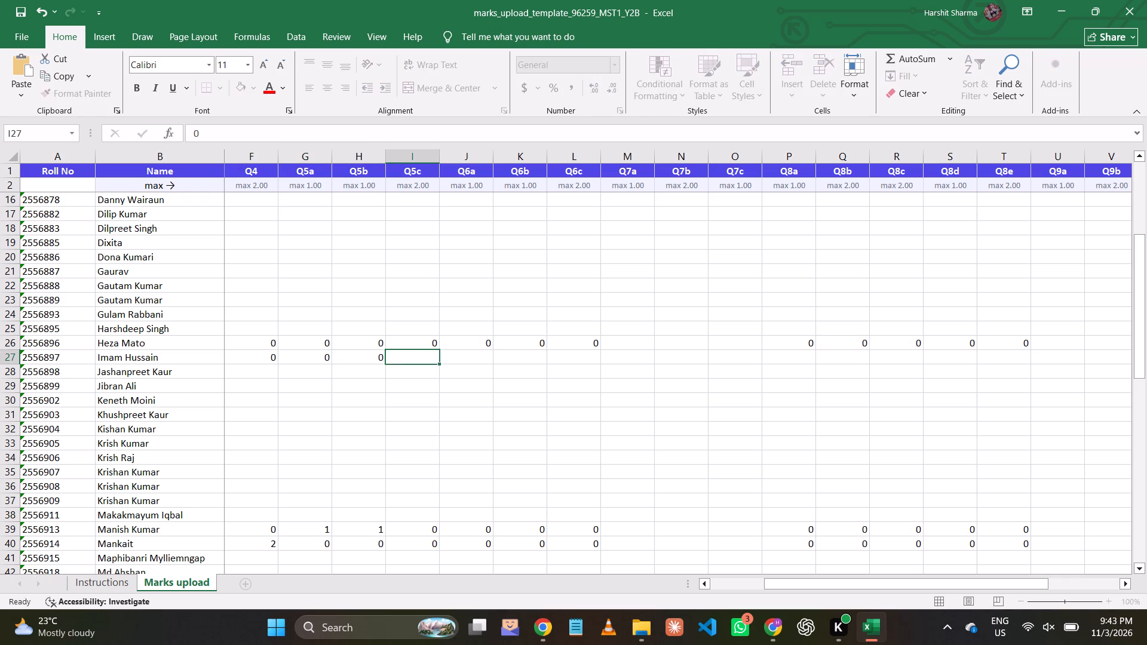
pyautogui.press('0')
pyautogui.press('Right')
pyautogui.press('0')
pyautogui.press('0')
pyautogui.press('Right')
pyautogui.press('0')
pyautogui.press('Right')
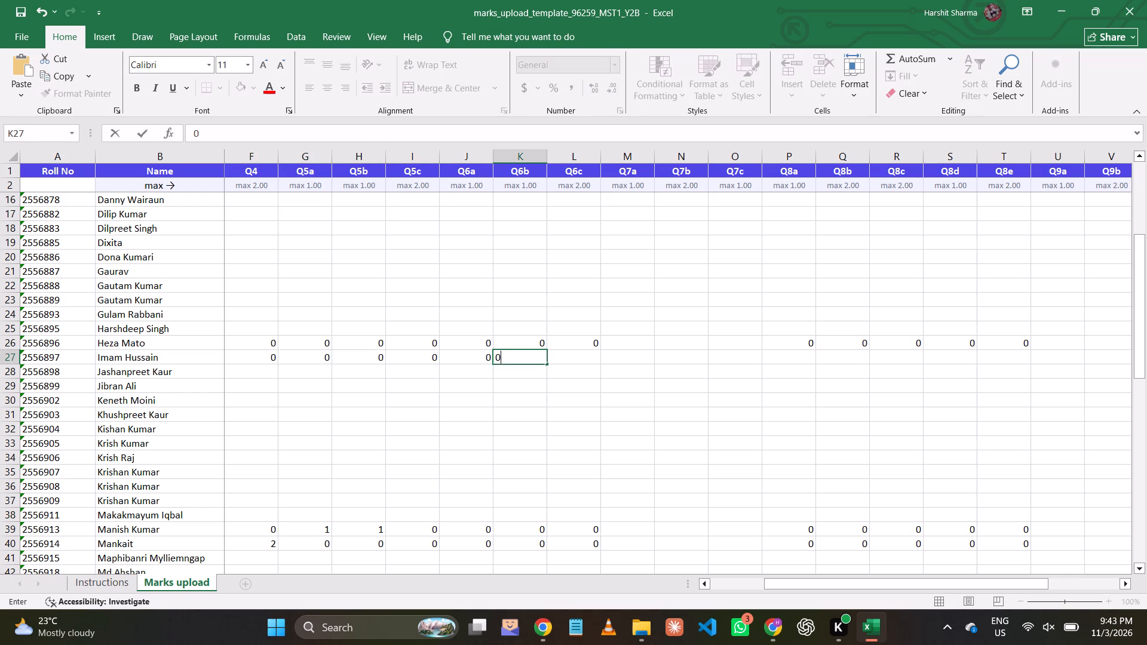
pyautogui.press('0')
pyautogui.press('Right')
# Enter 0 for Q8a, Q8b, Q8c, Q8d and Q8e in row 27, leaving the Q7 parts blank.
pyautogui.press('Right')
pyautogui.press('Right')
pyautogui.press('Right')
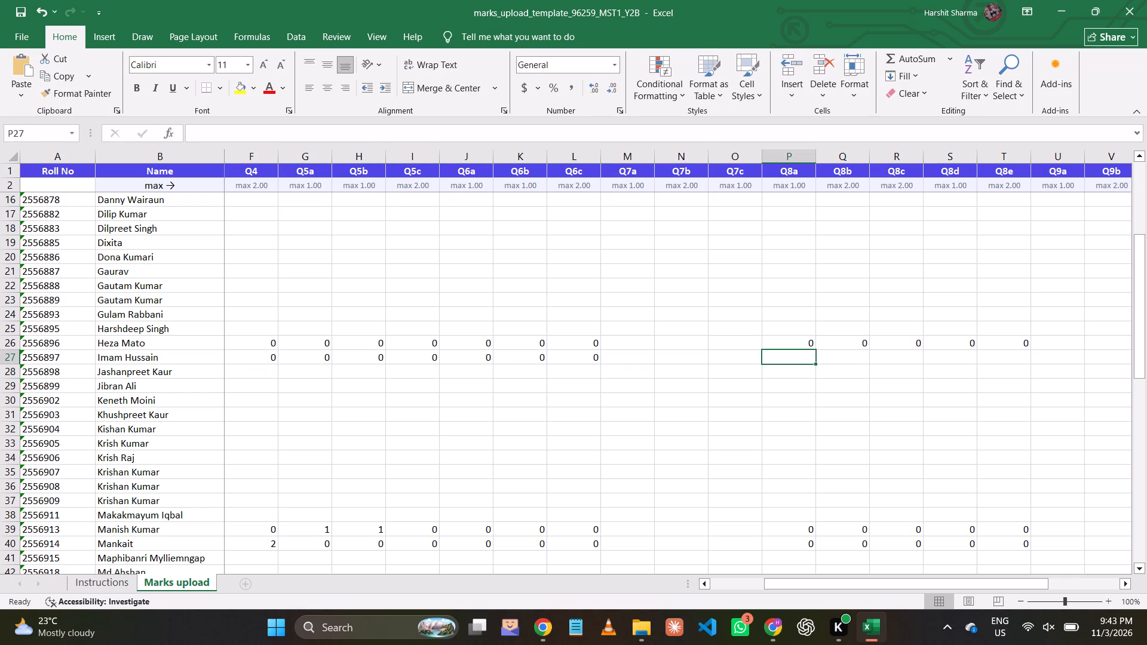
pyautogui.press('0')
pyautogui.press('Right')
pyautogui.press('0')
pyautogui.press('Right')
pyautogui.press('0')
pyautogui.press('Right')
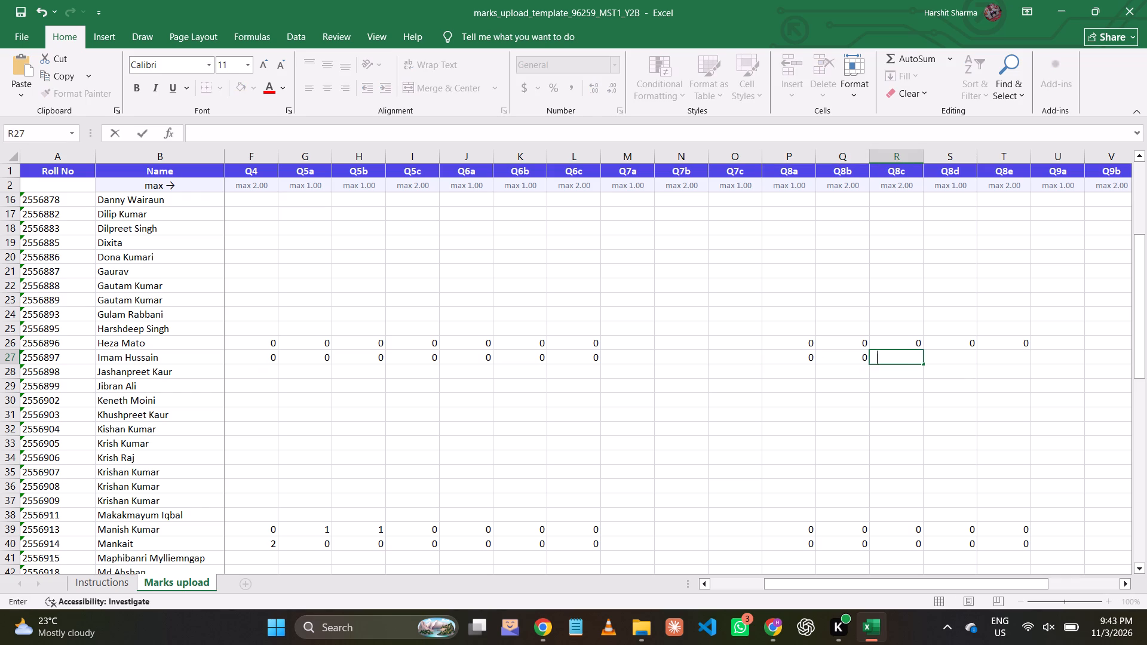
pyautogui.press('0')
pyautogui.press('Right')
pyautogui.press('0')
pyautogui.press('Right')
pyautogui.press('Down')
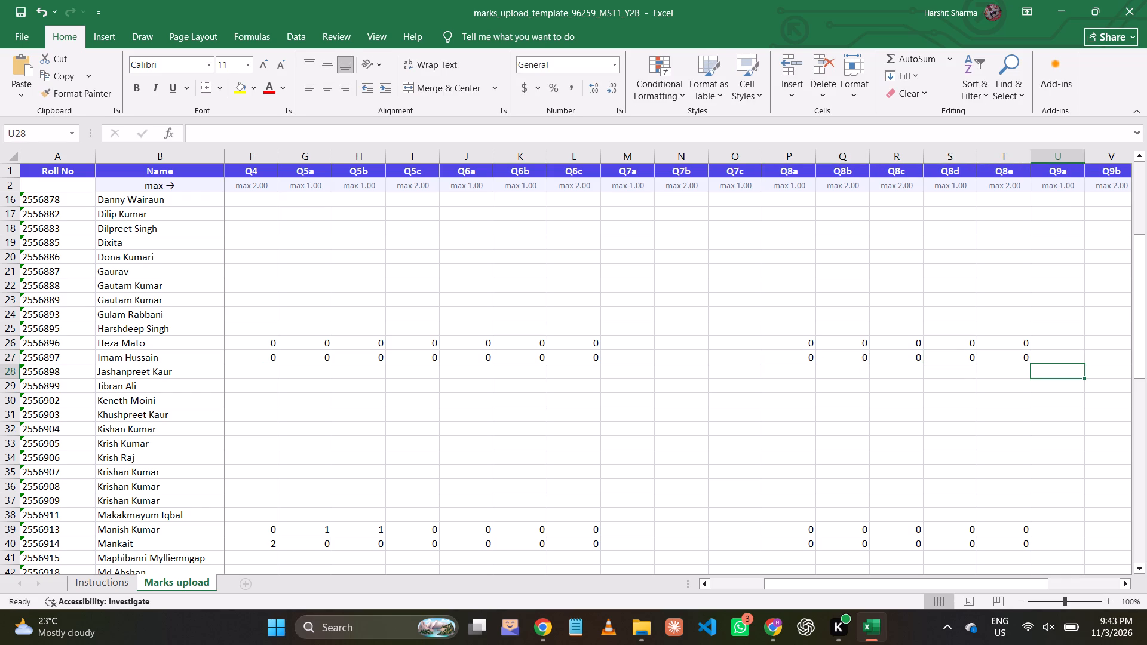
pyautogui.press('Left')
pyautogui.press('Left')
pyautogui.press('Left')
pyautogui.press('Left')
pyautogui.press('Left')
pyautogui.press('Left')
pyautogui.press('Left')
pyautogui.press('Left')
pyautogui.press('Left')
pyautogui.press('Left')
pyautogui.press('Left')
pyautogui.press('Left')
pyautogui.press('Left')
pyautogui.press('Left')
pyautogui.press('Left')
pyautogui.press('Left')
pyautogui.press('Left')
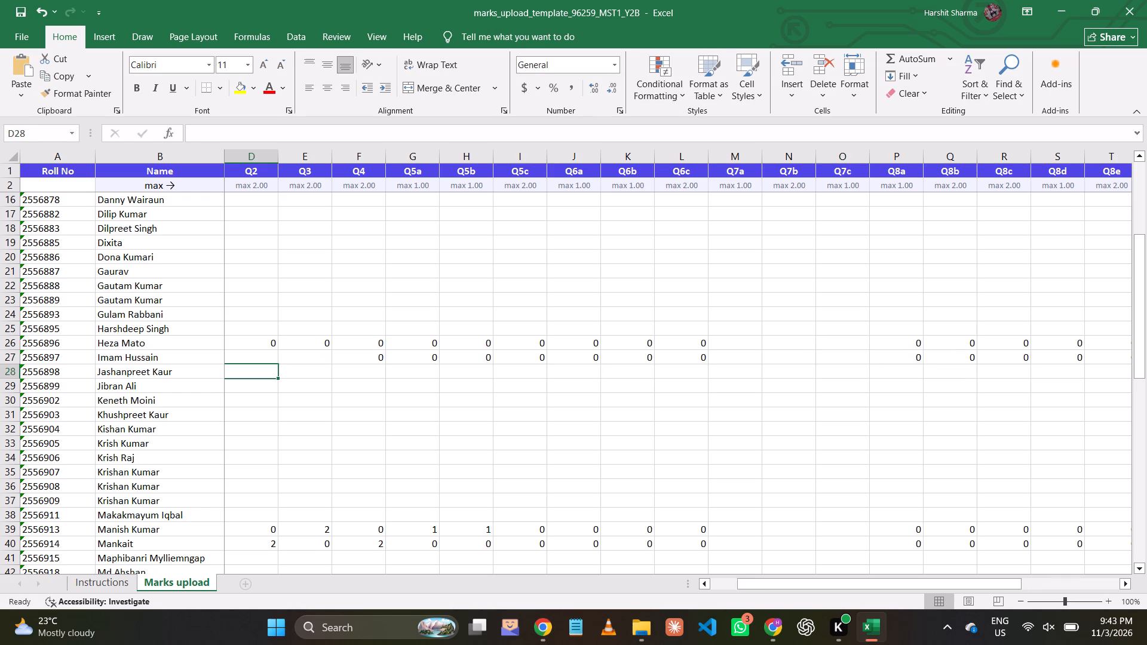
pyautogui.press('Down')
pyautogui.press('Down')
pyautogui.press('Down')
pyautogui.press('Down')
pyautogui.press('Down')
pyautogui.press('Down')
pyautogui.press('Down')
pyautogui.press('Down')
pyautogui.press('Down')
pyautogui.press('Down')
pyautogui.press('Down')
pyautogui.press('Down')
pyautogui.press('Down')
pyautogui.press('Down')
pyautogui.press('Down')
pyautogui.press('Down')
pyautogui.press('Down')
pyautogui.press('Down')
pyautogui.press('Down')
pyautogui.press('Down')
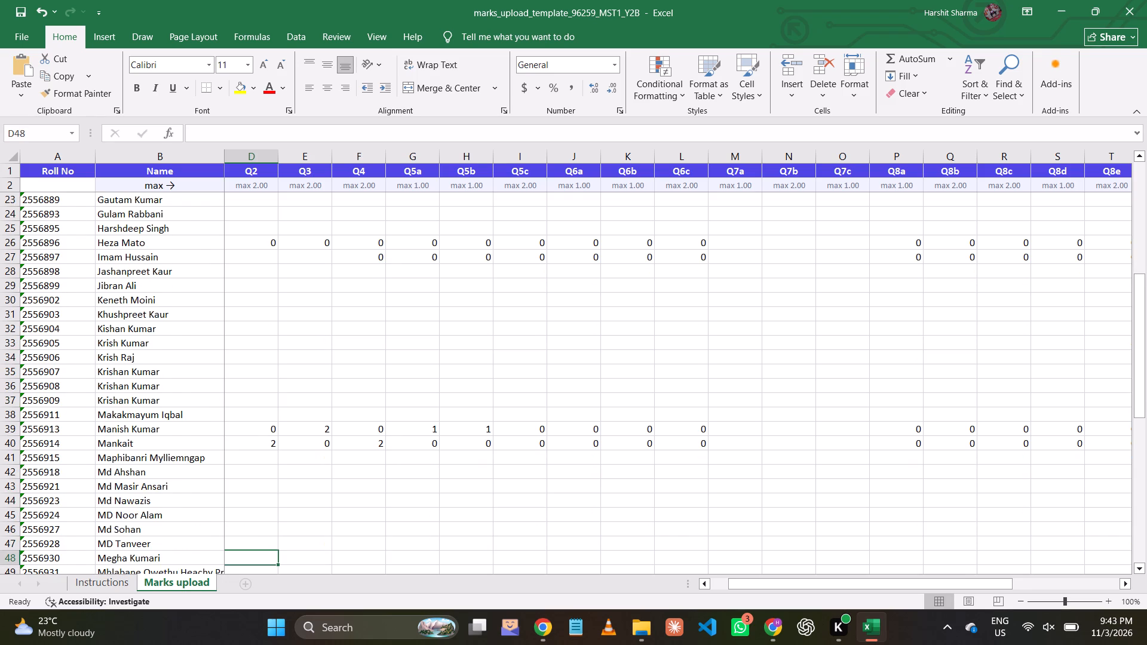
pyautogui.press('Down')
pyautogui.press('Down')
pyautogui.press('Down')
pyautogui.press('Down')
pyautogui.press('Down')
pyautogui.press('Down')
pyautogui.press('Down')
pyautogui.press('Down')
pyautogui.press('Down')
pyautogui.press('Down')
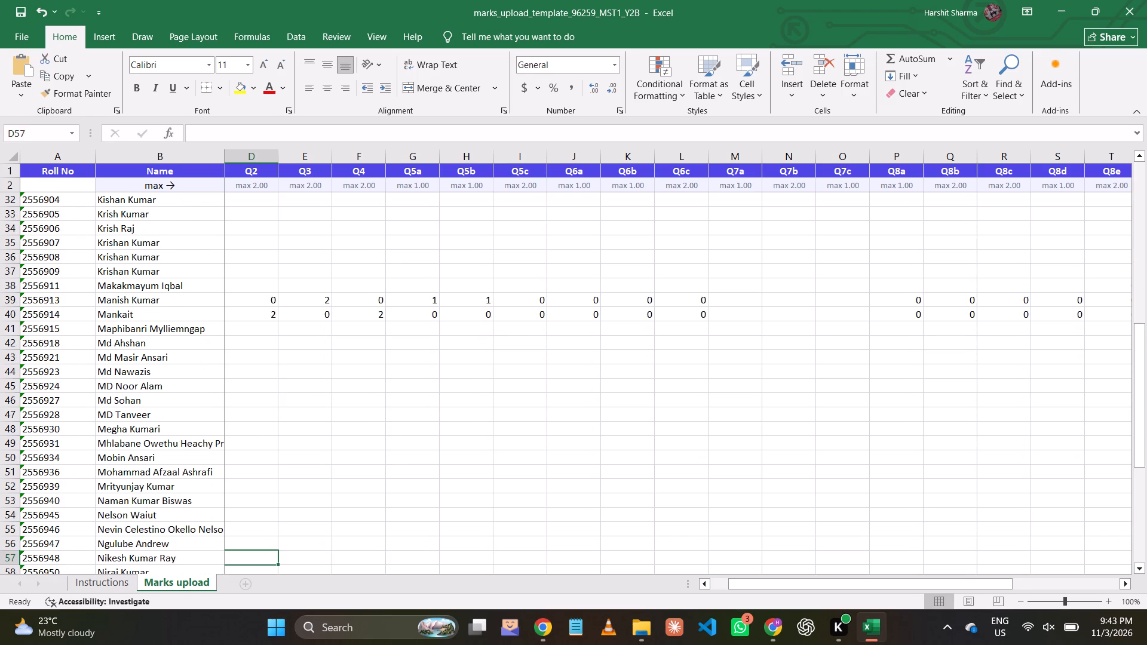
pyautogui.press('Down')
pyautogui.press('Down')
pyautogui.press('Down')
pyautogui.press('Down')
pyautogui.press('Down')
pyautogui.press('Down')
pyautogui.press('Down')
pyautogui.press('Down')
pyautogui.press('Down')
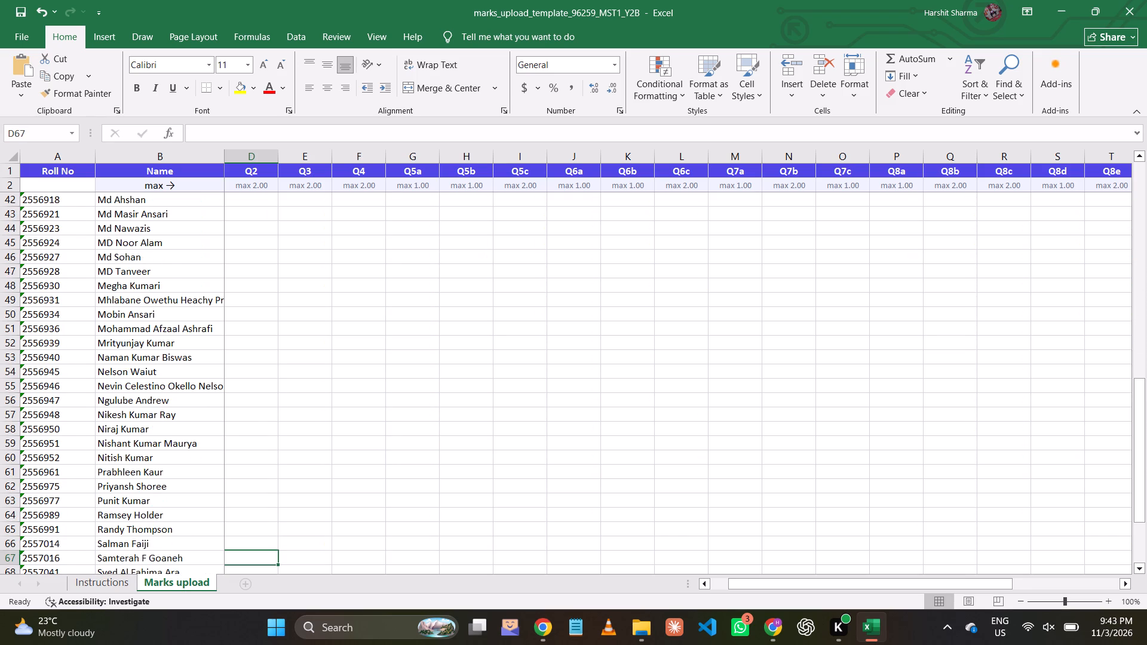
pyautogui.press('Down')
pyautogui.press('Up')
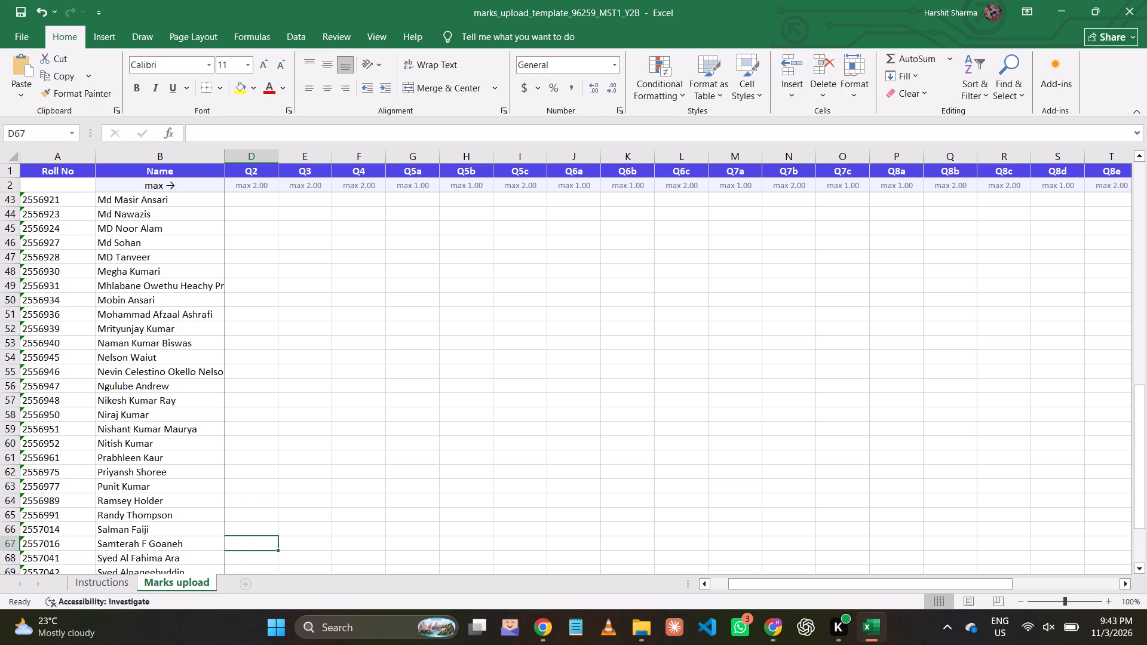
pyautogui.press('0')
pyautogui.press('Right')
pyautogui.press('0')
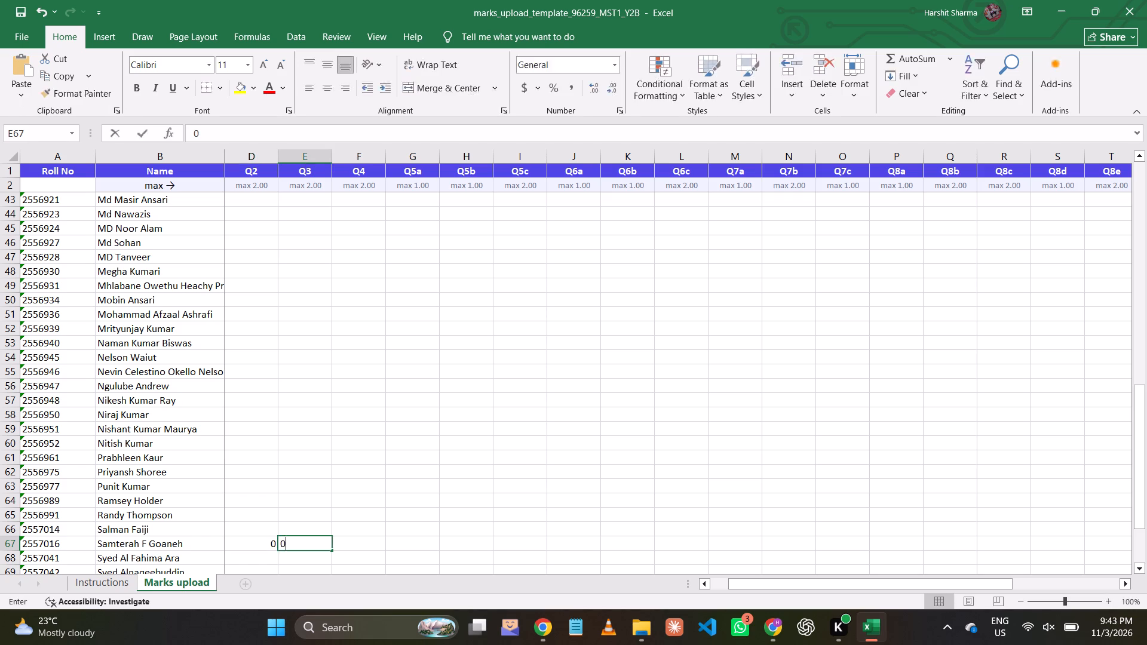
pyautogui.press('Right')
pyautogui.press('0')
pyautogui.press('Right')
pyautogui.press('0')
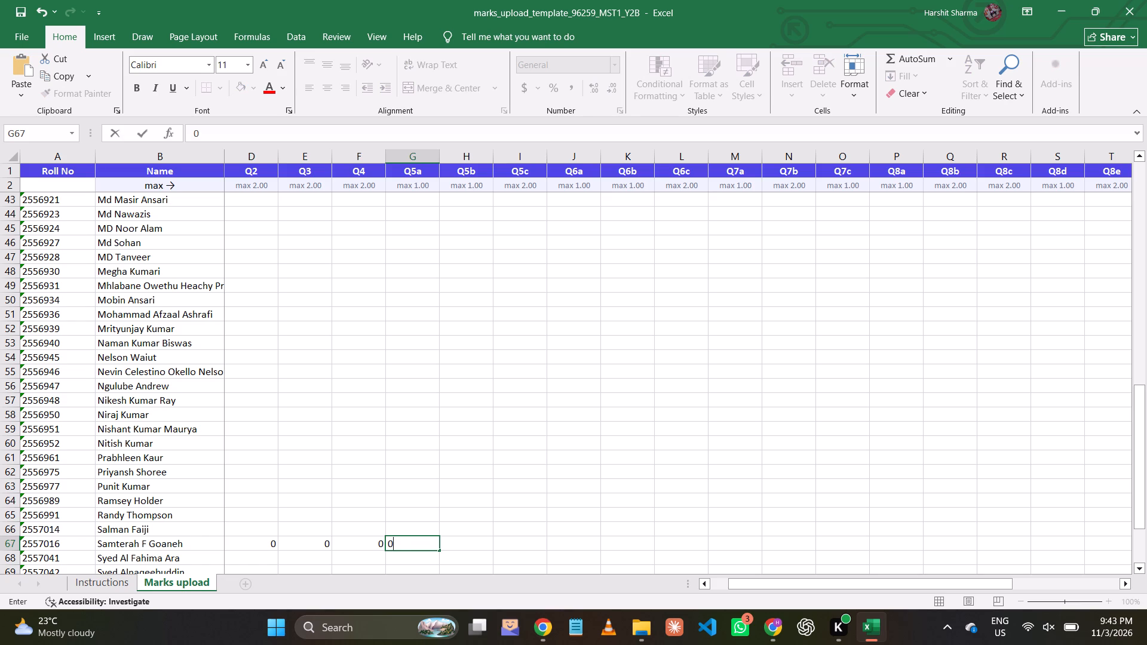
# Enter 0 for Q1 in row 67.
pyautogui.press('Left')
pyautogui.press('Left')
pyautogui.press('Left')
pyautogui.press('Left')
pyautogui.press('Left')
pyautogui.press('Left')
pyautogui.press('Left')
pyautogui.press('Left')
pyautogui.press('Left')
pyautogui.press('Left')
pyautogui.press('Left')
pyautogui.press('Left')
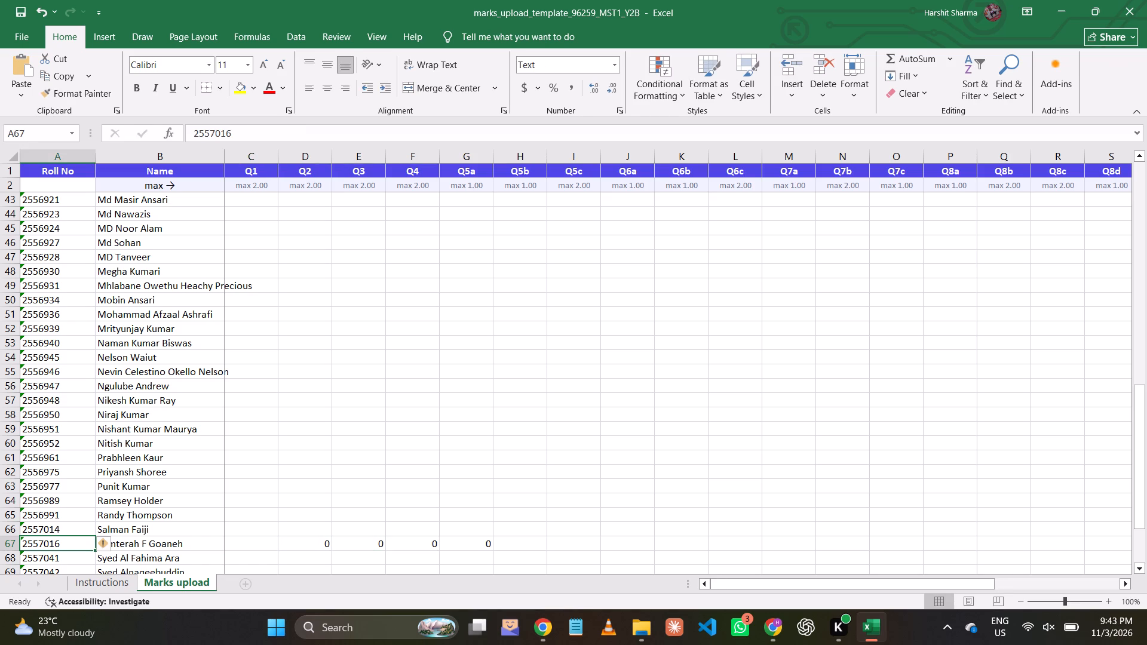
pyautogui.press('Right')
pyautogui.press('Right')
pyautogui.press('0')
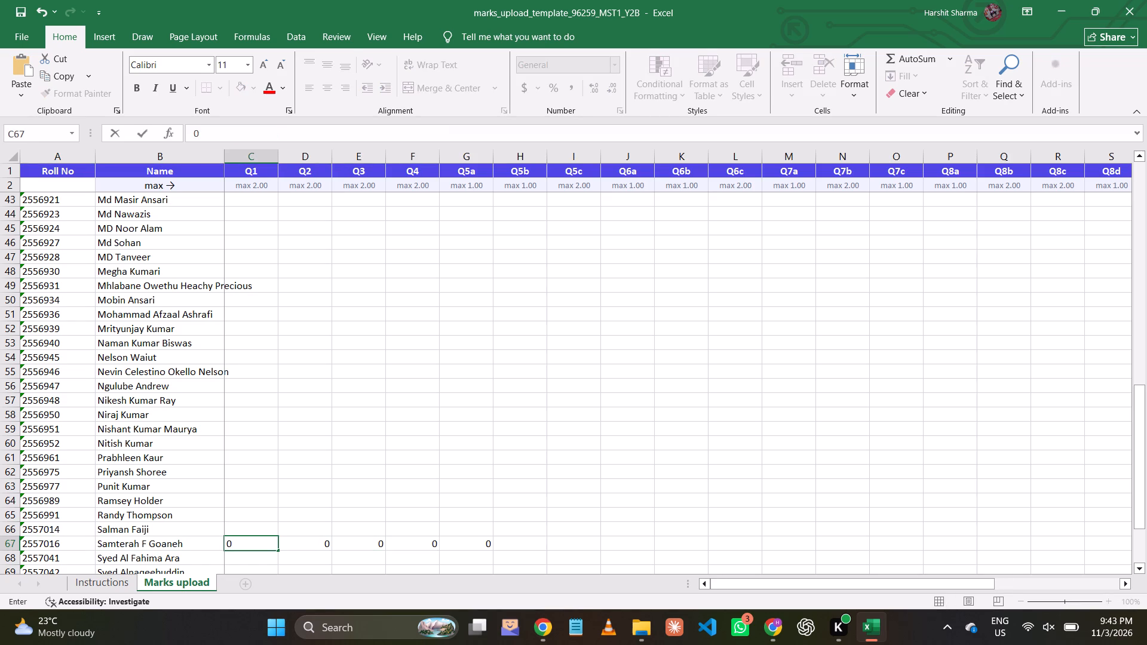
# Enter 0 for Q5b and Q5c in row 67.
pyautogui.press('Right')
pyautogui.press('Right')
pyautogui.press('Right')
pyautogui.press('Right')
pyautogui.press('Right')
pyautogui.press('Right')
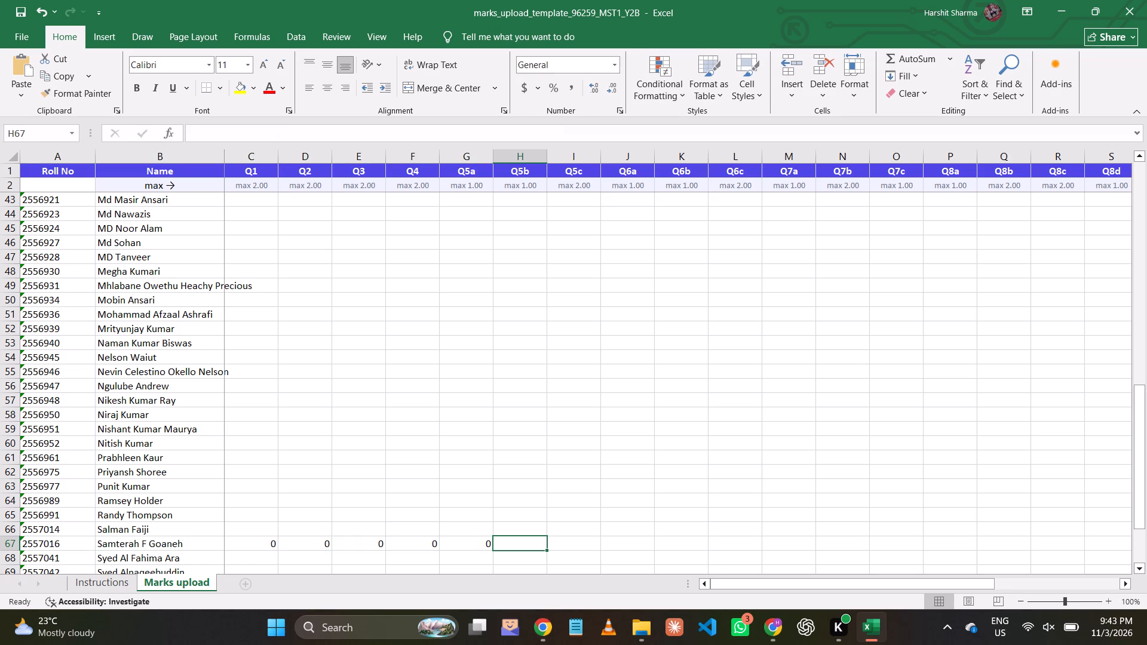
pyautogui.press('0')
pyautogui.press('Right')
pyautogui.press('0')
pyautogui.press('Right')
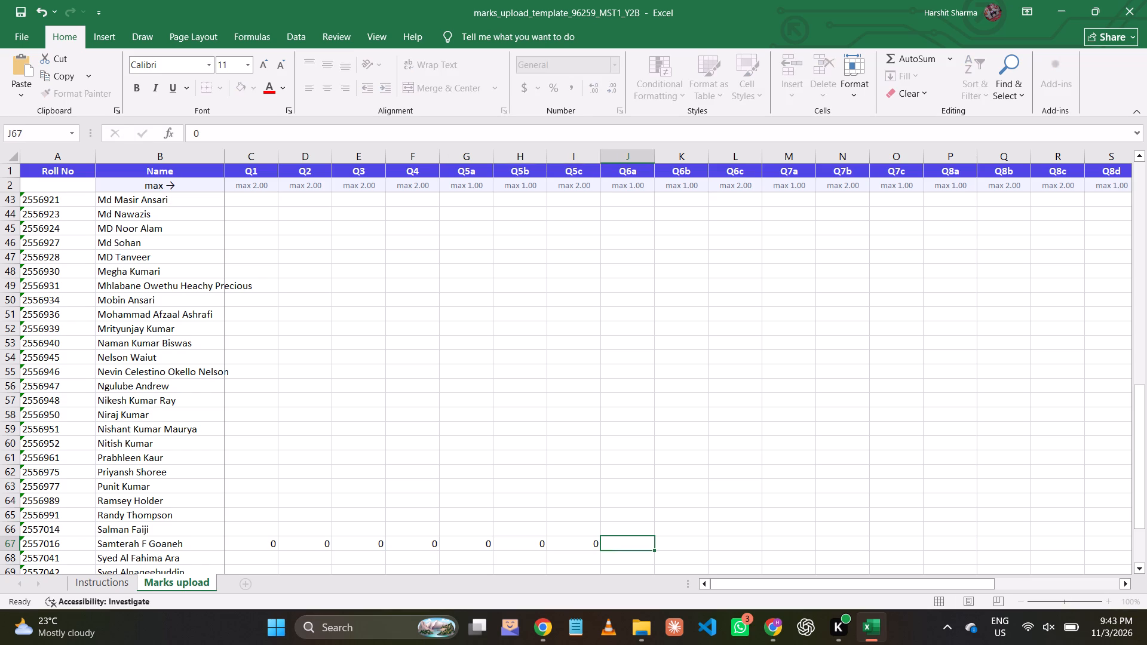
# Enter 0 for Q7a, Q7b and Q7c in row 67, leaving the Q6 parts blank.
pyautogui.press('Right')
pyautogui.press('Right')
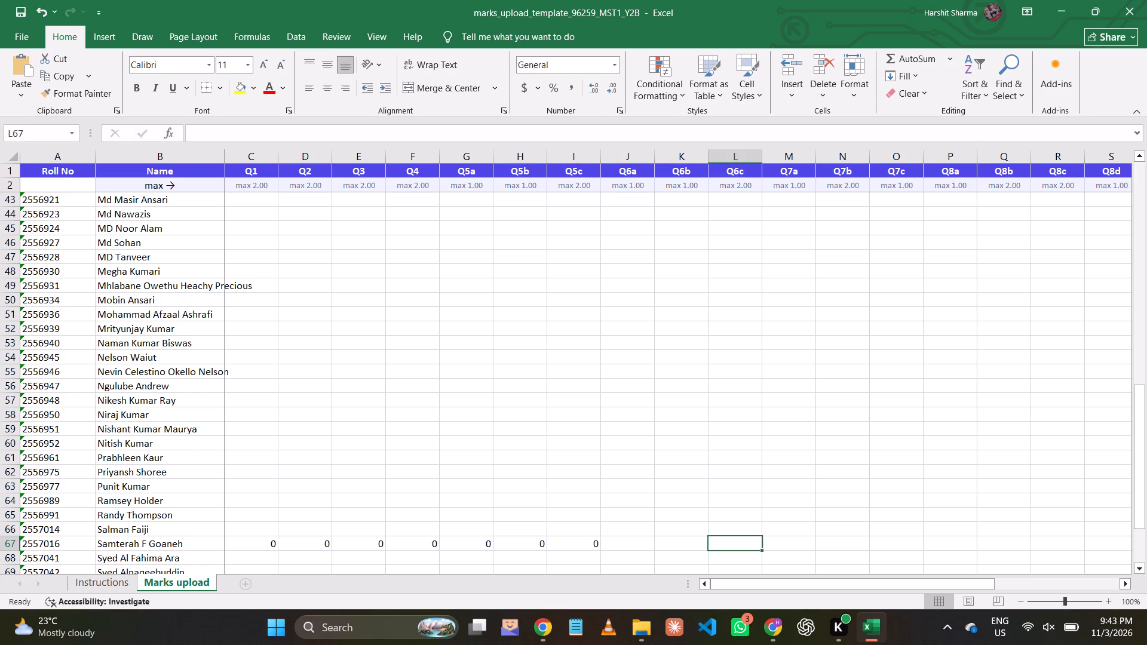
pyautogui.press('Right')
pyautogui.press('0')
pyautogui.press('Right')
pyautogui.press('0')
pyautogui.press('Right')
pyautogui.press('0')
pyautogui.press('Right')
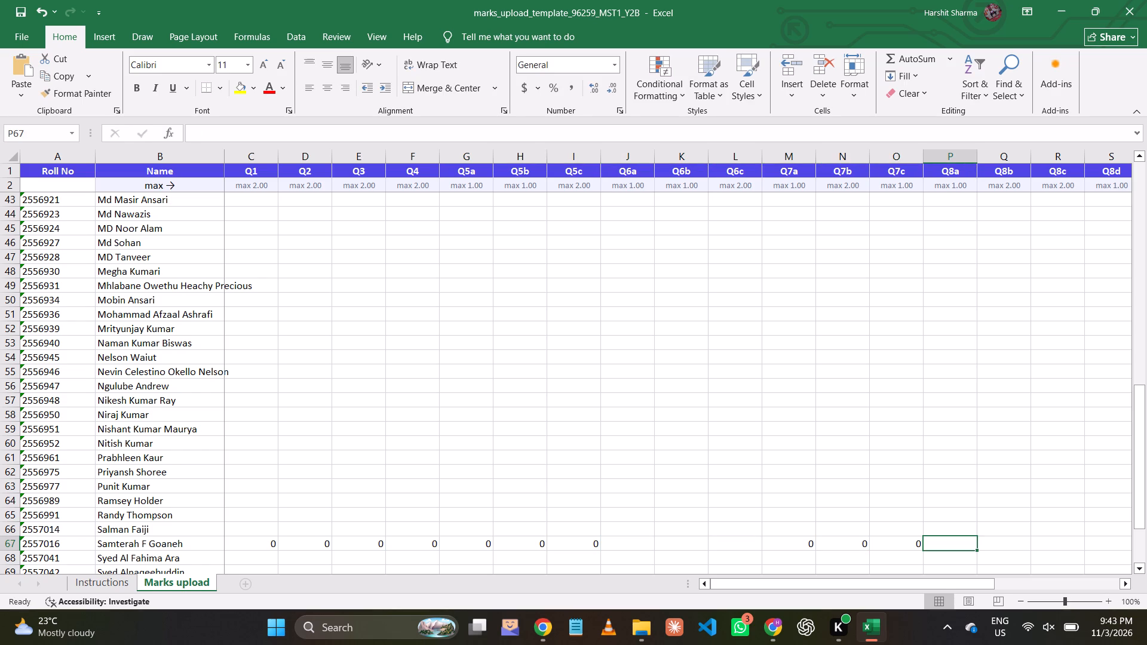
# Enter 0 for Q8a, Q8b, Q8c, Q8d and Q8e in row 67.
pyautogui.press('0')
pyautogui.press('Right')
pyautogui.press('0')
pyautogui.press('Right')
pyautogui.press('0')
pyautogui.press('Right')
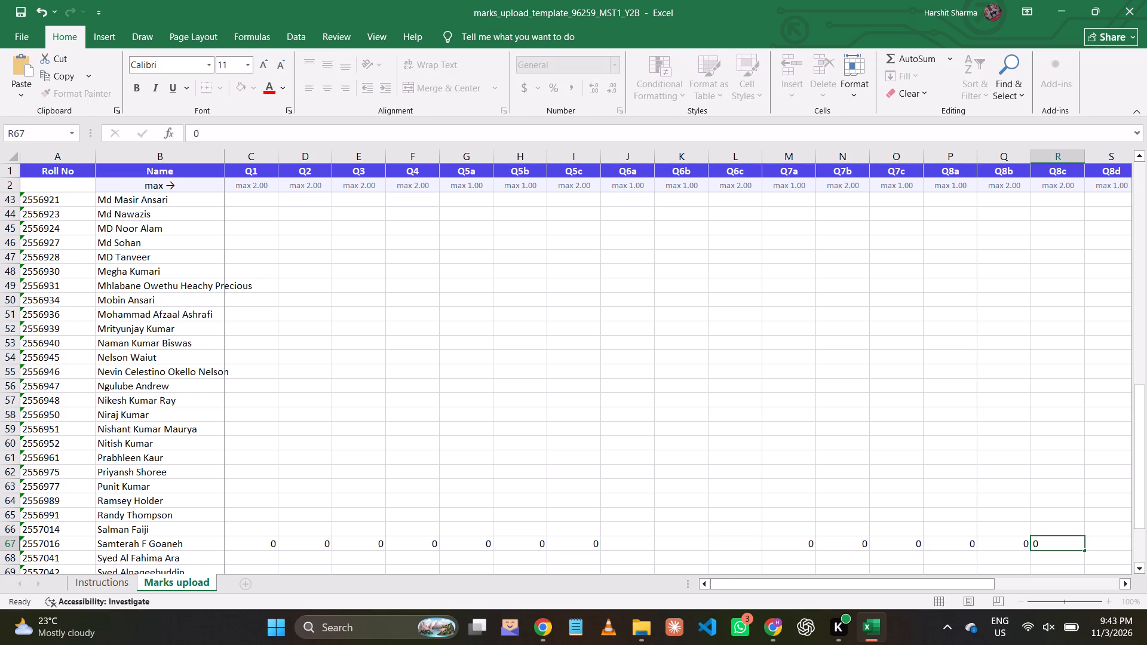
pyautogui.press('0')
pyautogui.press('Right')
pyautogui.press('0')
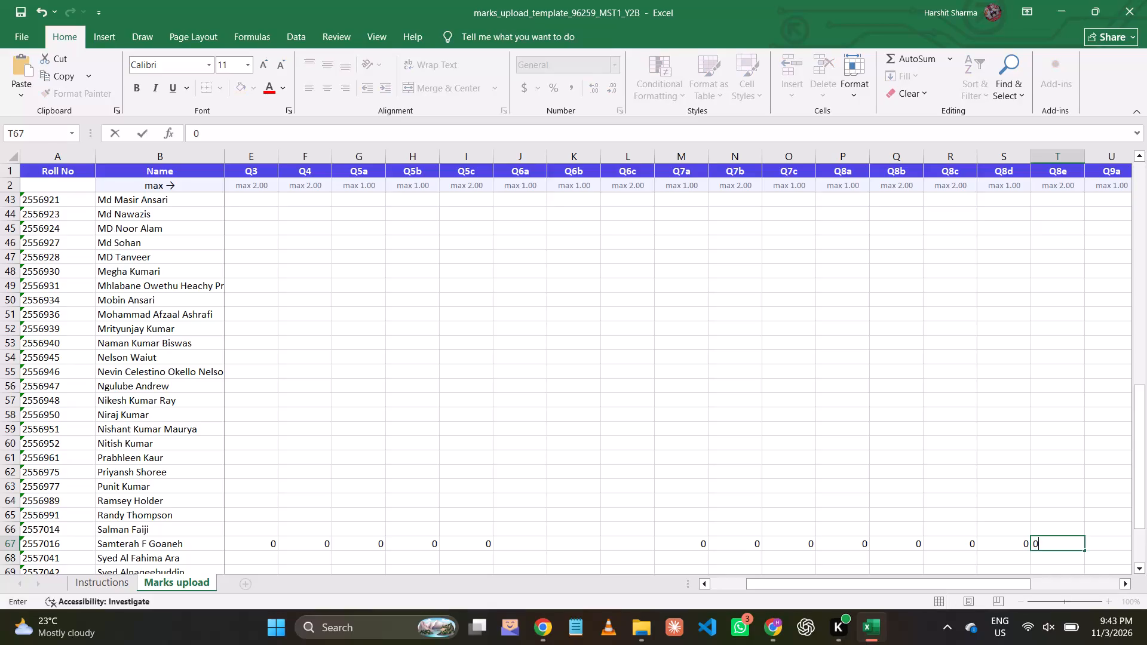
pyautogui.press('Left')
# Enter 0 for Q1, Q2, Q3 and Q4 in row 69, skipping row 68.
pyautogui.press('Left')
pyautogui.press('Left')
pyautogui.press('Left')
pyautogui.press('Left')
pyautogui.press('Left')
pyautogui.press('Left')
pyautogui.press('Left')
pyautogui.press('Left')
pyautogui.press('Left')
pyautogui.press('Left')
pyautogui.press('Left')
pyautogui.press('Left')
pyautogui.press('Left')
pyautogui.press('Left')
pyautogui.press('Left')
pyautogui.press('Left')
pyautogui.press('Left')
pyautogui.press('Left')
pyautogui.press('Left')
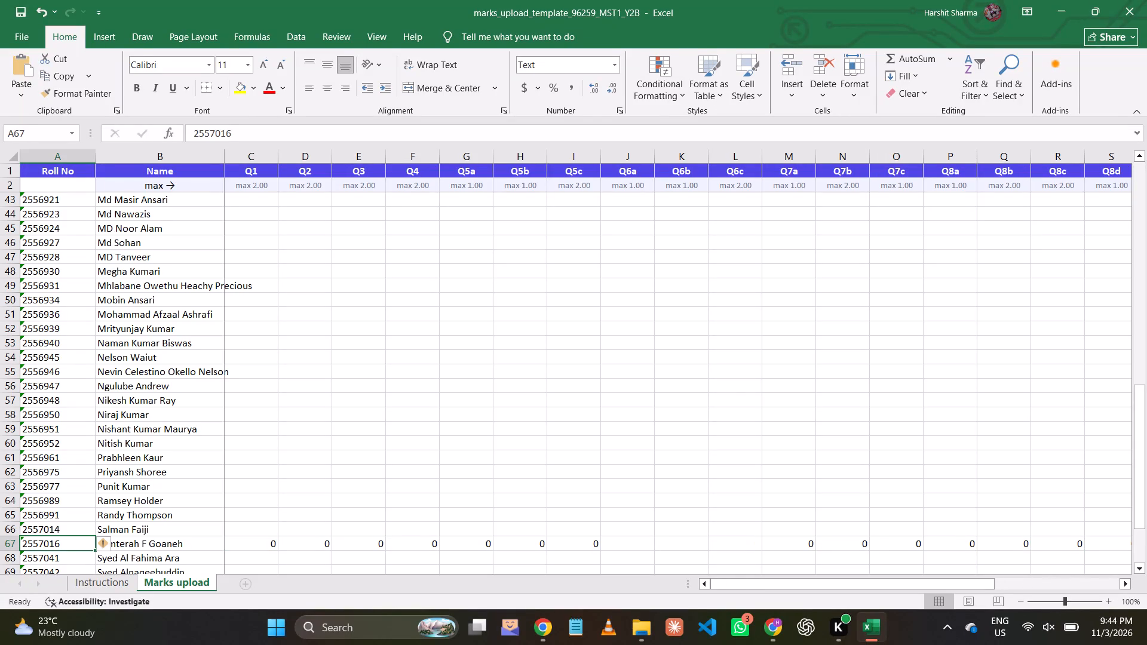
pyautogui.press('Left')
pyautogui.press('Left')
pyautogui.press('Left')
pyautogui.press('Left')
pyautogui.press('Left')
pyautogui.press('Left')
pyautogui.press('Right')
pyautogui.press('Right')
pyautogui.press('Right')
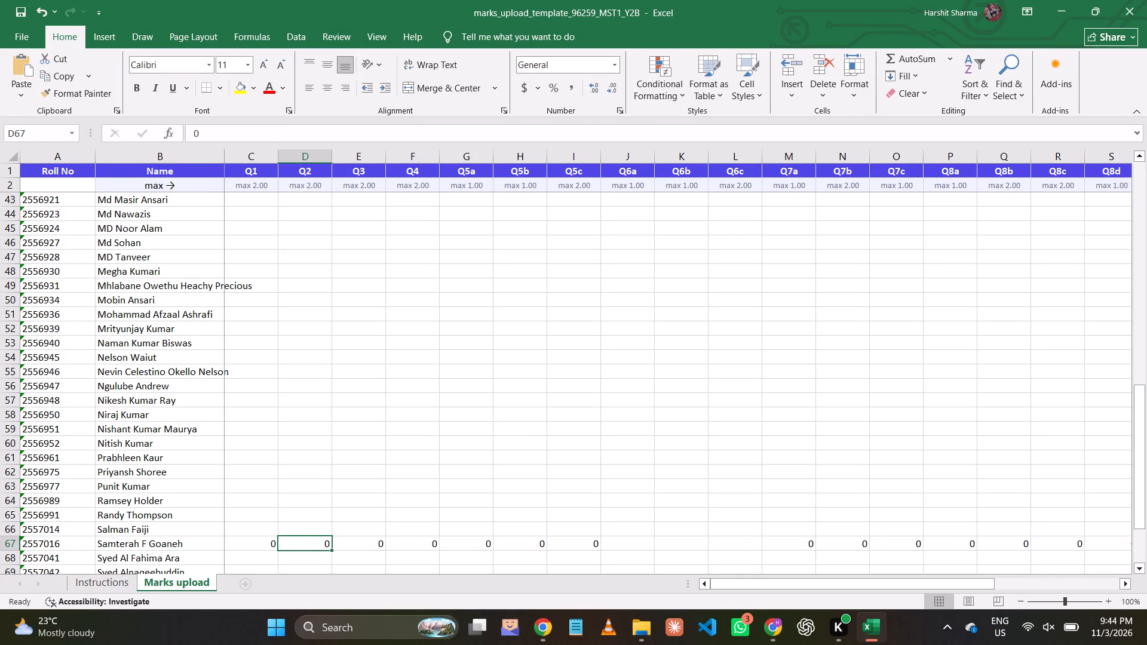
pyautogui.press('Down')
pyautogui.press('Left')
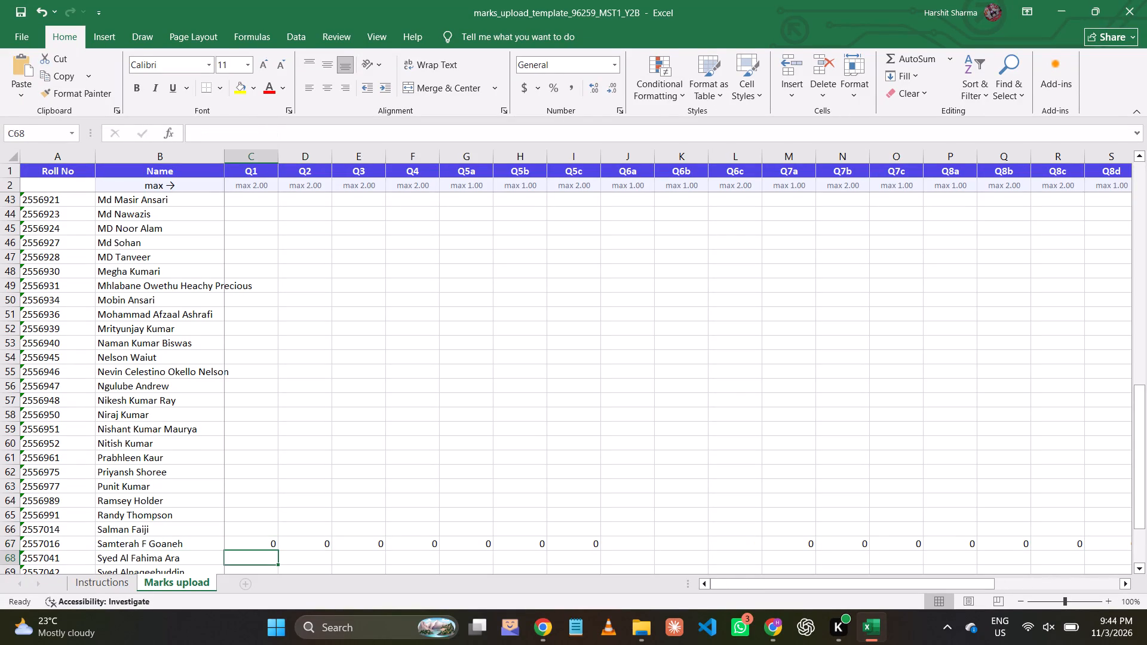
pyautogui.press('Down')
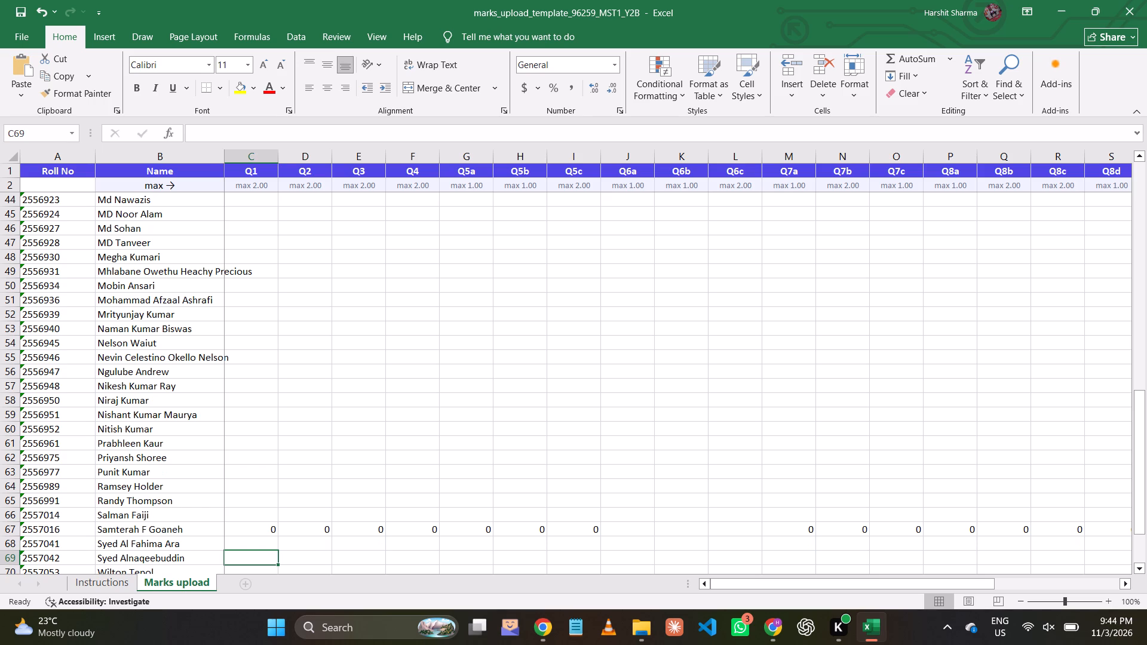
pyautogui.press('0')
pyautogui.press('Right')
pyautogui.press('0')
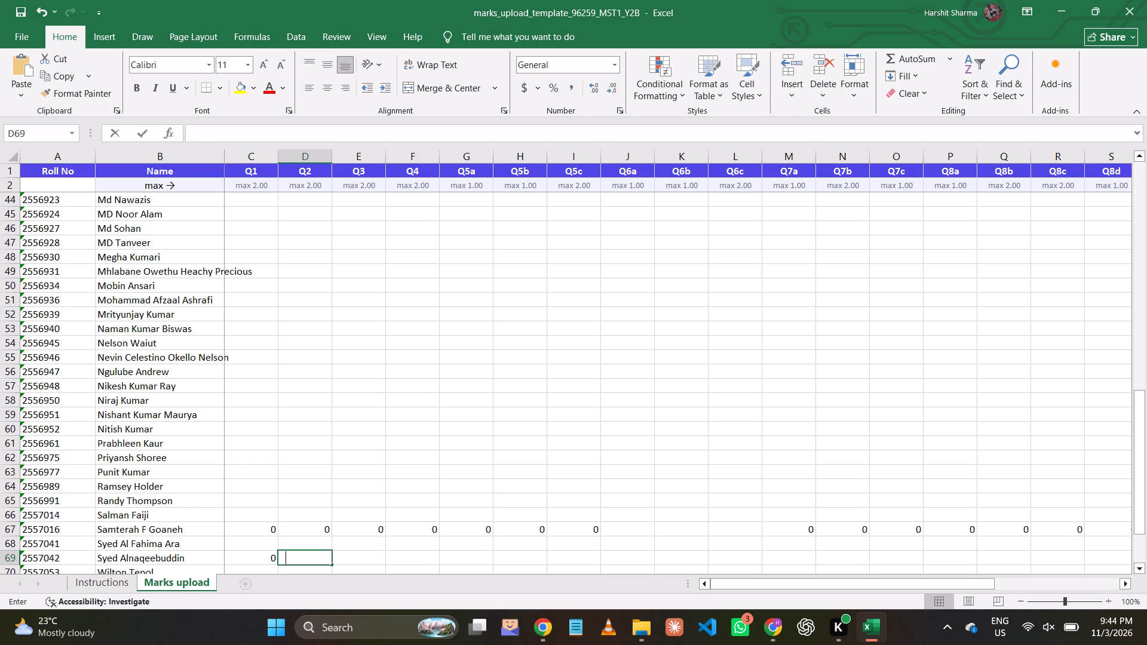
pyautogui.press('Right')
pyautogui.press('0')
pyautogui.press('Right')
pyautogui.press('0')
pyautogui.press('Right')
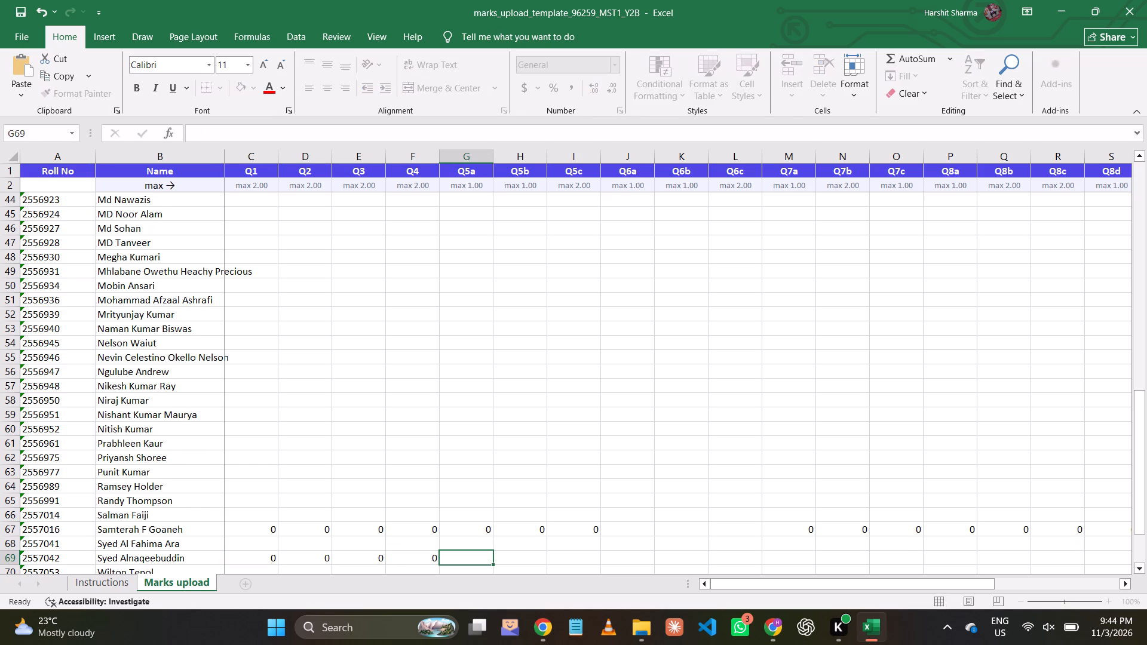
# Enter 0 for every part from Q5a through Q6c in row 69.
pyautogui.press('0')
pyautogui.press('Right')
pyautogui.press('0')
pyautogui.press('Right')
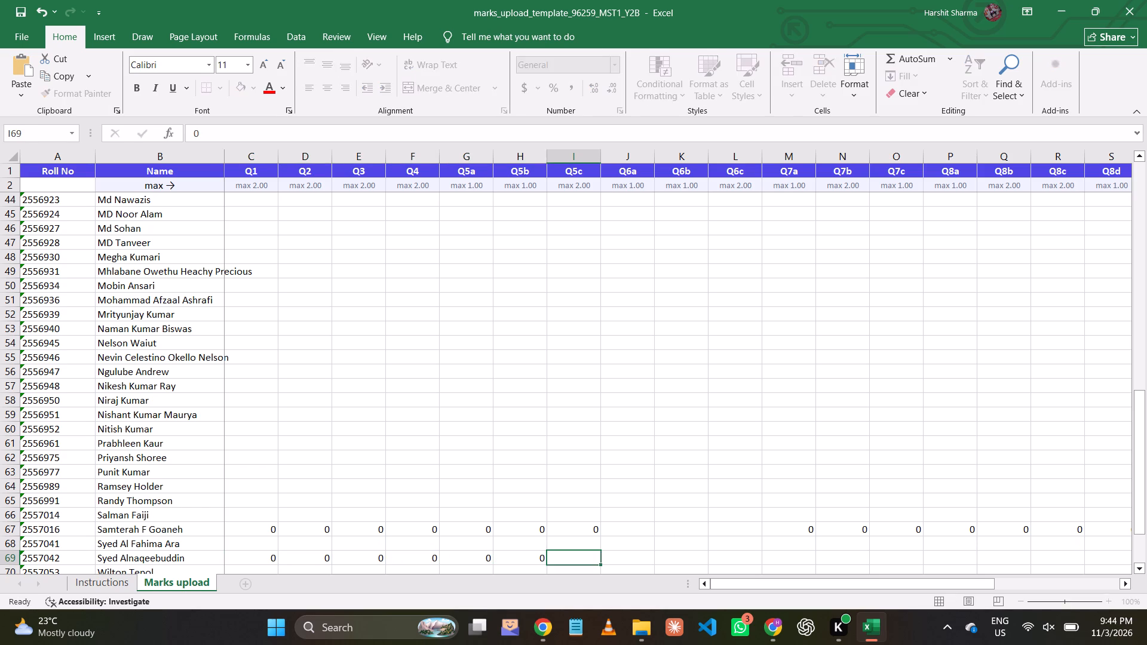
pyautogui.press('0')
pyautogui.press('Right')
pyautogui.press('0')
pyautogui.press('Right')
pyautogui.press('0')
pyautogui.press('Right')
pyautogui.press('0')
pyautogui.press('Right')
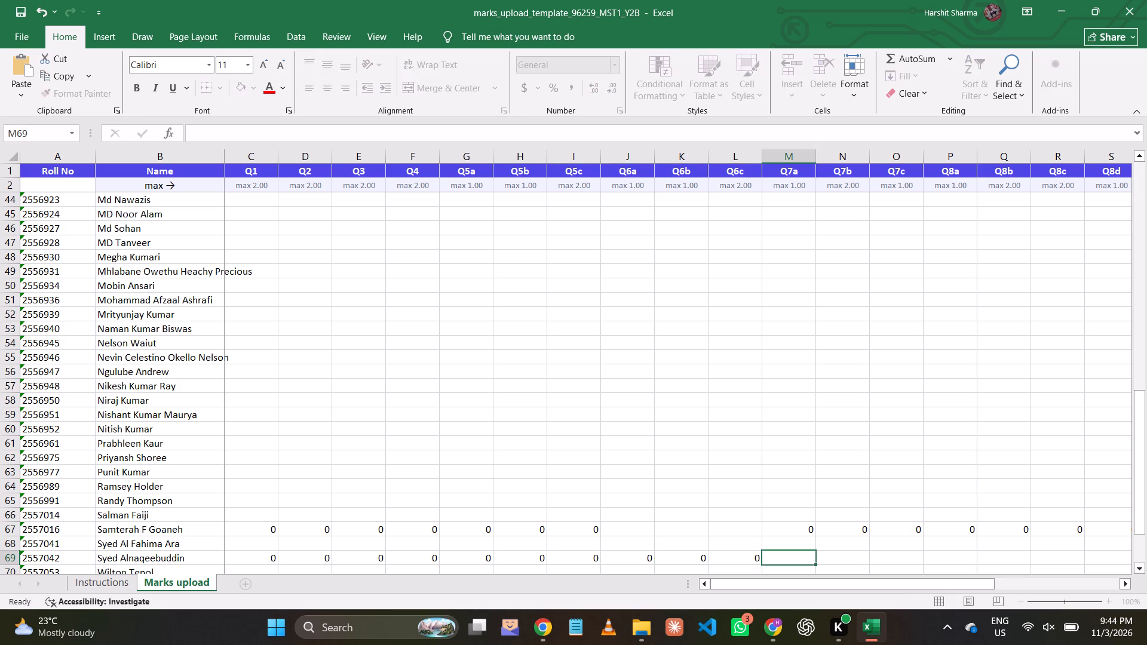
# Enter 0 for Q8a, Q8b, Q8c, Q8d and Q8e in row 69, leaving the Q7 parts blank.
pyautogui.press('Right')
pyautogui.press('Right')
pyautogui.press('Right')
pyautogui.press('0')
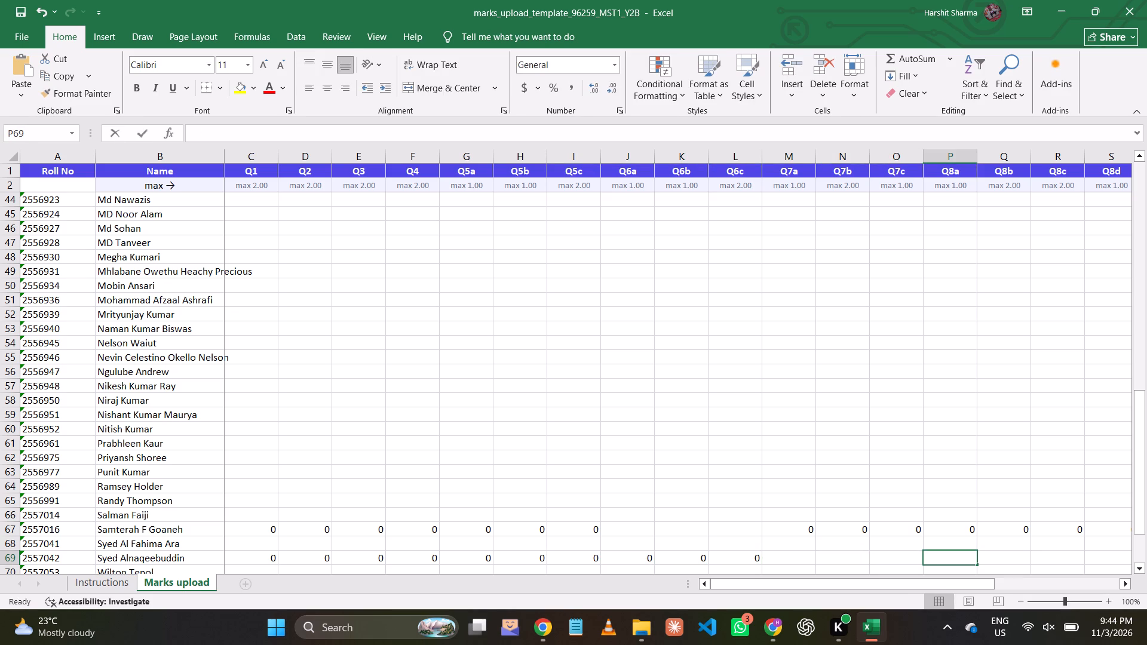
pyautogui.press('Right')
pyautogui.press('0')
pyautogui.press('Right')
pyautogui.press('0')
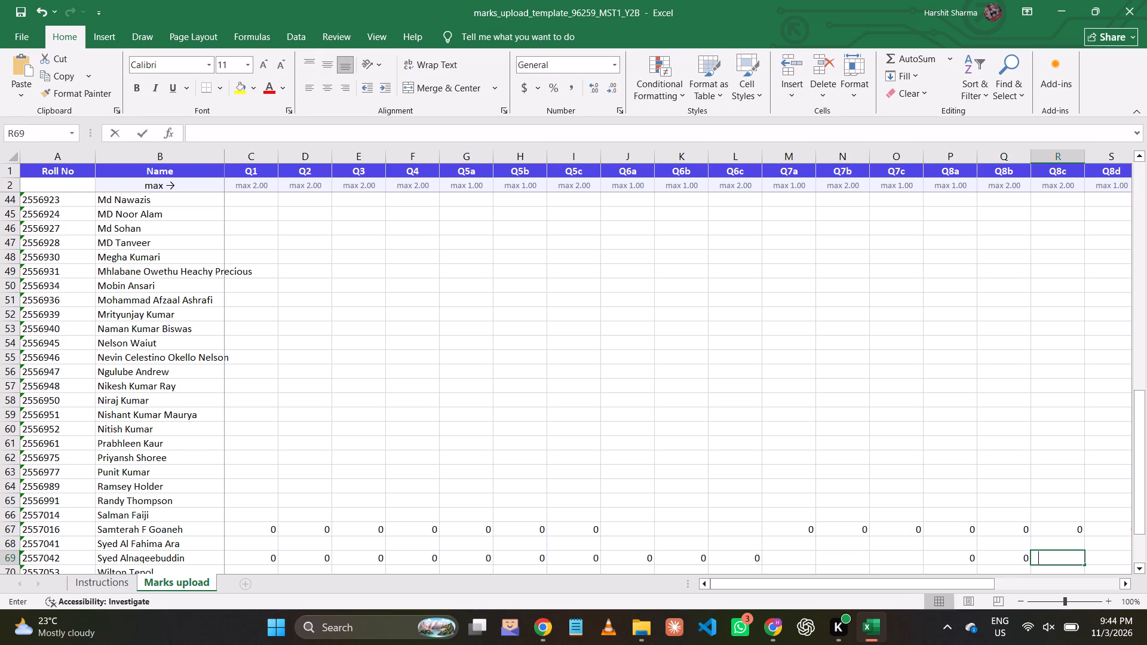
pyautogui.press('Right')
pyautogui.press('0')
pyautogui.press('Right')
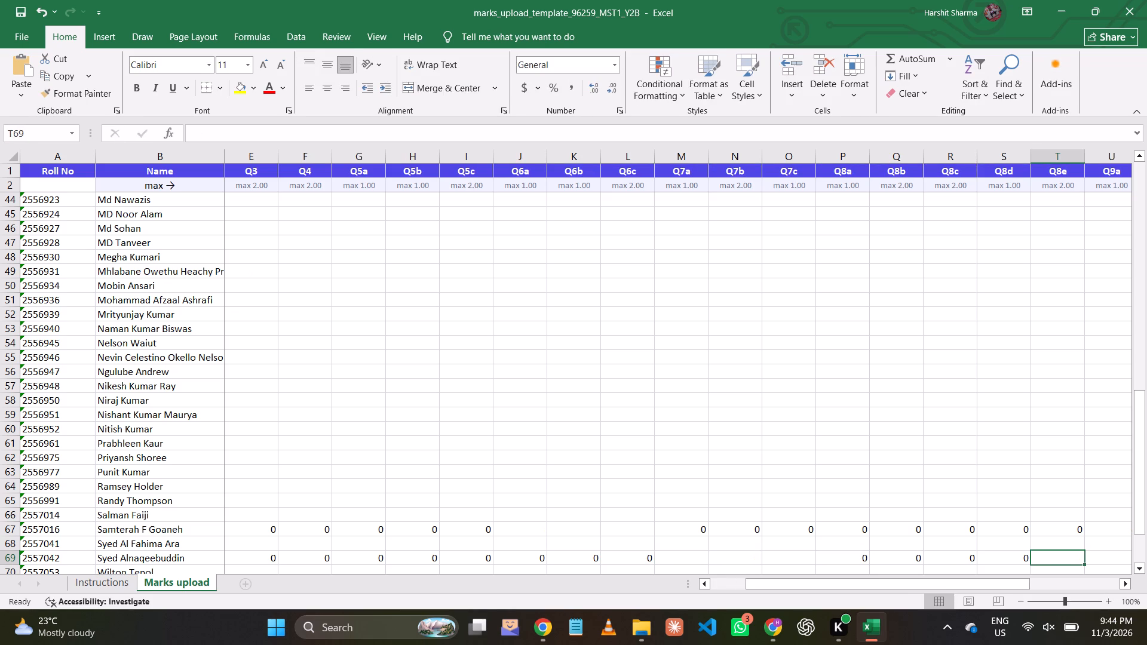
pyautogui.press('0')
pyautogui.press('Up')
# Set row 40's marks to 2 for Q1, 0 for Q2, 2 for Q3 and 0 for Q4.
pyautogui.press('Left')
pyautogui.press('Left')
pyautogui.press('Left')
pyautogui.press('Left')
pyautogui.press('Left')
pyautogui.press('Left')
pyautogui.press('Left')
pyautogui.press('Left')
pyautogui.press('Left')
pyautogui.press('Left')
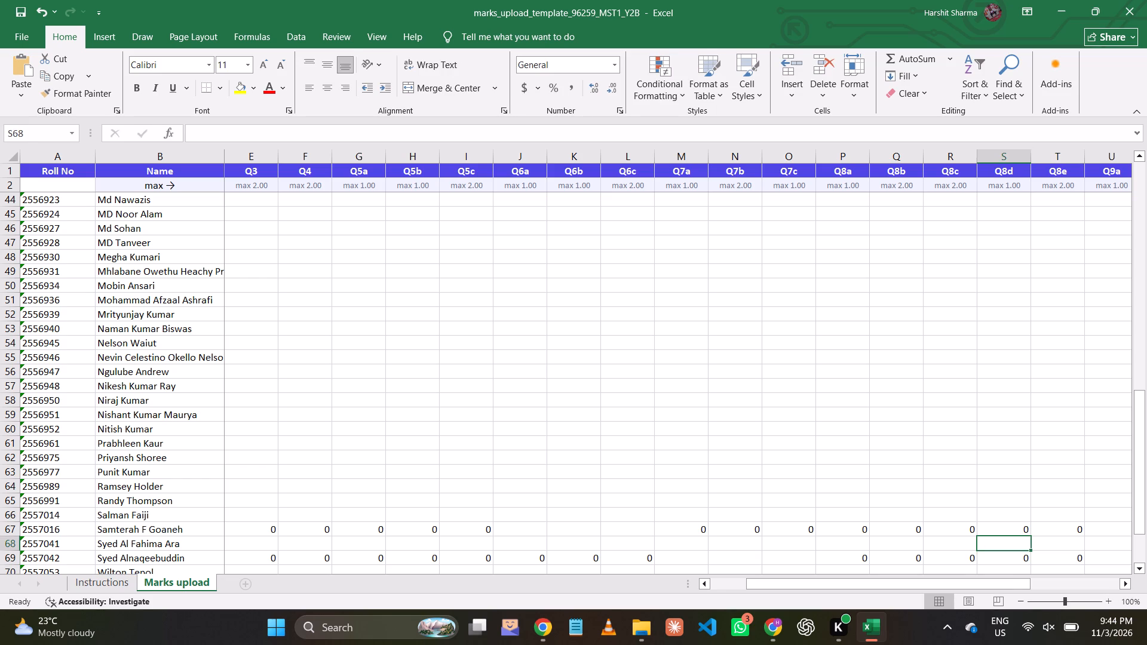
pyautogui.press('Up')
pyautogui.press('Up')
pyautogui.press('Up')
pyautogui.press('Up')
pyautogui.press('Up')
pyautogui.press('Up')
pyautogui.press('Up')
pyautogui.press('Up')
pyautogui.press('Up')
pyautogui.press('Up')
pyautogui.press('Up')
pyautogui.press('Up')
pyautogui.press('Up')
pyautogui.press('Up')
pyautogui.press('Up')
pyautogui.press('Up')
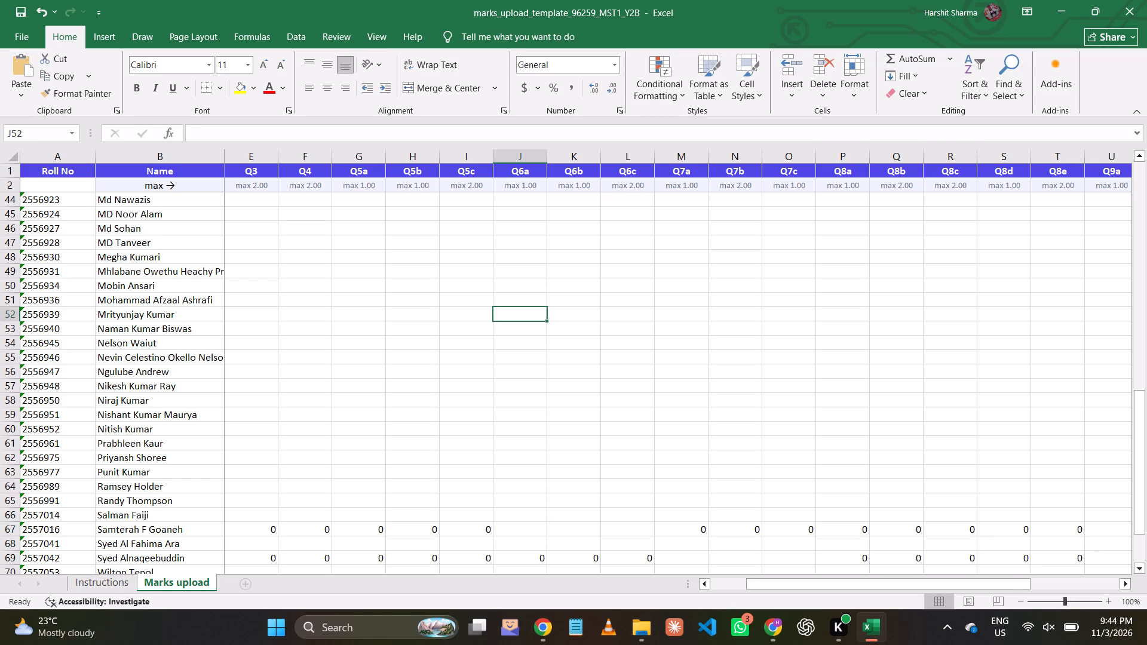
pyautogui.press('Left')
pyautogui.press('Left')
pyautogui.press('Left')
pyautogui.press('Left')
pyautogui.press('Left')
pyautogui.press('Left')
pyautogui.press('Left')
pyautogui.press('Left')
pyautogui.press('Left')
pyautogui.press('Left')
pyautogui.press('Left')
pyautogui.press('Left')
pyautogui.press('Left')
pyautogui.press('Left')
pyautogui.press('Left')
pyautogui.press('Left')
pyautogui.press('Left')
pyautogui.press('Left')
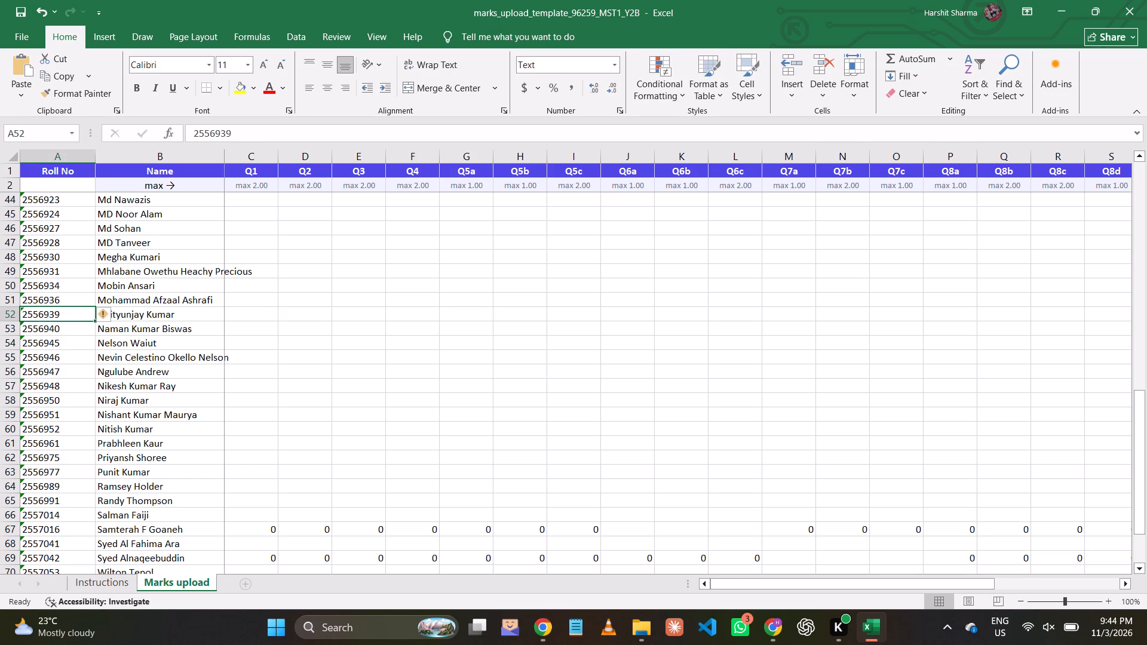
pyautogui.press('Right')
pyautogui.press('Right')
pyautogui.press('Right')
pyautogui.press('Left')
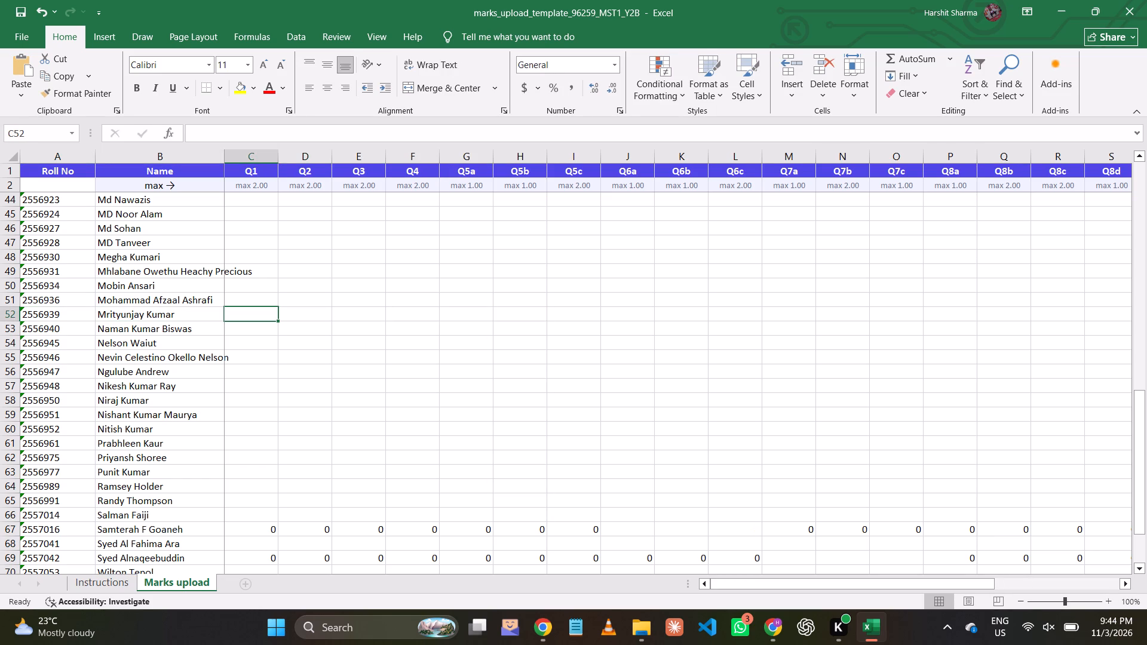
pyautogui.press('Up')
pyautogui.press('Up')
pyautogui.press('Up')
pyautogui.press('Up')
pyautogui.press('Up')
pyautogui.press('Up')
pyautogui.press('Up')
pyautogui.press('Up')
pyautogui.press('Up')
pyautogui.press('Up')
pyautogui.press('Up')
pyautogui.press('Up')
pyautogui.press('Up')
pyautogui.press('Up')
pyautogui.press('Up')
pyautogui.press('Up')
pyautogui.press('Up')
pyautogui.press('Up')
pyautogui.press('Up')
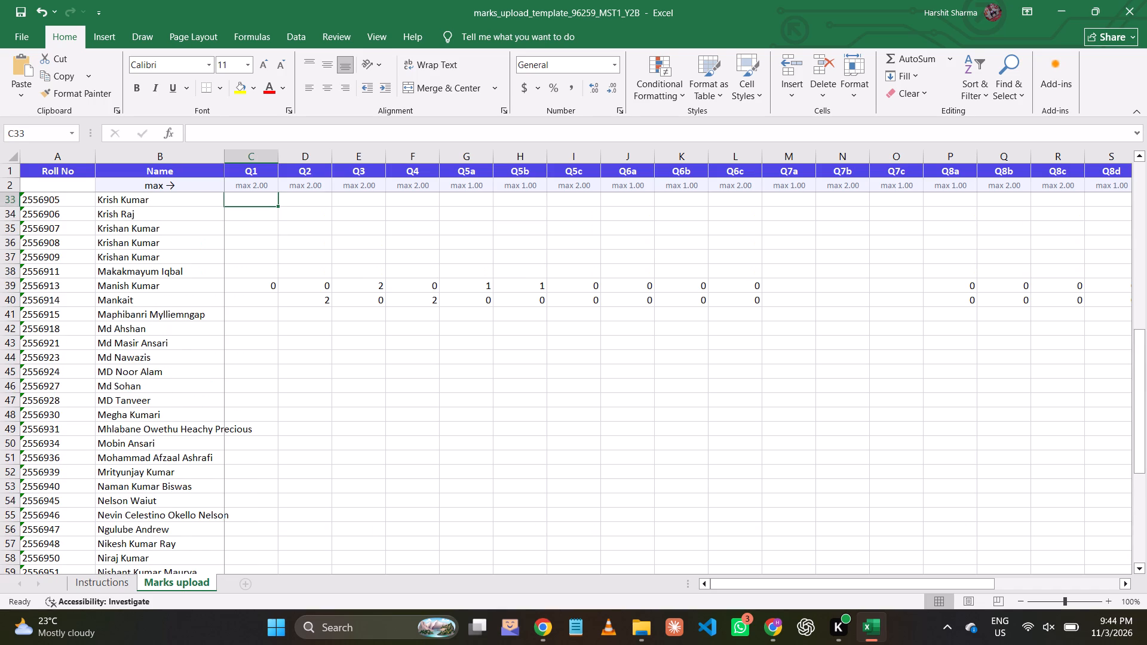
pyautogui.press('Up')
pyautogui.press('Down')
pyautogui.press('Down')
pyautogui.press('Down')
pyautogui.press('Down')
pyautogui.press('Down')
pyautogui.press('Down')
pyautogui.press('Down')
pyautogui.press('Down')
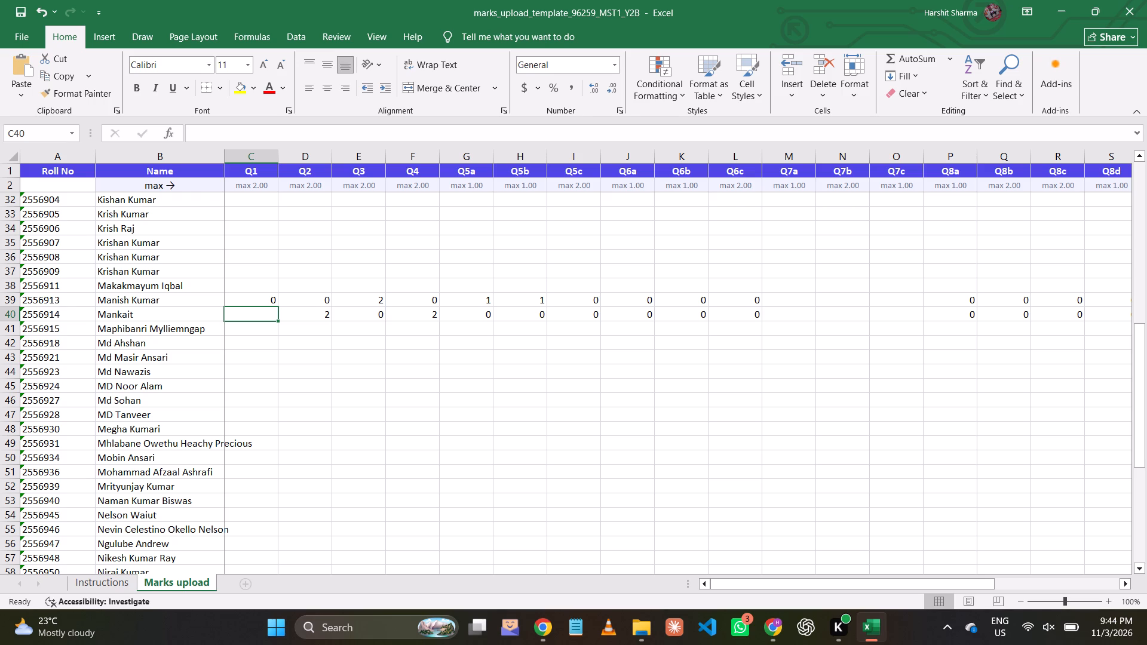
pyautogui.press('2')
pyautogui.press('Right')
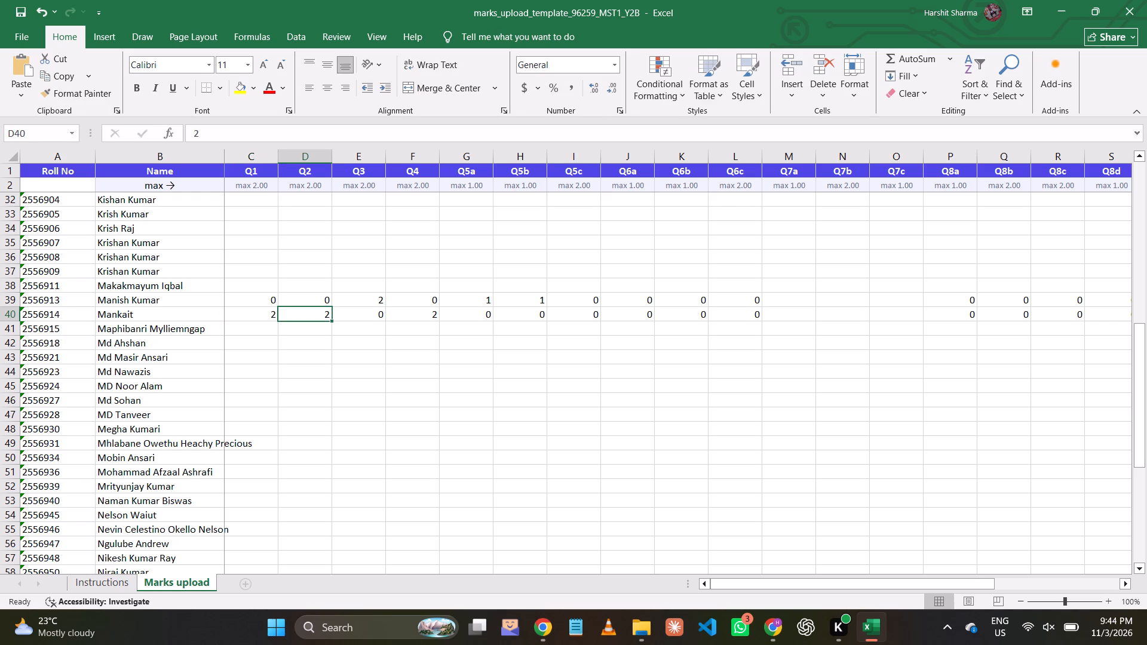
pyautogui.press('0')
pyautogui.press('Right')
pyautogui.press('2')
pyautogui.press('Right')
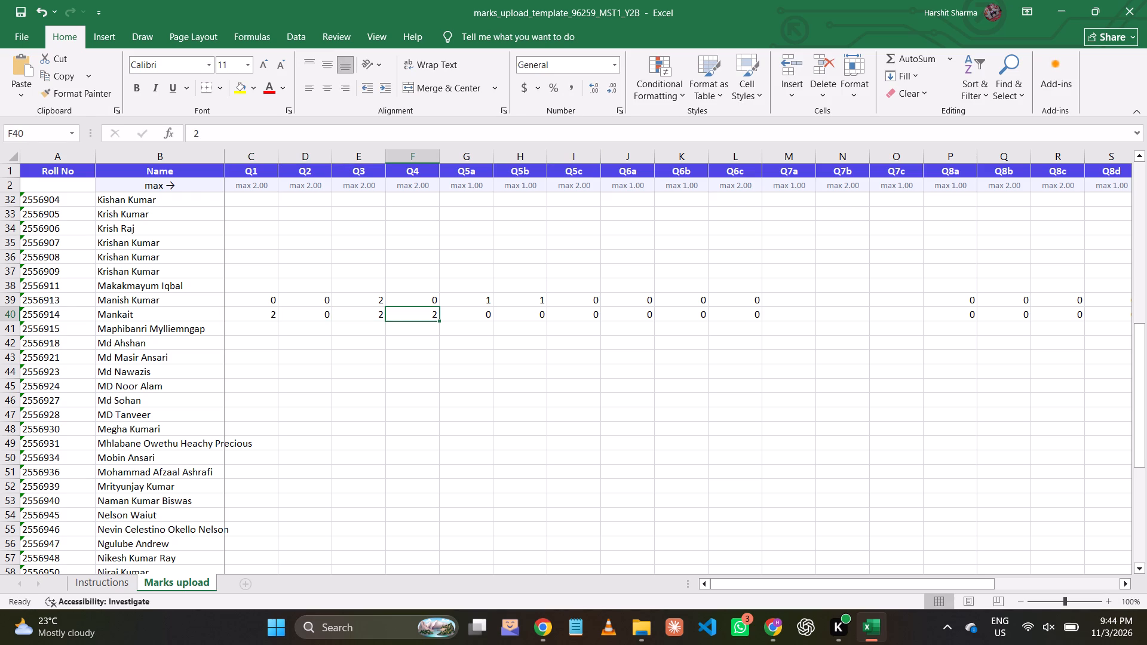
pyautogui.press('0')
pyautogui.press('Right')
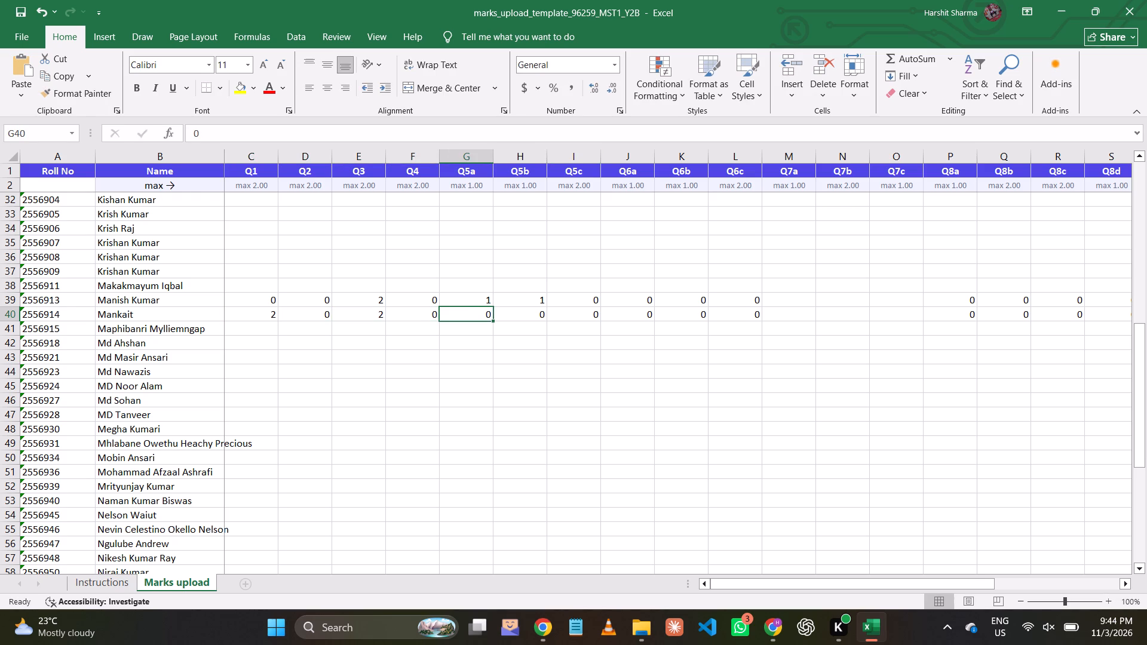
# Review the rest of row 40's marks from Q5a across to Q9e and return to Q1.
pyautogui.press('Right')
pyautogui.press('Right')
pyautogui.press('Right')
pyautogui.press('Right')
pyautogui.press('Right')
pyautogui.press('Right')
pyautogui.press('Right')
pyautogui.press('Right')
pyautogui.press('Right')
pyautogui.press('Right')
pyautogui.press('Right')
pyautogui.press('Right')
pyautogui.press('Right')
pyautogui.press('Right')
pyautogui.press('Right')
pyautogui.press('Right')
pyautogui.press('Right')
pyautogui.press('Right')
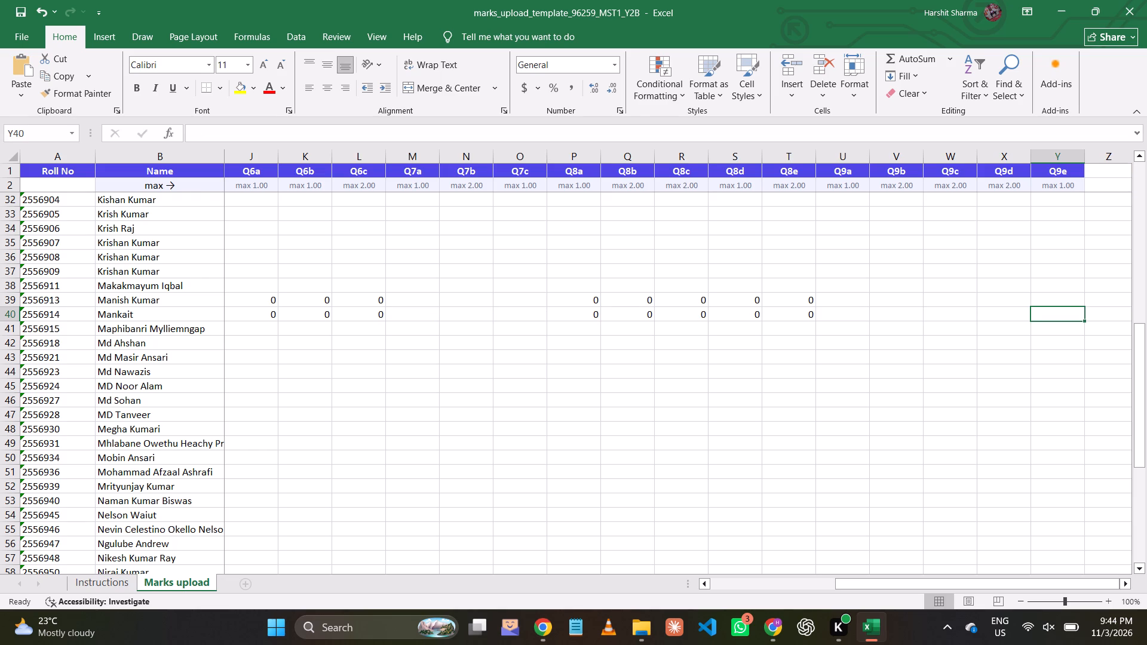
pyautogui.press('Left')
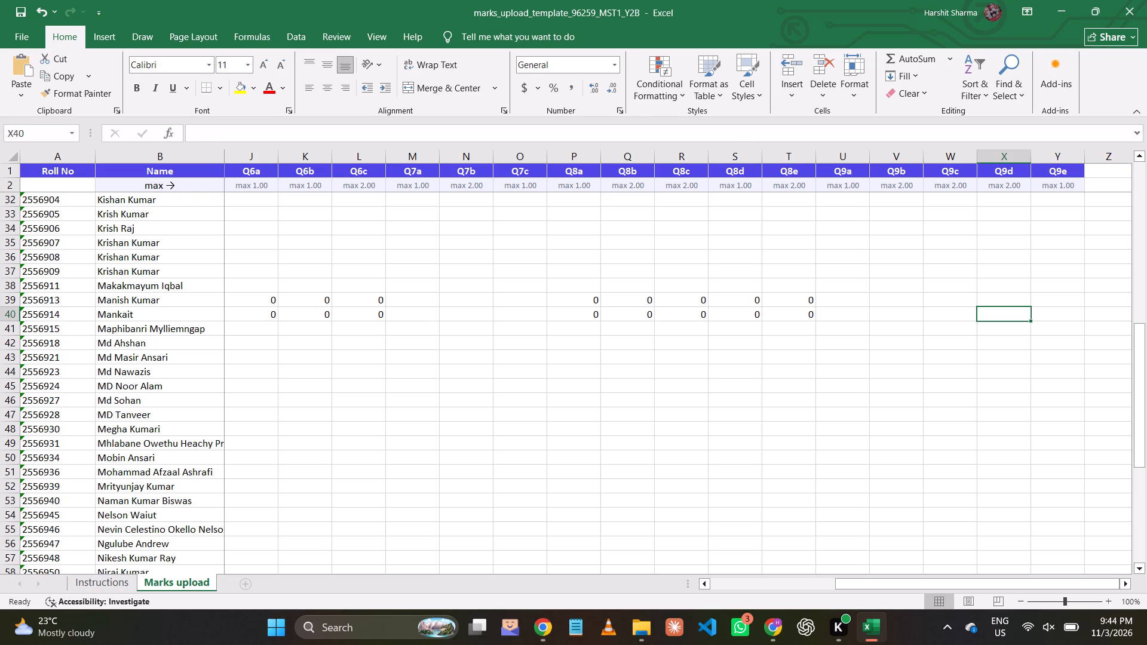
pyautogui.press('Left')
pyautogui.press('Left')
pyautogui.press('Left')
pyautogui.press('Left')
pyautogui.press('Left')
pyautogui.press('Left')
pyautogui.press('Left')
pyautogui.press('Left')
pyautogui.press('Left')
pyautogui.press('Left')
pyautogui.press('Left')
pyautogui.press('Left')
pyautogui.press('Left')
pyautogui.press('Left')
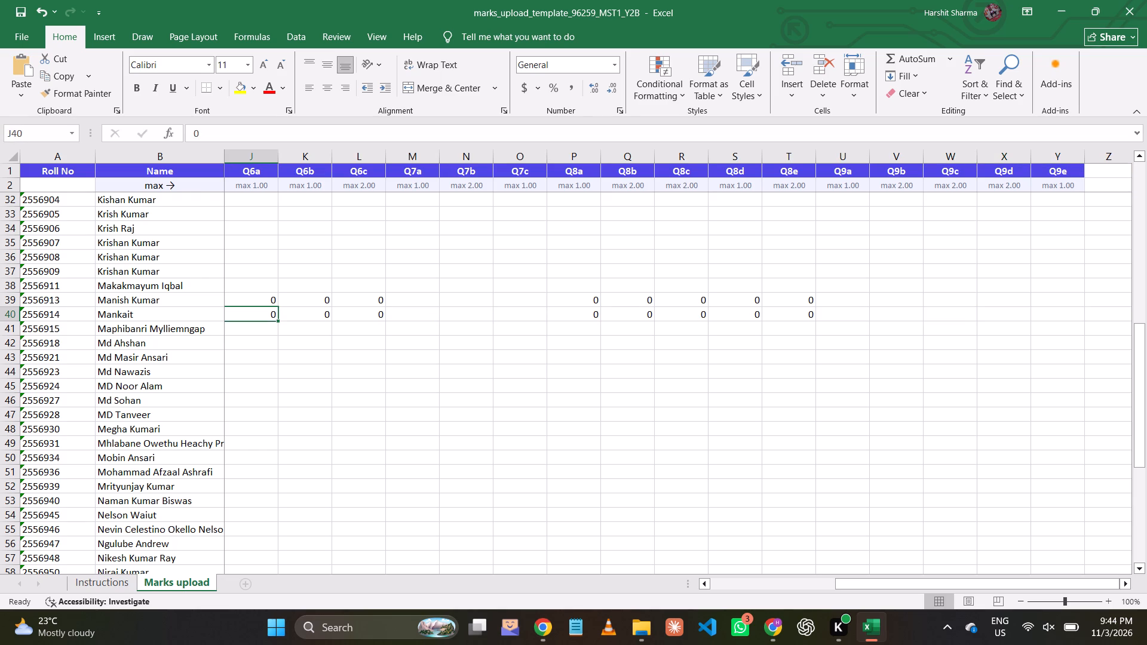
pyautogui.press('Left')
pyautogui.press('Left')
pyautogui.press('Left')
pyautogui.press('Left')
pyautogui.press('Left')
pyautogui.press('Left')
pyautogui.press('Left')
pyautogui.press('Left')
pyautogui.press('Left')
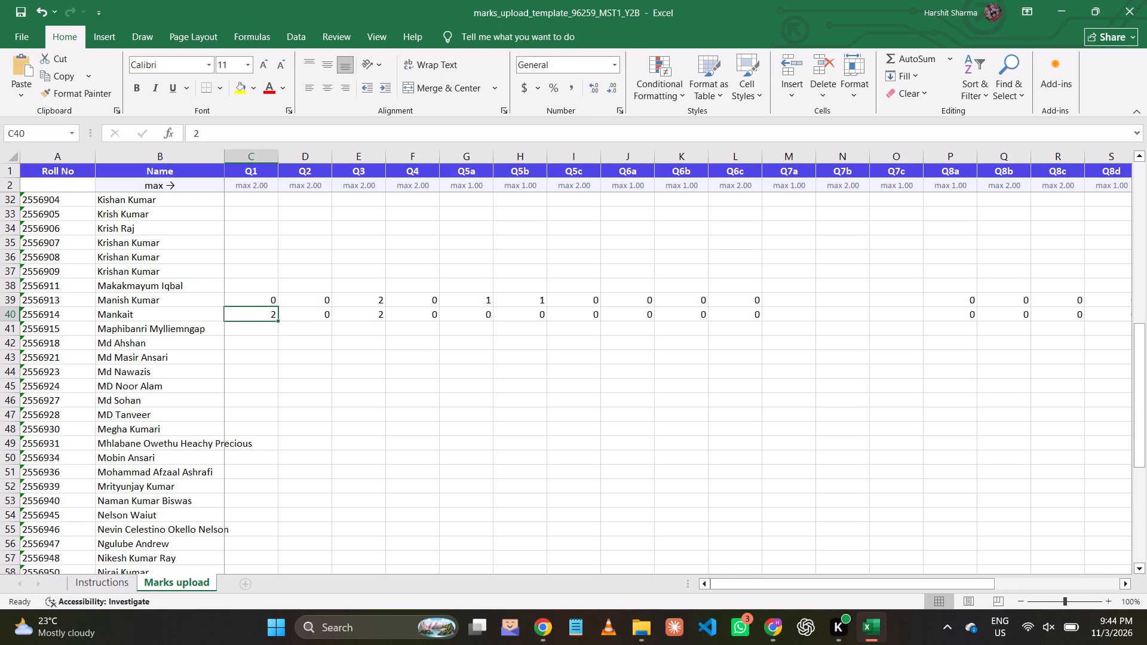
pyautogui.press('Left')
pyautogui.press('Right')
# Fill the blank Q1, Q2 and Q3 marks in row 27 with 0.
pyautogui.press('Up')
pyautogui.press('Up')
pyautogui.press('Up')
pyautogui.press('Up')
pyautogui.press('Up')
pyautogui.press('Up')
pyautogui.press('Up')
pyautogui.press('Up')
pyautogui.press('Up')
pyautogui.press('Up')
pyautogui.press('Up')
pyautogui.press('Up')
pyautogui.press('Up')
pyautogui.press('Up')
pyautogui.press('Up')
pyautogui.press('Up')
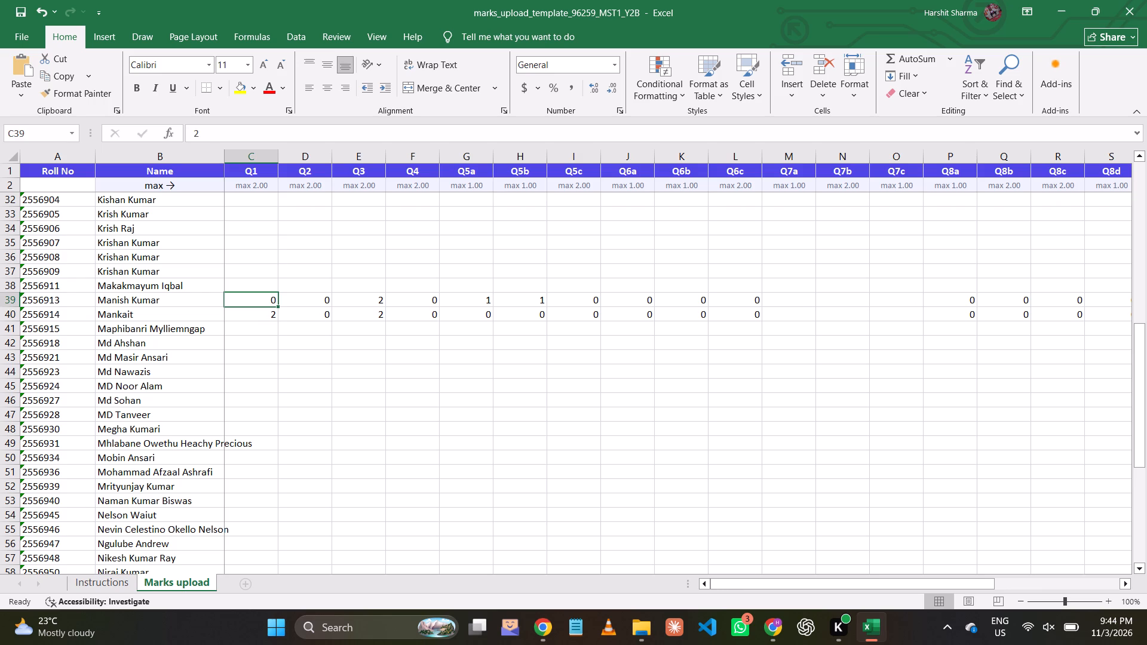
pyautogui.press('Up')
pyautogui.press('Down')
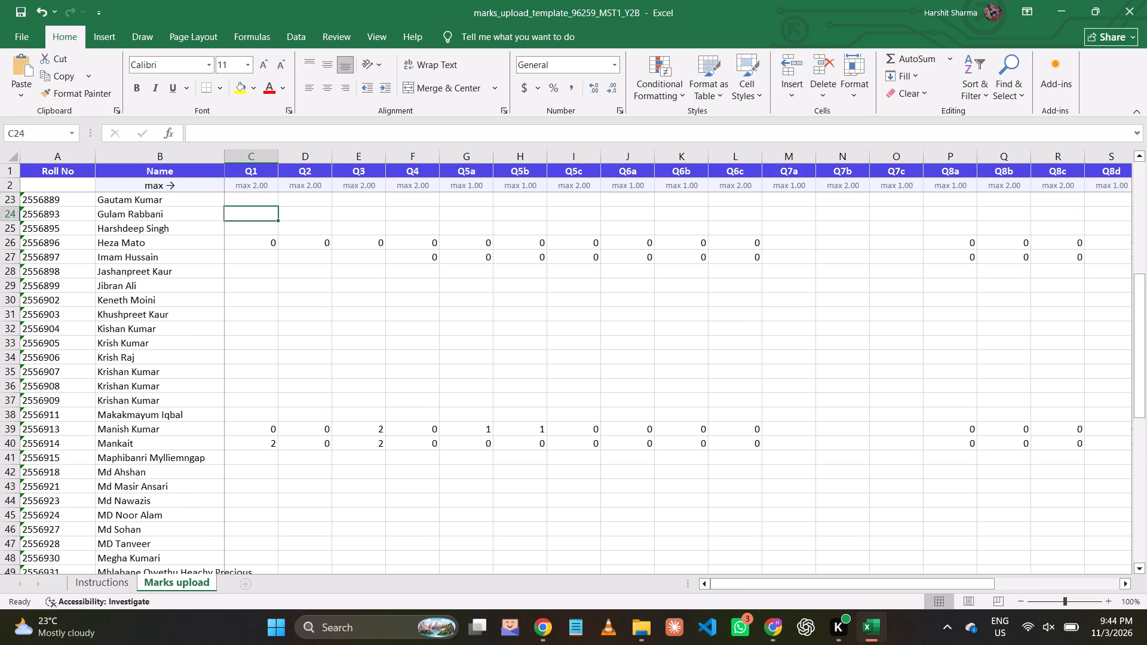
pyautogui.press('Down')
pyautogui.press('Down')
pyautogui.press('Down')
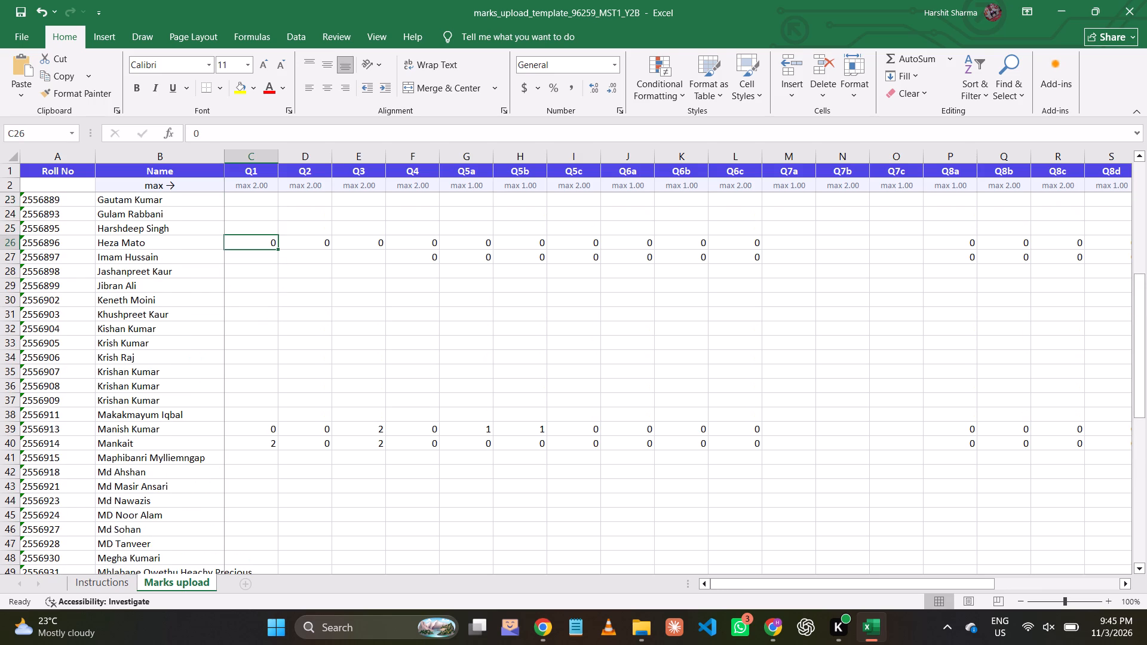
pyautogui.press('0')
pyautogui.press('Right')
pyautogui.press('0')
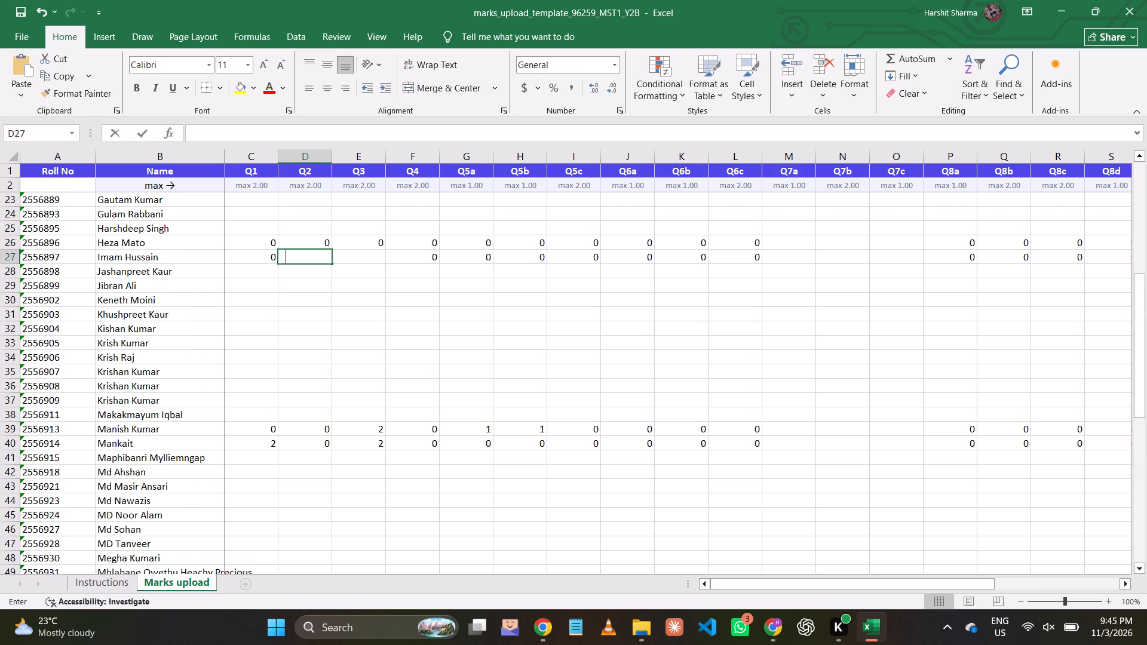
pyautogui.press('Right')
pyautogui.press('0')
pyautogui.press('Right')
pyautogui.press('Left')
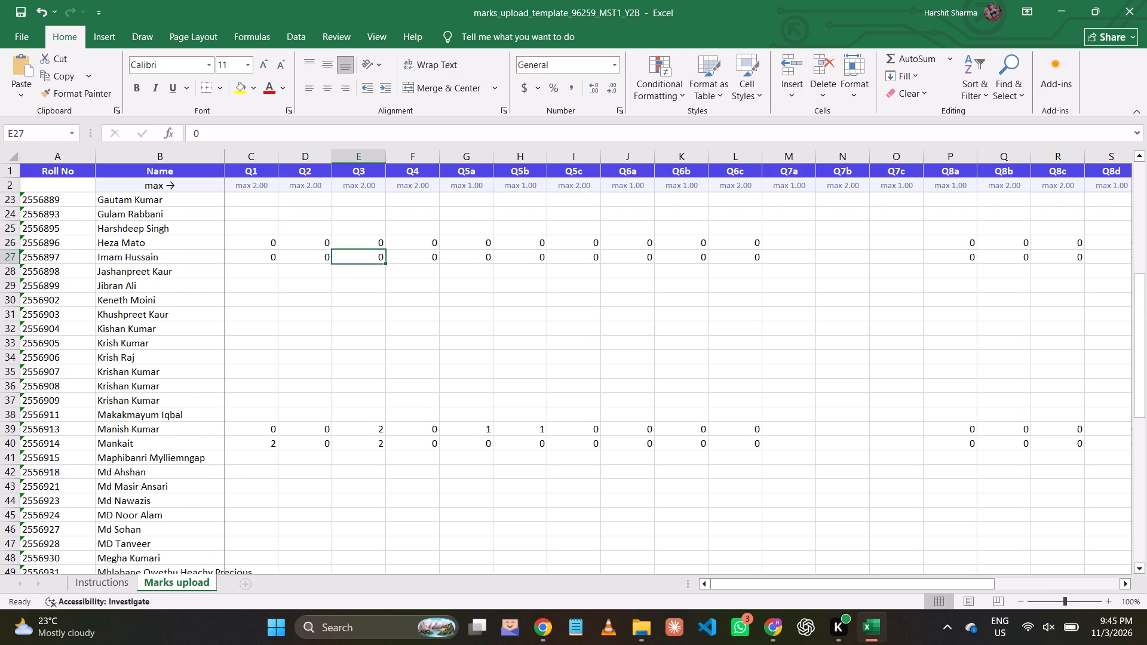
# Review row 26's marks from Q1 across to Q9a and return to the roll number column.
pyautogui.press('Left')
pyautogui.press('Left')
pyautogui.press('Up')
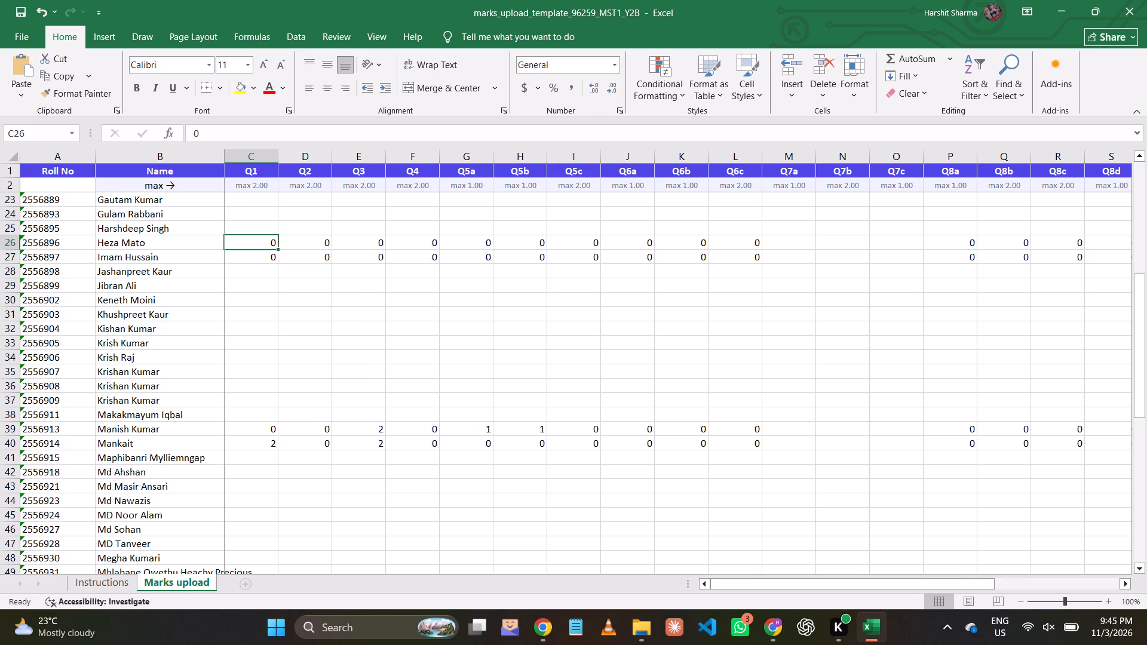
pyautogui.press('Right')
pyautogui.press('Right')
pyautogui.press('Right')
pyautogui.press('Right')
pyautogui.press('Right')
pyautogui.press('Right')
pyautogui.press('Right')
pyautogui.press('Right')
pyautogui.press('Right')
pyautogui.press('Right')
pyautogui.press('Right')
pyautogui.press('Right')
pyautogui.press('Right')
pyautogui.press('Right')
pyautogui.press('Right')
pyautogui.press('Right')
pyautogui.press('Right')
pyautogui.press('Right')
pyautogui.press('Right')
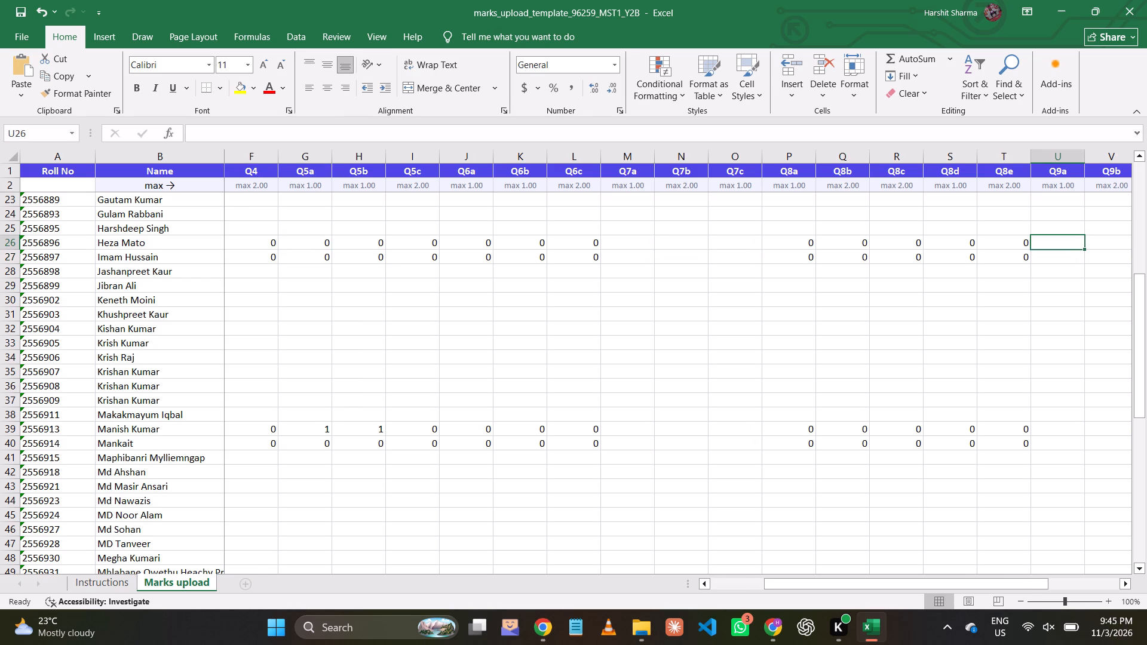
pyautogui.press('Left')
pyautogui.press('Left')
pyautogui.press('Left')
pyautogui.press('Left')
pyautogui.press('Left')
pyautogui.press('Left')
pyautogui.press('Left')
pyautogui.press('Left')
pyautogui.press('Left')
pyautogui.press('Left')
pyautogui.press('Left')
pyautogui.press('Left')
pyautogui.press('Left')
pyautogui.press('Left')
pyautogui.press('Left')
pyautogui.press('Left')
pyautogui.press('Left')
pyautogui.press('Left')
pyautogui.press('Left')
pyautogui.press('Left')
pyautogui.press('Left')
pyautogui.press('Left')
pyautogui.press('Left')
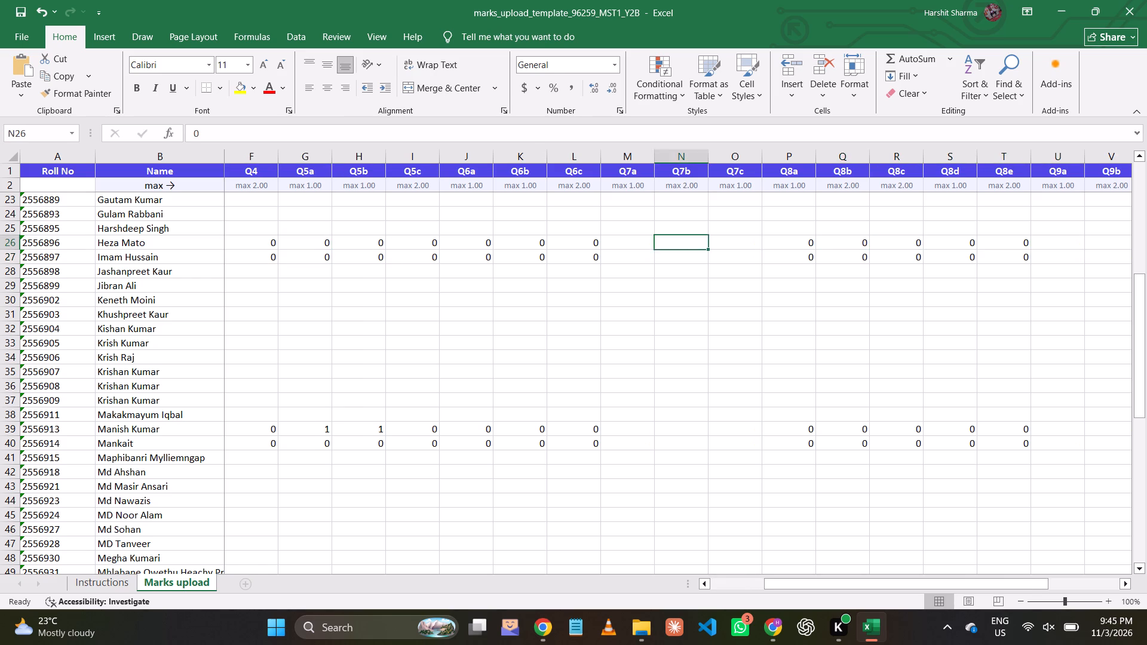
# Look down the roll number list from row 26 to row 70, checking which rows have marks entered.
pyautogui.press('Down')
pyautogui.press('Down')
pyautogui.press('Down')
pyautogui.press('Down')
pyautogui.press('Down')
pyautogui.press('Down')
pyautogui.press('Down')
pyautogui.press('Down')
pyautogui.press('Down')
pyautogui.press('Down')
pyautogui.press('Down')
pyautogui.press('Down')
pyautogui.press('Down')
pyautogui.press('Down')
pyautogui.press('Down')
pyautogui.press('Down')
pyautogui.press('Down')
pyautogui.press('Down')
pyautogui.press('Down')
pyautogui.press('Down')
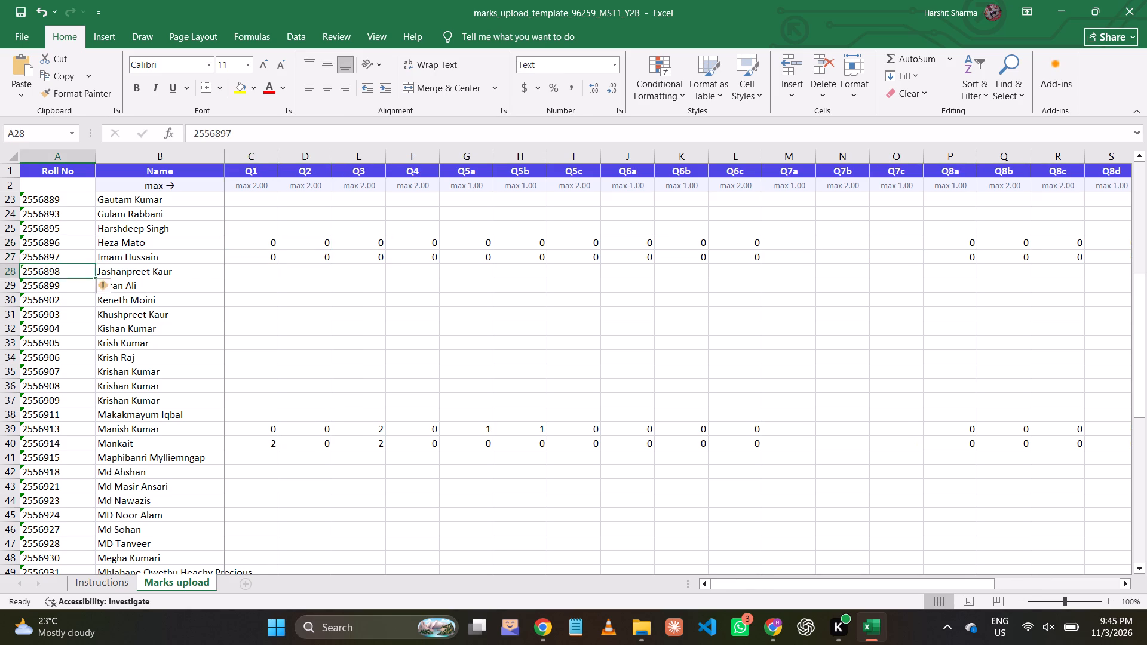
pyautogui.press('Down')
pyautogui.press('Down')
pyautogui.press('Down')
pyautogui.press('Down')
pyautogui.press('Down')
pyautogui.press('Down')
pyautogui.press('Down')
pyautogui.press('Down')
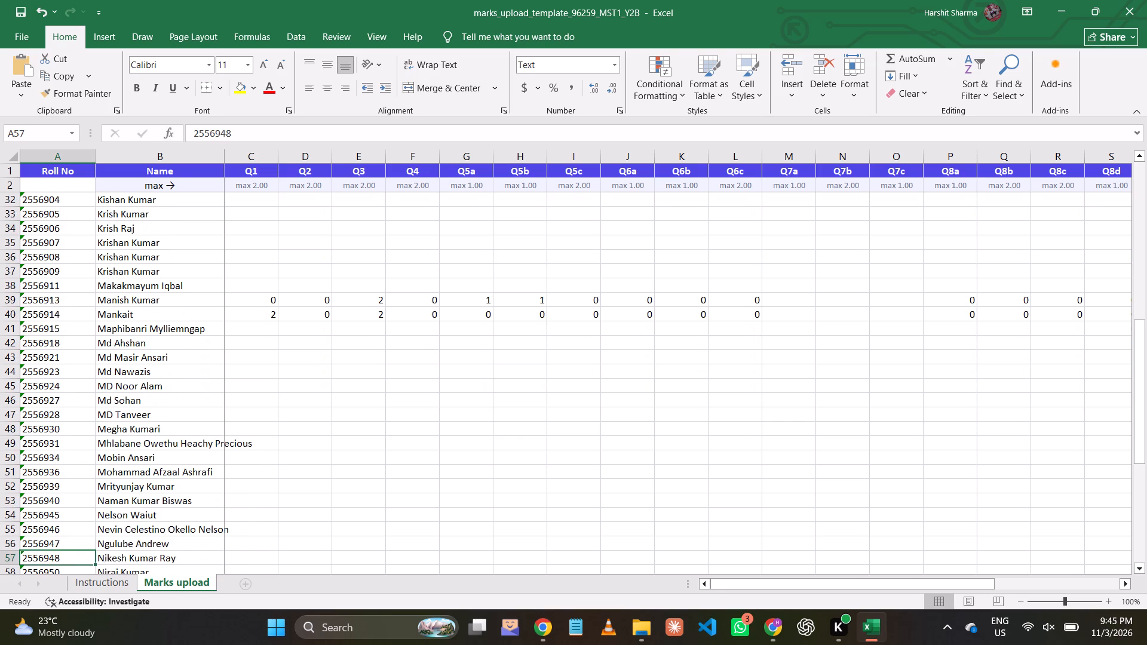
pyautogui.press('Down')
pyautogui.press('Down')
pyautogui.press('Down')
pyautogui.press('Down')
pyautogui.press('Down')
pyautogui.press('Down')
pyautogui.press('Down')
pyautogui.press('Down')
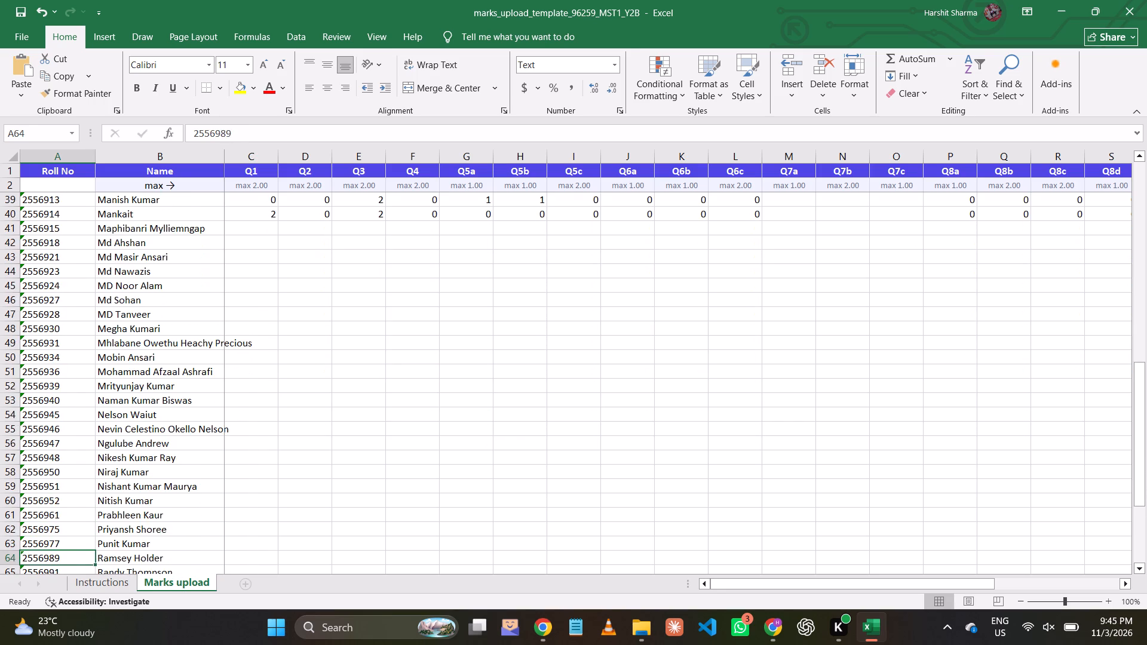
pyautogui.press('Down')
pyautogui.press('Down')
pyautogui.press('Down')
pyautogui.press('Down')
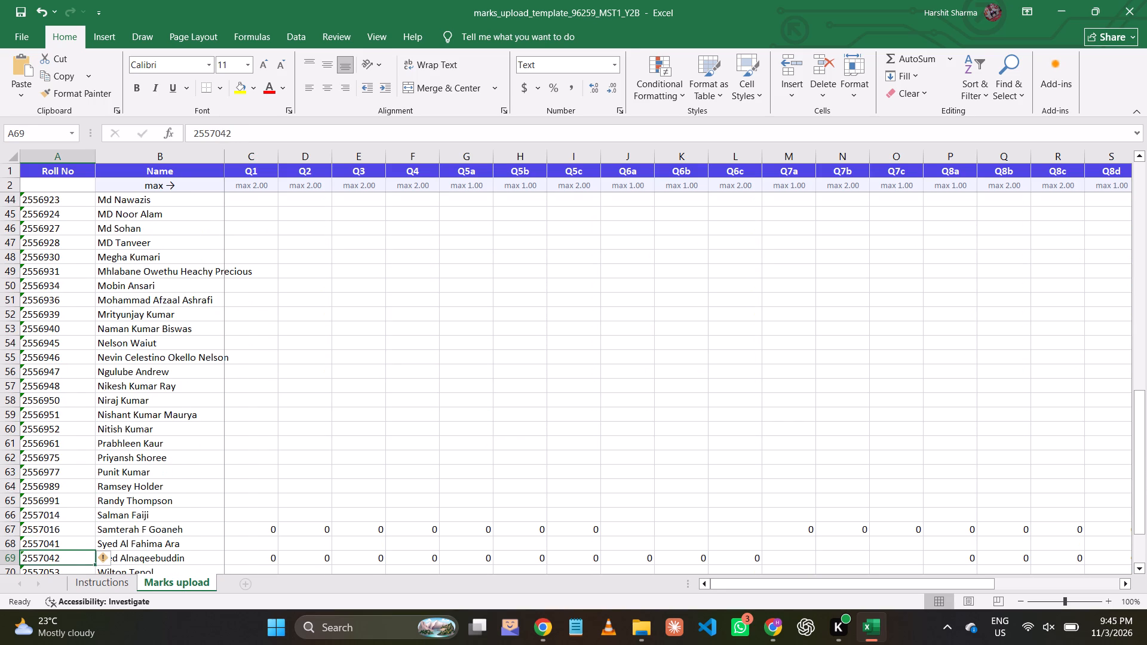
pyautogui.press('Down')
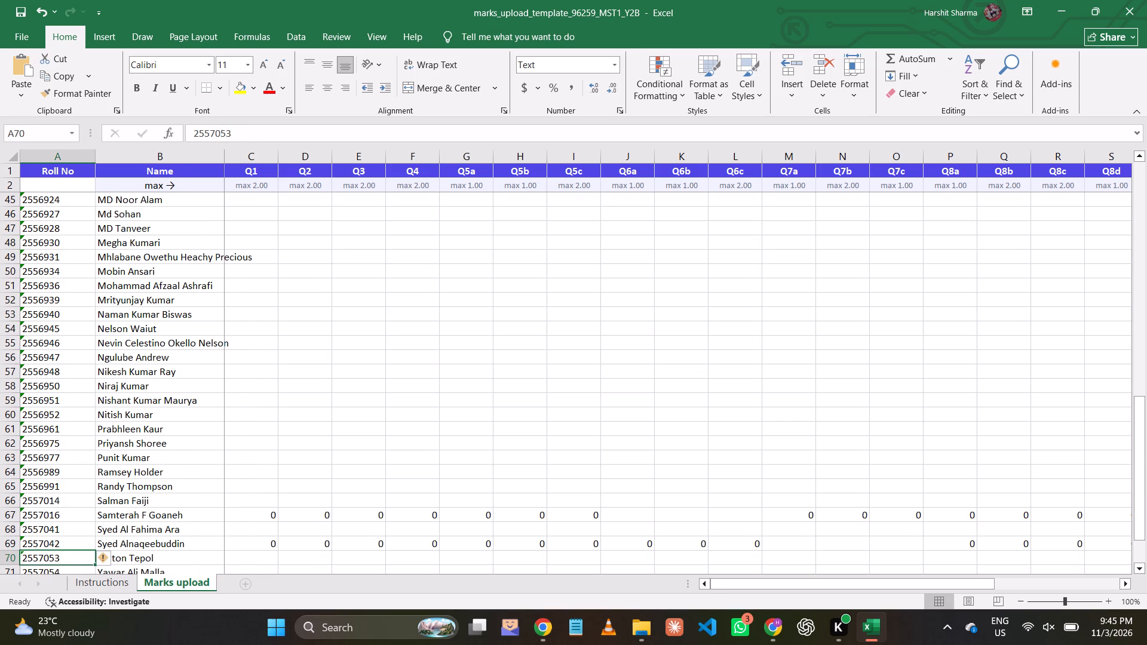
# Check row 70's mark cells from Q1 across to Q7b.
pyautogui.press('Right')
pyautogui.press('Right')
pyautogui.press('Right')
pyautogui.press('Right')
pyautogui.press('Right')
pyautogui.press('Right')
pyautogui.press('Right')
pyautogui.press('Right')
pyautogui.press('Right')
pyautogui.press('Right')
pyautogui.press('Right')
pyautogui.press('Right')
pyautogui.press('Right')
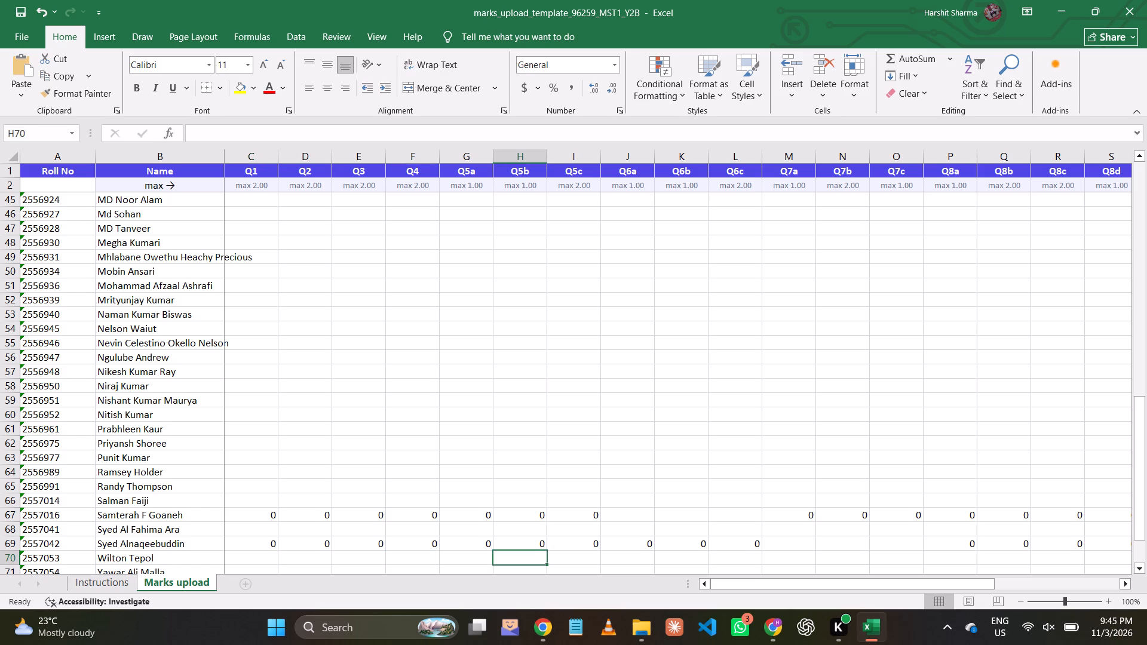
pyautogui.press('Left')
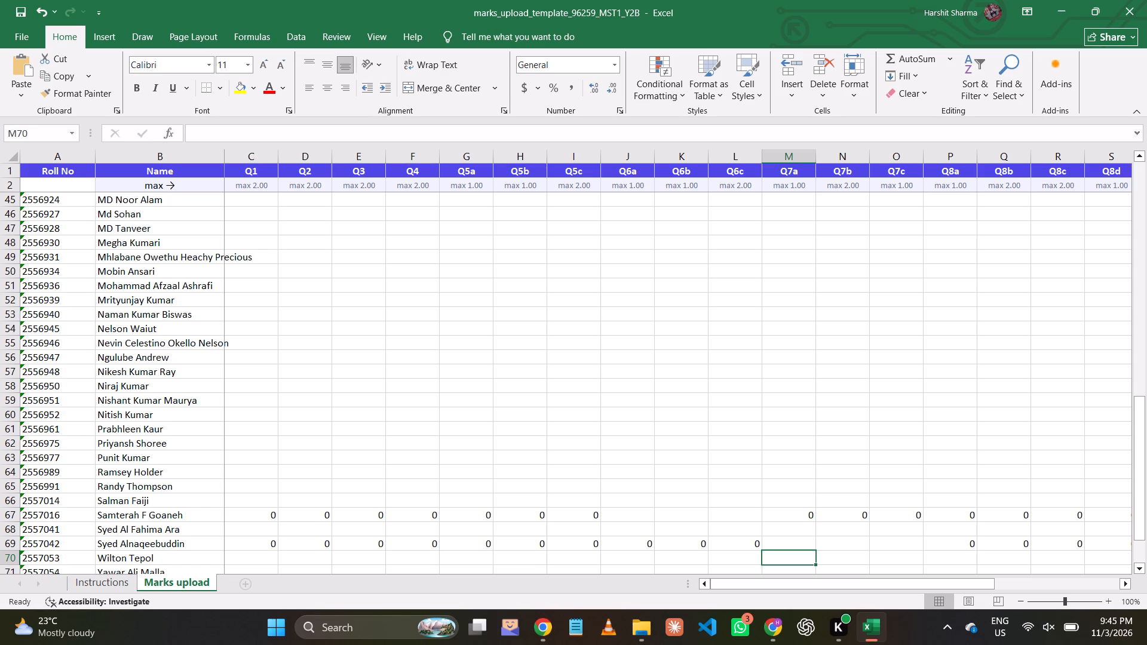
pyautogui.press('Left')
# Look back up through the student rows from row 70 to row 43, checking roll numbers and blank marks.
pyautogui.press('Up')
pyautogui.press('Up')
pyautogui.press('Up')
pyautogui.press('Up')
pyautogui.press('Up')
pyautogui.press('Up')
pyautogui.press('Up')
pyautogui.press('Up')
pyautogui.press('Up')
pyautogui.press('Left')
pyautogui.press('Left')
pyautogui.press('Left')
pyautogui.press('Left')
pyautogui.press('Left')
pyautogui.press('Left')
pyautogui.press('Left')
pyautogui.press('Left')
pyautogui.press('Left')
pyautogui.press('Left')
pyautogui.press('Left')
pyautogui.press('Left')
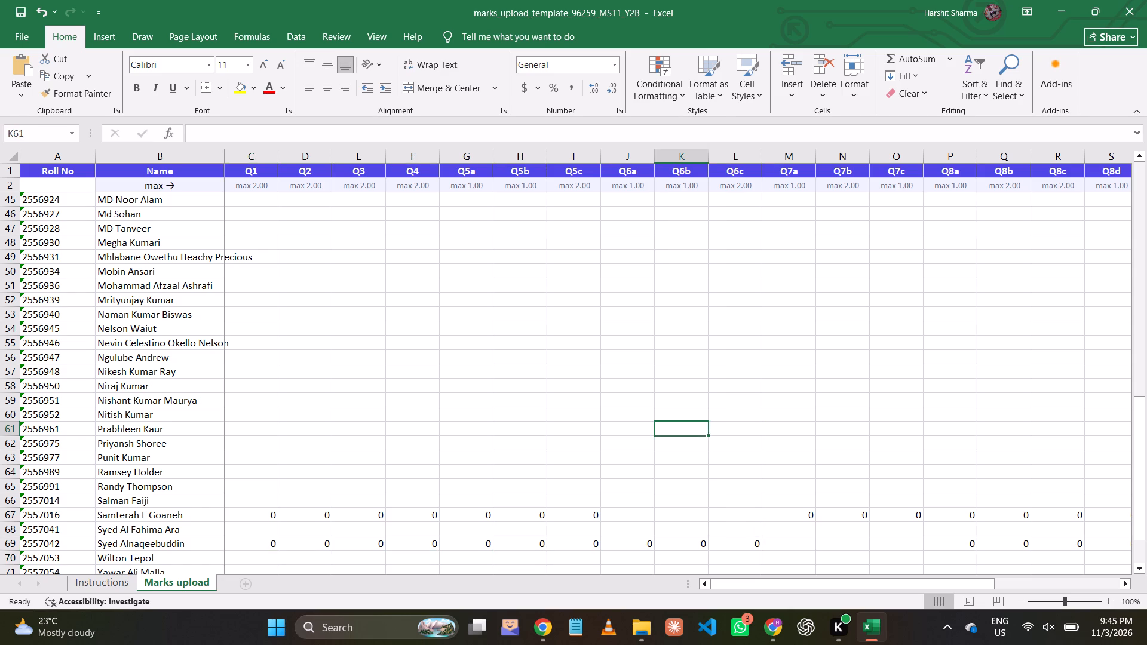
pyautogui.press('Up')
pyautogui.press('Up')
pyautogui.press('Up')
pyautogui.press('Up')
pyautogui.press('Up')
pyautogui.press('Up')
pyautogui.press('Up')
pyautogui.press('Up')
pyautogui.press('Up')
pyautogui.press('Up')
pyautogui.press('Up')
pyautogui.press('Up')
pyautogui.press('Up')
pyautogui.press('Up')
pyautogui.press('Up')
pyautogui.press('Up')
pyautogui.press('Up')
pyautogui.press('Up')
pyautogui.press('Up')
pyautogui.press('Up')
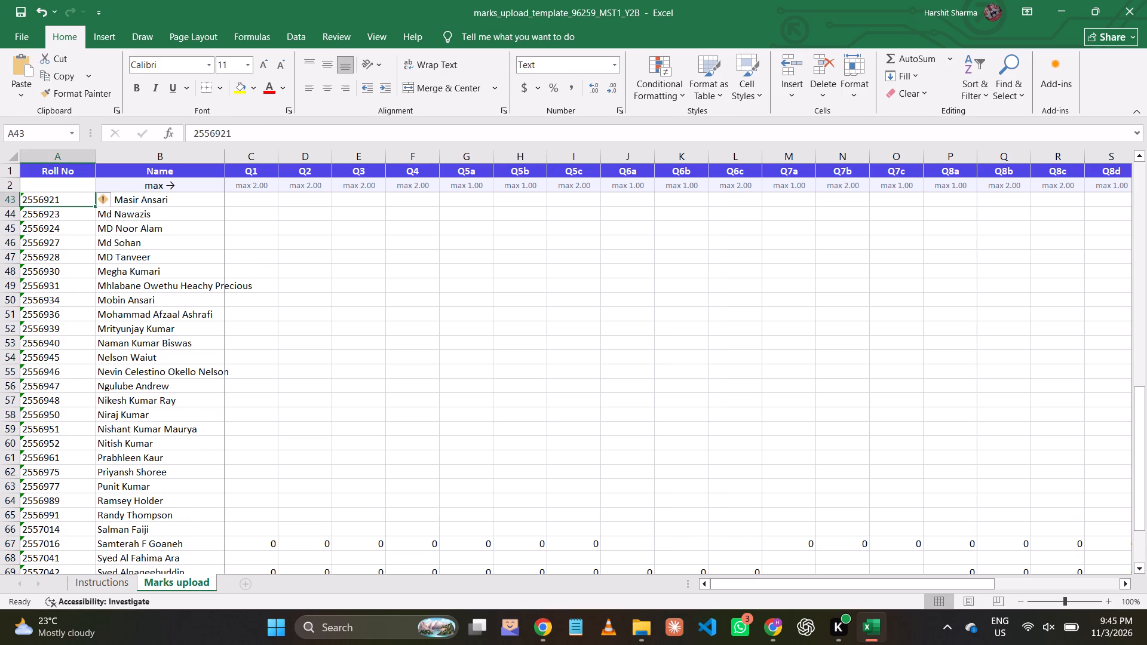
# In row 58, enter a mark of 0 for each question from Q1 to Q4.
pyautogui.press('Down')
pyautogui.press('Down')
pyautogui.press('Down')
pyautogui.press('Down')
pyautogui.press('Down')
pyautogui.press('Right')
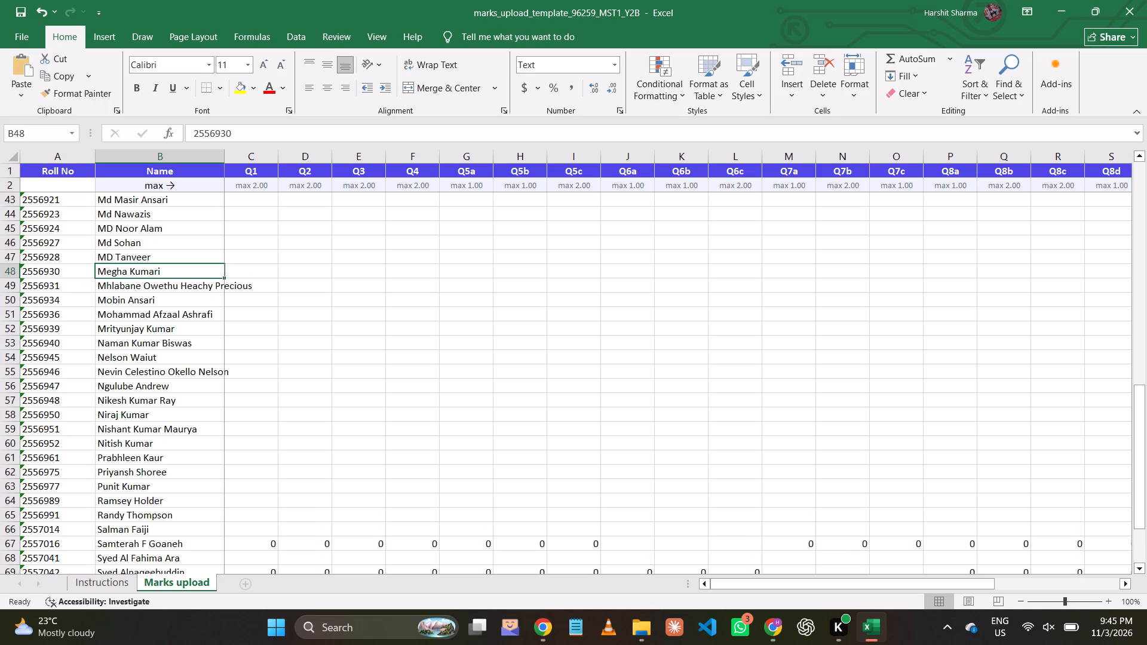
pyautogui.press('Down')
pyautogui.press('Down')
pyautogui.press('Down')
pyautogui.press('Down')
pyautogui.press('Down')
pyautogui.press('Down')
pyautogui.press('Down')
pyautogui.press('Down')
pyautogui.press('Down')
pyautogui.press('Down')
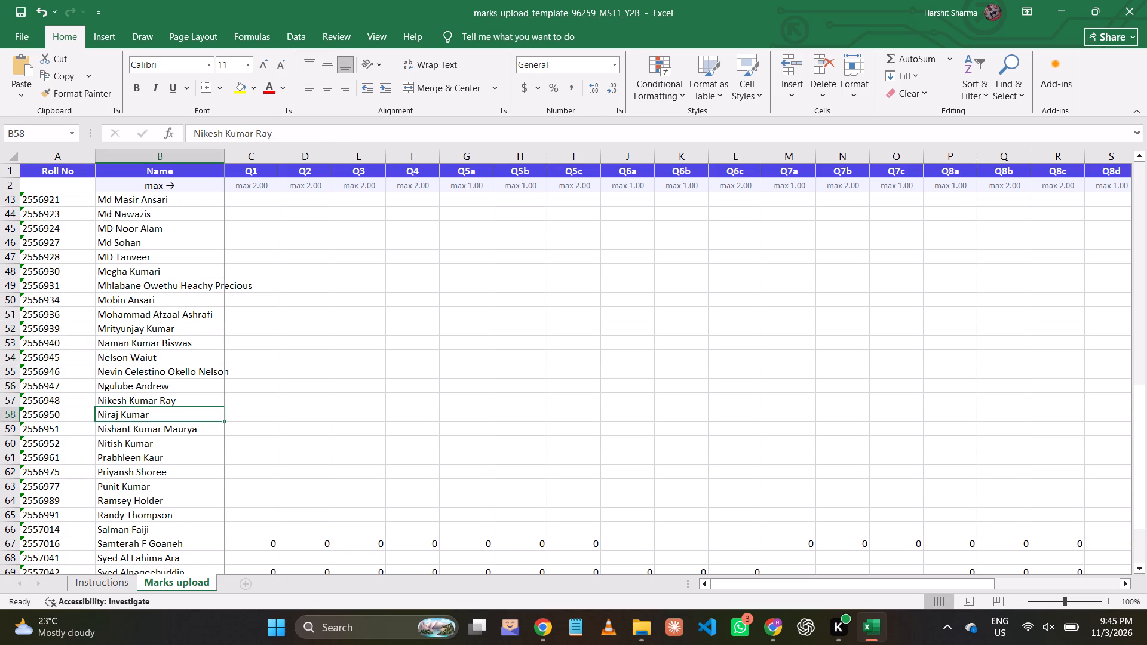
pyautogui.press('Right')
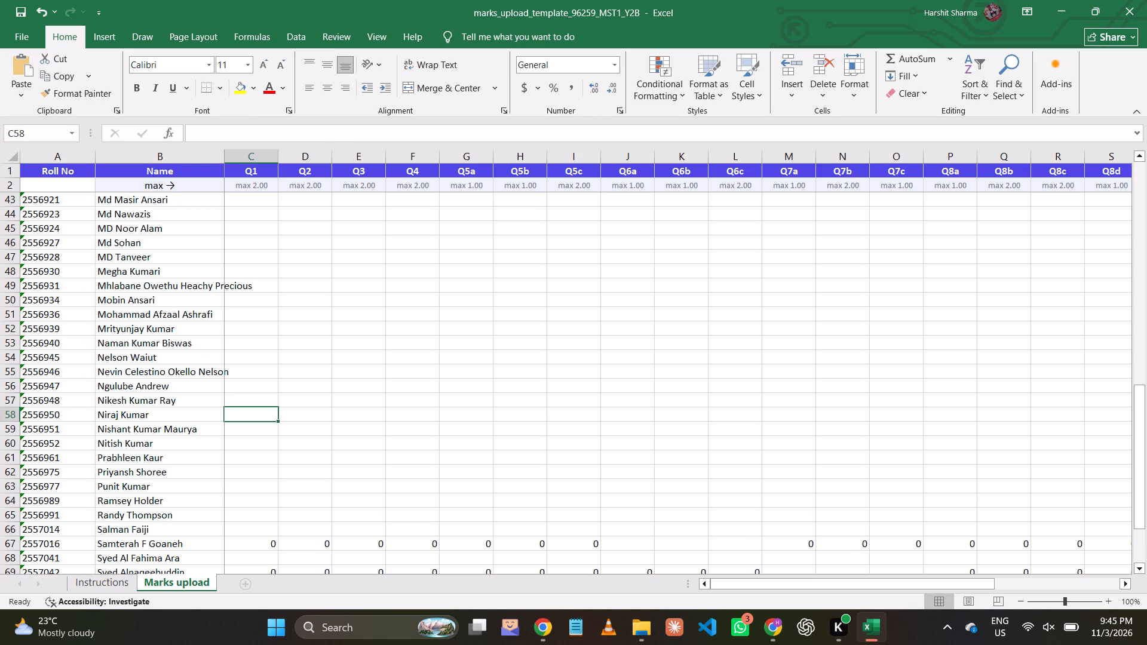
pyautogui.press('0')
pyautogui.press('Right')
pyautogui.press('0')
pyautogui.press('Right')
pyautogui.press('0')
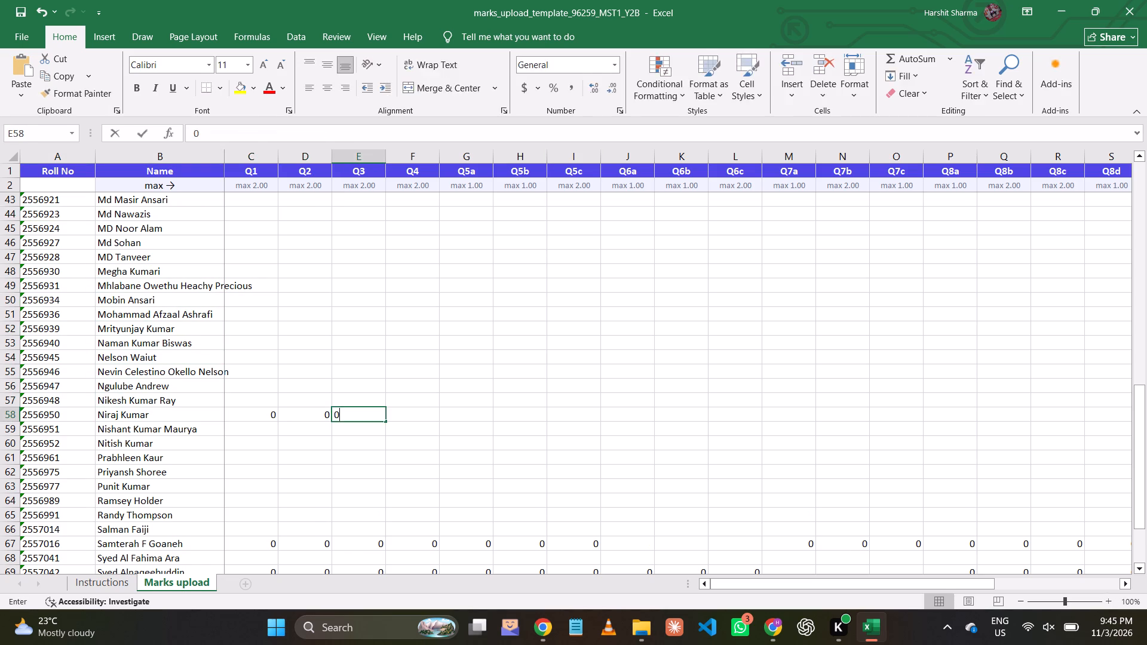
pyautogui.press('Right')
pyautogui.press('0')
pyautogui.press('Right')
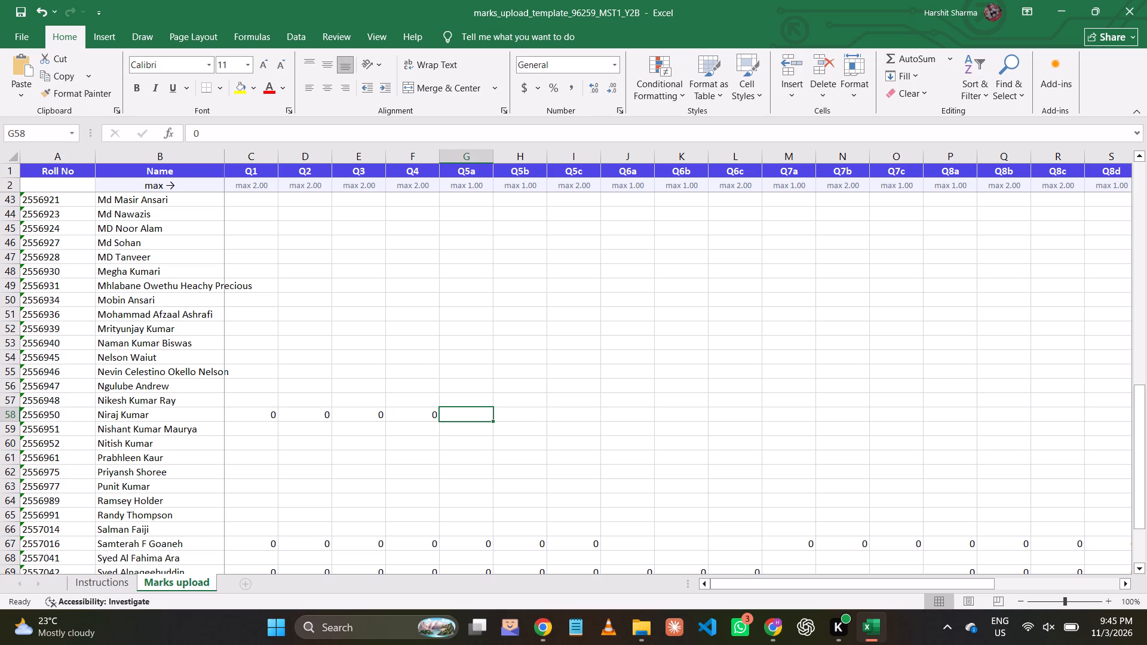
# Skip the Q5 parts in row 58 and enter 0 for Q6a, Q6b and Q6c.
pyautogui.press('Right')
pyautogui.press('Right')
pyautogui.press('Right')
pyautogui.press('0')
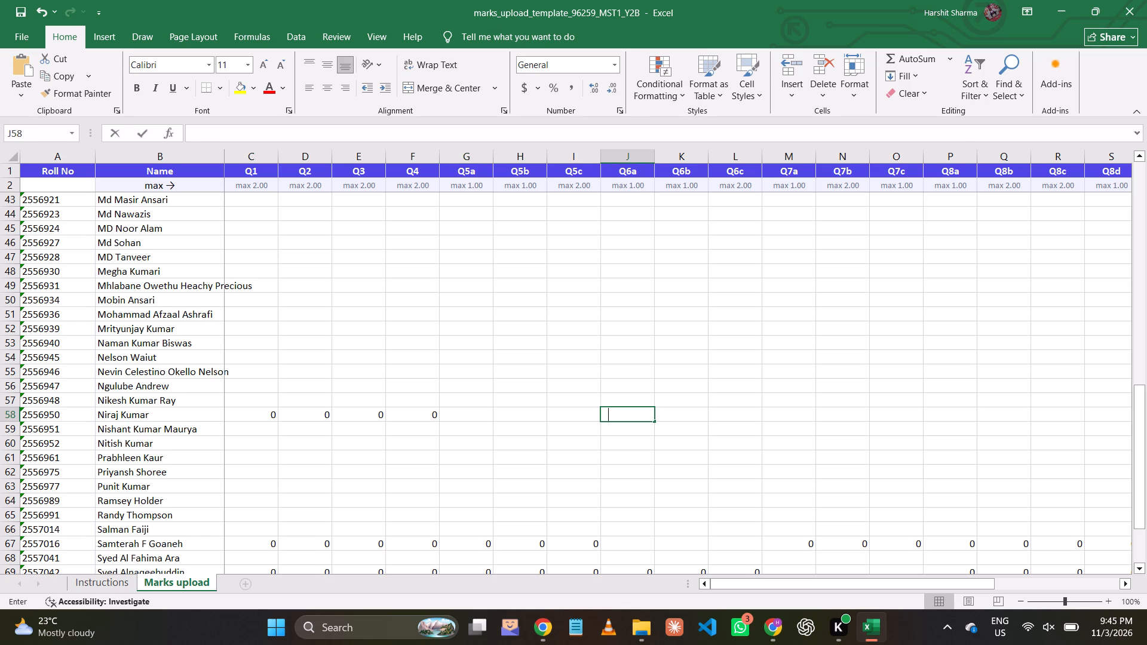
pyautogui.press('Right')
pyautogui.press('0')
pyautogui.press('Right')
pyautogui.press('0')
pyautogui.press('Right')
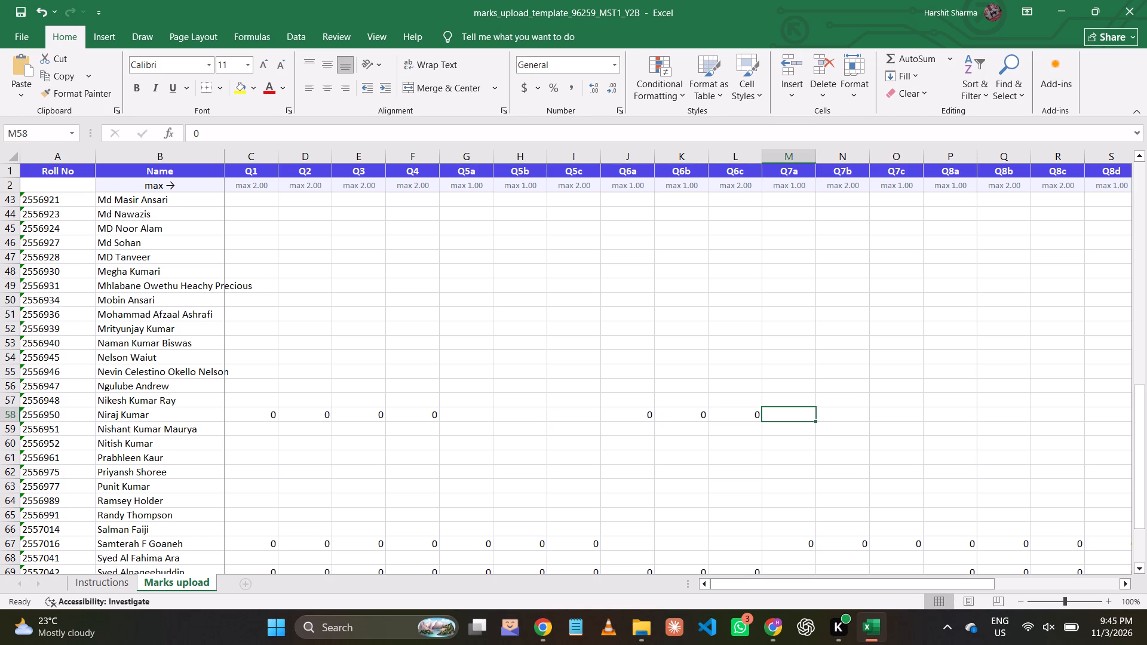
# Go back to the skipped Q5 parts in row 58 and enter 0 for Q5a, Q5b and Q5c.
pyautogui.press('Left')
pyautogui.press('Left')
pyautogui.press('Left')
pyautogui.press('Left')
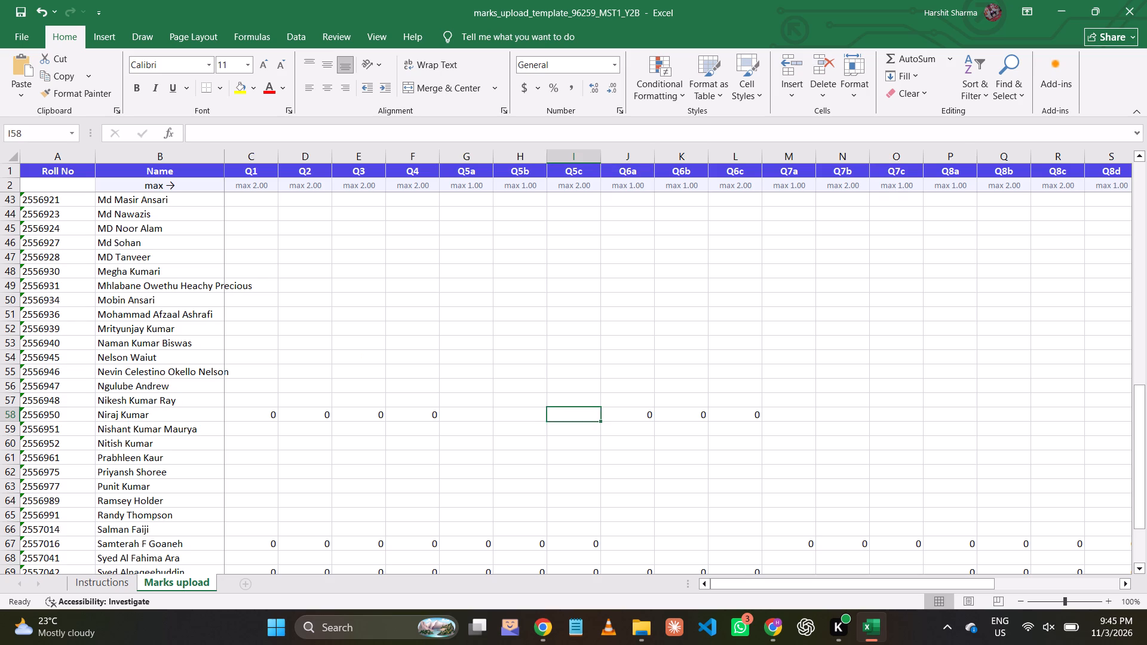
pyautogui.press('Left')
pyautogui.press('Left')
pyautogui.press('0')
pyautogui.press('Right')
pyautogui.press('0')
pyautogui.press('Right')
pyautogui.press('0')
# Leave row 58's Q7 parts blank and enter 0 for each part from Q8a to Q8e.
pyautogui.press('Right')
pyautogui.press('Right')
pyautogui.press('Right')
pyautogui.press('Right')
pyautogui.press('Right')
pyautogui.press('Right')
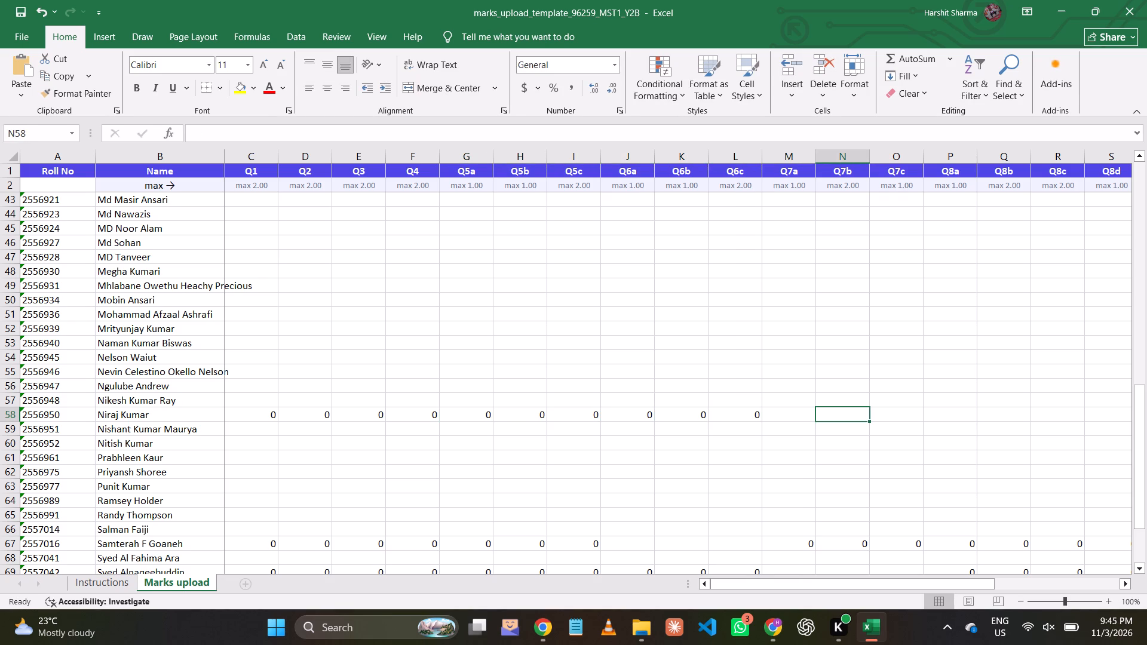
pyautogui.press('Right')
pyautogui.press('0')
pyautogui.press('Right')
pyautogui.press('0')
pyautogui.press('Right')
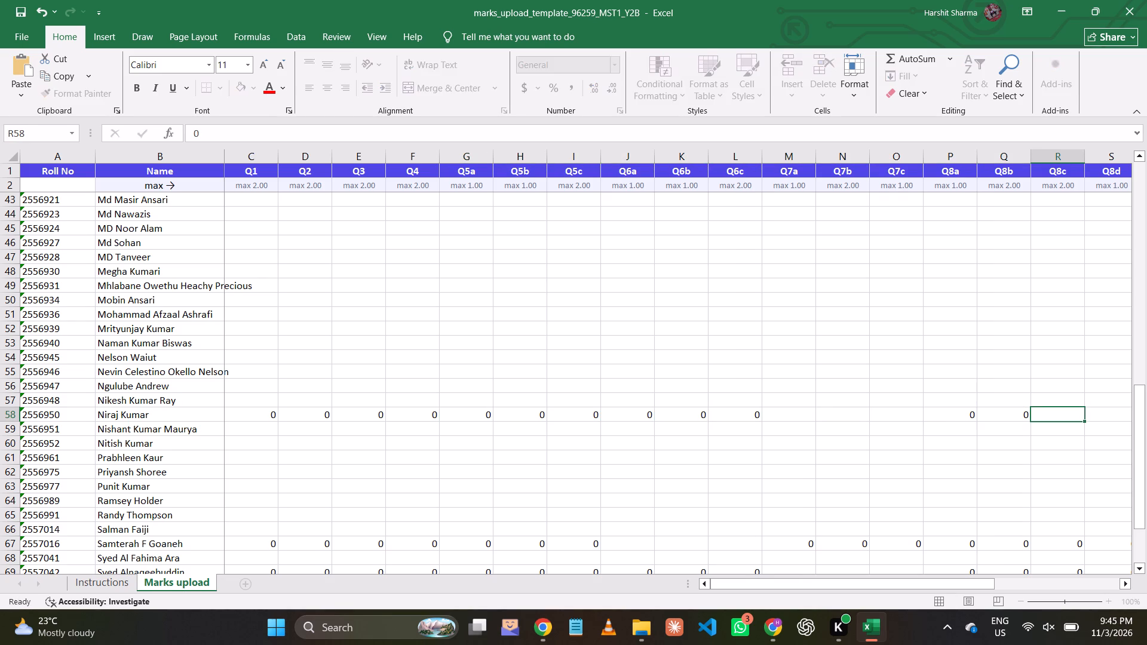
pyautogui.press('0')
pyautogui.press('Right')
pyautogui.press('0')
pyautogui.press('Right')
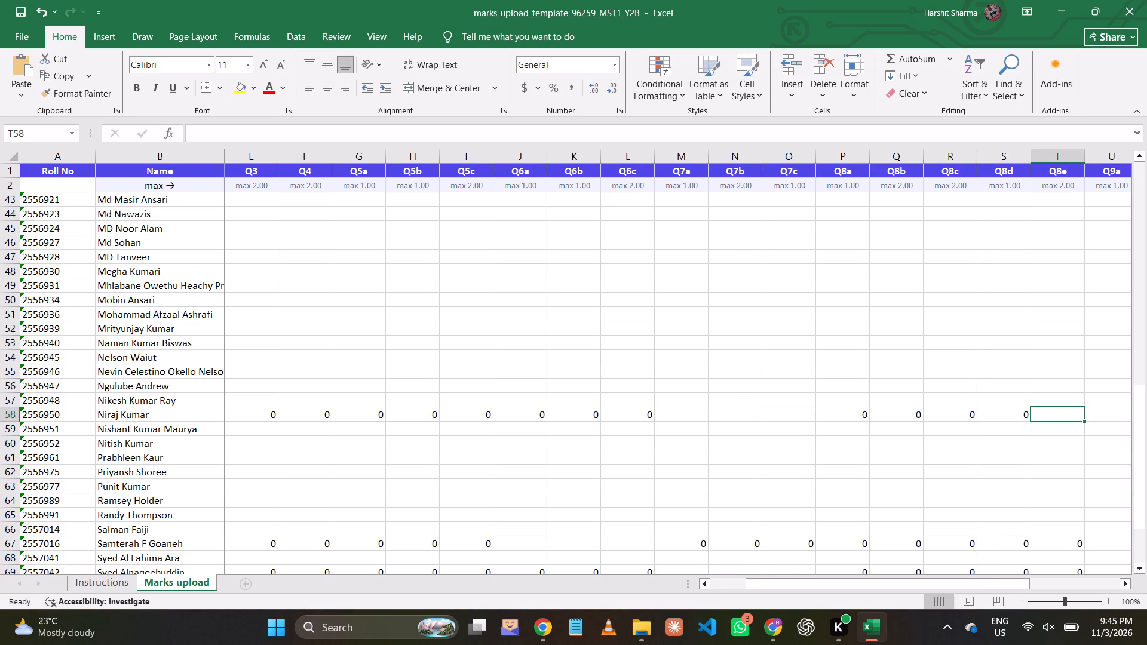
pyautogui.press('0')
pyautogui.press('Down')
# In row 10, near the top of the student list, enter 0 for Q1, Q2, Q3 and Q4.
pyautogui.press('Left')
pyautogui.press('Left')
pyautogui.press('Left')
pyautogui.press('Left')
pyautogui.press('Left')
pyautogui.press('Left')
pyautogui.press('Left')
pyautogui.press('Left')
pyautogui.press('Left')
pyautogui.press('Left')
pyautogui.press('Left')
pyautogui.press('Left')
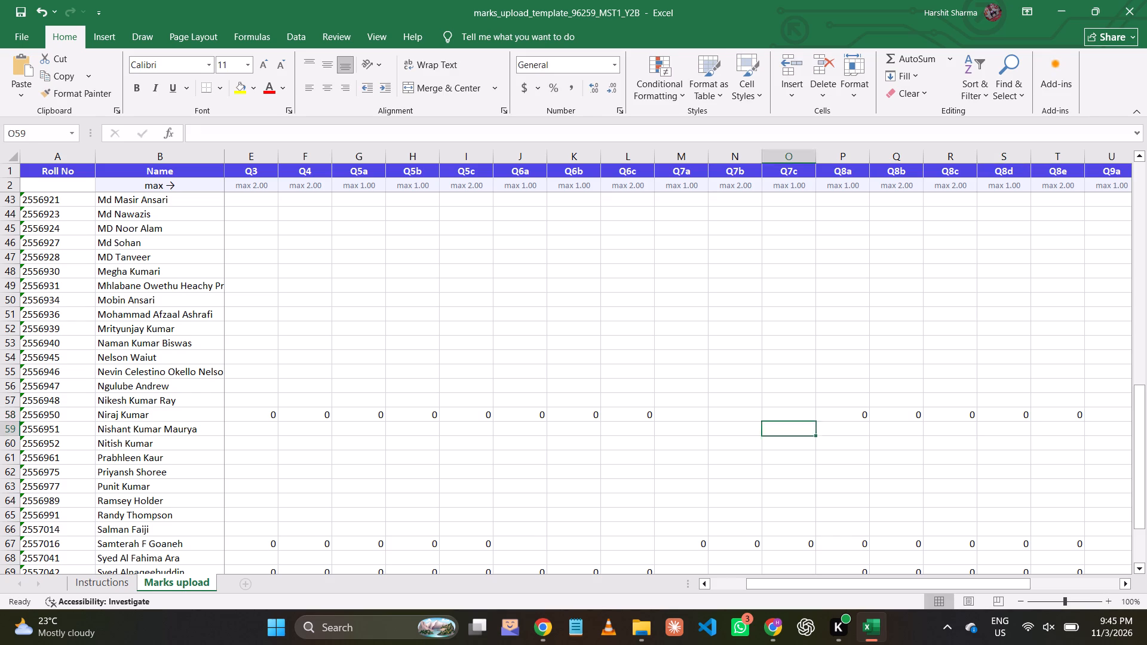
pyautogui.press('Left')
pyautogui.press('Left')
pyautogui.press('Left')
pyautogui.press('Left')
pyautogui.press('Up')
pyautogui.press('Up')
pyautogui.press('Up')
pyautogui.press('Up')
pyautogui.press('Up')
pyautogui.press('Up')
pyautogui.press('Up')
pyautogui.press('Up')
pyautogui.press('Up')
pyautogui.press('Up')
pyautogui.press('Up')
pyautogui.press('Up')
pyautogui.press('Up')
pyautogui.press('Up')
pyautogui.press('Up')
pyautogui.press('Up')
pyautogui.press('Up')
pyautogui.press('Up')
pyautogui.press('Up')
pyautogui.press('Up')
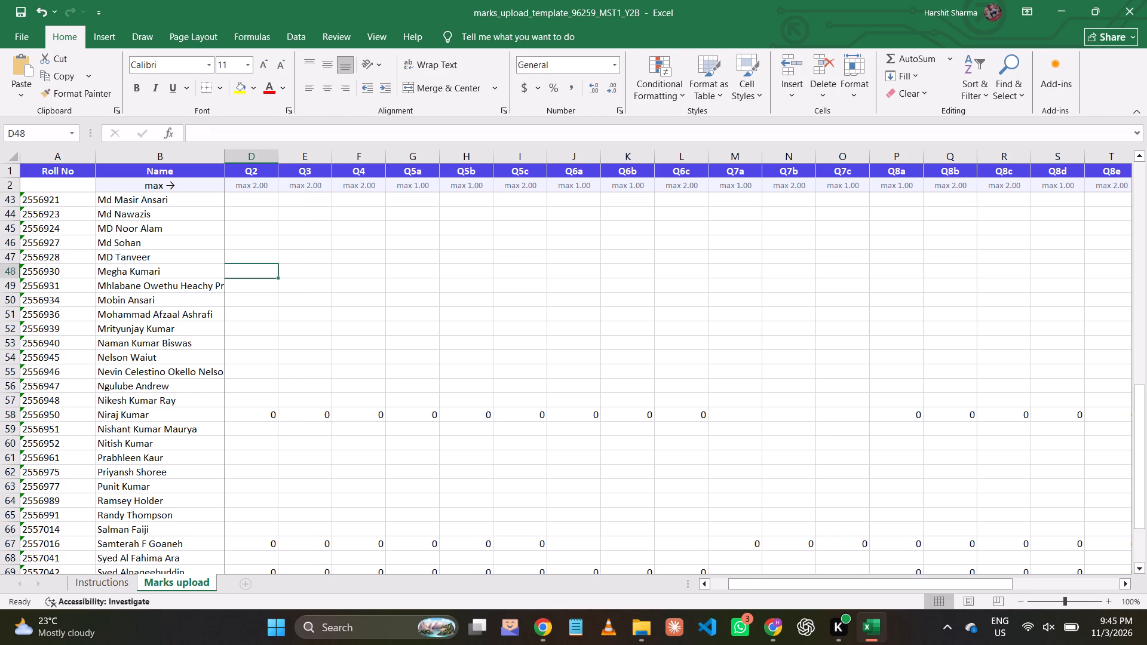
pyautogui.press('Up')
pyautogui.press('Up')
pyautogui.press('Up')
pyautogui.press('Up')
pyautogui.press('Up')
pyautogui.press('Up')
pyautogui.press('Up')
pyautogui.press('Up')
pyautogui.press('Up')
pyautogui.press('Up')
pyautogui.press('Up')
pyautogui.press('Up')
pyautogui.press('Up')
pyautogui.press('Up')
pyautogui.press('Up')
pyautogui.press('Up')
pyautogui.press('Up')
pyautogui.press('Up')
pyautogui.press('Up')
pyautogui.press('Up')
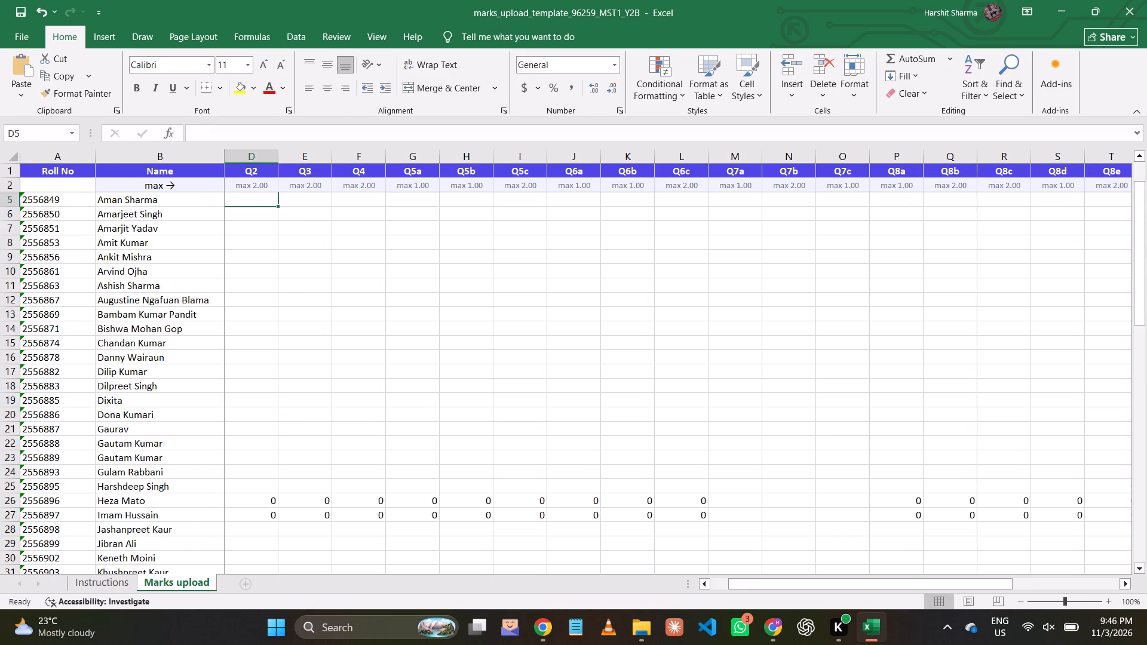
pyautogui.press('Down')
pyautogui.press('Down')
pyautogui.press('Down')
pyautogui.press('Down')
pyautogui.press('Down')
pyautogui.press('Down')
pyautogui.press('Down')
pyautogui.press('Down')
pyautogui.press('Down')
pyautogui.press('Down')
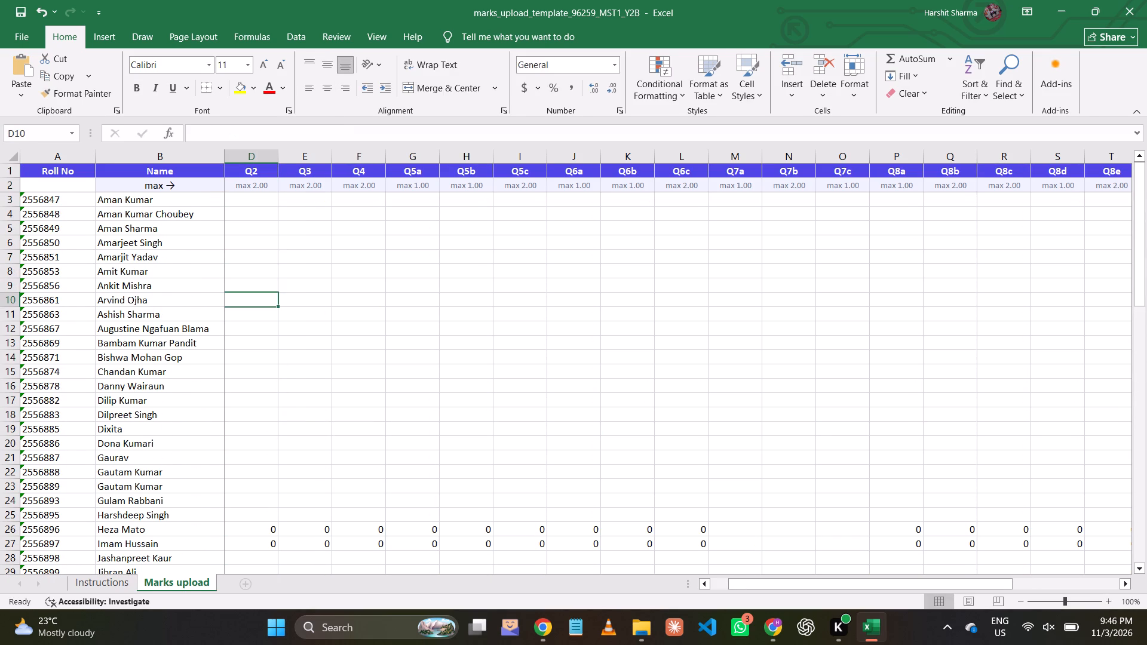
pyautogui.press('0')
pyautogui.press('Left')
pyautogui.press('Left')
pyautogui.press('Right')
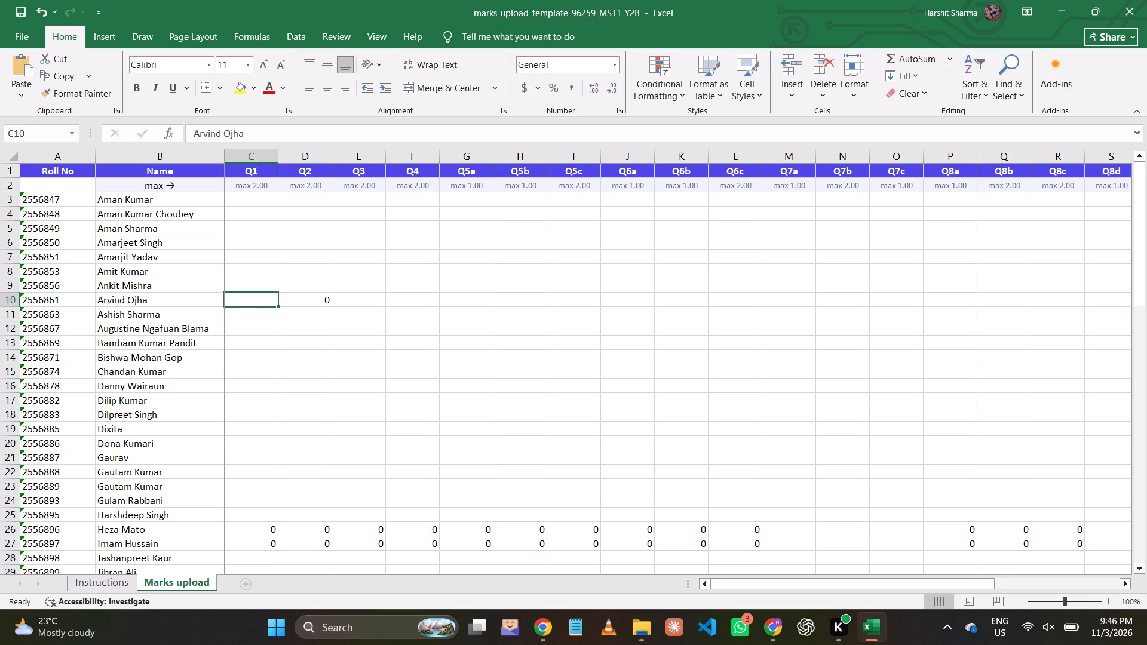
pyautogui.press('0')
pyautogui.press('Right')
pyautogui.press('Right')
pyautogui.press('0')
pyautogui.press('Right')
pyautogui.press('0')
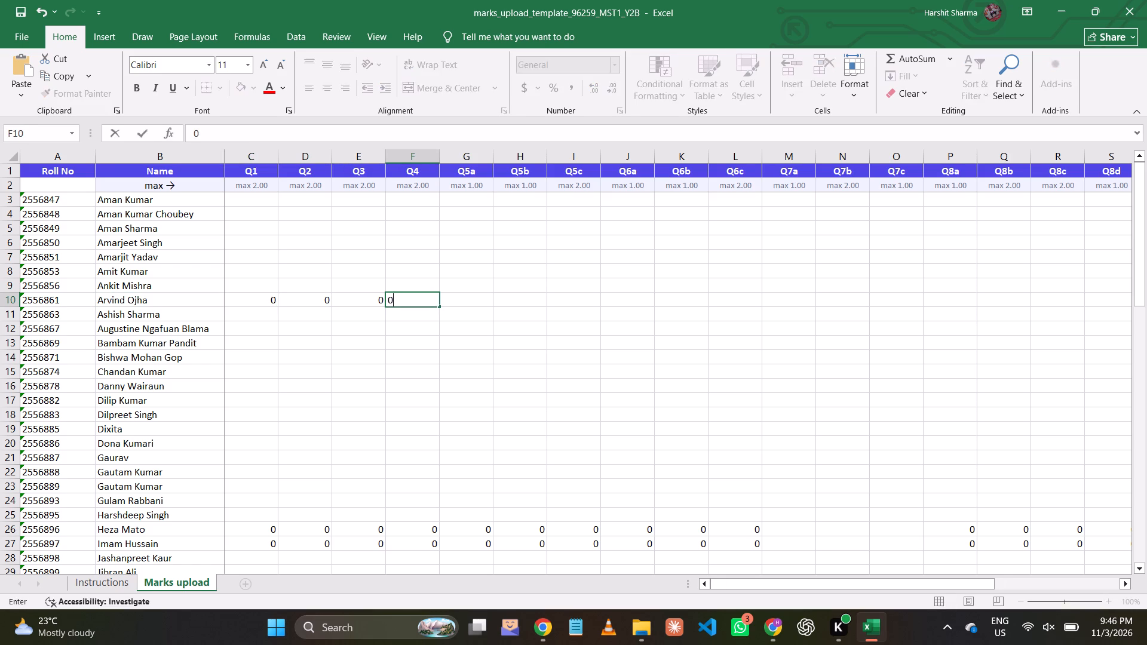
pyautogui.press('Right')
# Enter 0 for all Q5 and Q6 parts in row 10, from Q5a to Q6c.
pyautogui.press('0')
pyautogui.press('Right')
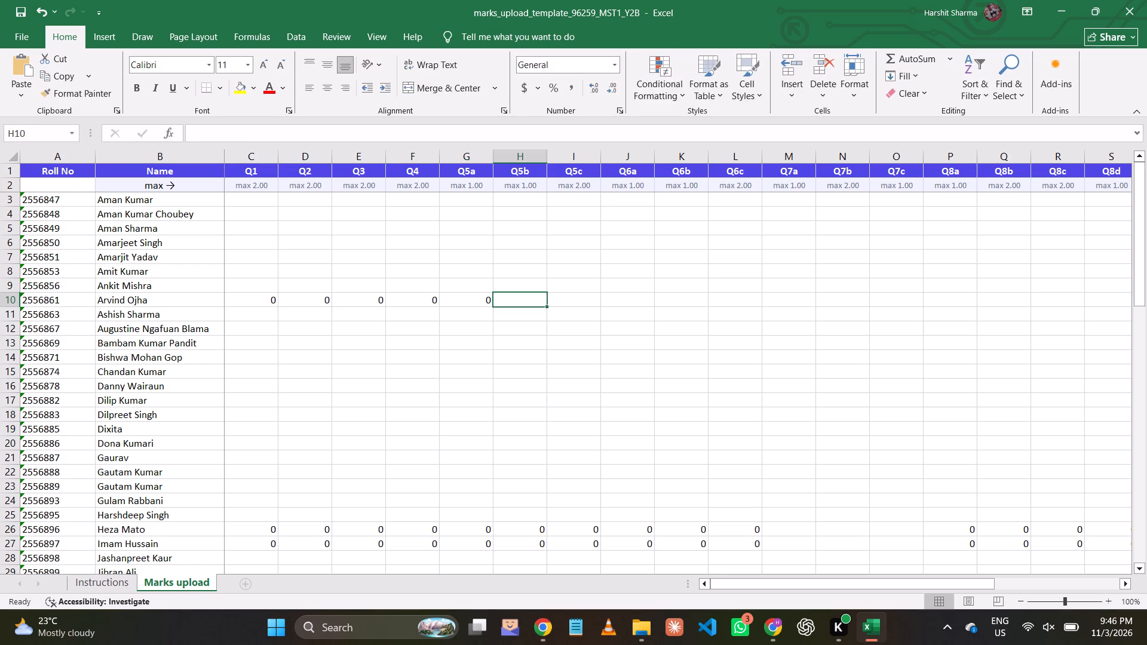
pyautogui.press('0')
pyautogui.press('Right')
pyautogui.press('0')
pyautogui.press('Right')
pyautogui.press('0')
pyautogui.press('Right')
pyautogui.press('0')
pyautogui.press('Right')
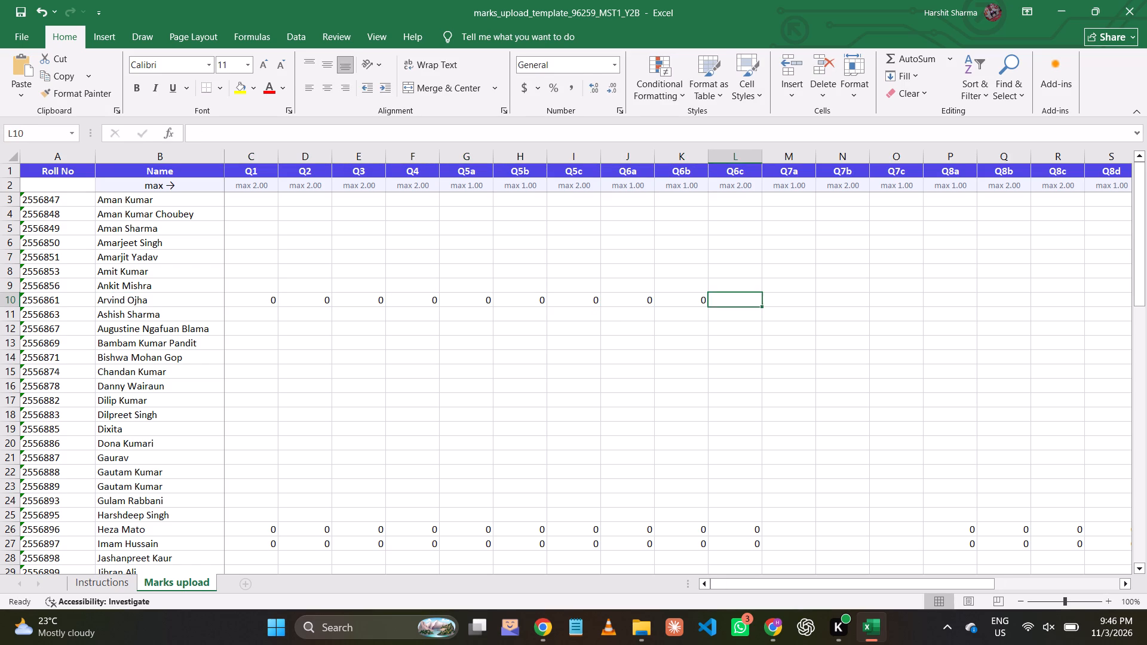
pyautogui.press('0')
pyautogui.press('Right')
# Leave row 10's Q7 parts blank and enter 0 for each part from Q8a to Q8e.
pyautogui.press('Right')
pyautogui.press('Right')
pyautogui.press('Right')
pyautogui.press('0')
pyautogui.press('Right')
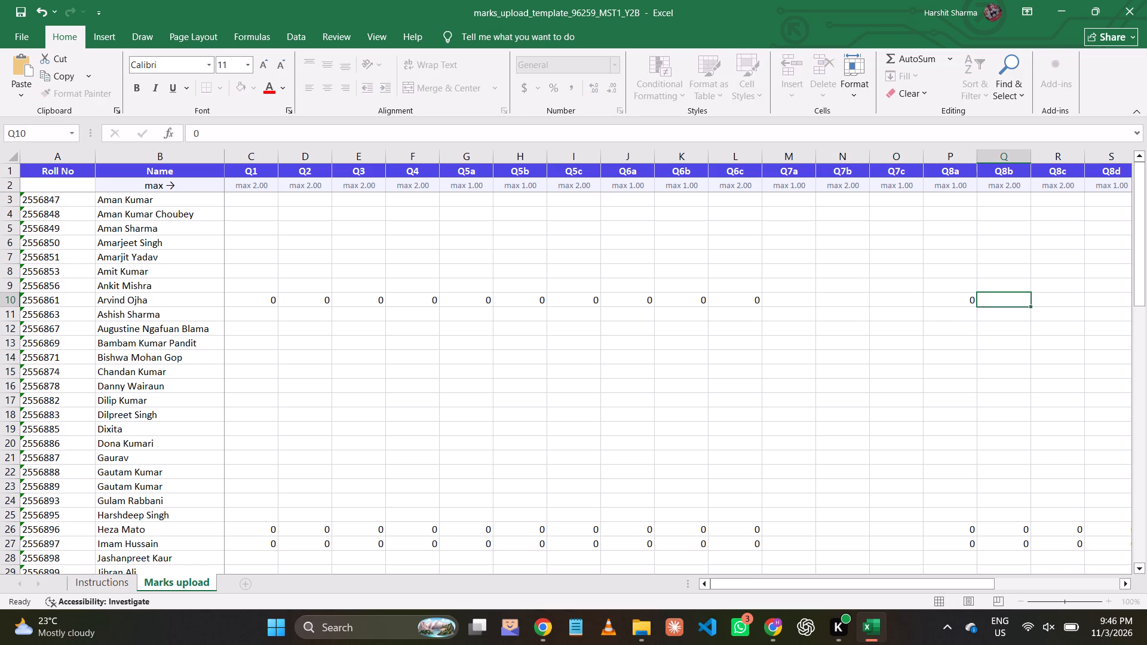
pyautogui.press('0')
pyautogui.press('Right')
pyautogui.press('0')
pyautogui.press('Right')
pyautogui.press('Right')
pyautogui.press('Left')
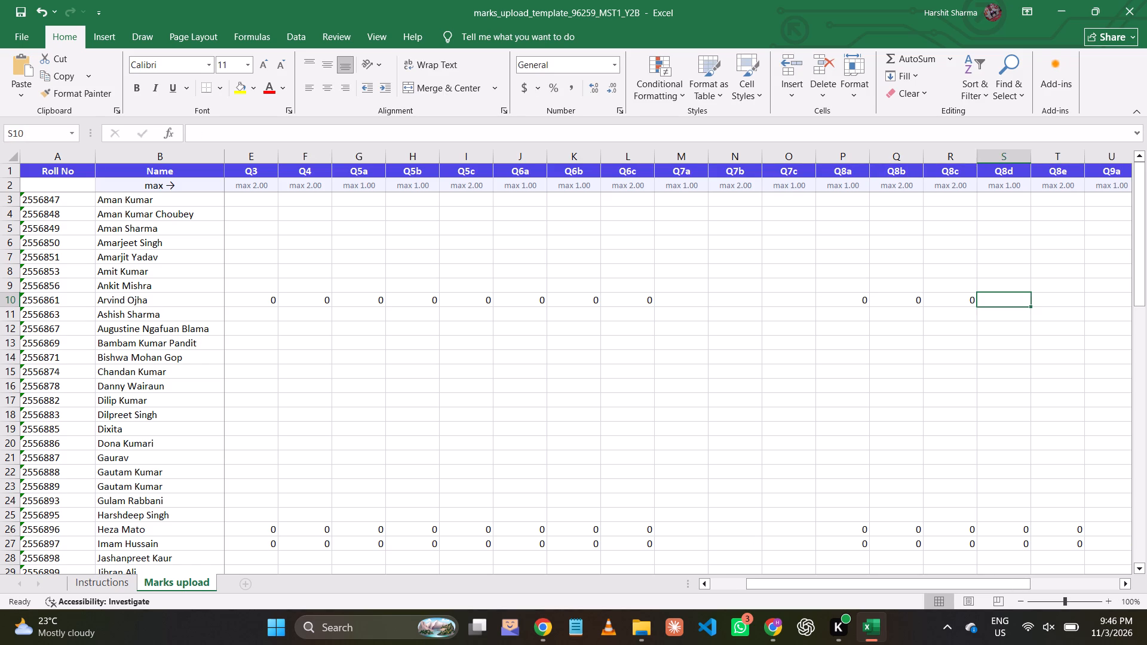
pyautogui.press('0')
pyautogui.press('Right')
pyautogui.press('0')
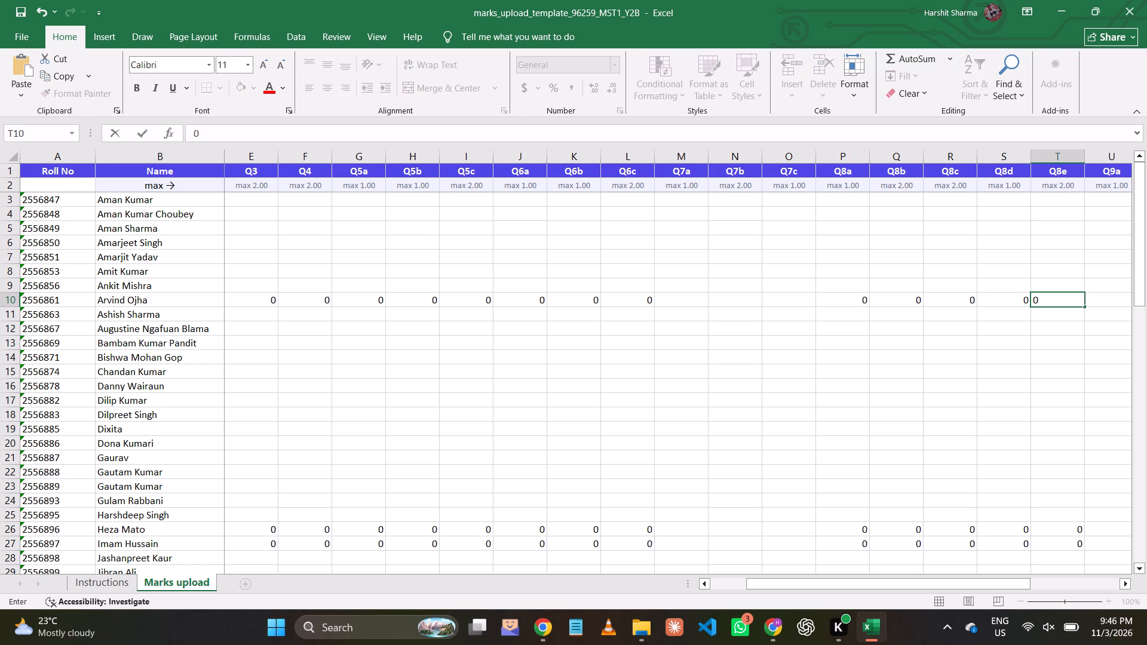
pyautogui.press('Down')
# In row 12, enter 1 for Q1 and 0 for each of Q2, Q3 and Q4.
pyautogui.press('Left')
pyautogui.press('Left')
pyautogui.press('Left')
pyautogui.press('Left')
pyautogui.press('Left')
pyautogui.press('Left')
pyautogui.press('Left')
pyautogui.press('Left')
pyautogui.press('Left')
pyautogui.press('Left')
pyautogui.press('Left')
pyautogui.press('Left')
pyautogui.press('Left')
pyautogui.press('Left')
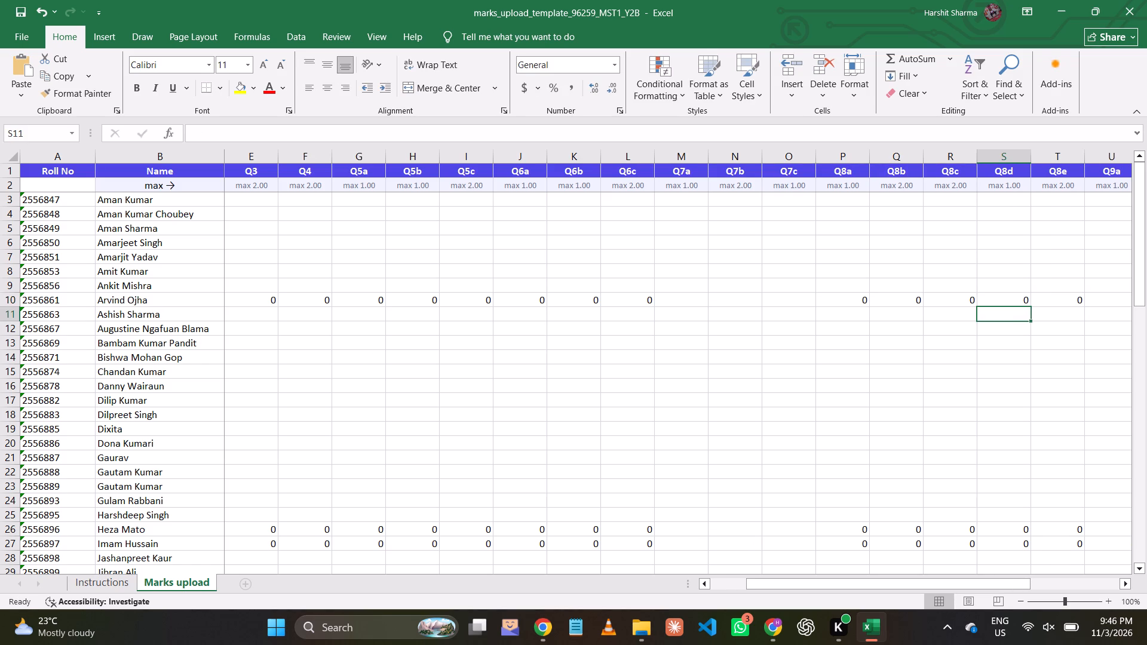
pyautogui.press('Left')
pyautogui.press('Left')
pyautogui.press('Down')
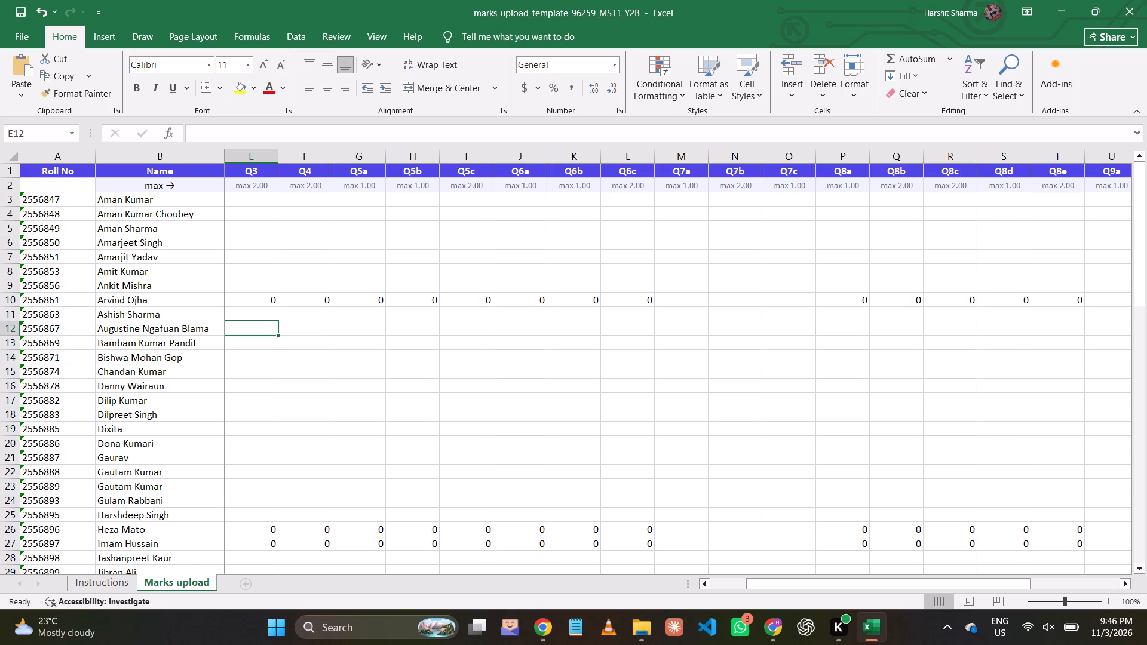
pyautogui.press('Left')
pyautogui.press('Left')
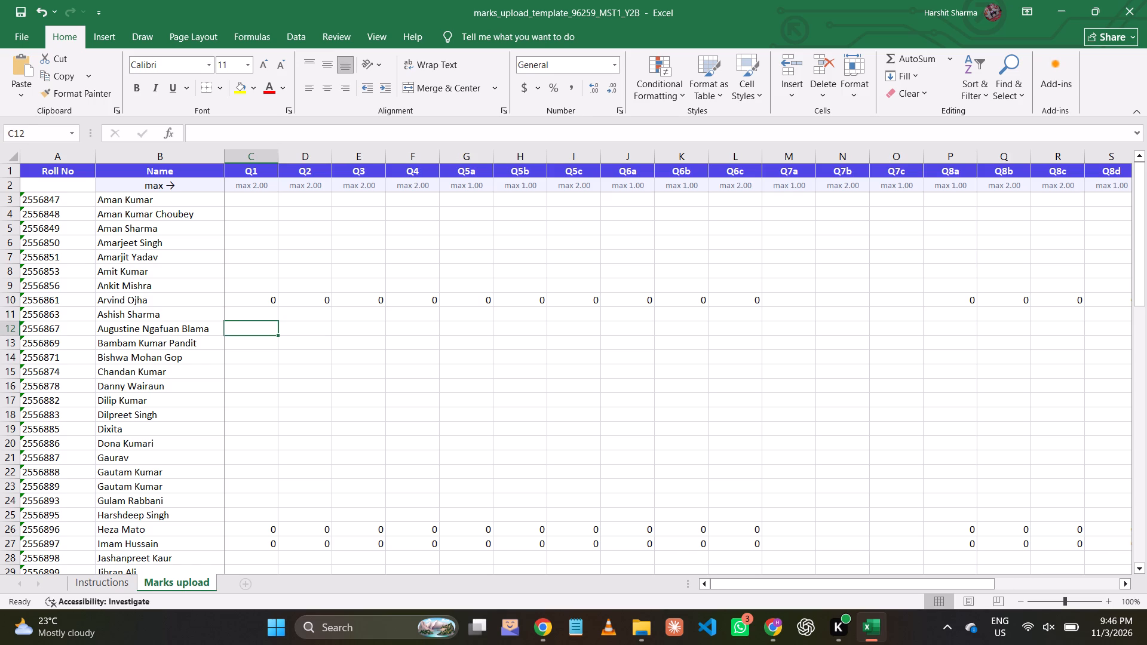
pyautogui.press('1')
pyautogui.press('Right')
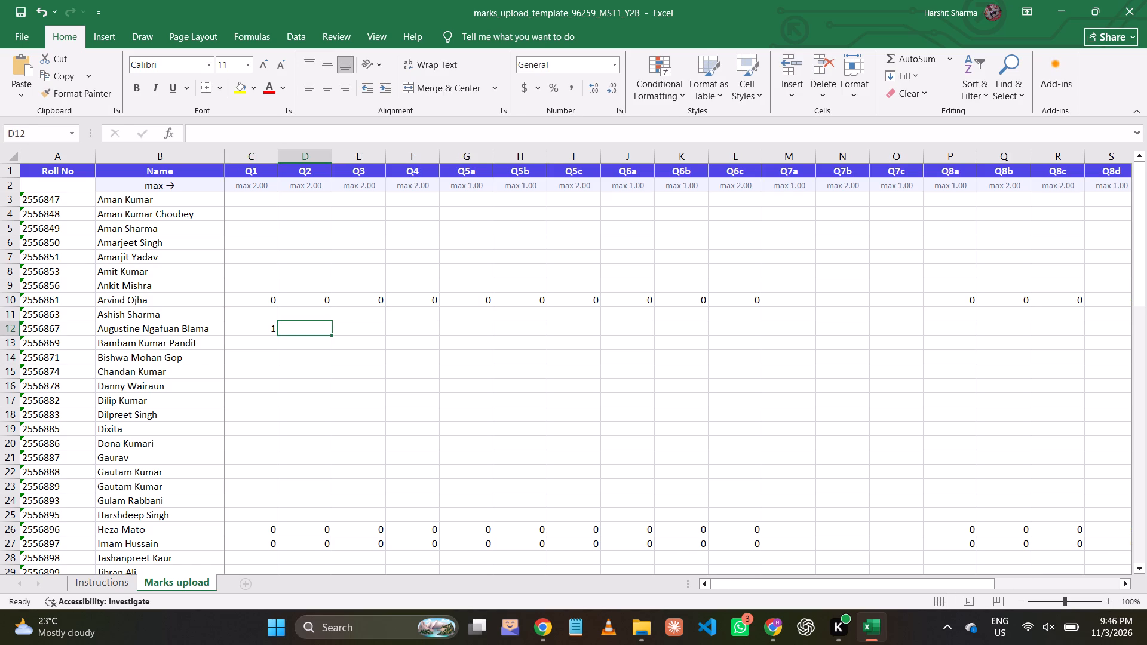
pyautogui.press('0')
pyautogui.press('Right')
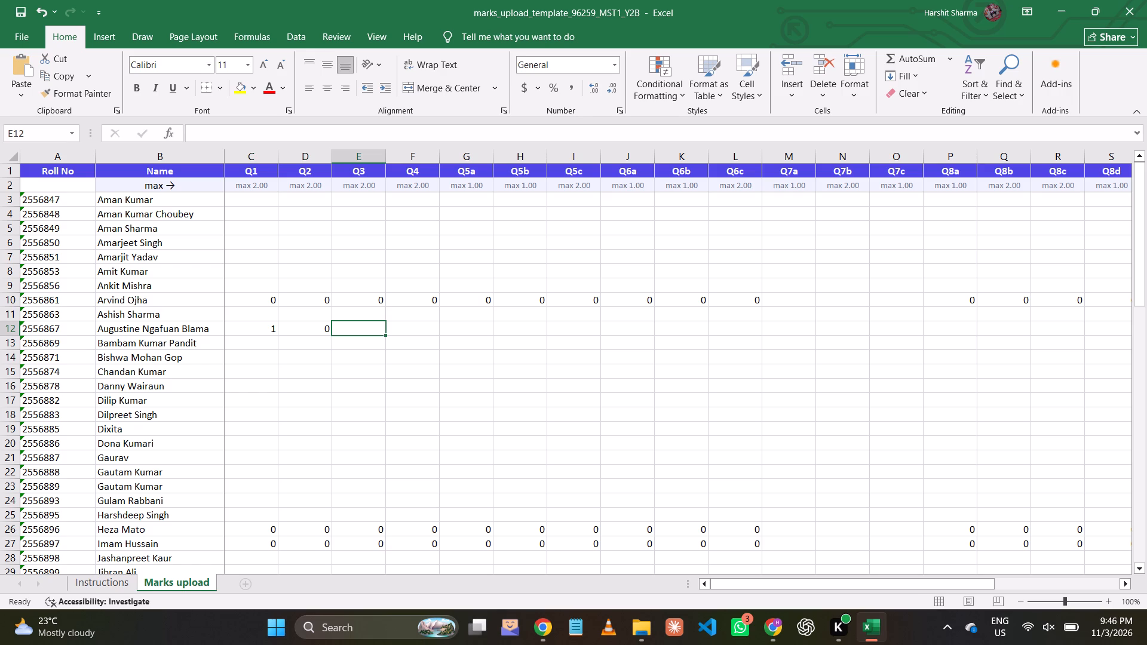
pyautogui.press('0')
pyautogui.press('Right')
pyautogui.press('0')
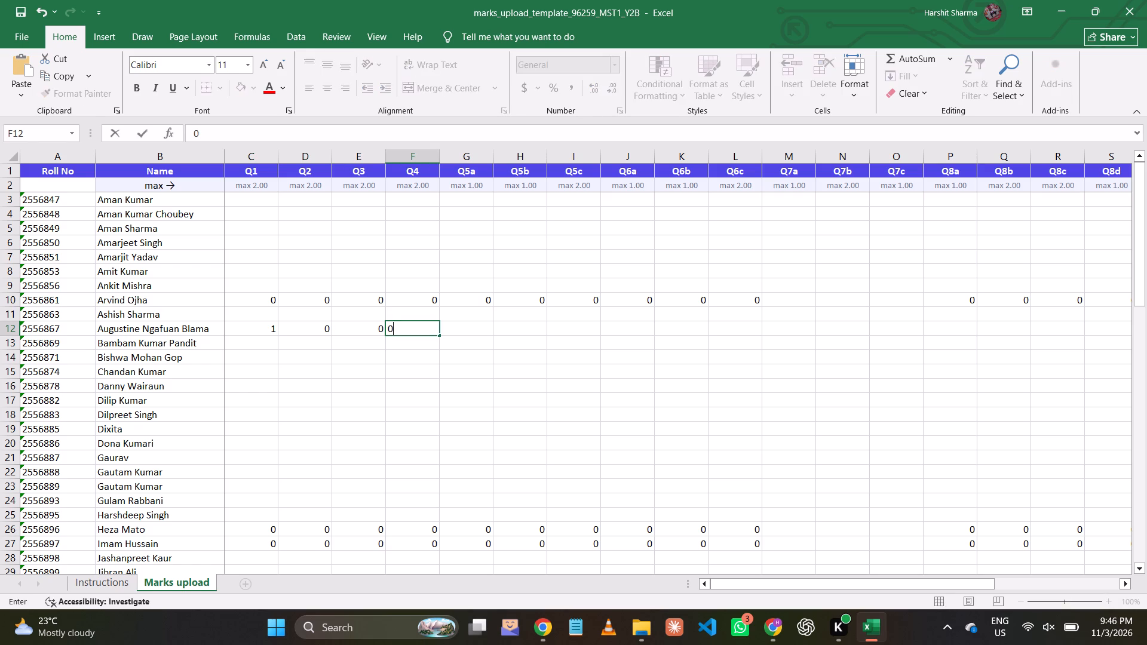
pyautogui.press('Right')
# Enter 0 for Q5a, Q5b and Q5c in row 12.
pyautogui.press('0')
pyautogui.press('Right')
pyautogui.press('0')
pyautogui.press('Right')
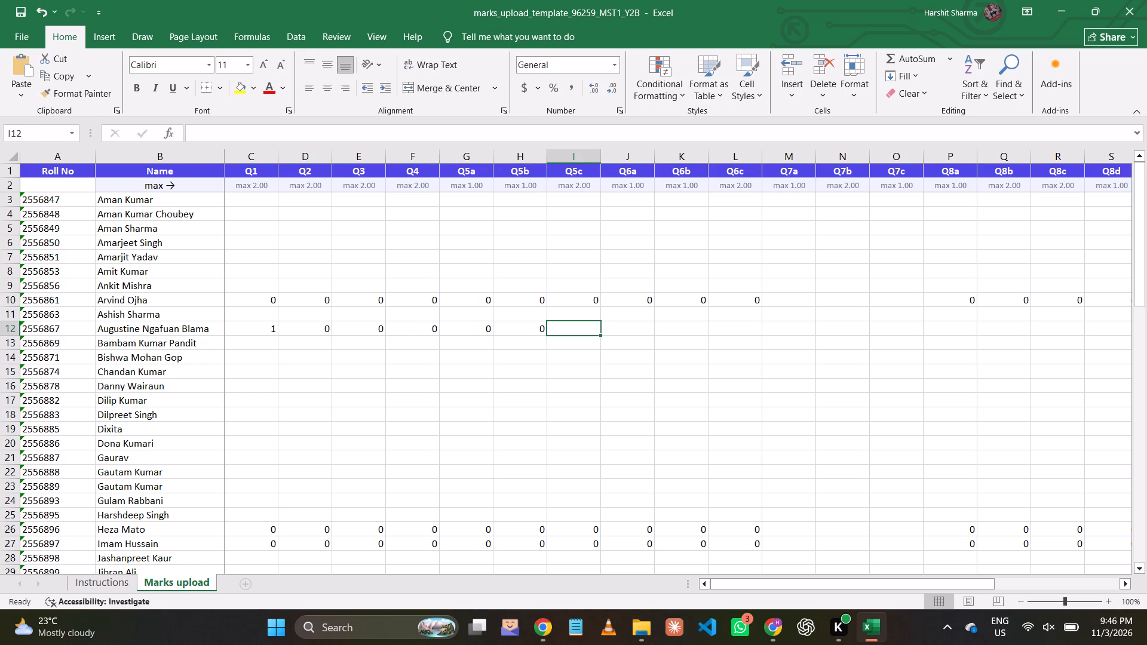
pyautogui.press('0')
pyautogui.press('Right')
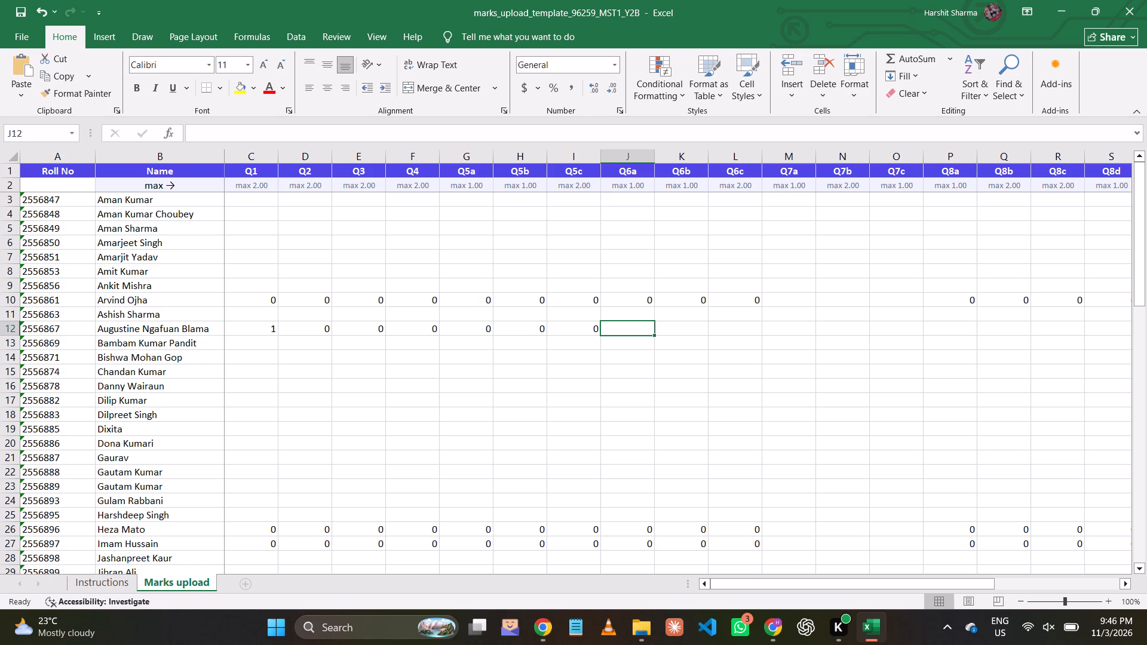
# Enter row 12's Q6 marks: 0.5 for Q6a, 1 for Q6b and 0 for Q6c.
pyautogui.write('0.5')
pyautogui.press('Right')
pyautogui.press('1')
pyautogui.press('Right')
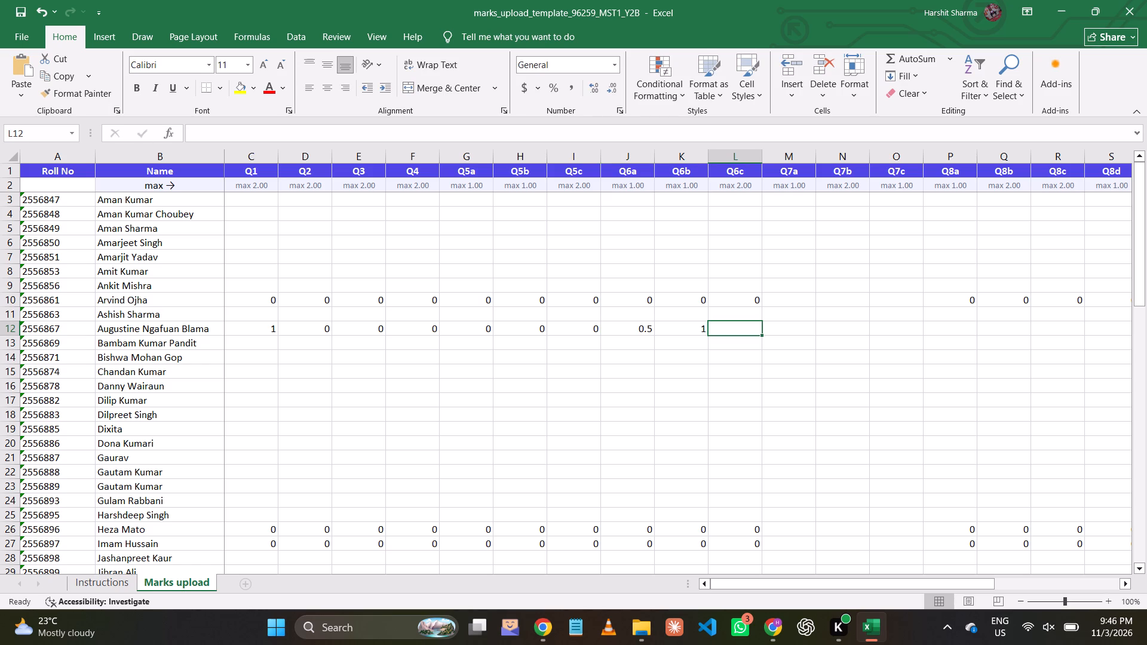
pyautogui.press('0')
pyautogui.press('Right')
# Leave row 12's Q7 parts blank and enter 0 for each part from Q8a to Q8e.
pyautogui.press('Right')
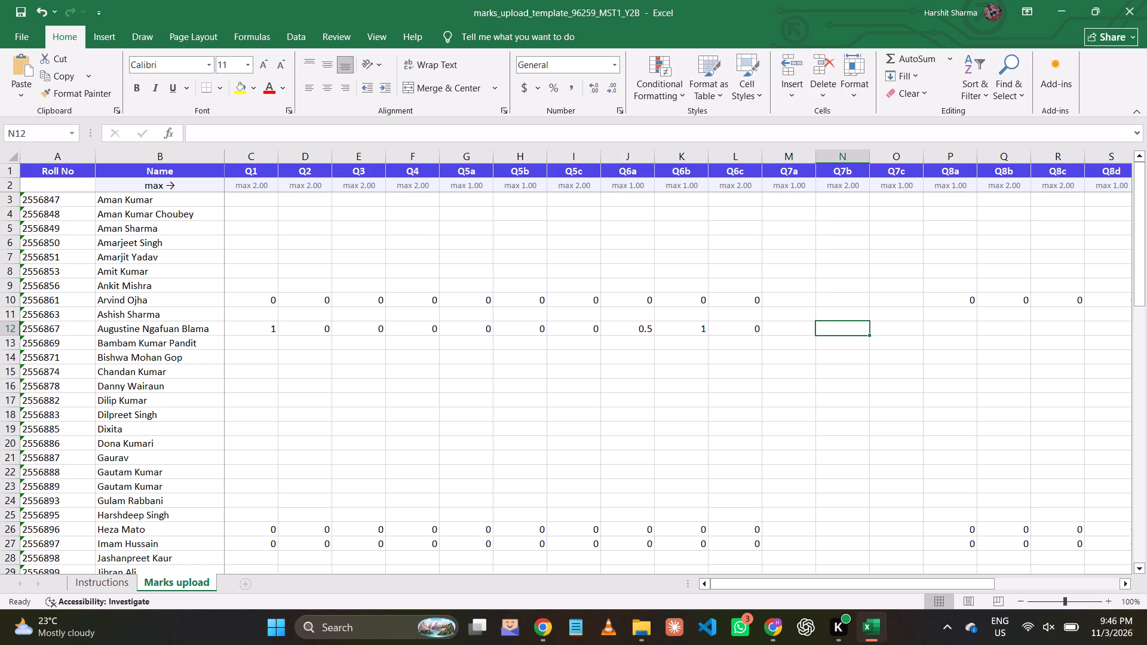
pyautogui.press('Right')
pyautogui.press('Right')
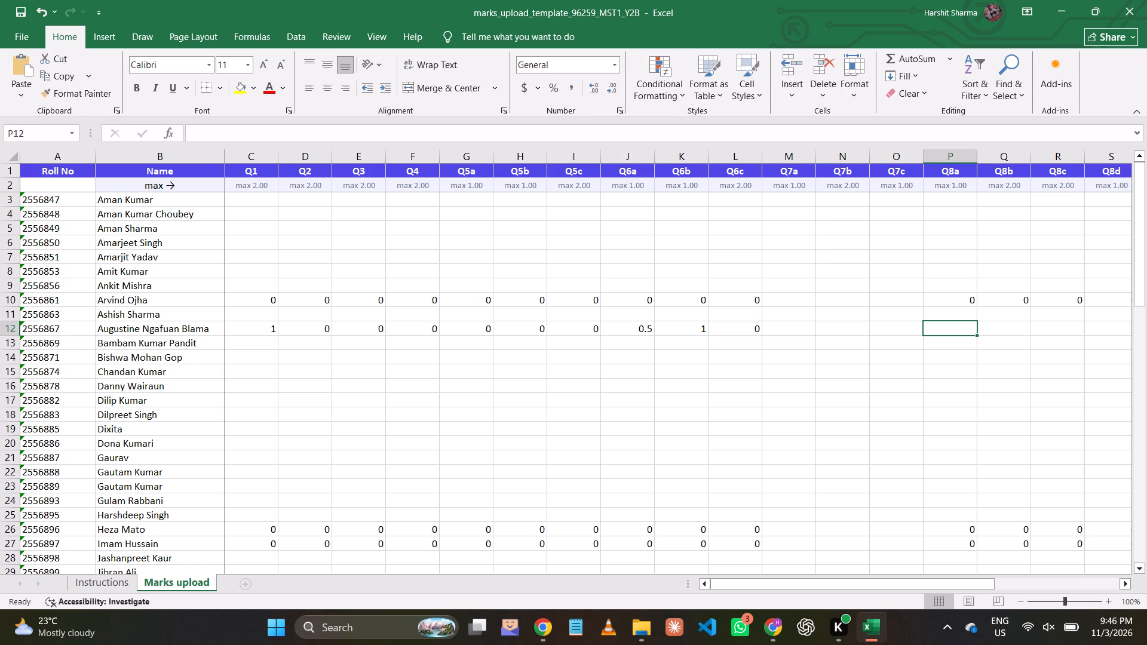
pyautogui.press('0')
pyautogui.press('Right')
pyautogui.press('0')
pyautogui.press('Right')
pyautogui.press('0')
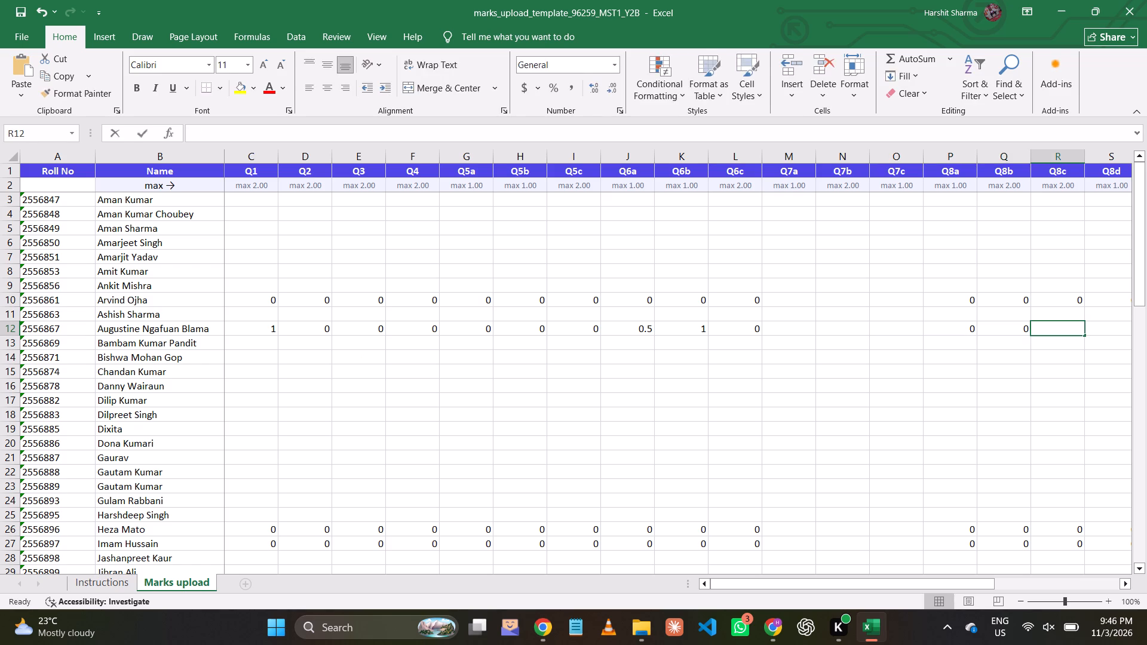
pyautogui.press('Right')
pyautogui.press('0')
pyautogui.press('Right')
pyautogui.press('0')
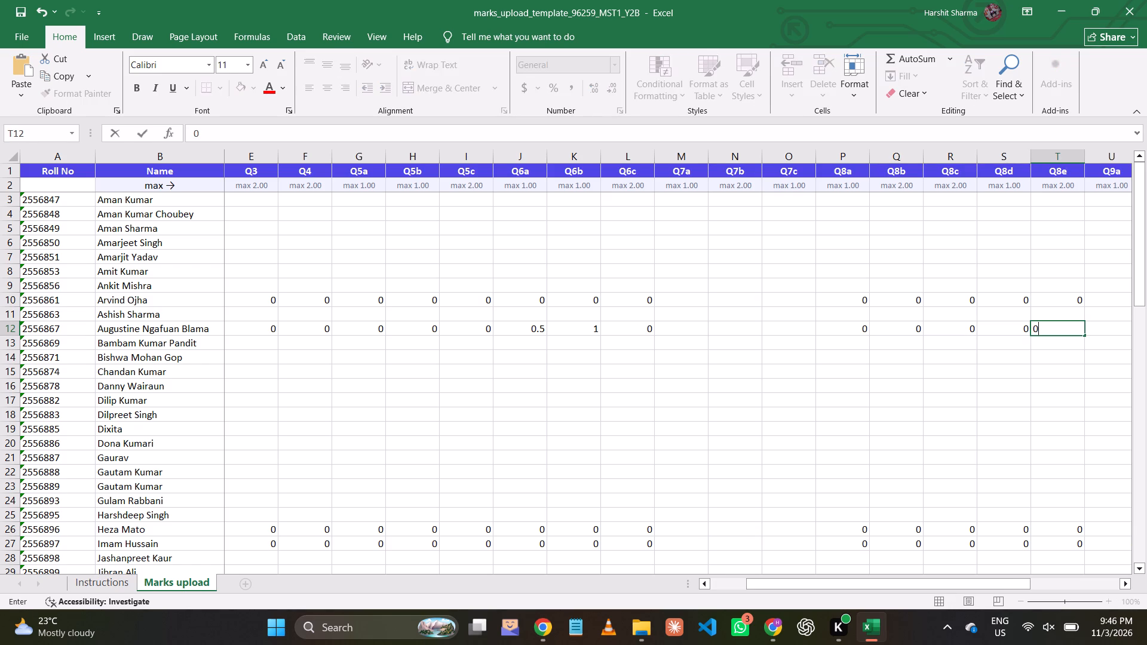
pyautogui.press('Down')
# Skip rows 13 to 16 and enter 0 for Q1, Q2, Q3 and Q4 in row 17.
pyautogui.press('Left')
pyautogui.press('Left')
pyautogui.press('Left')
pyautogui.press('Left')
pyautogui.press('Left')
pyautogui.press('Left')
pyautogui.press('Left')
pyautogui.press('Left')
pyautogui.press('Left')
pyautogui.press('Down')
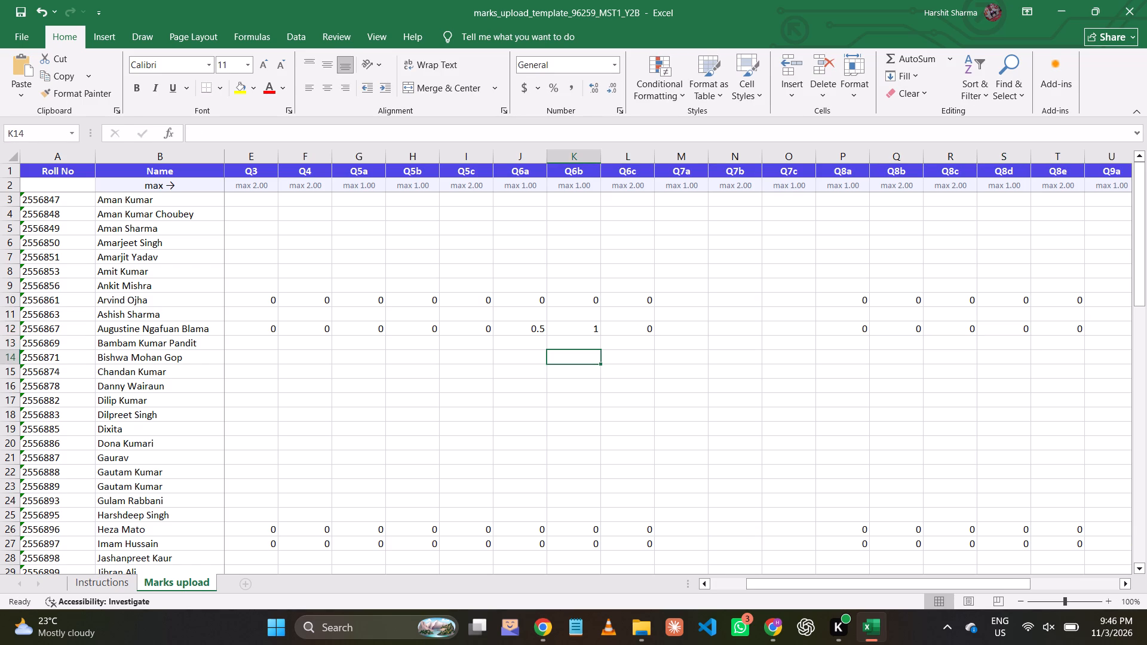
pyautogui.press('Down')
pyautogui.press('Left')
pyautogui.press('Left')
pyautogui.press('Left')
pyautogui.press('Left')
pyautogui.press('Left')
pyautogui.press('Left')
pyautogui.press('Down')
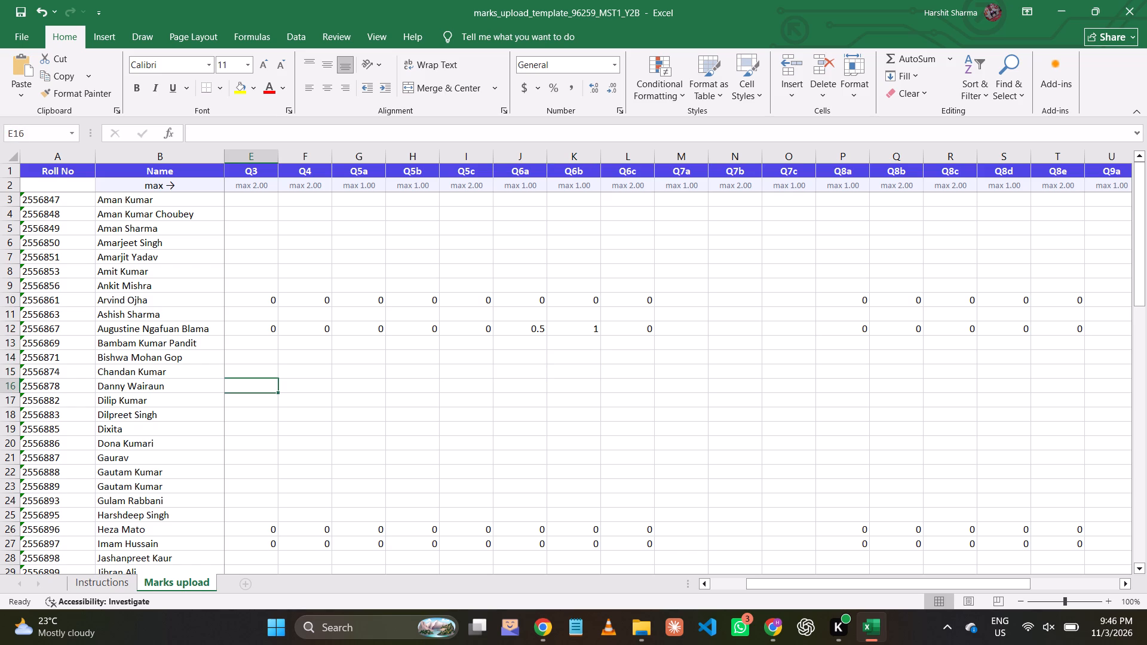
pyautogui.press('Down')
pyautogui.press('Left')
pyautogui.press('Left')
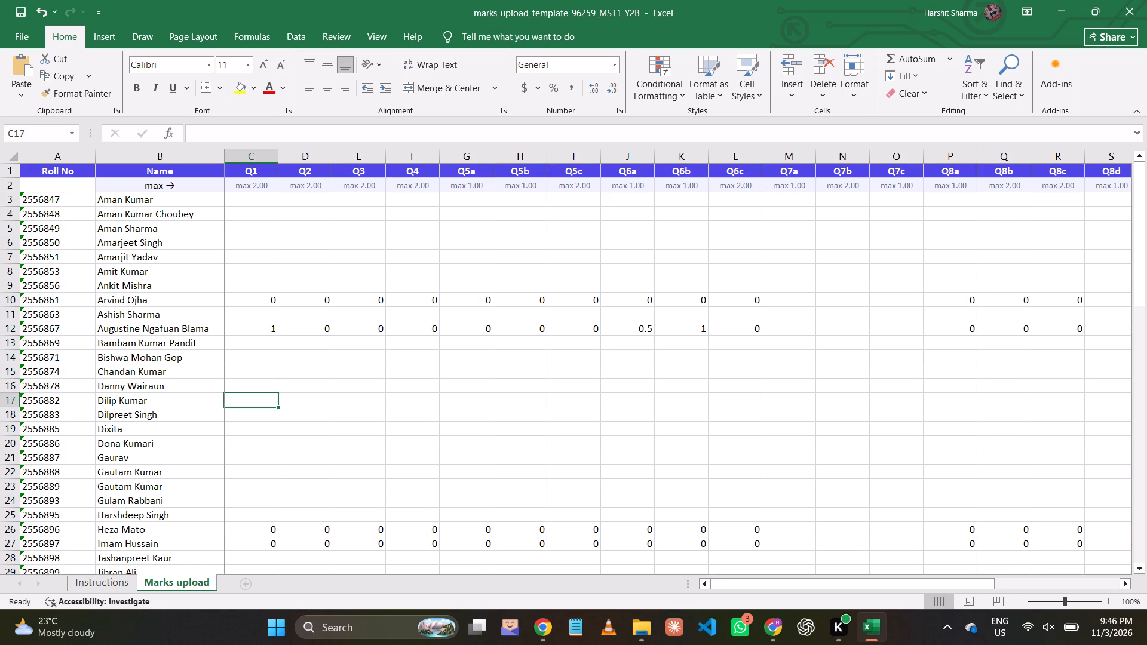
pyautogui.press('0')
pyautogui.press('Right')
pyautogui.press('0')
pyautogui.press('Right')
pyautogui.press('0')
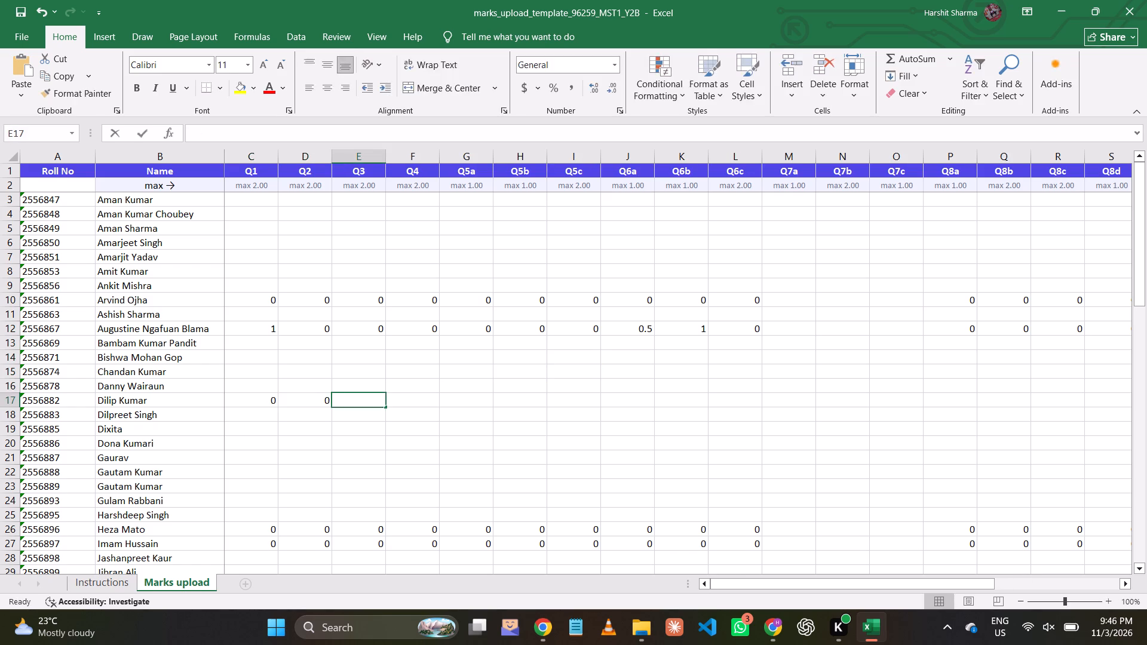
pyautogui.press('Right')
pyautogui.press('0')
pyautogui.press('Right')
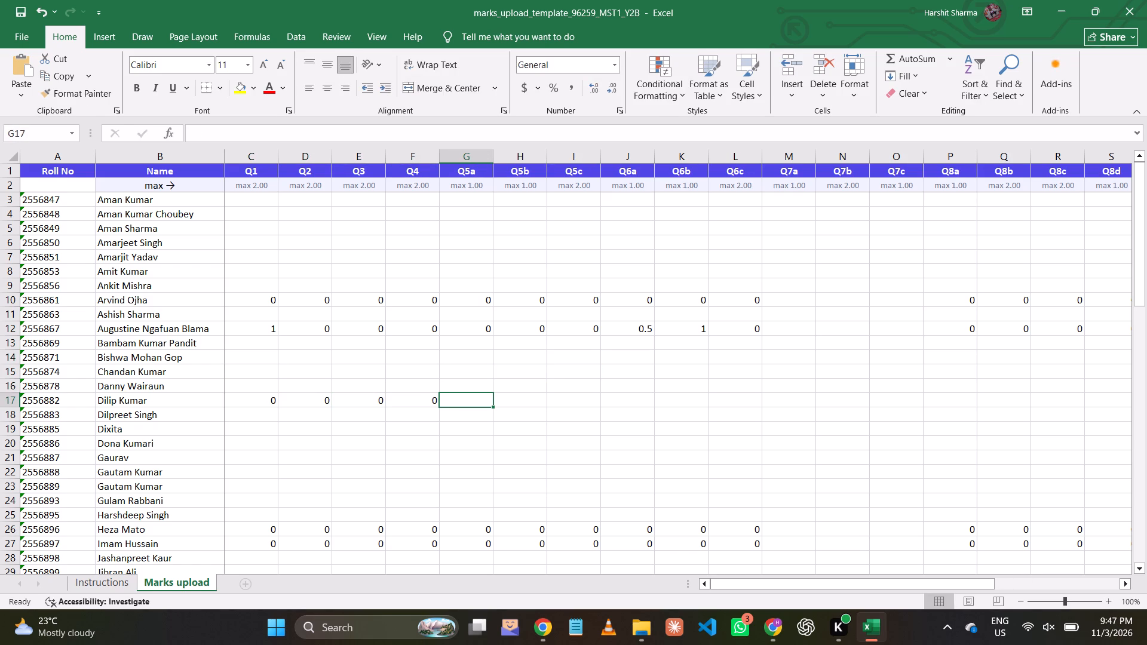
# Enter 0 for all Q5 and Q6 parts in row 17, from Q5a to Q6c.
pyautogui.press('0')
pyautogui.press('Right')
pyautogui.press('0')
pyautogui.press('Right')
pyautogui.press('0')
pyautogui.press('Right')
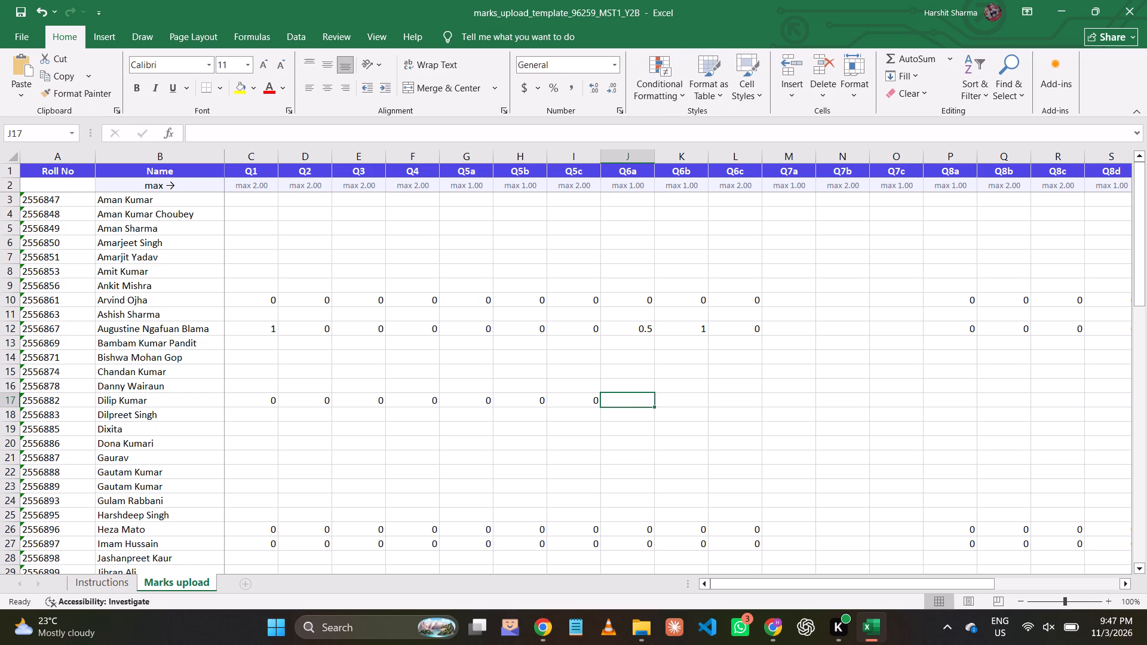
pyautogui.press('0')
pyautogui.press('Right')
pyautogui.press('0')
pyautogui.press('Right')
pyautogui.press('0')
pyautogui.press('Right')
# Leave row 17's Q7 parts blank and enter 0 for each part from Q8a to Q8e.
pyautogui.press('Right')
pyautogui.press('Right')
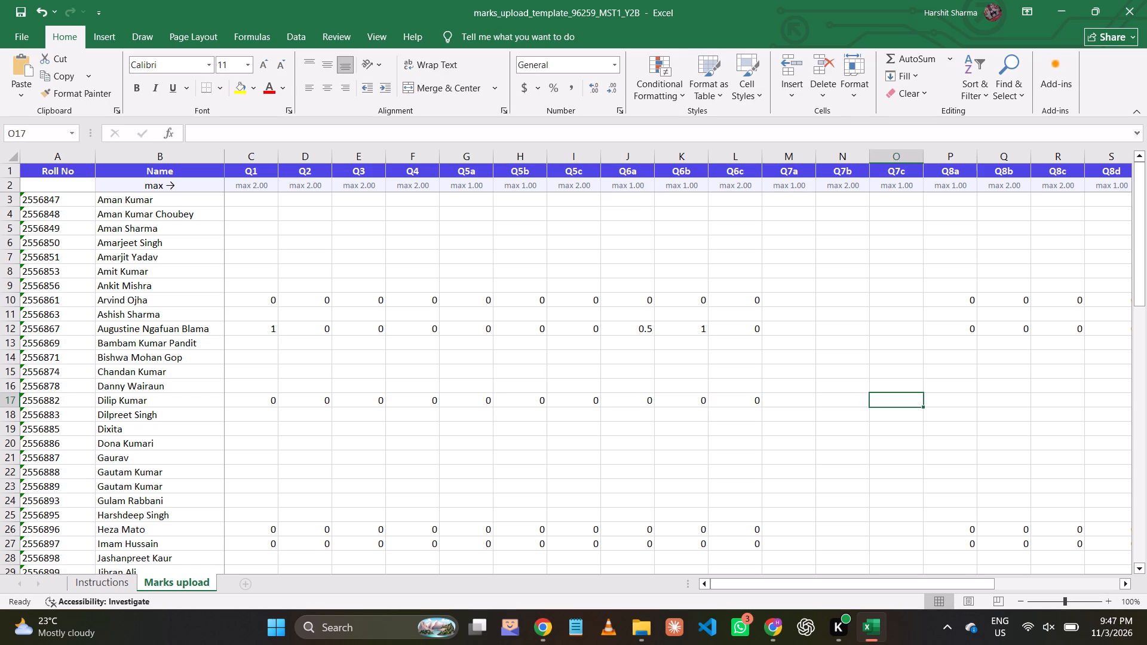
pyautogui.press('Right')
pyautogui.press('0')
pyautogui.press('Right')
pyautogui.press('0')
pyautogui.press('Right')
pyautogui.press('0')
pyautogui.press('Right')
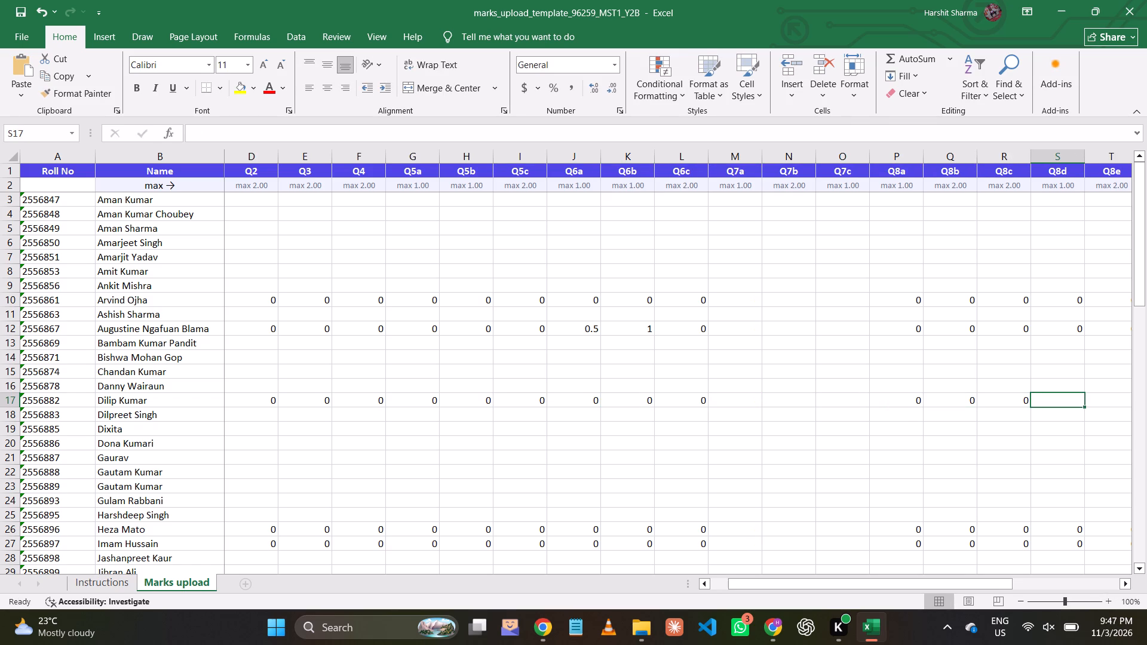
pyautogui.press('0')
pyautogui.press('Right')
pyautogui.press('0')
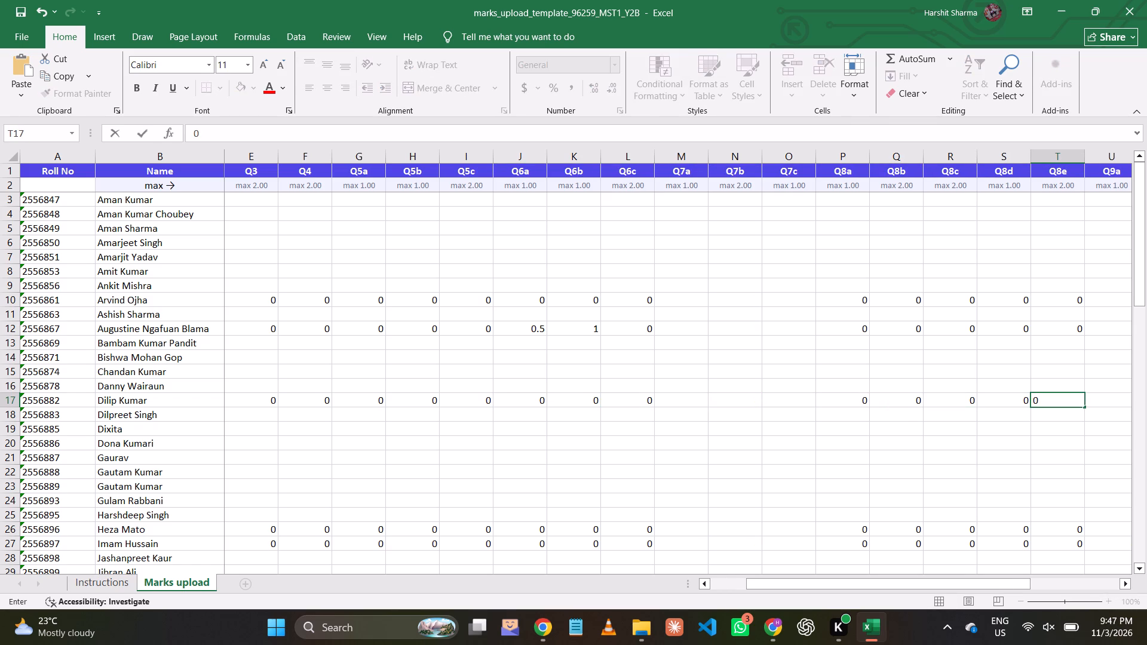
pyautogui.press('Down')
# Skip rows 18 to 21 and enter 0 for Q1, Q2, Q3 and Q4 in row 22.
pyautogui.press('Left')
pyautogui.press('Left')
pyautogui.press('Left')
pyautogui.press('Left')
pyautogui.press('Left')
pyautogui.press('Left')
pyautogui.press('Left')
pyautogui.press('Left')
pyautogui.press('Left')
pyautogui.press('Left')
pyautogui.press('Left')
pyautogui.press('Left')
pyautogui.press('Left')
pyautogui.press('Left')
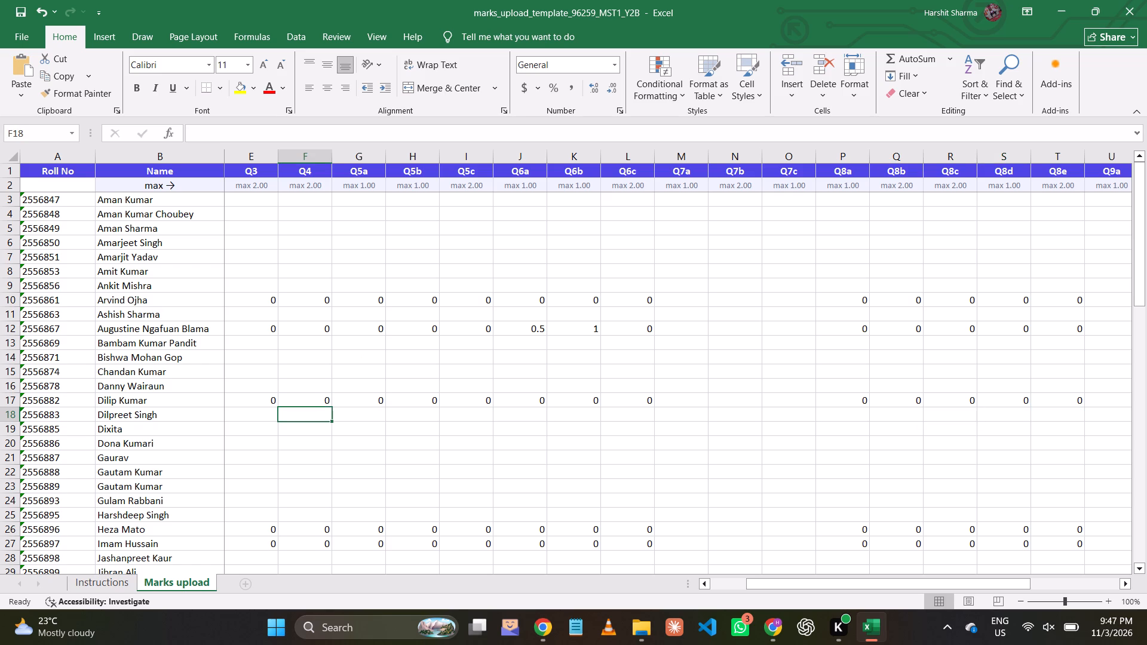
pyautogui.press('Left')
pyautogui.press('Down')
pyautogui.press('Down')
pyautogui.press('Down')
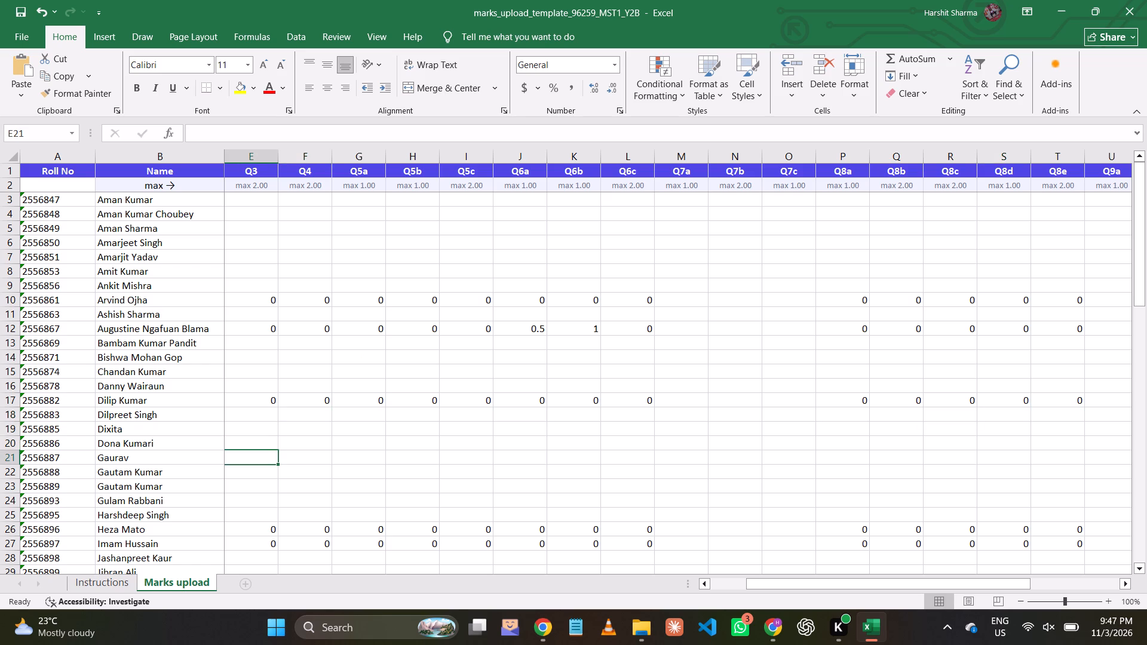
pyautogui.press('Down')
pyautogui.press('Left')
pyautogui.press('Left')
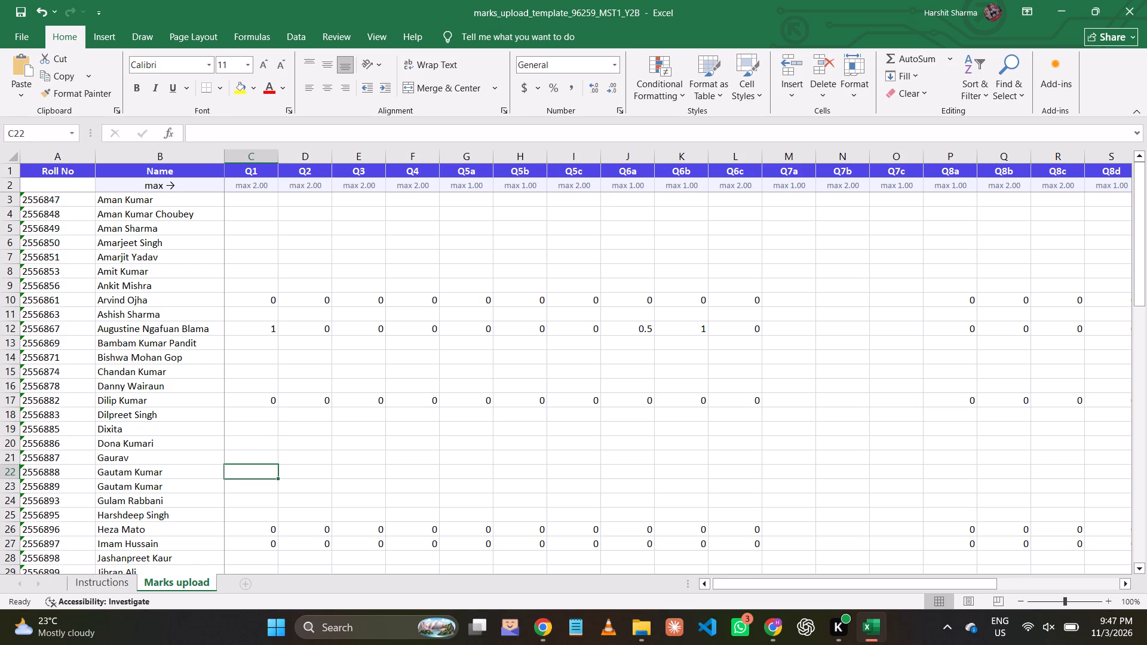
pyautogui.press('Left')
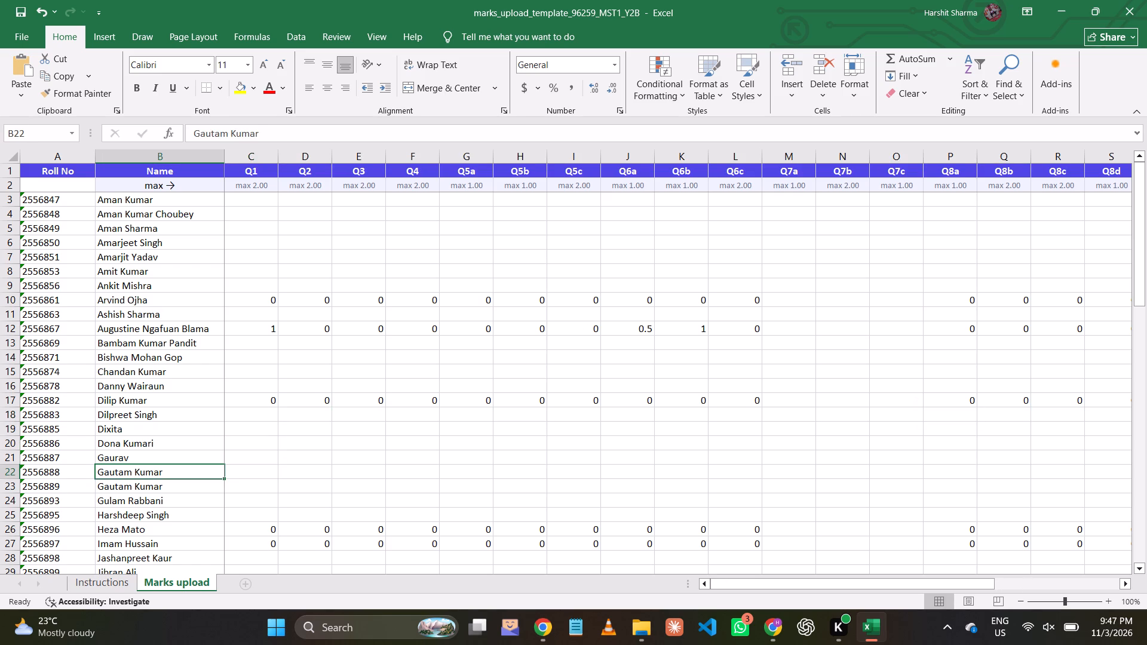
pyautogui.press('Right')
pyautogui.press('0')
pyautogui.press('Right')
pyautogui.press('0')
pyautogui.press('Right')
pyautogui.press('0')
pyautogui.press('Right')
pyautogui.press('0')
pyautogui.press('Right')
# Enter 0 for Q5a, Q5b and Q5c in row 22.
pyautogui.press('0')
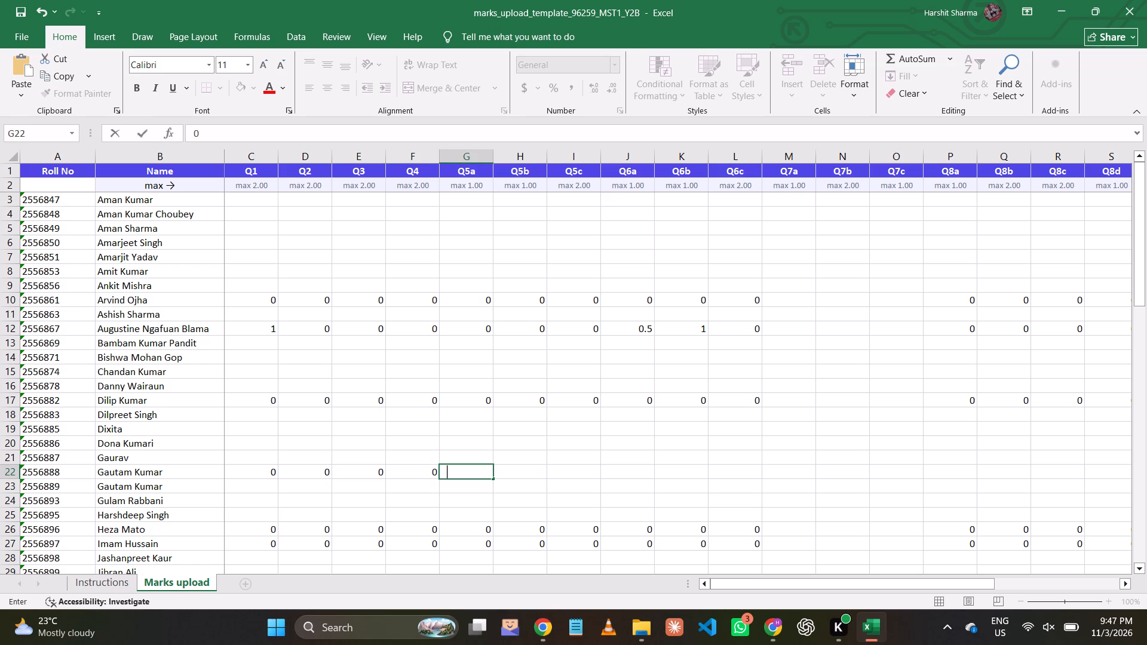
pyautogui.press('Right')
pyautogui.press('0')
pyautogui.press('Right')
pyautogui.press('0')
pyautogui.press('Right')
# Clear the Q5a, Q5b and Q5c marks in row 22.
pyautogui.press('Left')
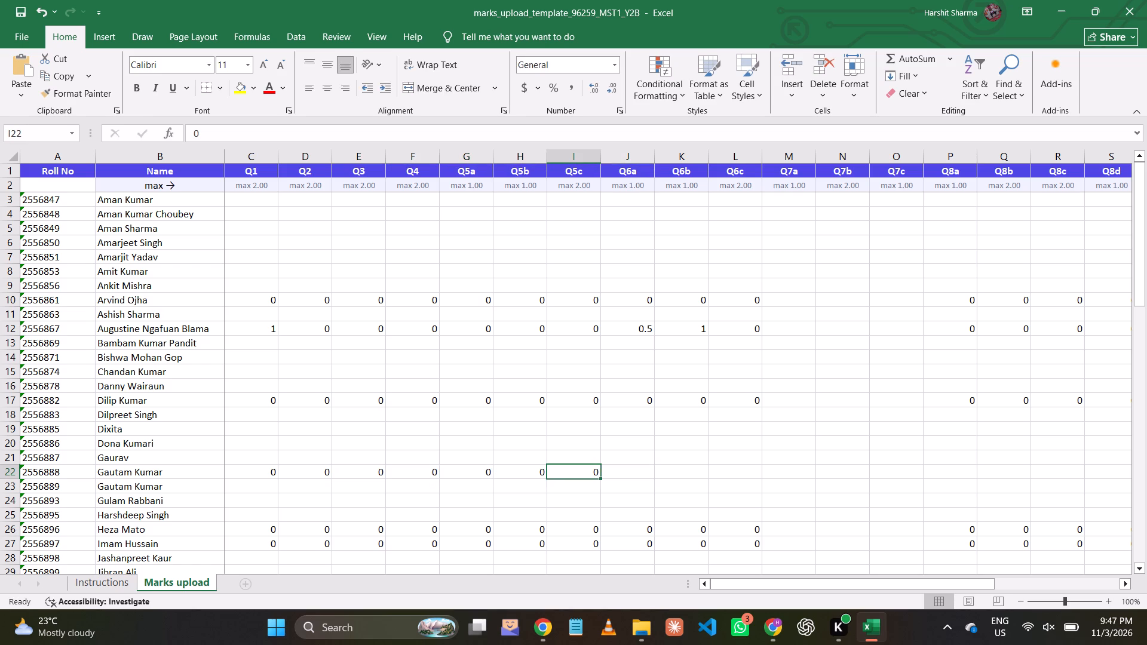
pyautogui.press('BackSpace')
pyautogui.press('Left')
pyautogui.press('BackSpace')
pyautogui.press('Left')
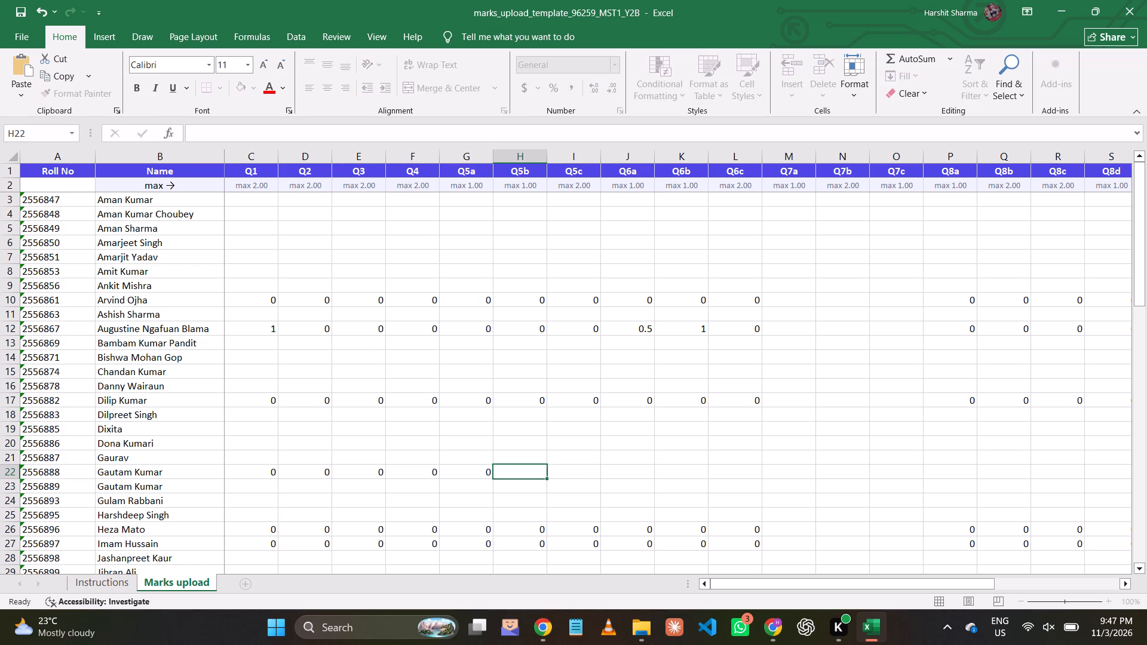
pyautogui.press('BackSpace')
# Leave row 22's Q5 parts blank and enter 0 for Q6a, Q6b and Q6c.
pyautogui.press('Left')
pyautogui.press('Left')
pyautogui.press('Left')
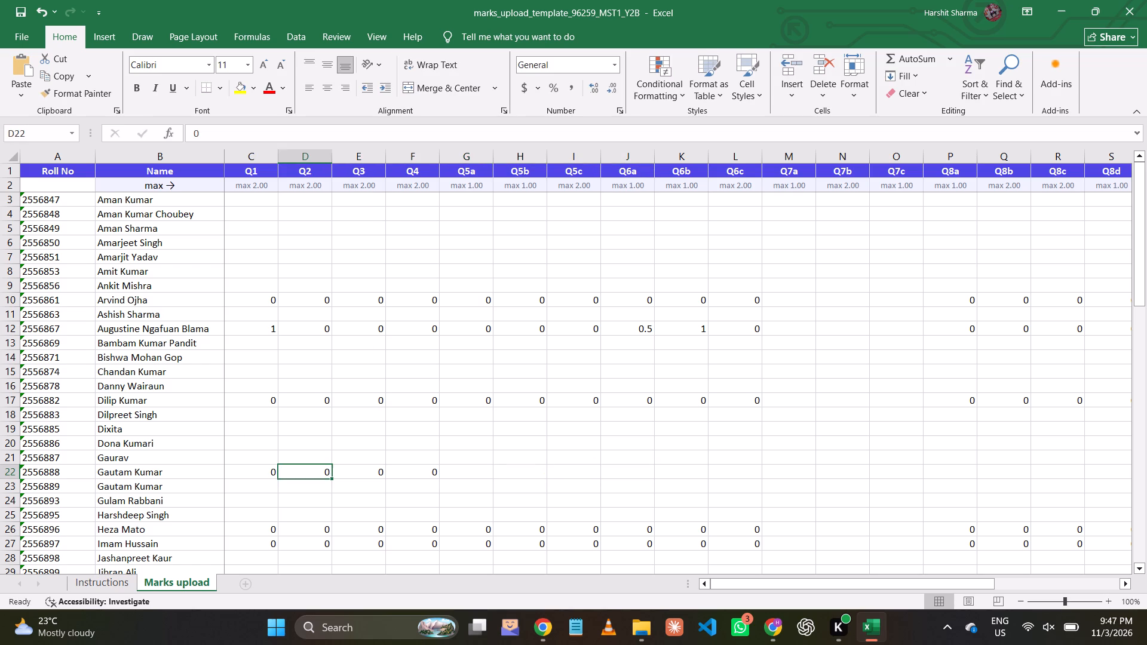
pyautogui.press('Left')
pyautogui.press('Left')
pyautogui.press('Right')
pyautogui.press('Right')
pyautogui.press('Right')
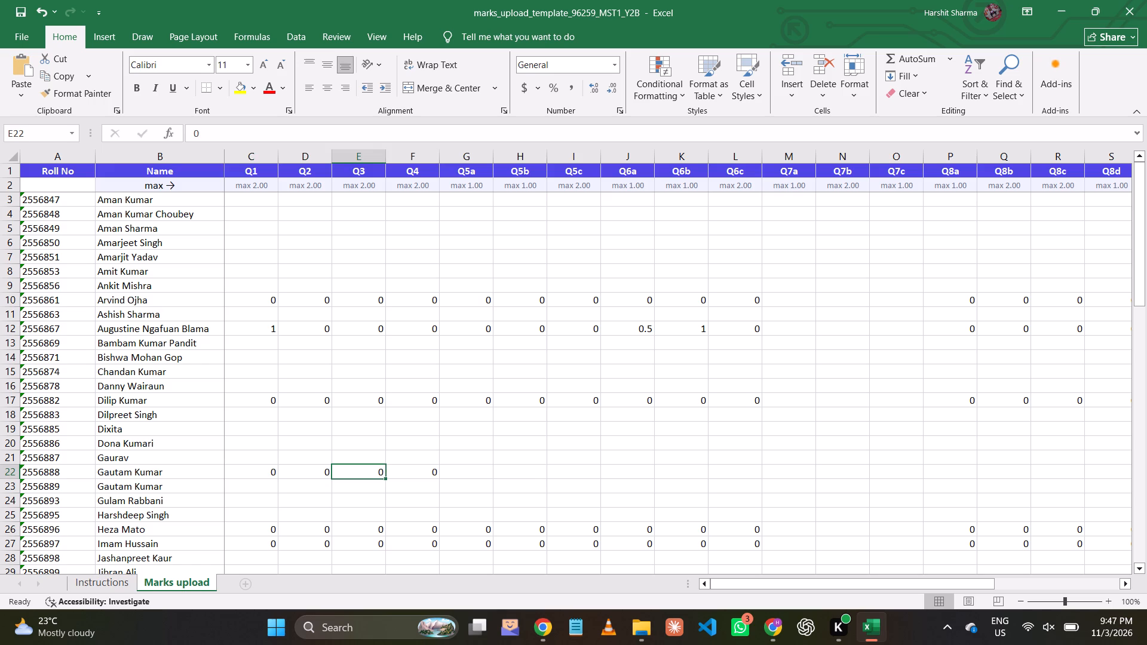
pyautogui.press('Right')
pyautogui.press('Right')
pyautogui.press('Right')
pyautogui.press('Right')
pyautogui.press('Right')
pyautogui.press('0')
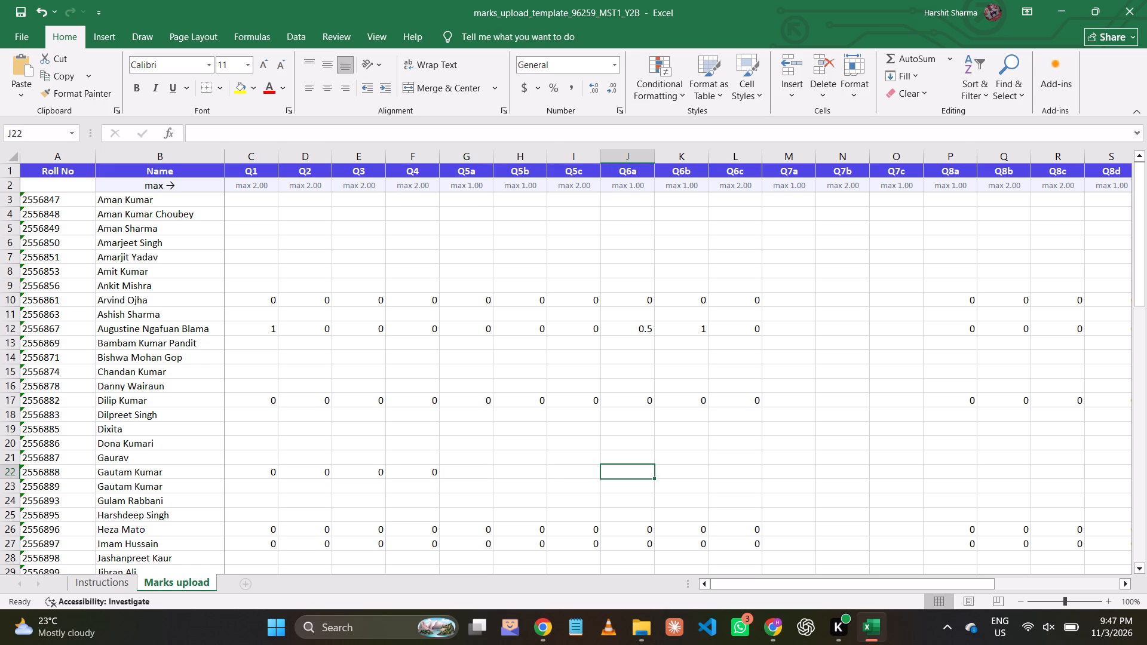
pyautogui.press('Right')
pyautogui.press('0')
pyautogui.press('Right')
pyautogui.press('0')
pyautogui.press('Right')
# Enter 0 for Q7a, Q7b and Q7c in row 22.
pyautogui.press('0')
pyautogui.press('Right')
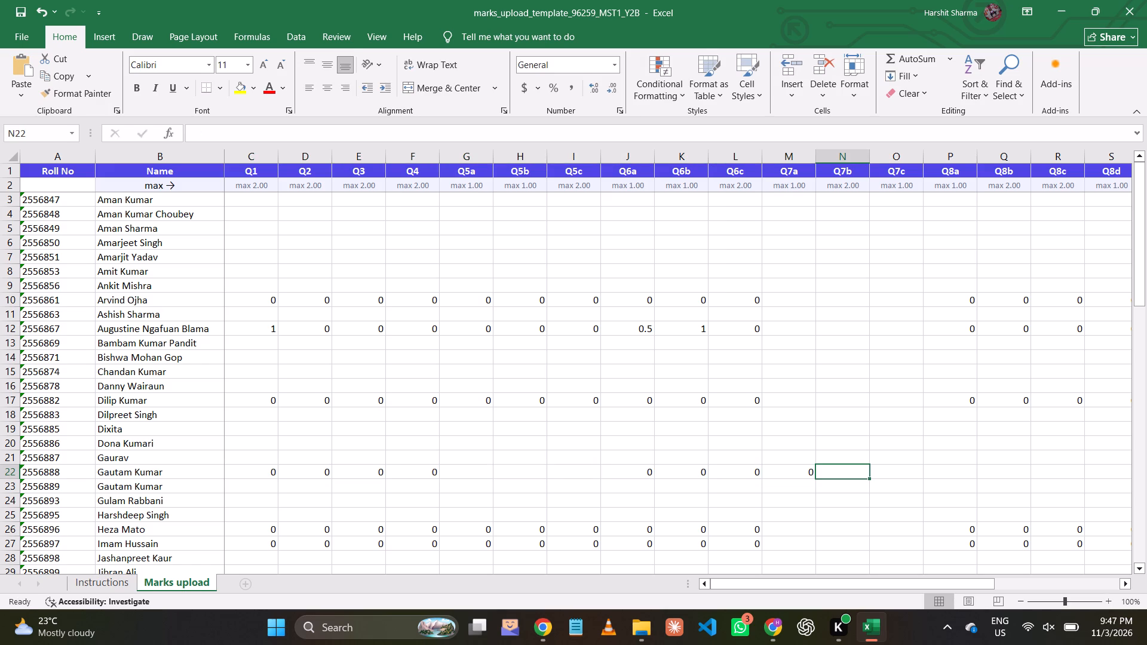
pyautogui.press('0')
pyautogui.press('Right')
pyautogui.press('0')
pyautogui.press('Right')
# Enter 0 for each Q8 part in row 22, from Q8a to Q8e.
pyautogui.press('0')
pyautogui.press('Right')
pyautogui.press('0')
pyautogui.press('Right')
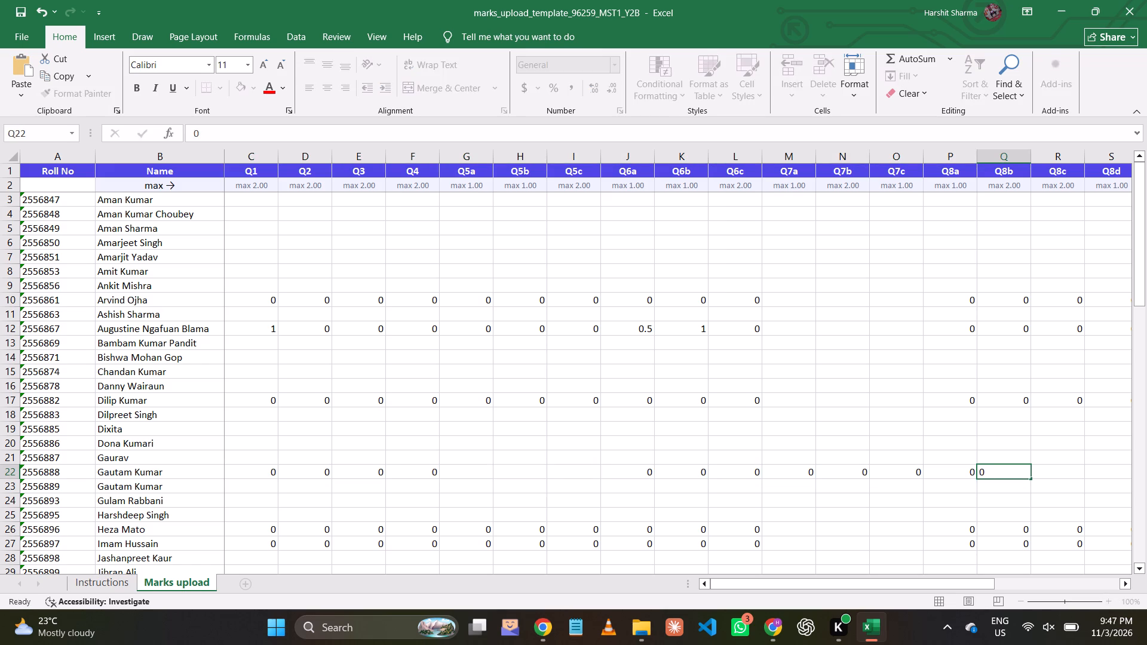
pyautogui.press('0')
pyautogui.press('Right')
pyautogui.press('0')
pyautogui.press('Right')
pyautogui.press('0')
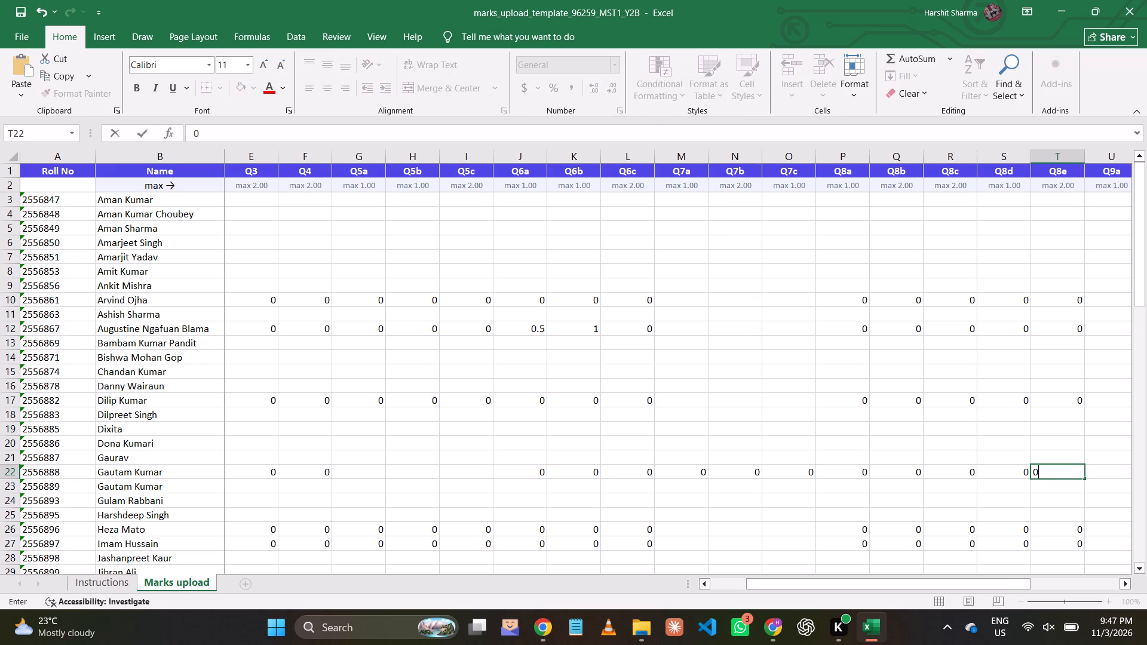
pyautogui.press('Down')
# Return to the upper rows and select the Q1 cell in row 8.
pyautogui.press('Left')
pyautogui.press('Left')
pyautogui.press('Left')
pyautogui.press('Left')
pyautogui.press('Left')
pyautogui.press('Left')
pyautogui.press('Left')
pyautogui.press('Left')
pyautogui.press('Left')
pyautogui.press('Left')
pyautogui.press('Left')
pyautogui.press('Left')
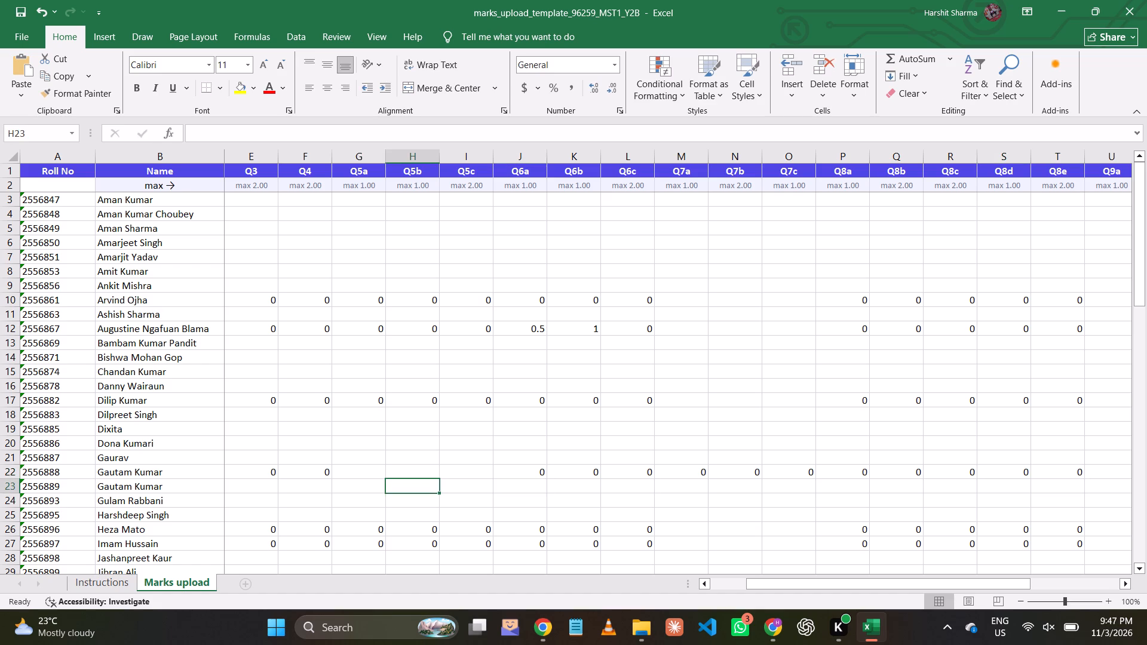
pyautogui.press('Left')
pyautogui.press('Left')
pyautogui.press('Left')
pyautogui.press('Up')
pyautogui.press('Up')
pyautogui.press('Up')
pyautogui.press('Up')
pyautogui.press('Up')
pyautogui.press('Up')
pyautogui.press('Up')
pyautogui.press('Up')
pyautogui.press('Up')
pyautogui.press('Up')
pyautogui.press('Up')
pyautogui.press('Up')
pyautogui.press('Up')
pyautogui.press('Up')
pyautogui.press('Up')
pyautogui.press('Up')
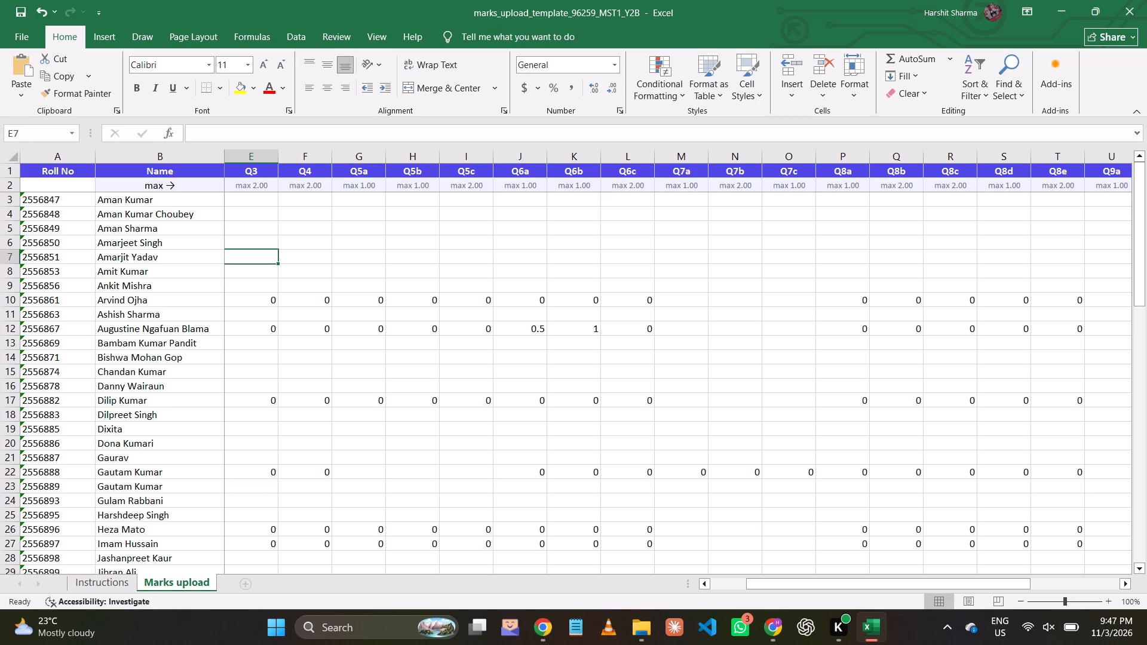
pyautogui.press('Down')
pyautogui.press('Left')
pyautogui.press('Left')
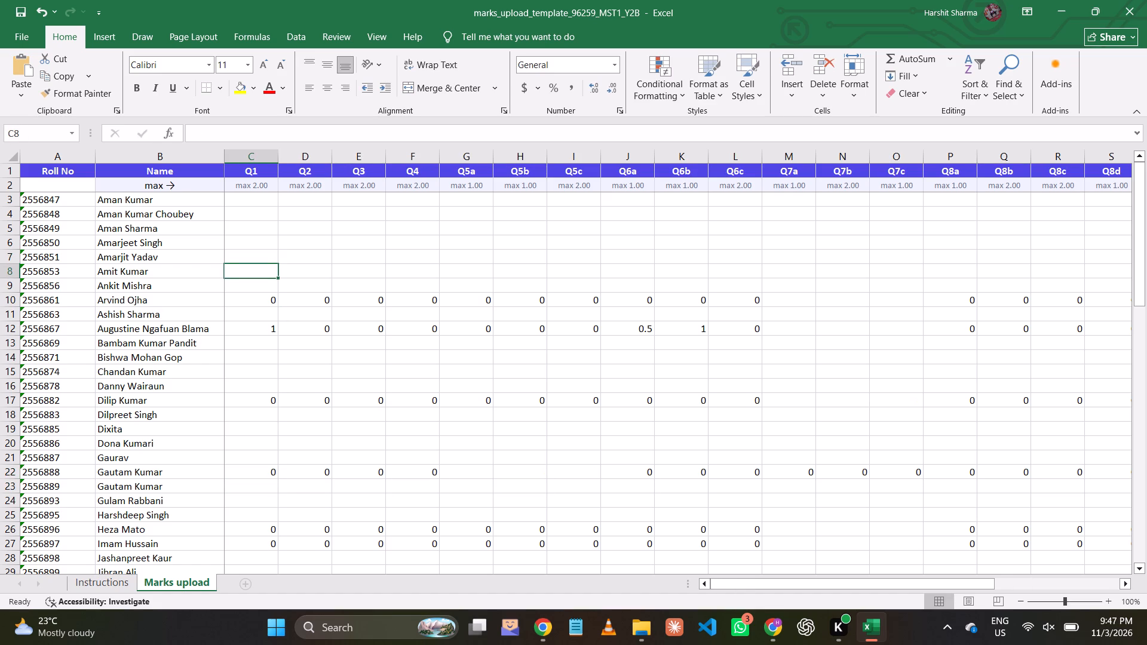
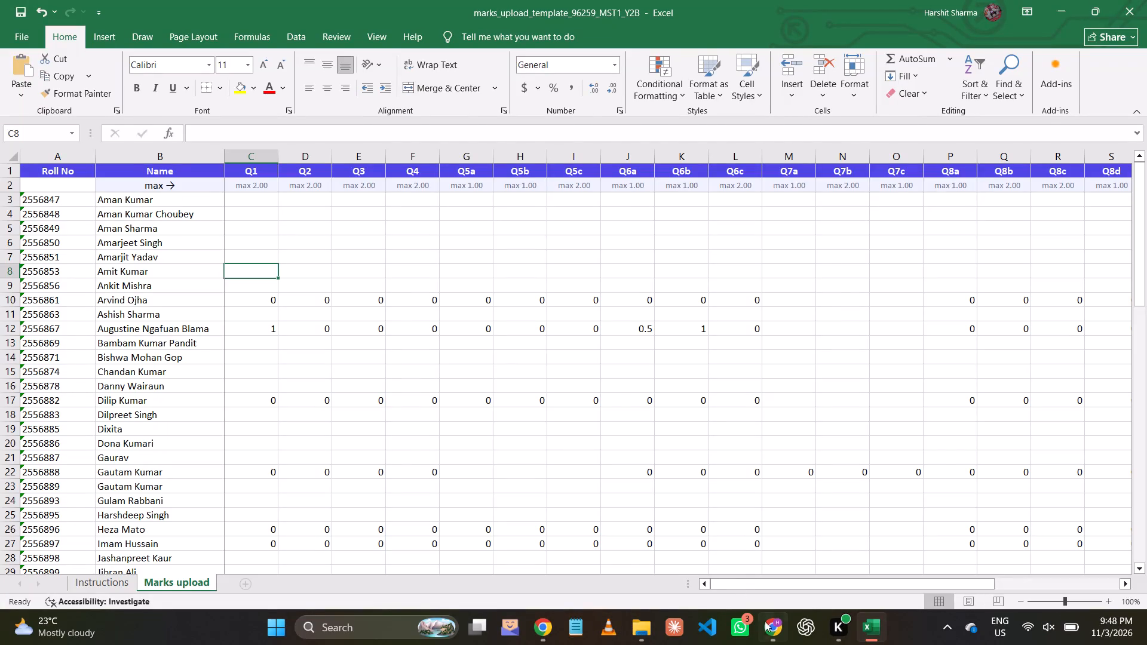
# Check Section A of paper 96259 in Chrome, and in Excel enter 0, 0, 2 and 0 for Q1 to Q4 in row 8.
pyautogui.click(765, 626)
pyautogui.scroll(10, 636, 472)
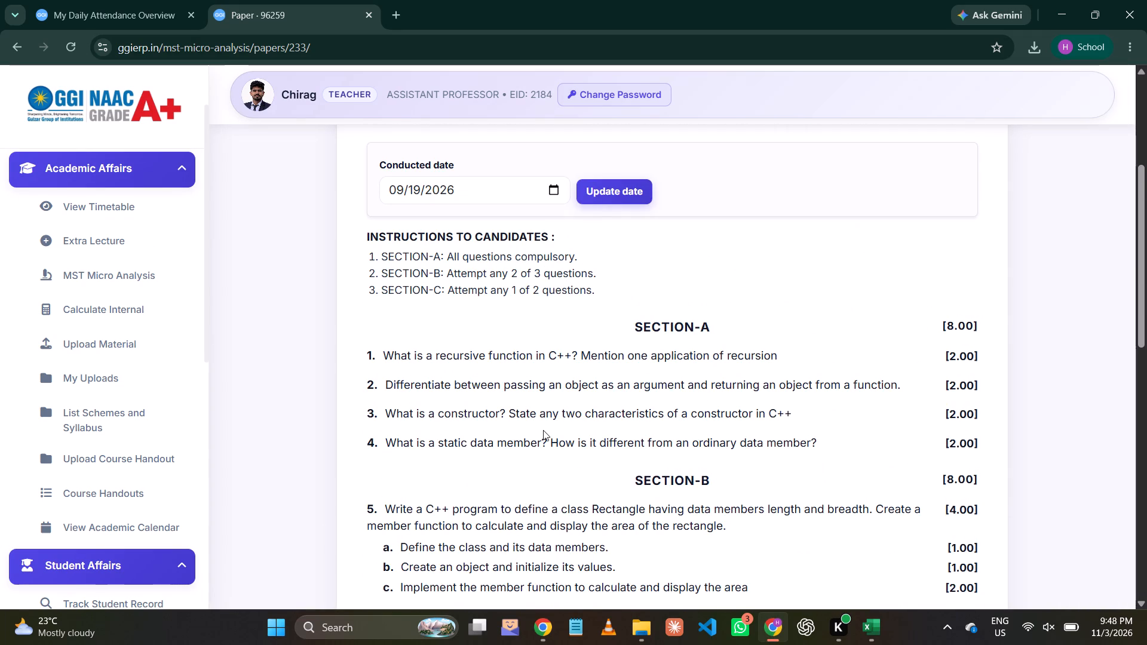
pyautogui.click(863, 631)
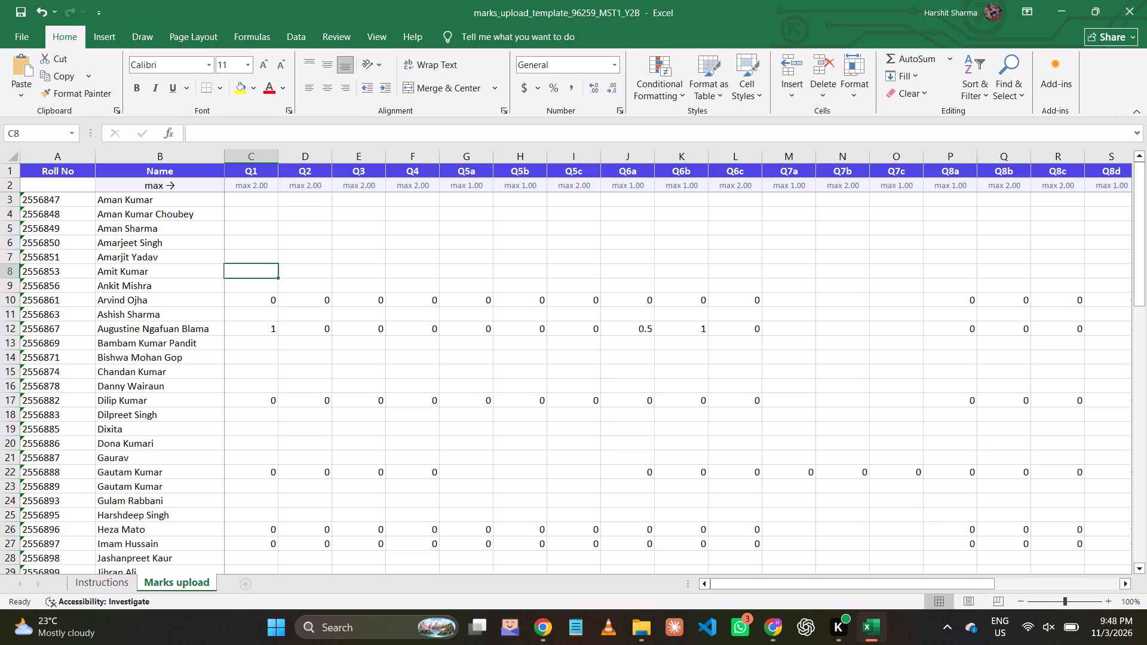
pyautogui.press('0')
pyautogui.press('Right')
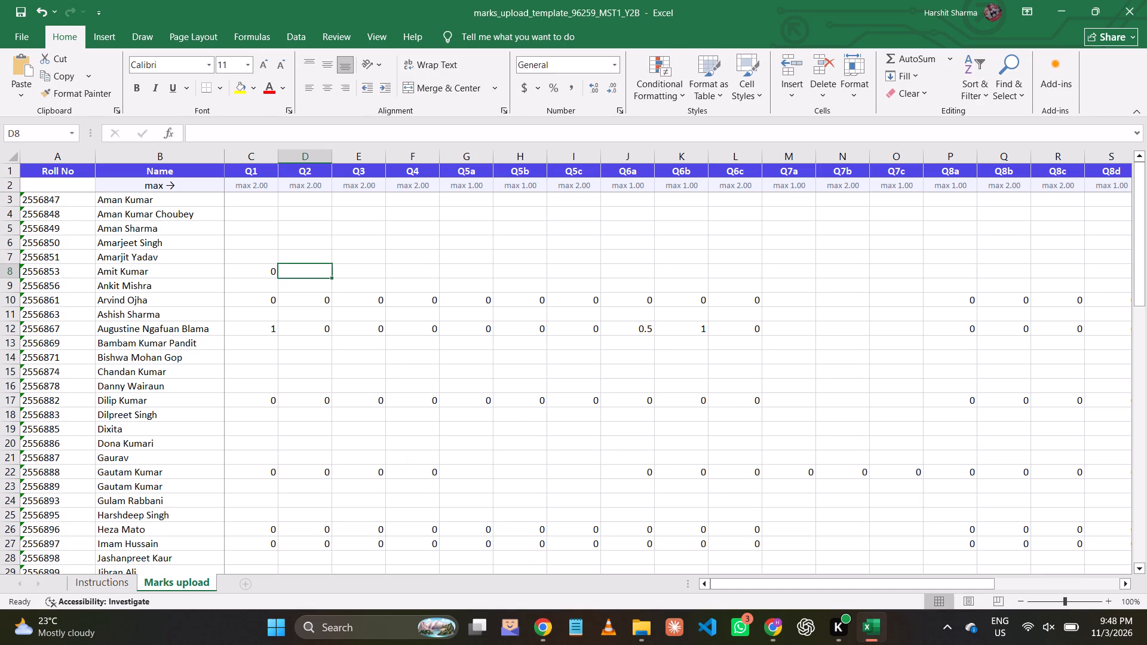
pyautogui.press('0')
pyautogui.press('Right')
pyautogui.press('0')
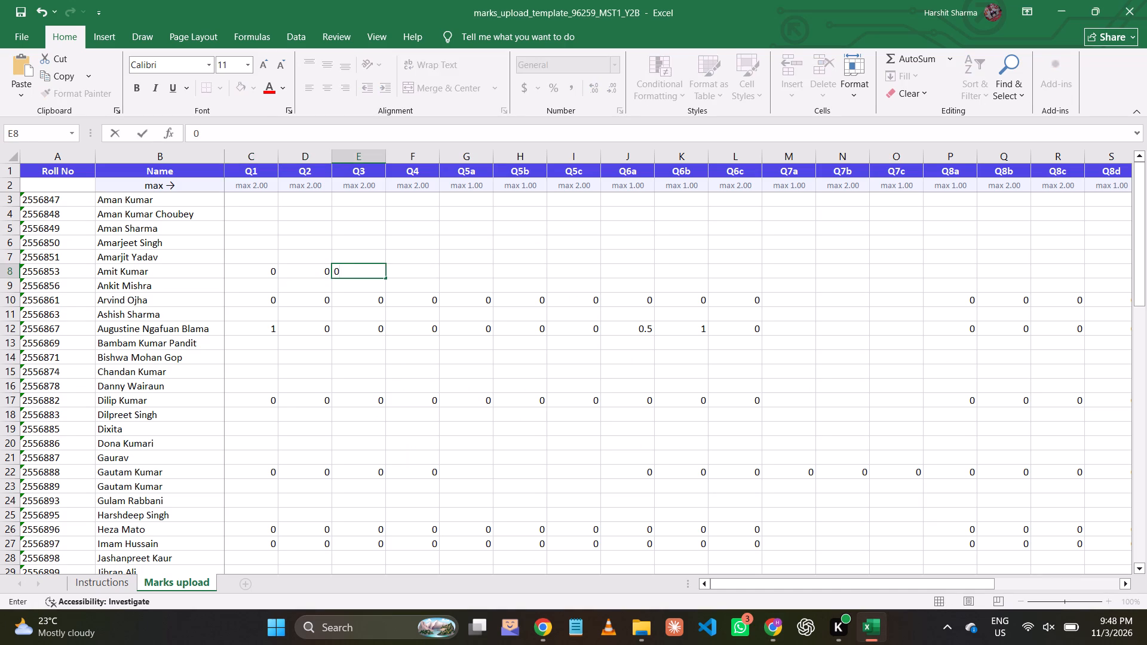
pyautogui.press('BackSpace')
pyautogui.write('20')
pyautogui.press('Right')
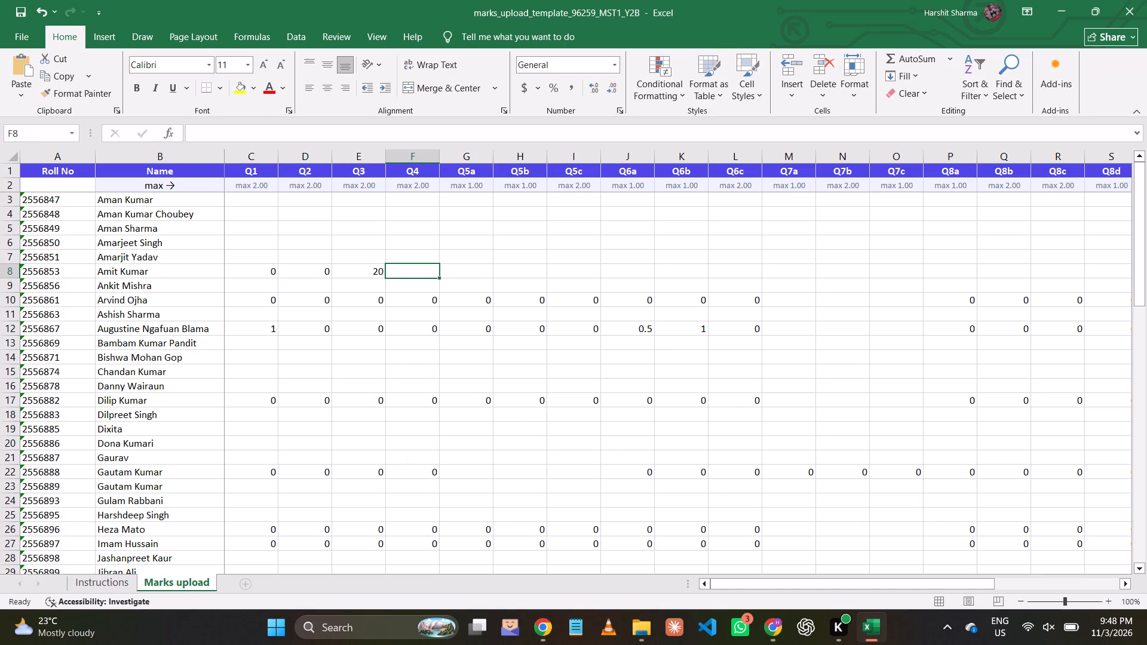
pyautogui.press('Left')
pyautogui.press('BackSpace')
pyautogui.press('2')
pyautogui.press('Right')
pyautogui.press('0')
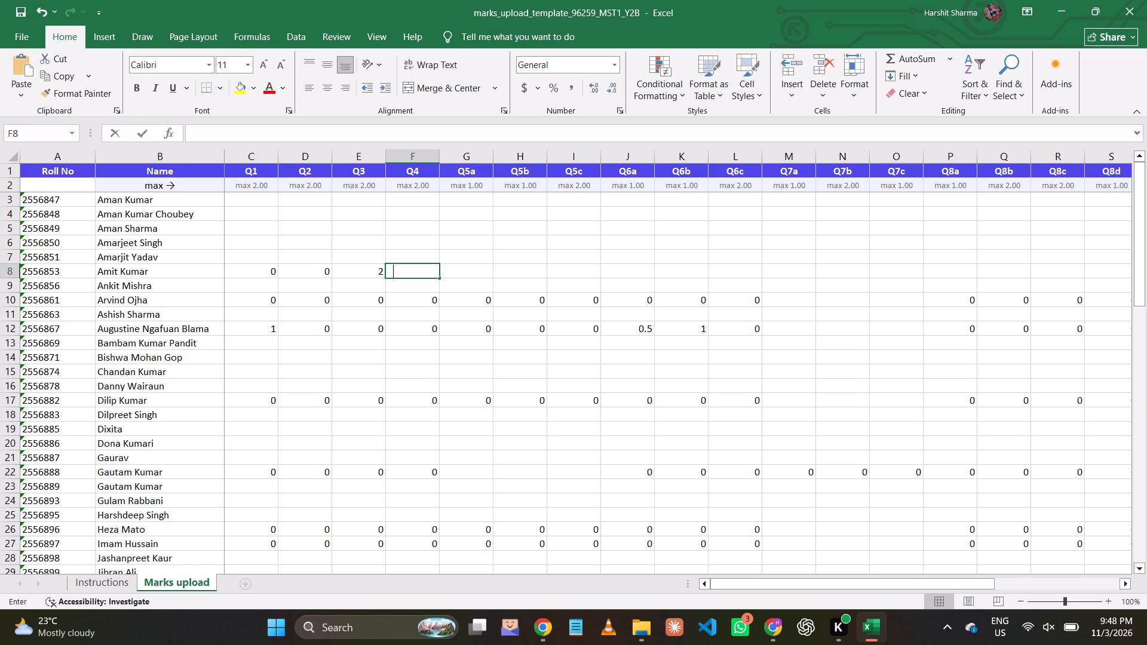
pyautogui.press('Right')
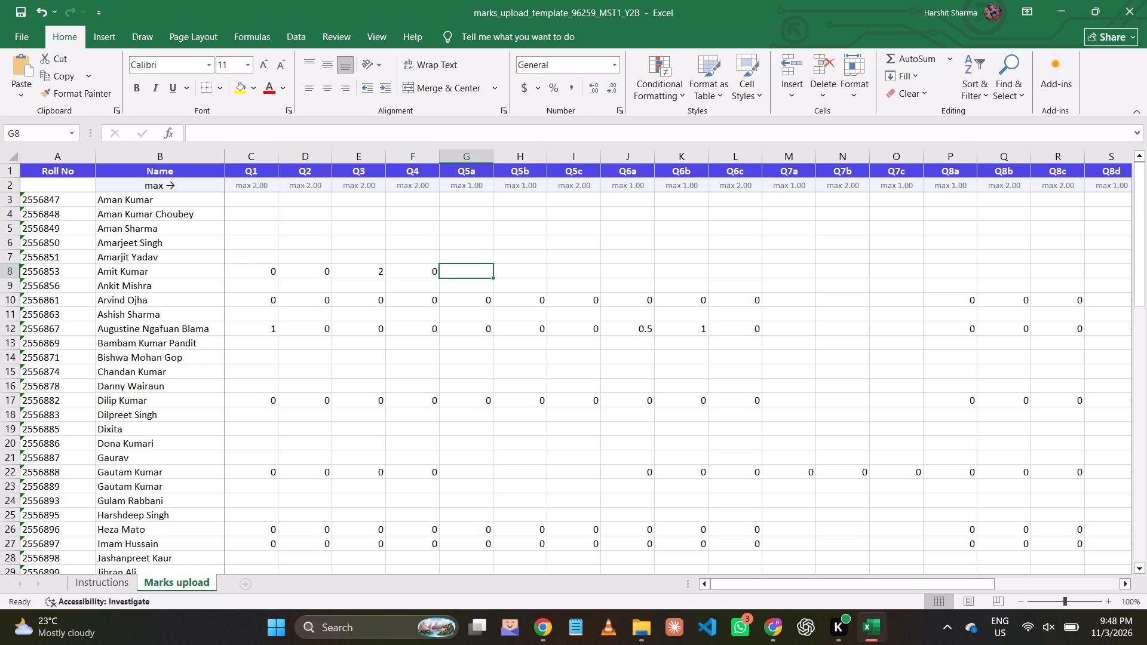
# Enter 0 for Q5a, Q5b and Q5c in row 8.
pyautogui.press('0')
pyautogui.press('Right')
pyautogui.press('0')
pyautogui.press('Right')
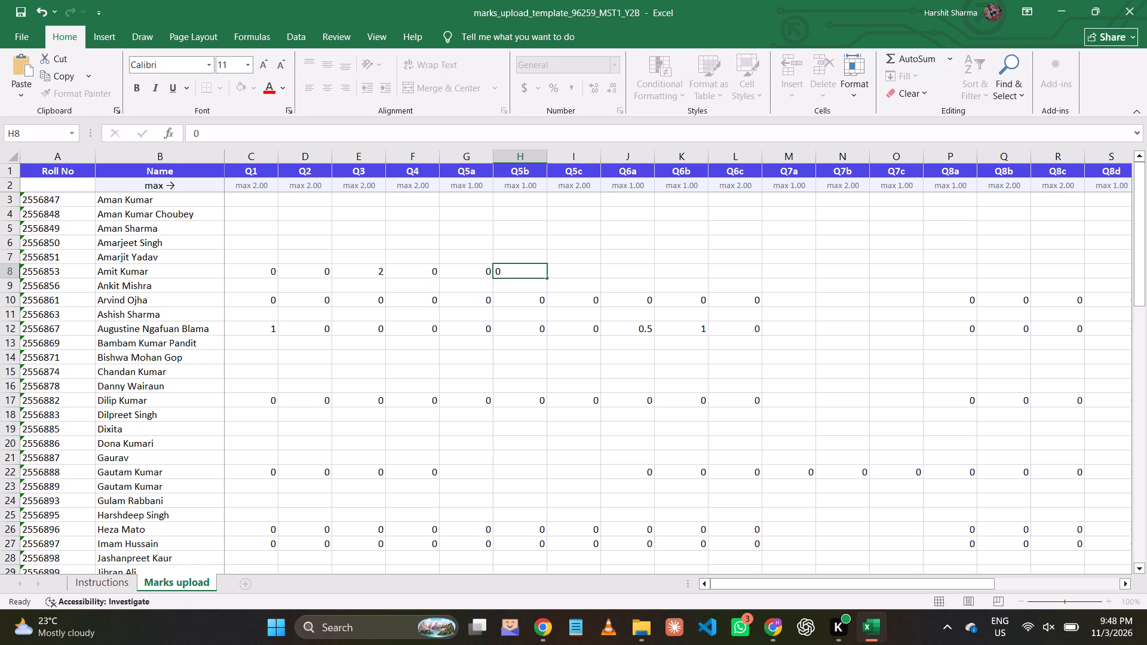
pyautogui.press('0')
pyautogui.press('Right')
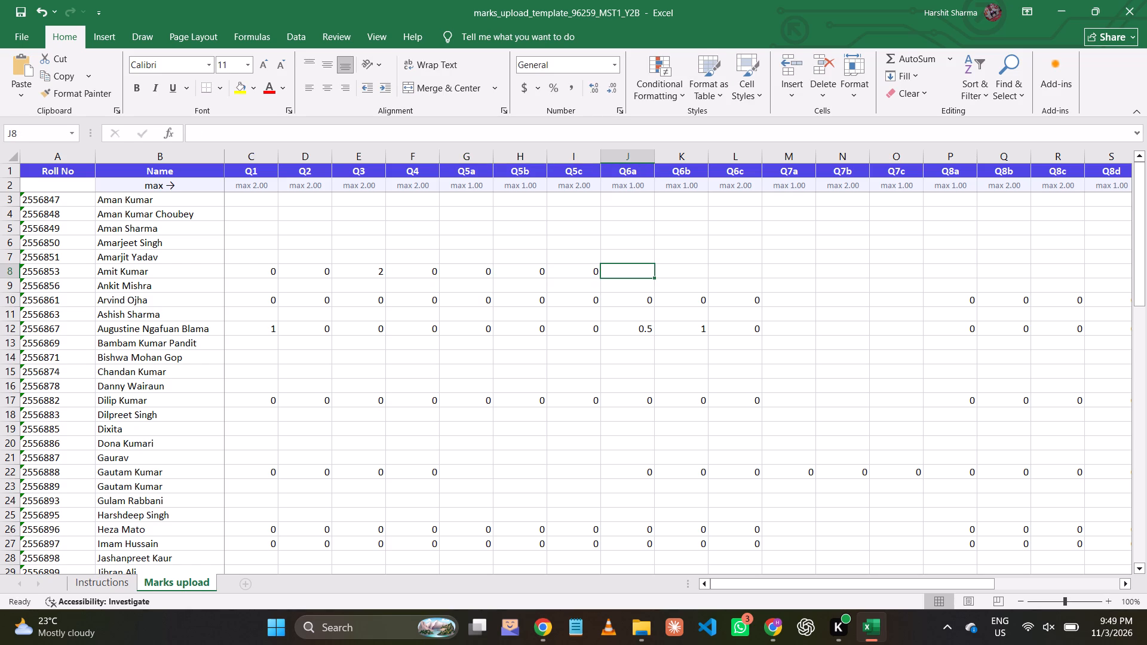
# Fill in row 8's Q6 marks as 0 for Q6a, 1 for Q6b and 0 for Q6c.
pyautogui.press('1')
pyautogui.press('Right')
pyautogui.press('0')
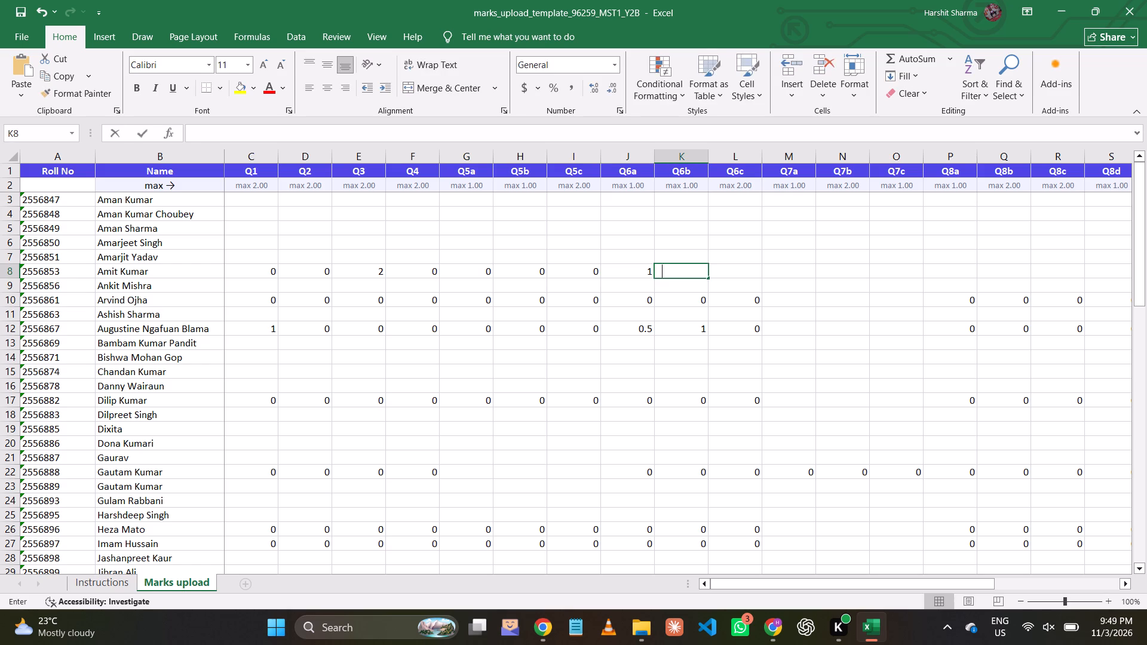
pyautogui.press('Right')
pyautogui.press('0')
pyautogui.press('Right')
pyautogui.press('Left')
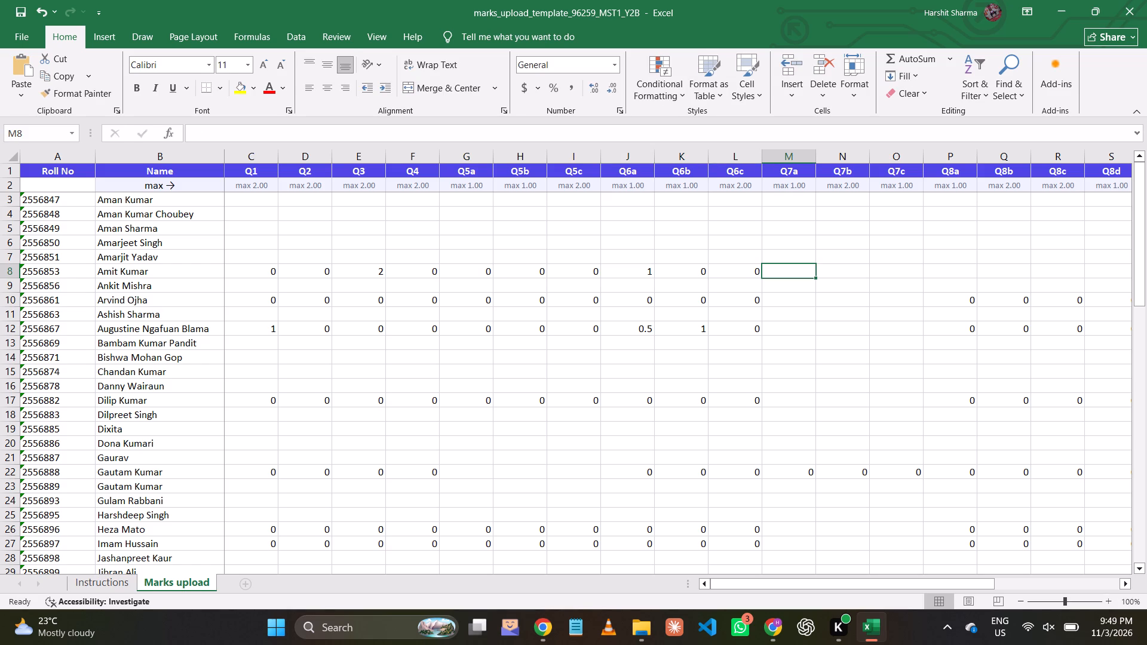
pyautogui.press('Left')
pyautogui.press('1')
pyautogui.press('Left')
pyautogui.press('0')
pyautogui.press('Right')
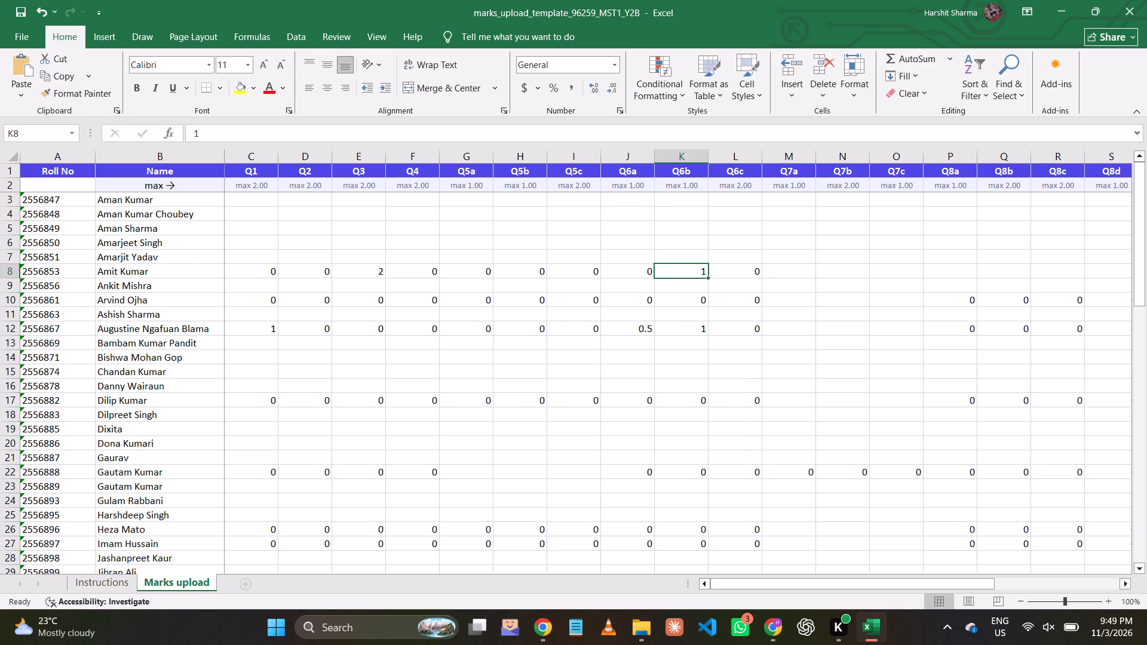
# Leave row 8's Q7 parts blank and enter 1.5, 0.5, 0.5, 0 and 0 for Q8a to Q8e.
pyautogui.press('Right')
pyautogui.press('Right')
pyautogui.press('Right')
pyautogui.press('Right')
pyautogui.press('Right')
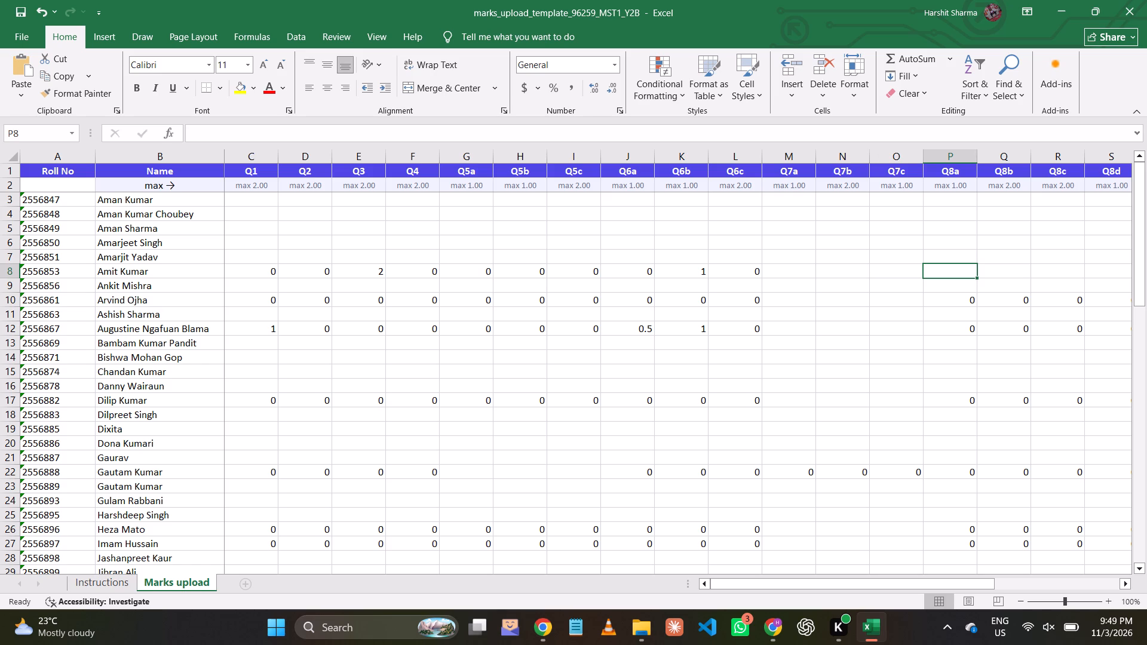
pyautogui.write('0.5')
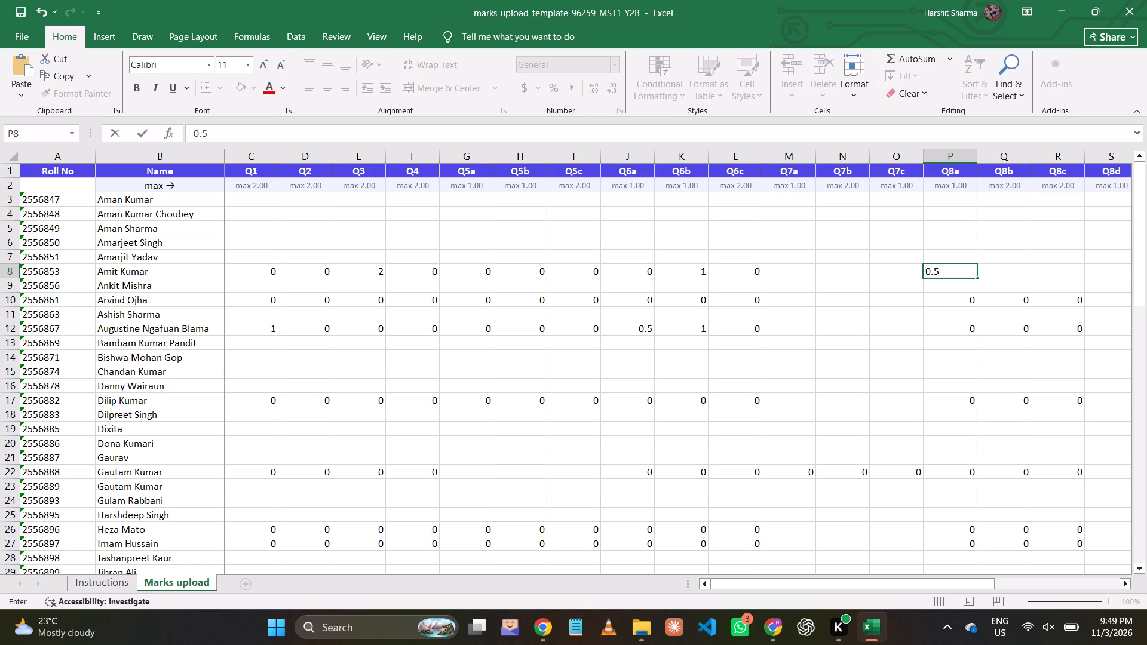
pyautogui.press('BackSpace')
pyautogui.press('BackSpace')
pyautogui.press('BackSpace')
pyautogui.write('1.5')
pyautogui.press('Right')
pyautogui.write('0.5')
pyautogui.press('Right')
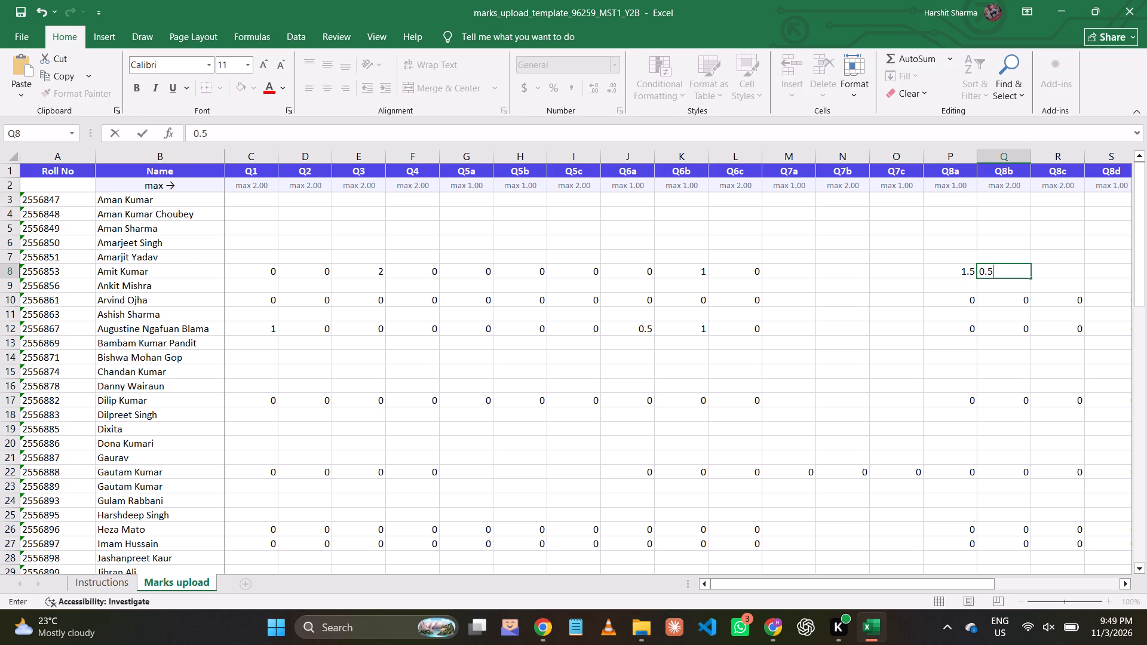
pyautogui.write('.5')
pyautogui.press('Right')
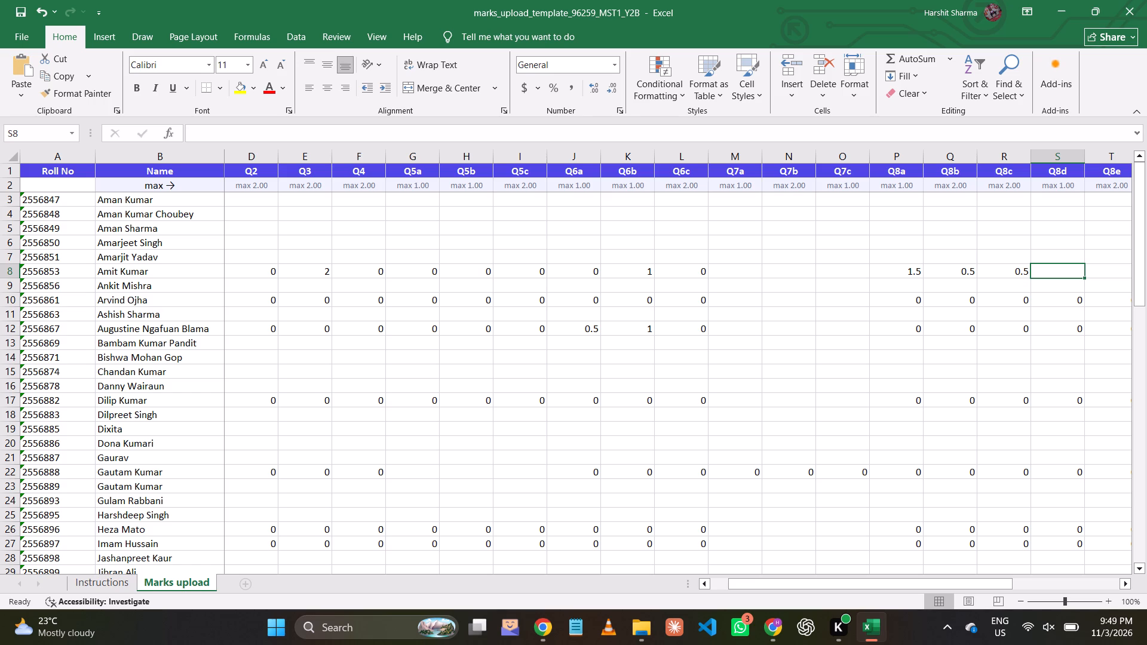
pyautogui.press('0')
pyautogui.press('Right')
pyautogui.press('0')
pyautogui.press('Right')
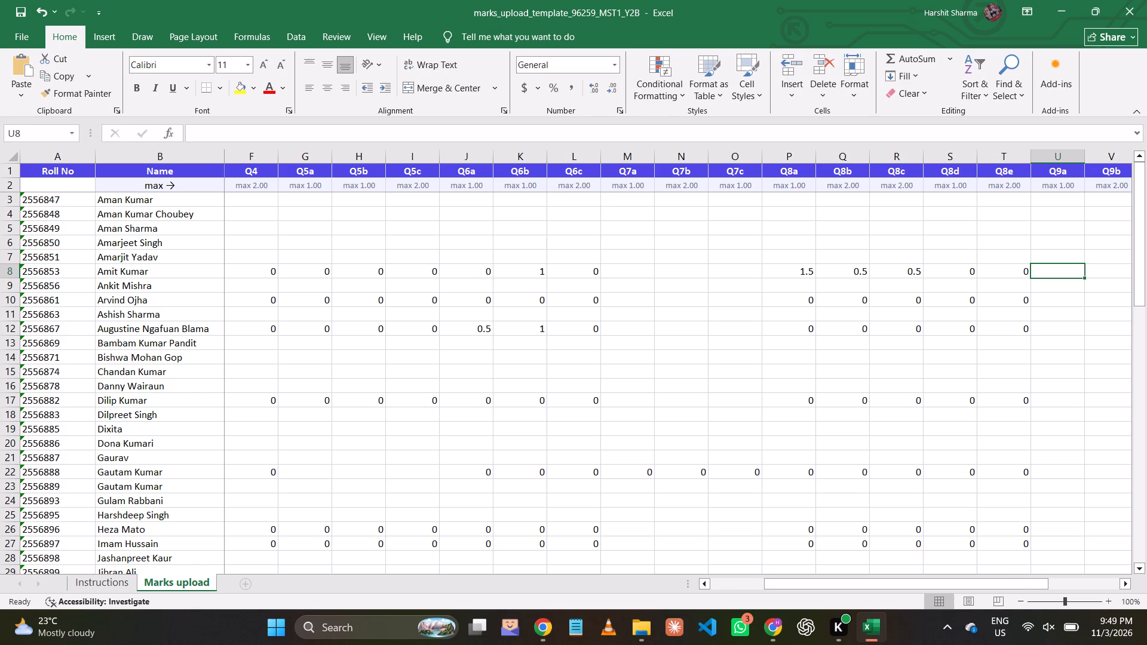
# Go to row 32 and enter 0 for each of Q1, Q2, Q3 and Q4.
pyautogui.press('Down')
pyautogui.press('Left')
pyautogui.press('Left')
pyautogui.press('Left')
pyautogui.press('Left')
pyautogui.press('Left')
pyautogui.press('Left')
pyautogui.press('Left')
pyautogui.press('Left')
pyautogui.press('Left')
pyautogui.press('Left')
pyautogui.press('Left')
pyautogui.press('Left')
pyautogui.press('Left')
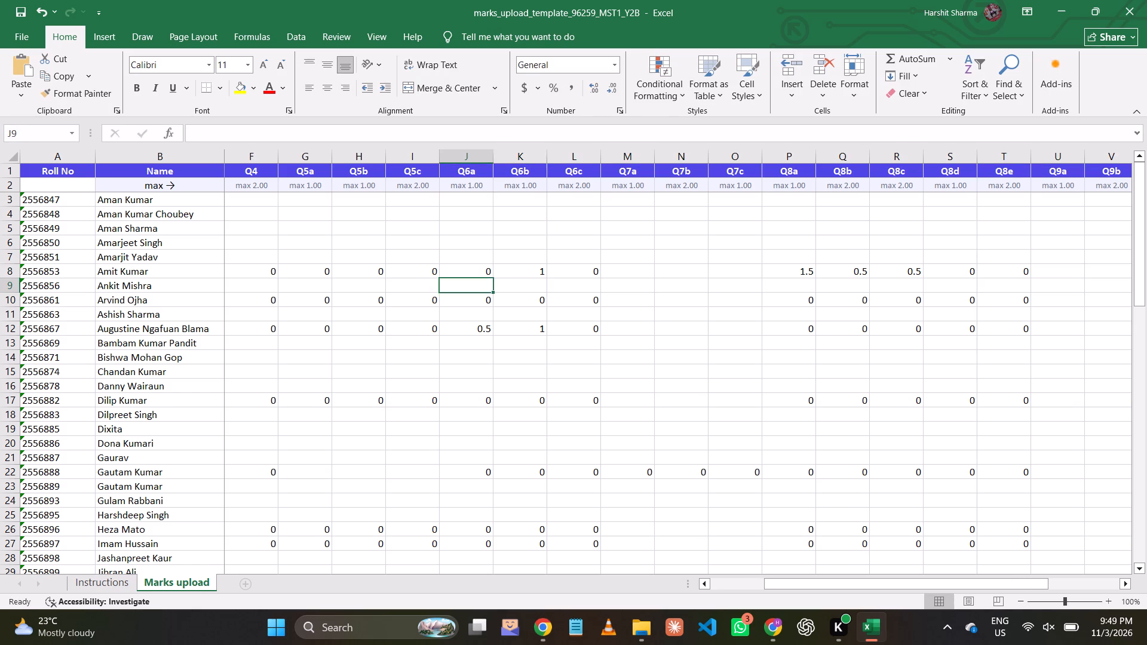
pyautogui.press('Left')
pyautogui.press('Left')
pyautogui.press('Down')
pyautogui.press('Down')
pyautogui.press('Down')
pyautogui.press('Down')
pyautogui.press('Down')
pyautogui.press('Down')
pyautogui.press('Down')
pyautogui.press('Down')
pyautogui.press('Down')
pyautogui.press('Down')
pyautogui.press('Down')
pyautogui.press('Down')
pyautogui.press('Down')
pyautogui.press('Down')
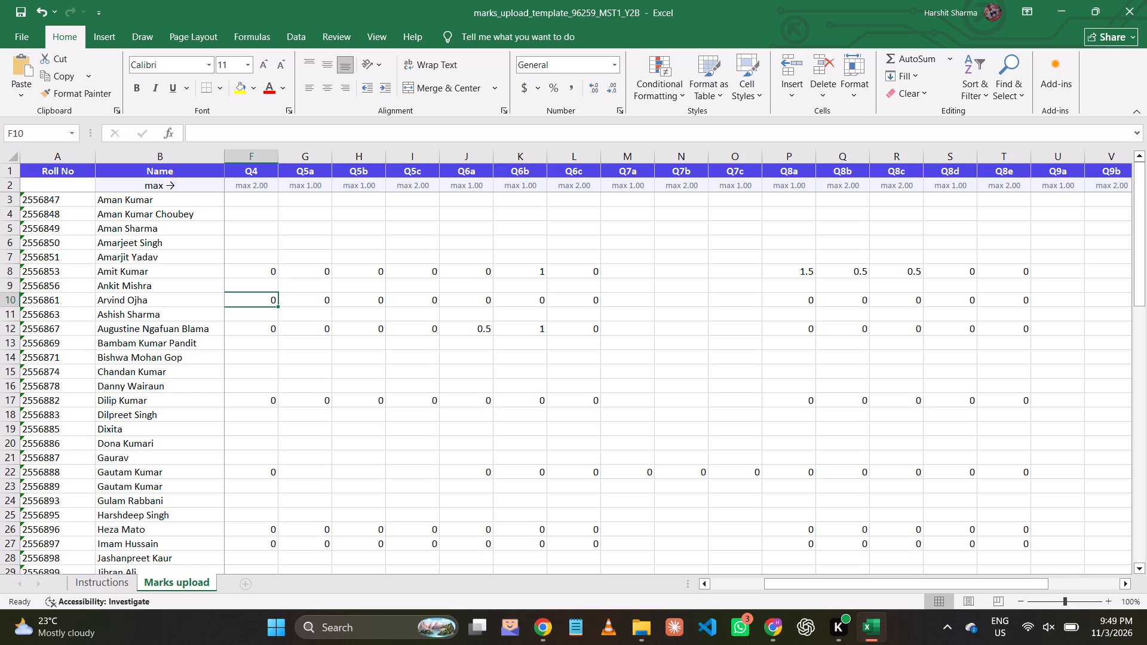
pyautogui.press('Down')
pyautogui.press('Down')
pyautogui.press('Down')
pyautogui.press('Down')
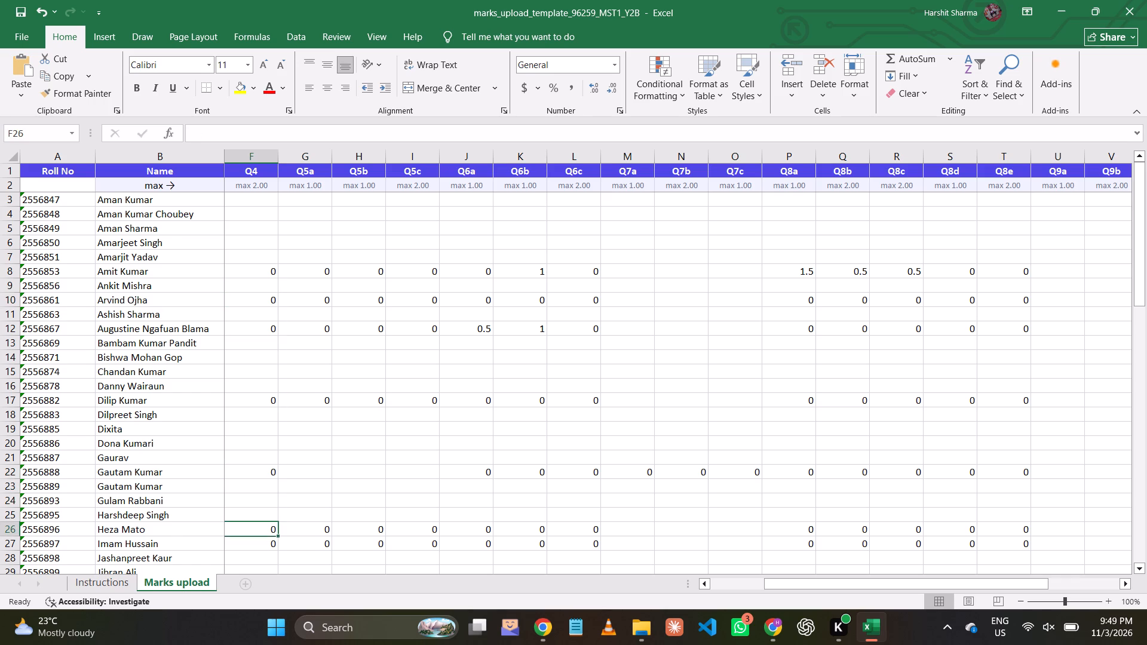
pyautogui.press('Down')
pyautogui.press('Down')
pyautogui.press('Down')
pyautogui.press('Down')
pyautogui.press('Down')
pyautogui.press('Down')
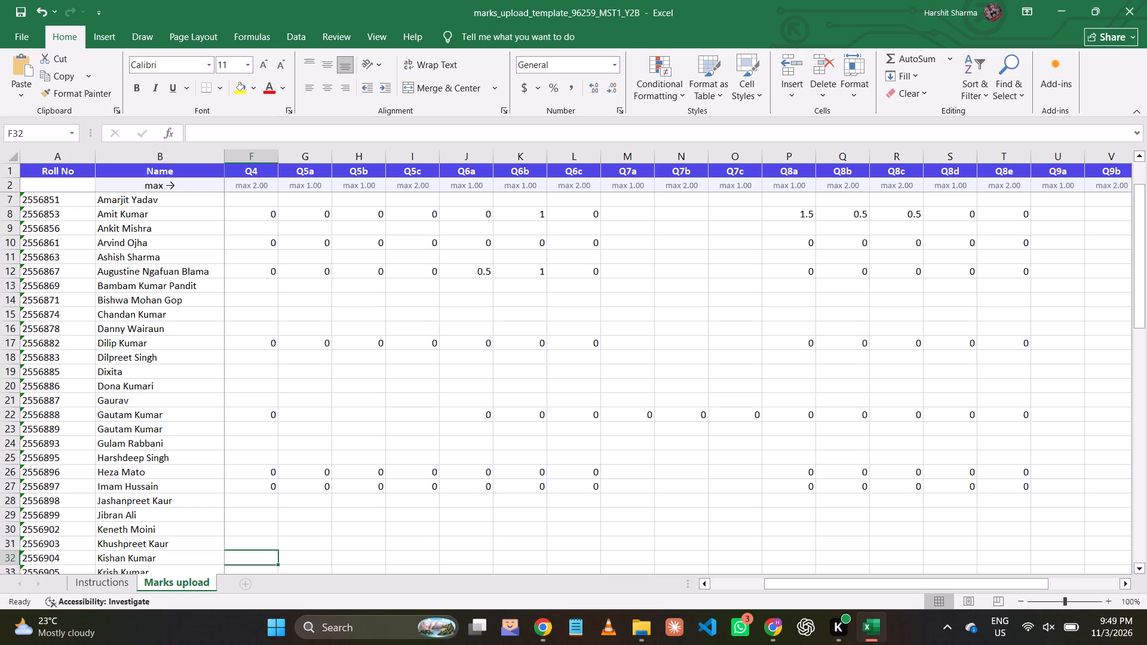
pyautogui.press('0')
pyautogui.press('Left')
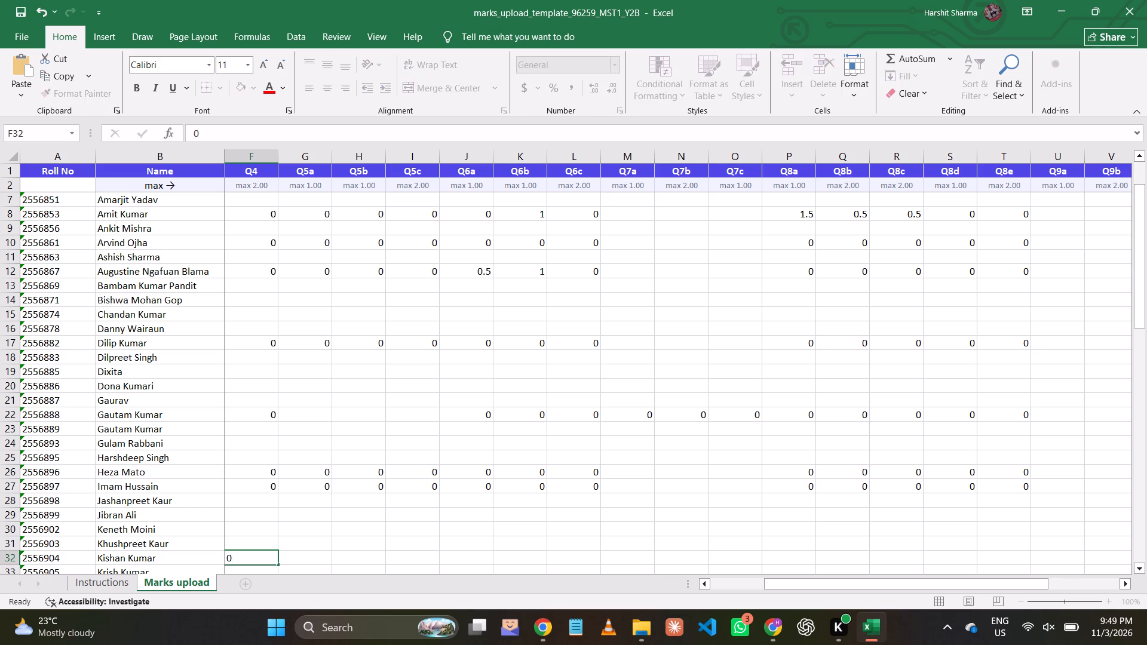
pyautogui.press('Left')
pyautogui.press('Left')
pyautogui.press('0')
pyautogui.press('Right')
pyautogui.press('0')
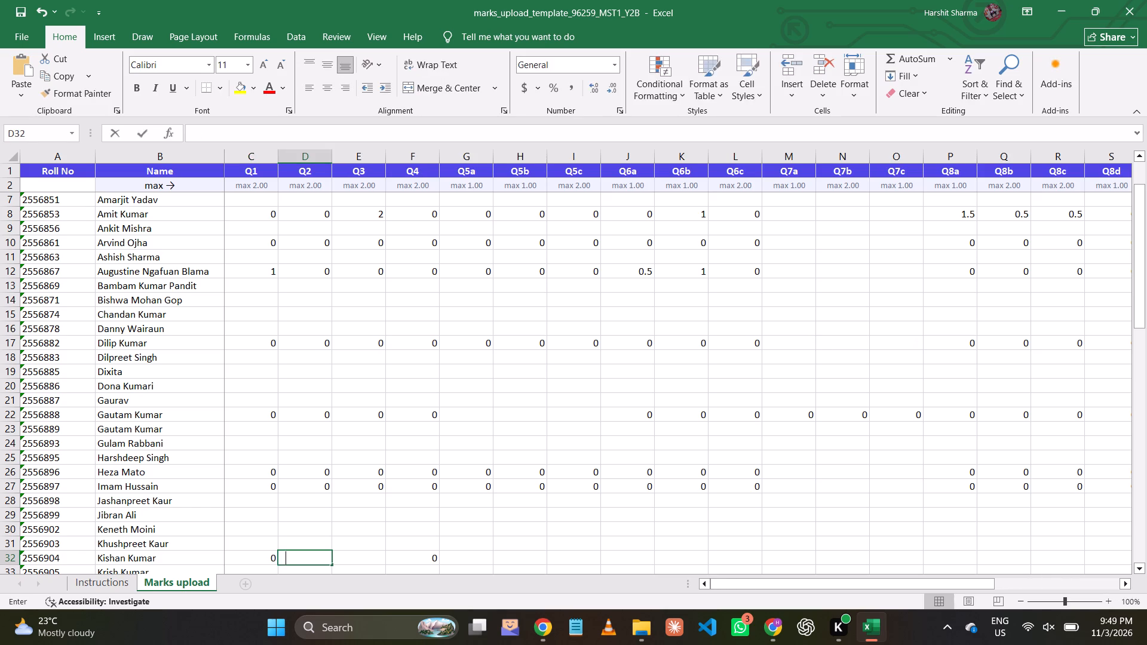
pyautogui.press('Right')
pyautogui.press('0')
pyautogui.press('Right')
pyautogui.press('Right')
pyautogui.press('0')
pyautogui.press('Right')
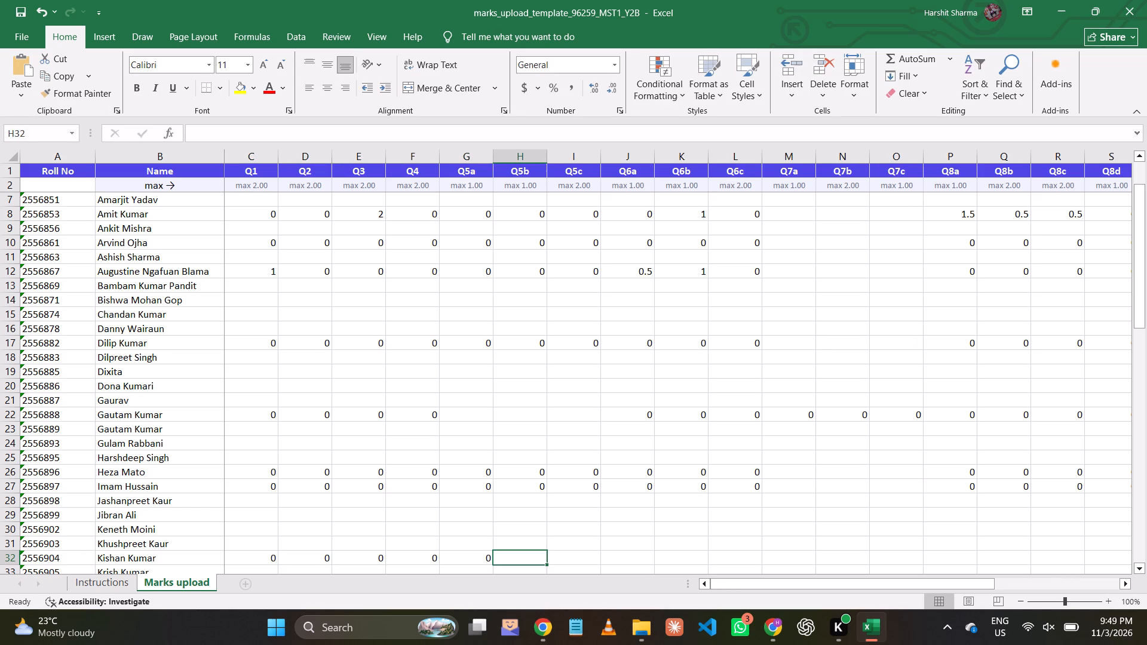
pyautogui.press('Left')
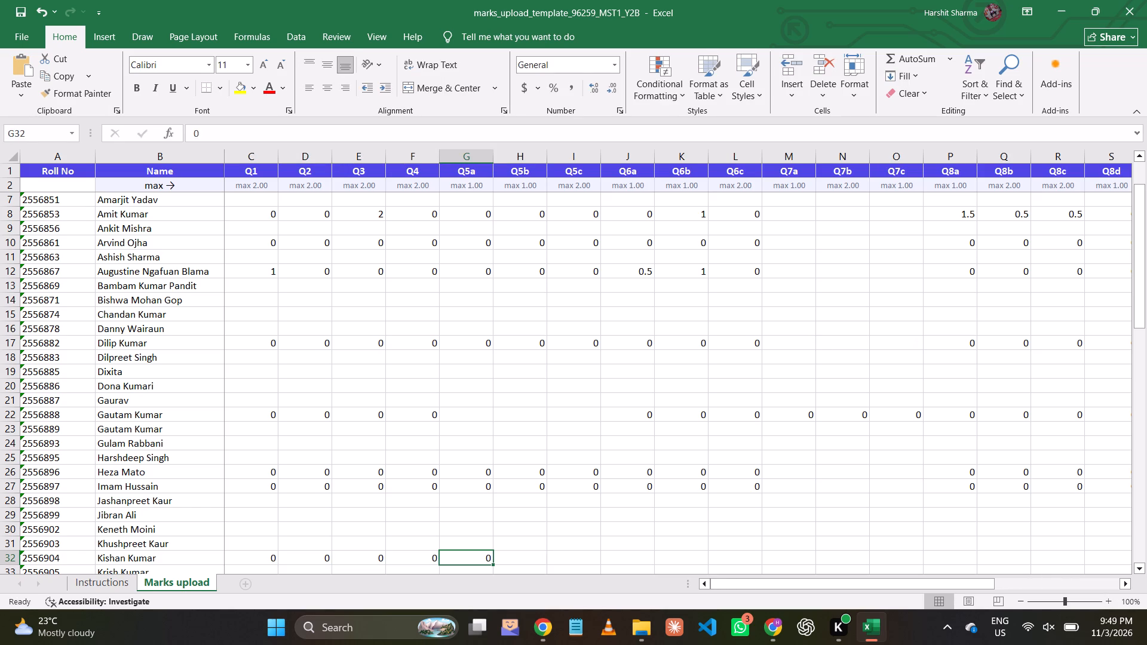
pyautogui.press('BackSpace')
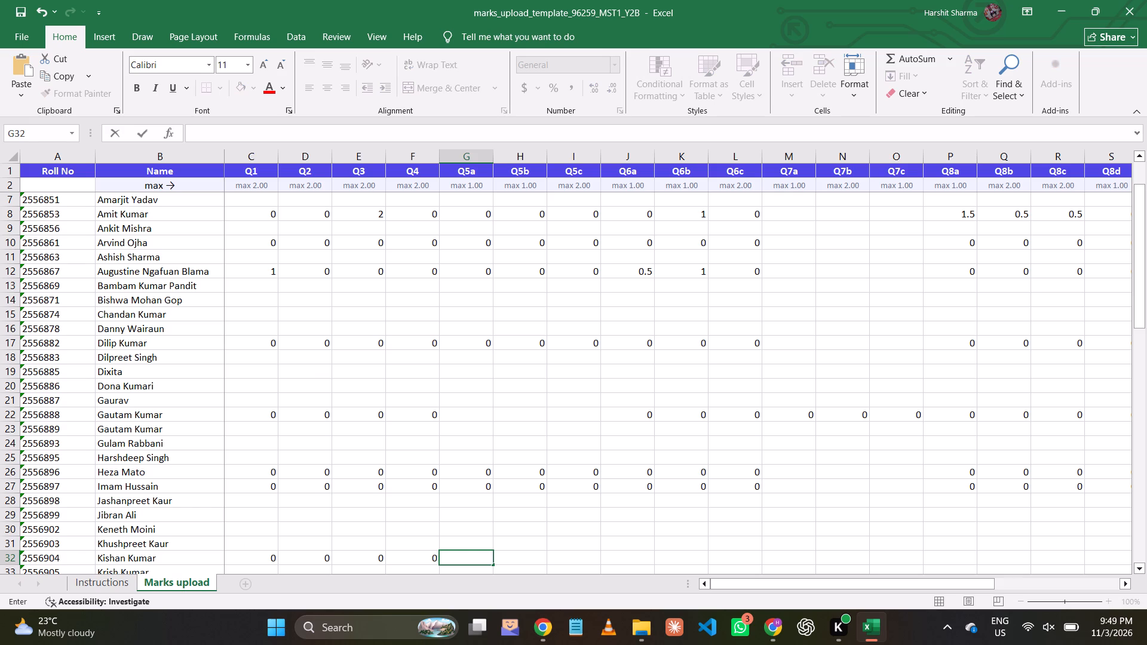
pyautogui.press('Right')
# Leave row 32's Q5 parts blank and enter 0 for Q6a, Q6b and Q6c.
pyautogui.press('Right')
pyautogui.press('Right')
pyautogui.press('0')
pyautogui.press('Right')
pyautogui.press('0')
pyautogui.press('Right')
pyautogui.press('0')
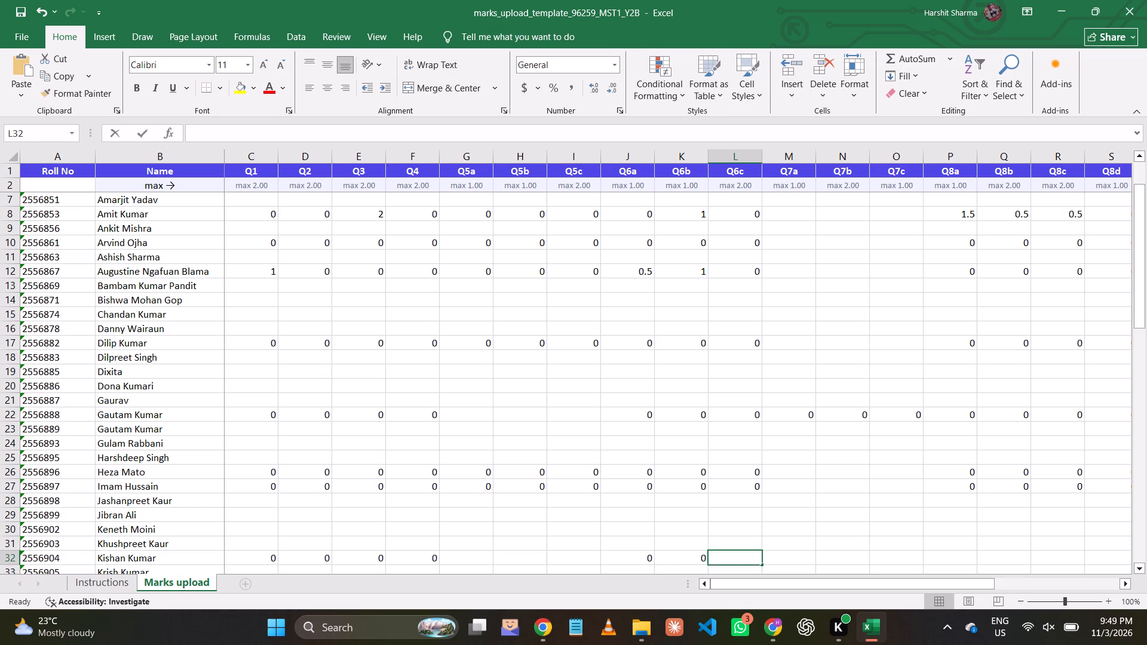
pyautogui.press('Right')
# Enter 0 for Q7a, Q7b and Q7c in row 32.
pyautogui.press('0')
pyautogui.press('Right')
pyautogui.press('0')
pyautogui.press('Right')
pyautogui.press('0')
pyautogui.press('Right')
# Enter 0 for each Q8 part in row 32, from Q8a to Q8e.
pyautogui.press('0')
pyautogui.press('Right')
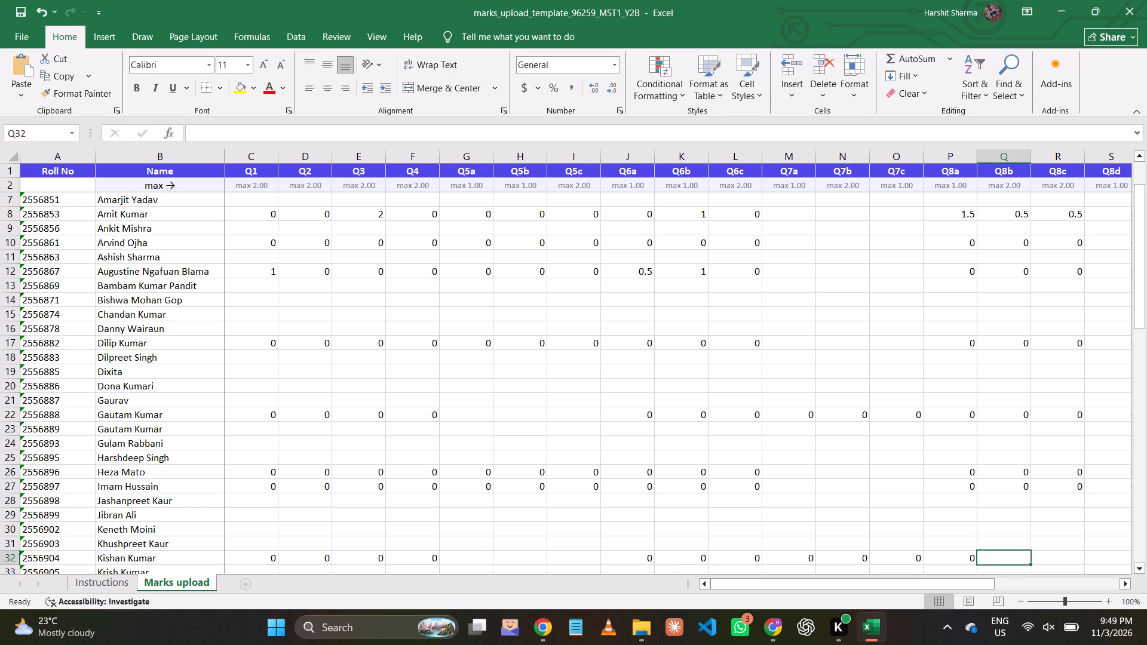
pyautogui.press('0')
pyautogui.press('Right')
pyautogui.press('0')
pyautogui.press('Right')
pyautogui.press('0')
pyautogui.press('Right')
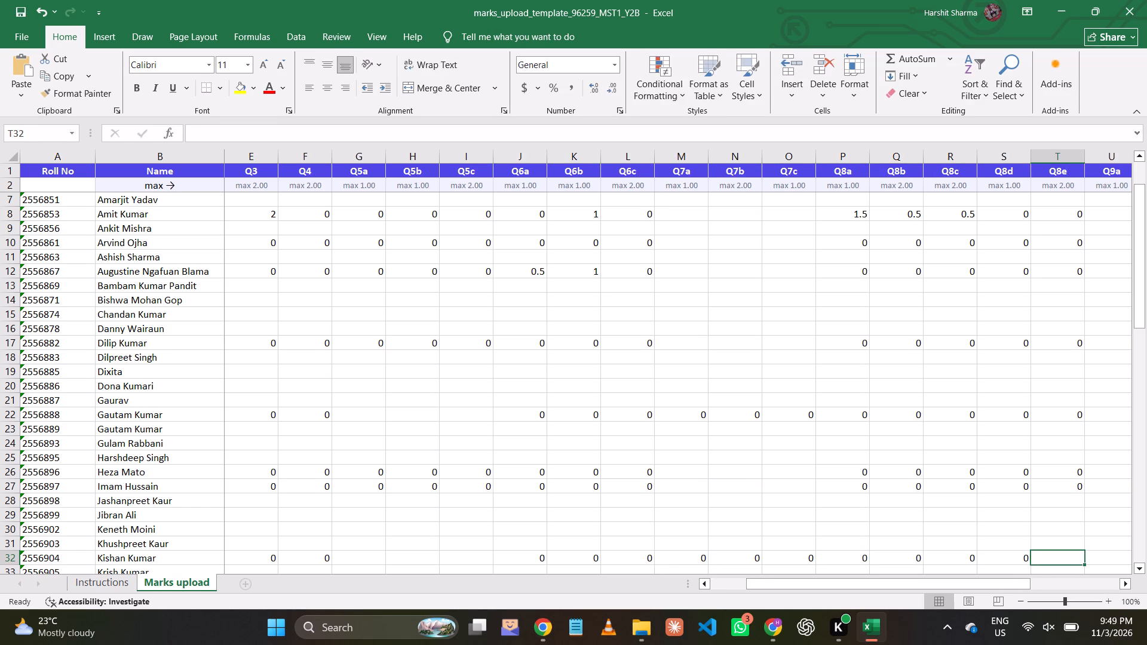
pyautogui.press('0')
pyautogui.press('Right')
pyautogui.press('Down')
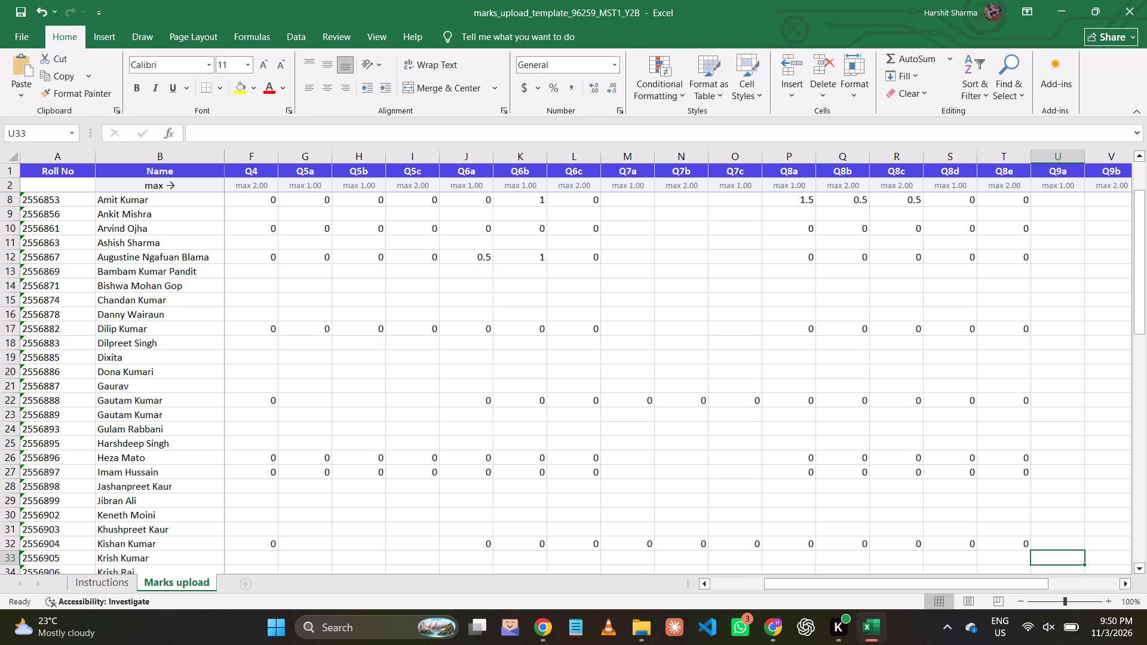
# Go to row 18 and enter 0 for each of Q1, Q2, Q3 and Q4.
pyautogui.press('Left')
pyautogui.press('Left')
pyautogui.press('Left')
pyautogui.press('Left')
pyautogui.press('Left')
pyautogui.press('Left')
pyautogui.press('Left')
pyautogui.press('Left')
pyautogui.press('Left')
pyautogui.press('Left')
pyautogui.press('Left')
pyautogui.press('Left')
pyautogui.press('Left')
pyautogui.press('Left')
pyautogui.press('Left')
pyautogui.press('Left')
pyautogui.press('Left')
pyautogui.press('Up')
pyautogui.press('Up')
pyautogui.press('Up')
pyautogui.press('Up')
pyautogui.press('Up')
pyautogui.press('Up')
pyautogui.press('Up')
pyautogui.press('Up')
pyautogui.press('Up')
pyautogui.press('Up')
pyautogui.press('Up')
pyautogui.press('Up')
pyautogui.press('Up')
pyautogui.press('Up')
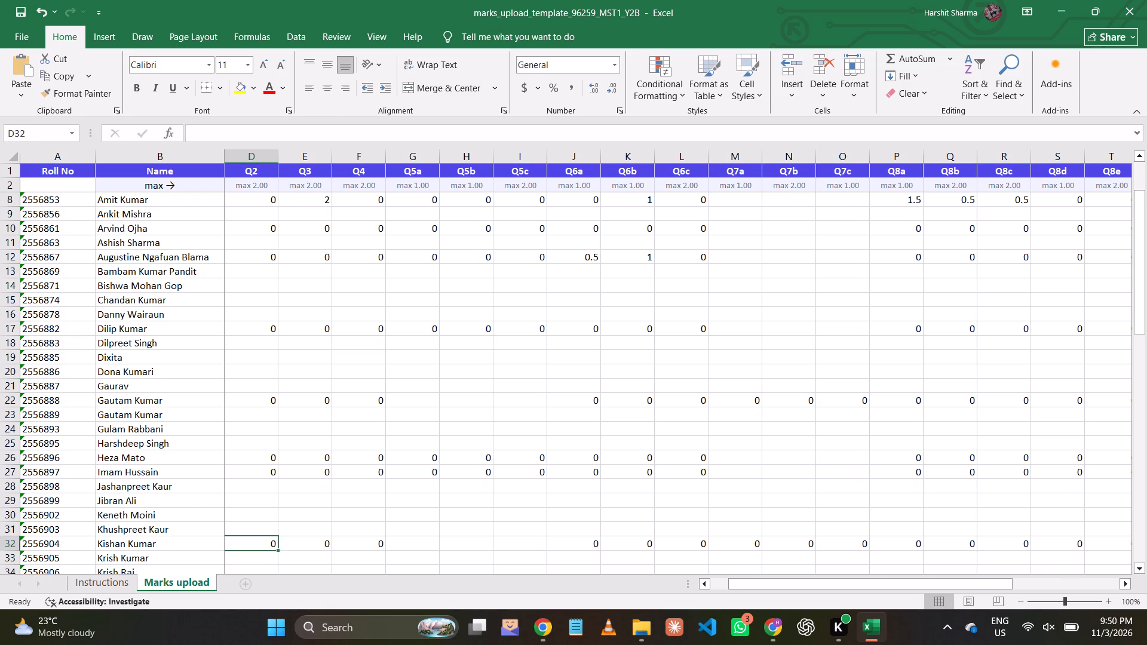
pyautogui.press('Up')
pyautogui.press('Up')
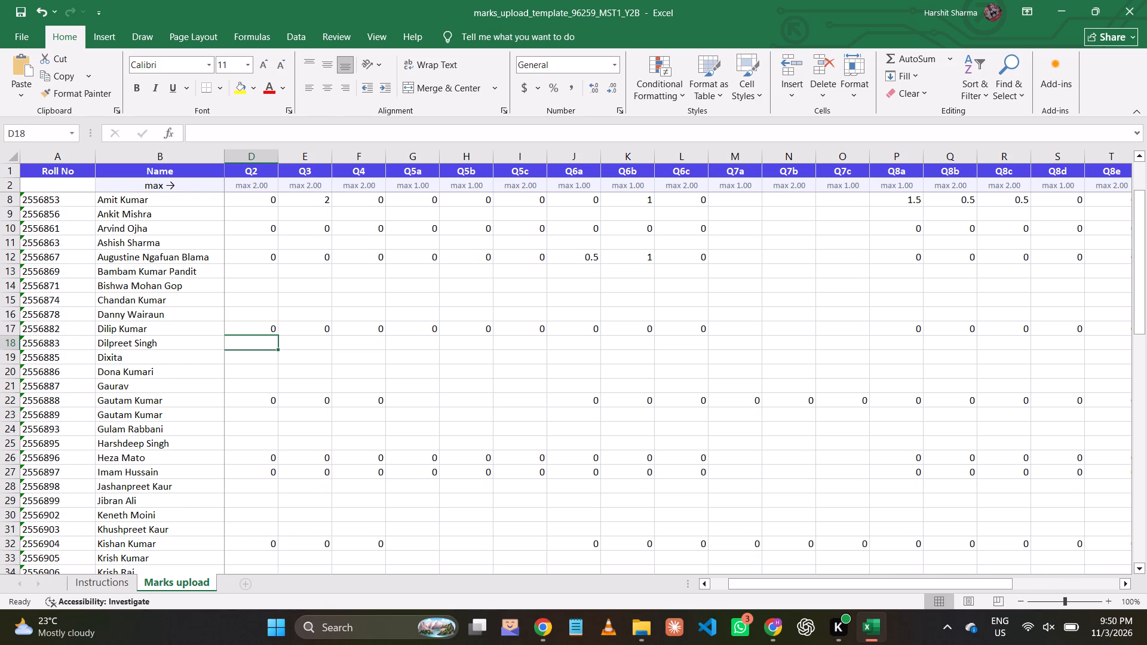
pyautogui.press('Left')
pyautogui.press('Left')
pyautogui.press('Left')
pyautogui.press('Right')
pyautogui.press('Right')
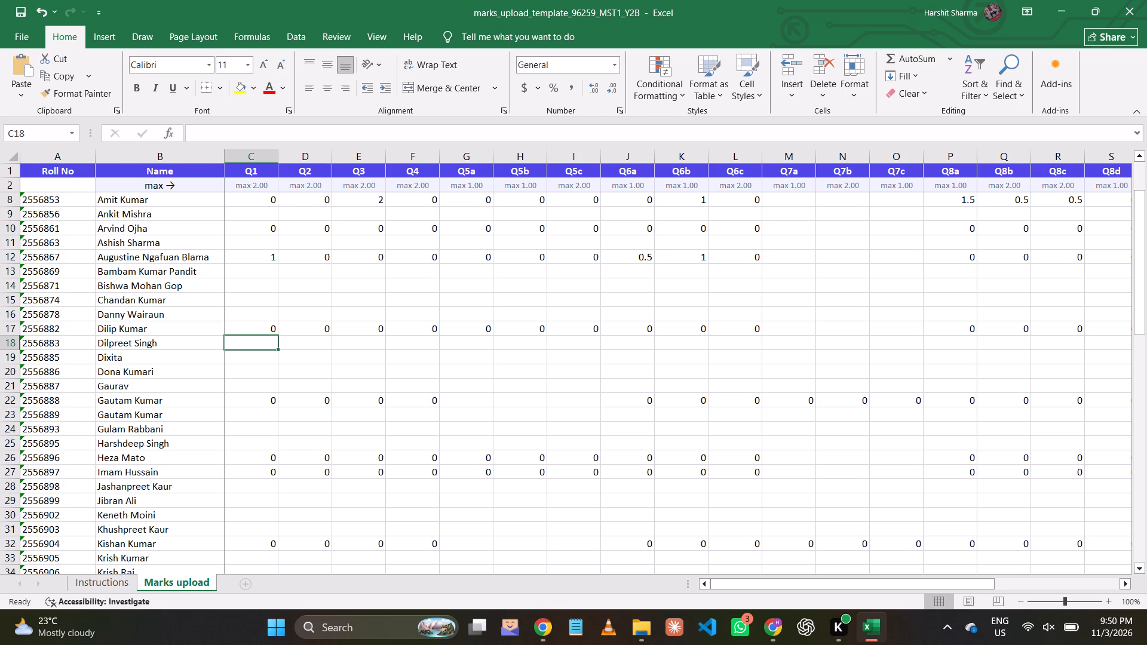
pyautogui.press('0')
pyautogui.press('Right')
pyautogui.press('0')
pyautogui.press('Right')
pyautogui.press('0')
pyautogui.press('Right')
pyautogui.press('0')
pyautogui.press('Right')
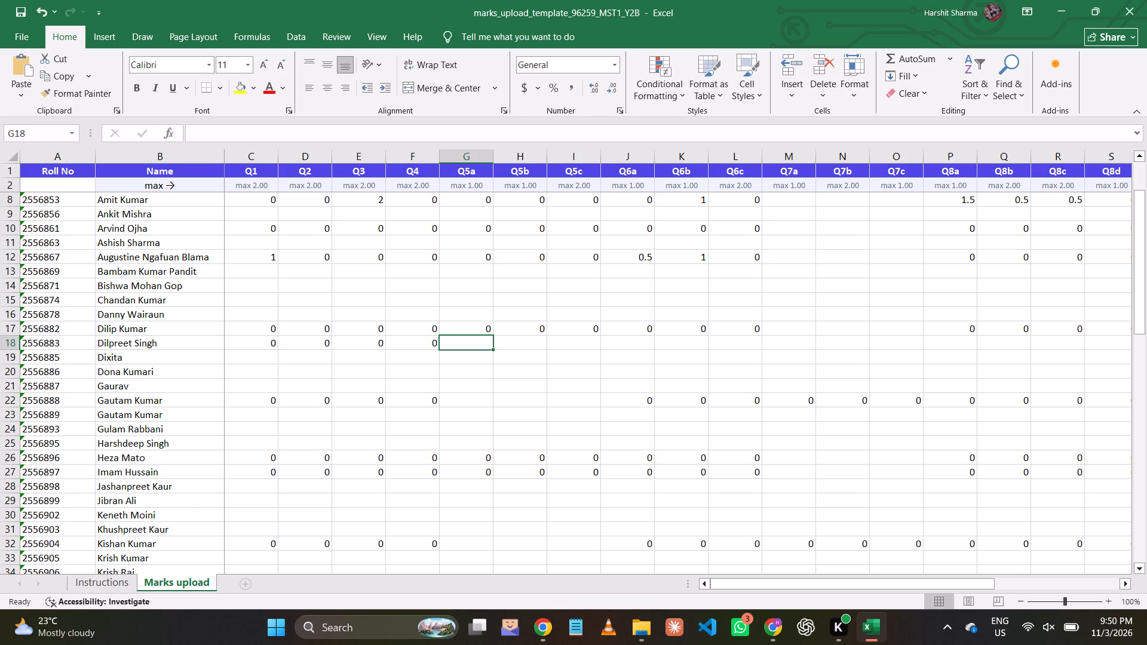
# Enter 0 for Q5a, Q5b, Q5c and for Q6a, Q6b, Q6c in row 18.
pyautogui.press('0')
pyautogui.press('Right')
pyautogui.press('0')
pyautogui.press('Right')
pyautogui.press('0')
pyautogui.press('Right')
pyautogui.press('0')
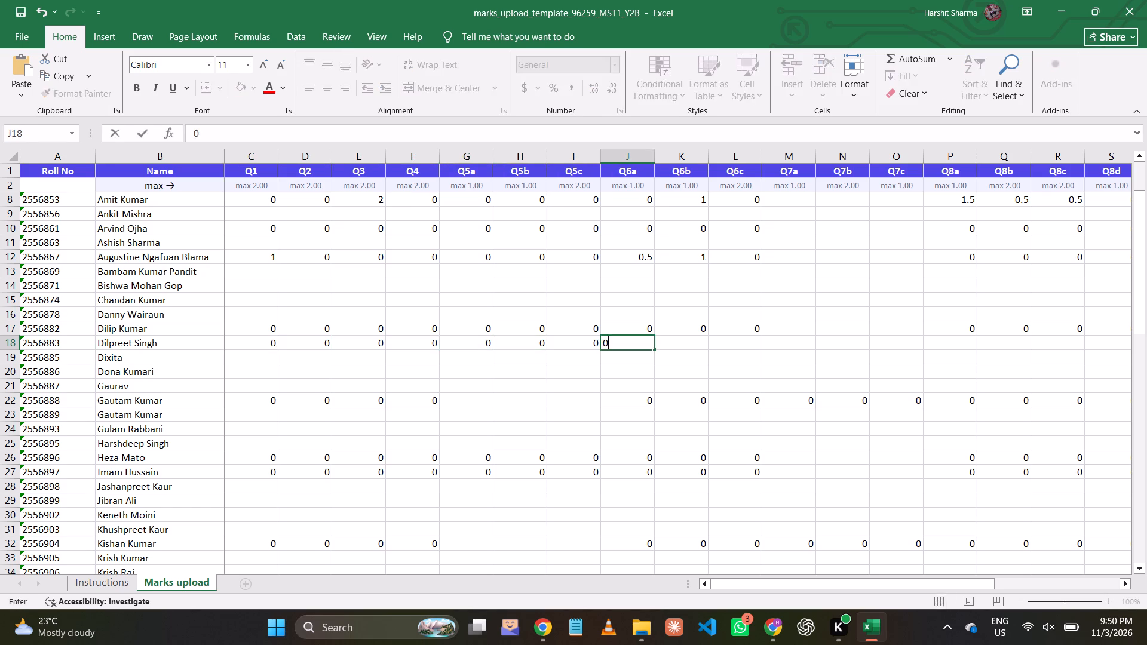
pyautogui.press('Right')
pyautogui.press('0')
pyautogui.press('Right')
pyautogui.press('0')
pyautogui.press('Right')
# Leave row 18's Q7 parts blank and enter 0 for each Q8 part, from Q8a to Q8e.
pyautogui.press('Right')
pyautogui.press('Right')
pyautogui.press('Right')
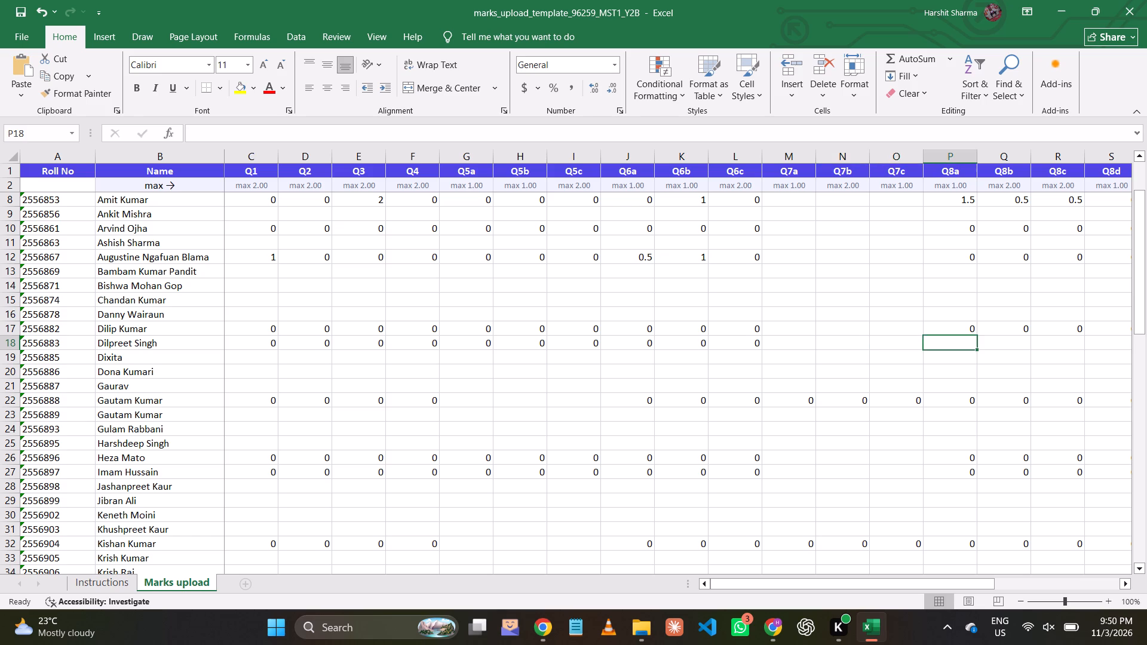
pyautogui.press('0')
pyautogui.press('Right')
pyautogui.press('0')
pyautogui.press('Right')
pyautogui.press('0')
pyautogui.press('Right')
pyautogui.press('0')
pyautogui.press('Right')
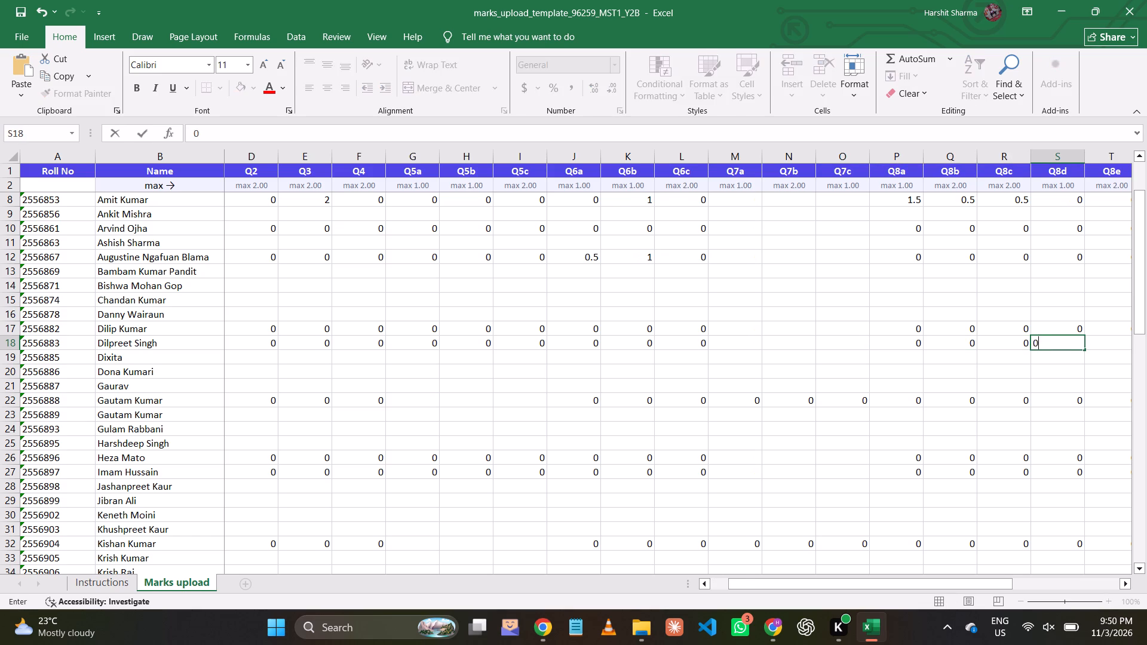
pyautogui.press('0')
pyautogui.press('Down')
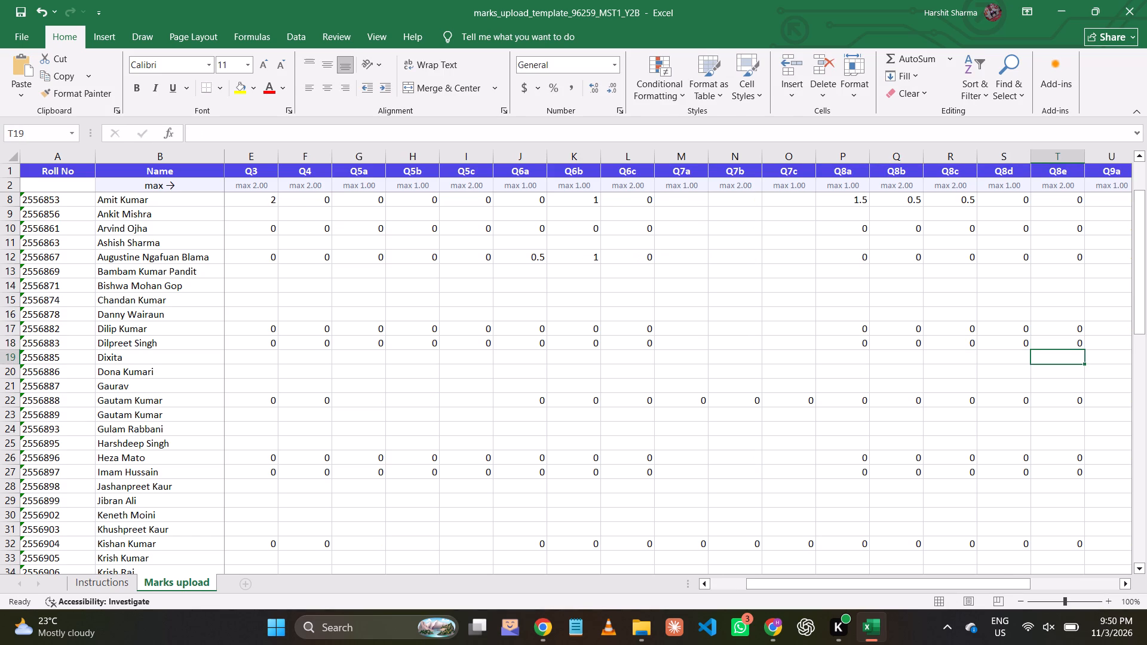
# Go to row 50 and enter 0 for each of Q1, Q2, Q3 and Q4.
pyautogui.press('Left')
pyautogui.press('Left')
pyautogui.press('Left')
pyautogui.press('Left')
pyautogui.press('Left')
pyautogui.press('Left')
pyautogui.press('Left')
pyautogui.press('Left')
pyautogui.press('Left')
pyautogui.press('Left')
pyautogui.press('Left')
pyautogui.press('Left')
pyautogui.press('Left')
pyautogui.press('Left')
pyautogui.press('Left')
pyautogui.press('Left')
pyautogui.press('Left')
pyautogui.press('Left')
pyautogui.press('Left')
pyautogui.press('Left')
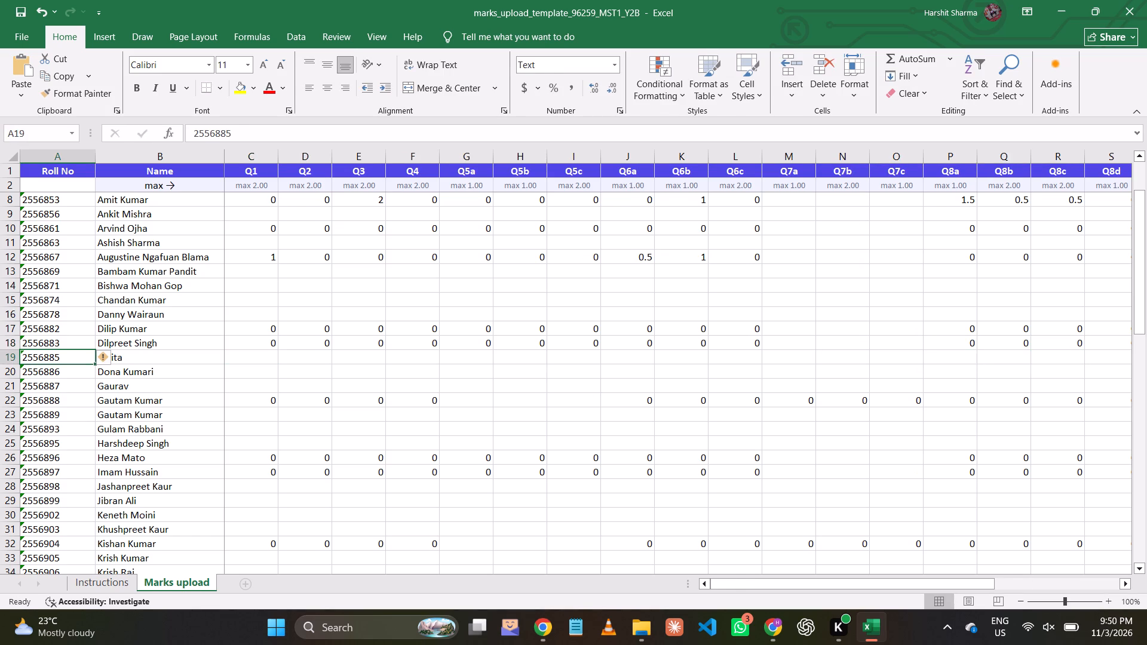
pyautogui.press('Right')
pyautogui.press('Right')
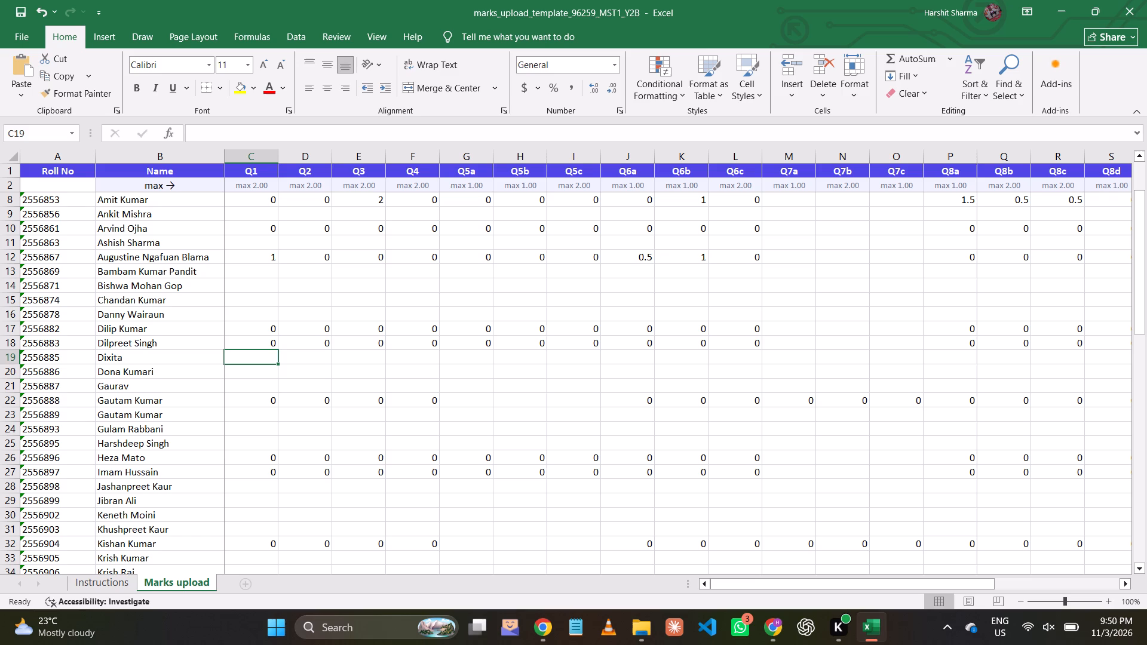
pyautogui.press('Down')
pyautogui.press('Down')
pyautogui.press('Down')
pyautogui.press('Down')
pyautogui.press('Down')
pyautogui.press('Down')
pyautogui.press('Down')
pyautogui.press('Down')
pyautogui.press('Down')
pyautogui.press('Down')
pyautogui.press('Down')
pyautogui.press('Down')
pyautogui.press('Down')
pyautogui.press('Down')
pyautogui.press('Down')
pyautogui.press('Down')
pyautogui.press('Down')
pyautogui.press('Down')
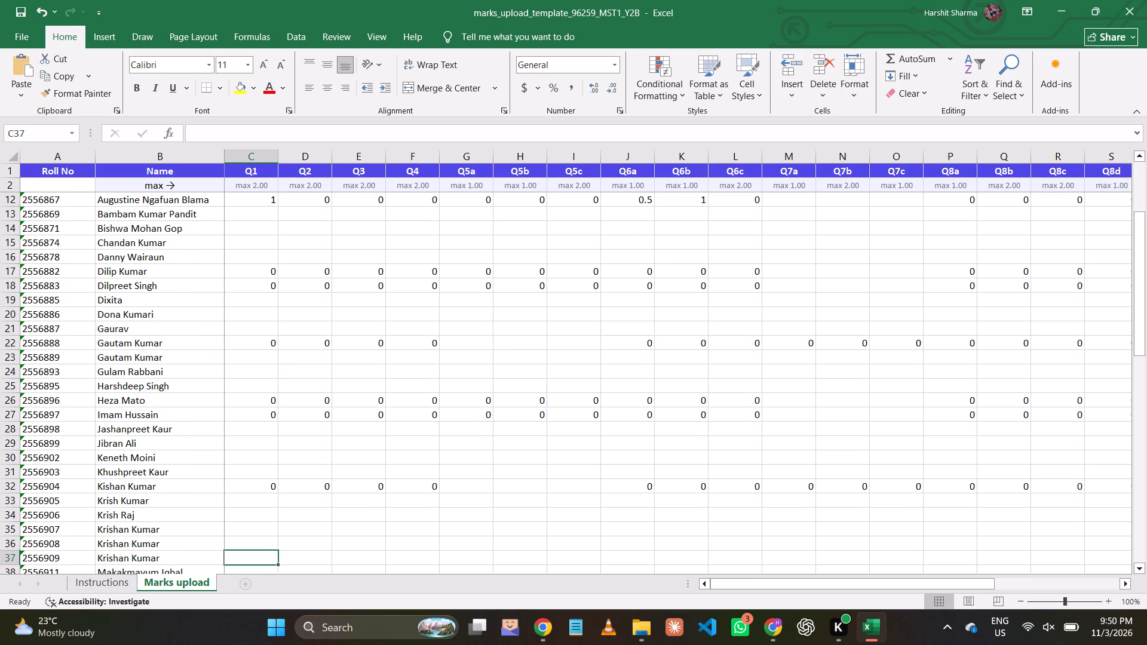
pyautogui.press('Down')
pyautogui.press('Down')
pyautogui.press('Down')
pyautogui.press('Down')
pyautogui.press('Down')
pyautogui.press('Down')
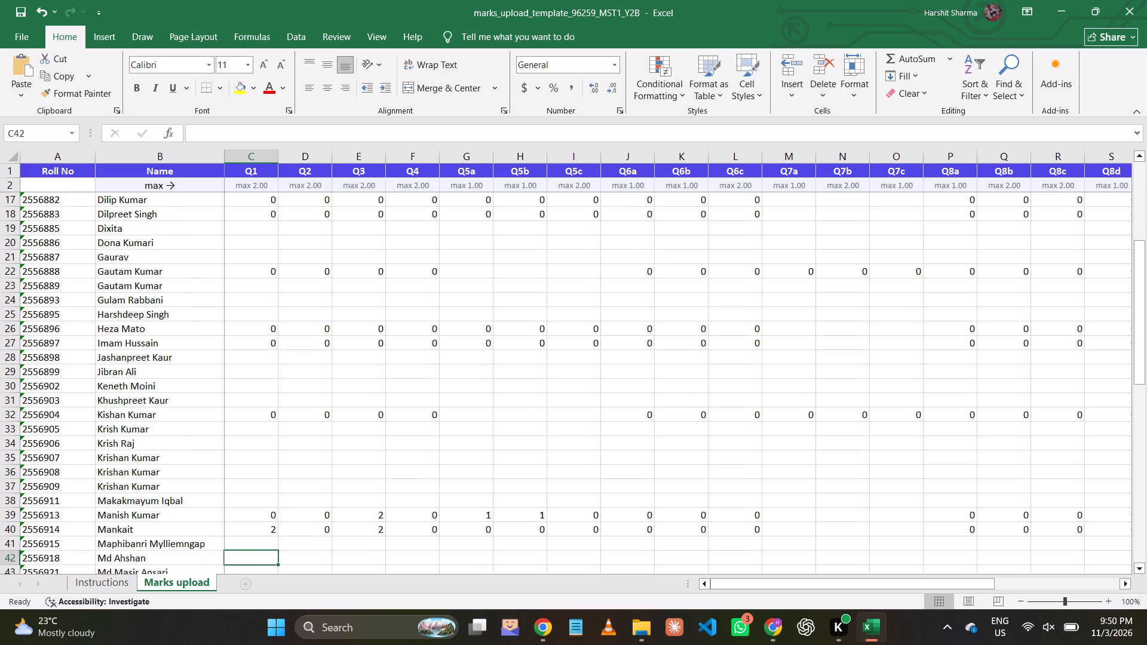
pyautogui.press('Down')
pyautogui.press('Down')
pyautogui.press('Down')
pyautogui.press('Down')
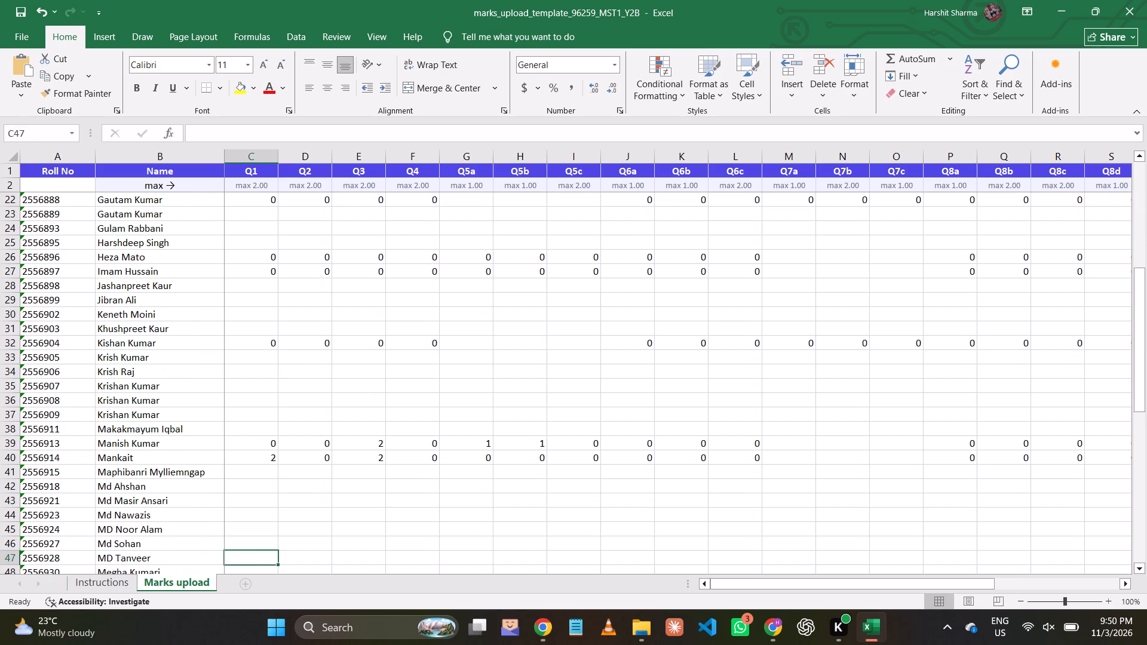
pyautogui.press('Down')
pyautogui.press('Down')
pyautogui.press('Down')
pyautogui.press('Down')
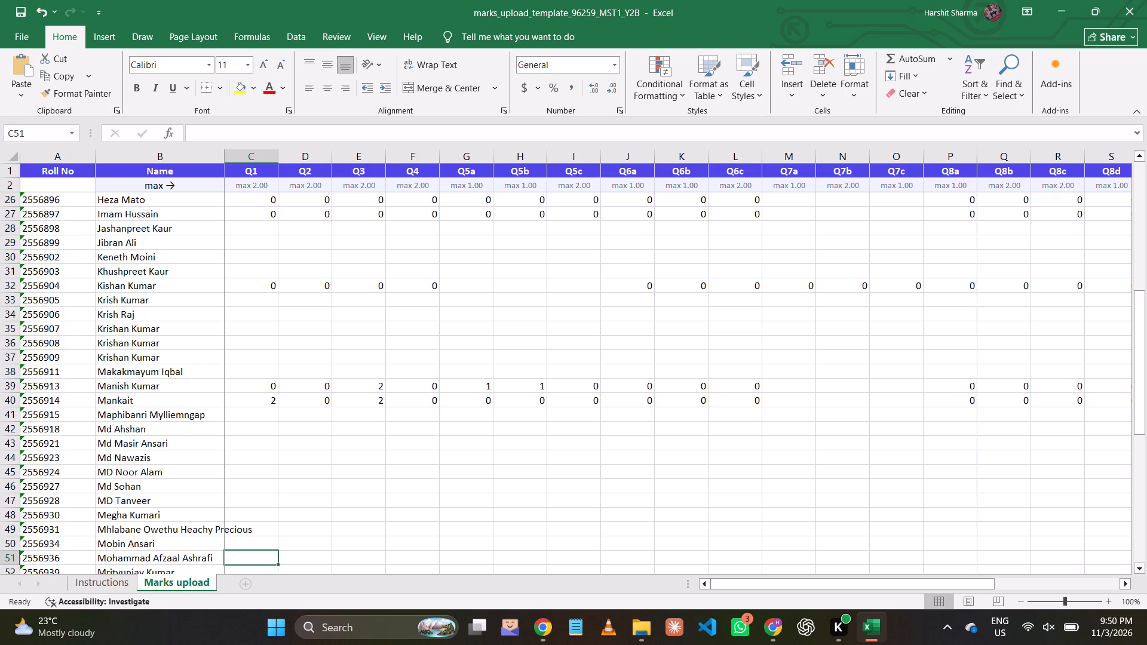
pyautogui.press('Up')
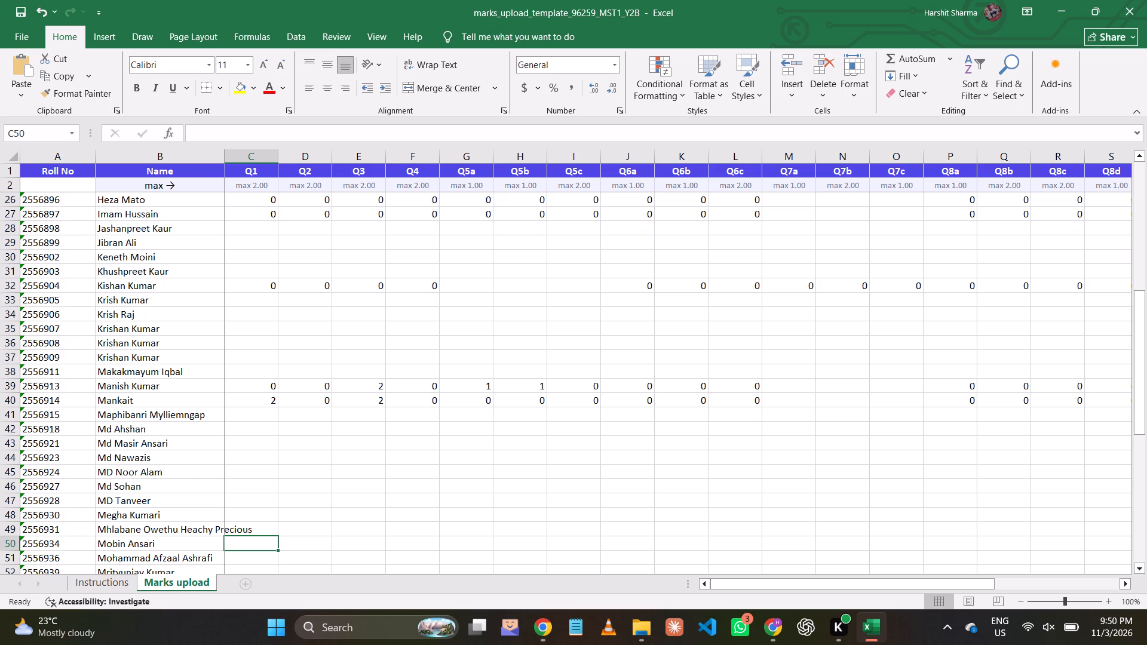
pyautogui.press('0')
pyautogui.press('Right')
pyautogui.press('0')
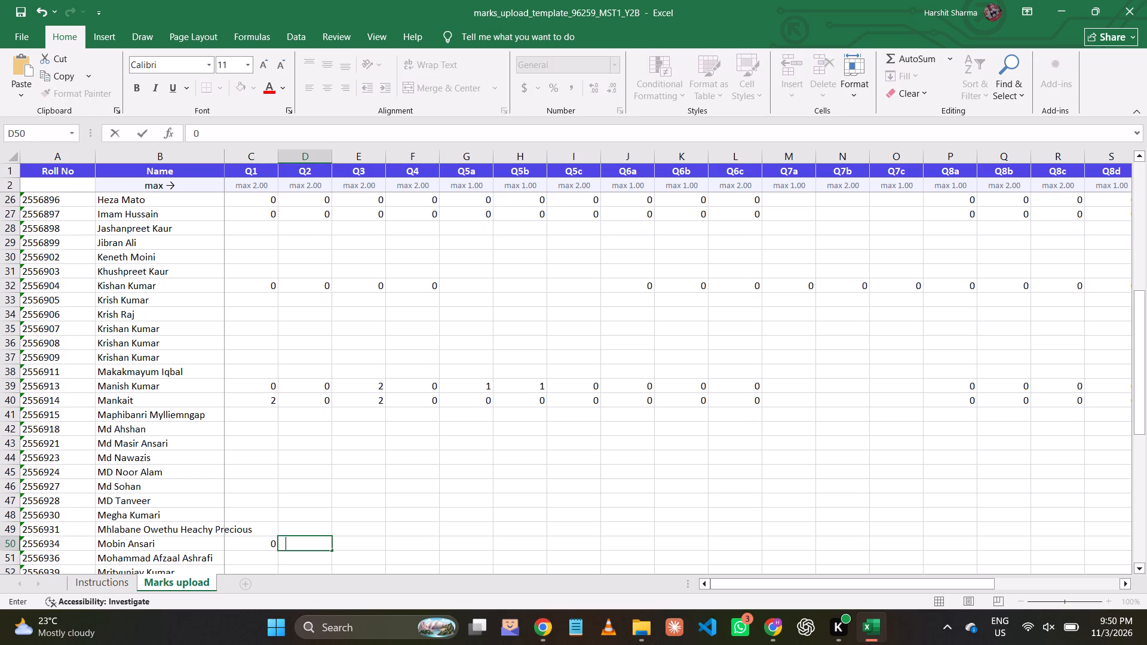
pyautogui.press('Right')
pyautogui.press('0')
pyautogui.press('Right')
pyautogui.press('0')
pyautogui.press('Right')
# Leave row 50's Q5 parts blank and enter 0 for Q6a, Q6b and Q6c.
pyautogui.press('0')
pyautogui.press('BackSpace')
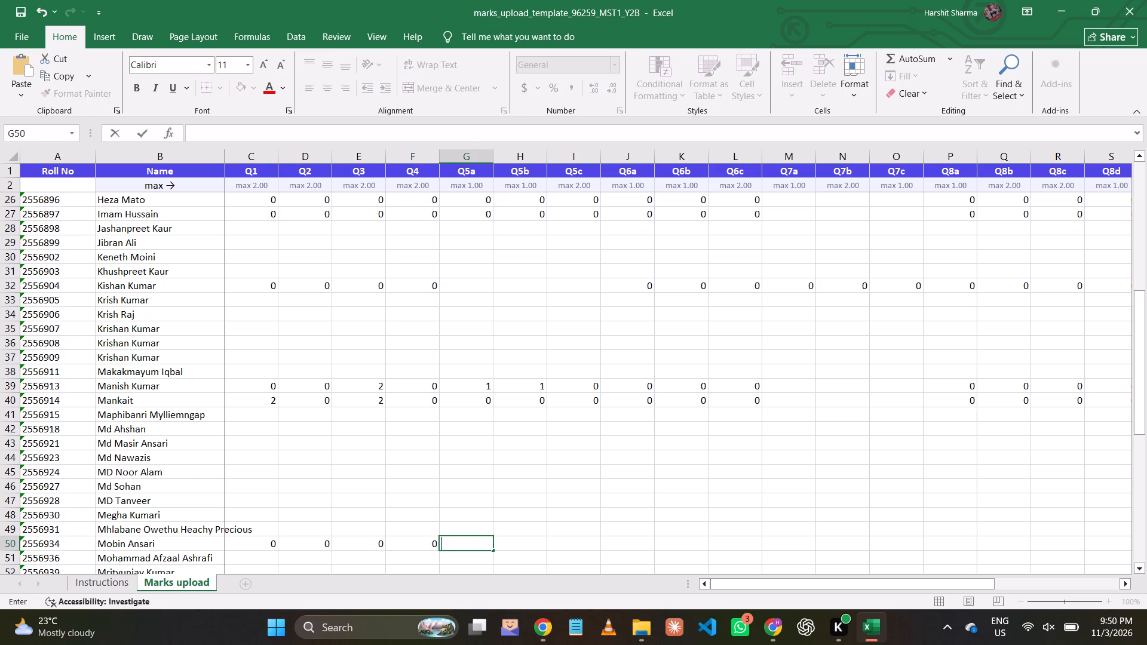
pyautogui.press('Right')
pyautogui.press('Right')
pyautogui.press('Right')
pyautogui.press('0')
pyautogui.press('Right')
pyautogui.press('0')
pyautogui.press('Right')
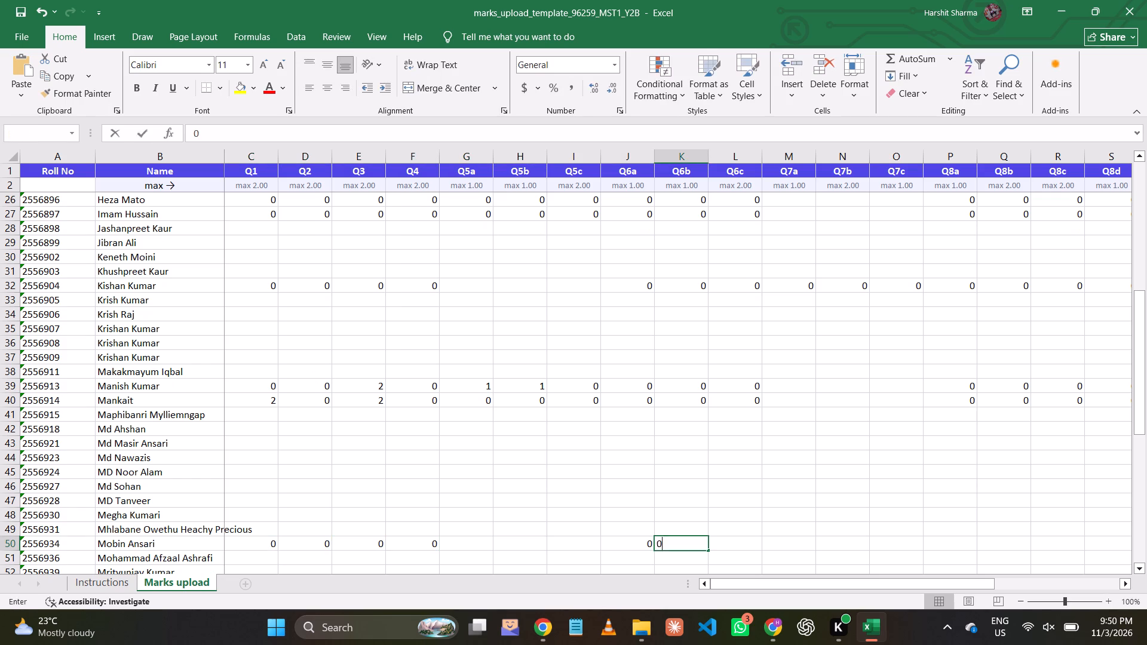
pyautogui.press('0')
pyautogui.press('Right')
# Enter 0 for Q7a, Q7b and Q7c in row 50.
pyautogui.press('0')
pyautogui.press('Right')
pyautogui.press('0')
pyautogui.press('Right')
pyautogui.press('0')
pyautogui.press('Right')
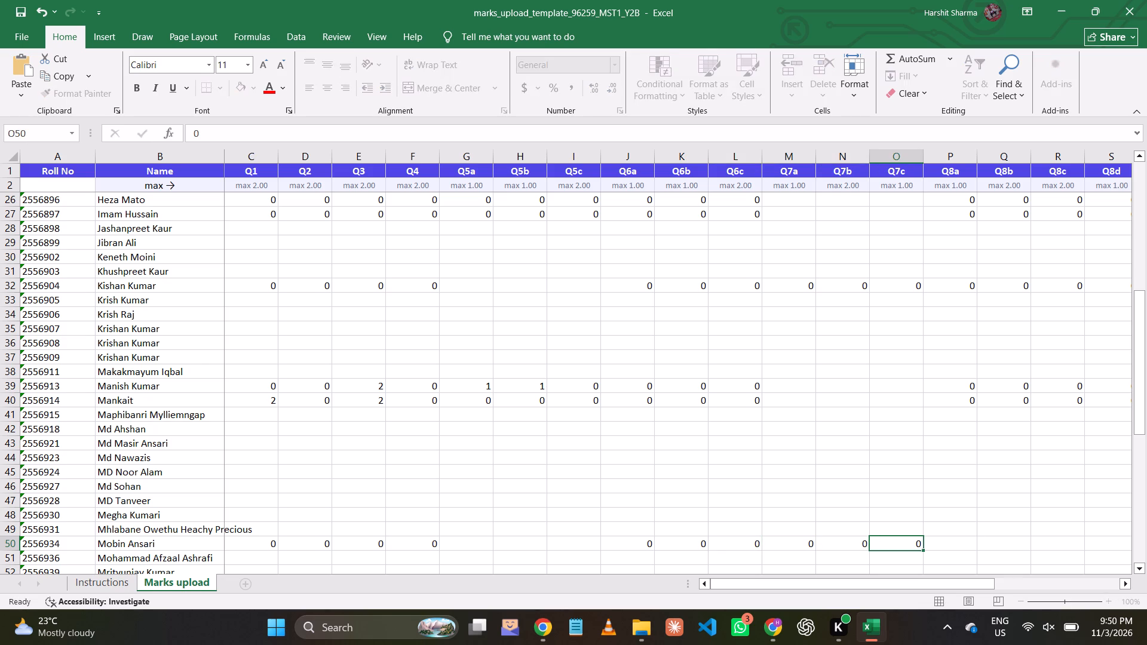
# Enter 0 for each Q8 part in row 50, from Q8a to Q8e.
pyautogui.press('0')
pyautogui.press('Right')
pyautogui.press('0')
pyautogui.press('Right')
pyautogui.press('0')
pyautogui.press('Right')
pyautogui.press('0')
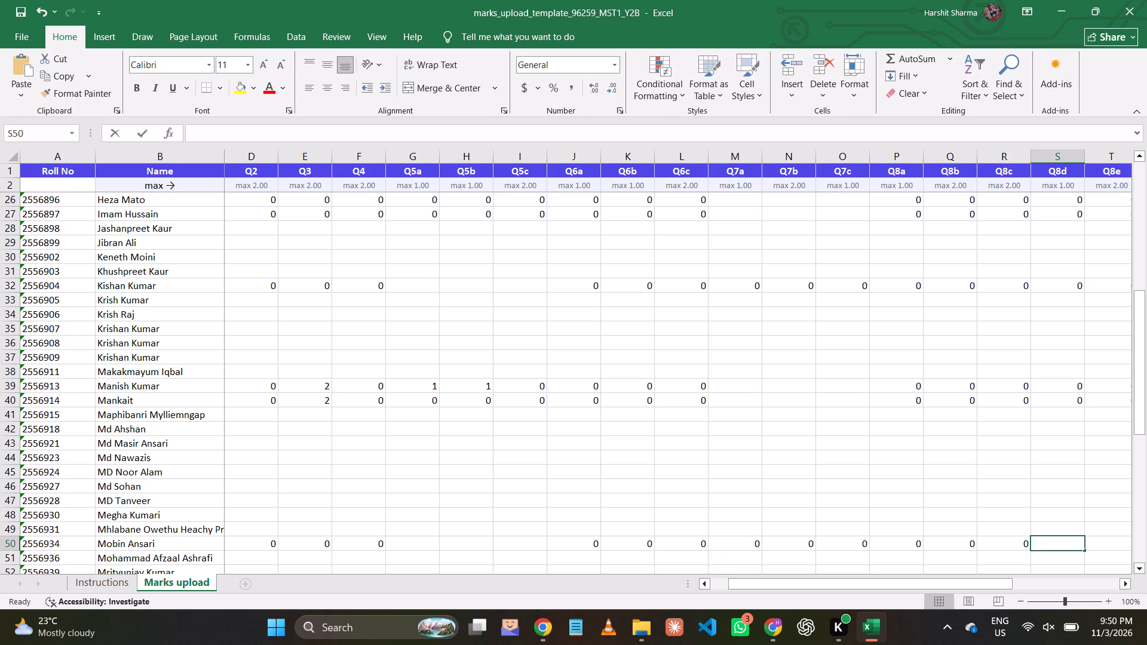
pyautogui.press('Right')
pyautogui.press('0')
pyautogui.press('Right')
# Go to row 23 and enter 0 for Q1, 0 for Q2, 0.5 for Q3 and 0 for Q4.
pyautogui.press('Down')
pyautogui.press('Left')
pyautogui.press('Left')
pyautogui.press('Left')
pyautogui.press('Left')
pyautogui.press('Left')
pyautogui.press('Left')
pyautogui.press('Left')
pyautogui.press('Left')
pyautogui.press('Left')
pyautogui.press('Left')
pyautogui.press('Left')
pyautogui.press('Left')
pyautogui.press('Left')
pyautogui.press('Left')
pyautogui.press('Left')
pyautogui.press('Left')
pyautogui.press('Left')
pyautogui.press('Left')
pyautogui.press('Left')
pyautogui.press('Left')
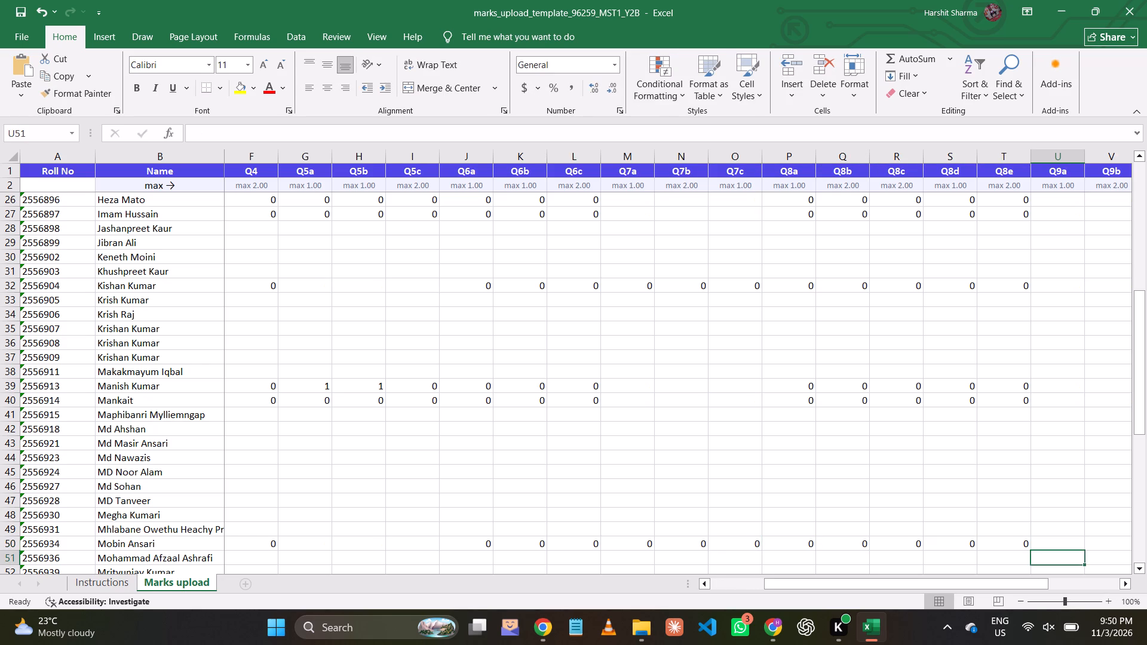
pyautogui.press('Up')
pyautogui.press('Up')
pyautogui.press('Up')
pyautogui.press('Up')
pyautogui.press('Up')
pyautogui.press('Up')
pyautogui.press('Up')
pyautogui.press('Up')
pyautogui.press('Up')
pyautogui.press('Up')
pyautogui.press('Up')
pyautogui.press('Up')
pyautogui.press('Up')
pyautogui.press('Up')
pyautogui.press('Up')
pyautogui.press('Up')
pyautogui.press('Up')
pyautogui.press('Up')
pyautogui.press('Up')
pyautogui.press('Up')
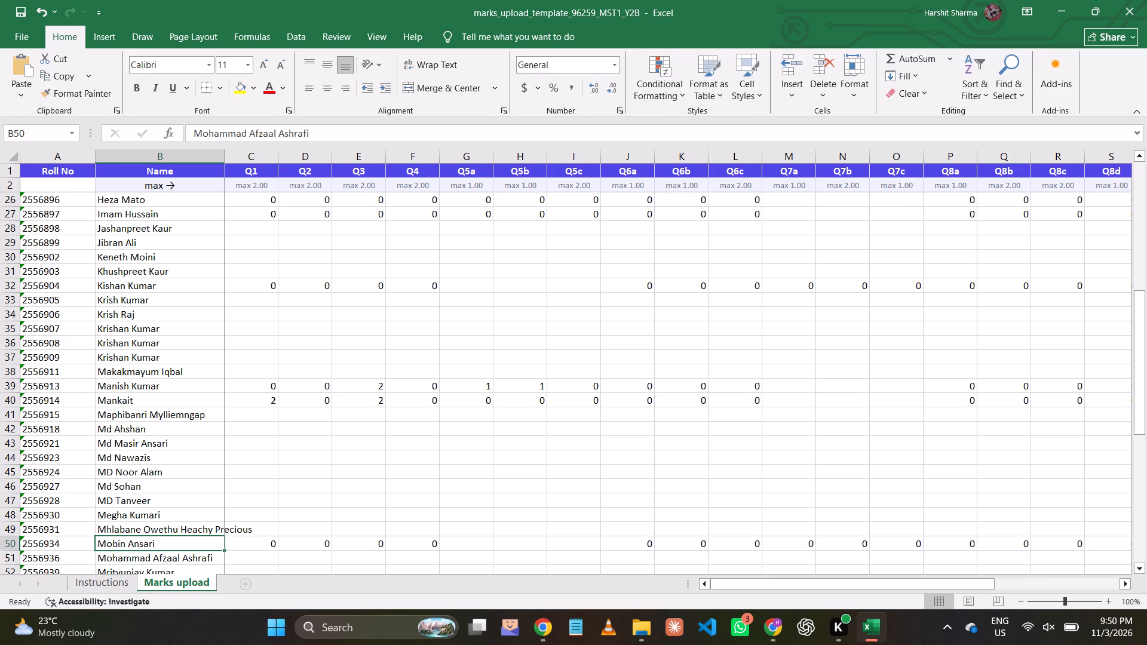
pyautogui.press('Up')
pyautogui.press('Up')
pyautogui.press('Up')
pyautogui.press('Up')
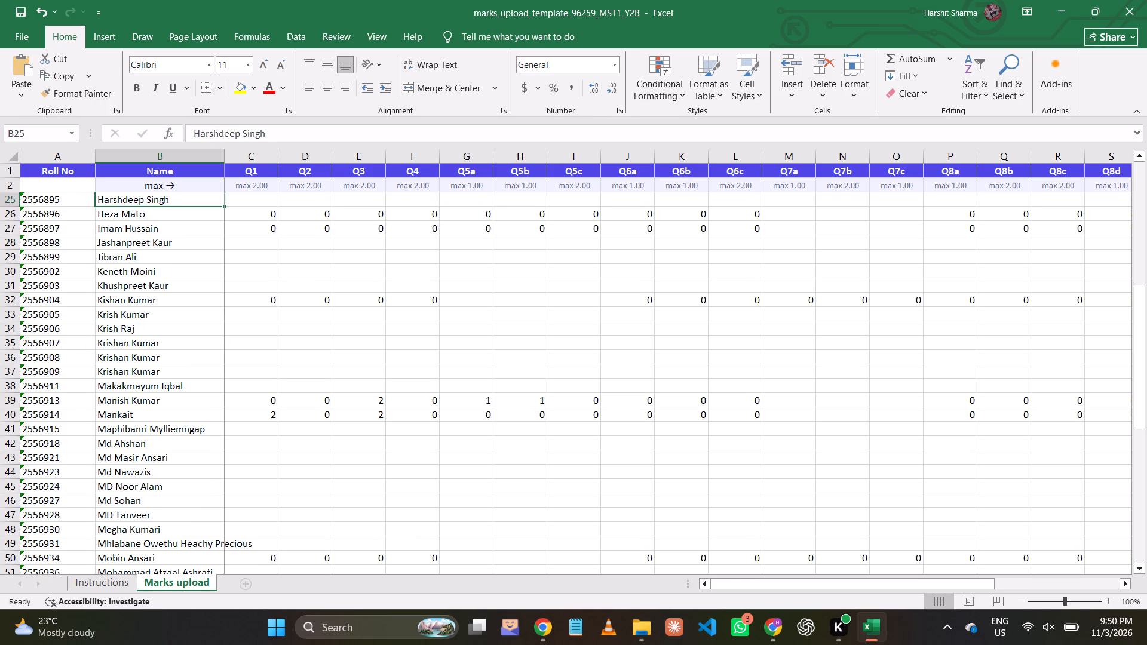
pyautogui.press('Up')
pyautogui.press('Up')
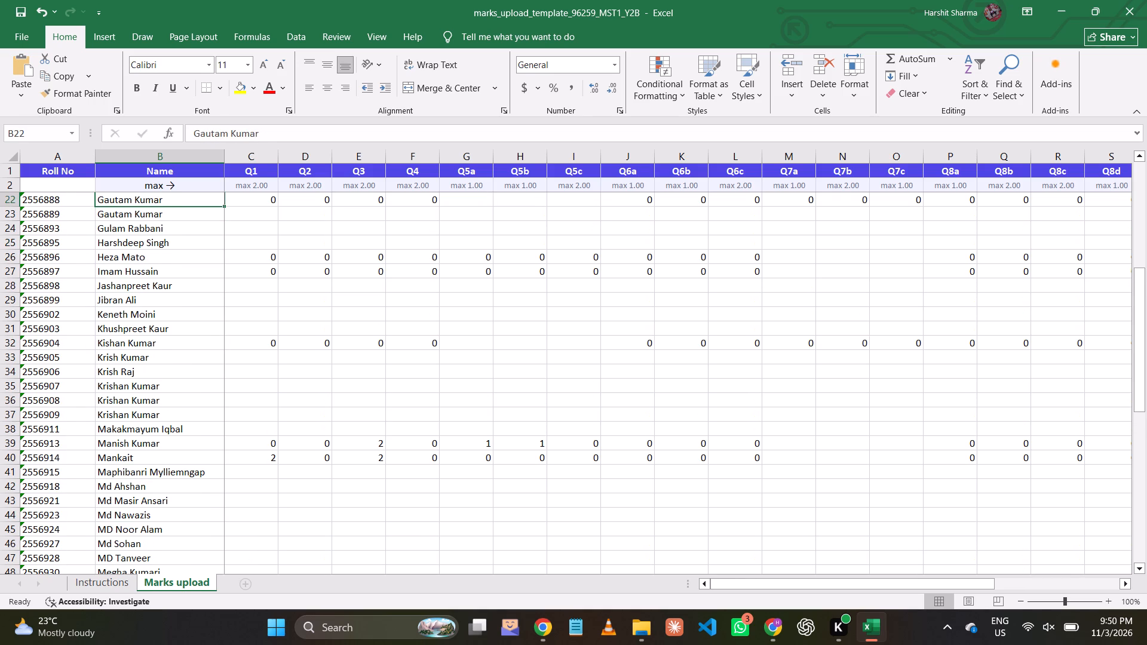
pyautogui.press('Down')
pyautogui.press('Right')
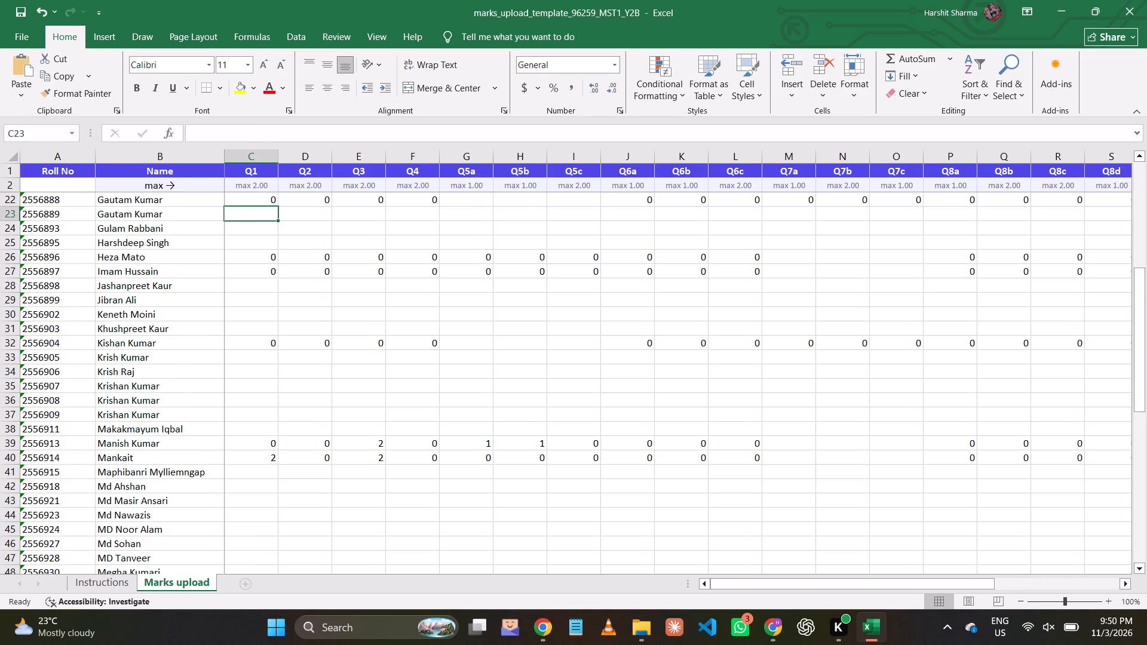
pyautogui.press('0')
pyautogui.press('Right')
pyautogui.press('0')
pyautogui.press('Right')
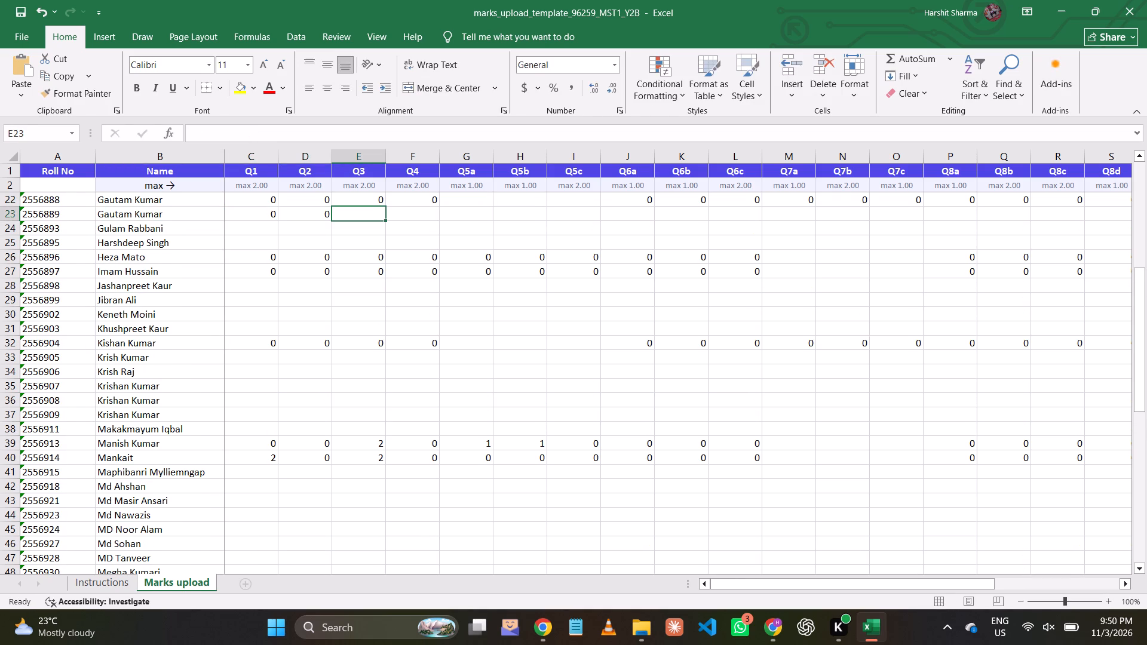
pyautogui.write('.5')
pyautogui.press('Right')
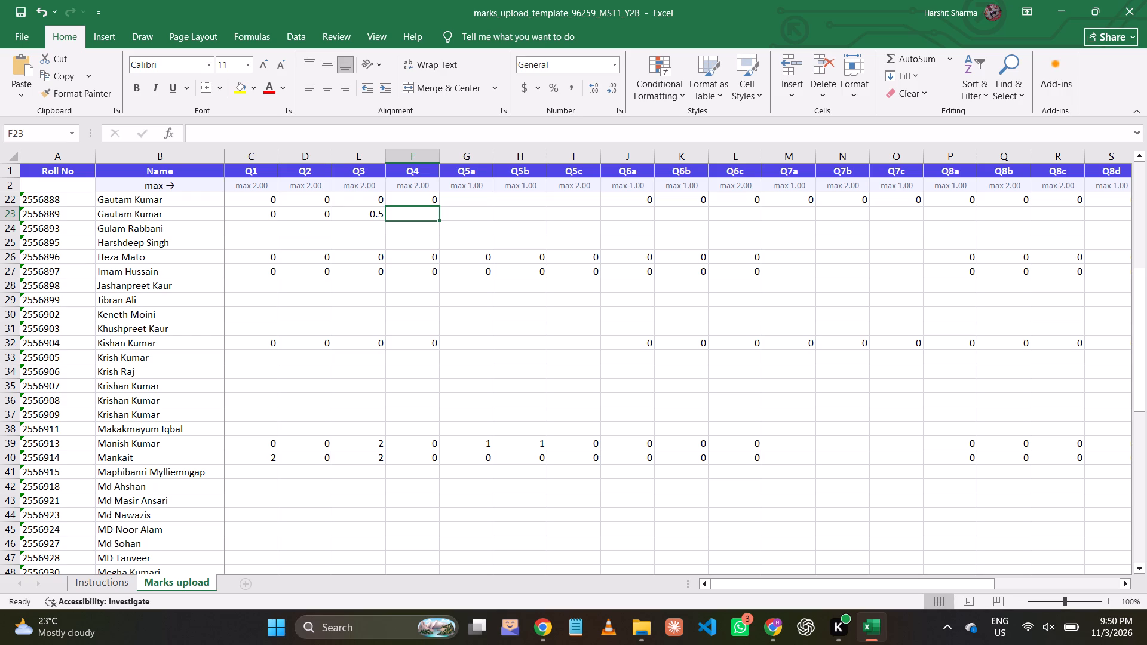
pyautogui.press('.')
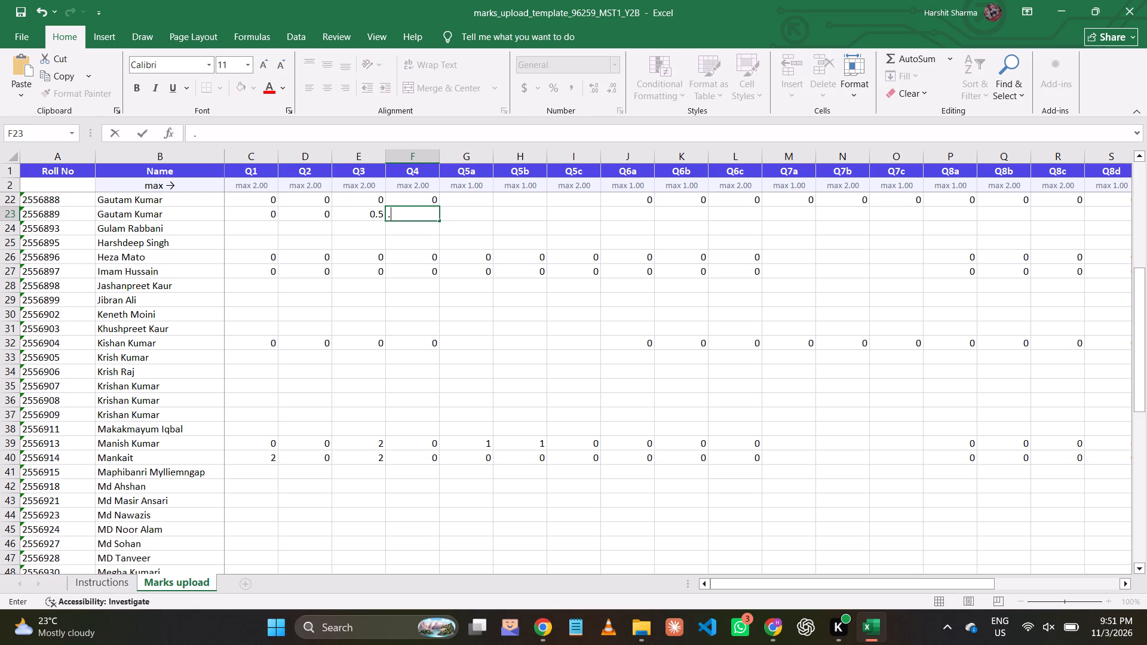
pyautogui.press('BackSpace')
pyautogui.press('0')
pyautogui.press('Right')
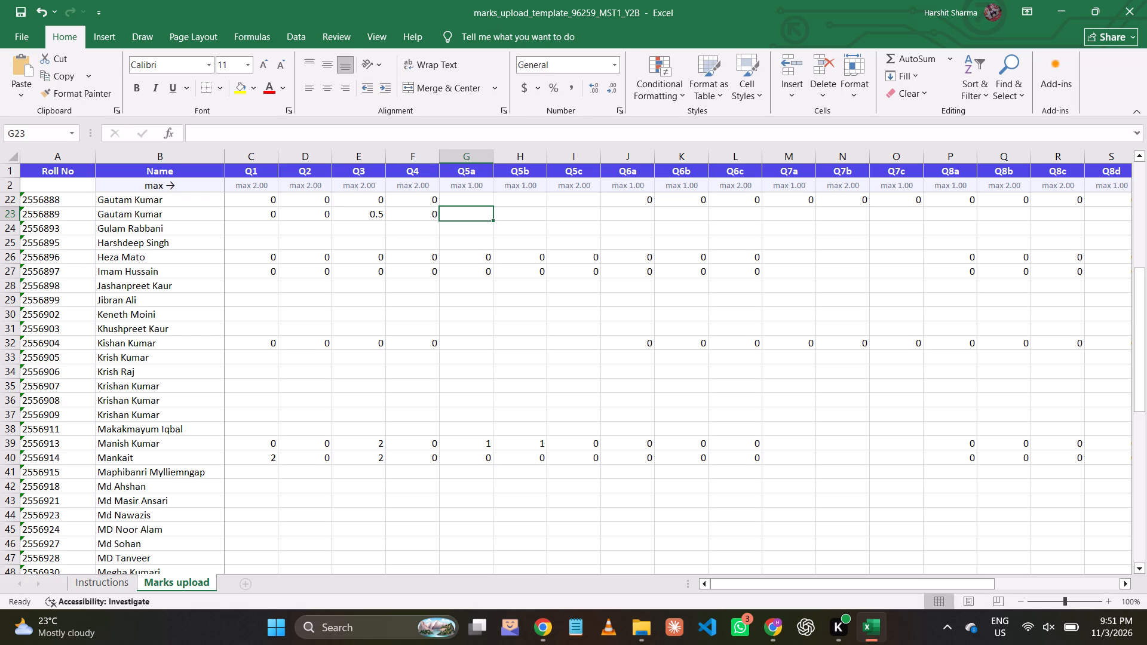
# Leave row 23's Q5 parts blank and enter 1 for Q6a and 0 for Q6b and Q6c.
pyautogui.press('Right')
pyautogui.press('Right')
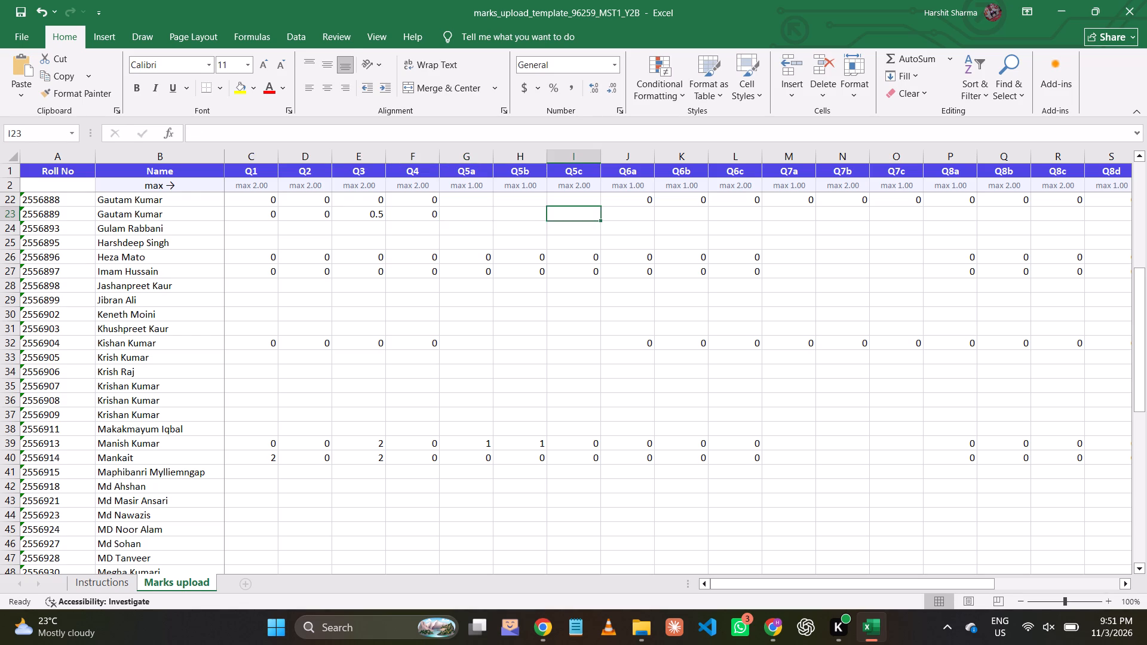
pyautogui.press('Right')
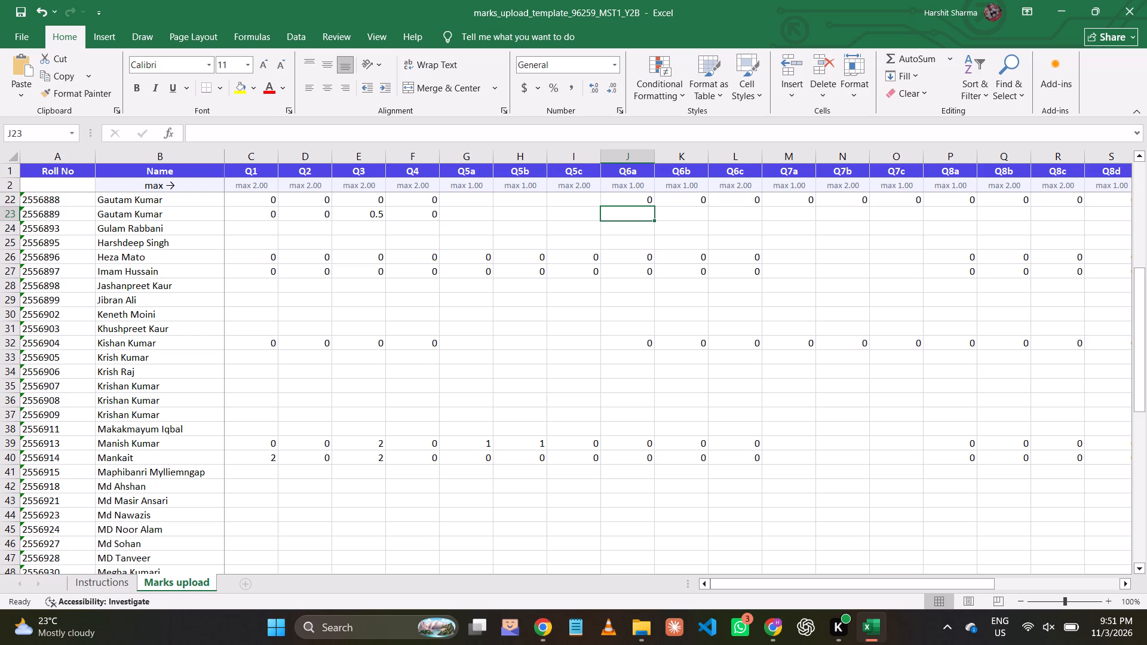
pyautogui.press('1')
pyautogui.press('Right')
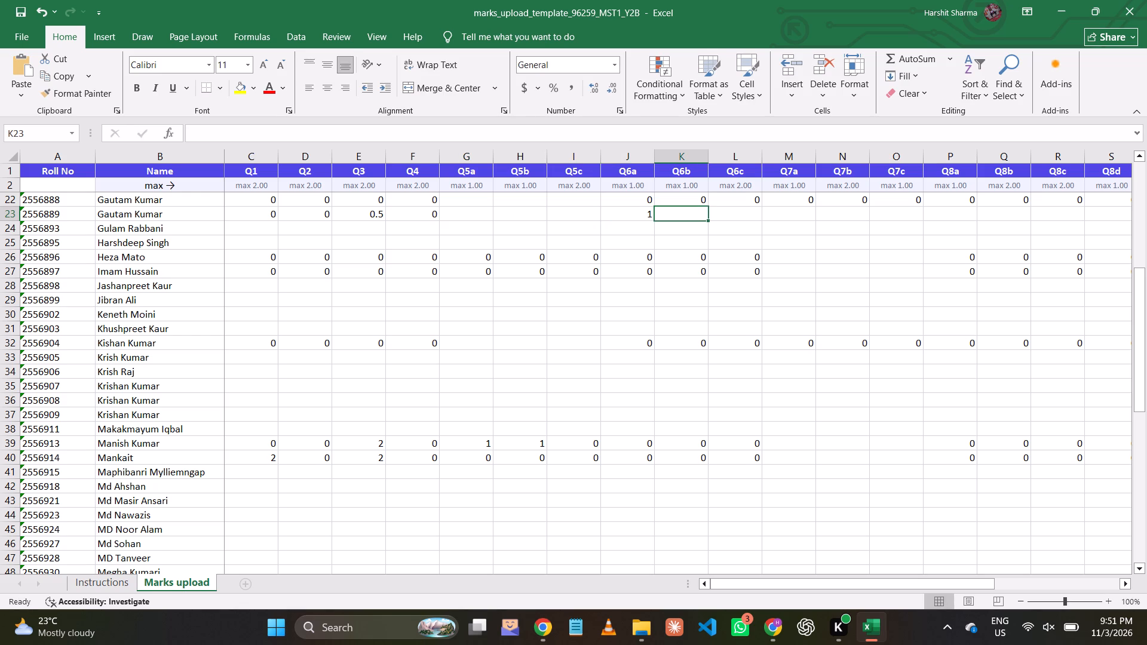
pyautogui.press('0')
pyautogui.press('Right')
pyautogui.press('0')
pyautogui.press('Right')
# Enter 0 for Q7a, Q7b and Q7c in row 23.
pyautogui.press('0')
pyautogui.press('Right')
pyautogui.press('0')
pyautogui.press('Right')
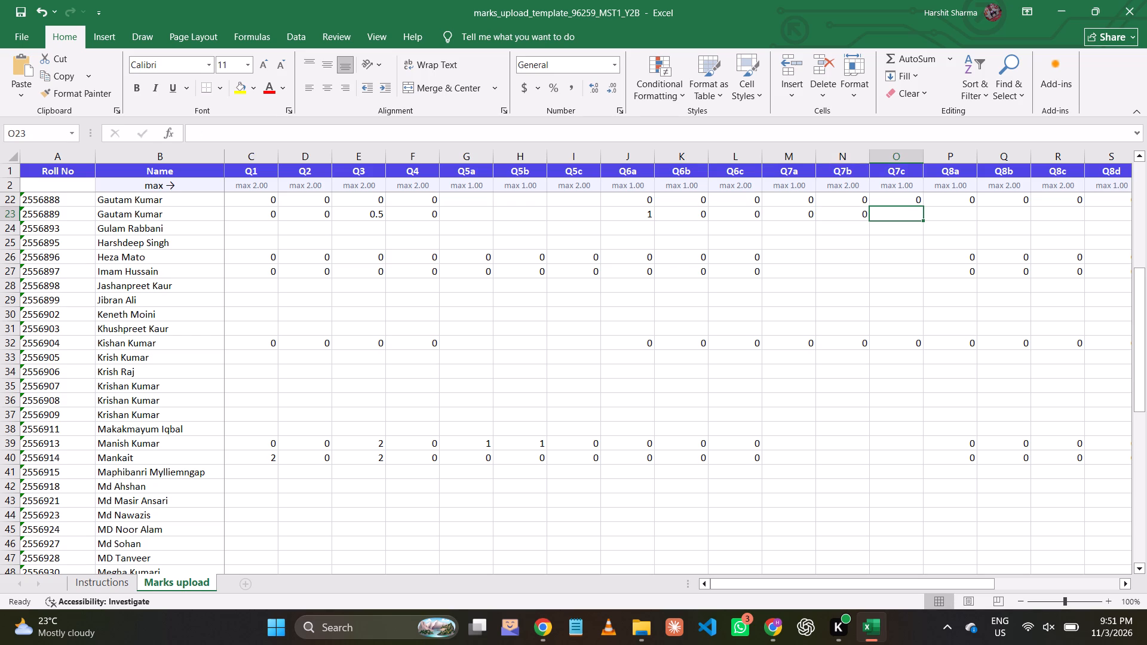
pyautogui.press('0')
pyautogui.press('Right')
# Consult question 8's part marks on the paper page in Chrome and enter row 23's Q8a to Q8e in Excel as 1, 1, 0, 0, 0.
pyautogui.press('2')
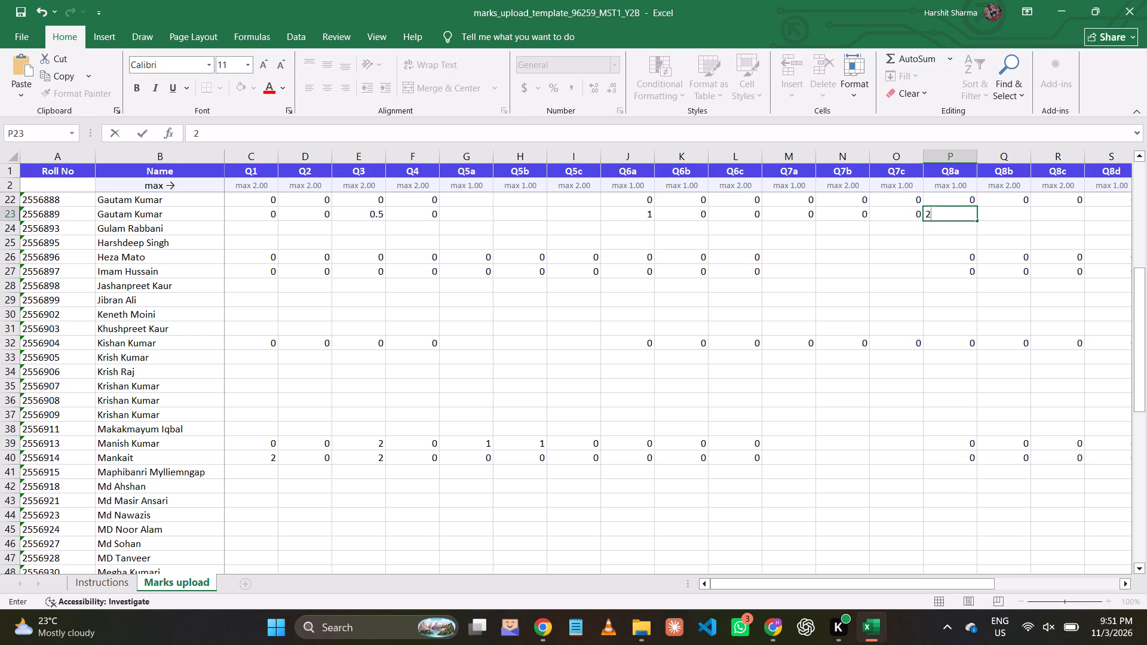
pyautogui.click(869, 625)
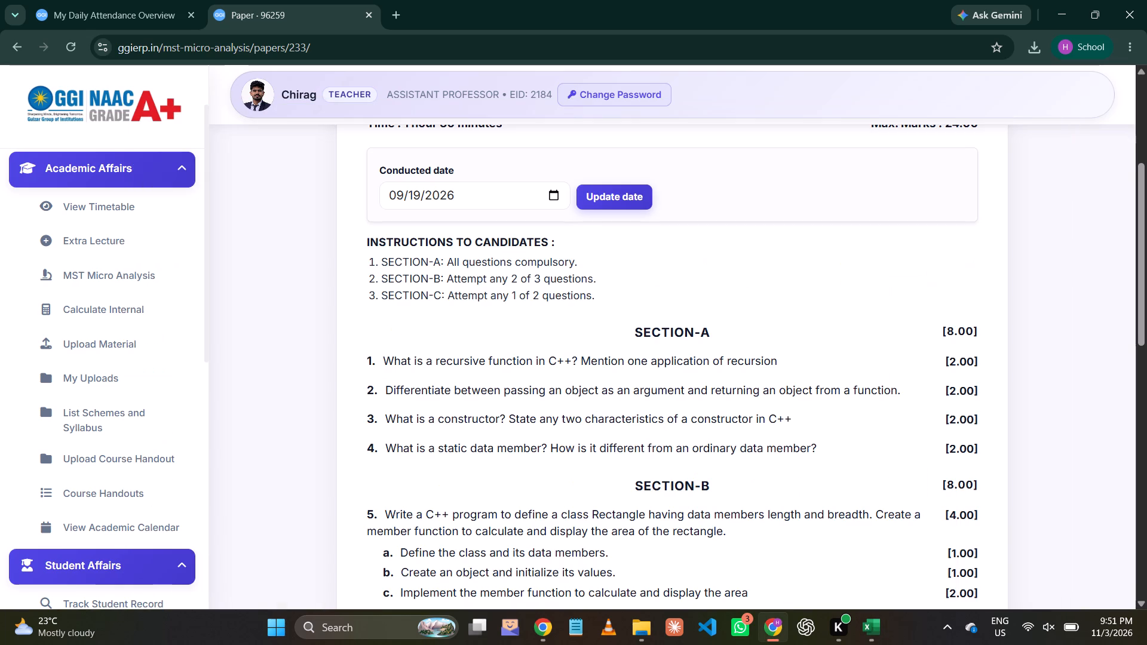
pyautogui.scroll(-8, 931, 388)
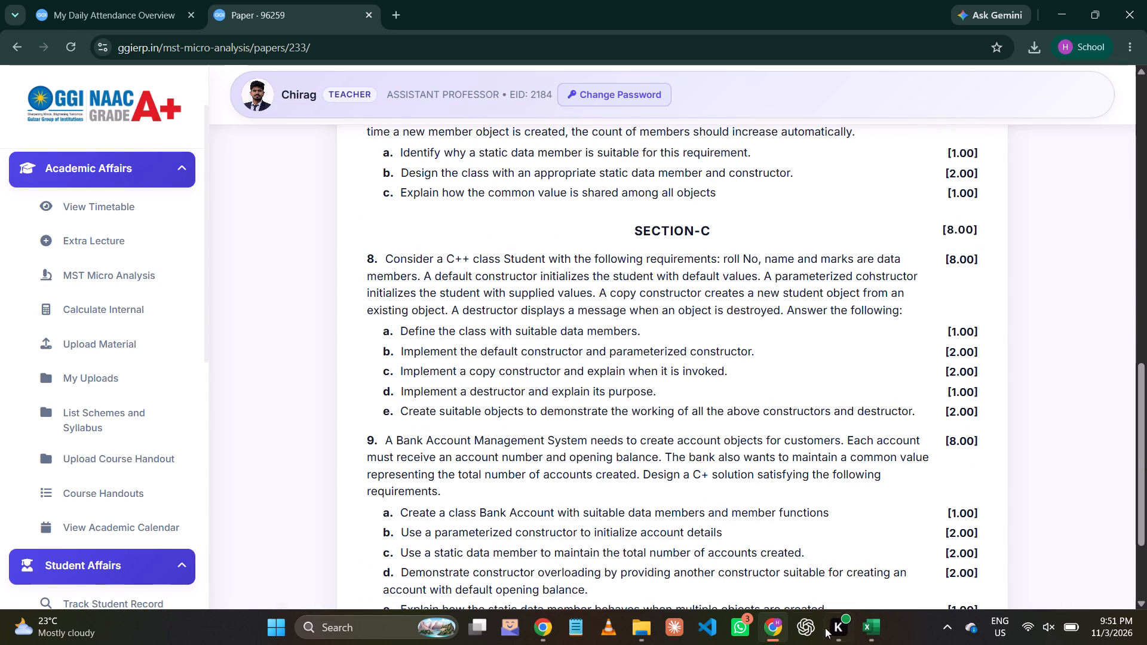
pyautogui.click(864, 630)
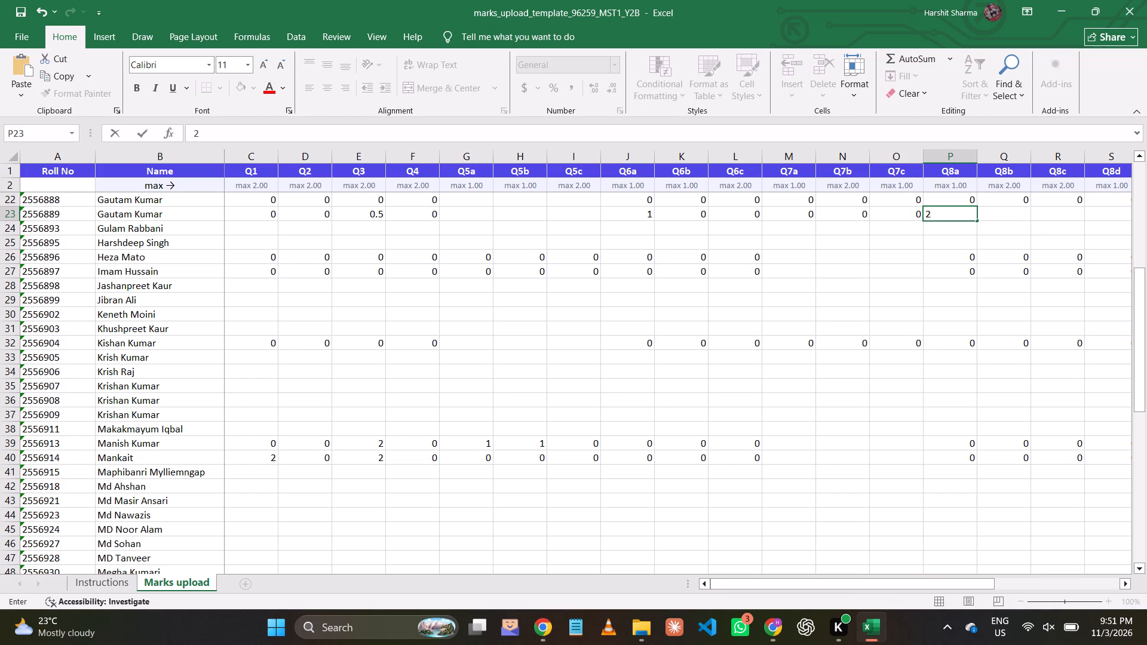
pyautogui.press('BackSpace')
pyautogui.press('1')
pyautogui.press('Right')
pyautogui.press('1')
pyautogui.press('Right')
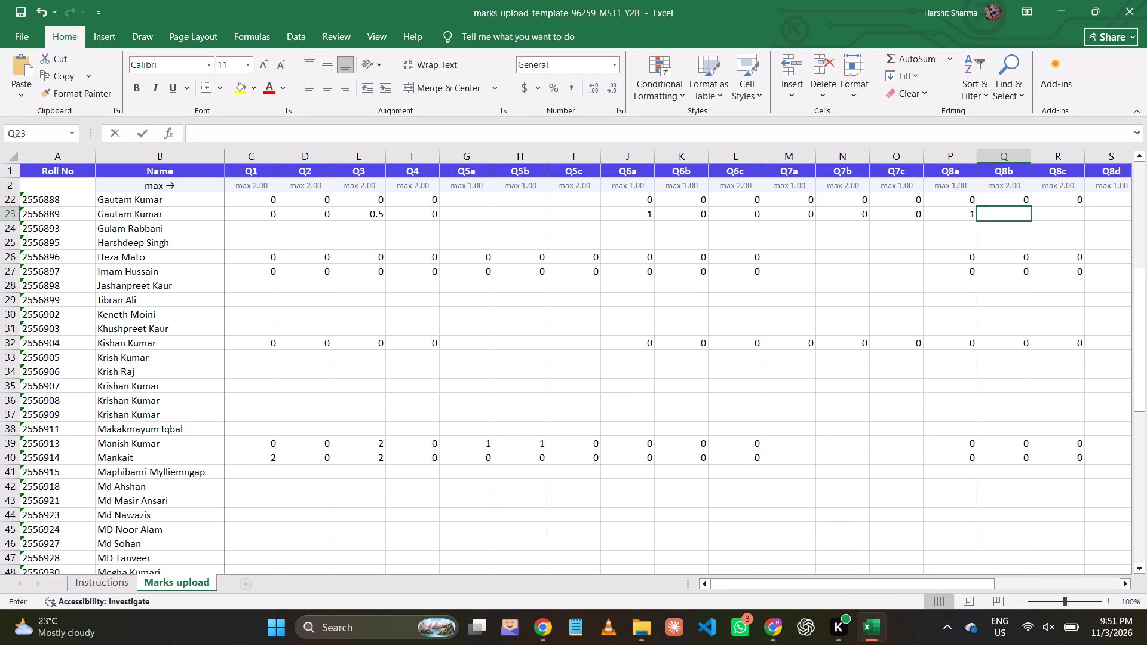
pyautogui.press('0')
pyautogui.press('Right')
pyautogui.press('0')
pyautogui.press('Right')
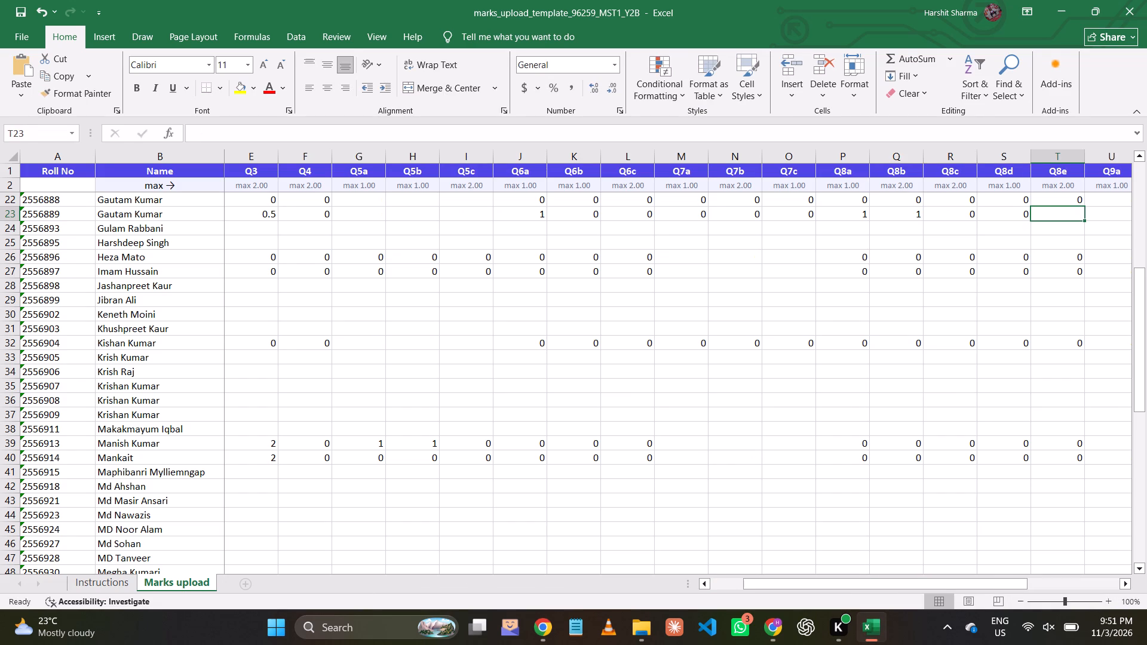
pyautogui.press('0')
pyautogui.press('Left')
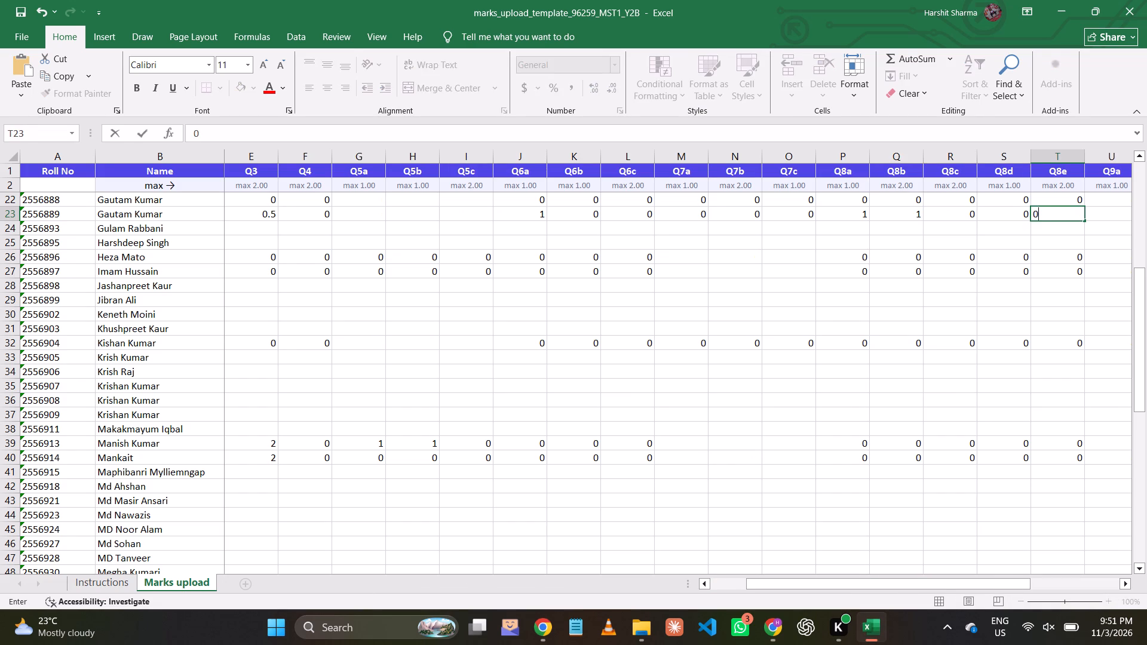
# Return to the Name column, move to row 24 and save the workbook.
pyautogui.press('Left')
pyautogui.press('Left')
pyautogui.press('Left')
pyautogui.press('Left')
pyautogui.press('Left')
pyautogui.press('Left')
pyautogui.press('Left')
pyautogui.press('Left')
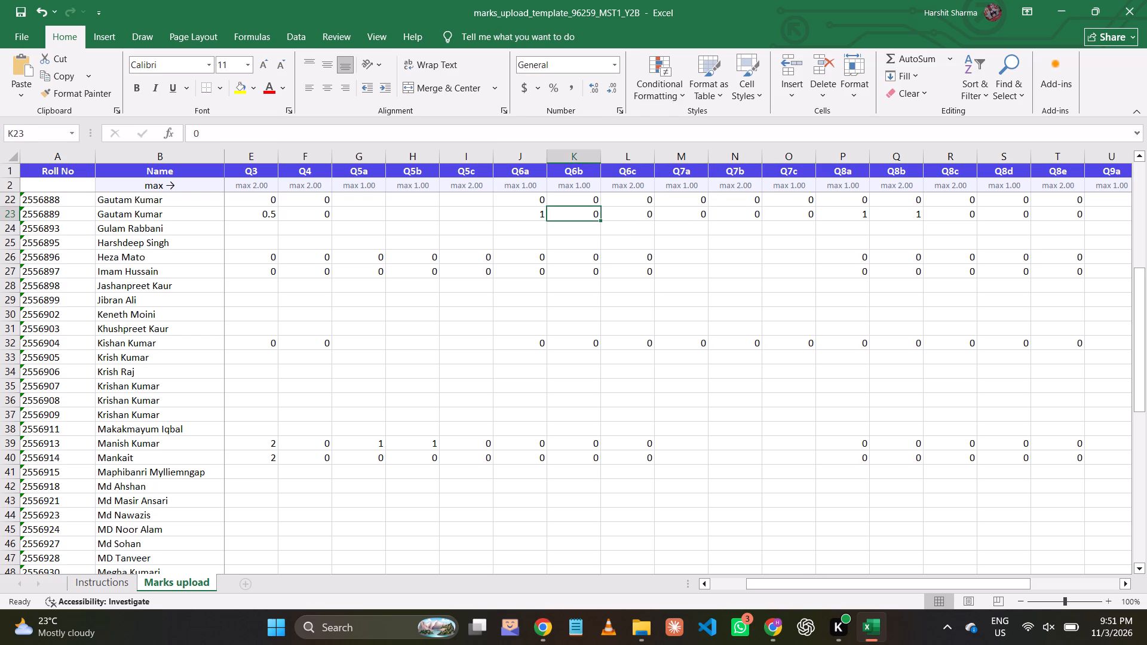
pyautogui.press('Left')
pyautogui.press('Left')
pyautogui.press('Left')
pyautogui.press('Left')
pyautogui.press('Left')
pyautogui.press('Left')
pyautogui.press('Left')
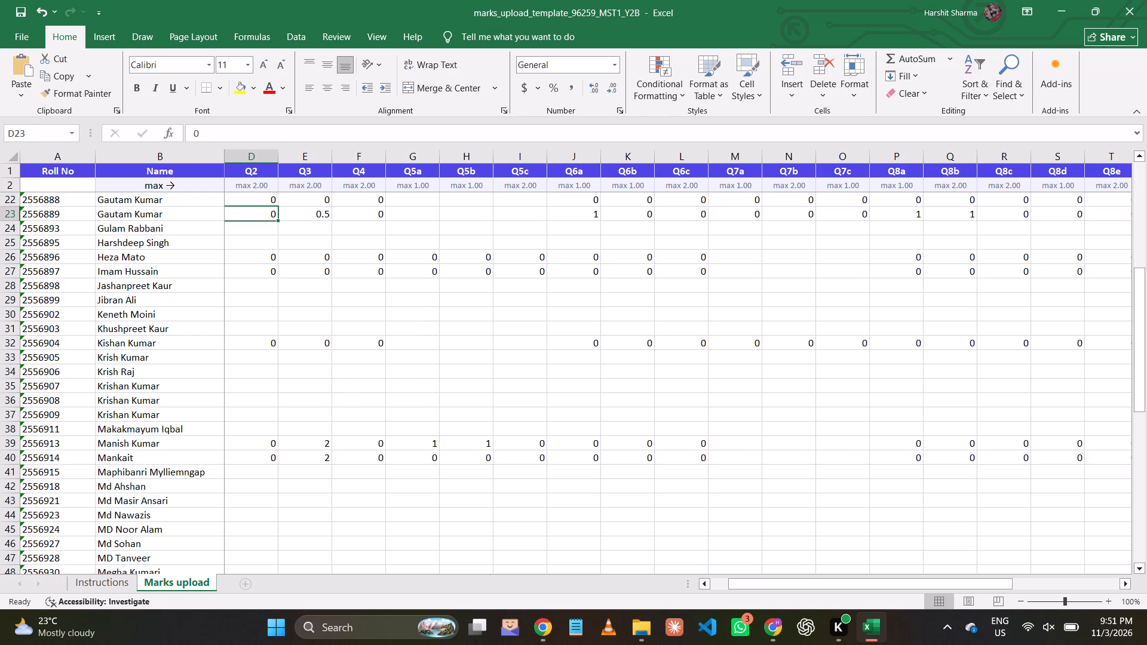
pyautogui.press('Right')
pyautogui.press('Left')
pyautogui.press('Left')
pyautogui.press('Left')
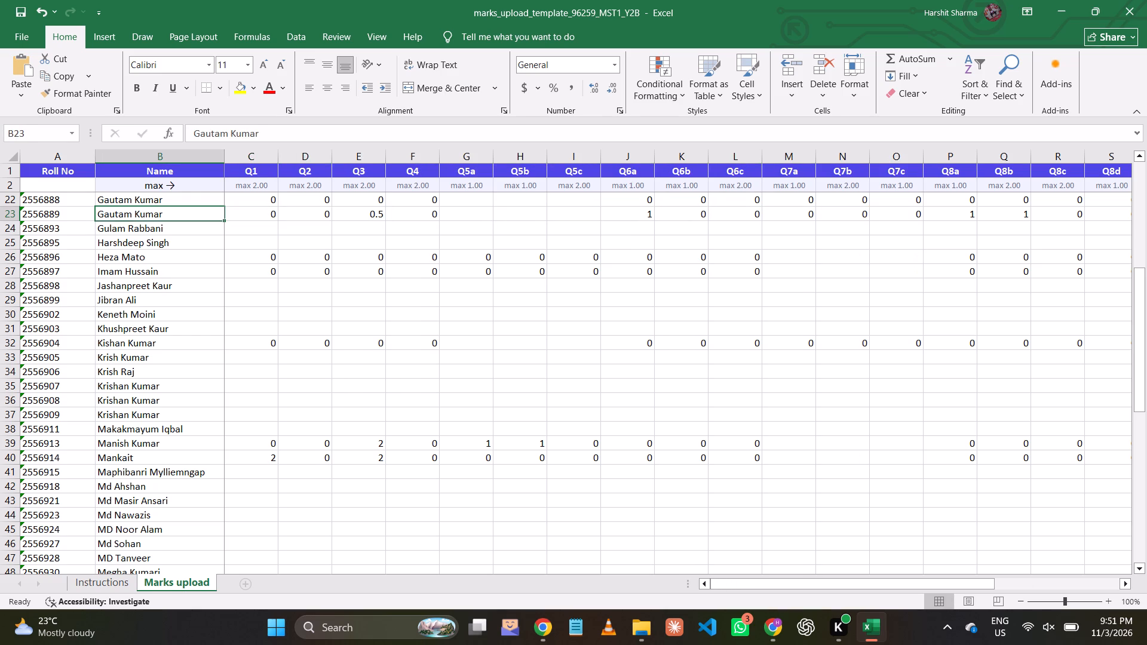
pyautogui.press('Right')
pyautogui.press('Down')
pyautogui.press('Left')
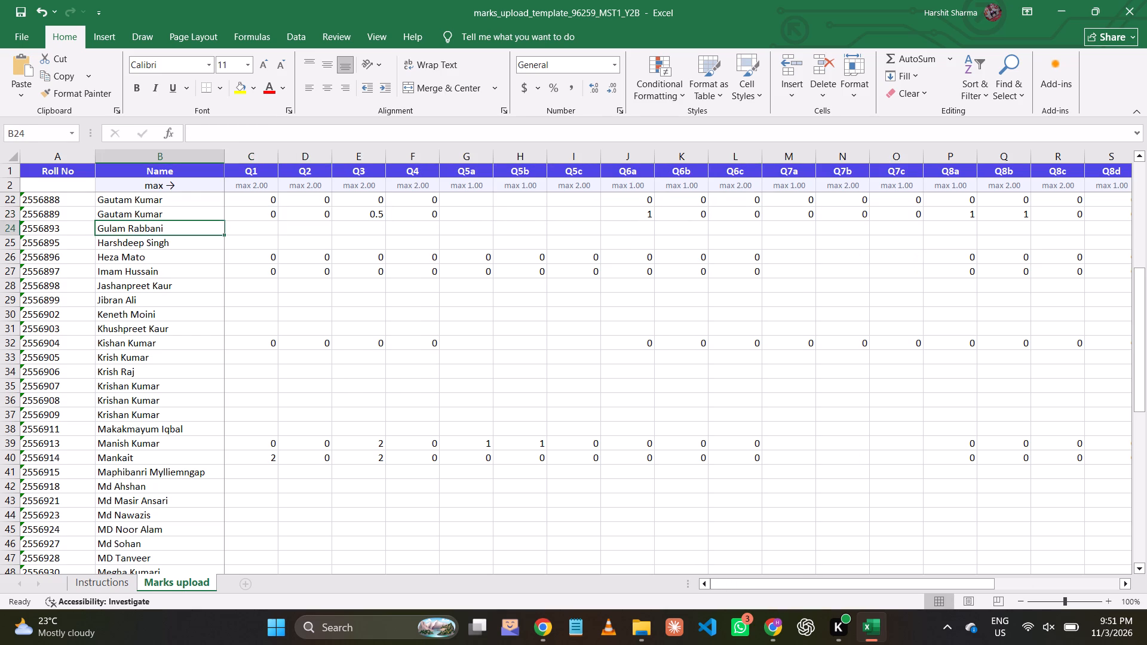
pyautogui.hotkey('ctrl', 's')
# Go to row 25 and enter 0 for Q1, 0 for Q2, 1 for Q3 and 0 for Q4.
pyautogui.press('Down')
pyautogui.press('Down')
pyautogui.press('Down')
pyautogui.press('Up')
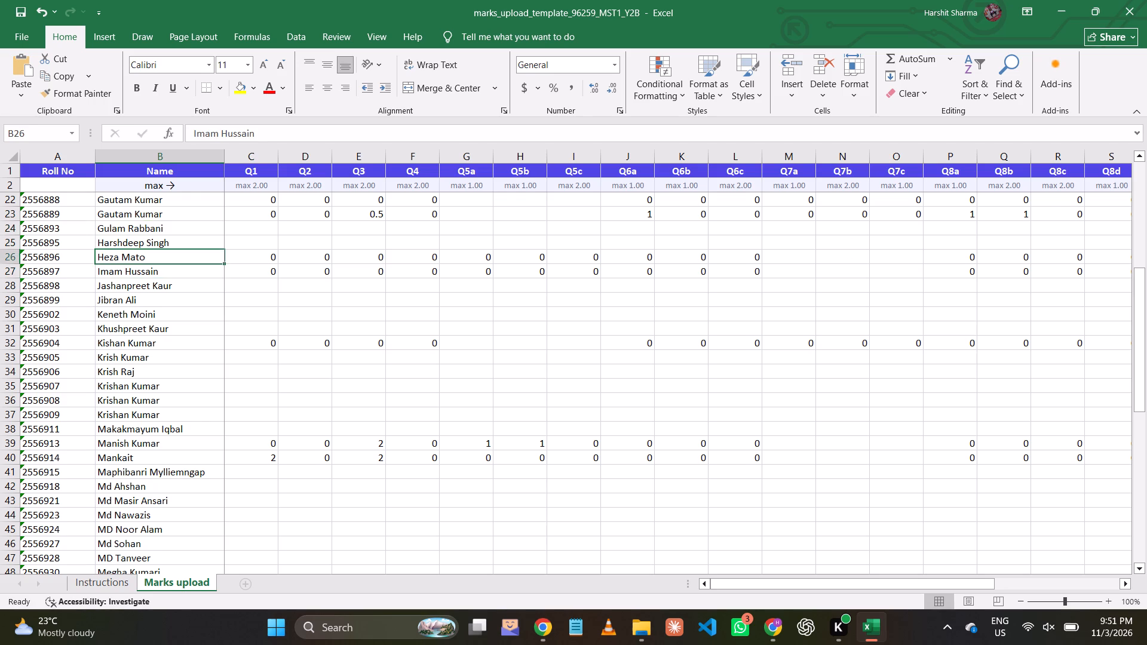
pyautogui.press('Up')
pyautogui.press('Right')
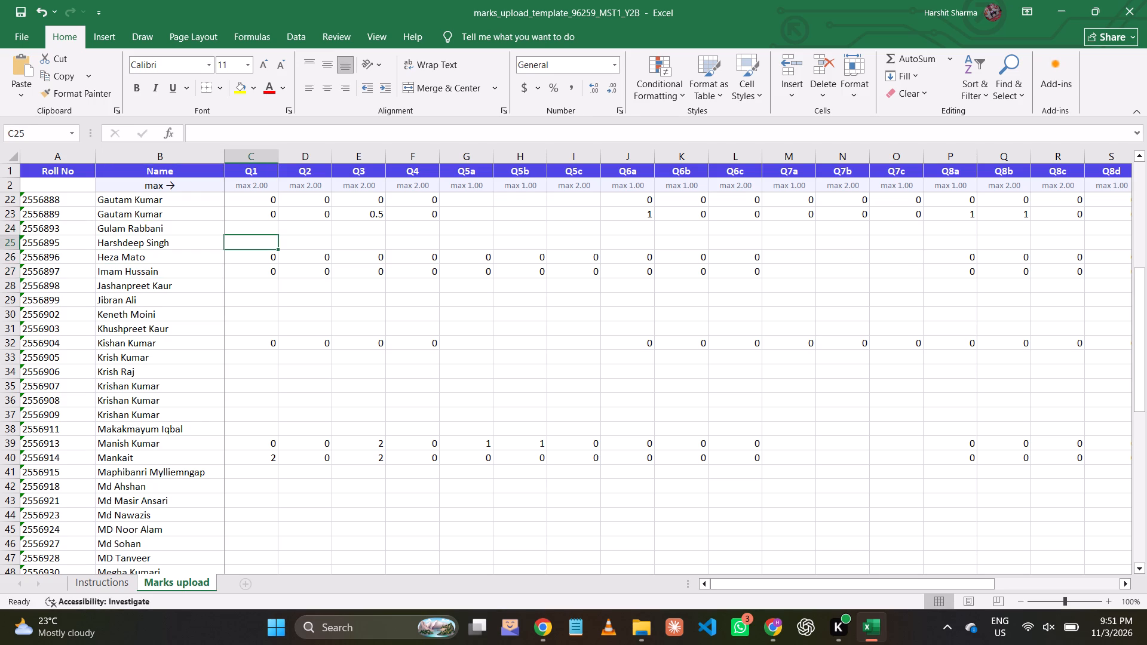
pyautogui.press('0')
pyautogui.press('Right')
pyautogui.press('0')
pyautogui.press('Right')
pyautogui.press('1')
pyautogui.press('Right')
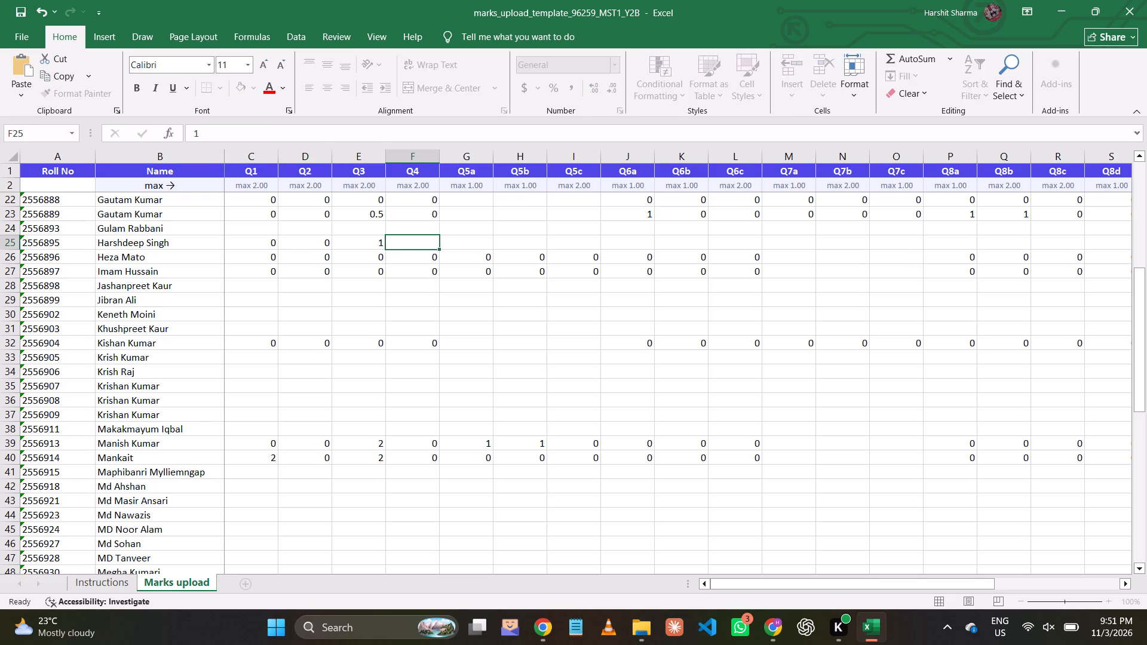
pyautogui.press('0')
pyautogui.press('Right')
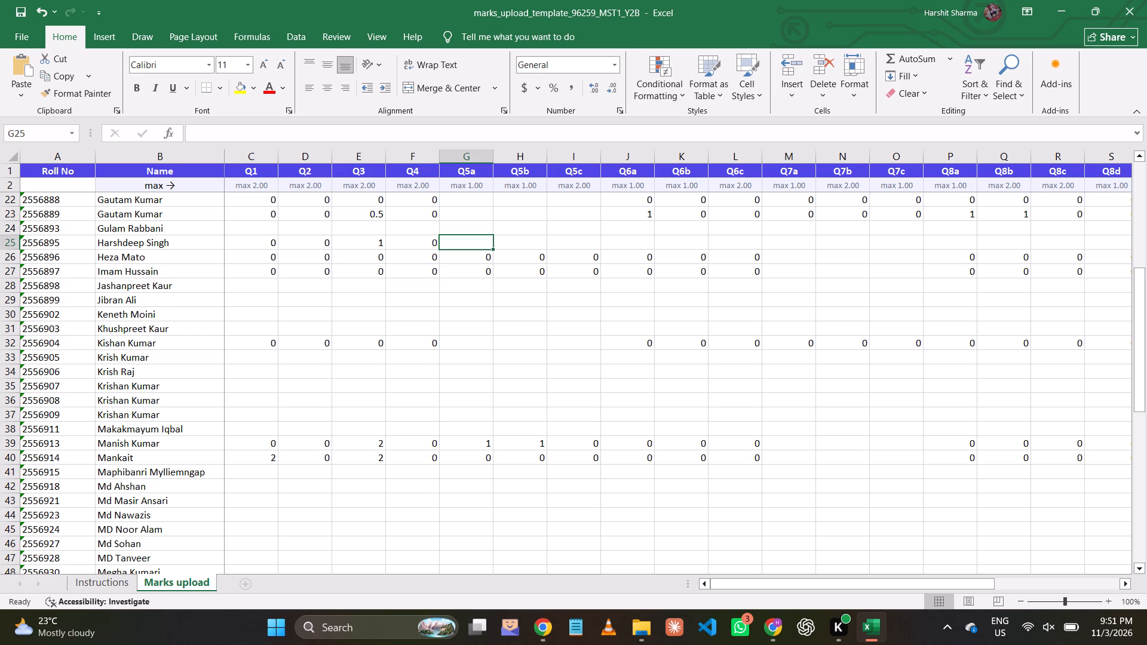
# Enter 0 for every Q5 and Q6 part in row 25, from Q5a to Q6c.
pyautogui.press('0')
pyautogui.press('Right')
pyautogui.press('0')
pyautogui.press('Right')
pyautogui.press('0')
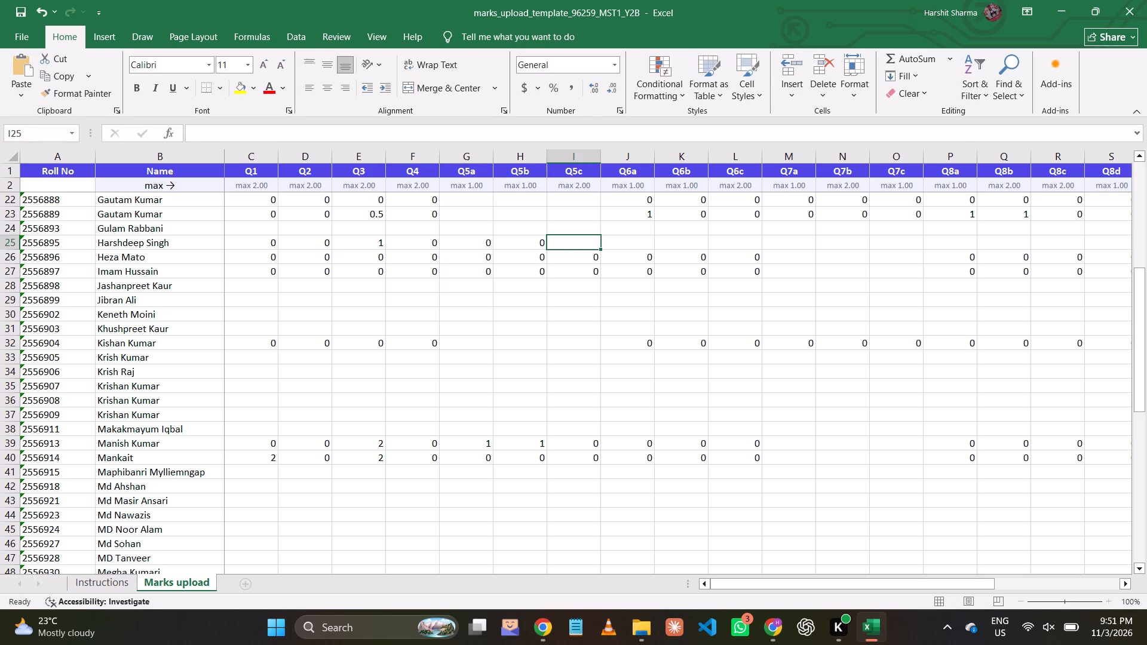
pyautogui.press('Right')
pyautogui.press('0')
pyautogui.press('Right')
pyautogui.press('0')
pyautogui.press('Right')
pyautogui.press('0')
pyautogui.press('Right')
# Leave Q7 blank in row 25 and enter its Q8a to Q8e marks as 0, 0, 1, 0, 0.
pyautogui.press('Right')
pyautogui.press('Right')
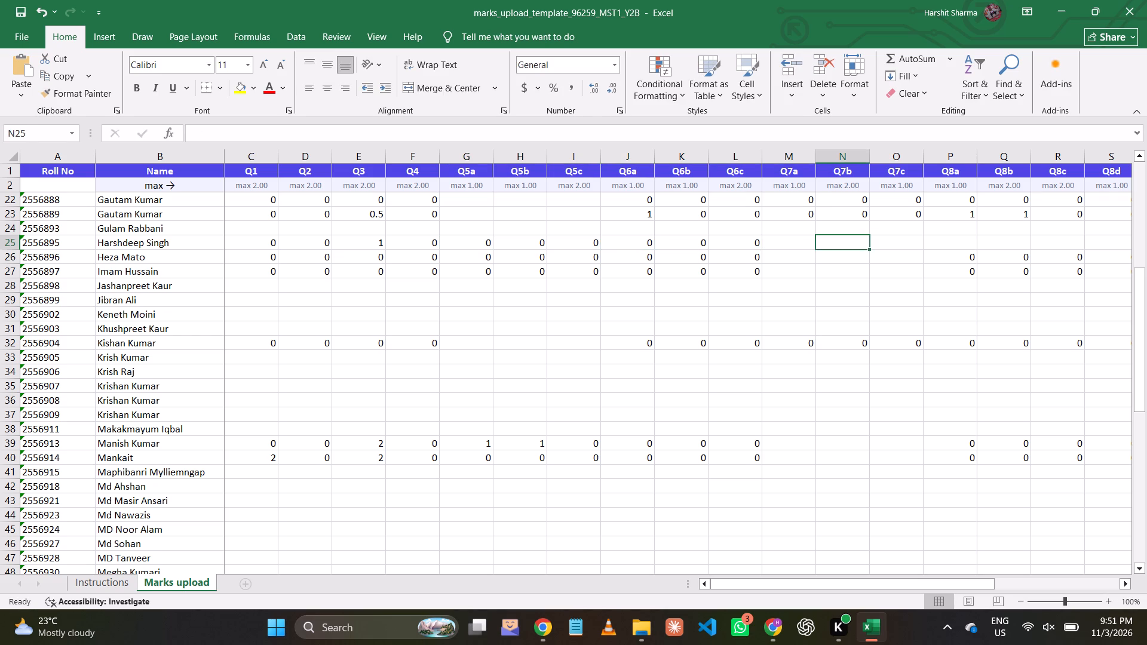
pyautogui.press('Right')
pyautogui.press('0')
pyautogui.press('Right')
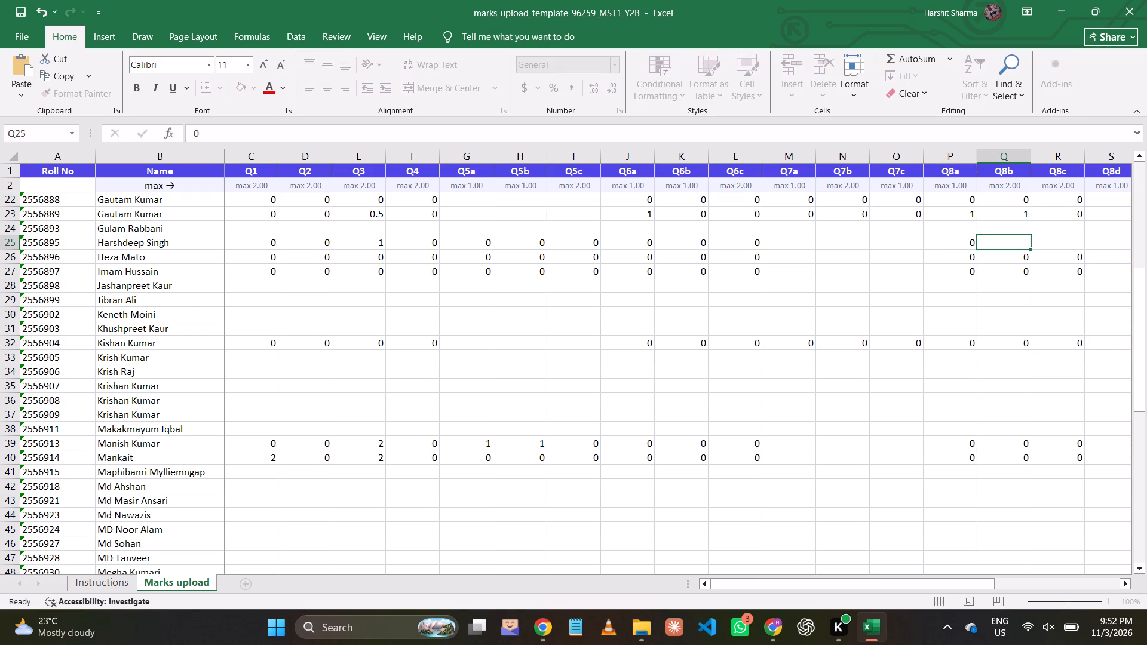
pyautogui.press('0')
pyautogui.press('Right')
pyautogui.press('1')
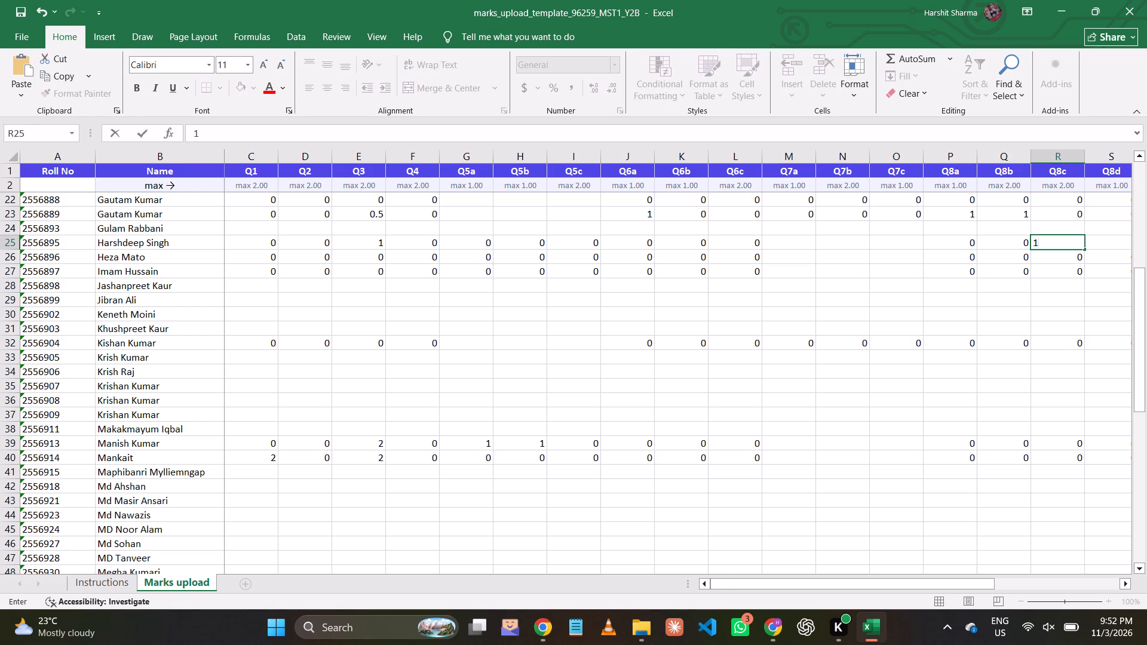
pyautogui.press('Right')
pyautogui.press('0')
pyautogui.press('Right')
pyautogui.press('0')
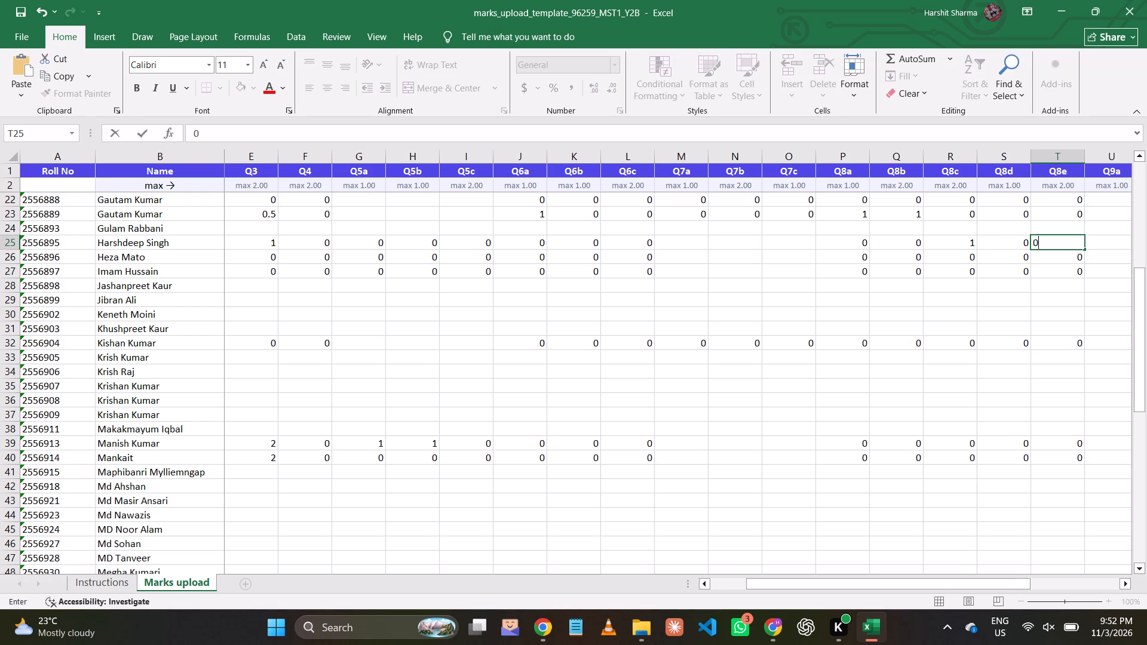
# Go to the Q1 cell of row 28 and save the workbook.
pyautogui.press('Down')
pyautogui.press('Down')
pyautogui.press('Down')
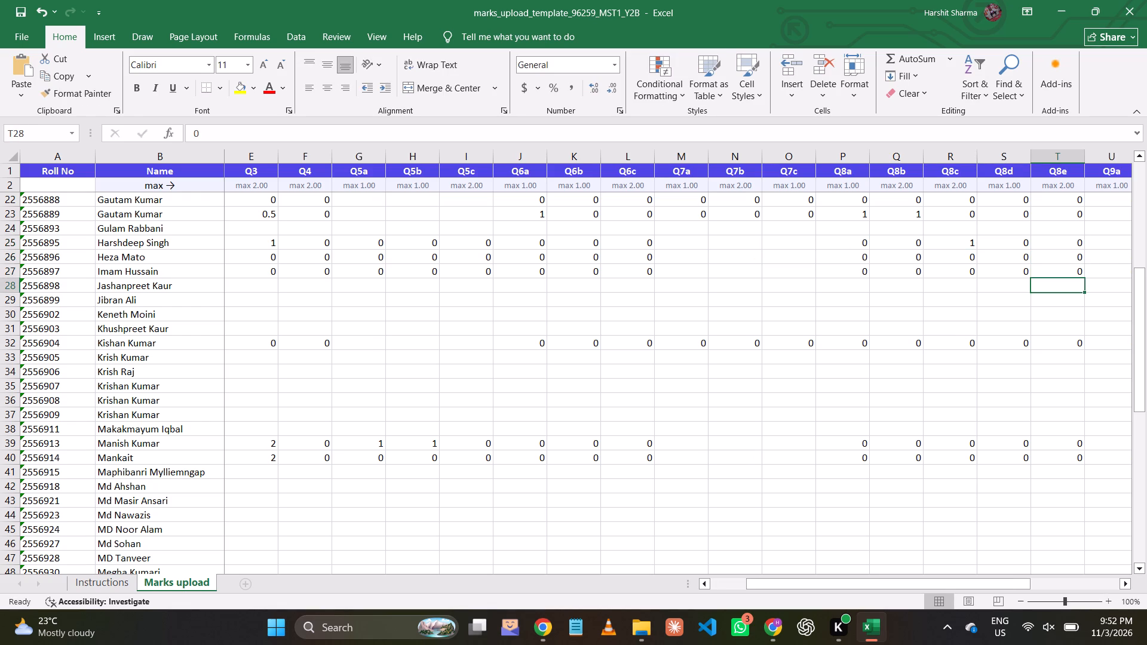
pyautogui.press('Left')
pyautogui.press('Left')
pyautogui.press('Left')
pyautogui.press('Left')
pyautogui.press('Left')
pyautogui.press('Left')
pyautogui.press('Left')
pyautogui.press('Left')
pyautogui.press('Left')
pyautogui.press('Left')
pyautogui.press('Left')
pyautogui.press('Left')
pyautogui.press('Left')
pyautogui.press('Left')
pyautogui.press('Left')
pyautogui.press('Left')
pyautogui.press('Left')
pyautogui.press('Left')
pyautogui.press('Left')
pyautogui.press('Left')
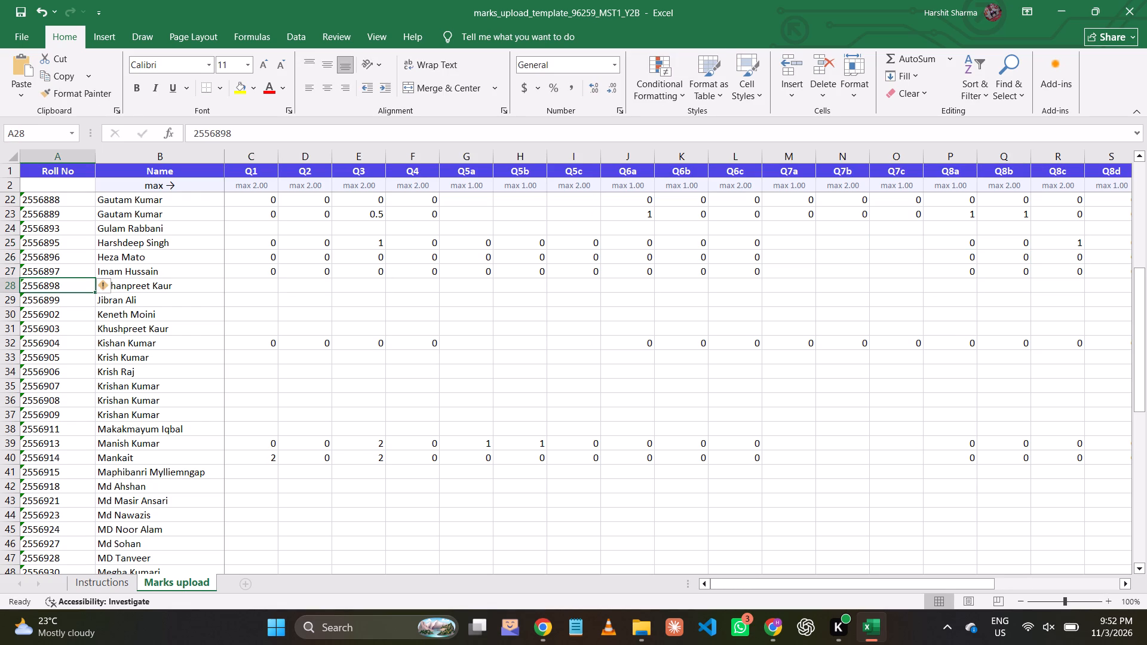
pyautogui.press('Right')
pyautogui.press('Right')
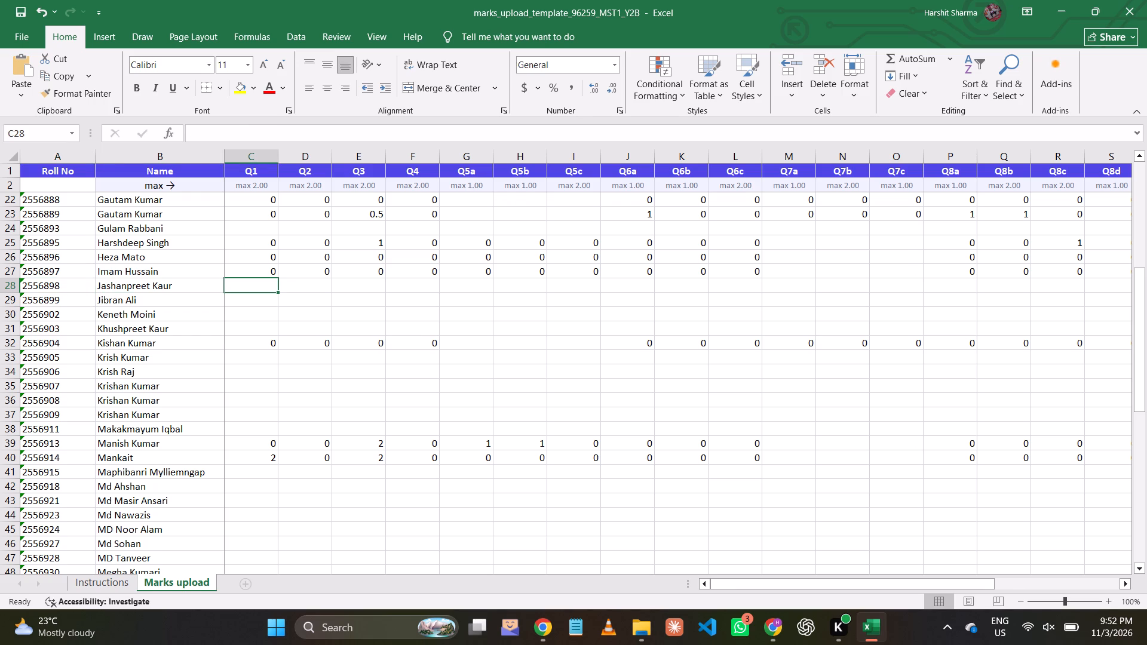
pyautogui.hotkey('ctrl', 's')
# Go up to row 6 and enter 0 for each of Q1, Q2, Q3 and Q4.
pyautogui.press('Up')
pyautogui.press('Up')
pyautogui.press('Up')
pyautogui.press('Up')
pyautogui.press('Up')
pyautogui.press('Up')
pyautogui.press('Up')
pyautogui.press('Up')
pyautogui.press('Up')
pyautogui.press('Up')
pyautogui.press('Up')
pyautogui.press('Up')
pyautogui.press('Up')
pyautogui.press('Up')
pyautogui.press('Up')
pyautogui.press('Up')
pyautogui.press('Up')
pyautogui.press('Up')
pyautogui.press('Up')
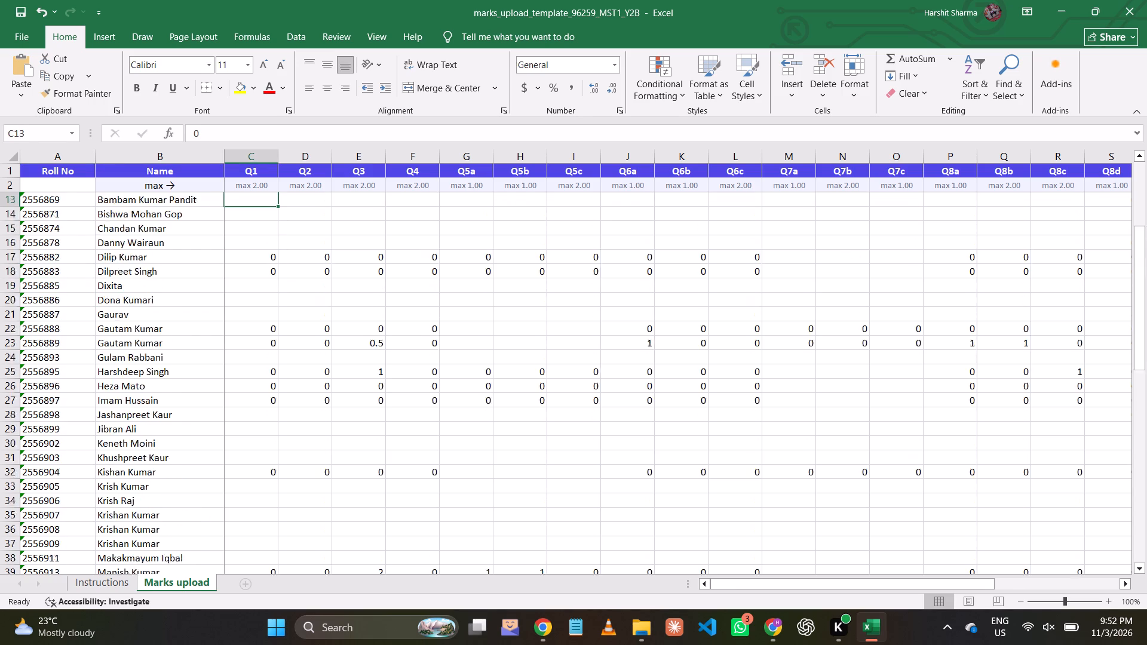
pyautogui.press('Up')
pyautogui.press('Up')
pyautogui.press('Up')
pyautogui.press('Up')
pyautogui.press('Up')
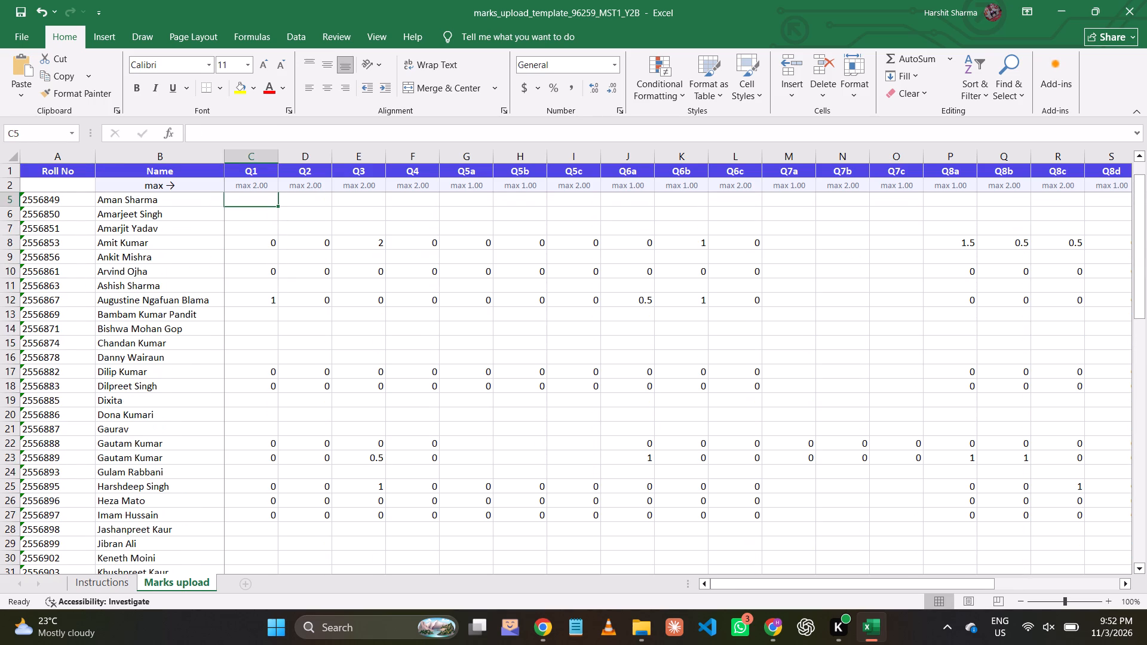
pyautogui.press('Down')
pyautogui.press('Down')
pyautogui.press('Up')
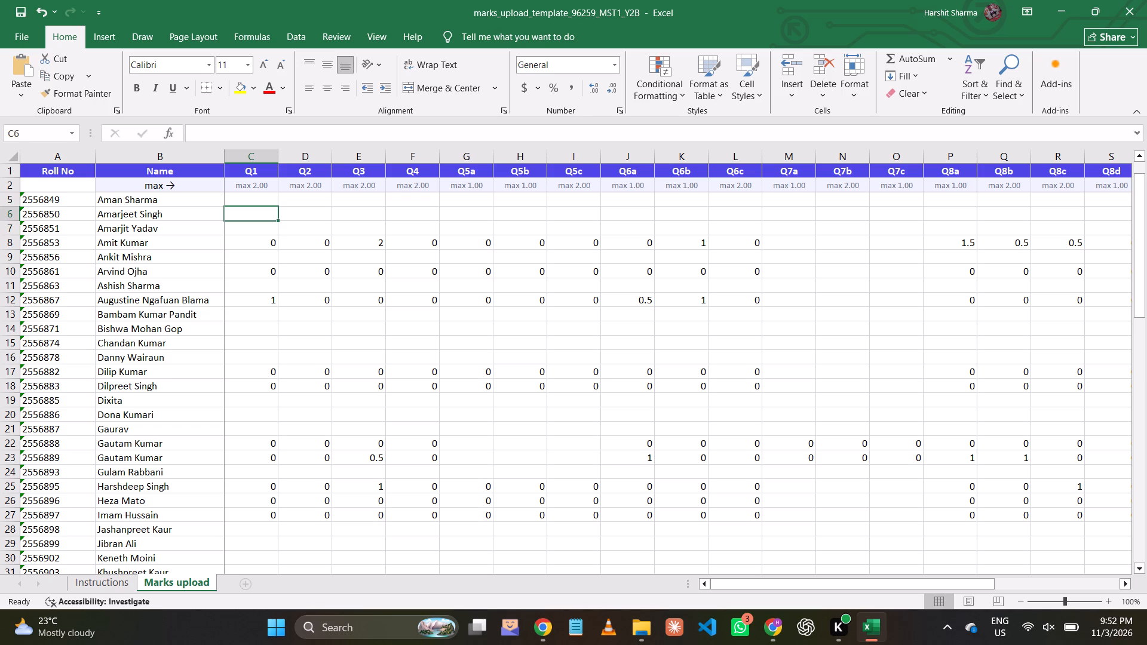
pyautogui.press('0')
pyautogui.press('Right')
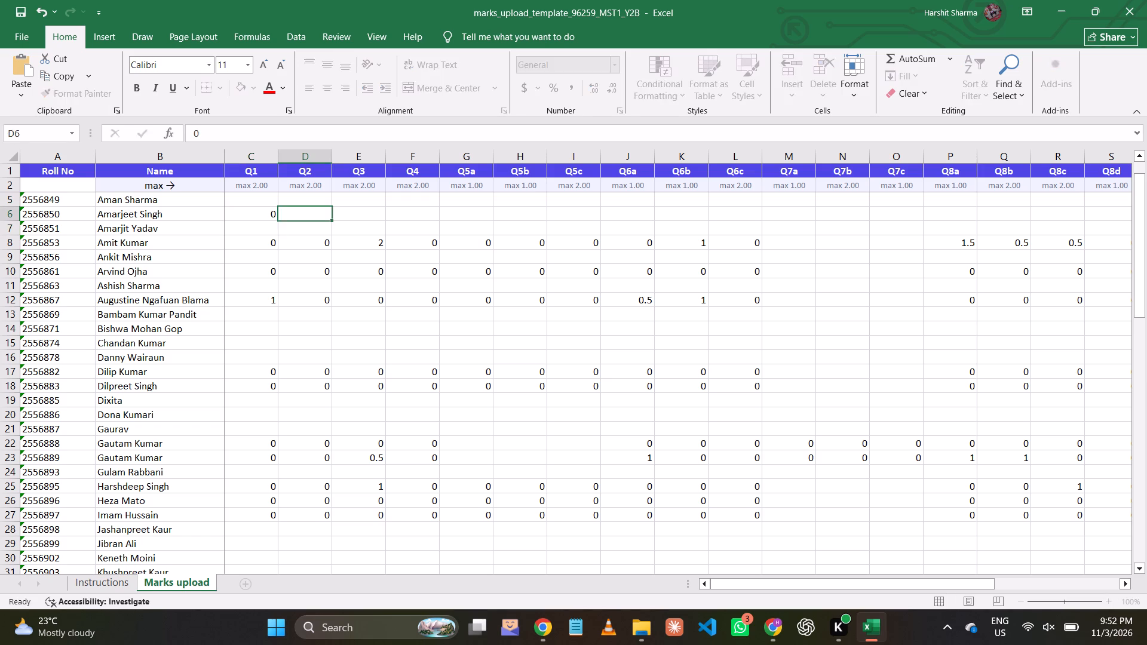
pyautogui.press('0')
pyautogui.press('Right')
pyautogui.press('0')
pyautogui.press('Right')
pyautogui.press('0')
# Leave Q5 blank in row 6 and enter 0 for every Q6 and Q7 part, from Q6a to Q7c.
pyautogui.press('Right')
pyautogui.press('Right')
pyautogui.press('Right')
pyautogui.press('Right')
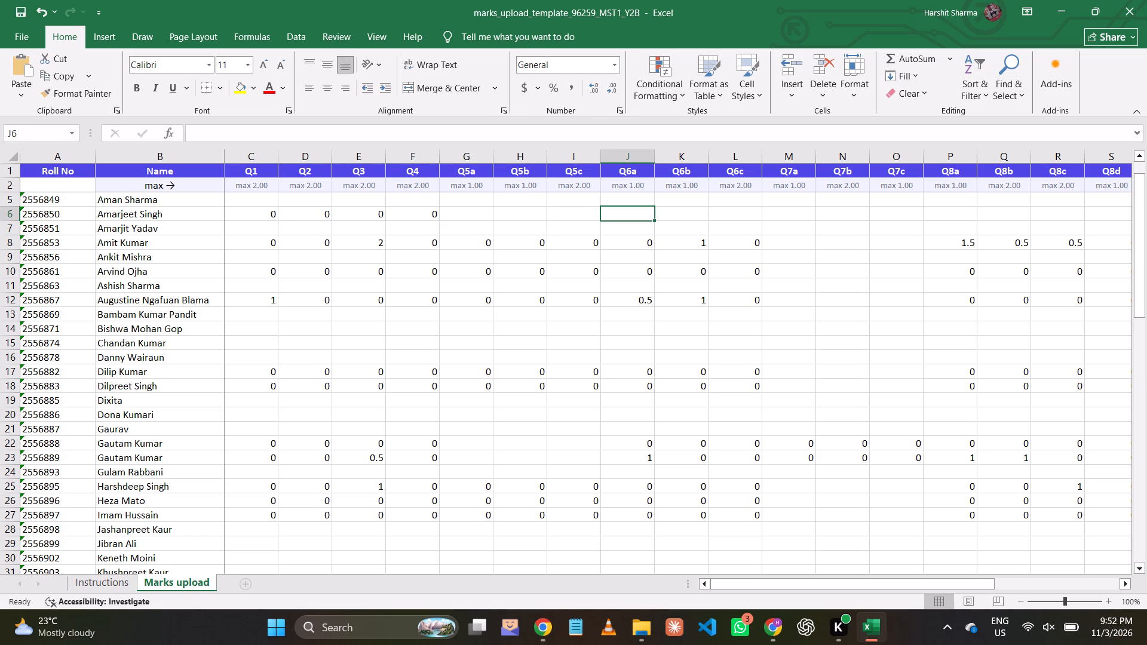
pyautogui.press('0')
pyautogui.press('Right')
pyautogui.press('0')
pyautogui.press('Right')
pyautogui.press('0')
pyautogui.press('Right')
pyautogui.press('0')
pyautogui.press('Right')
pyautogui.press('0')
pyautogui.press('Right')
pyautogui.press('0')
# Enter 0 for Q8a to Q8e in row 6 and save the workbook.
pyautogui.press('Right')
pyautogui.press('0')
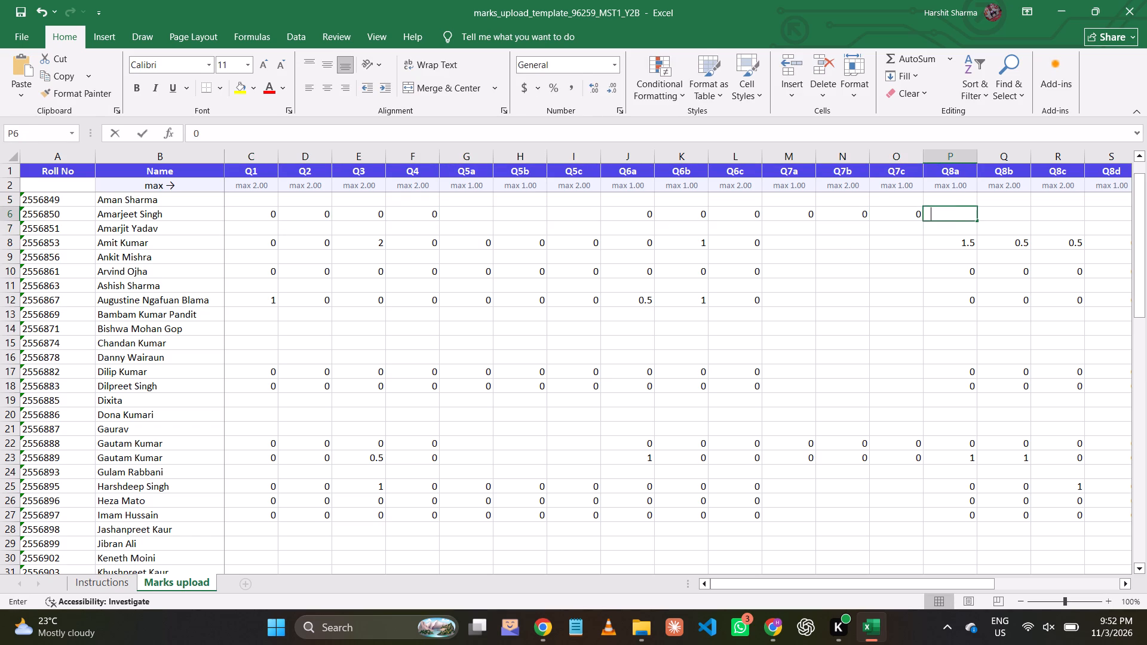
pyautogui.press('Right')
pyautogui.press('0')
pyautogui.press('Right')
pyautogui.press('0')
pyautogui.press('Right')
pyautogui.press('0')
pyautogui.press('Right')
pyautogui.press('0')
pyautogui.press('Right')
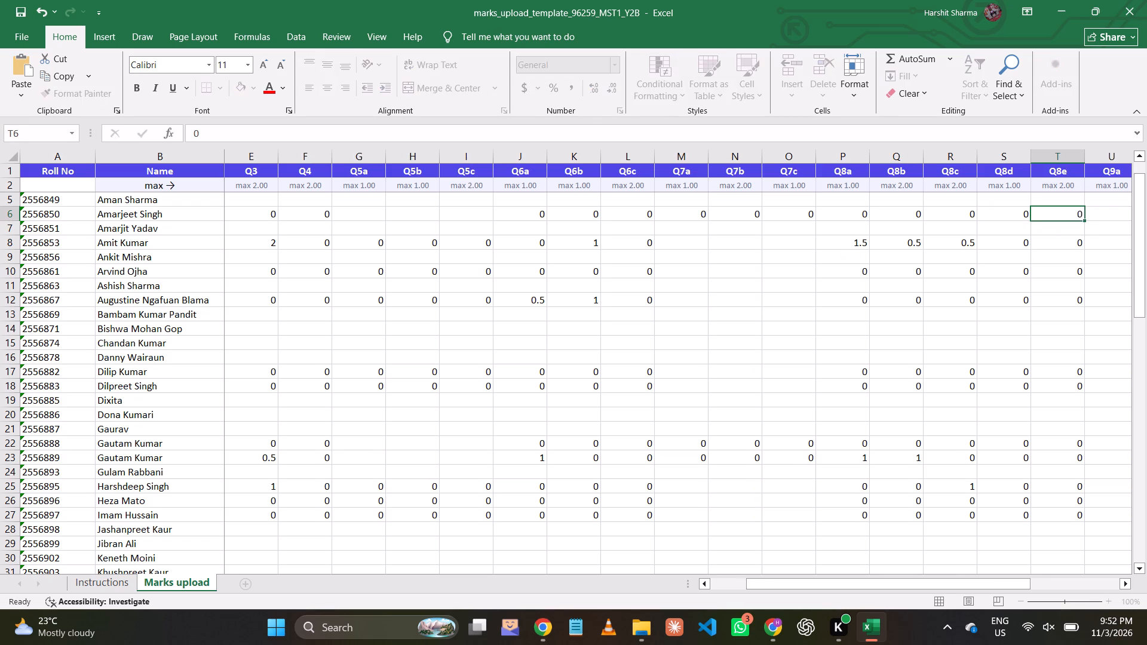
pyautogui.press('Down')
pyautogui.hotkey('ctrl', 's')
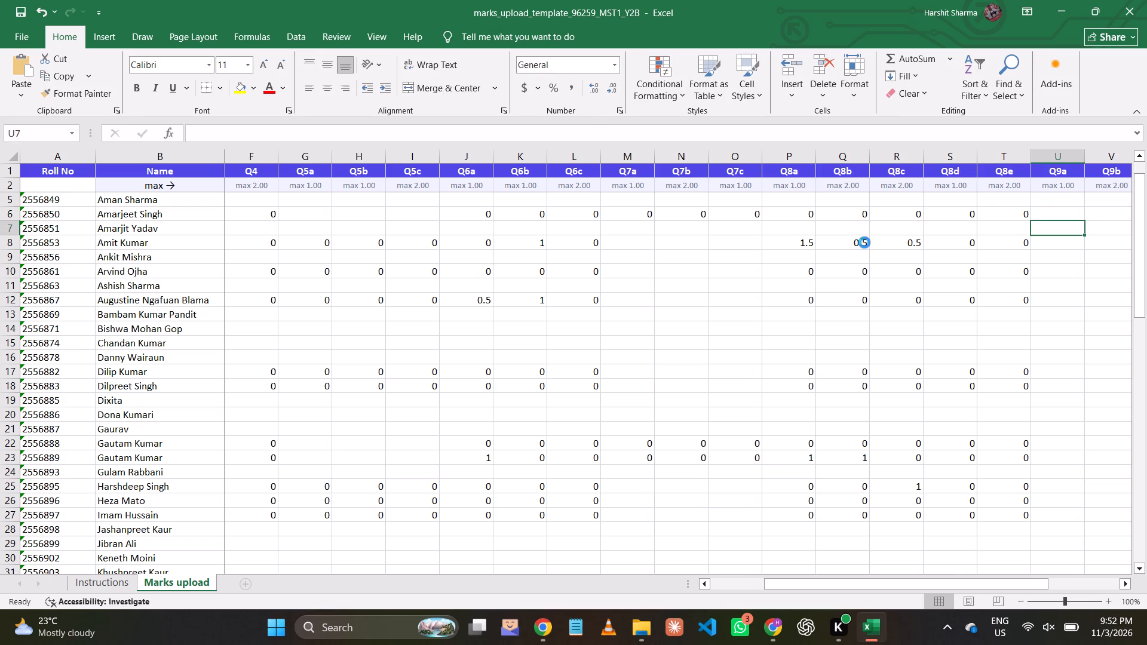
# Return to the Q1 column and look through the student rows from row 8 up to row 3.
pyautogui.press('Down')
pyautogui.press('Left')
pyautogui.press('Left')
pyautogui.press('Left')
pyautogui.press('Left')
pyautogui.press('Left')
pyautogui.press('Left')
pyautogui.press('Left')
pyautogui.press('Left')
pyautogui.press('Left')
pyautogui.press('Left')
pyautogui.press('Left')
pyautogui.press('Left')
pyautogui.press('Left')
pyautogui.press('Left')
pyautogui.press('Left')
pyautogui.press('Left')
pyautogui.press('Left')
pyautogui.press('Left')
pyautogui.press('Left')
pyautogui.press('Left')
pyautogui.press('Left')
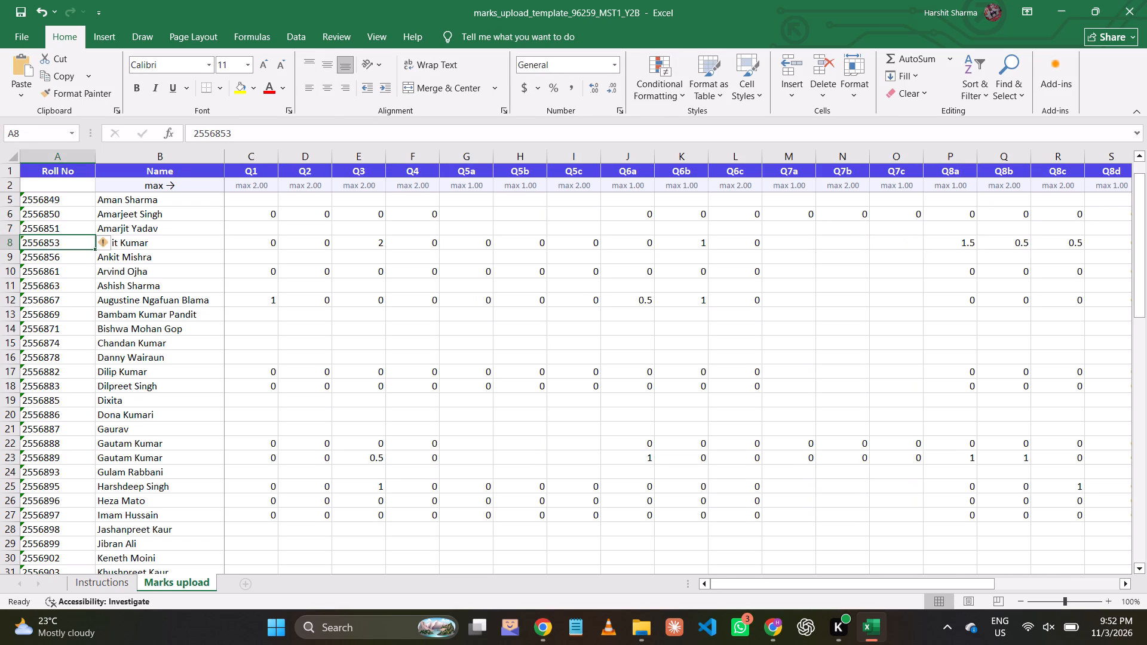
pyautogui.press('Right')
pyautogui.press('Right')
pyautogui.press('Up')
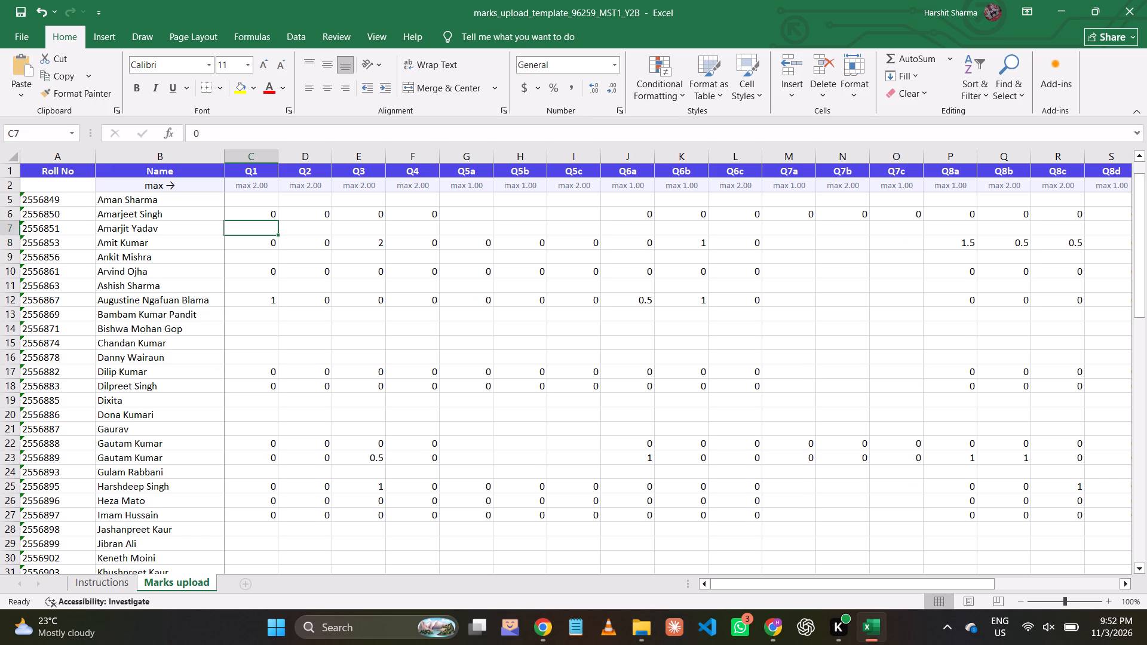
pyautogui.press('Up')
pyautogui.press('Up')
pyautogui.press('Up')
pyautogui.press('Up')
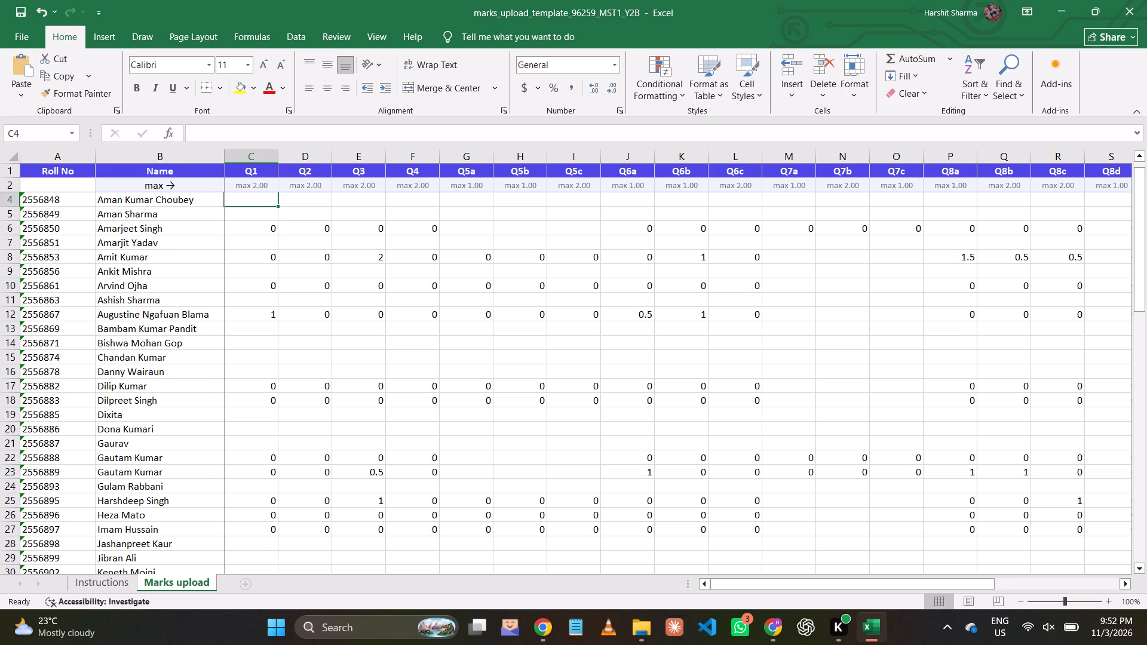
pyautogui.press('Up')
pyautogui.press('Up')
pyautogui.press('Down')
pyautogui.press('Down')
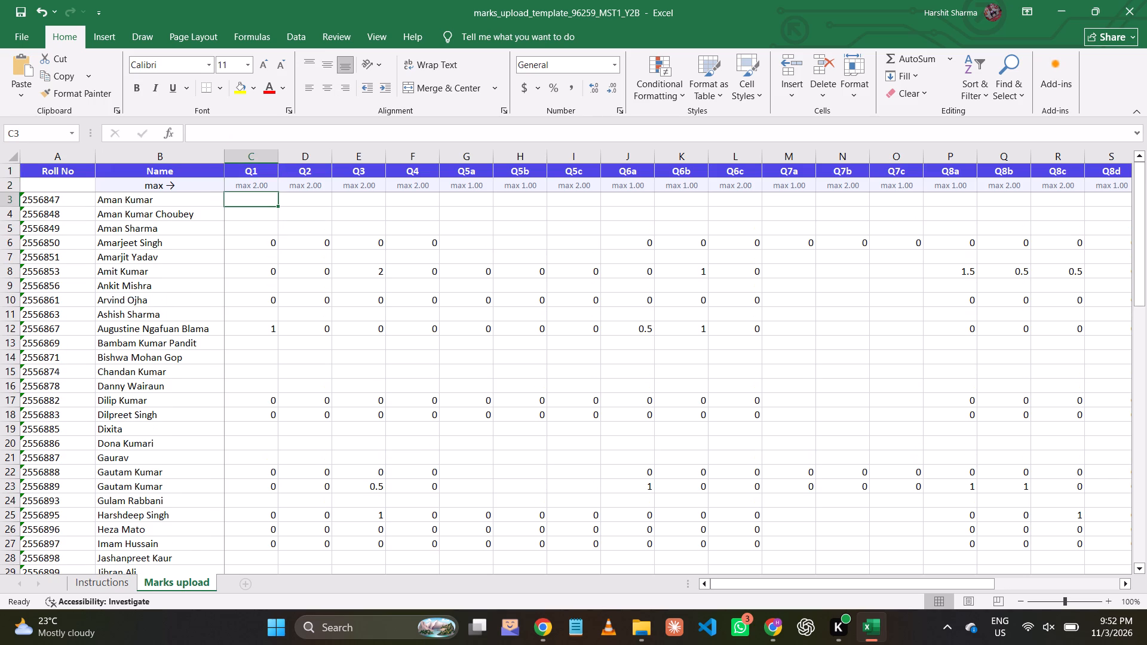
# Go down the Q1 column to row 66 and enter 0 for each of Q1, Q2, Q3 and Q4.
pyautogui.press('Down')
pyautogui.press('Down')
pyautogui.press('Down')
pyautogui.press('Down')
pyautogui.press('Down')
pyautogui.press('Down')
pyautogui.press('Down')
pyautogui.press('Down')
pyautogui.press('Down')
pyautogui.press('Down')
pyautogui.press('Down')
pyautogui.press('Down')
pyautogui.press('Down')
pyautogui.press('Down')
pyautogui.press('Down')
pyautogui.press('Down')
pyautogui.press('Down')
pyautogui.press('Down')
pyautogui.press('Down')
pyautogui.press('Down')
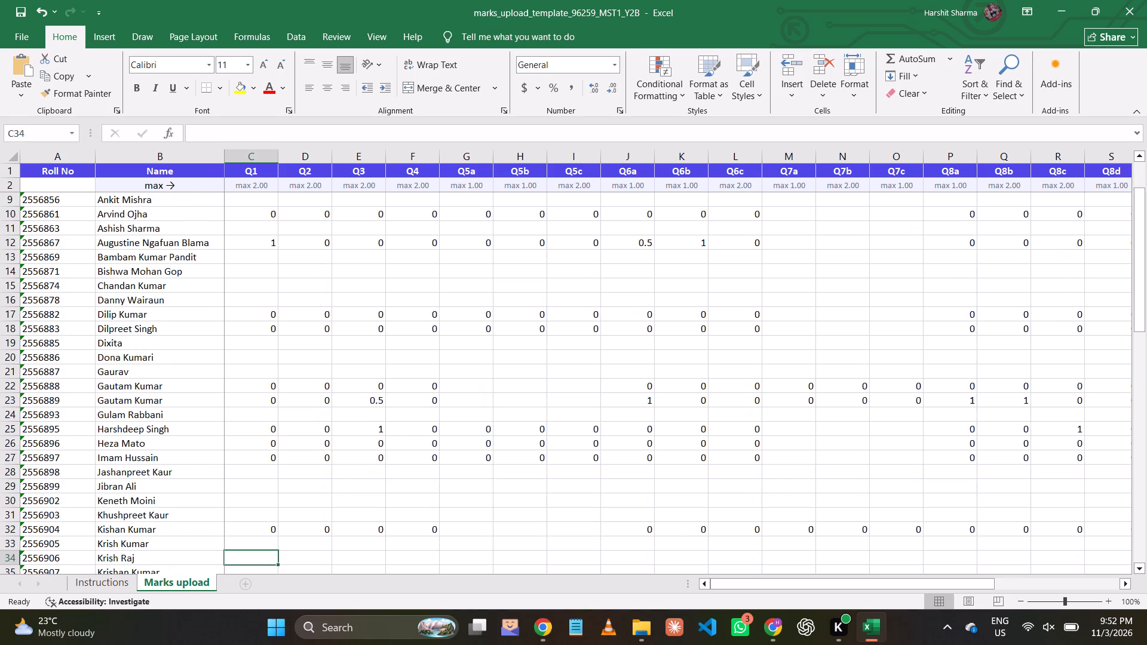
pyautogui.press('Down')
pyautogui.press('Down')
pyautogui.press('Down')
pyautogui.press('Down')
pyautogui.press('Down')
pyautogui.press('Down')
pyautogui.press('Down')
pyautogui.press('Down')
pyautogui.press('Down')
pyautogui.press('Down')
pyautogui.press('Down')
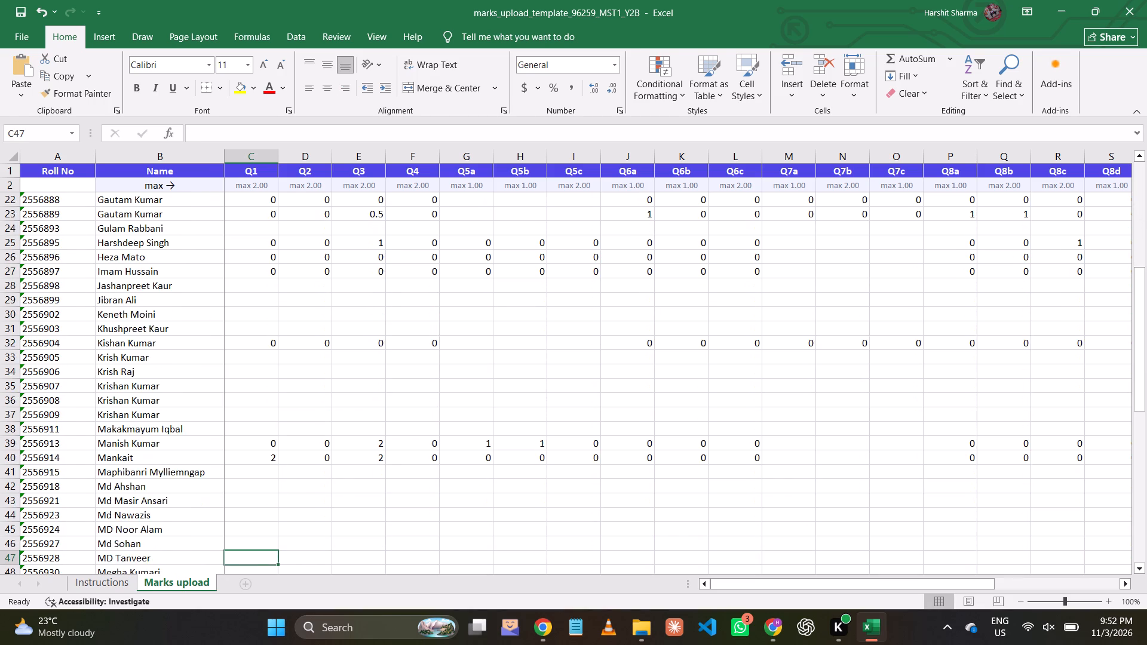
pyautogui.press('Down')
pyautogui.press('Down')
pyautogui.press('Down')
pyautogui.press('Down')
pyautogui.press('Down')
pyautogui.press('Down')
pyautogui.press('Down')
pyautogui.press('Down')
pyautogui.press('Down')
pyautogui.press('Down')
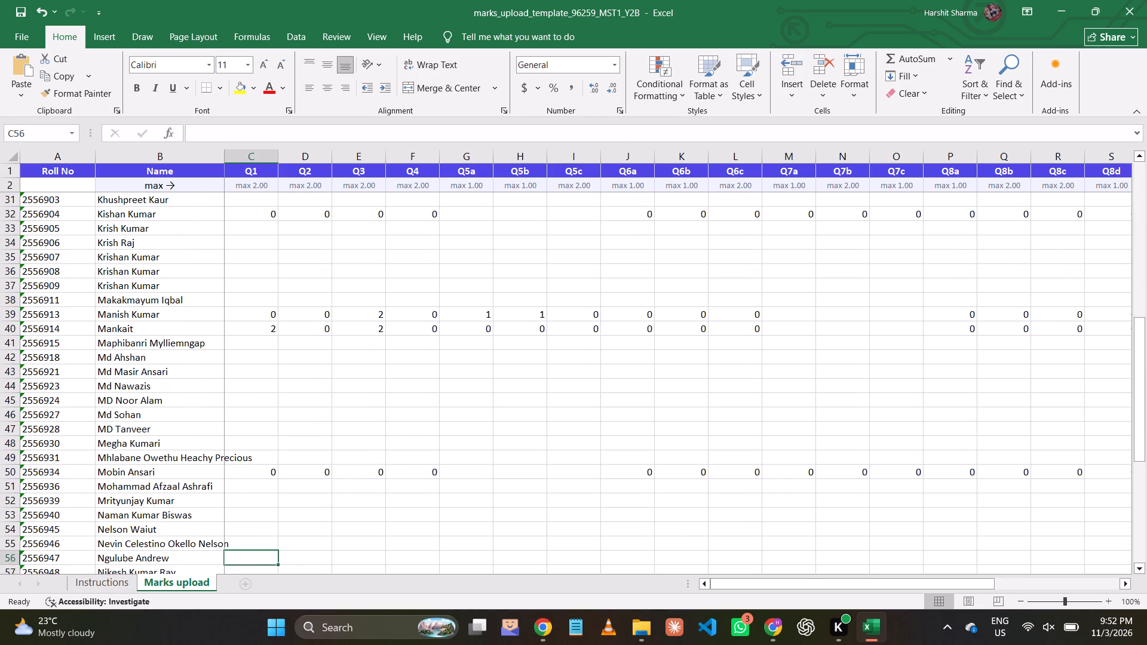
pyautogui.press('Down')
pyautogui.press('Down')
pyautogui.press('Down')
pyautogui.press('Down')
pyautogui.press('Down')
pyautogui.press('Down')
pyautogui.press('Down')
pyautogui.press('Down')
pyautogui.press('Down')
pyautogui.press('Down')
pyautogui.press('Down')
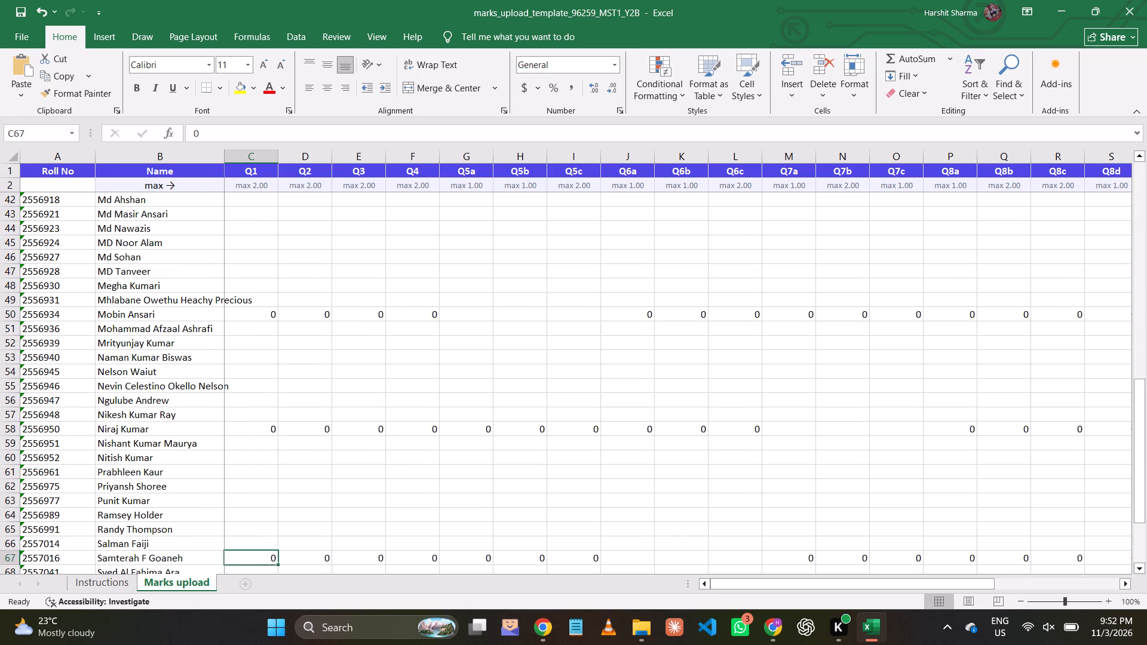
pyautogui.press('Up')
pyautogui.press('Up')
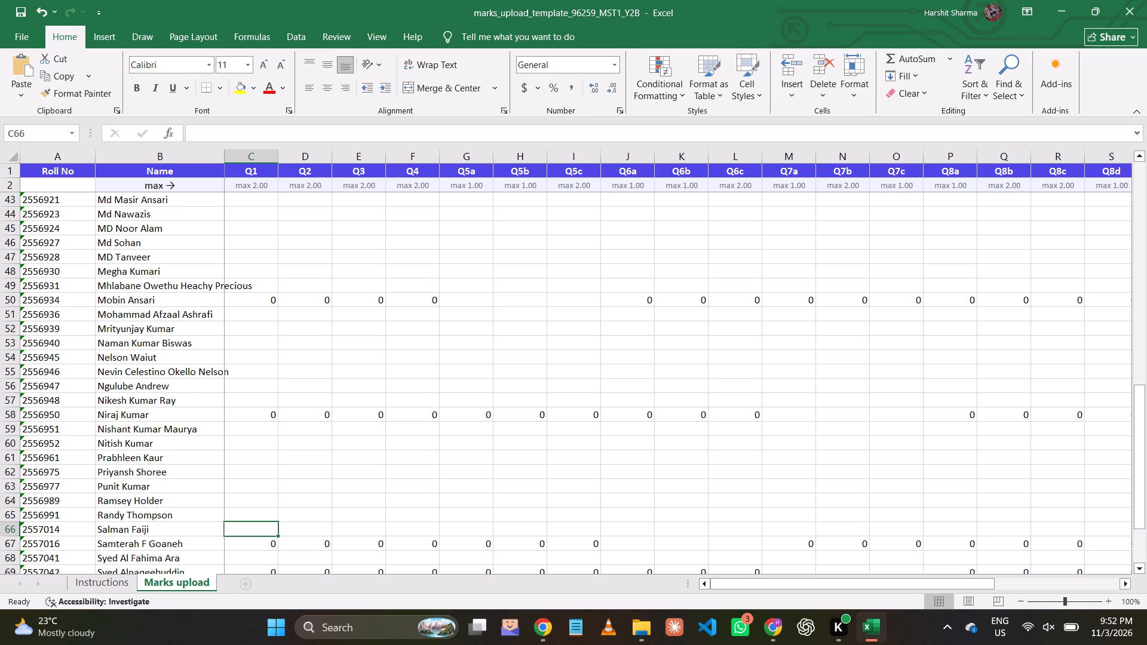
pyautogui.press('0')
pyautogui.press('Right')
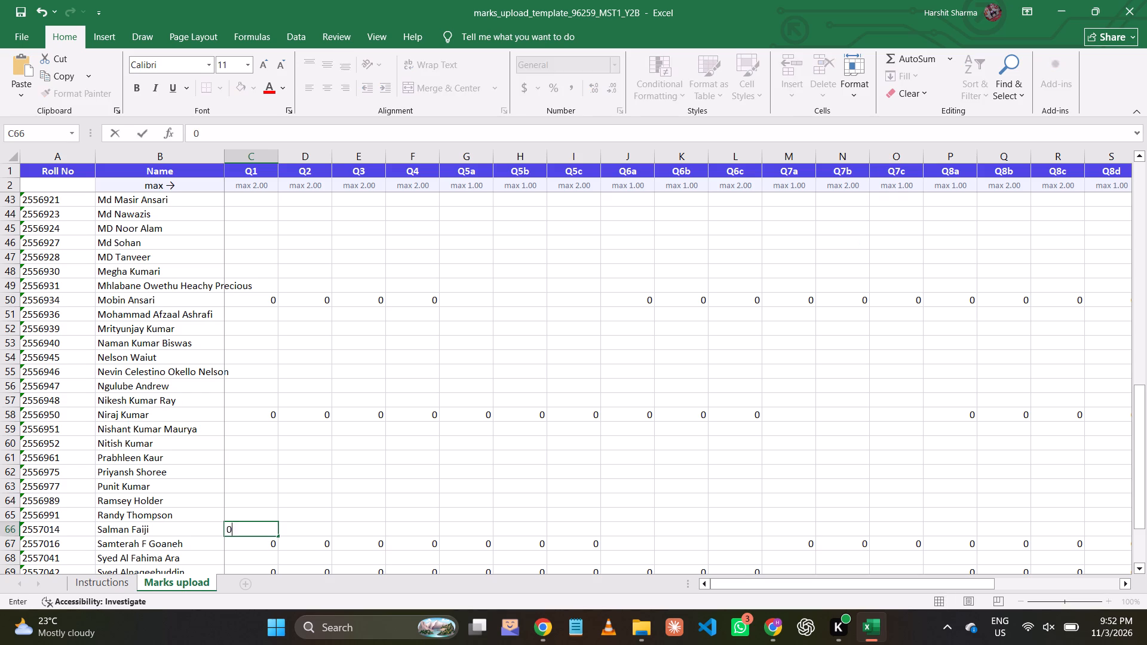
pyautogui.press('0')
pyautogui.press('Right')
pyautogui.press('0')
pyautogui.press('Right')
pyautogui.press('0')
pyautogui.press('Right')
# Enter 0 in row 66 for every Q5 and Q6 part, from Q5a to Q6c.
pyautogui.press('0')
pyautogui.press('Right')
pyautogui.press('0')
pyautogui.press('Right')
pyautogui.press('0')
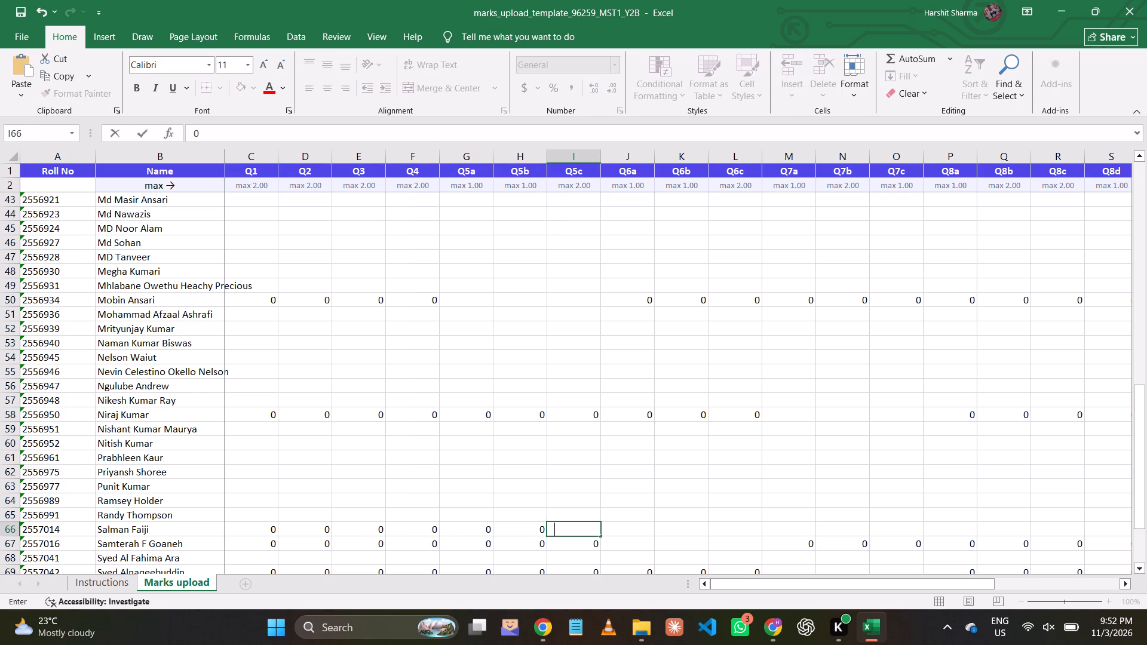
pyautogui.press('Right')
pyautogui.press('0')
pyautogui.press('Right')
pyautogui.press('0')
pyautogui.press('Right')
pyautogui.press('0')
pyautogui.press('Right')
# Leave Q7a to Q7c blank in row 66, enter 0 for Q8a to Q8e, and save the workbook.
pyautogui.press('Right')
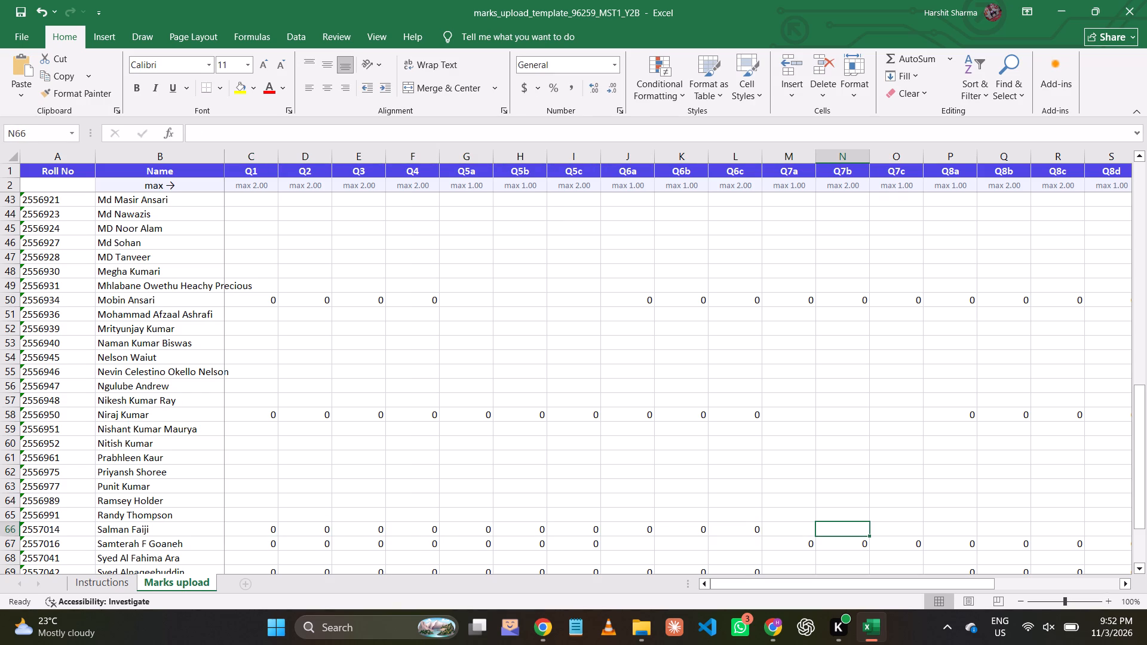
pyautogui.press('Right')
pyautogui.press('Right')
pyautogui.press('0')
pyautogui.press('Right')
pyautogui.press('0')
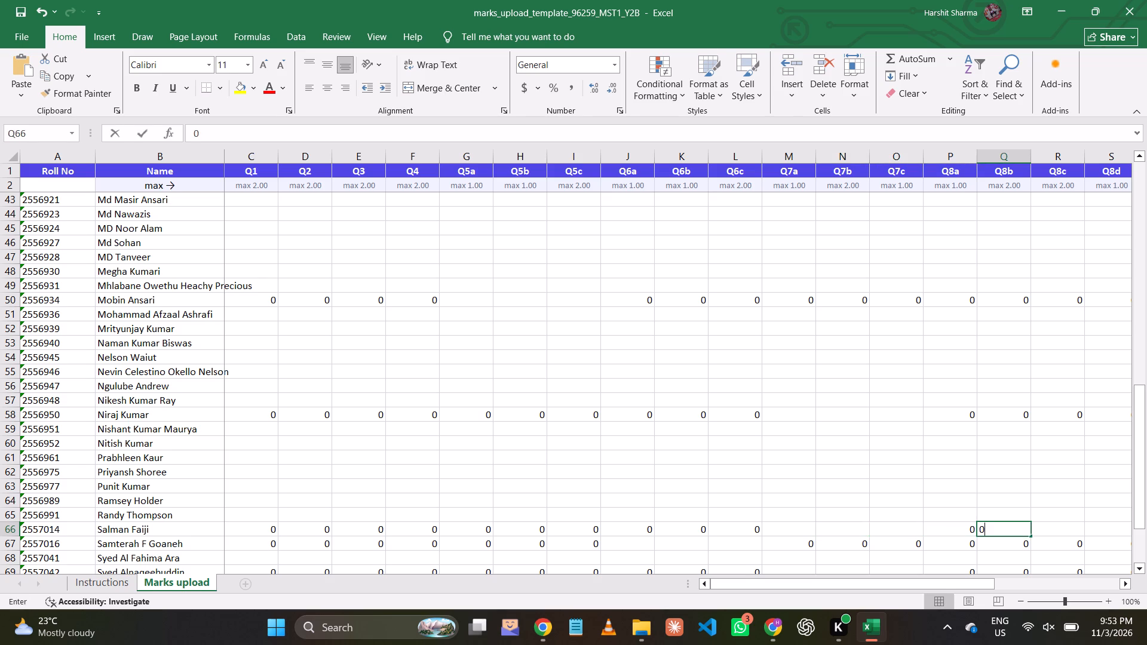
pyautogui.press('Right')
pyautogui.press('0')
pyautogui.press('Right')
pyautogui.press('0')
pyautogui.press('Right')
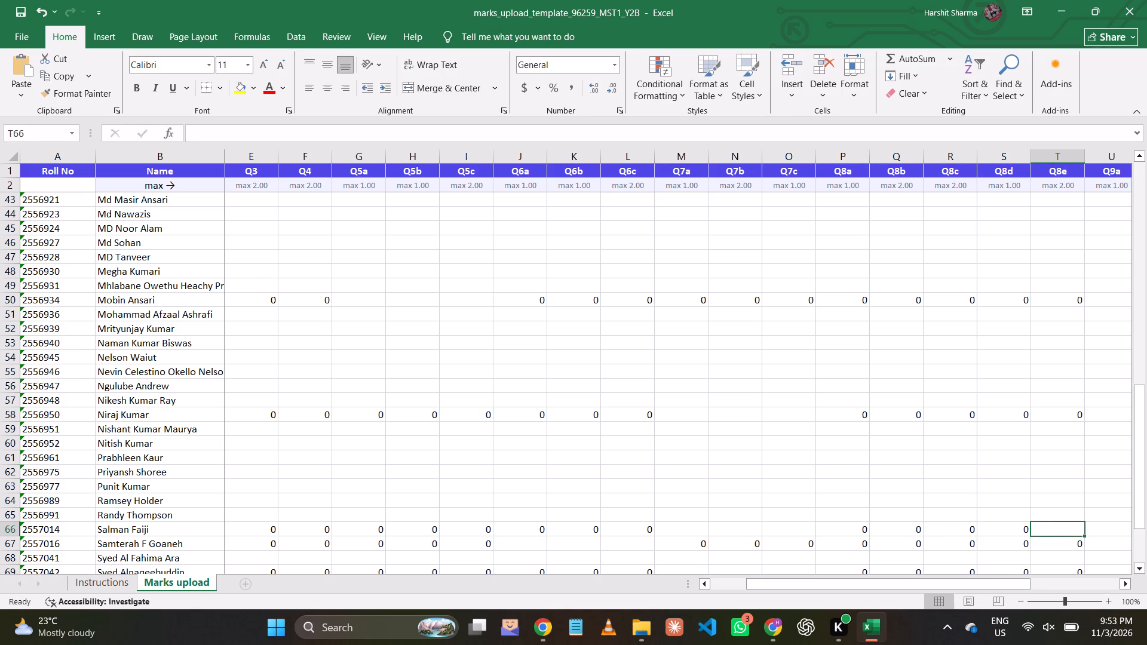
pyautogui.press('0')
pyautogui.press('Down')
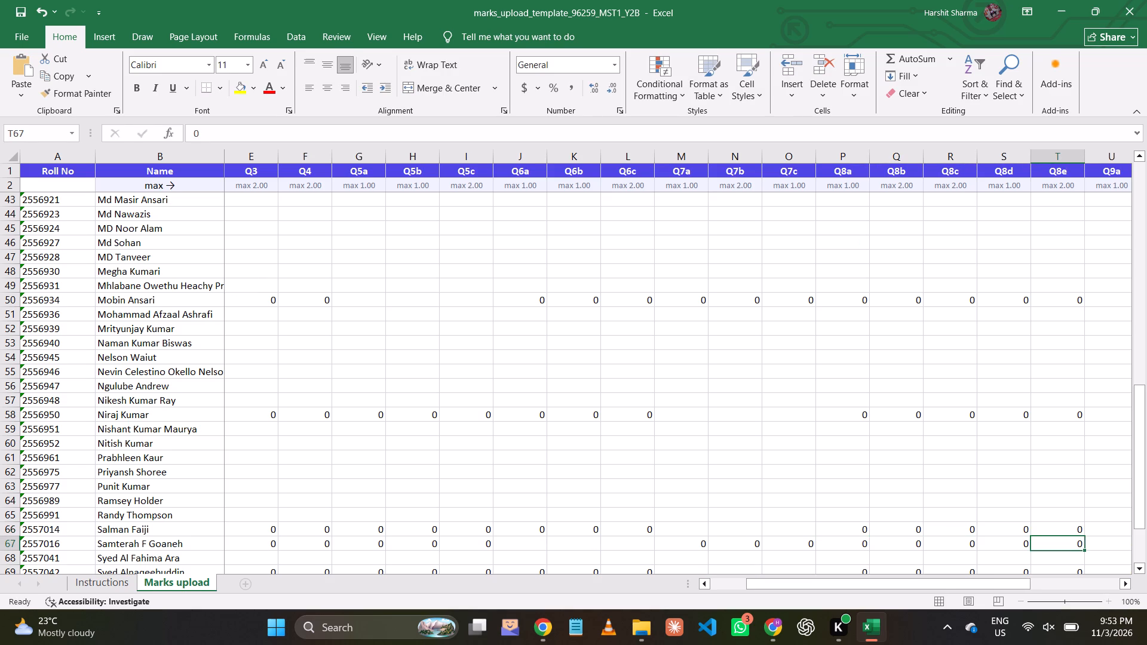
pyautogui.hotkey('ctrl', 's')
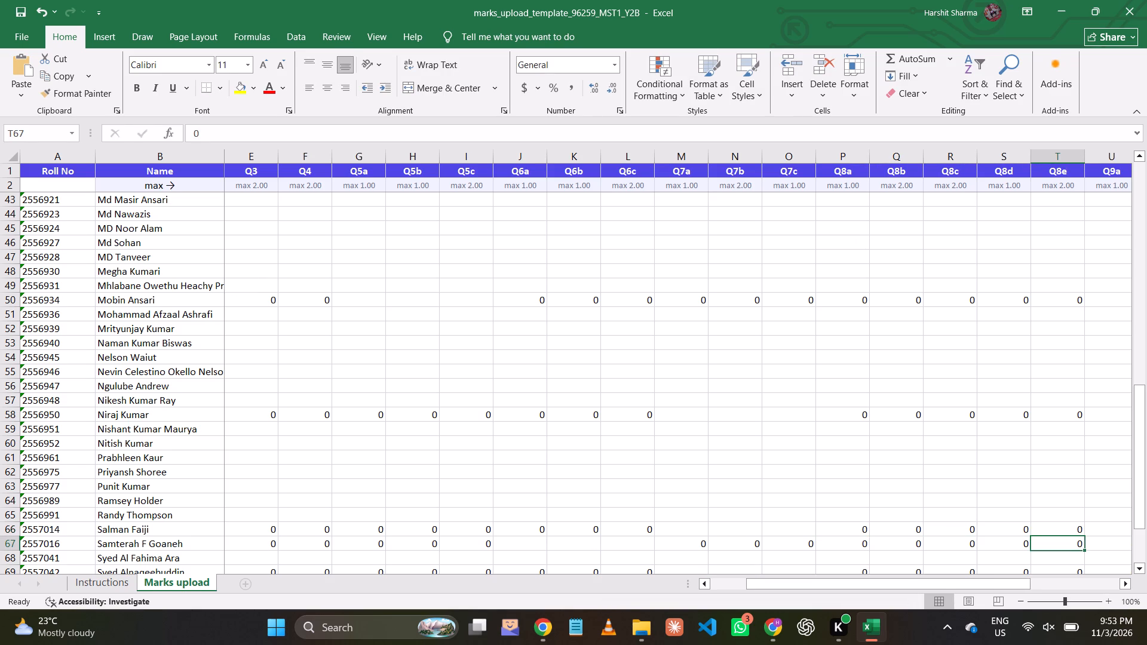
# Return to the Q1 column and look through the student rows from row 68 up to row 59.
pyautogui.press('Down')
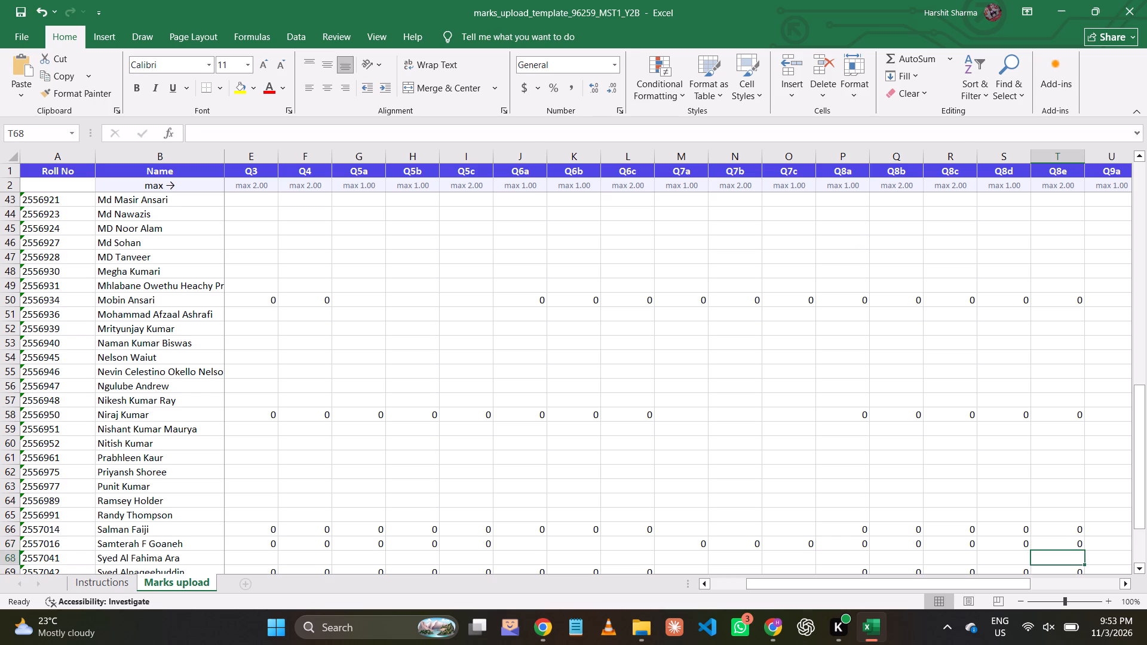
pyautogui.press('Left')
pyautogui.press('Left')
pyautogui.press('Left')
pyautogui.press('Left')
pyautogui.press('Left')
pyautogui.press('Left')
pyautogui.press('Left')
pyautogui.press('Left')
pyautogui.press('Left')
pyautogui.press('Left')
pyautogui.press('Left')
pyautogui.press('Left')
pyautogui.press('Left')
pyautogui.press('Left')
pyautogui.press('Left')
pyautogui.press('Left')
pyautogui.press('Left')
pyautogui.press('Left')
pyautogui.press('Left')
pyautogui.press('Left')
pyautogui.press('Left')
pyautogui.press('Left')
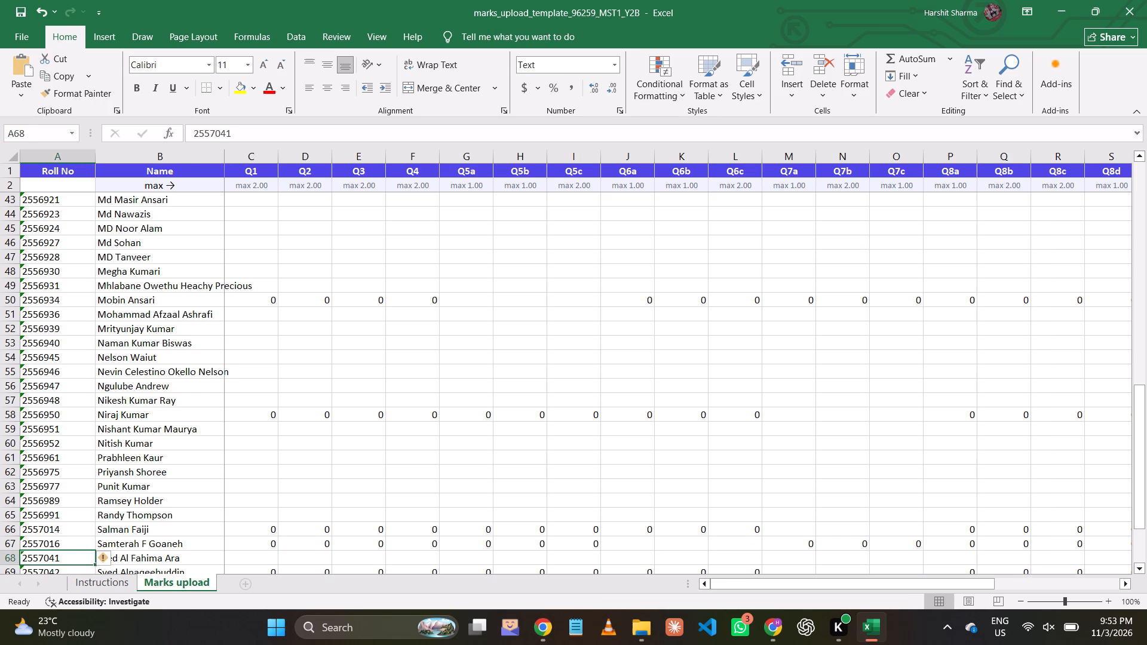
pyautogui.press('Right')
pyautogui.press('Right')
pyautogui.press('Up')
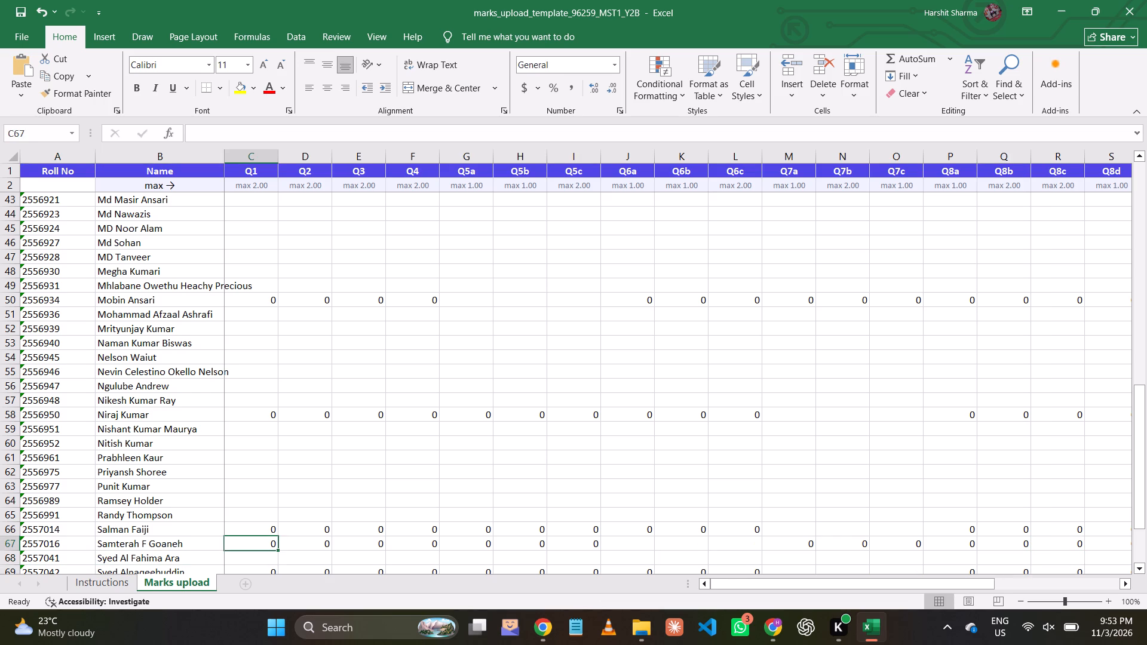
pyautogui.press('Up')
pyautogui.press('Up')
pyautogui.press('Up')
pyautogui.press('Up')
pyautogui.press('Up')
pyautogui.press('Up')
pyautogui.press('Up')
pyautogui.press('Up')
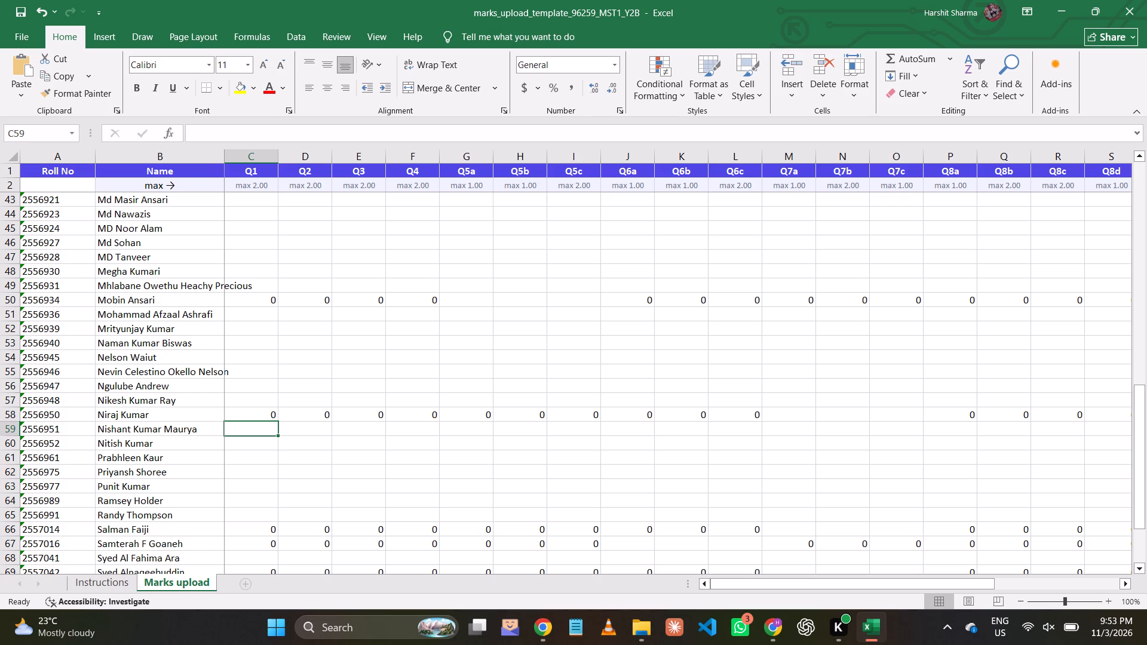
# Go up to row 7 of the marks sheet and enter 0 for each of Q1, Q2, Q3 and Q4.
pyautogui.press('Left')
pyautogui.press('Up')
pyautogui.press('Up')
pyautogui.press('Up')
pyautogui.press('Up')
pyautogui.press('Up')
pyautogui.press('Up')
pyautogui.press('Up')
pyautogui.press('Up')
pyautogui.press('Up')
pyautogui.press('Up')
pyautogui.press('Up')
pyautogui.press('Up')
pyautogui.press('Up')
pyautogui.press('Up')
pyautogui.press('Up')
pyautogui.press('Up')
pyautogui.press('Up')
pyautogui.press('Up')
pyautogui.press('Up')
pyautogui.press('Up')
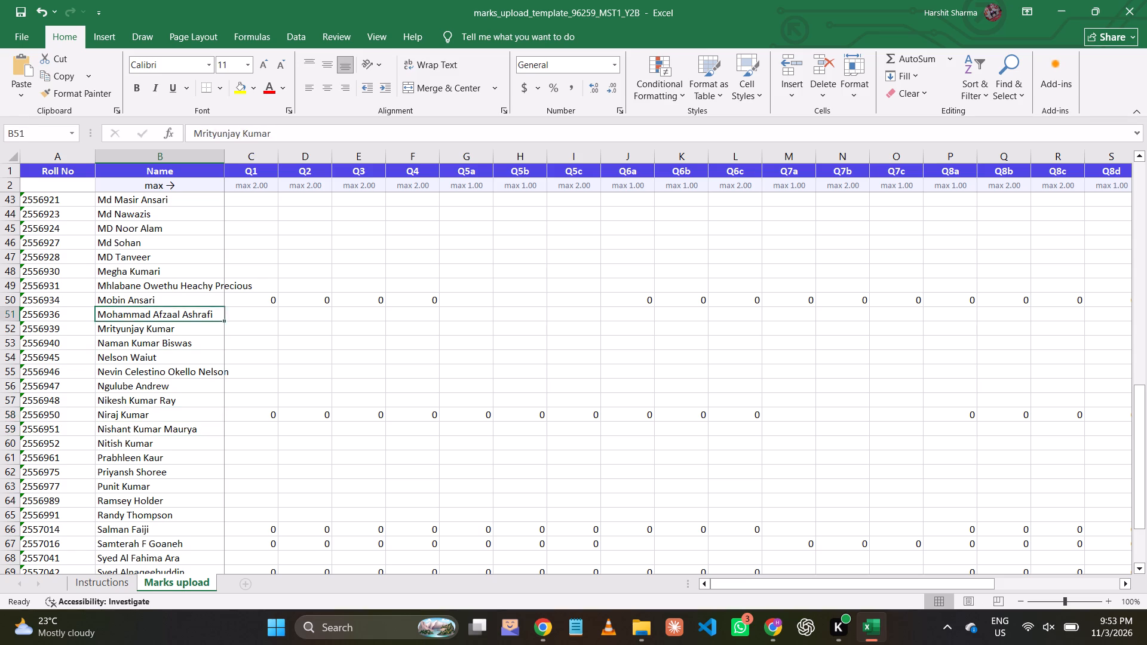
pyautogui.press('Up')
pyautogui.press('Up')
pyautogui.press('Up')
pyautogui.press('Up')
pyautogui.press('Up')
pyautogui.press('Up')
pyautogui.press('Up')
pyautogui.press('Up')
pyautogui.press('Up')
pyautogui.press('Up')
pyautogui.press('Up')
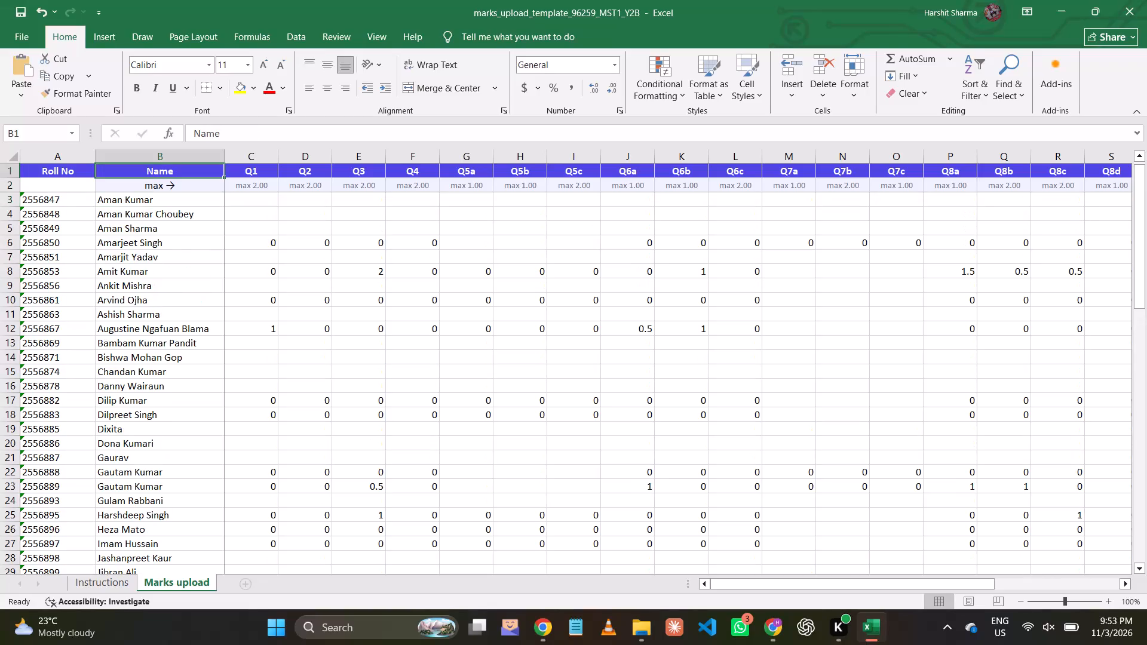
pyautogui.press('Down')
pyautogui.press('Down')
pyautogui.press('Down')
pyautogui.press('Down')
pyautogui.press('Down')
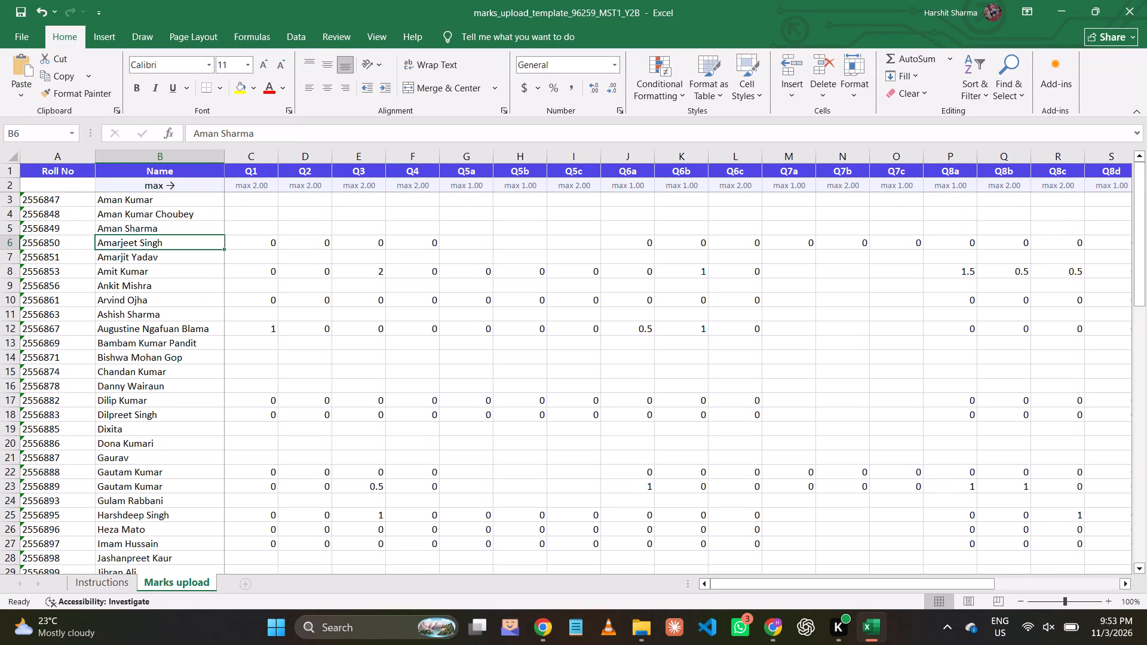
pyautogui.press('Down')
pyautogui.press('Right')
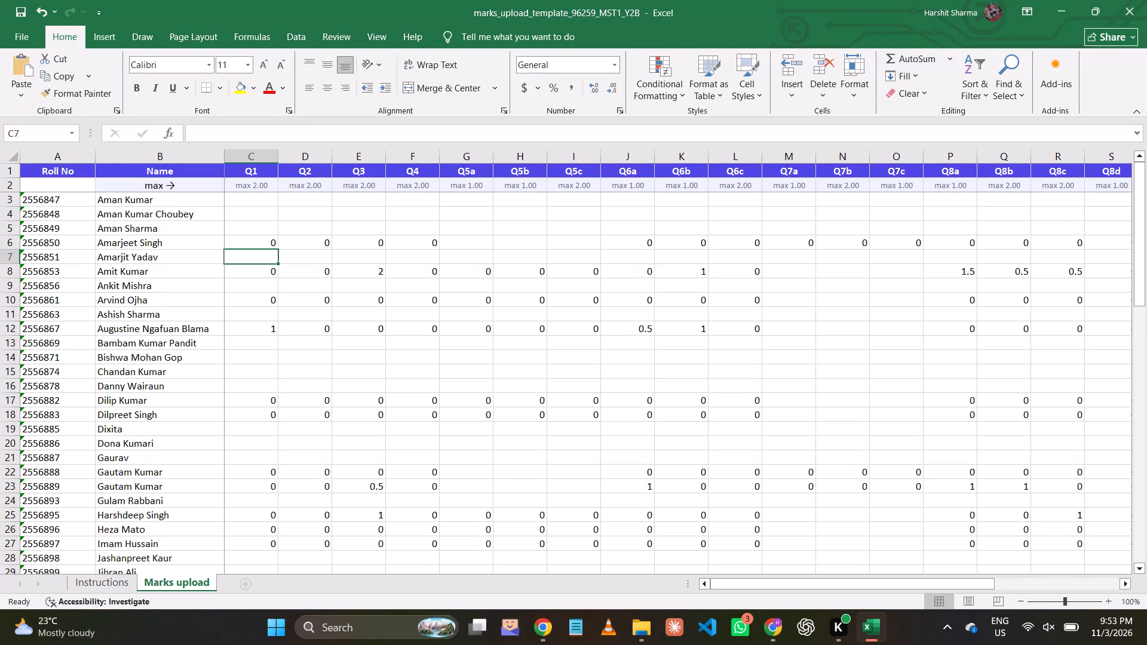
pyautogui.press('Right')
pyautogui.press('Left')
pyautogui.press('0')
pyautogui.press('Right')
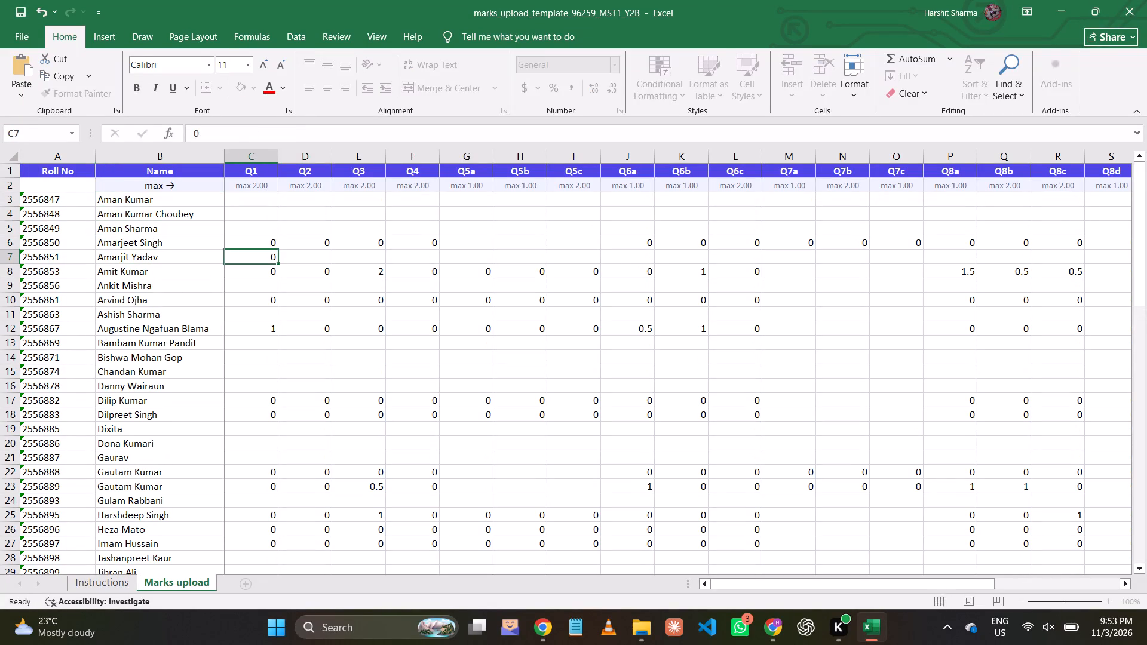
pyautogui.press('0')
pyautogui.press('Right')
pyautogui.press('0')
pyautogui.press('Right')
pyautogui.press('0')
pyautogui.press('Right')
# Leave Q5a to Q5c blank in row 7 and enter 0 for every Q6 and Q7 part, from Q6a to Q7c.
pyautogui.press('Right')
pyautogui.press('Right')
pyautogui.press('Right')
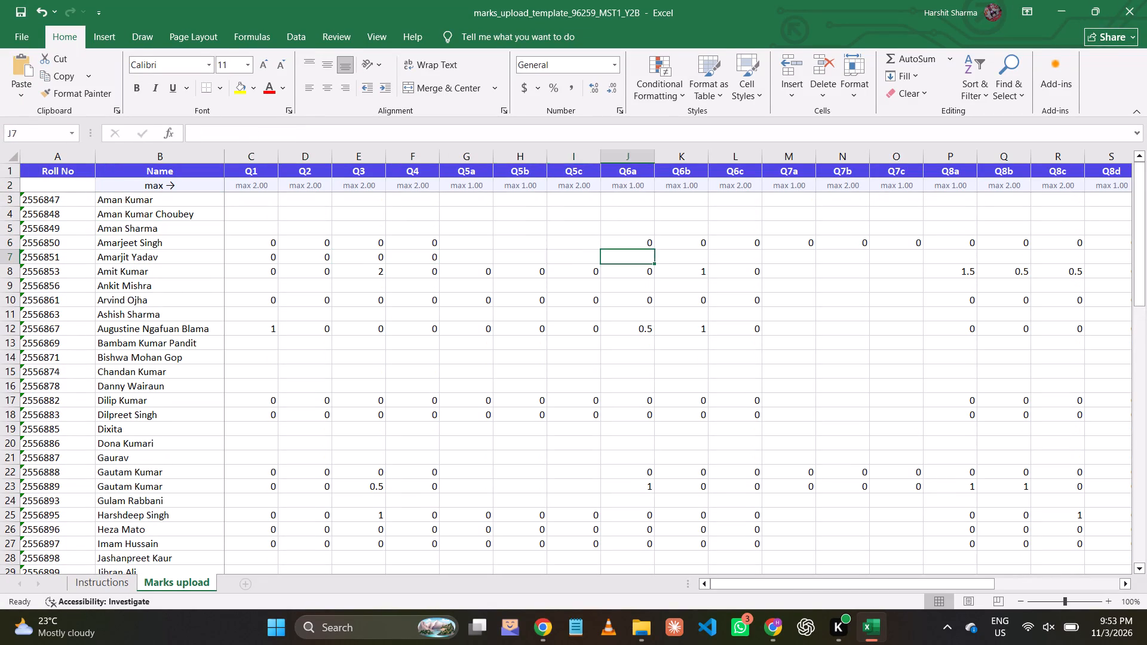
pyautogui.press('0')
pyautogui.press('Right')
pyautogui.press('0')
pyautogui.press('Right')
pyautogui.press('0')
pyautogui.press('Right')
pyautogui.press('0')
pyautogui.press('Right')
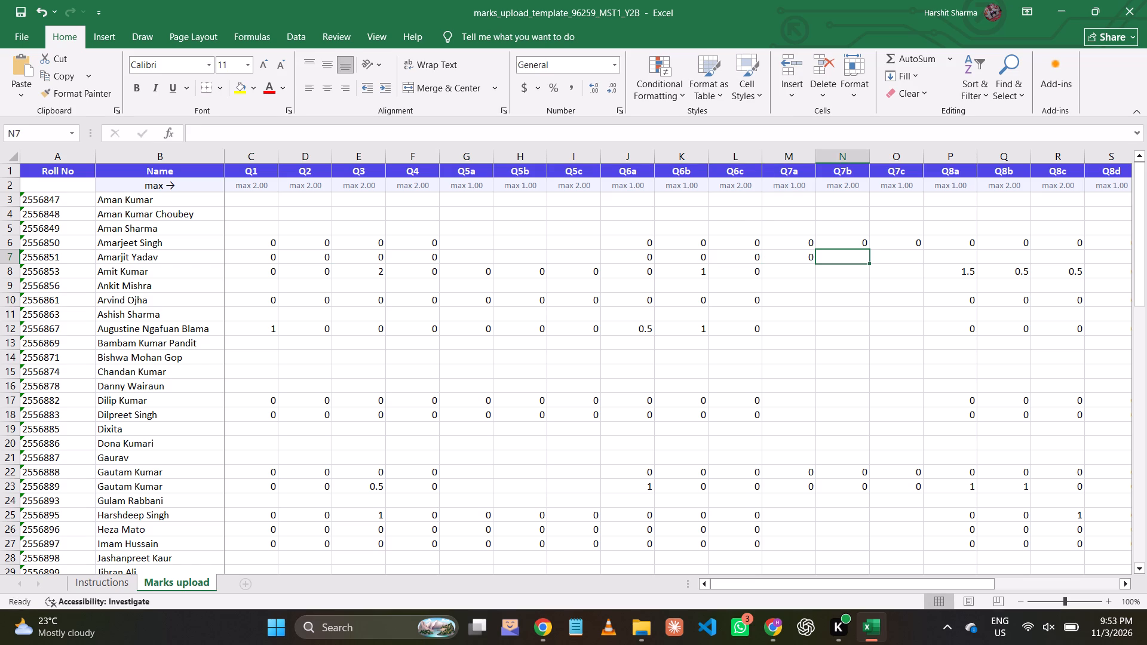
pyautogui.press('0')
pyautogui.press('Right')
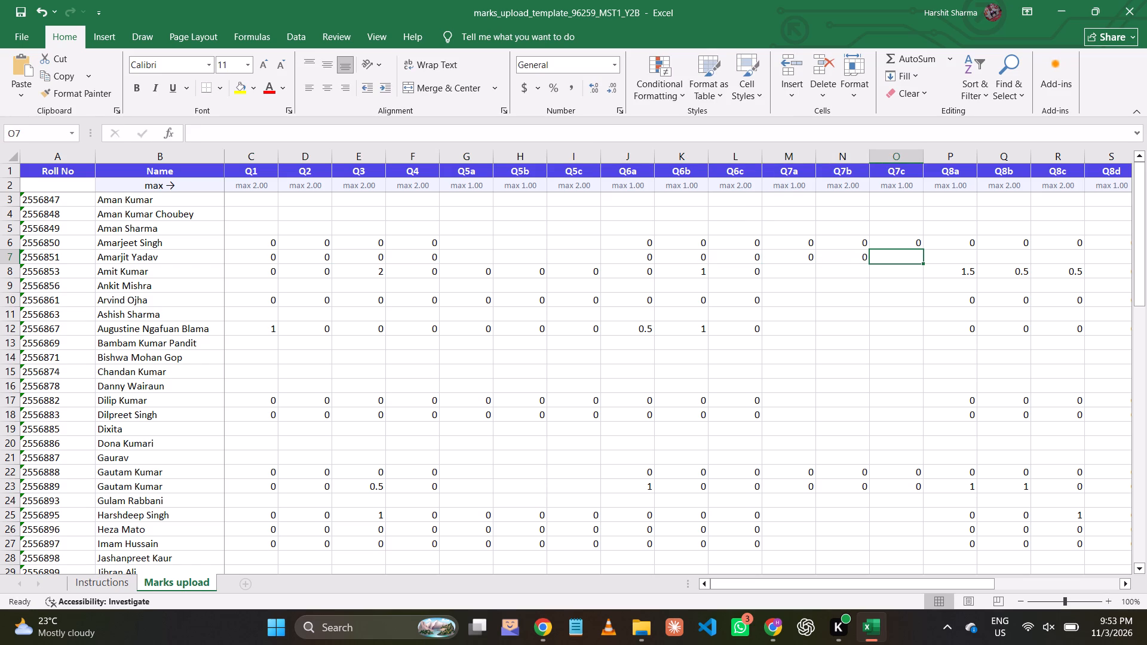
pyautogui.press('0')
pyautogui.press('Right')
# Leave Q8a to Q8e blank in row 7, enter 0 for Q9a to Q9e, and save the workbook.
pyautogui.press('Right')
pyautogui.press('Right')
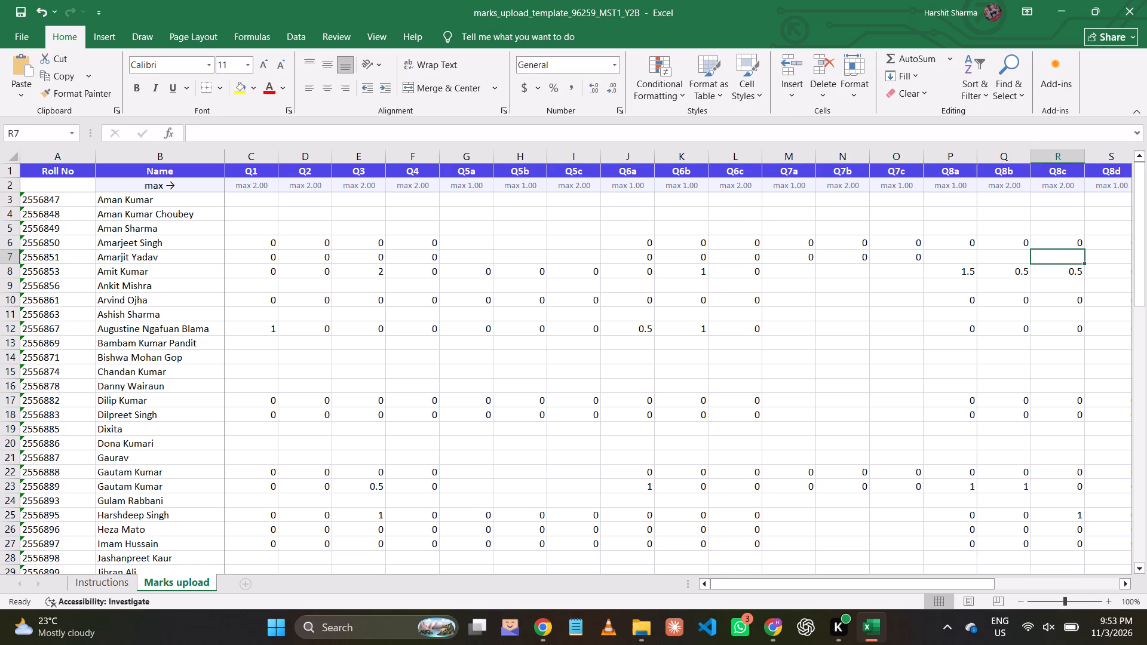
pyautogui.press('Right')
pyautogui.press('Right')
pyautogui.press('Right')
pyautogui.press('0')
pyautogui.press('Right')
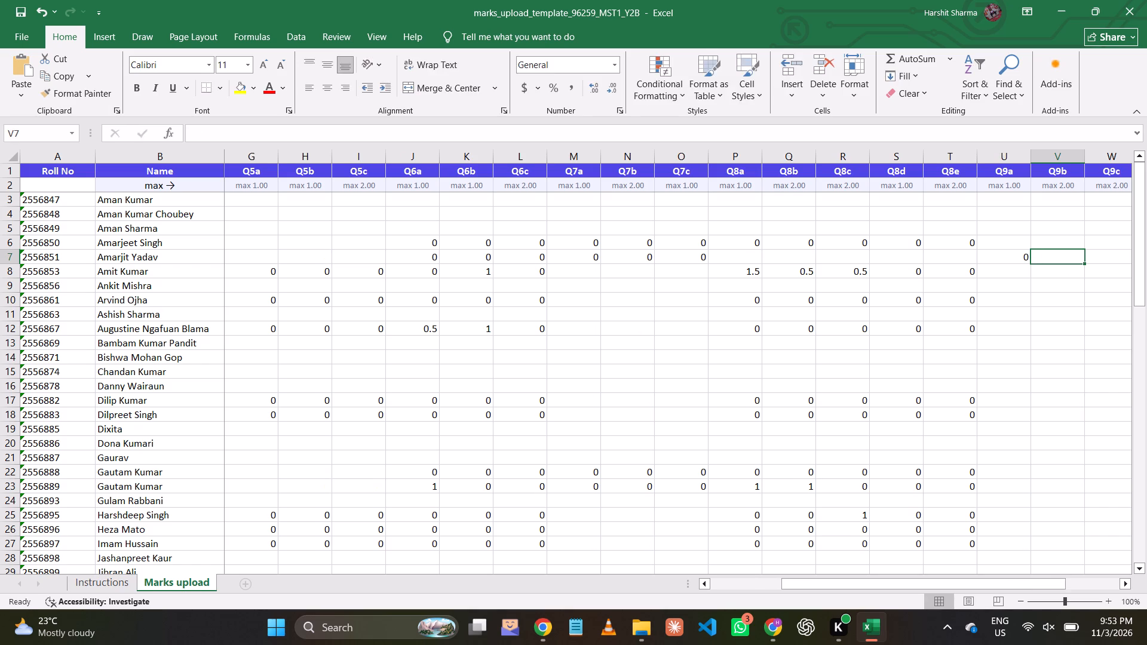
pyautogui.press('0')
pyautogui.press('Right')
pyautogui.press('0')
pyautogui.press('Right')
pyautogui.press('0')
pyautogui.press('Right')
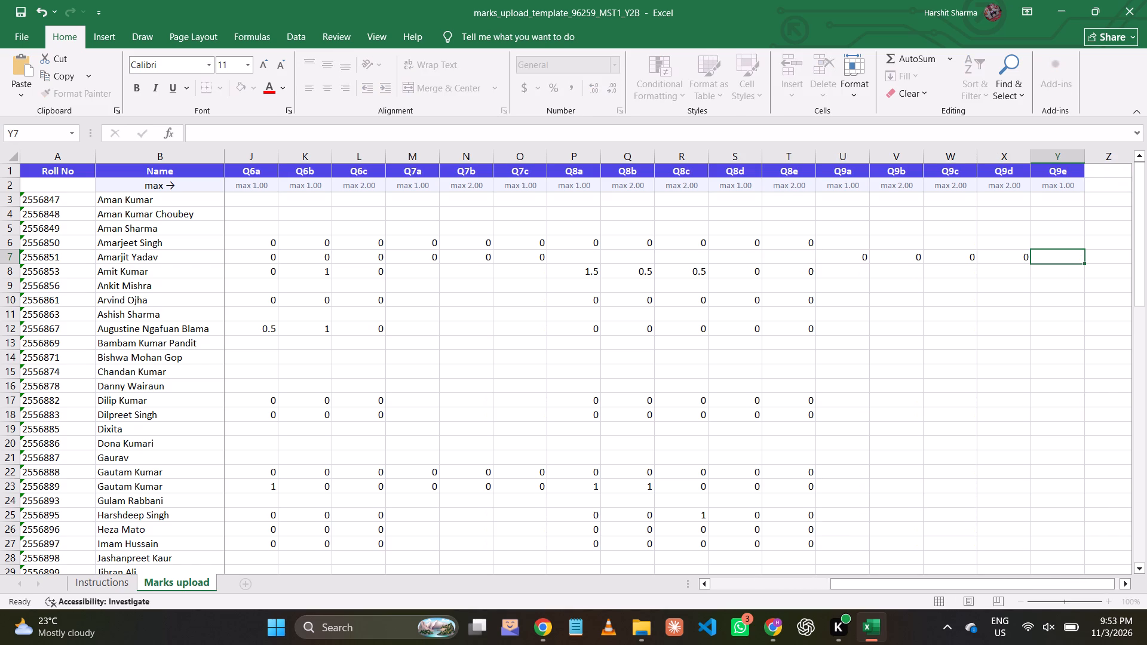
pyautogui.press('0')
pyautogui.press('Down')
pyautogui.press('Left')
pyautogui.press('Left')
pyautogui.press('Left')
pyautogui.press('Left')
pyautogui.press('Left')
pyautogui.press('Left')
pyautogui.press('Left')
pyautogui.press('Left')
pyautogui.press('Left')
pyautogui.press('Left')
pyautogui.press('Left')
pyautogui.press('Left')
pyautogui.press('Left')
pyautogui.press('Left')
pyautogui.press('Left')
pyautogui.press('Left')
pyautogui.press('Left')
pyautogui.press('Left')
pyautogui.press('Left')
pyautogui.press('Left')
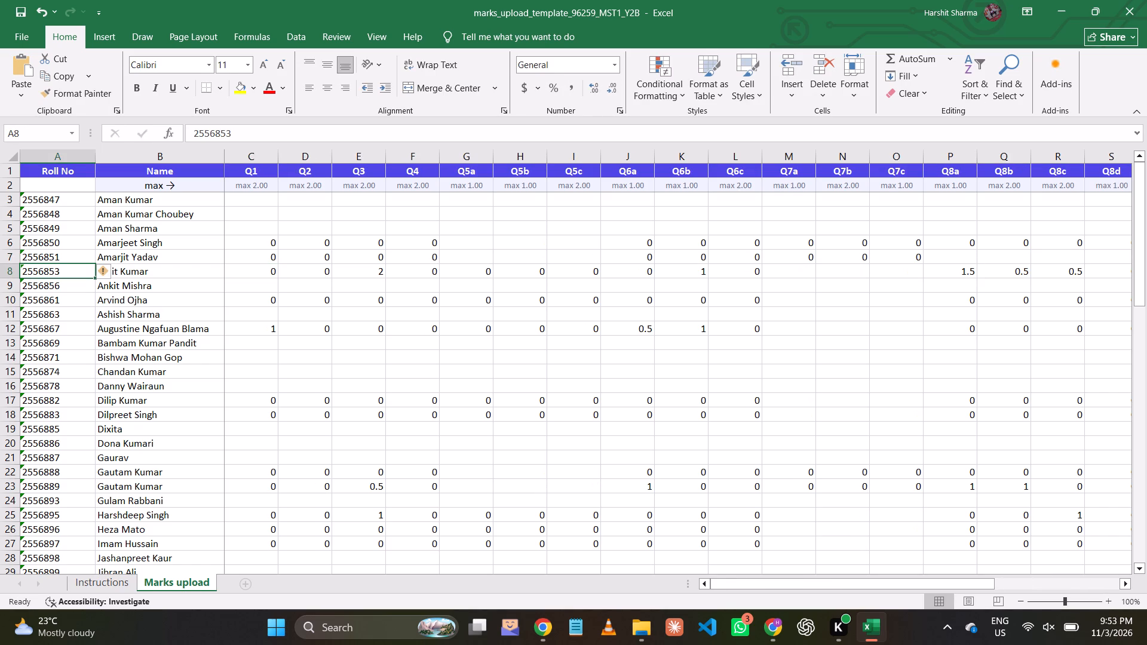
pyautogui.press('Right')
pyautogui.press('Right')
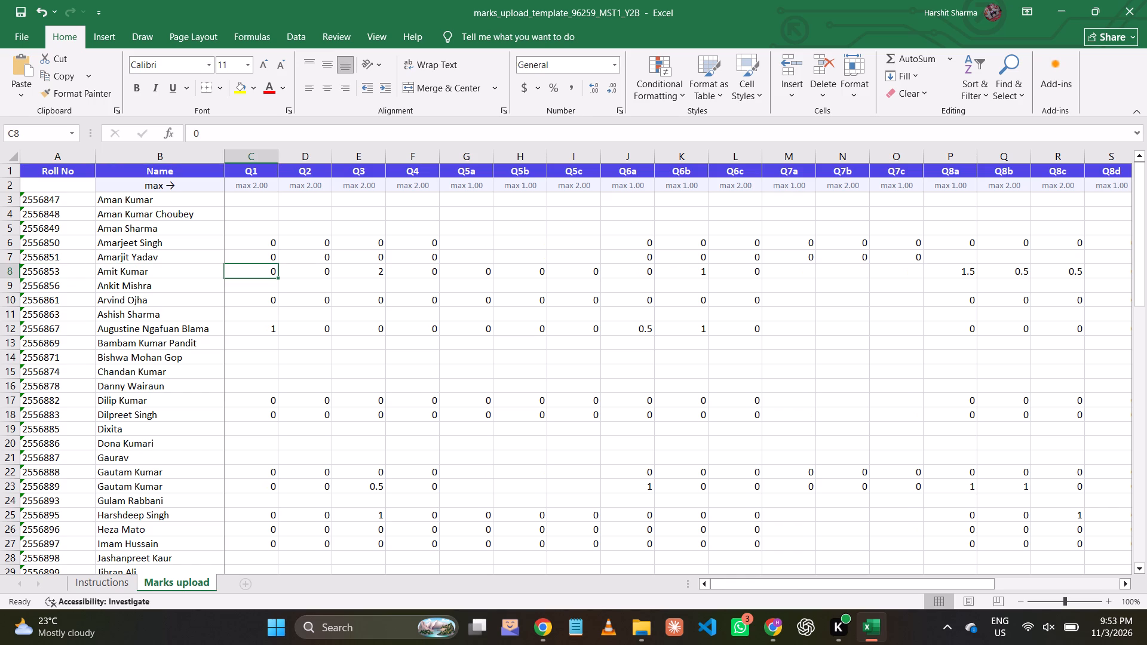
pyautogui.hotkey('ctrl', 's')
# Go down the Q1 column to row 37 and enter 0 for Q1, 0 for Q2, 1 for Q3 and 0 for Q4.
pyautogui.press('Down')
pyautogui.press('Down')
pyautogui.press('Down')
pyautogui.press('Down')
pyautogui.press('Down')
pyautogui.press('Down')
pyautogui.press('Down')
pyautogui.press('Down')
pyautogui.press('Down')
pyautogui.press('Down')
pyautogui.press('Down')
pyautogui.press('Down')
pyautogui.press('Down')
pyautogui.press('Down')
pyautogui.press('Down')
pyautogui.press('Down')
pyautogui.press('Down')
pyautogui.press('Down')
pyautogui.press('Down')
pyautogui.press('Down')
pyautogui.press('Down')
pyautogui.press('Down')
pyautogui.press('Down')
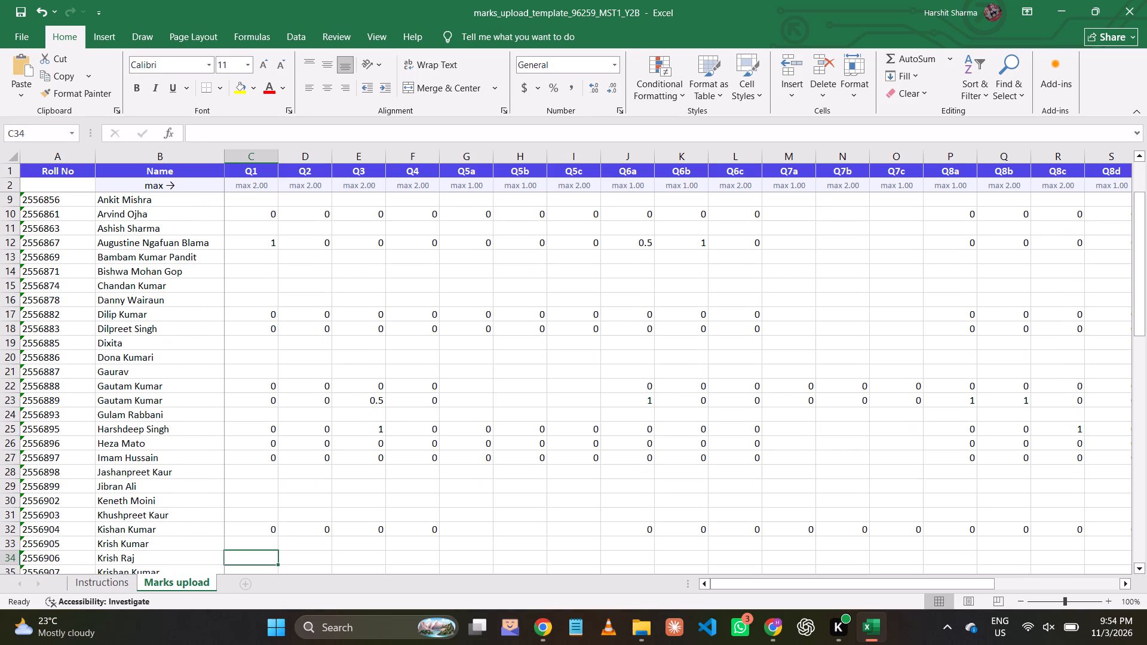
pyautogui.press('Up')
pyautogui.press('Up')
pyautogui.press('Down')
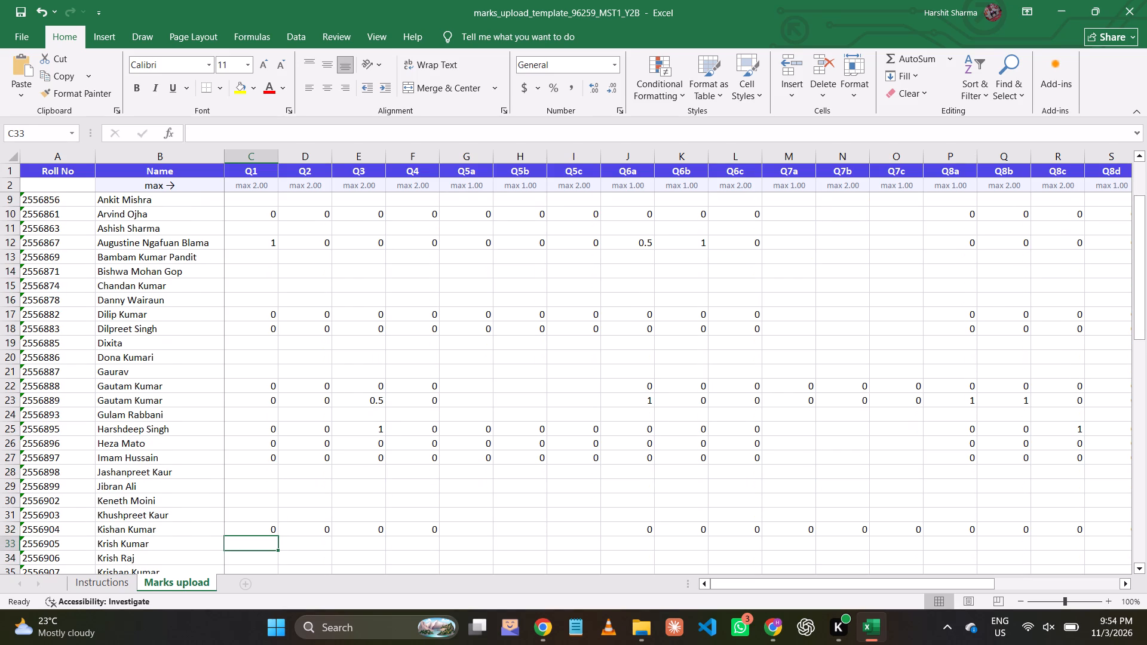
pyautogui.press('Down')
pyautogui.press('Down')
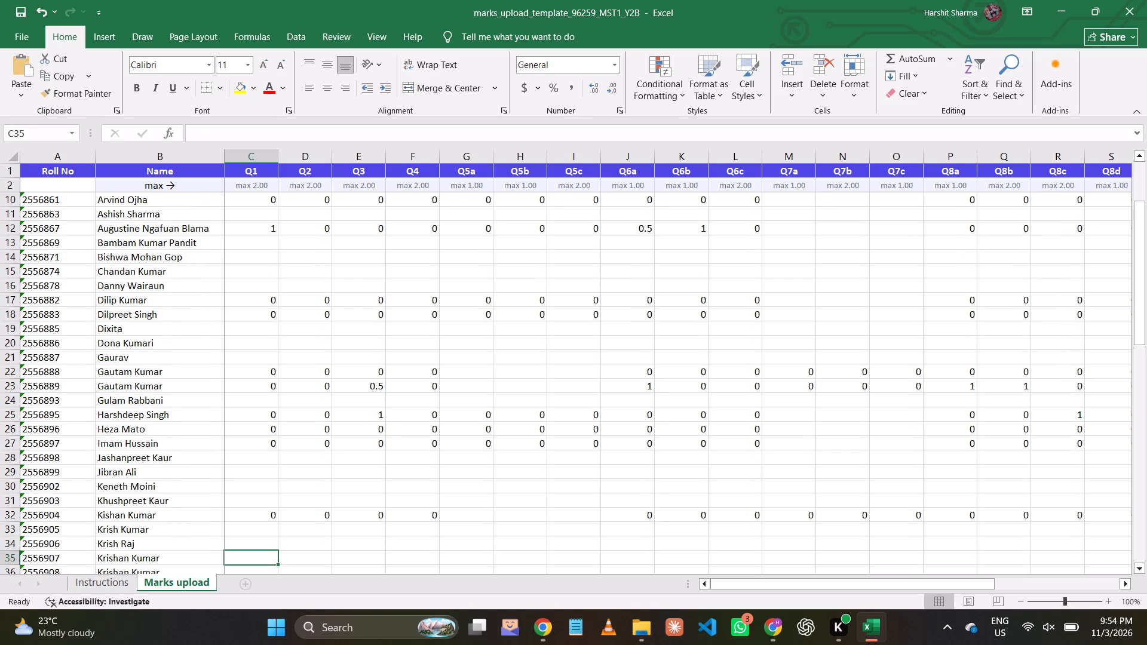
pyautogui.press('Down')
pyautogui.press('Down')
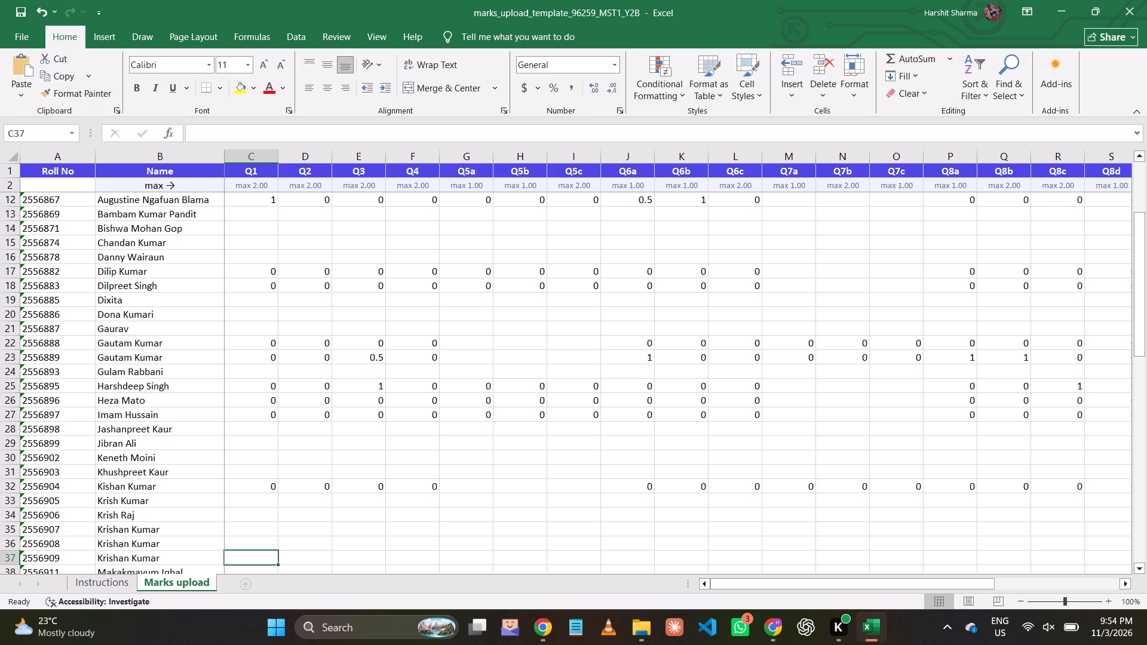
pyautogui.press('Right')
pyautogui.press('Left')
pyautogui.press('0')
pyautogui.press('Right')
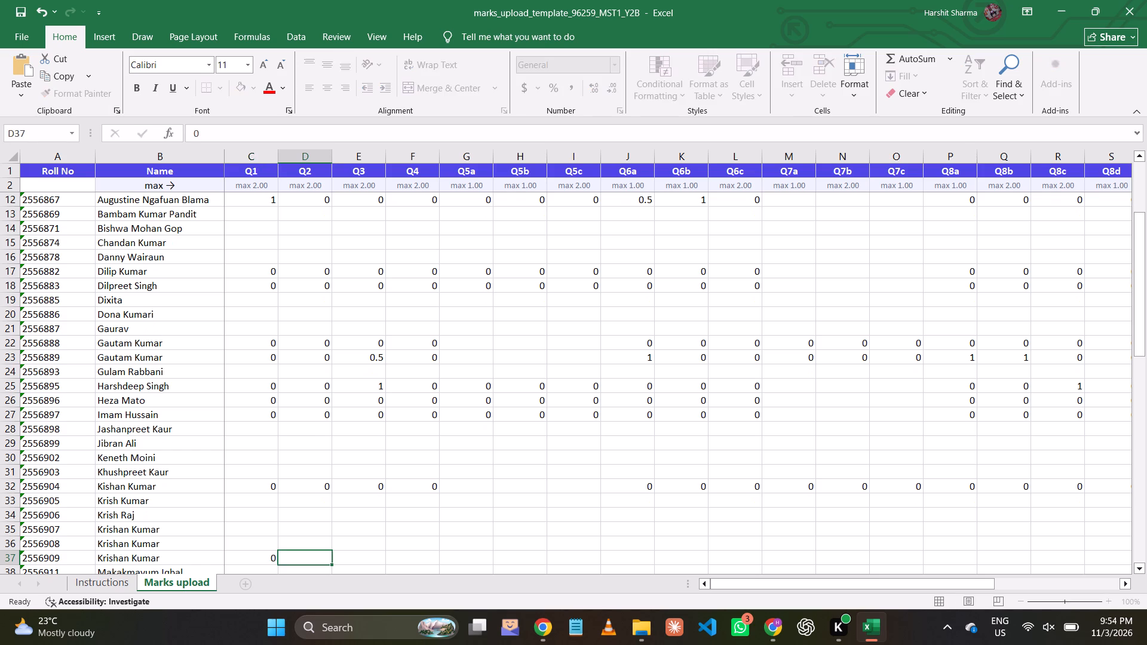
pyautogui.press('0')
pyautogui.press('Right')
pyautogui.press('1')
pyautogui.press('Right')
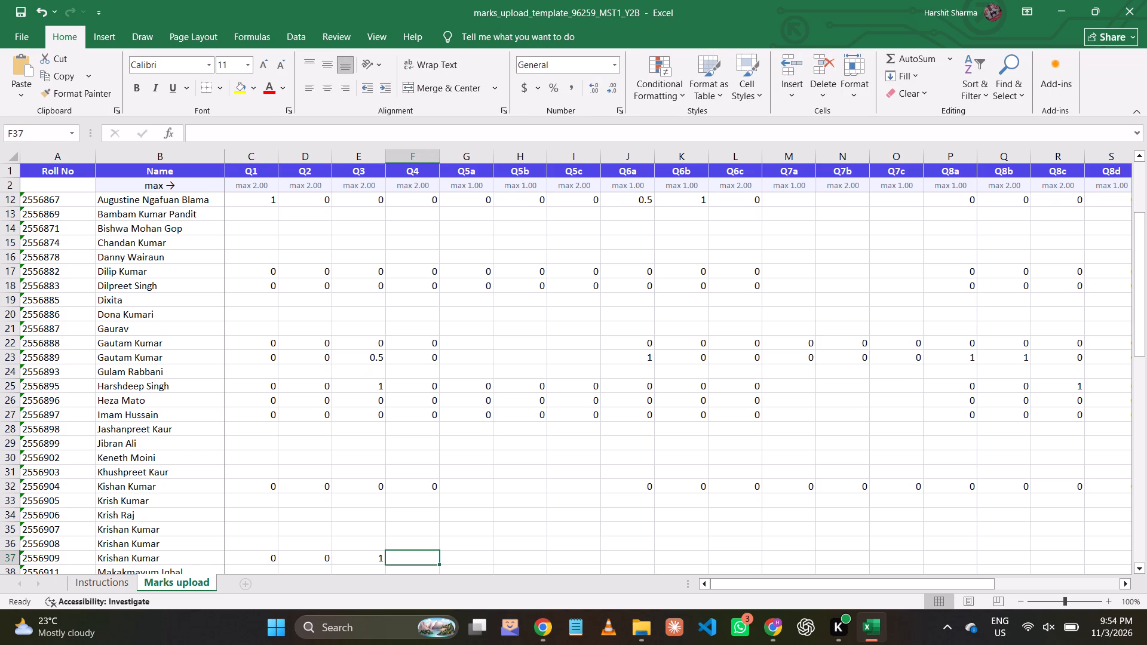
pyautogui.press('0')
pyautogui.press('Right')
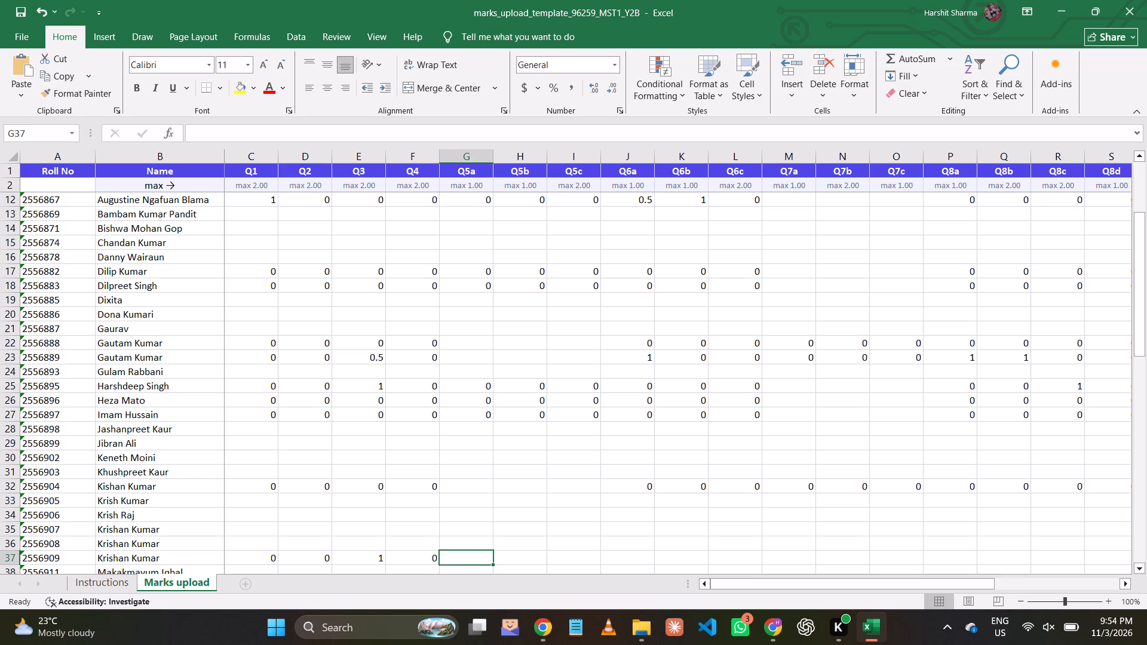
# Enter 0 in row 37 for every Q5 and Q6 part, from Q5a to Q6c.
pyautogui.press('0')
pyautogui.press('Right')
pyautogui.press('0')
pyautogui.press('Right')
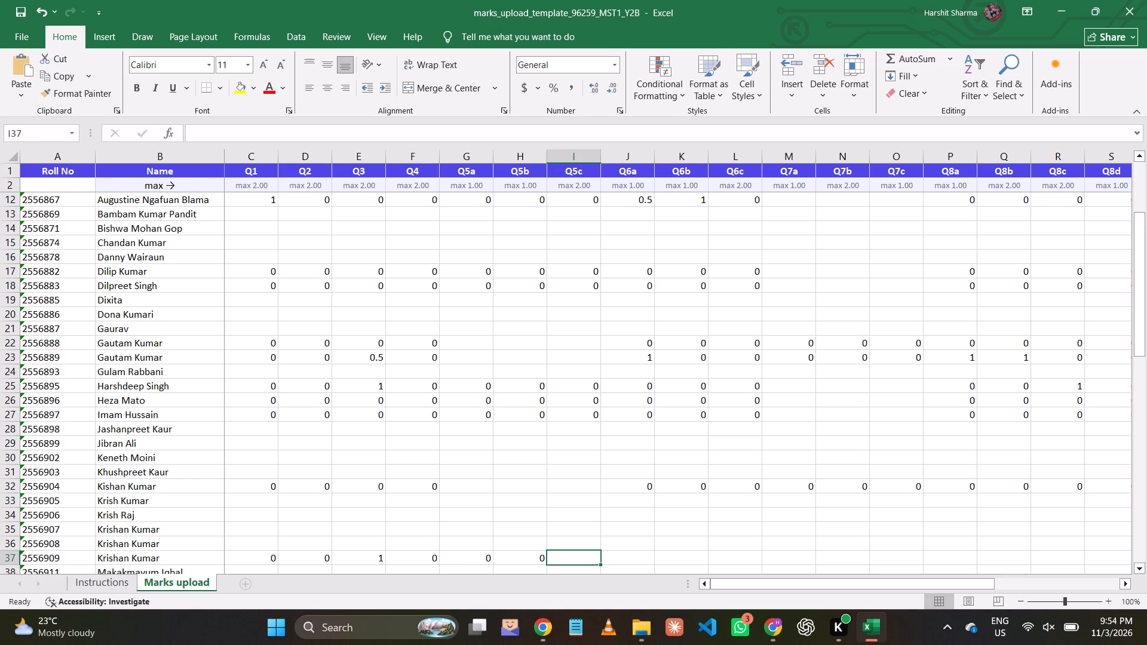
pyautogui.press('0')
pyautogui.press('Right')
pyautogui.press('0')
pyautogui.press('Right')
pyautogui.press('0')
pyautogui.press('Right')
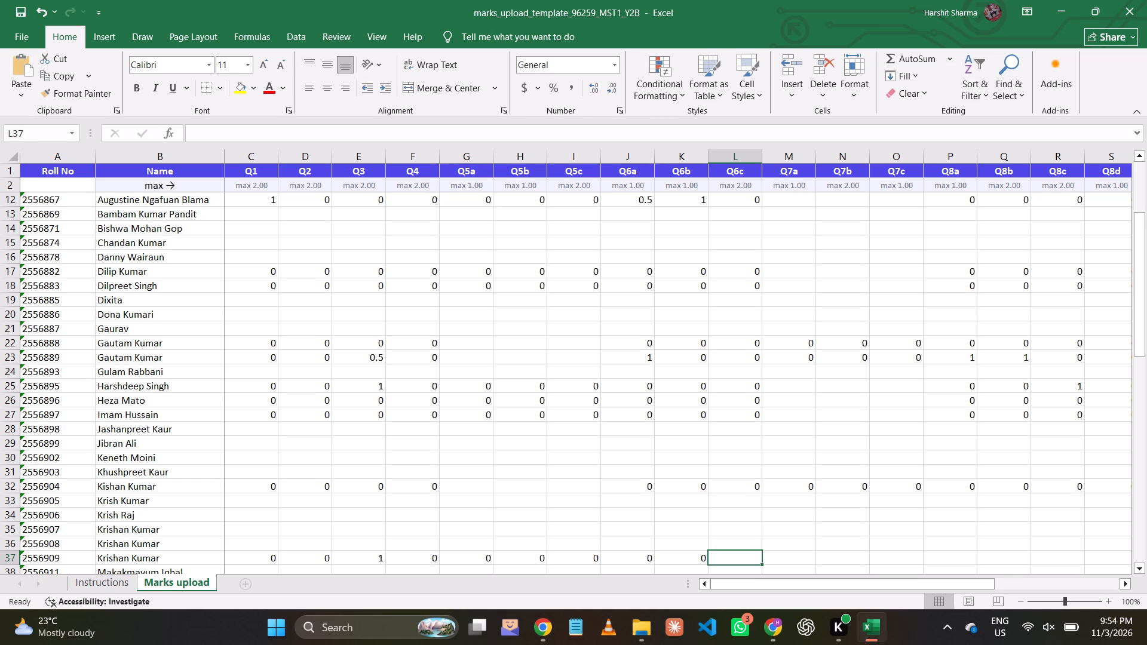
pyautogui.press('0')
pyautogui.press('Right')
# Leave Q7a to Q8e blank in row 37 and enter 0 for every Q9 part, from Q9a to Q9e.
pyautogui.press('Right')
pyautogui.press('Right')
pyautogui.press('Right')
pyautogui.press('Right')
pyautogui.press('Right')
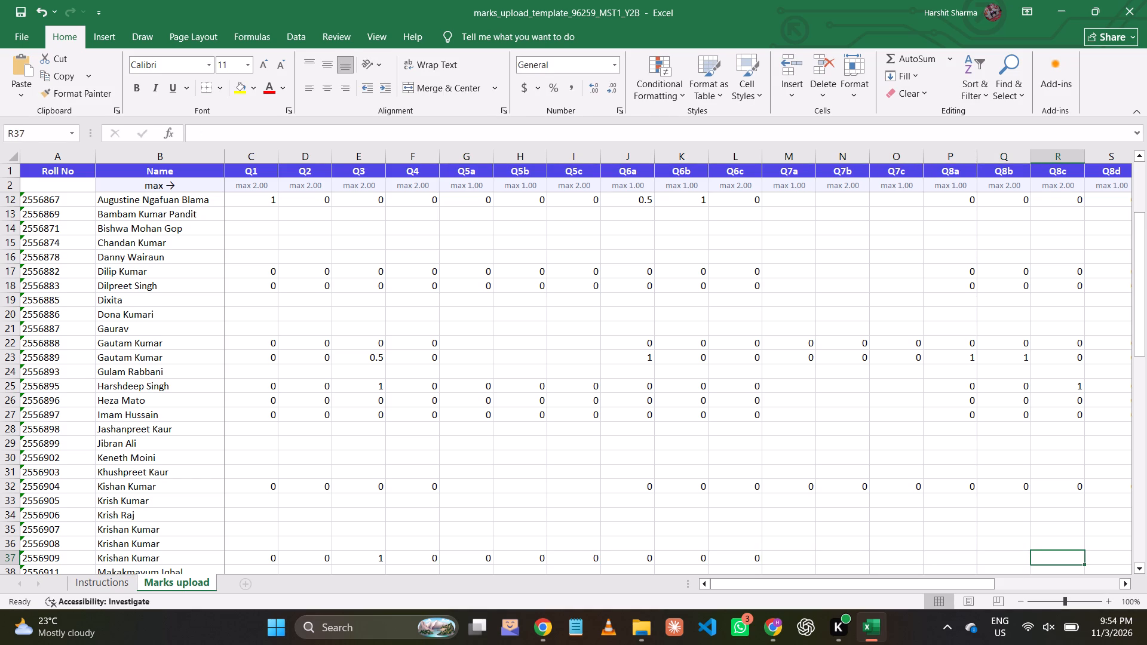
pyautogui.press('Right')
pyautogui.press('Right')
pyautogui.press('Right')
pyautogui.press('0')
pyautogui.press('Right')
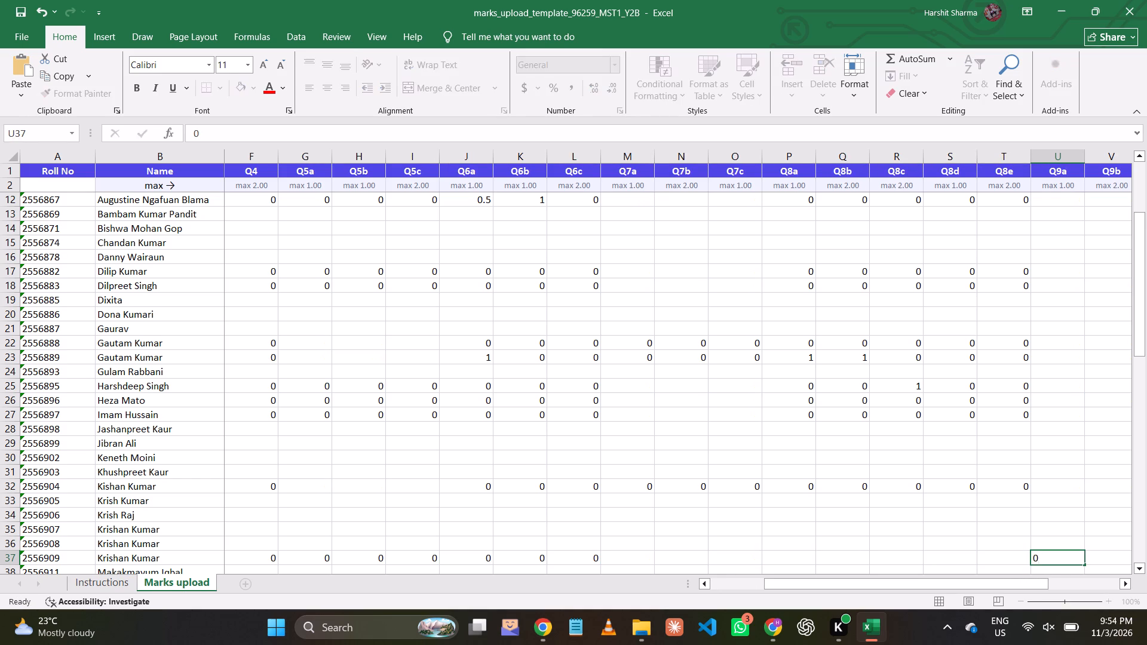
pyautogui.press('0')
pyautogui.press('Right')
pyautogui.press('0')
pyautogui.press('Right')
pyautogui.press('0')
pyautogui.press('Right')
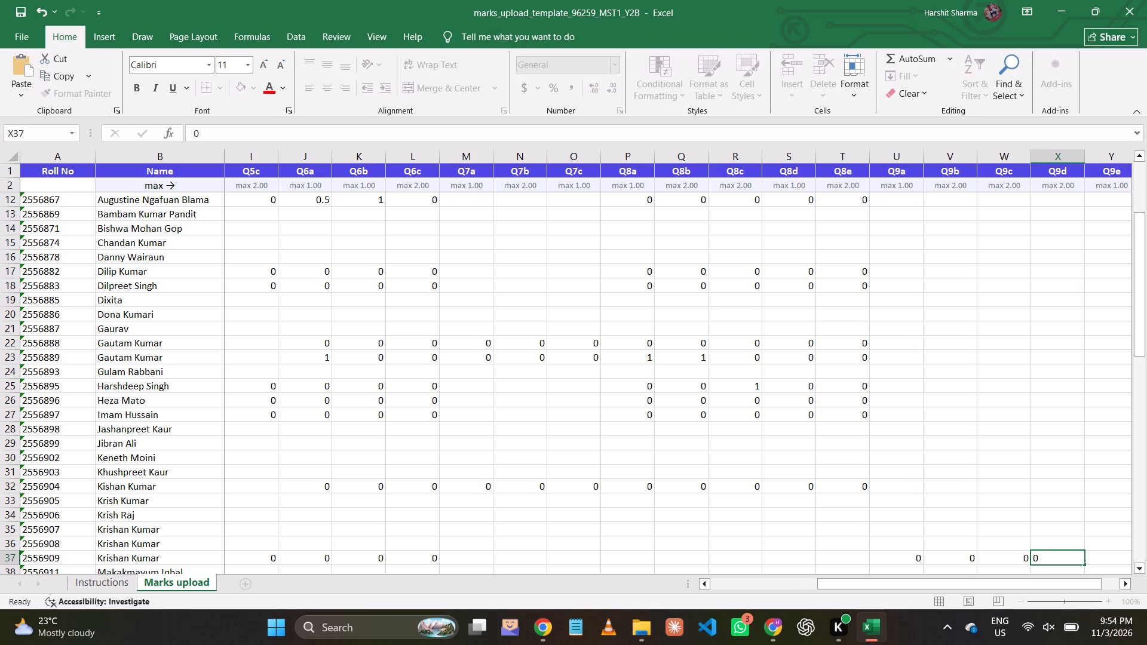
pyautogui.press('0')
pyautogui.press('Right')
pyautogui.press('Down')
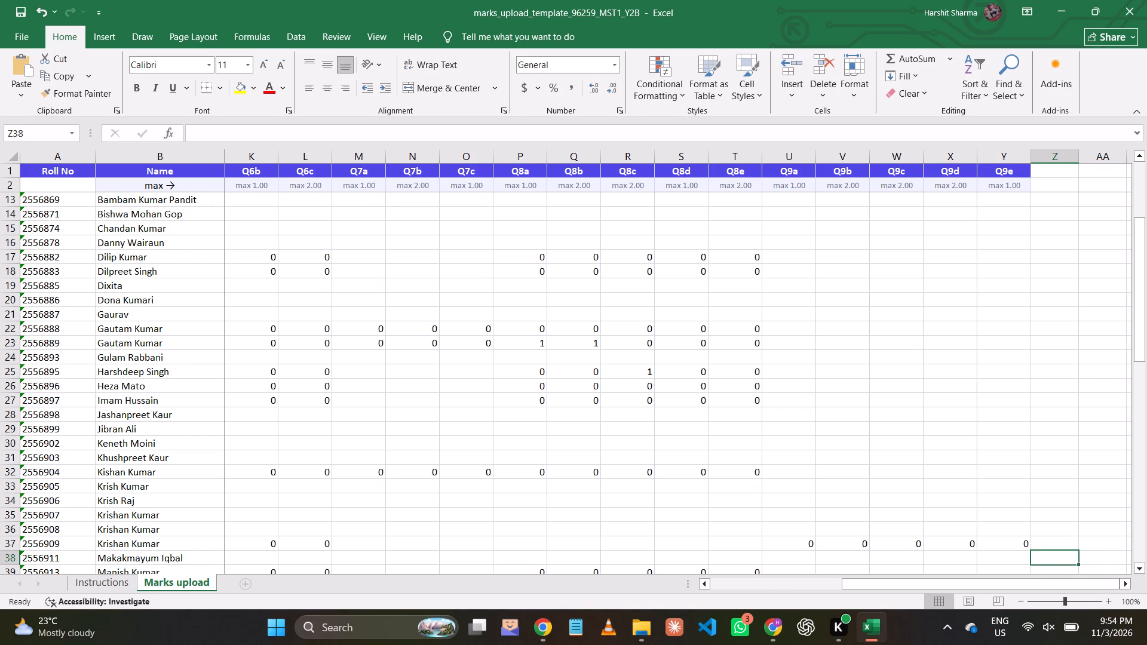
# Return to the Name column and look back through the students from row 38 up to the first rows.
pyautogui.press('Left')
pyautogui.press('Left')
pyautogui.press('Left')
pyautogui.press('Left')
pyautogui.press('Left')
pyautogui.press('Left')
pyautogui.press('Left')
pyautogui.press('Left')
pyautogui.press('Left')
pyautogui.press('Left')
pyautogui.press('Left')
pyautogui.press('Left')
pyautogui.press('Left')
pyautogui.press('Left')
pyautogui.press('Left')
pyautogui.press('Left')
pyautogui.press('Left')
pyautogui.press('Left')
pyautogui.press('Left')
pyautogui.press('Left')
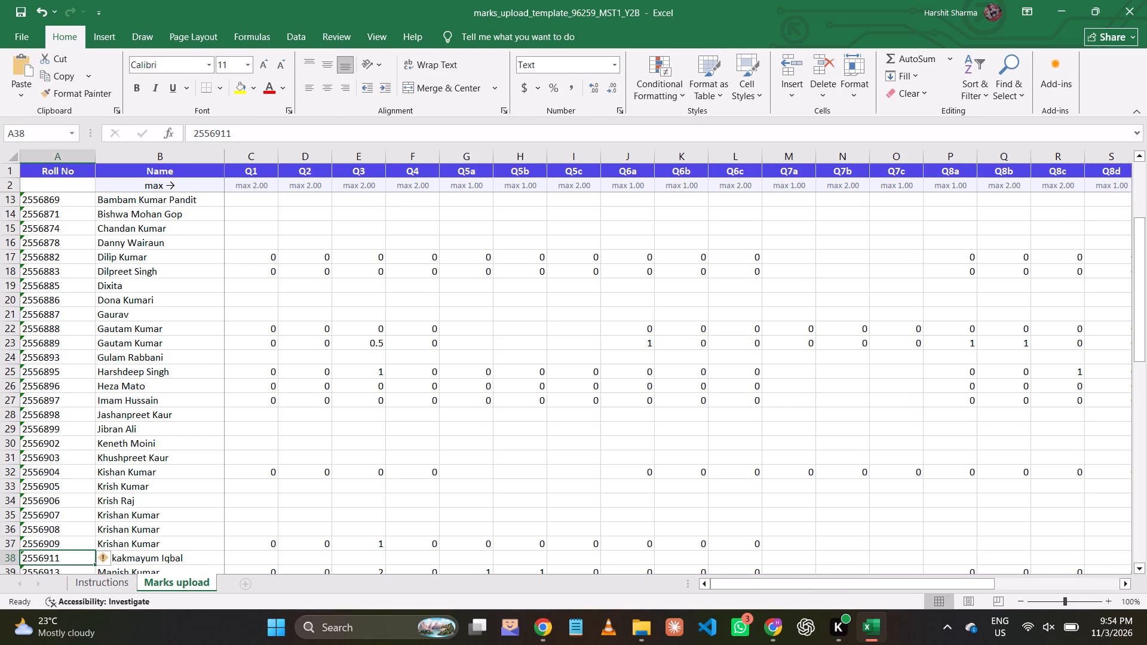
pyautogui.press('Right')
pyautogui.press('Up')
pyautogui.press('Up')
pyautogui.press('Up')
pyautogui.press('Up')
pyautogui.press('Up')
pyautogui.press('Up')
pyautogui.press('Up')
pyautogui.press('Up')
pyautogui.press('Up')
pyautogui.press('Up')
pyautogui.press('Up')
pyautogui.press('Up')
pyautogui.press('Up')
pyautogui.press('Up')
pyautogui.press('Up')
pyautogui.press('Up')
pyautogui.press('Up')
pyautogui.press('Up')
pyautogui.press('Up')
pyautogui.press('Up')
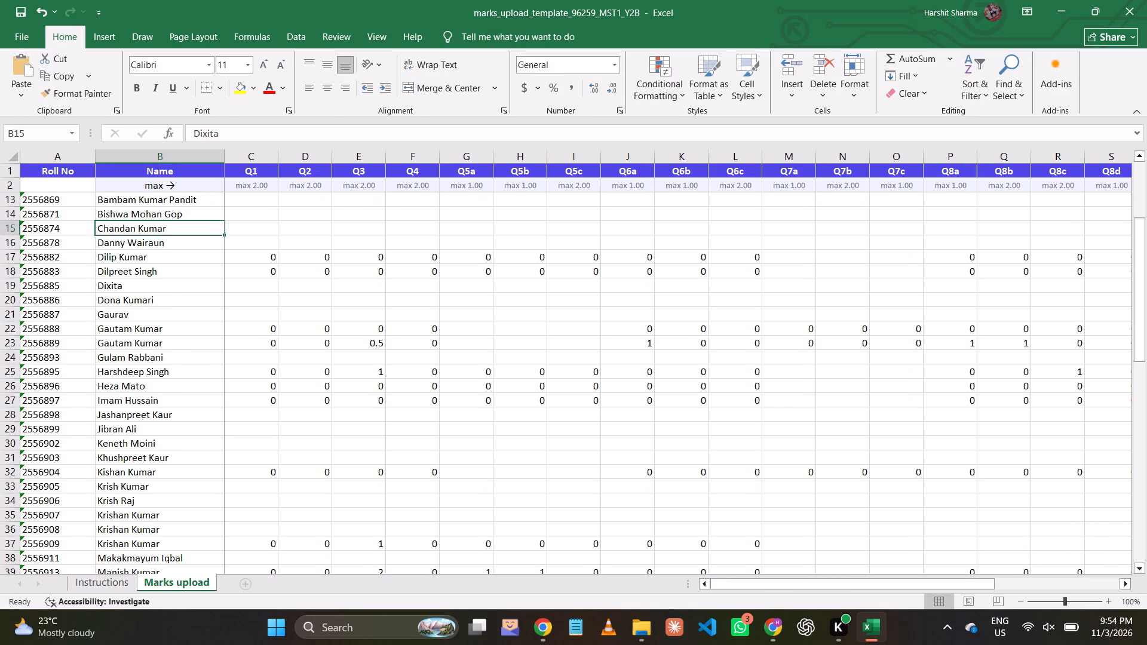
pyautogui.press('Down')
pyautogui.press('Down')
pyautogui.press('Down')
pyautogui.press('Down')
pyautogui.press('Down')
pyautogui.press('Down')
pyautogui.press('Down')
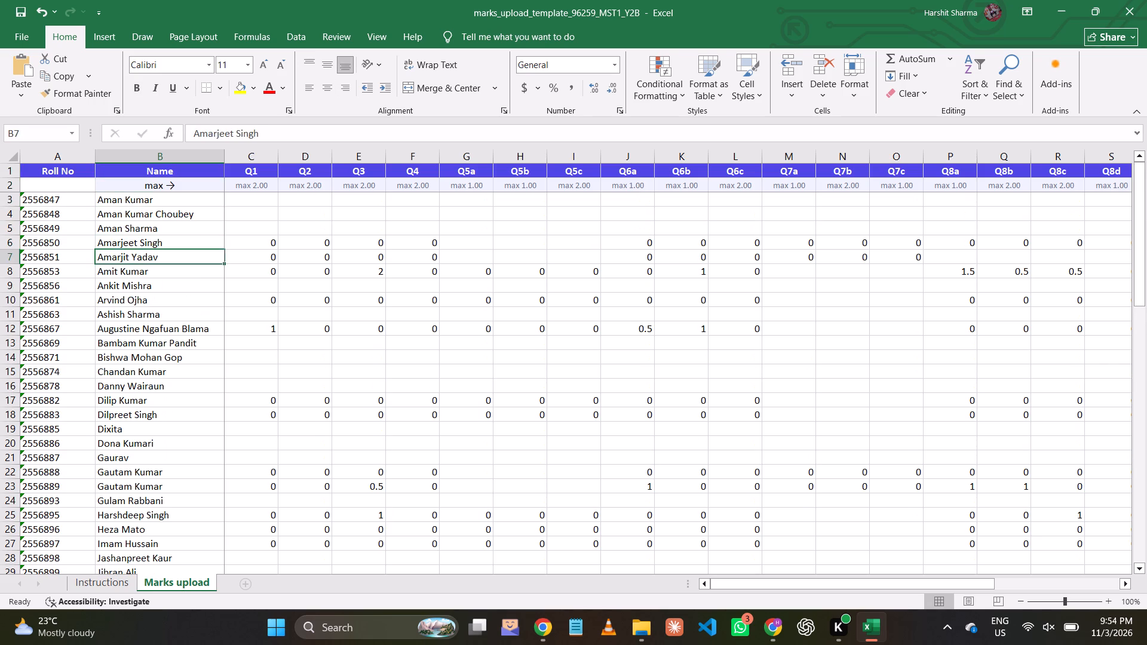
pyautogui.press('Down')
pyautogui.press('Down')
pyautogui.press('Down')
pyautogui.press('Down')
pyautogui.press('Down')
pyautogui.press('Right')
pyautogui.press('Down')
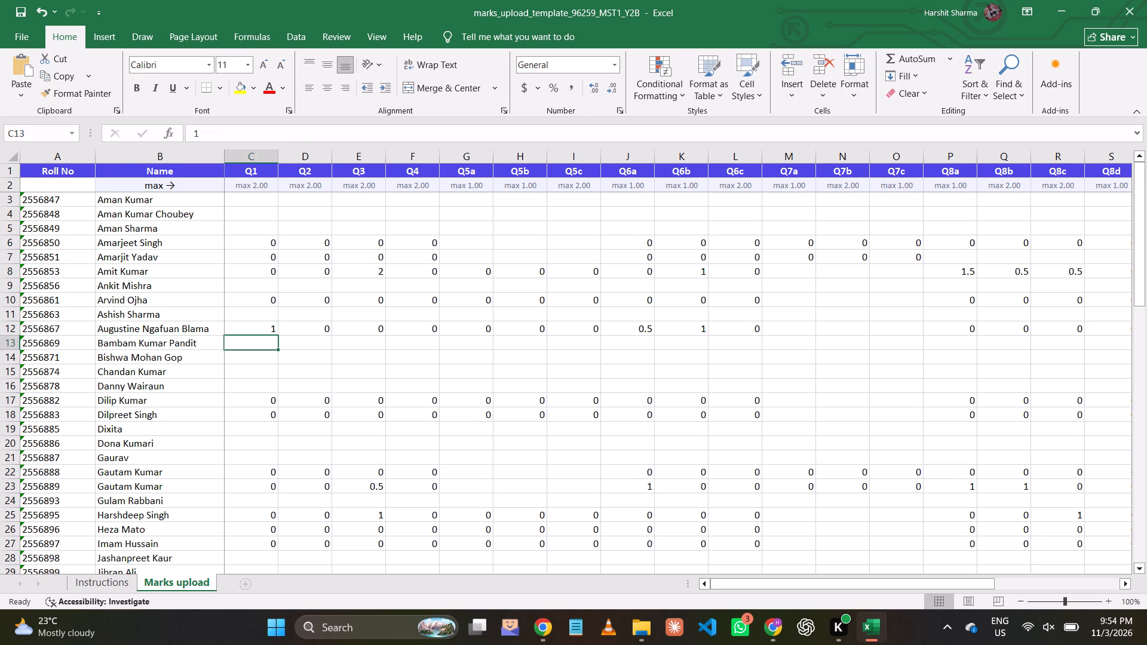
pyautogui.press('Left')
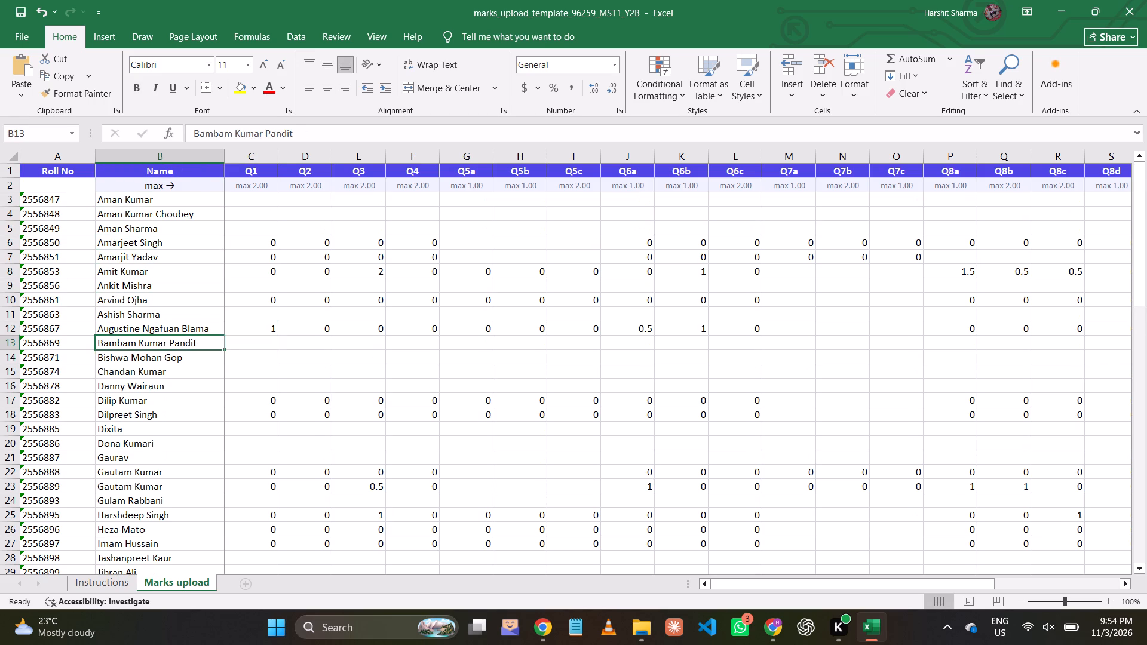
# Go down the Name column to row 56 and enter 0 for each of Q1, Q2, Q3 and Q4.
pyautogui.press('Down')
pyautogui.press('Down')
pyautogui.press('Down')
pyautogui.press('Down')
pyautogui.press('Down')
pyautogui.press('Down')
pyautogui.press('Down')
pyautogui.press('Down')
pyautogui.press('Down')
pyautogui.press('Down')
pyautogui.press('Down')
pyautogui.press('Down')
pyautogui.press('Down')
pyautogui.press('Down')
pyautogui.press('Down')
pyautogui.press('Down')
pyautogui.press('Down')
pyautogui.press('Down')
pyautogui.press('Down')
pyautogui.press('Down')
pyautogui.press('Down')
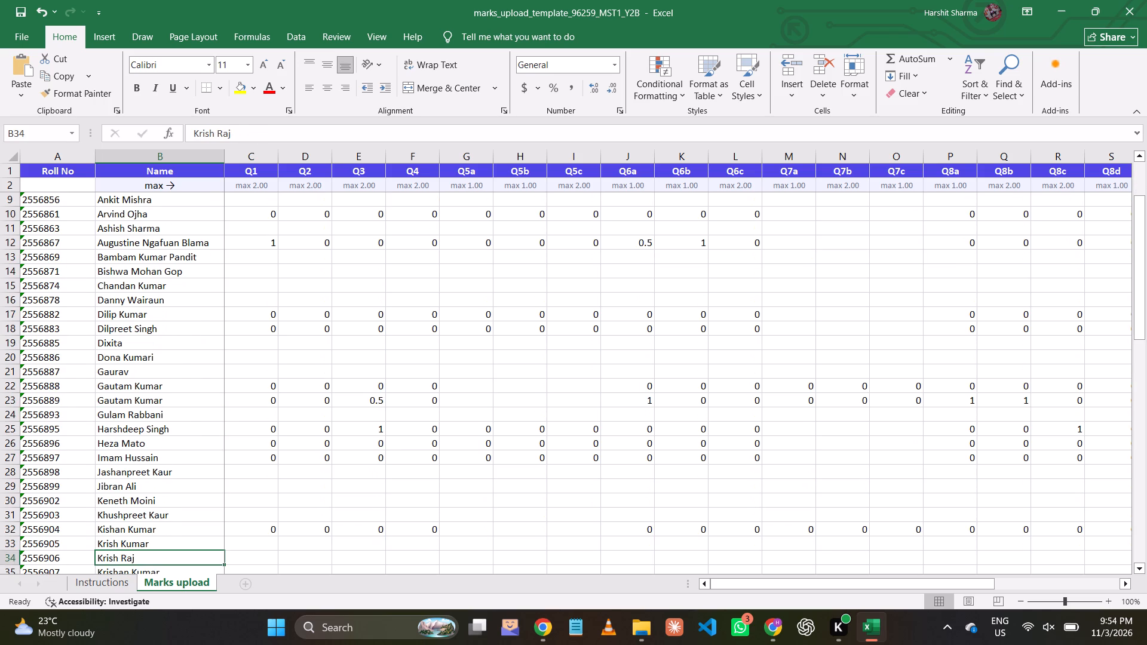
pyautogui.press('Down')
pyautogui.press('Down')
pyautogui.press('Down')
pyautogui.press('Down')
pyautogui.press('Down')
pyautogui.press('Down')
pyautogui.press('Down')
pyautogui.press('Down')
pyautogui.press('Down')
pyautogui.press('Down')
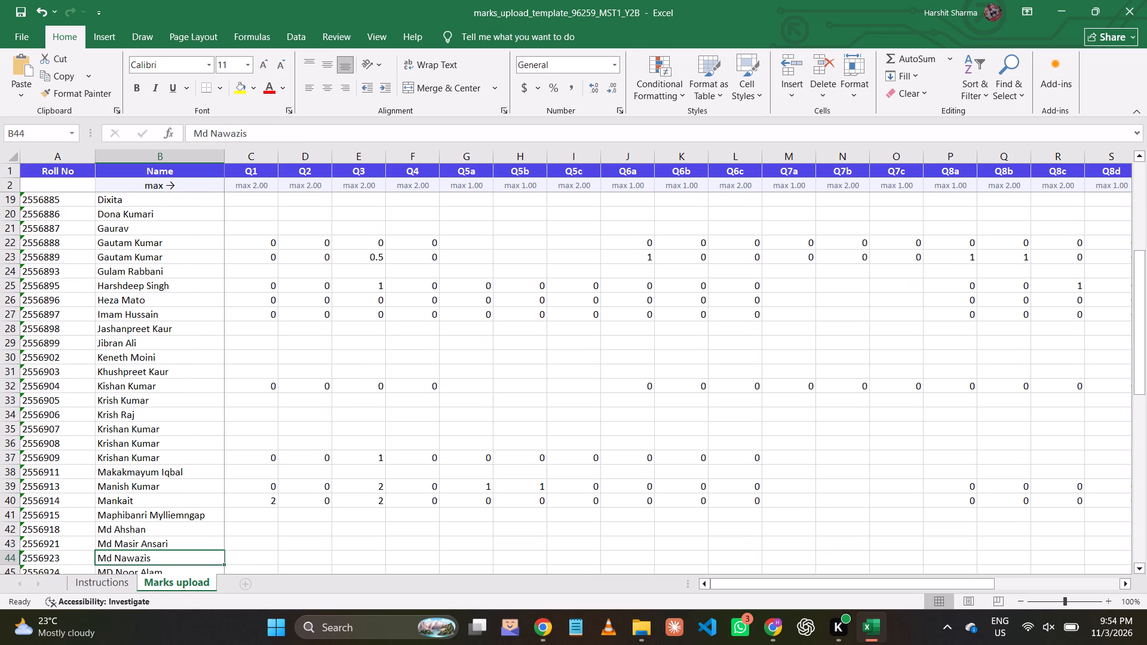
pyautogui.press('Down')
pyautogui.press('Down')
pyautogui.press('Down')
pyautogui.press('Down')
pyautogui.press('Down')
pyautogui.press('Down')
pyautogui.press('Down')
pyautogui.press('Down')
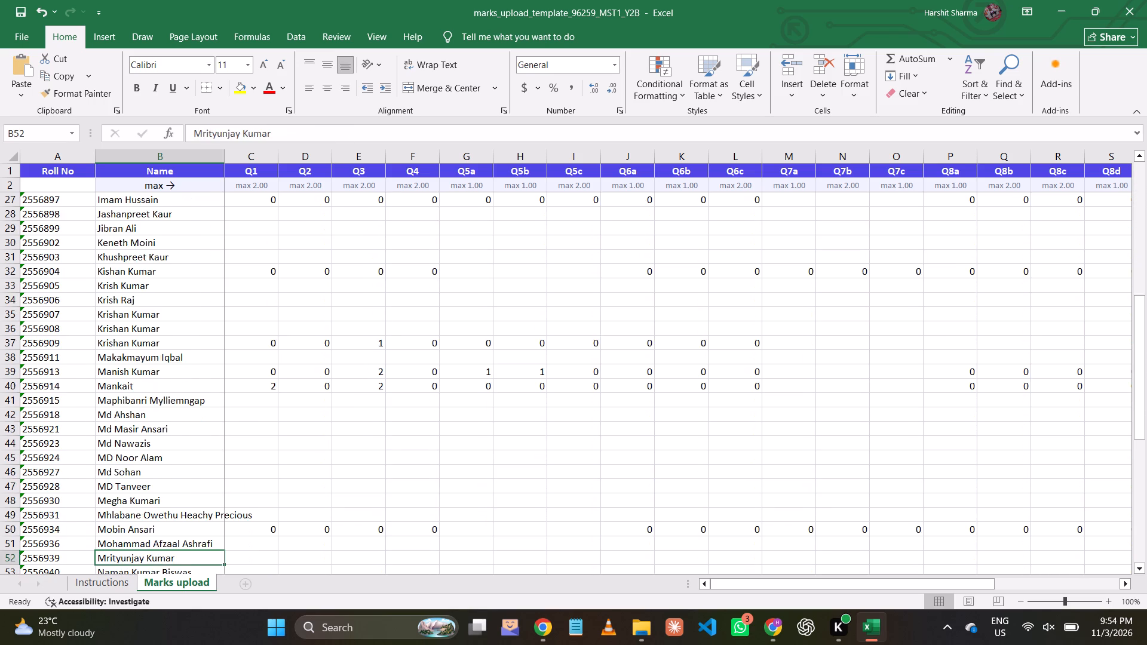
pyautogui.press('Down')
pyautogui.press('Down')
pyautogui.press('Down')
pyautogui.press('Down')
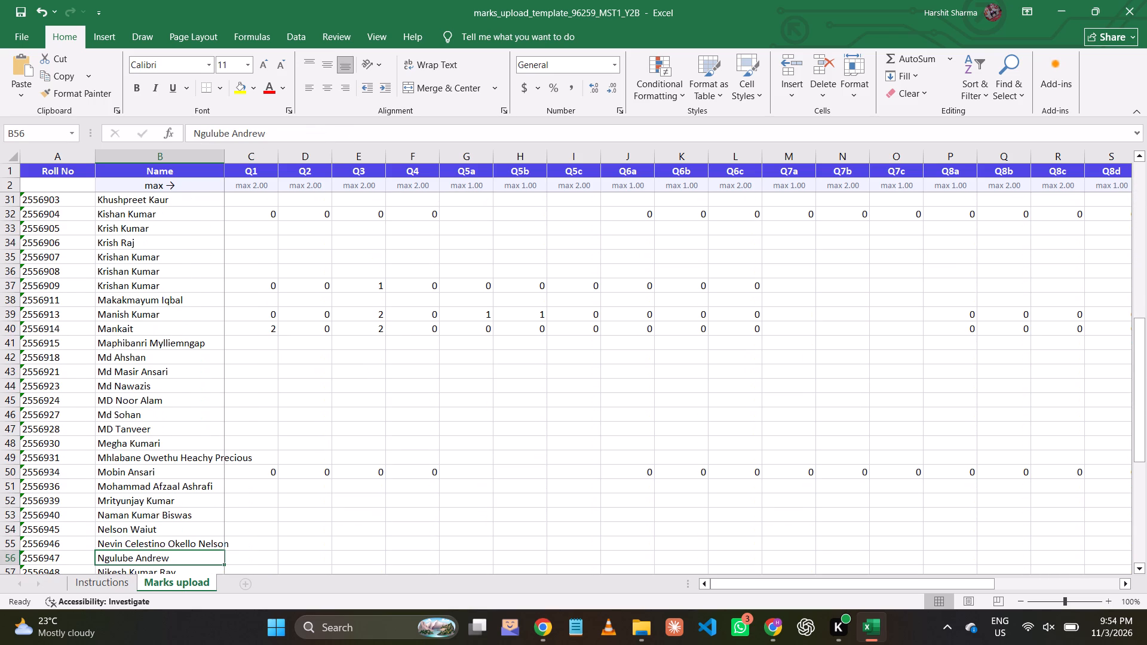
pyautogui.press('Right')
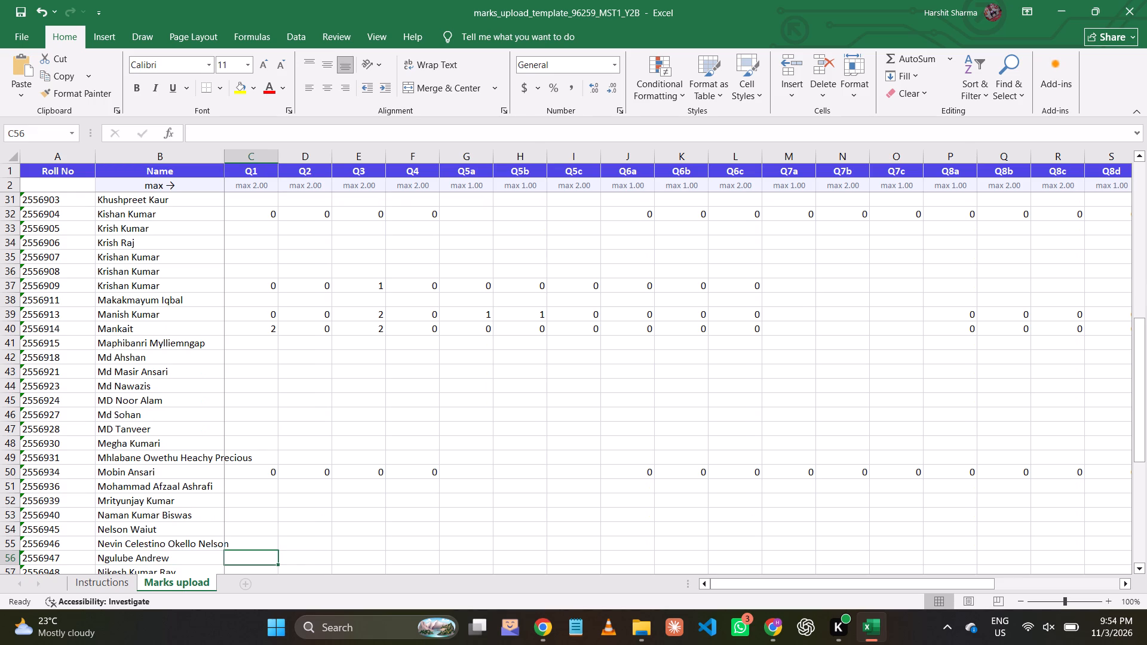
pyautogui.press('0')
pyautogui.press('Right')
pyautogui.press('0')
pyautogui.press('Right')
pyautogui.press('0')
pyautogui.press('Right')
pyautogui.press('0')
pyautogui.press('Right')
# Enter 0 in row 56 for every Q5 and Q6 part, from Q5a to Q6c.
pyautogui.press('0')
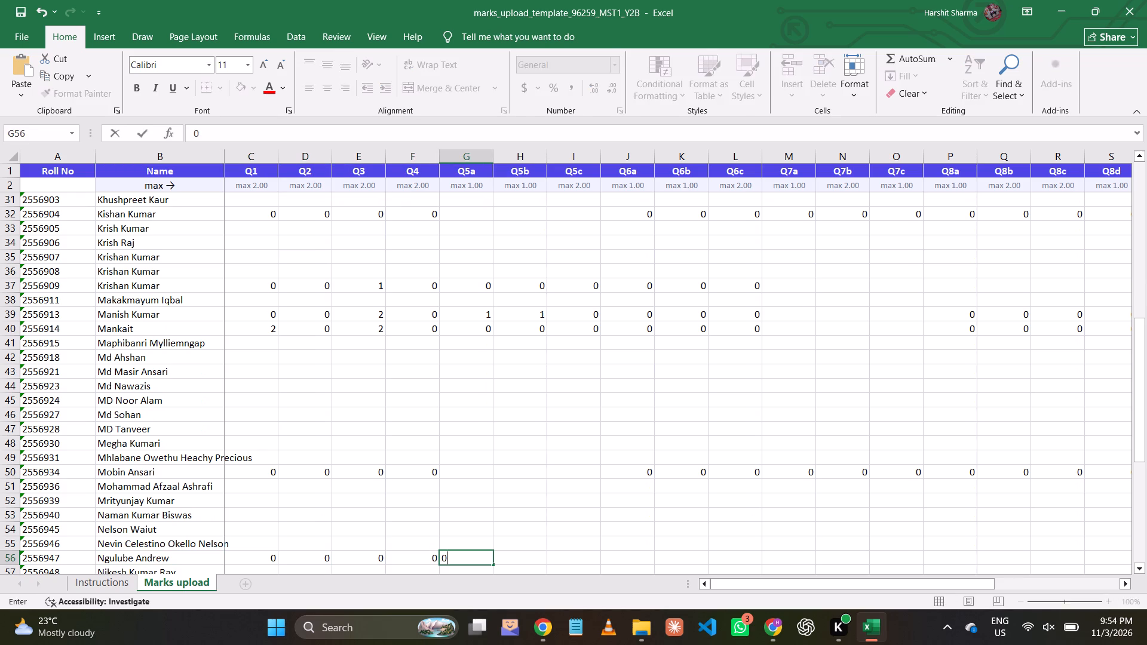
pyautogui.press('Right')
pyautogui.press('0')
pyautogui.press('Right')
pyautogui.press('0')
pyautogui.press('Right')
pyautogui.press('0')
pyautogui.press('Right')
pyautogui.press('0')
pyautogui.press('Right')
pyautogui.press('0')
pyautogui.press('Right')
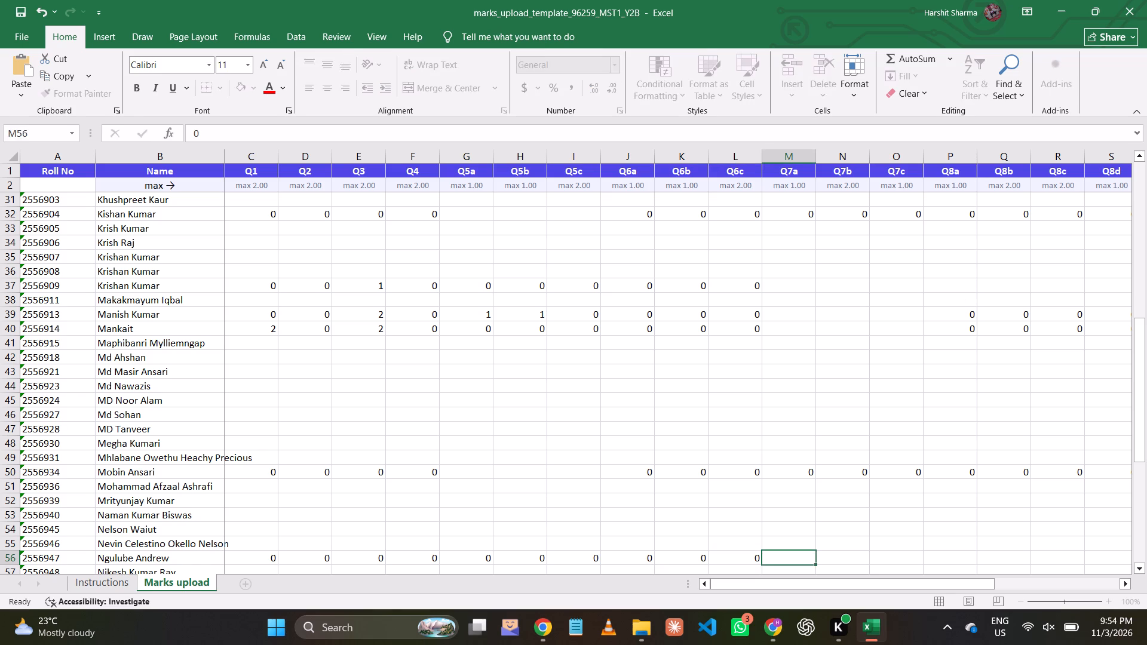
# Leave Q7a to Q7c blank in row 56, enter 0 for Q8a to Q8e, and save the workbook.
pyautogui.press('Right')
pyautogui.press('Right')
pyautogui.press('Right')
pyautogui.press('0')
pyautogui.press('Right')
pyautogui.press('0')
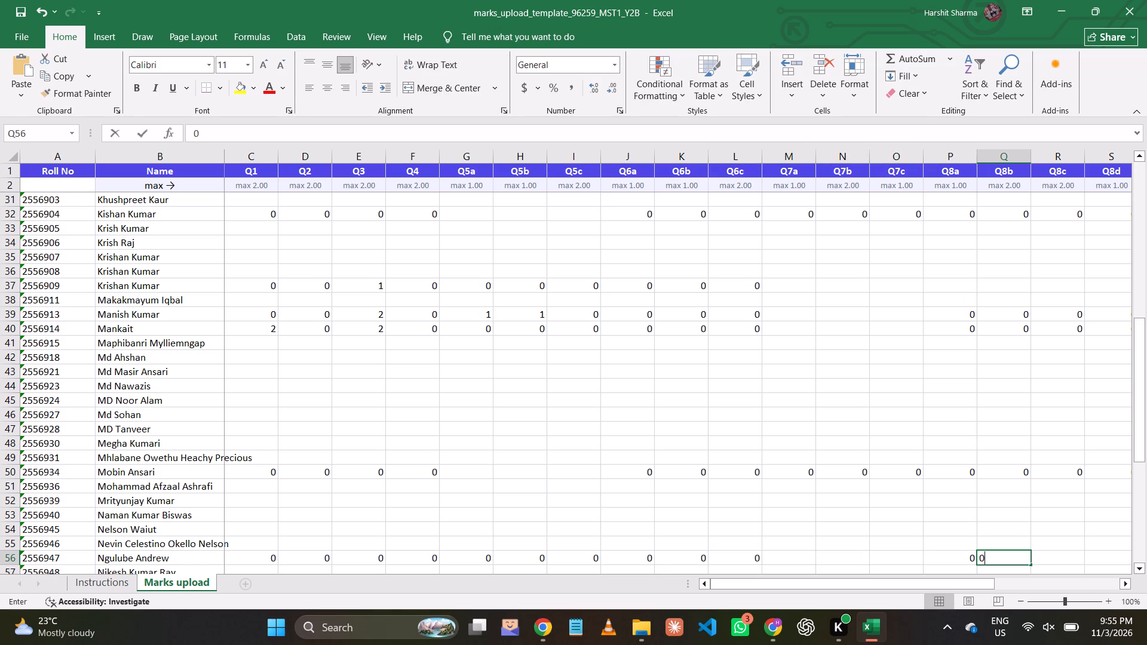
pyautogui.press('Right')
pyautogui.press('0')
pyautogui.press('Right')
pyautogui.press('0')
pyautogui.press('Right')
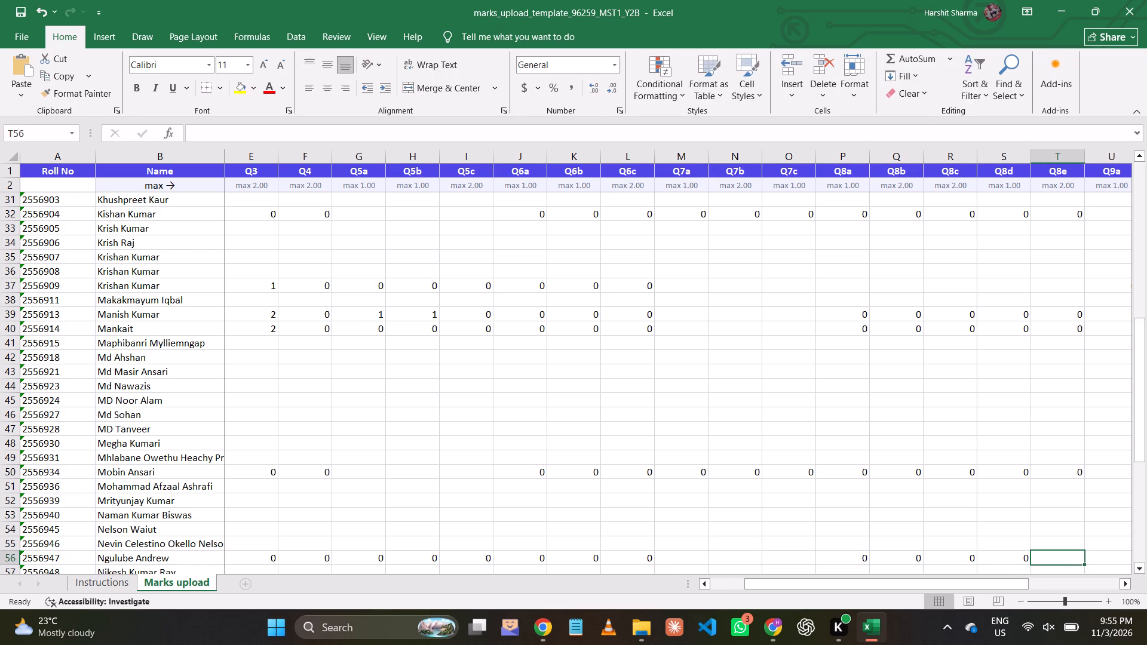
pyautogui.press('0')
pyautogui.press('Right')
pyautogui.press('Down')
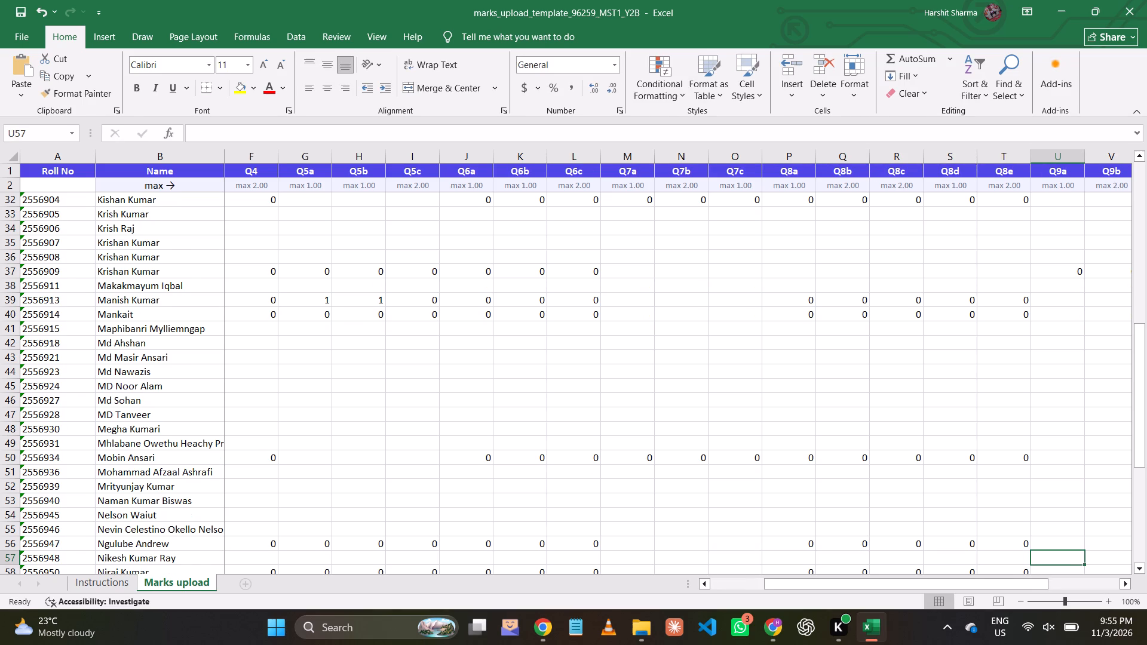
pyautogui.hotkey('ctrl', 's')
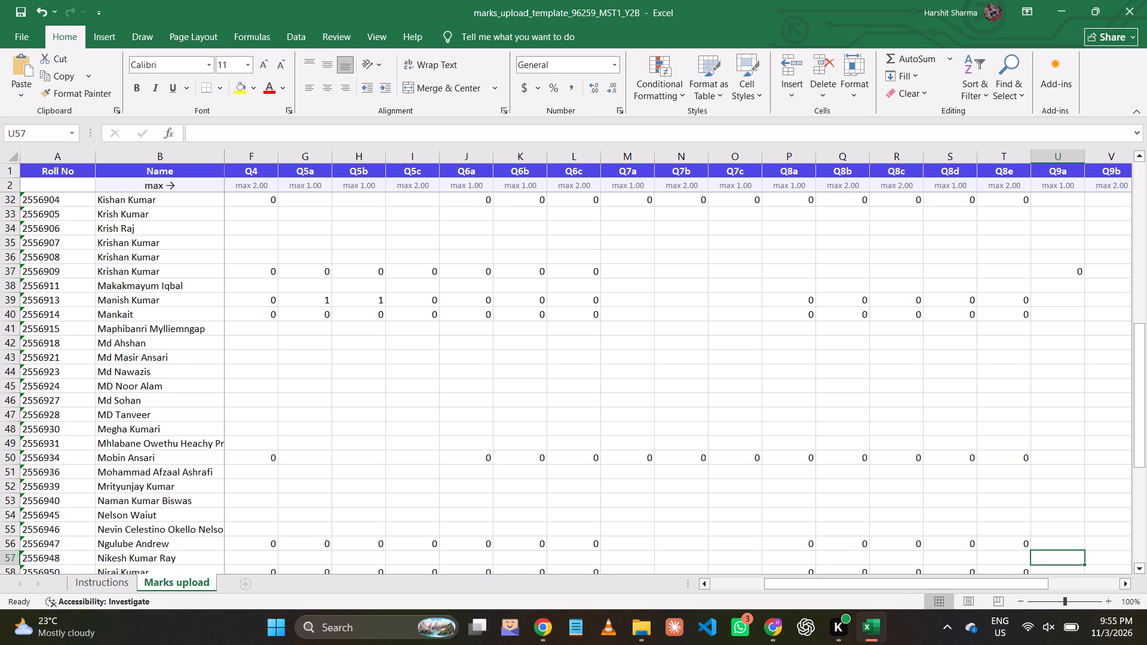
# Return to the start of row 58 and check its roll number, name and Q1 mark.
pyautogui.press('Down')
pyautogui.press('Left')
pyautogui.press('Left')
pyautogui.press('Left')
pyautogui.press('Left')
pyautogui.press('Left')
pyautogui.press('Left')
pyautogui.press('Left')
pyautogui.press('Left')
pyautogui.press('Left')
pyautogui.press('Left')
pyautogui.press('Left')
pyautogui.press('Left')
pyautogui.press('Left')
pyautogui.press('Left')
pyautogui.press('Left')
pyautogui.press('Left')
pyautogui.press('Left')
pyautogui.press('Left')
pyautogui.press('Left')
pyautogui.press('Left')
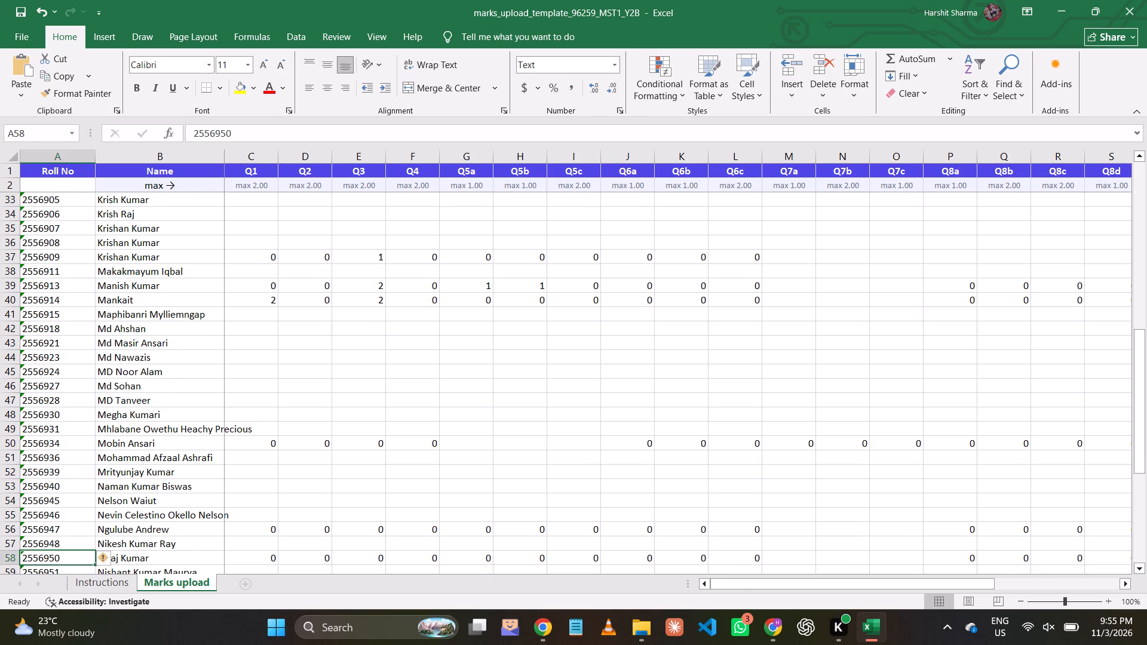
pyautogui.press('Right')
pyautogui.press('Right')
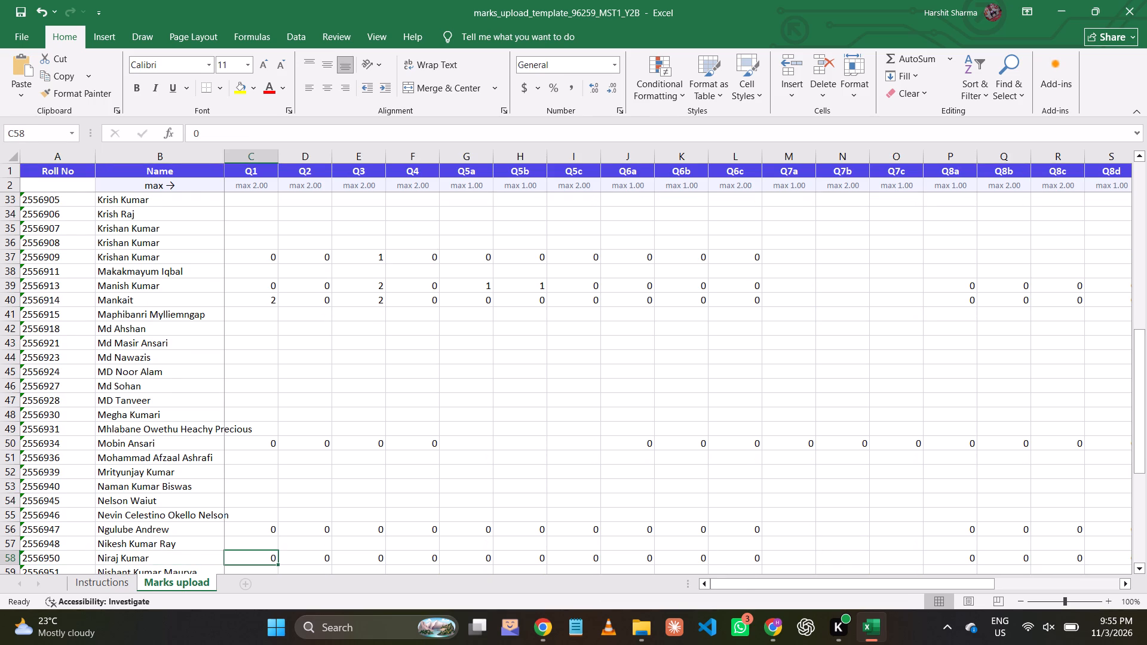
# Look back up the student list along the Q1 column from row 58 to the first rows.
pyautogui.press('Up')
pyautogui.press('Up')
pyautogui.press('Up')
pyautogui.press('Up')
pyautogui.press('Up')
pyautogui.press('Up')
pyautogui.press('Up')
pyautogui.press('Up')
pyautogui.press('Up')
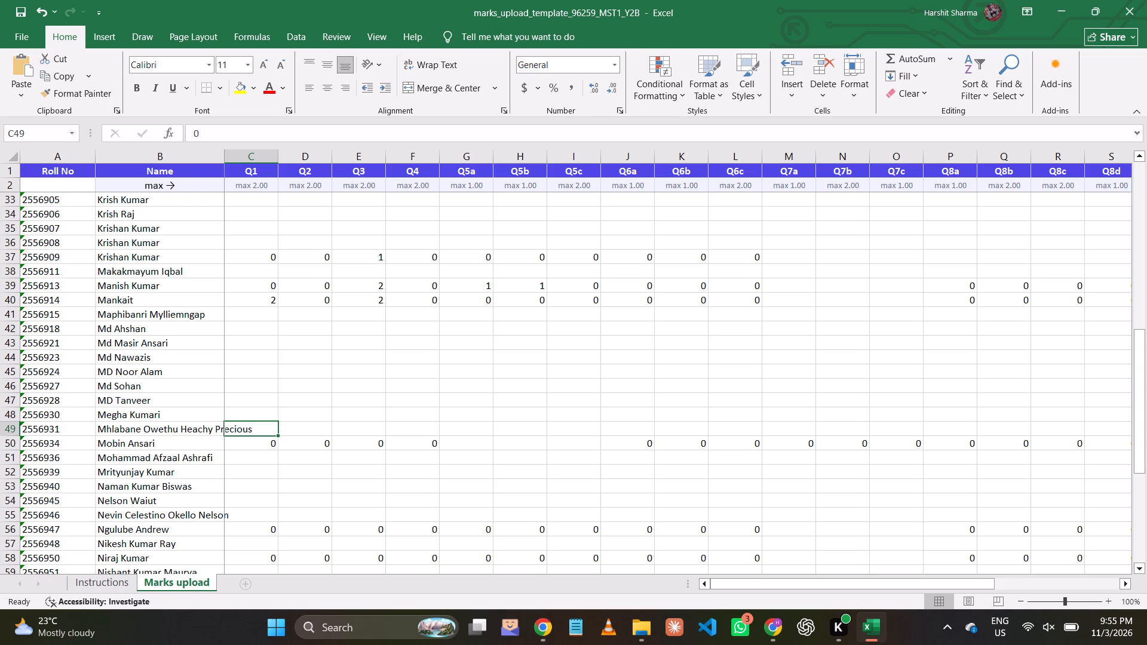
pyautogui.press('Left')
pyautogui.press('Right')
pyautogui.press('Up')
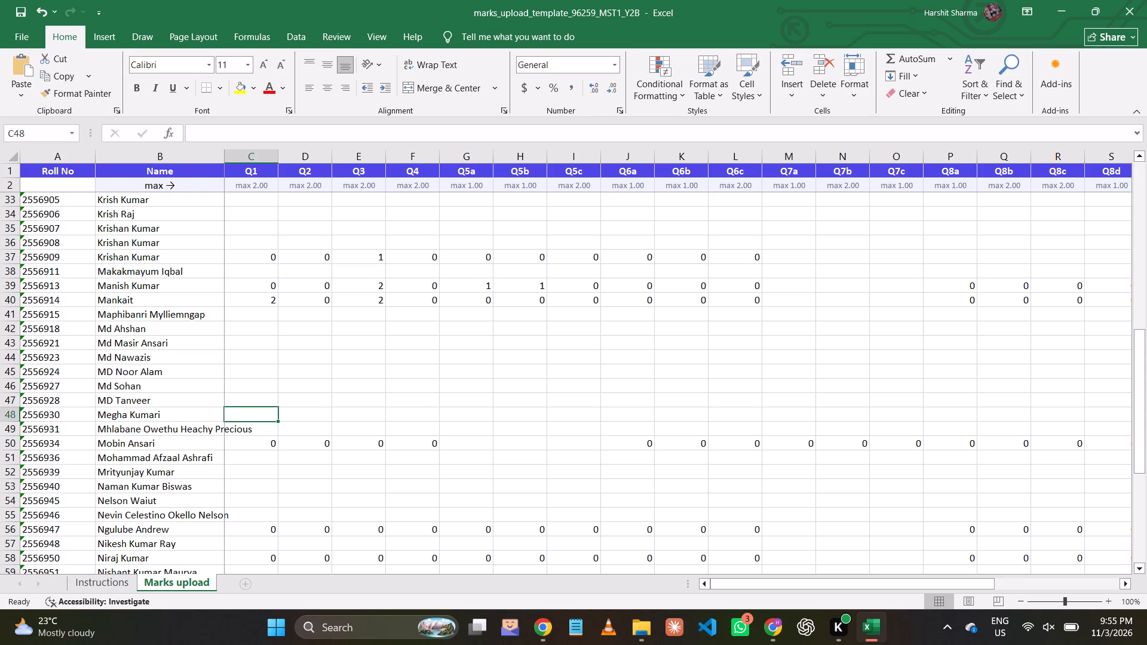
pyautogui.press('Up')
pyautogui.press('Up')
pyautogui.press('Up')
pyautogui.press('Up')
pyautogui.press('Up')
pyautogui.press('Up')
pyautogui.press('Up')
pyautogui.press('Up')
pyautogui.press('Up')
pyautogui.press('Up')
pyautogui.press('Up')
pyautogui.press('Up')
pyautogui.press('Up')
pyautogui.press('Up')
pyautogui.press('Up')
pyautogui.press('Up')
pyautogui.press('Up')
pyautogui.press('Up')
pyautogui.press('Up')
pyautogui.press('Up')
pyautogui.press('Up')
pyautogui.press('Up')
pyautogui.press('Up')
pyautogui.press('Up')
pyautogui.press('Up')
pyautogui.press('Up')
pyautogui.press('Up')
pyautogui.press('Up')
pyautogui.press('Up')
pyautogui.press('Up')
pyautogui.press('Up')
pyautogui.press('Up')
pyautogui.press('Up')
pyautogui.press('Up')
pyautogui.press('Up')
pyautogui.press('Up')
pyautogui.press('Up')
pyautogui.press('Up')
pyautogui.press('Up')
pyautogui.press('Up')
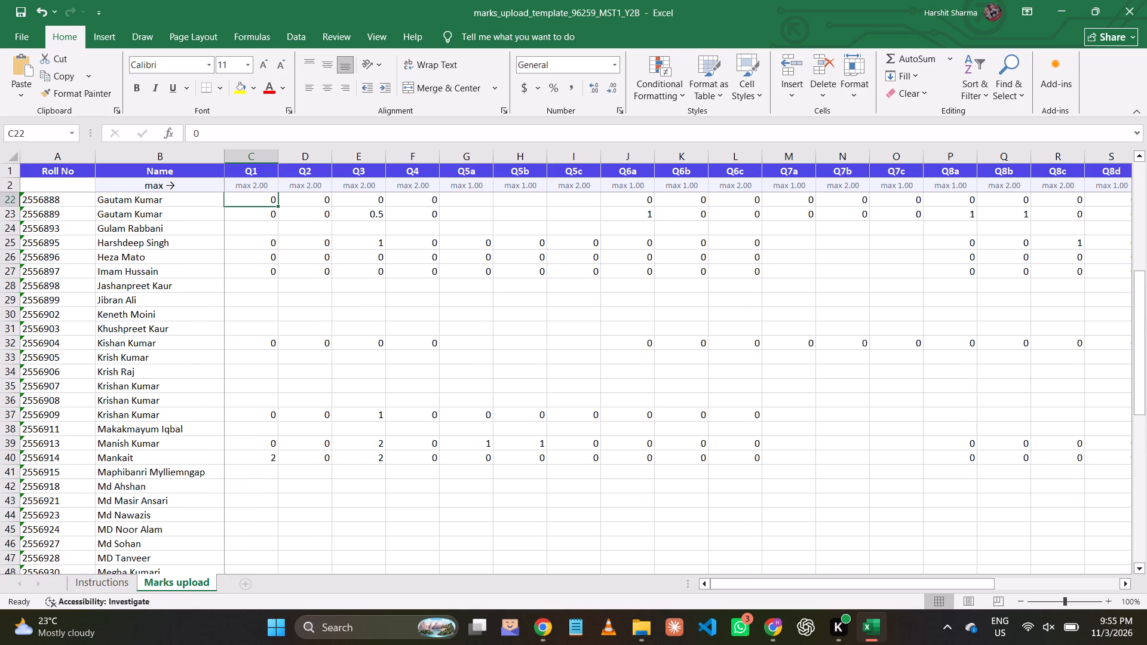
# Look down the student list along the Q1 column from the first rows to row 41 for the next student to mark.
pyautogui.press('Down')
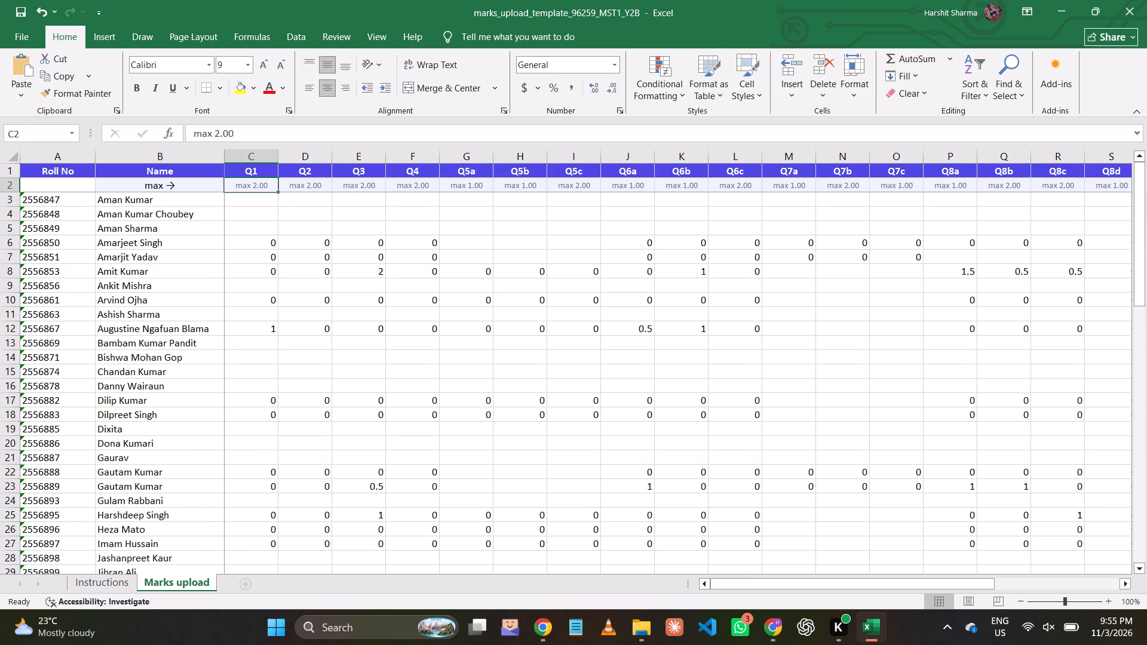
pyautogui.press('Down')
pyautogui.press('Down')
pyautogui.press('Down')
pyautogui.press('Down')
pyautogui.press('Down')
pyautogui.press('Down')
pyautogui.press('Down')
pyautogui.press('Down')
pyautogui.press('Down')
pyautogui.press('Down')
pyautogui.press('Down')
pyautogui.press('Down')
pyautogui.press('Down')
pyautogui.press('Down')
pyautogui.press('Down')
pyautogui.press('Down')
pyautogui.press('Down')
pyautogui.press('Down')
pyautogui.press('Down')
pyautogui.press('Down')
pyautogui.press('Down')
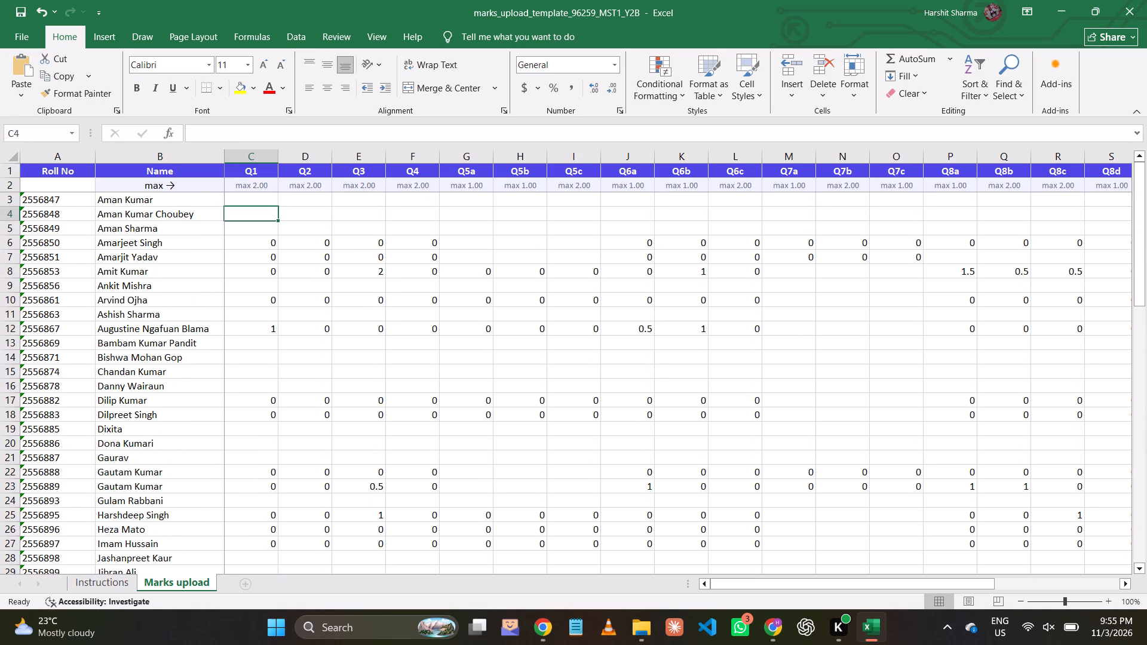
pyautogui.press('Down')
pyautogui.press('Down')
pyautogui.press('Down')
pyautogui.press('Down')
pyautogui.press('Down')
pyautogui.press('Down')
pyautogui.press('Down')
pyautogui.press('Down')
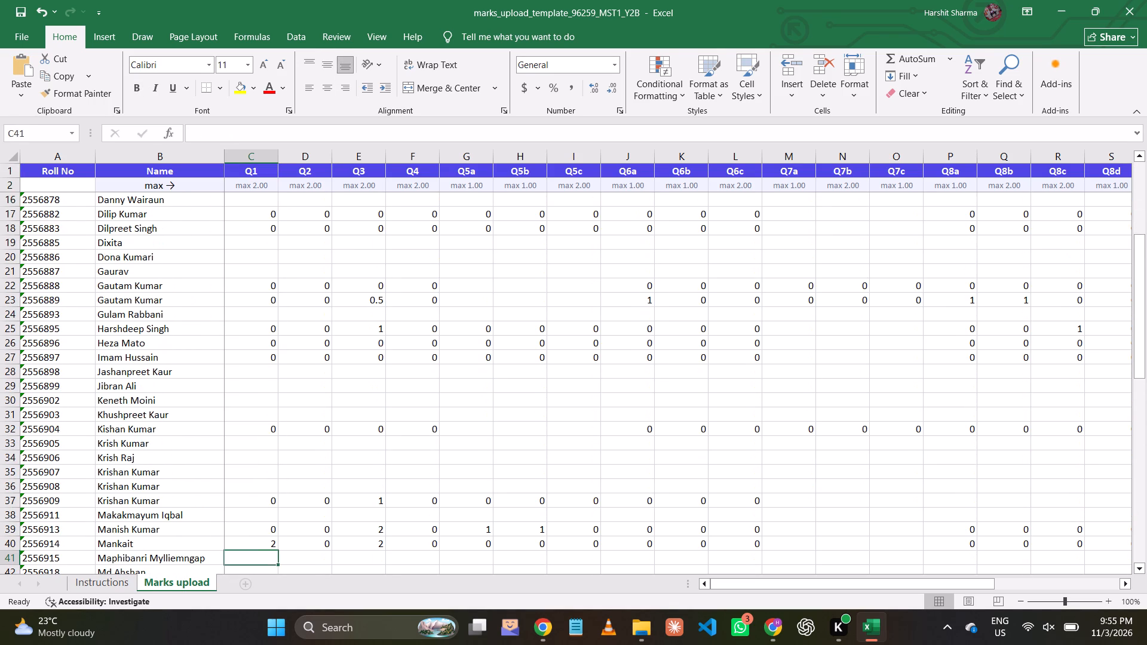
# Go back up the Q1 column to row 29 and enter 0 for each of Q1, Q2, Q3 and Q4.
pyautogui.press('Up')
pyautogui.press('Up')
pyautogui.press('Up')
pyautogui.press('Up')
pyautogui.press('Up')
pyautogui.press('Up')
pyautogui.press('Up')
pyautogui.press('Up')
pyautogui.press('Up')
pyautogui.press('Up')
pyautogui.press('Up')
pyautogui.press('Up')
pyautogui.press('Up')
pyautogui.press('Up')
pyautogui.press('Up')
pyautogui.press('Up')
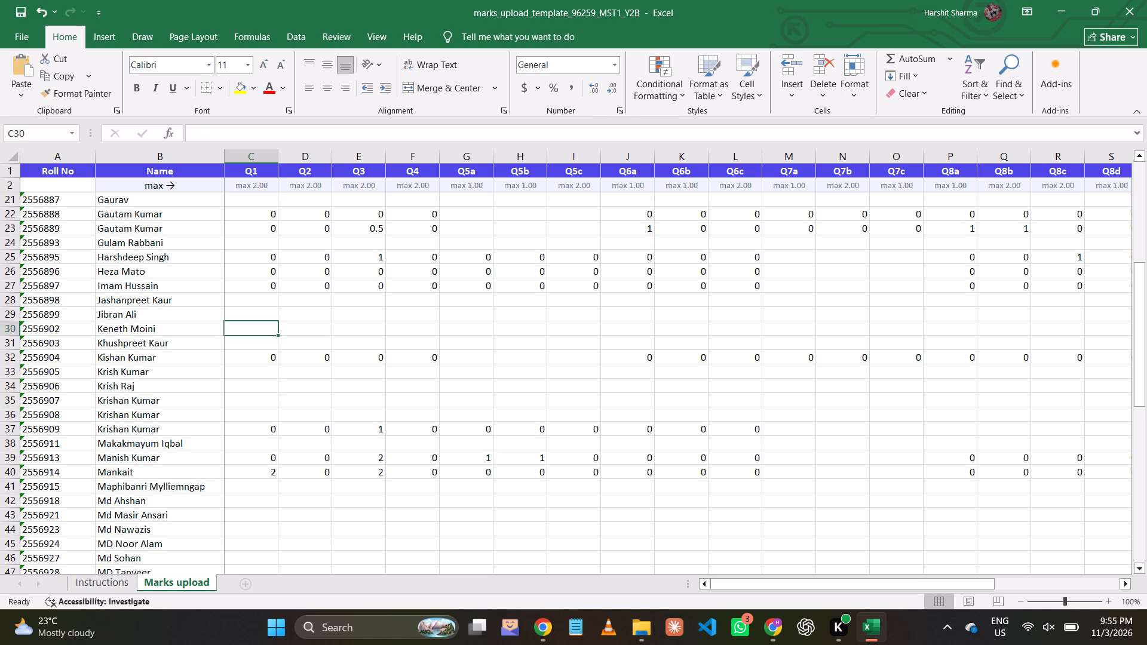
pyautogui.press('Up')
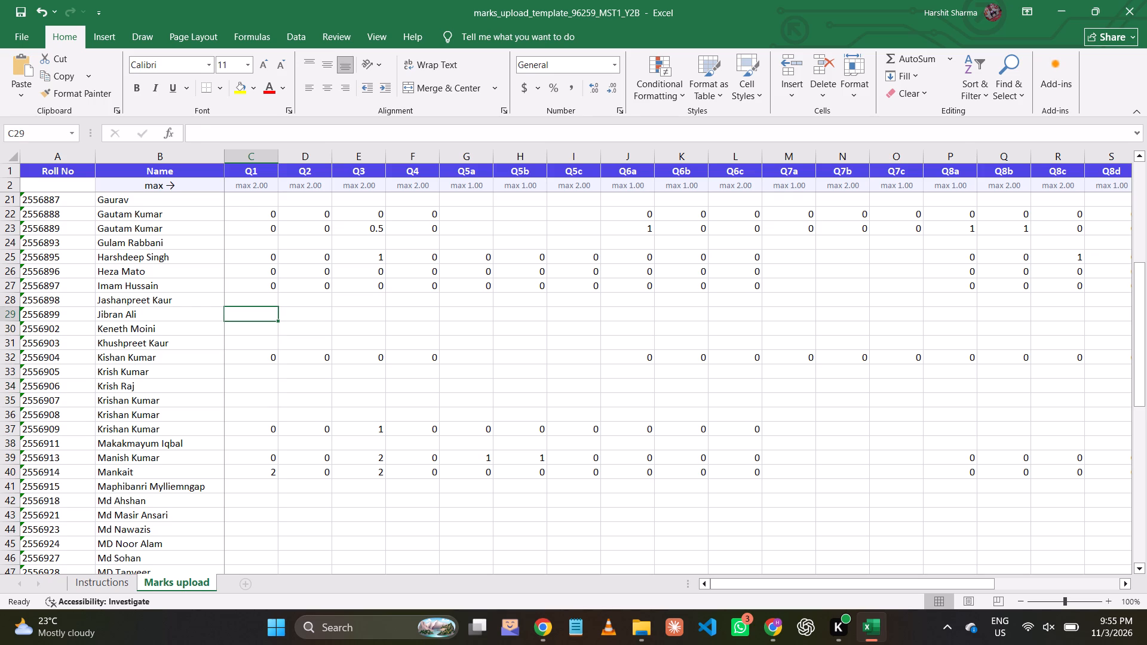
pyautogui.press('0')
pyautogui.press('Right')
pyautogui.press('0')
pyautogui.press('Right')
pyautogui.press('0')
pyautogui.press('Right')
pyautogui.press('0')
pyautogui.press('Right')
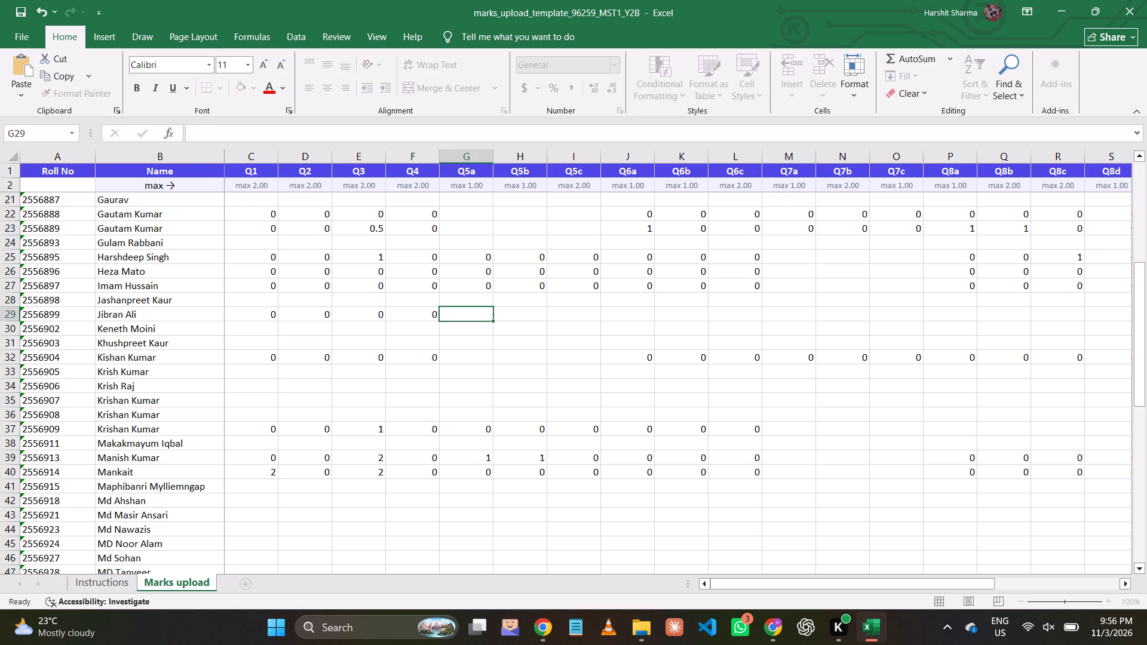
# Leave Q5a to Q5c blank in row 29 and enter 0 for every Q6 and Q7 part, from Q6a to Q7c.
pyautogui.press('Right')
pyautogui.press('Right')
pyautogui.press('Right')
pyautogui.press('0')
pyautogui.press('Right')
pyautogui.press('0')
pyautogui.press('Right')
pyautogui.press('0')
pyautogui.press('Right')
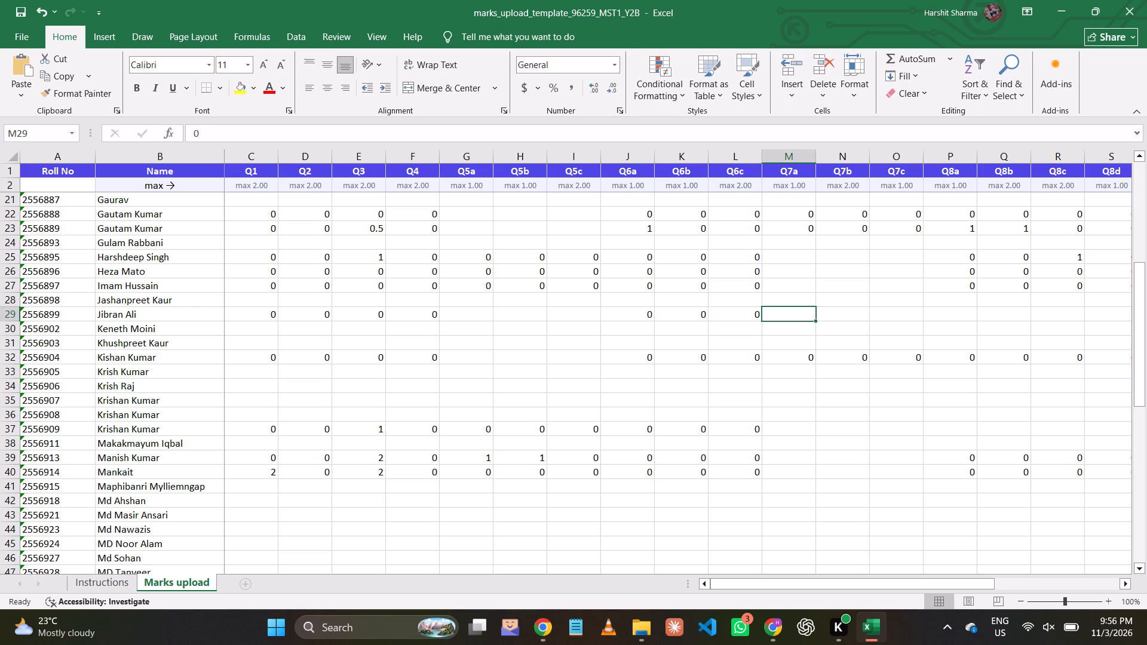
pyautogui.press('0')
pyautogui.press('Right')
pyautogui.press('0')
pyautogui.press('Right')
pyautogui.press('0')
pyautogui.press('Right')
# Enter 0 in row 29 for every Q8 part, from Q8a to Q8e.
pyautogui.press('0')
pyautogui.press('Right')
pyautogui.press('0')
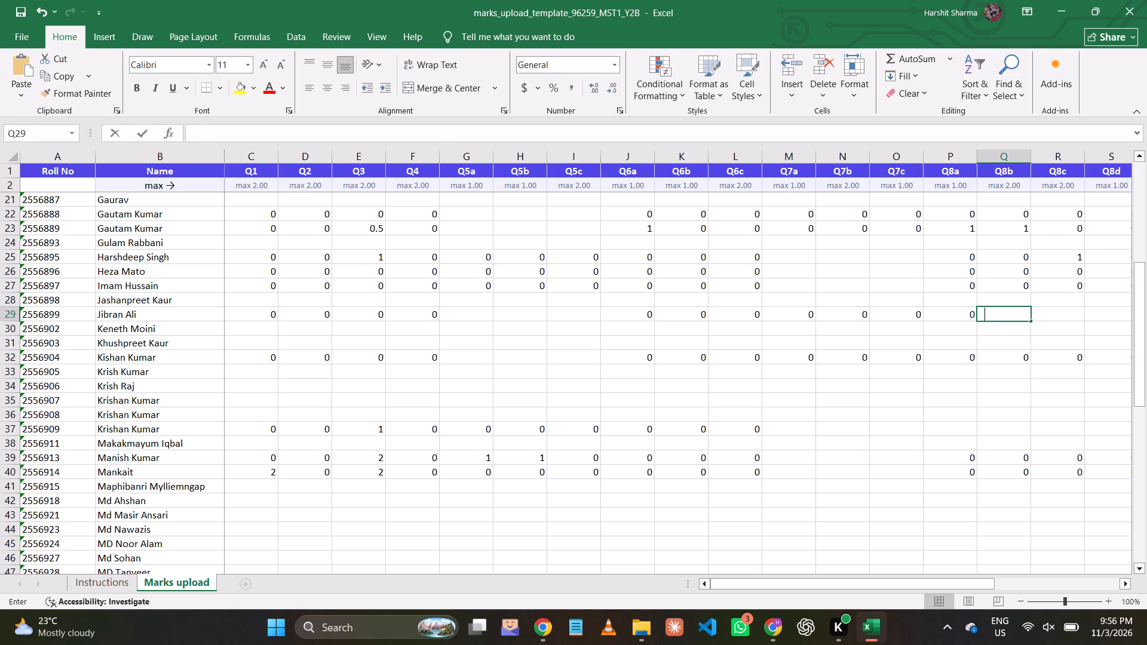
pyautogui.press('Right')
pyautogui.press('0')
pyautogui.press('Right')
pyautogui.press('0')
pyautogui.press('Right')
pyautogui.press('0')
pyautogui.press('Right')
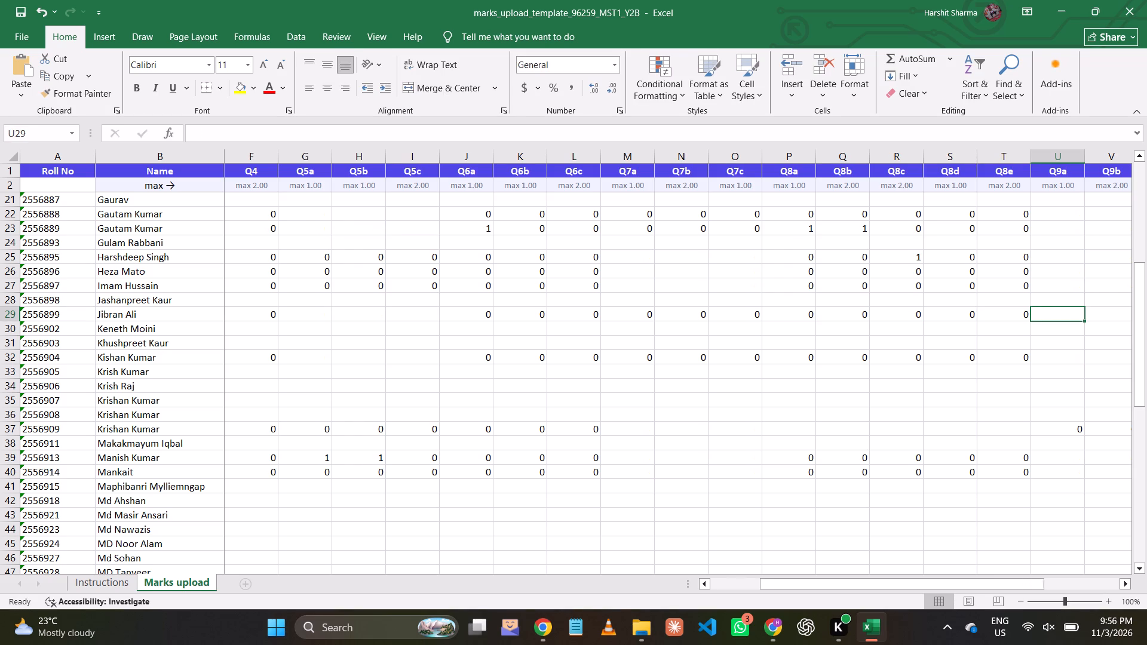
# Return to the beginning of row 30, save the marks workbook, and select that row's Q1 cell.
pyautogui.press('Down')
pyautogui.press('Left')
pyautogui.press('Left')
pyautogui.press('Left')
pyautogui.press('Left')
pyautogui.press('Left')
pyautogui.press('Left')
pyautogui.press('Left')
pyautogui.press('Left')
pyautogui.press('Left')
pyautogui.press('Left')
pyautogui.press('Left')
pyautogui.press('Left')
pyautogui.press('Left')
pyautogui.press('Left')
pyautogui.press('Left')
pyautogui.press('Left')
pyautogui.press('Left')
pyautogui.press('Left')
pyautogui.press('Left')
pyautogui.press('Left')
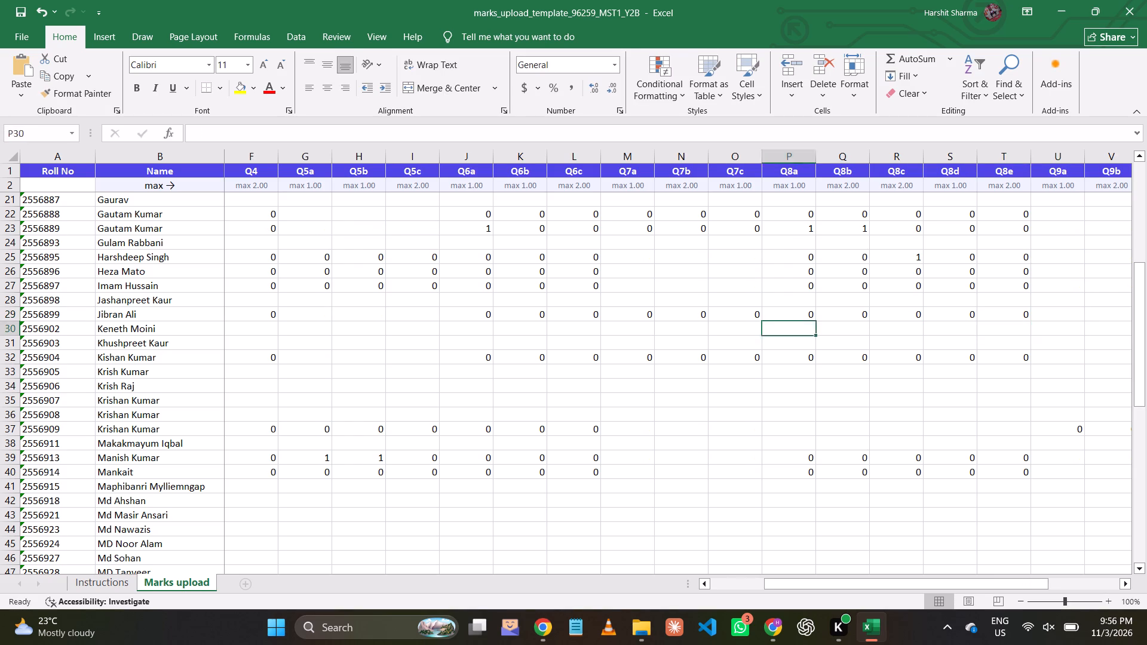
pyautogui.hotkey('ctrl', 's')
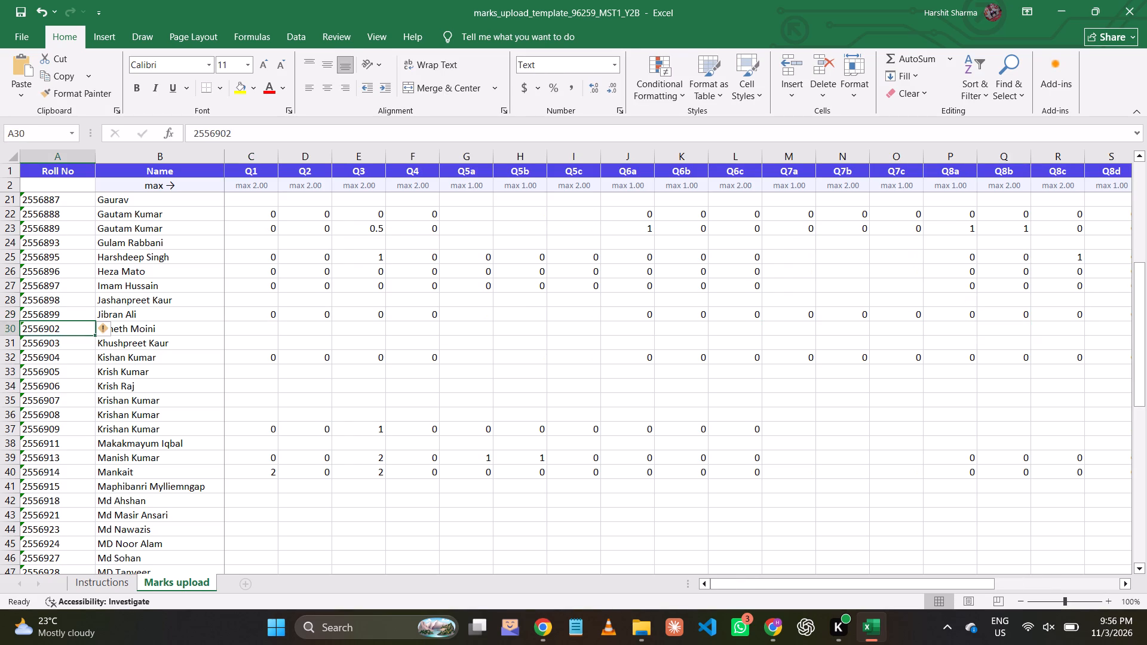
pyautogui.press('Right')
pyautogui.press('Right')
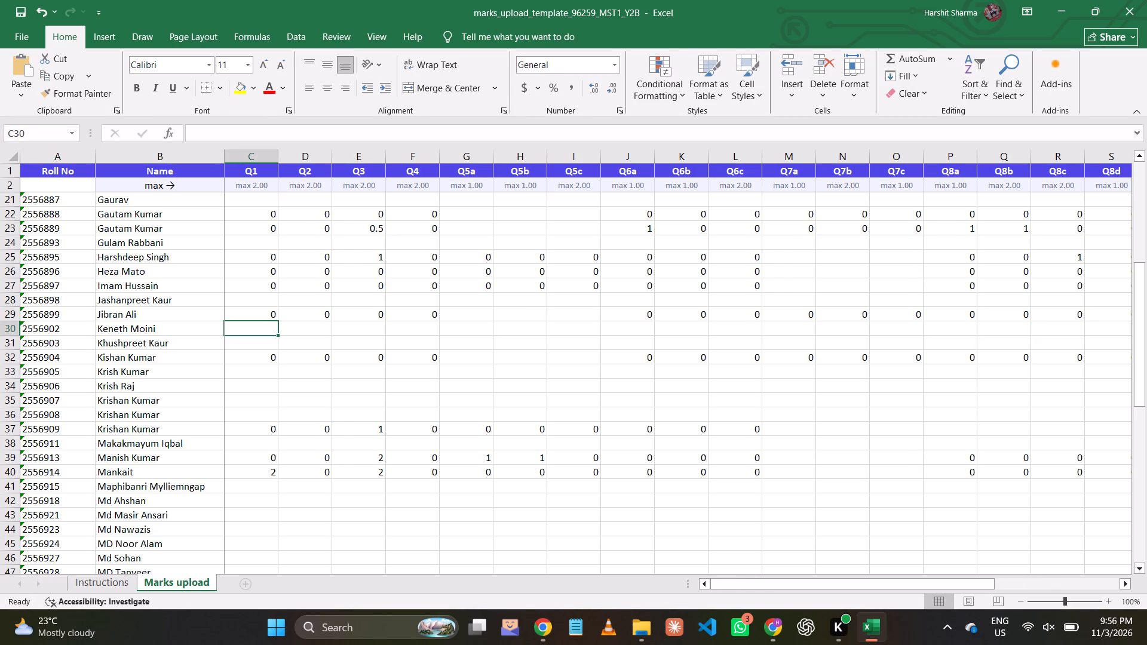
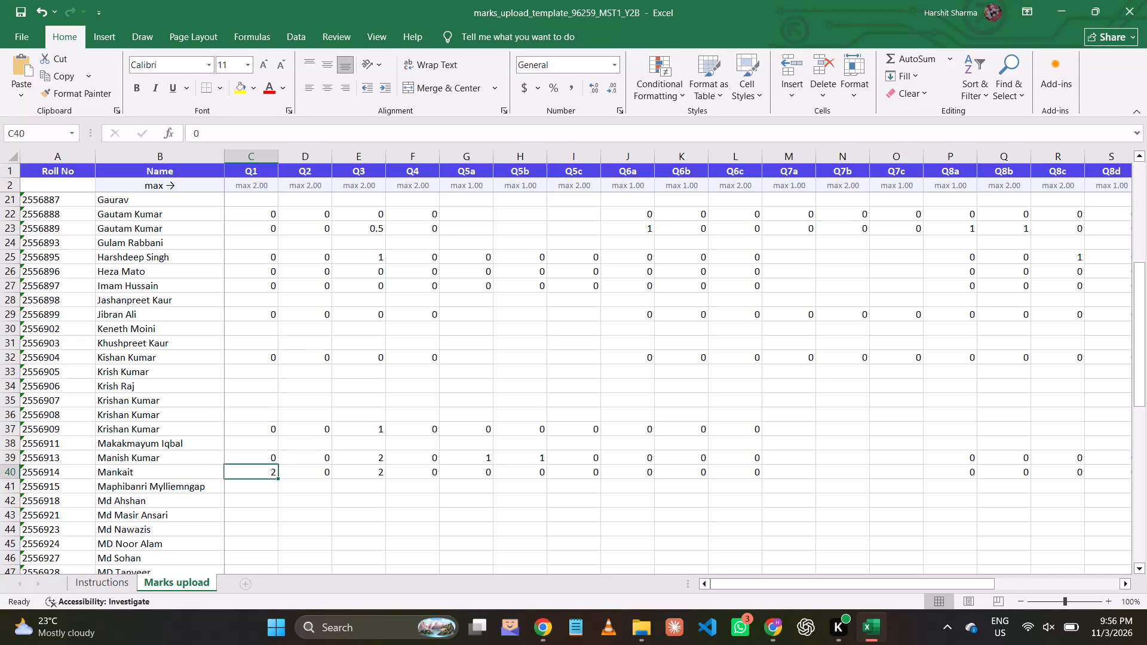
# Go down the Q1 column to row 53 and enter 0 for each of Q1, Q2, Q3 and Q4.
pyautogui.press('Down')
pyautogui.press('Down')
pyautogui.press('Down')
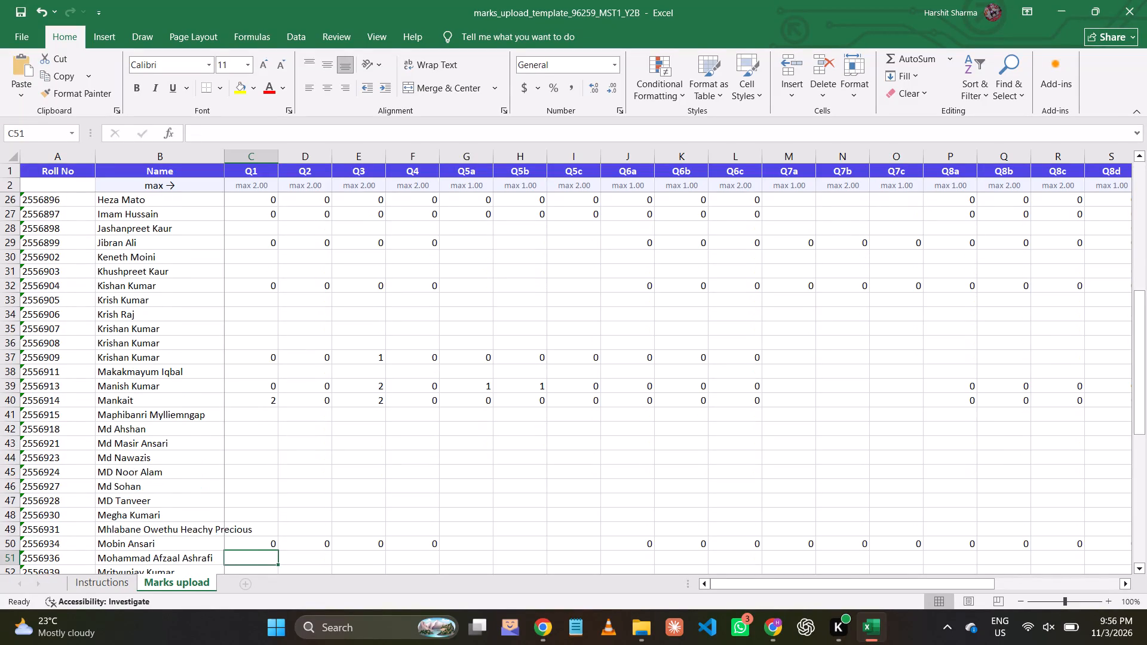
pyautogui.press('Down')
pyautogui.press('Down')
pyautogui.press('Down')
pyautogui.press('Up')
pyautogui.press('Up')
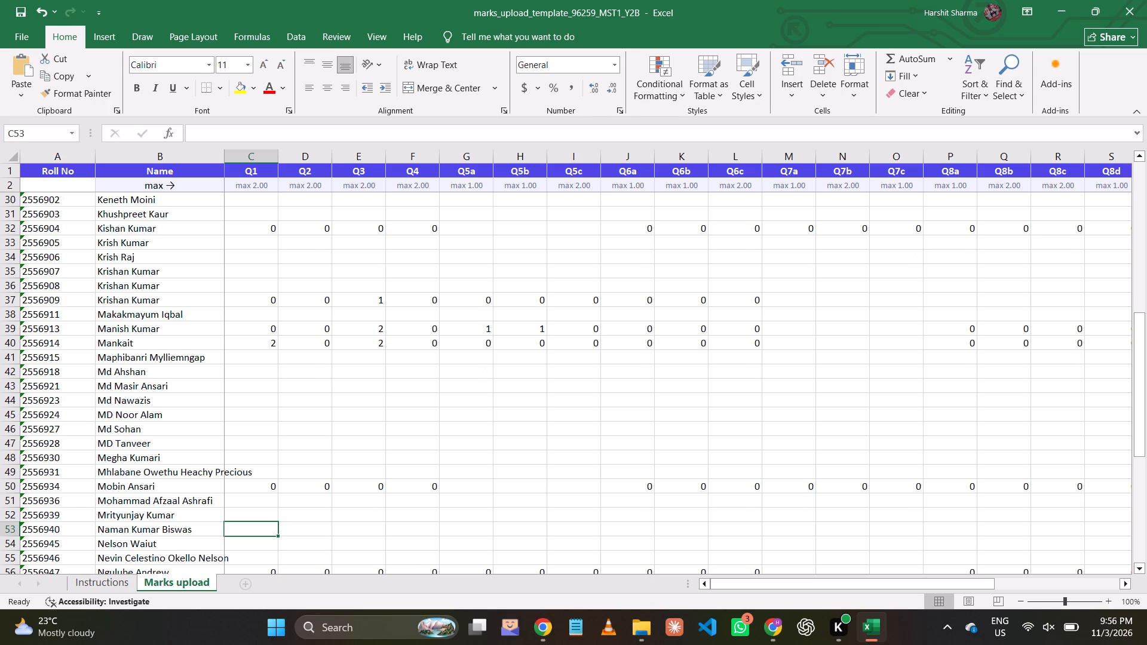
pyautogui.press('0')
pyautogui.press('Right')
pyautogui.press('0')
pyautogui.press('Right')
pyautogui.press('0')
pyautogui.press('Right')
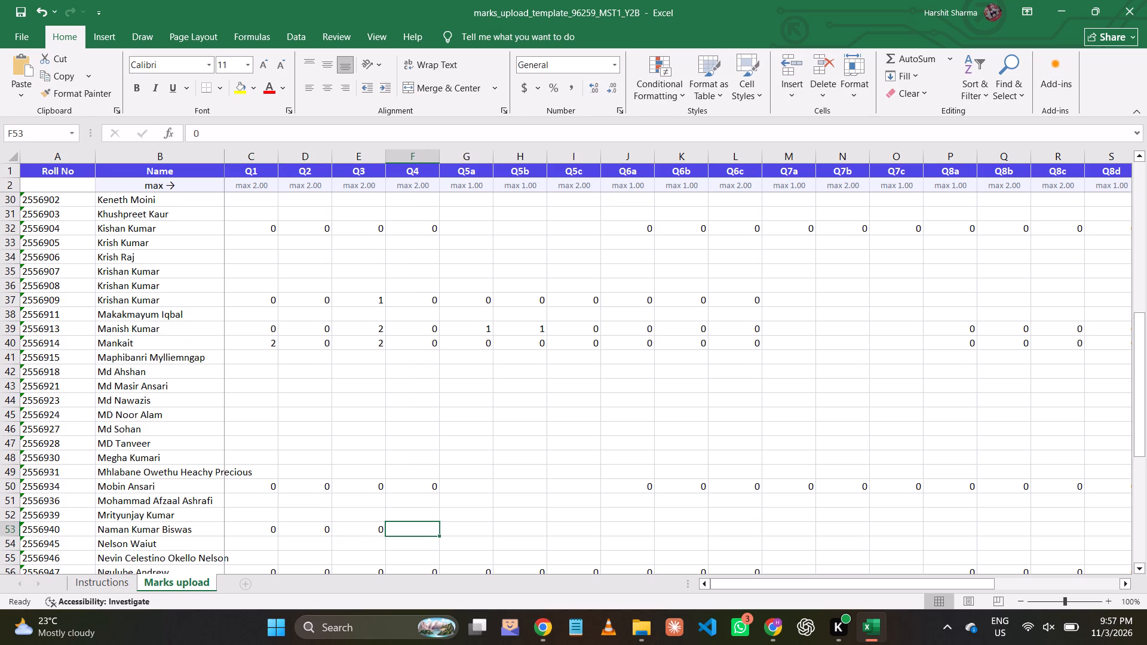
pyautogui.press('0')
pyautogui.press('Right')
# Enter 0 in row 53 for every Q5 and Q6 part, from Q5a to Q6c.
pyautogui.press('0')
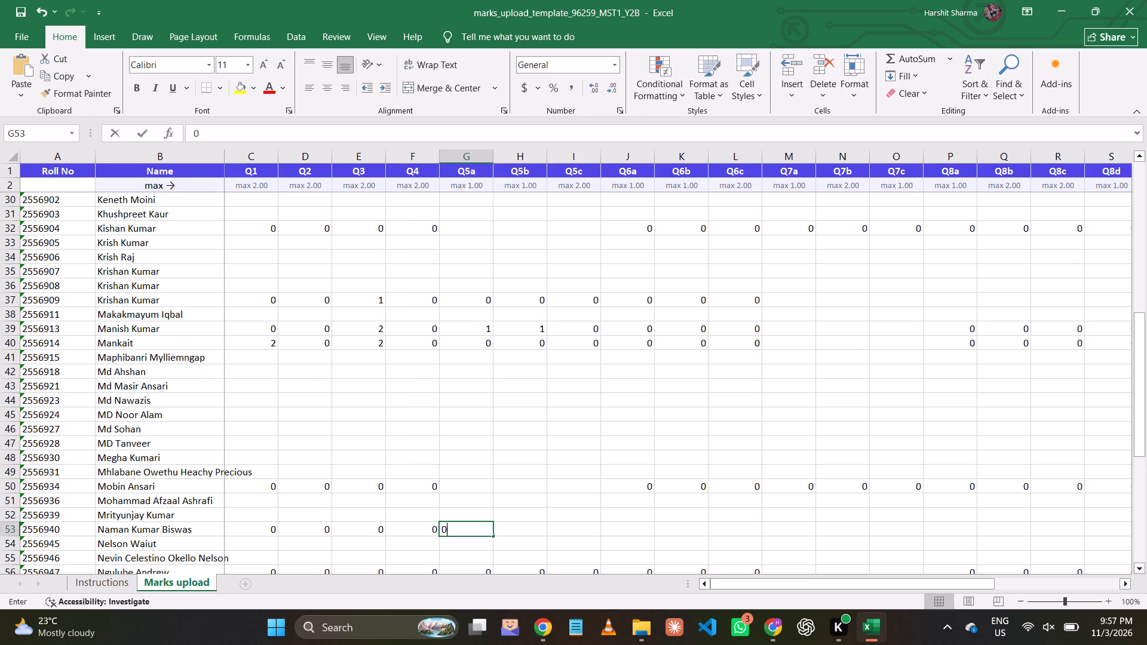
pyautogui.press('Right')
pyautogui.press('0')
pyautogui.press('Right')
pyautogui.press('0')
pyautogui.press('Right')
pyautogui.press('0')
pyautogui.press('Right')
pyautogui.press('0')
pyautogui.press('Right')
pyautogui.press('0')
pyautogui.press('Right')
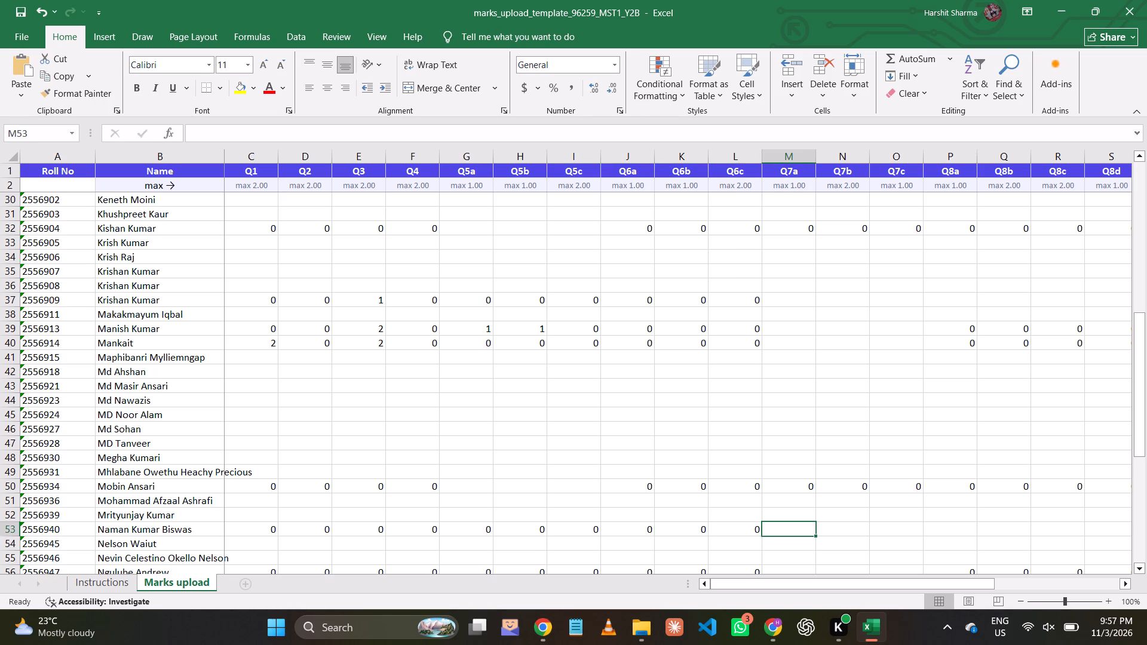
# Leave Q7a to Q7c blank in row 53 and enter 0 for every Q8 part, from Q8a to Q8e.
pyautogui.press('Right')
pyautogui.press('Right')
pyautogui.press('Right')
pyautogui.press('0')
pyautogui.press('Right')
pyautogui.press('0')
pyautogui.press('Right')
pyautogui.press('0')
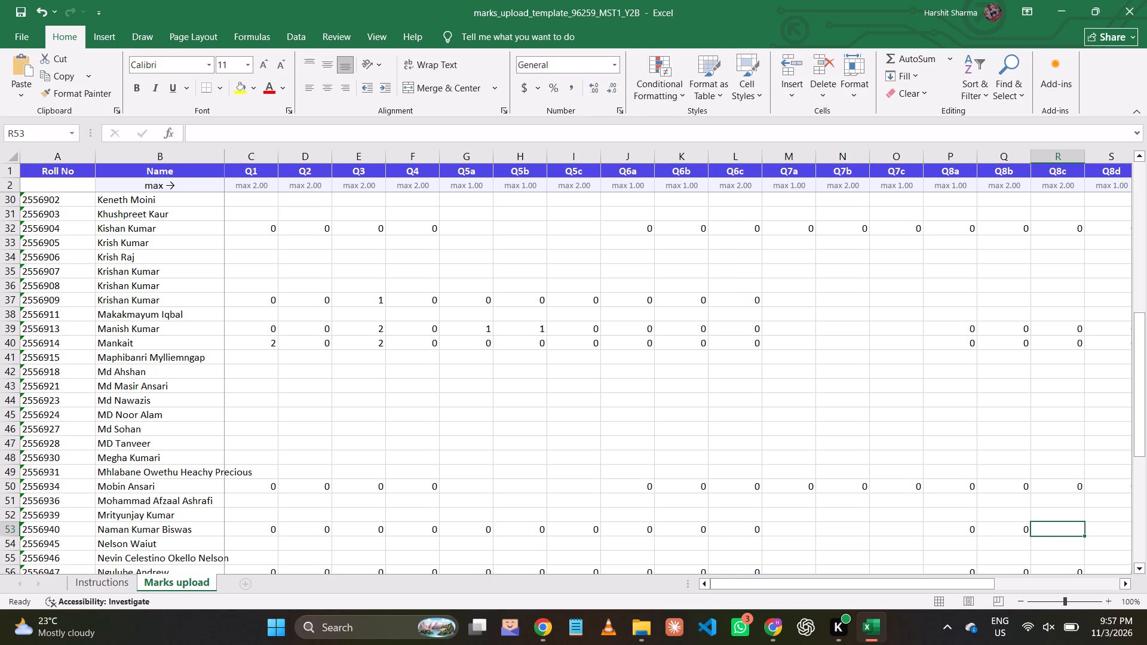
pyautogui.press('Right')
pyautogui.press('0')
pyautogui.press('Right')
pyautogui.press('0')
pyautogui.press('Right')
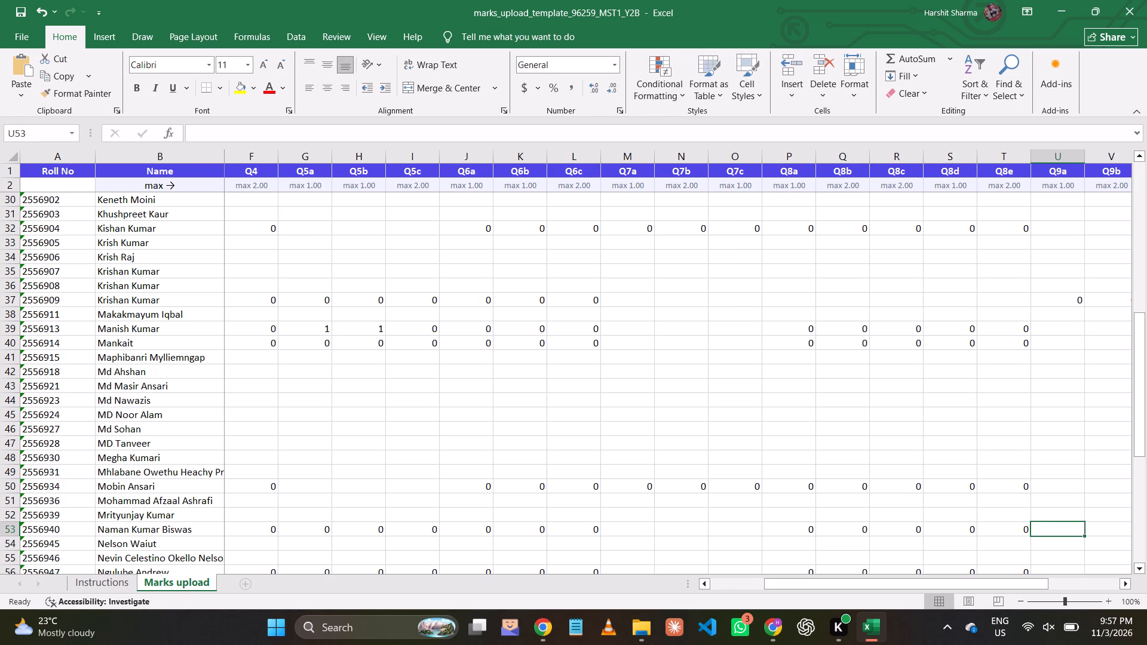
# Save the marks workbook.
pyautogui.press('Down')
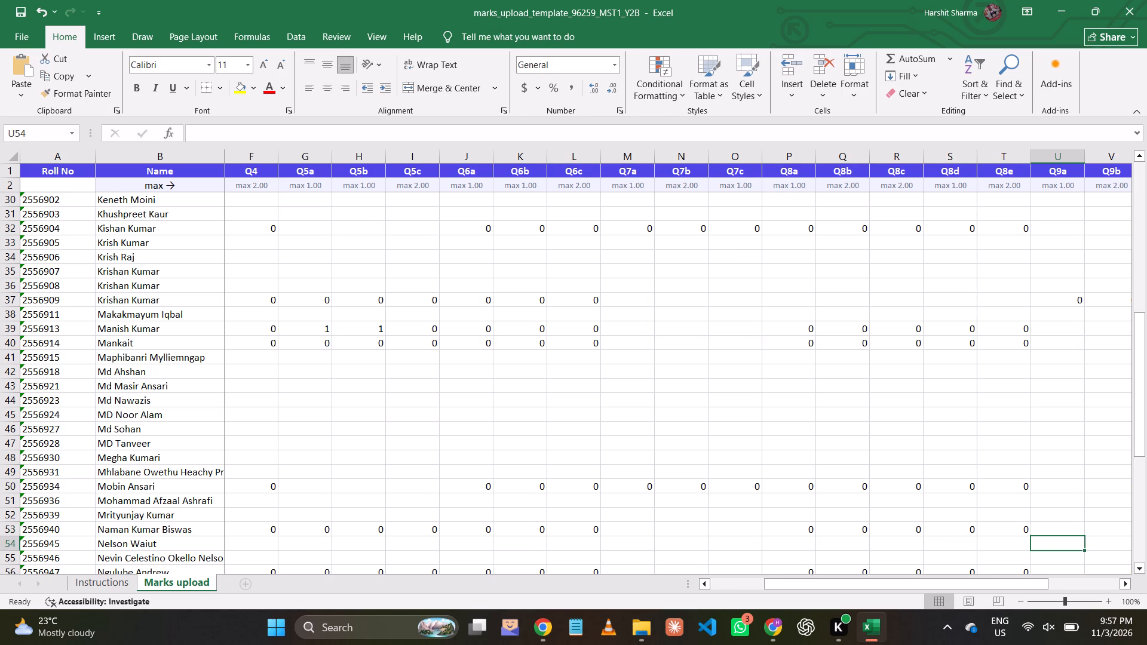
pyautogui.hotkey('ctrl', 's')
# Return to the first question columns, go down to row 60, and enter 0 for each of Q1, Q2, Q3 and Q4.
pyautogui.press('Left')
pyautogui.press('Left')
pyautogui.press('Left')
pyautogui.press('Left')
pyautogui.press('Left')
pyautogui.press('Left')
pyautogui.press('Left')
pyautogui.press('Left')
pyautogui.press('Left')
pyautogui.press('Left')
pyautogui.press('Left')
pyautogui.press('Left')
pyautogui.press('Left')
pyautogui.press('Left')
pyautogui.press('Left')
pyautogui.press('Left')
pyautogui.press('Left')
pyautogui.press('Left')
pyautogui.press('Left')
pyautogui.press('Left')
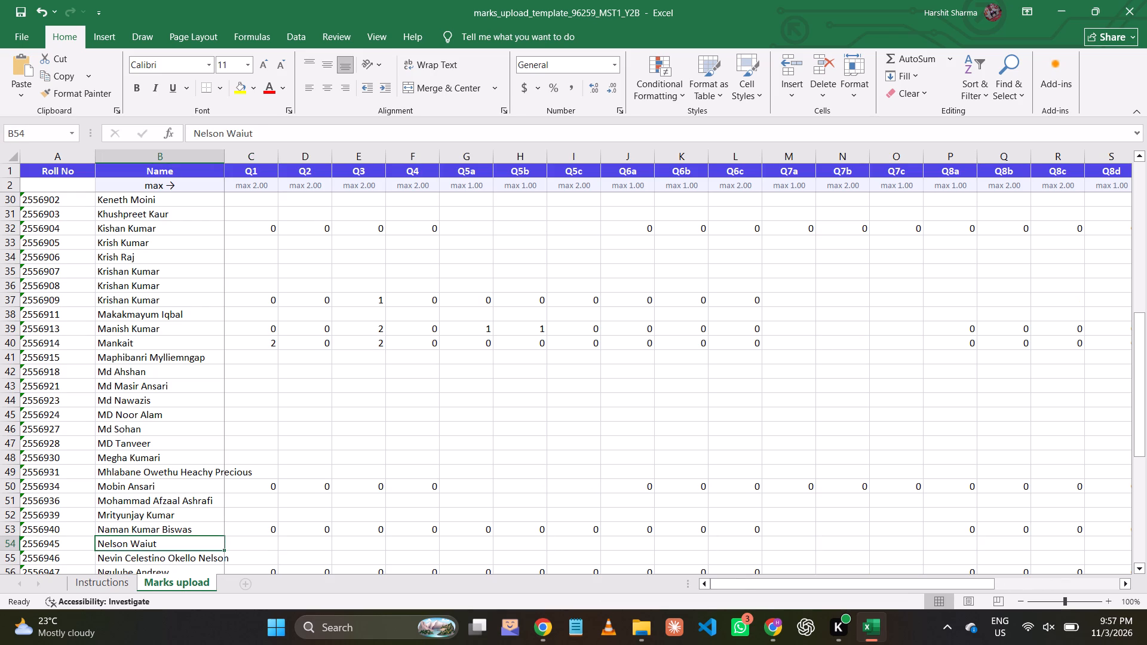
pyautogui.press('Down')
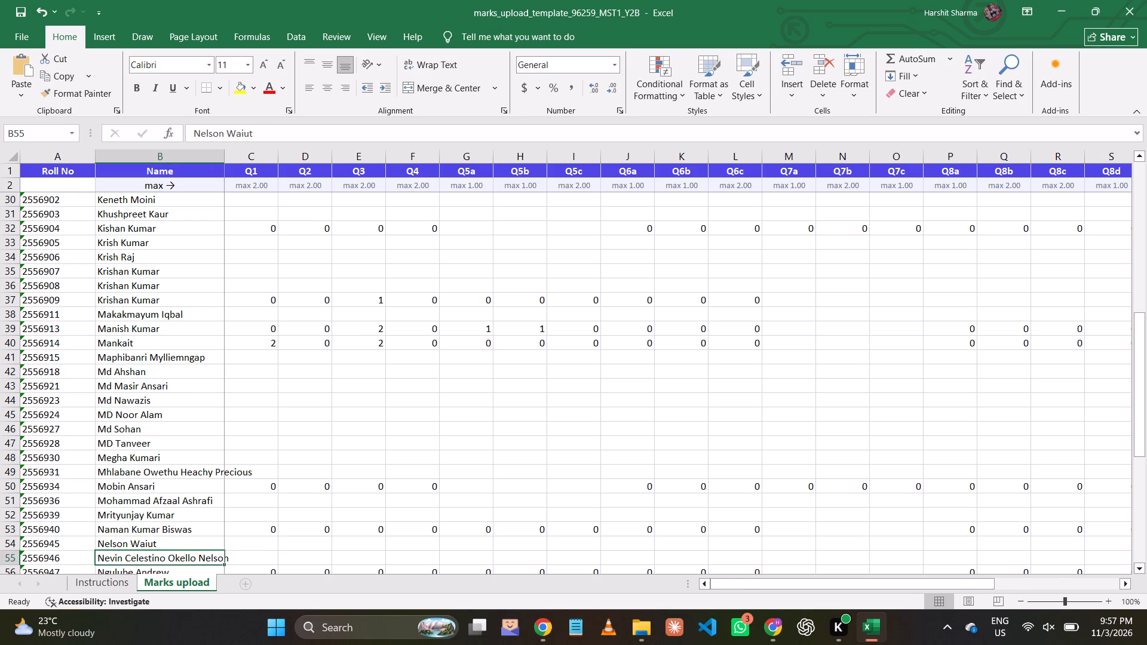
pyautogui.press('Down')
pyautogui.press('Down')
pyautogui.press('Down')
pyautogui.press('Down')
pyautogui.press('Down')
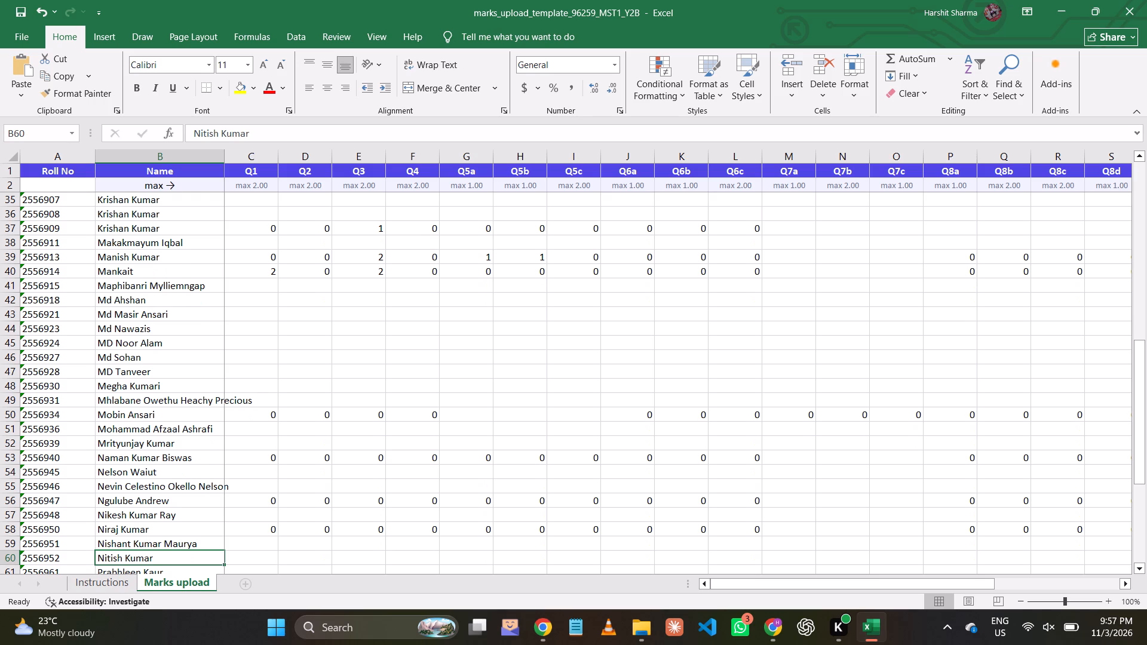
pyautogui.press('Right')
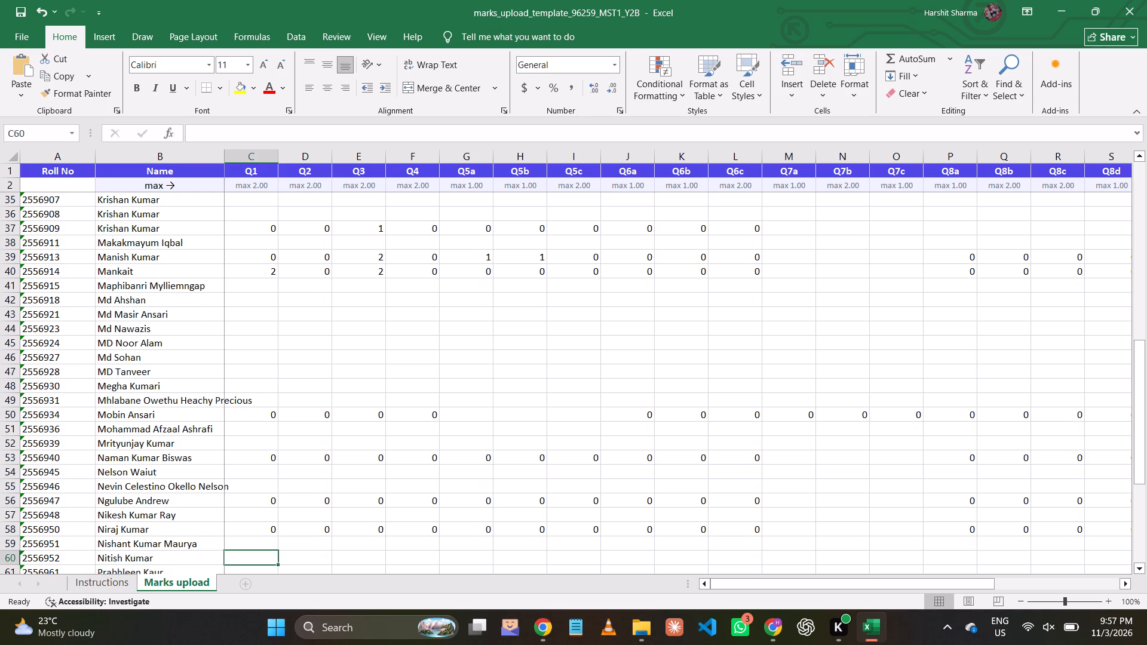
pyautogui.press('0')
pyautogui.press('Right')
pyautogui.press('0')
pyautogui.press('Right')
pyautogui.press('0')
pyautogui.press('Right')
pyautogui.press('0')
pyautogui.press('Right')
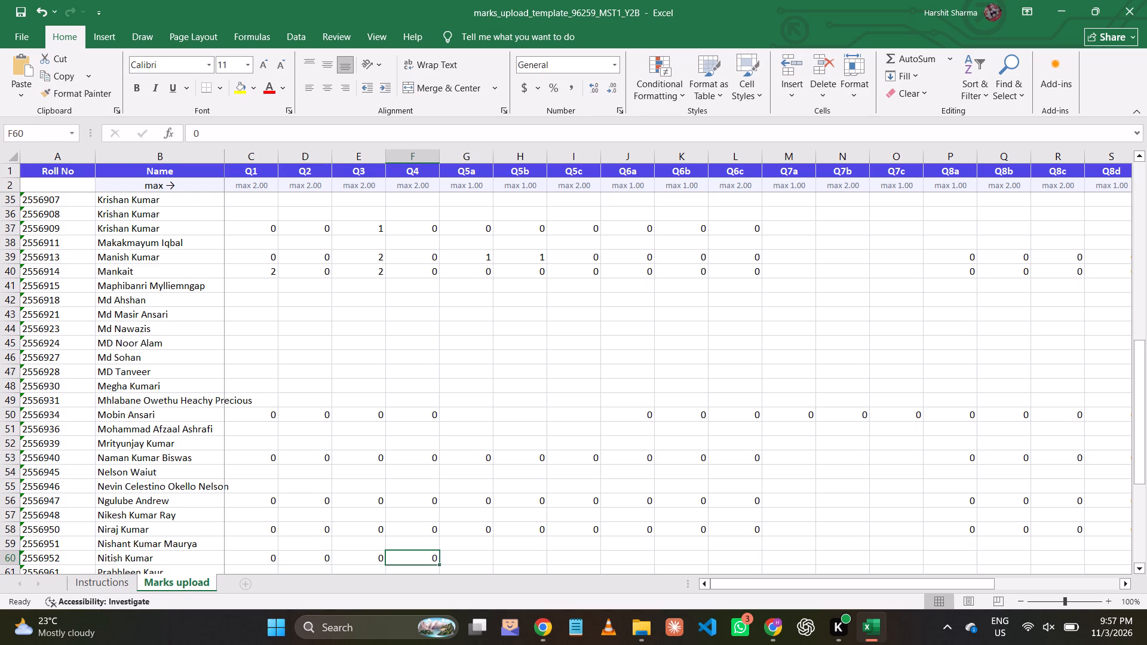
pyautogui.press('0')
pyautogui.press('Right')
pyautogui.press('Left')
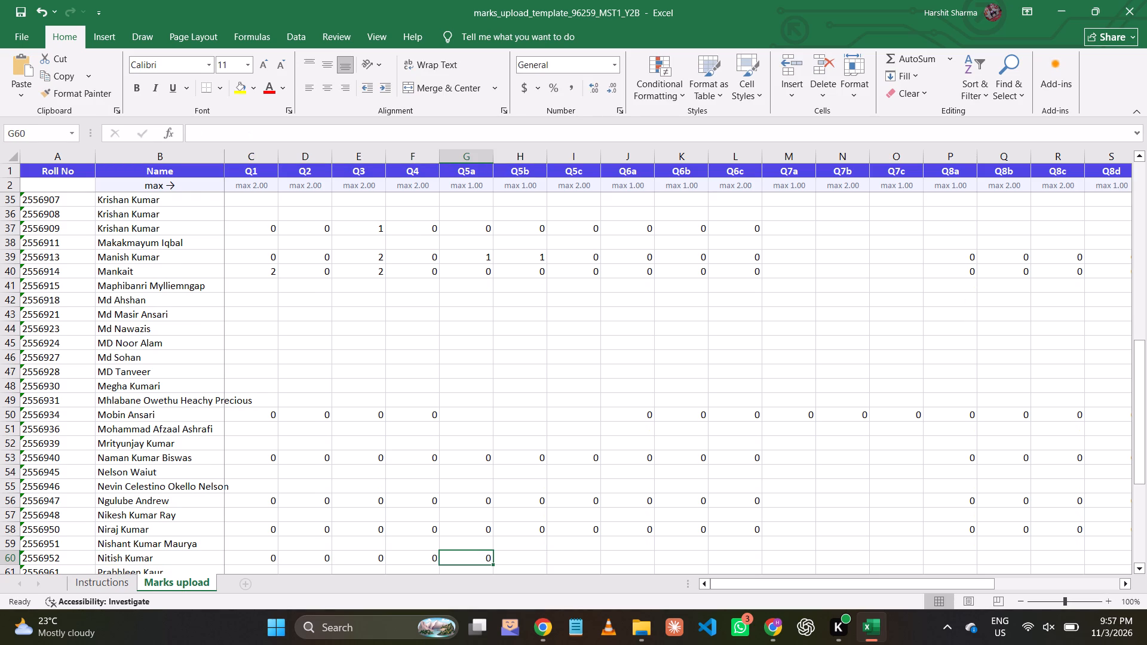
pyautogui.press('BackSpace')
# Leave Q5a to Q5c blank in row 60 and enter 0 for every Q6 and Q7 part, from Q6a to Q7c.
pyautogui.press('Right')
pyautogui.press('Right')
pyautogui.press('Right')
pyautogui.press('0')
pyautogui.press('Right')
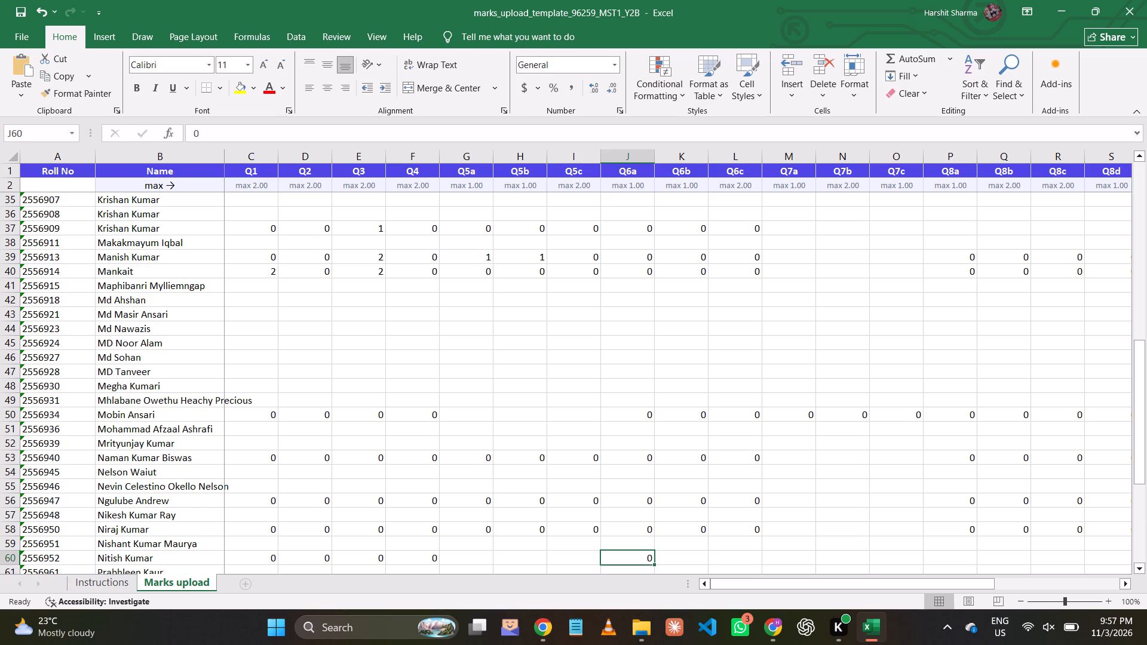
pyautogui.press('0')
pyautogui.press('Right')
pyautogui.press('0')
pyautogui.press('Right')
pyautogui.press('0')
pyautogui.press('Right')
pyautogui.press('0')
pyautogui.press('Right')
pyautogui.press('0')
pyautogui.press('Right')
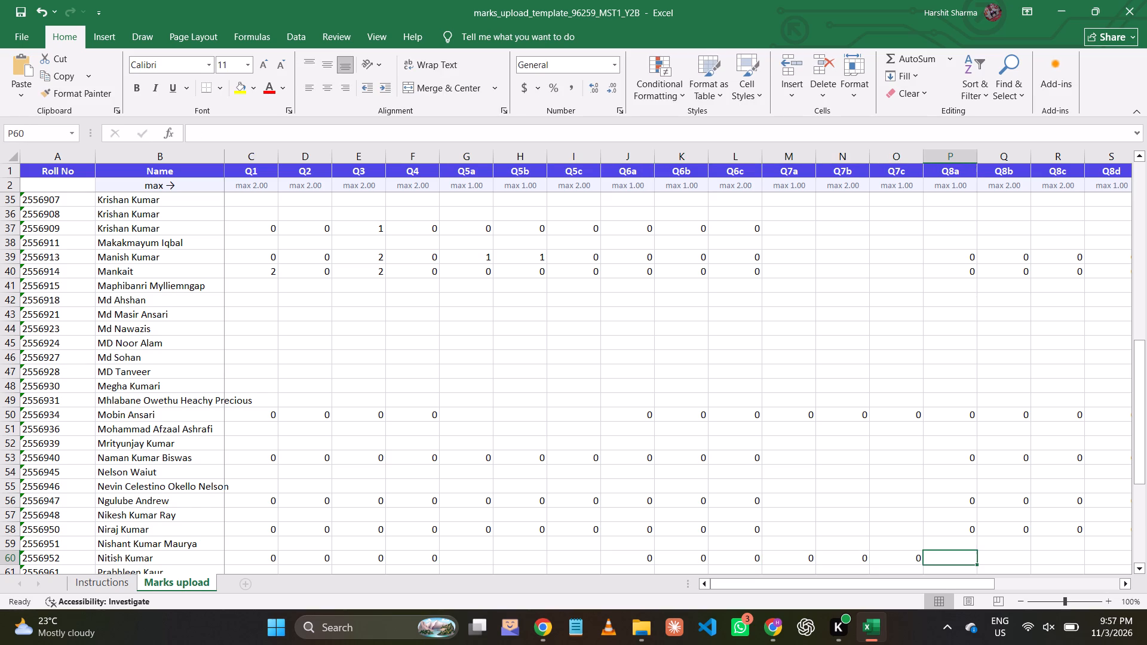
# Enter 0 in row 60 for every Q8 part, from Q8a to Q8e.
pyautogui.press('0')
pyautogui.press('Right')
pyautogui.press('0')
pyautogui.press('Right')
pyautogui.press('0')
pyautogui.press('Right')
pyautogui.press('0')
pyautogui.press('Right')
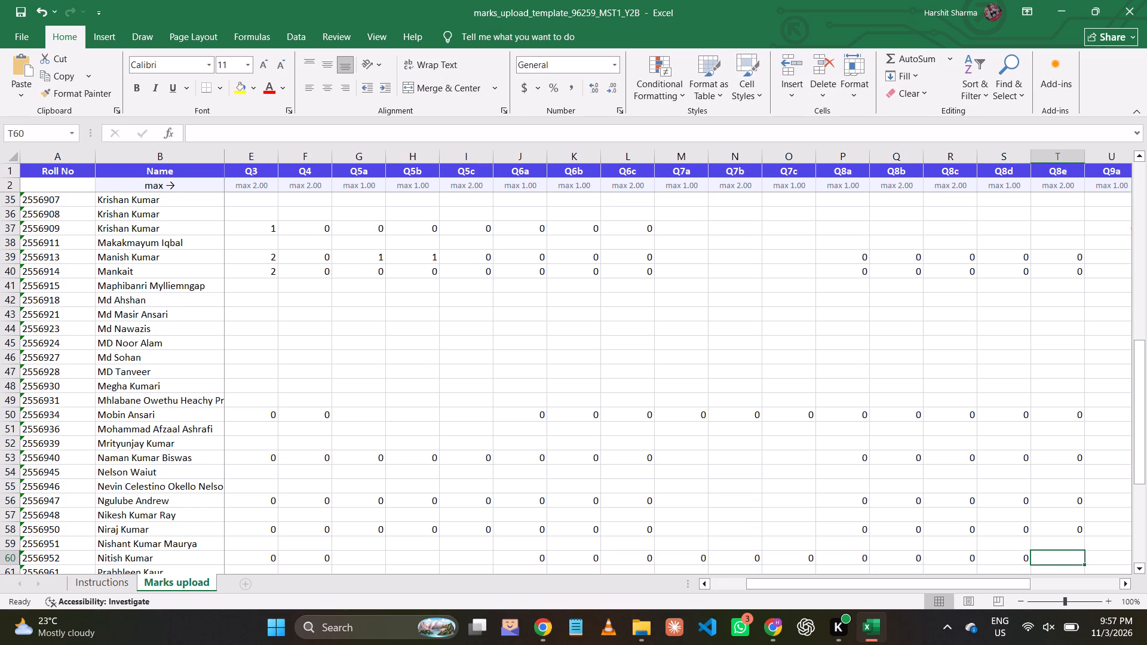
pyautogui.press('0')
pyautogui.press('Right')
# Save the marks workbook with row 60's marks entered.
pyautogui.press('Down')
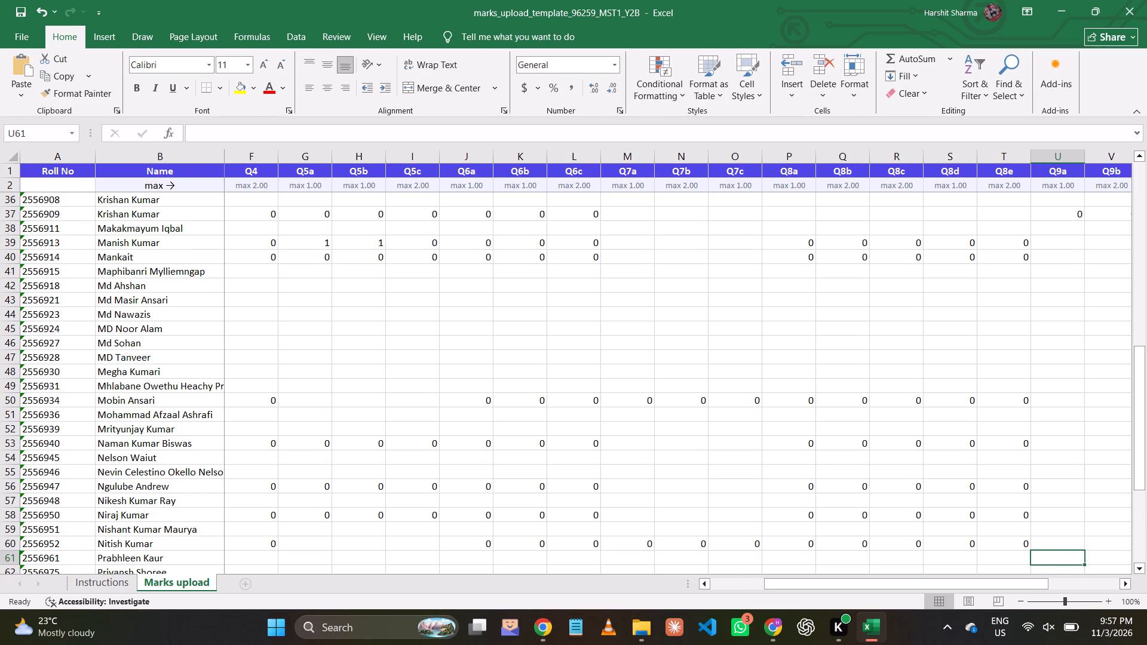
pyautogui.hotkey('ctrl', 's')
# Go back up to row 47 and enter 0 for Q1, 0 for Q2, 1 for Q3 and 1 for Q4.
pyautogui.press('Down')
pyautogui.press('Left')
pyautogui.press('Left')
pyautogui.press('Left')
pyautogui.press('Left')
pyautogui.press('Left')
pyautogui.press('Left')
pyautogui.press('Left')
pyautogui.press('Left')
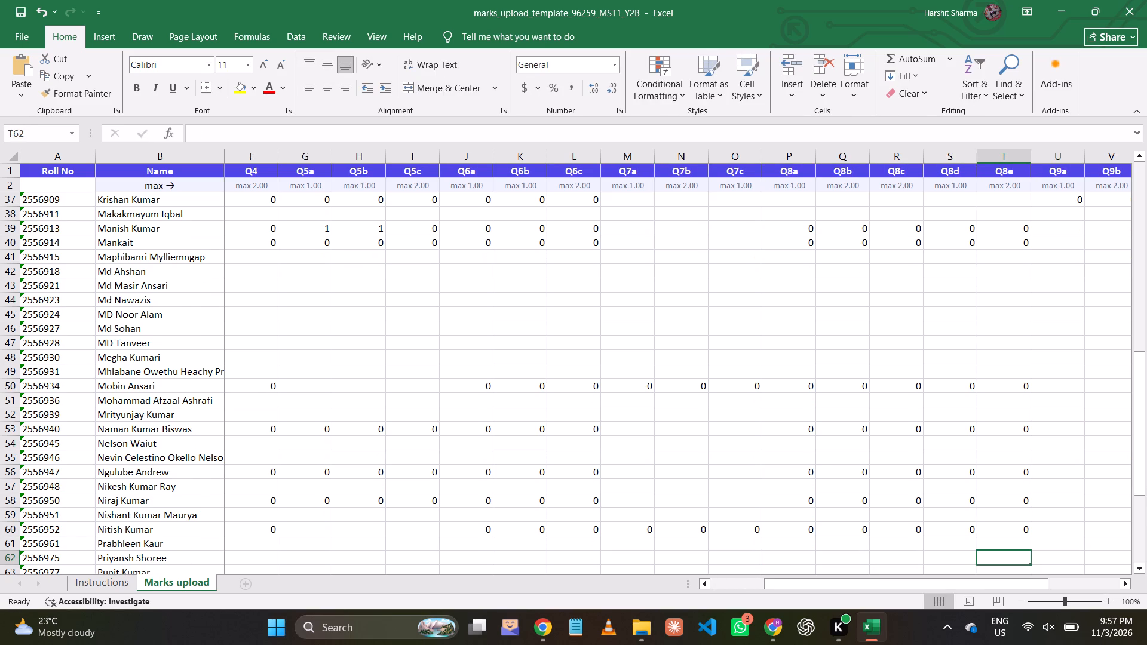
pyautogui.press('Left')
pyautogui.press('Up')
pyautogui.press('Up')
pyautogui.press('Up')
pyautogui.press('Up')
pyautogui.press('Up')
pyautogui.press('Up')
pyautogui.press('Up')
pyautogui.press('Up')
pyautogui.press('Up')
pyautogui.press('Up')
pyautogui.press('Up')
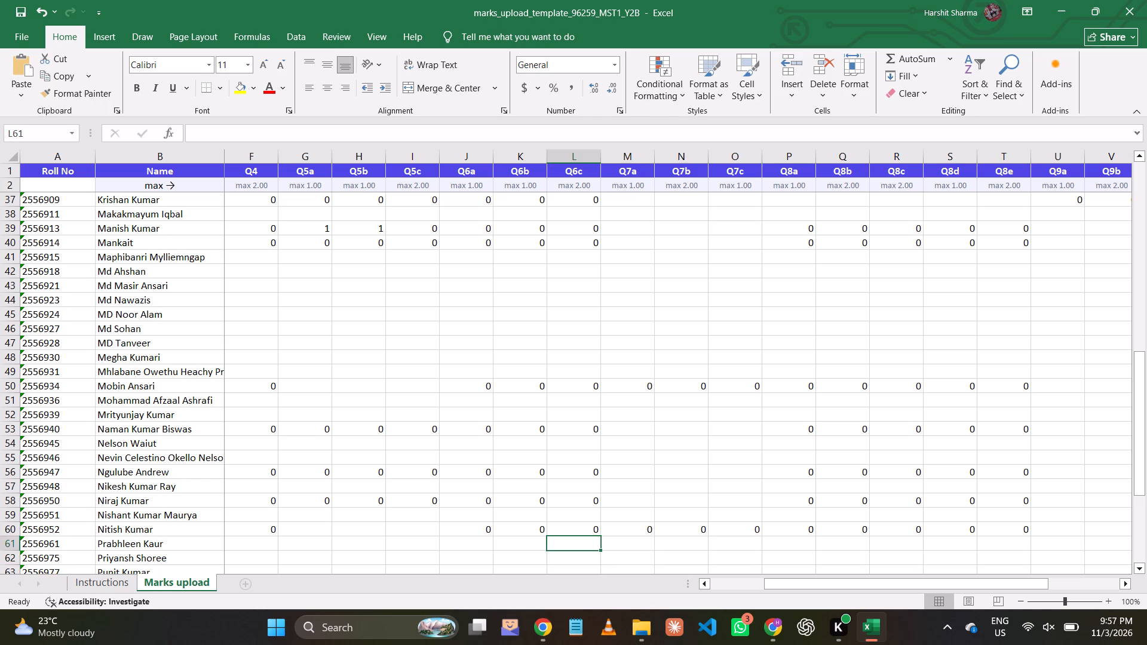
pyautogui.press('Left')
pyautogui.press('Left')
pyautogui.press('Left')
pyautogui.press('Left')
pyautogui.press('Left')
pyautogui.press('Left')
pyautogui.press('Left')
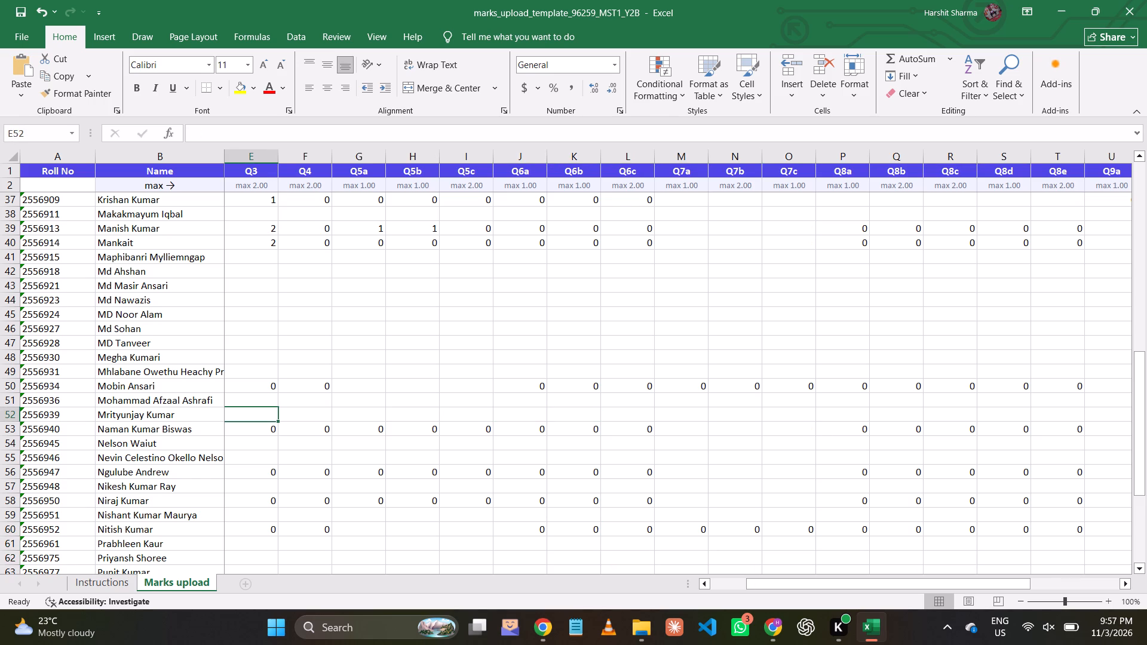
pyautogui.press('Left')
pyautogui.press('Up')
pyautogui.press('Up')
pyautogui.press('Up')
pyautogui.press('Left')
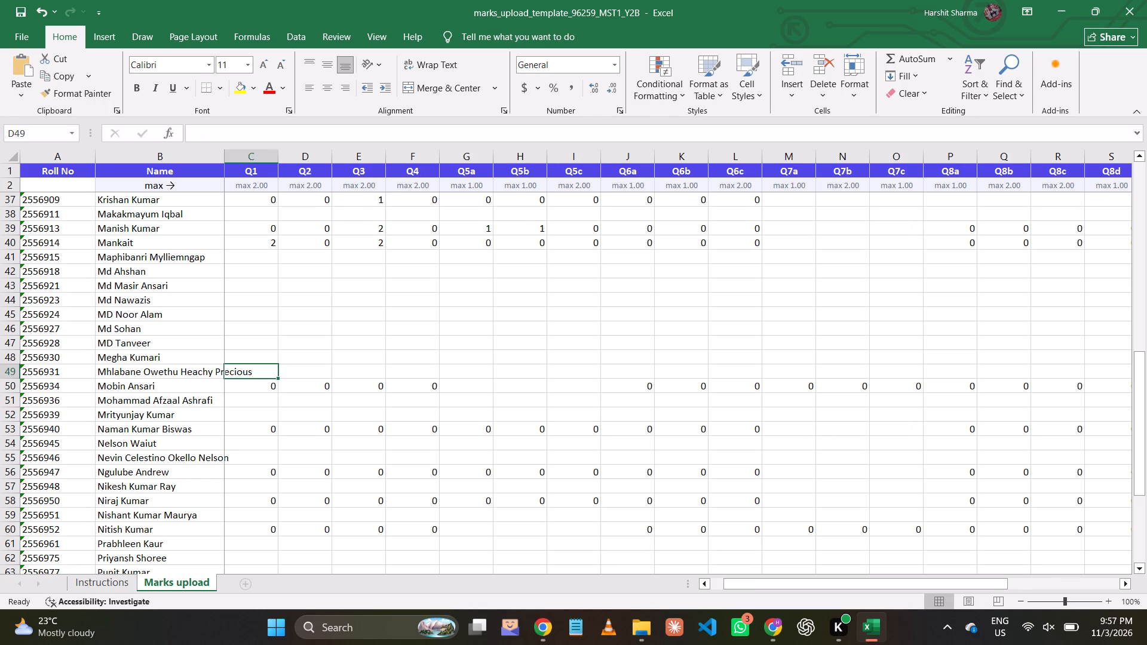
pyautogui.press('Up')
pyautogui.press('Up')
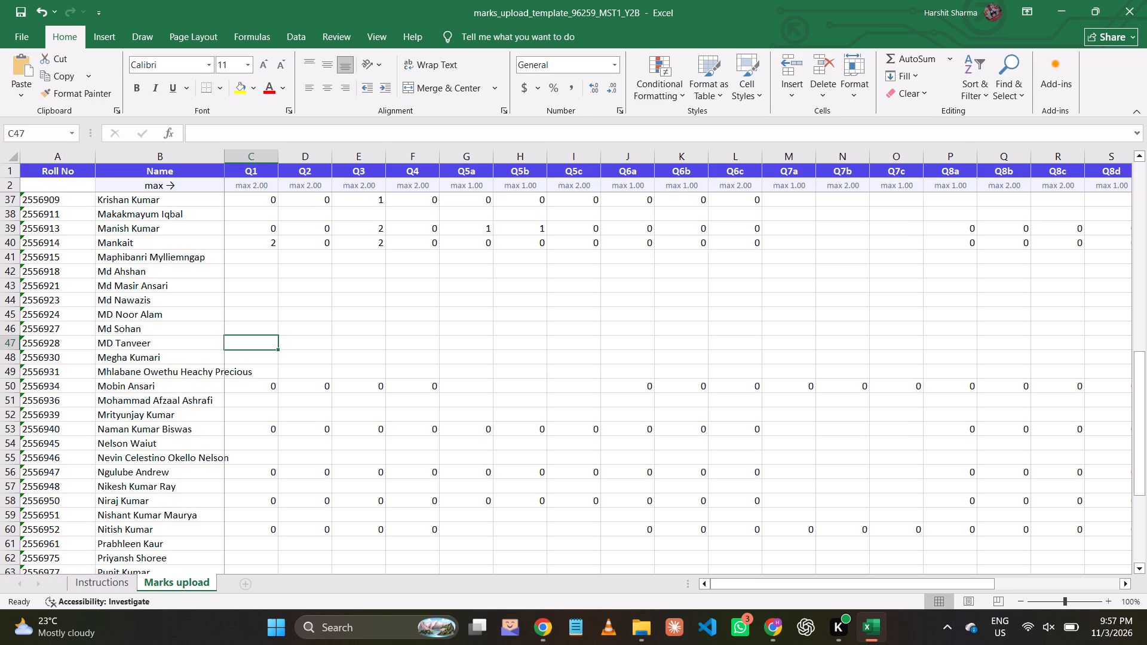
pyautogui.press('0')
pyautogui.press('Right')
pyautogui.press('0')
pyautogui.press('Right')
pyautogui.press('1')
pyautogui.press('Right')
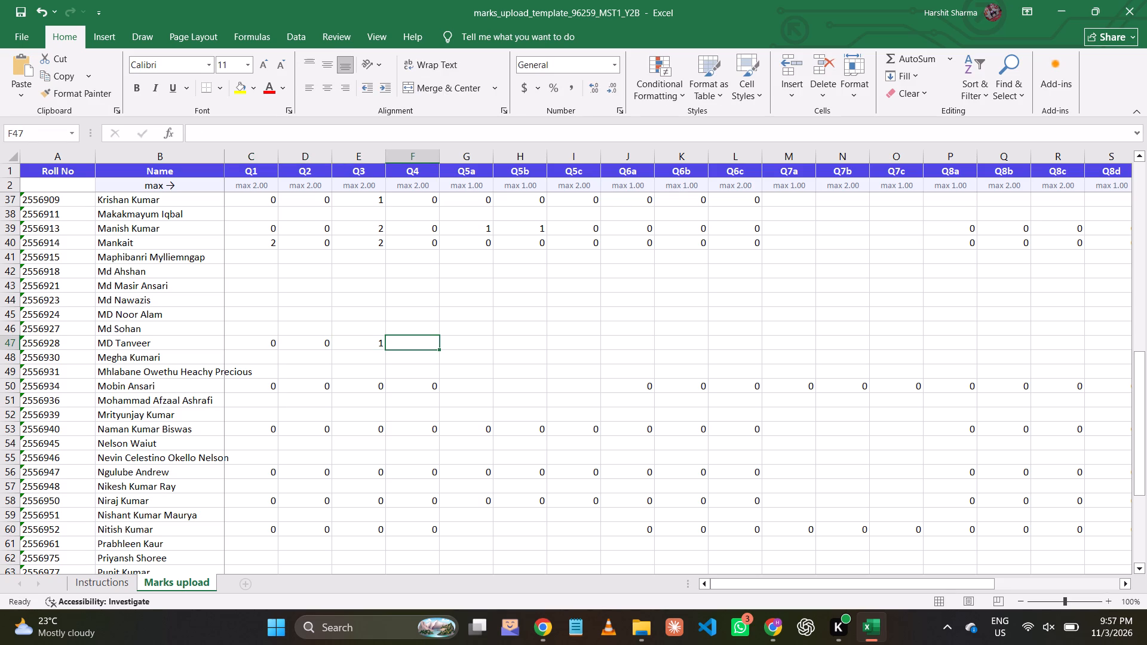
pyautogui.press('1')
pyautogui.press('Right')
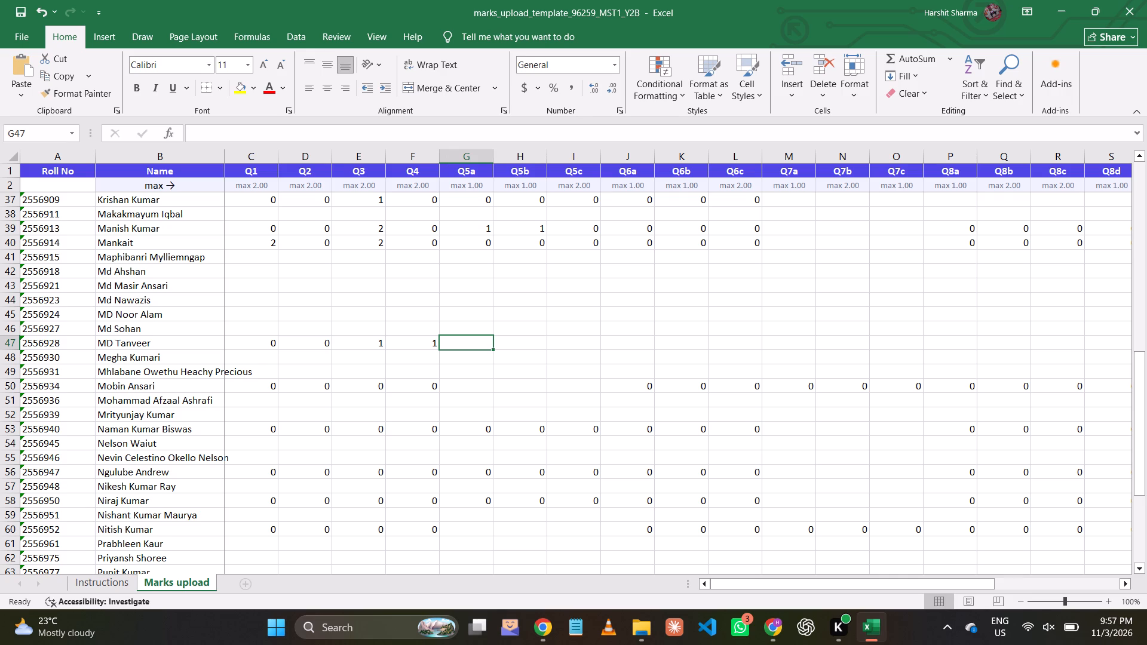
# Enter 0 in row 47 for every Q5 part, from Q5a to Q5c.
pyautogui.press('Right')
pyautogui.press('Left')
pyautogui.press('0')
pyautogui.press('Right')
pyautogui.press('0')
pyautogui.press('Right')
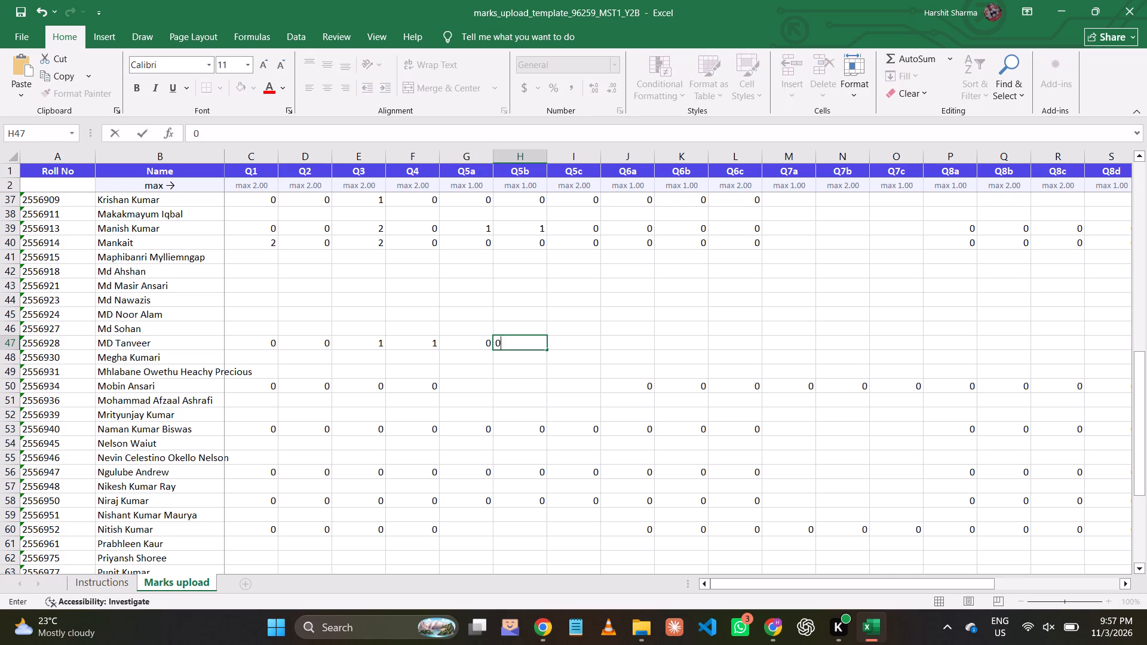
pyautogui.press('0')
pyautogui.press('Right')
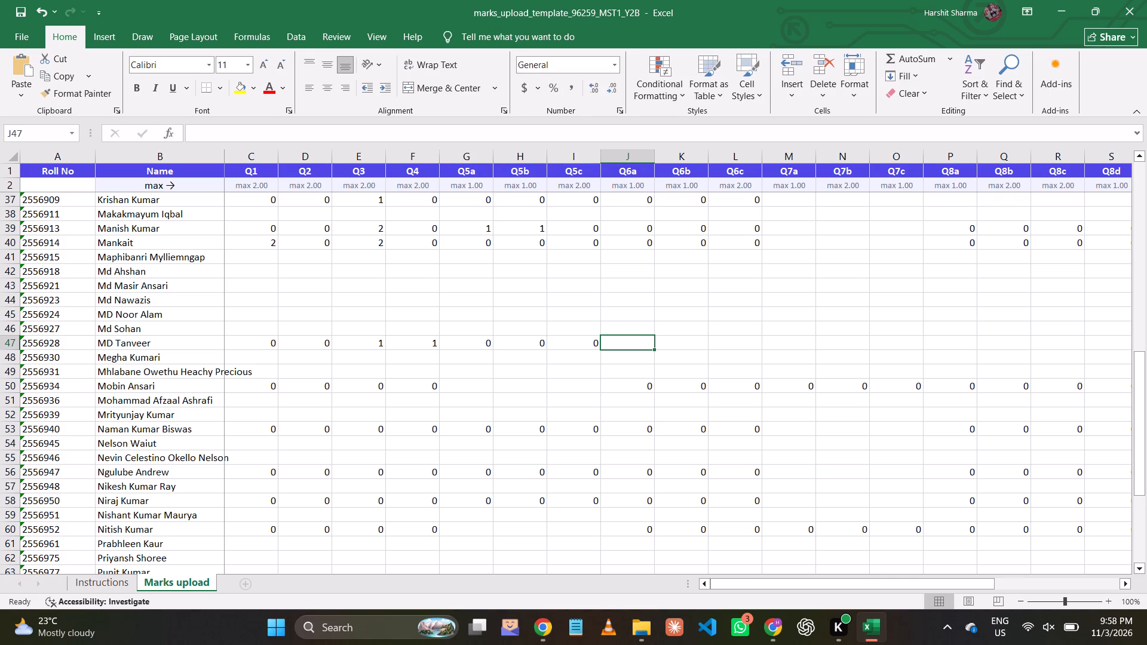
# Enter 0 for Q6a, 0 for Q6b and 2 for Q6c in row 47, consulting question 6 on the portal's paper page in Chrome.
pyautogui.press('0')
pyautogui.press('Right')
pyautogui.press('0')
pyautogui.press('Right')
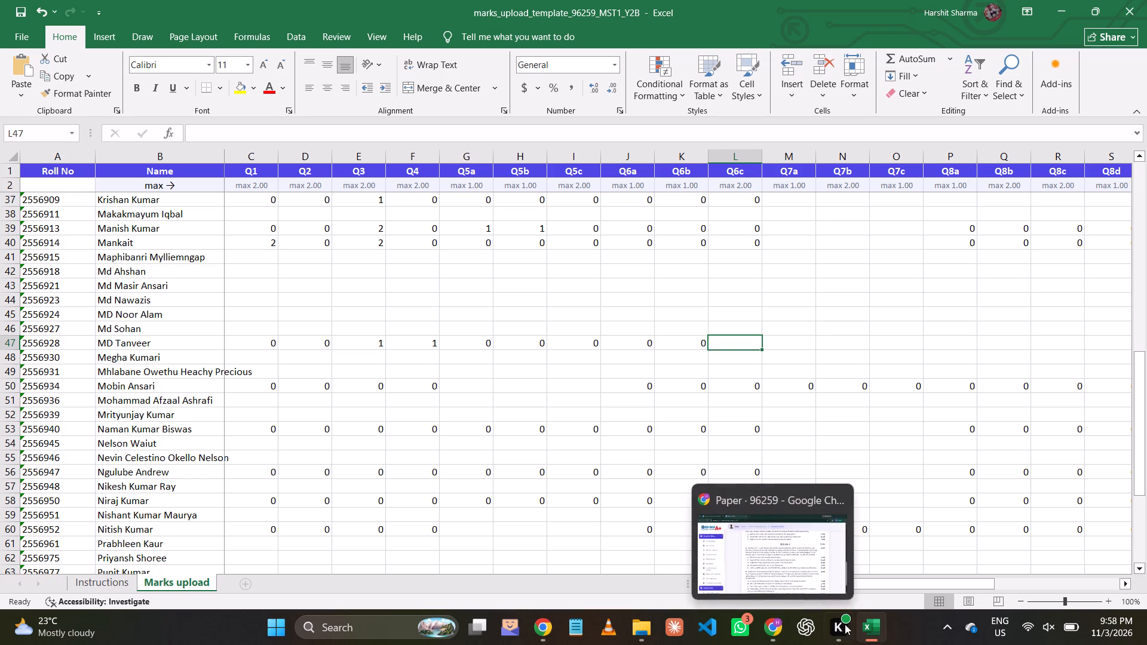
pyautogui.click(779, 627)
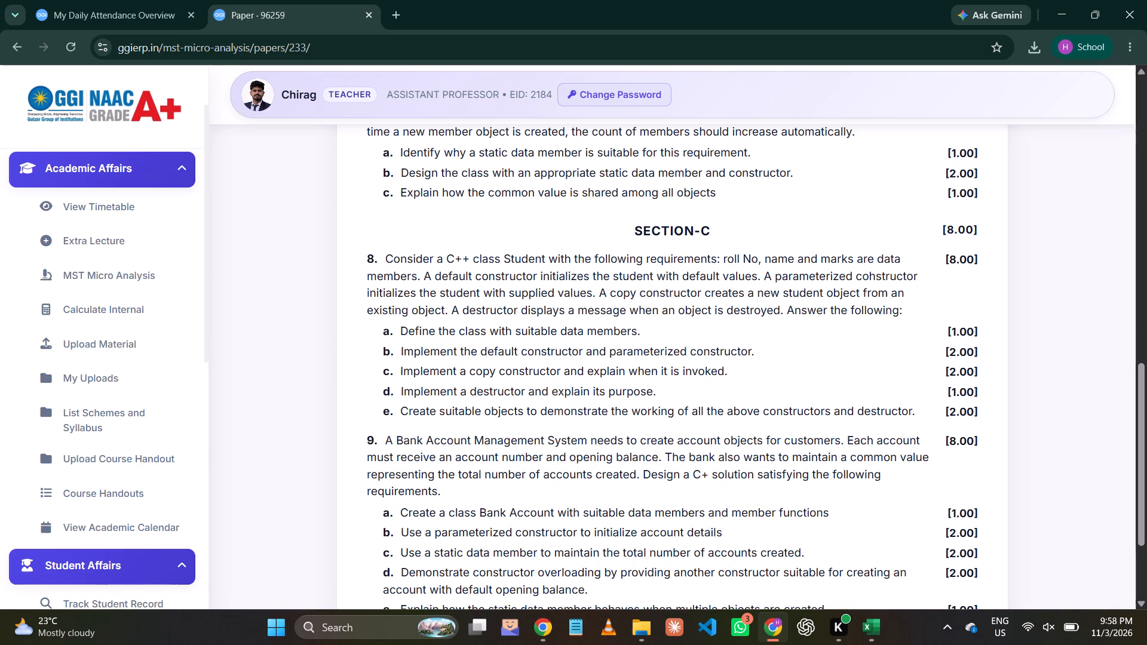
pyautogui.scroll(3, 502, 387)
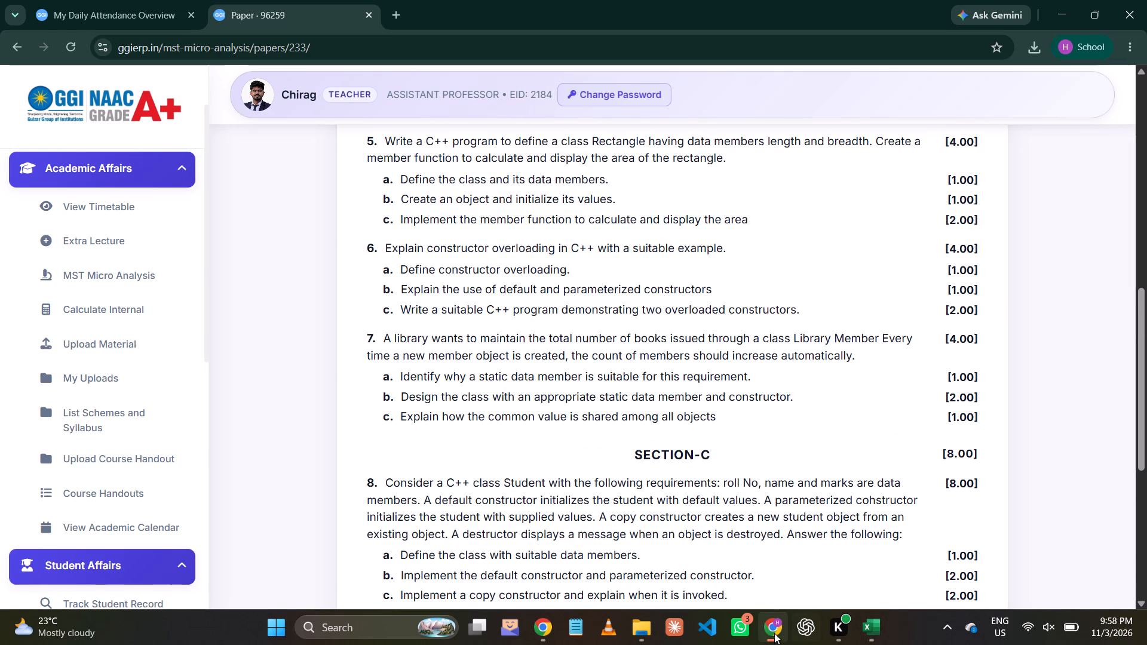
pyautogui.click(881, 628)
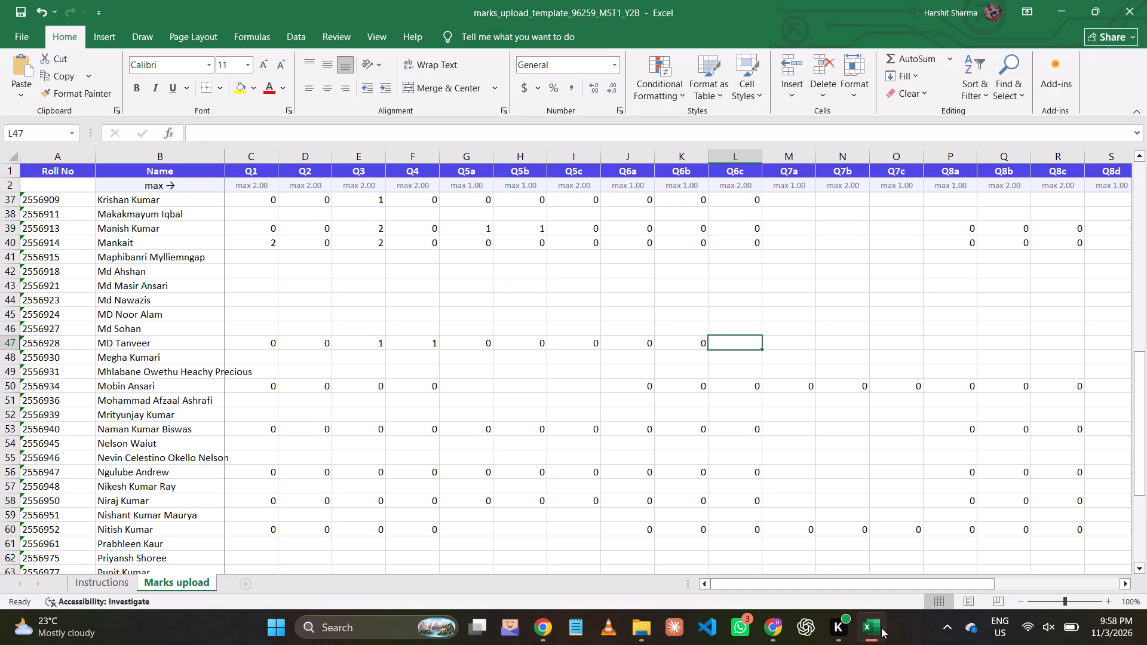
pyautogui.press('2')
pyautogui.press('Right')
# Leave the Q7 parts blank in row 47 and enter 0 for every Q8 part, from Q8a to Q8e.
pyautogui.press('Right')
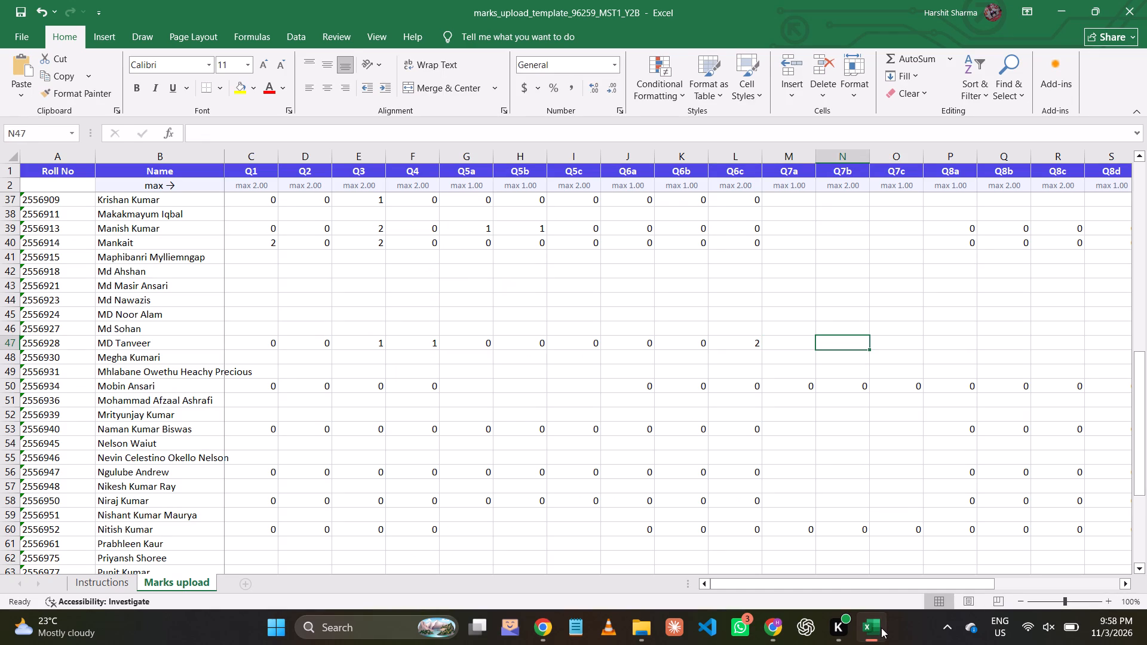
pyautogui.press('Left')
pyautogui.press('Right')
pyautogui.press('Right')
pyautogui.press('Right')
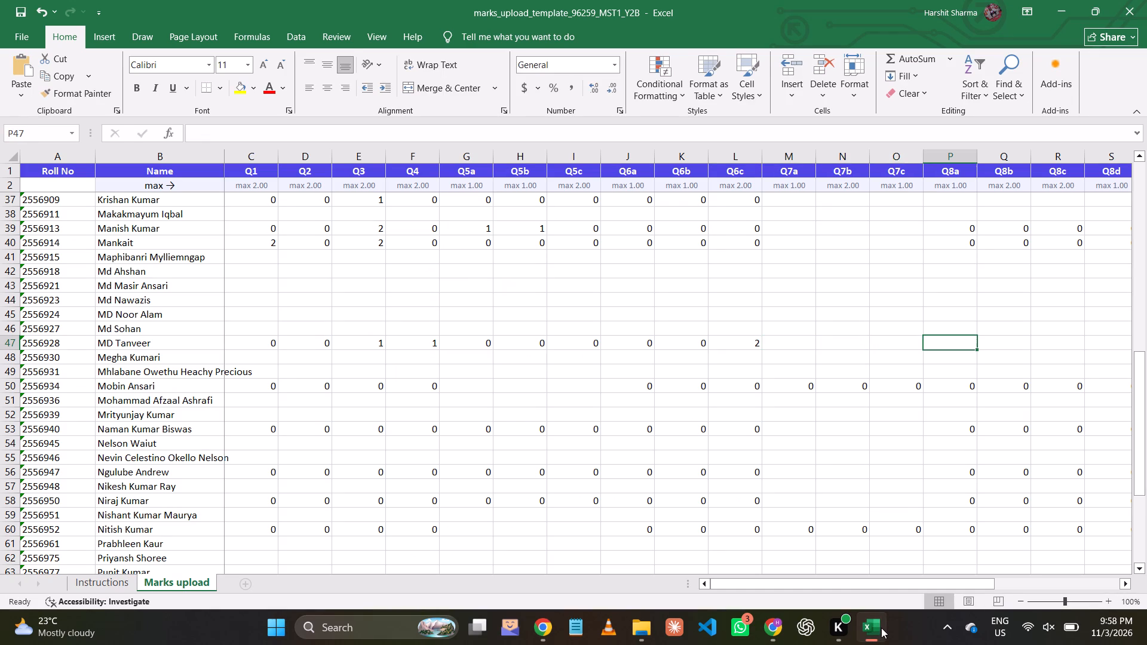
pyautogui.press('0')
pyautogui.press('Right')
pyautogui.press('0')
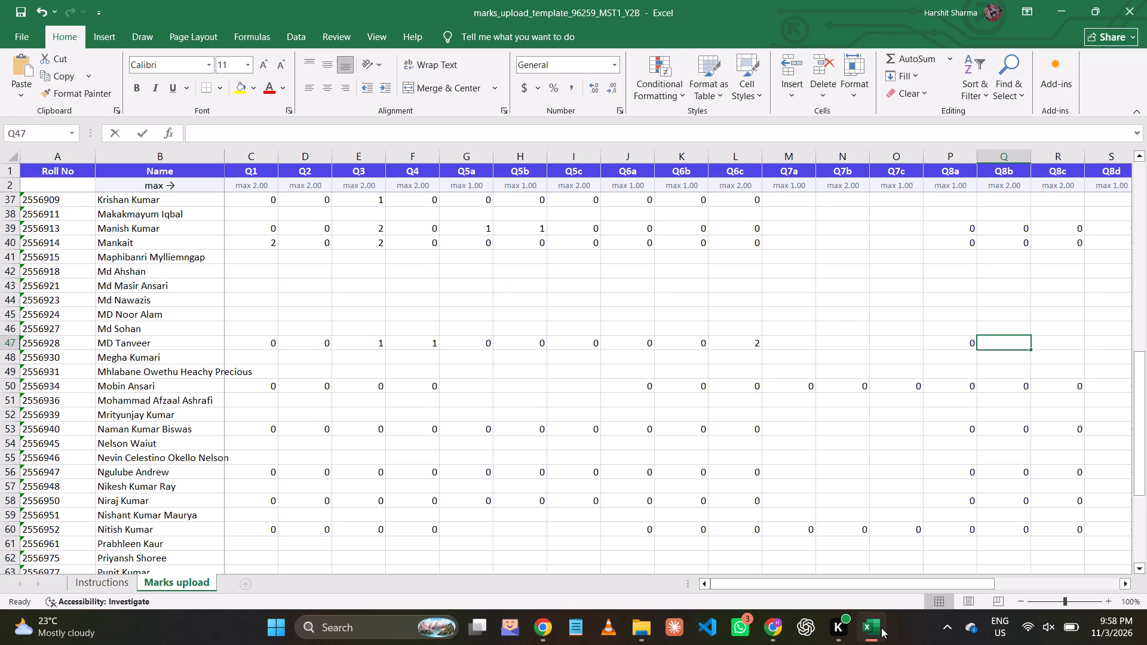
pyautogui.press('Right')
pyautogui.press('0')
pyautogui.press('Right')
pyautogui.press('0')
pyautogui.press('Right')
pyautogui.press('0')
pyautogui.press('Right')
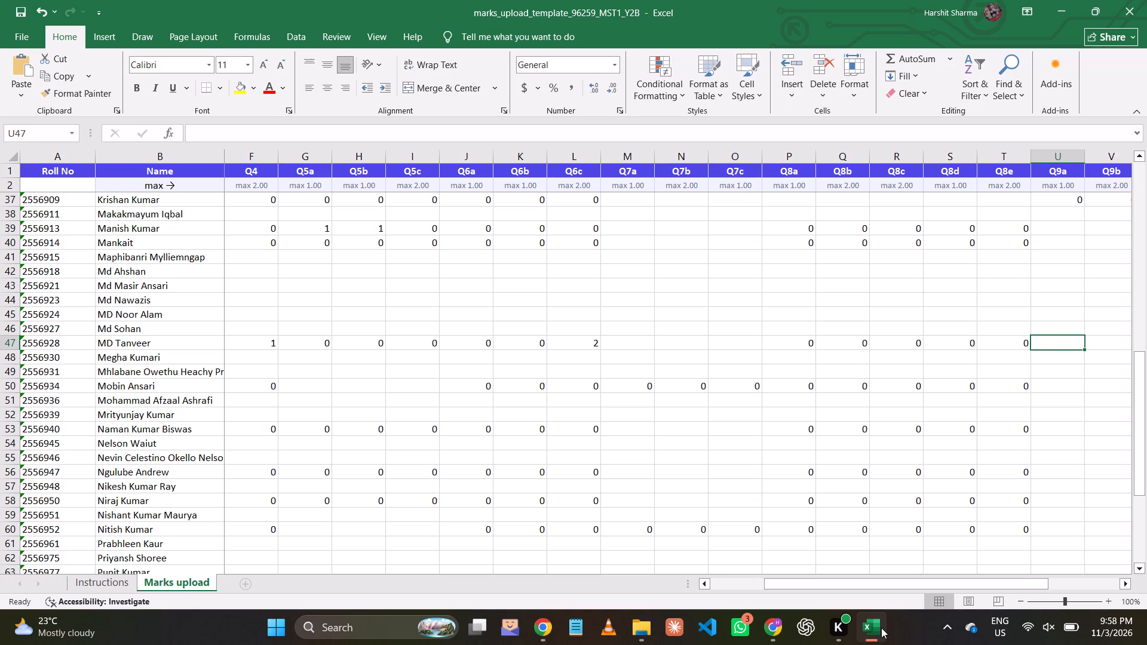
# Save the marks workbook with row 47's marks entered.
pyautogui.hotkey('ctrl', 's')
# Return to the Name column and look through the student list from row 49 up to the rows between 9 and 19.
pyautogui.press('Down')
pyautogui.press('Left')
pyautogui.press('Down')
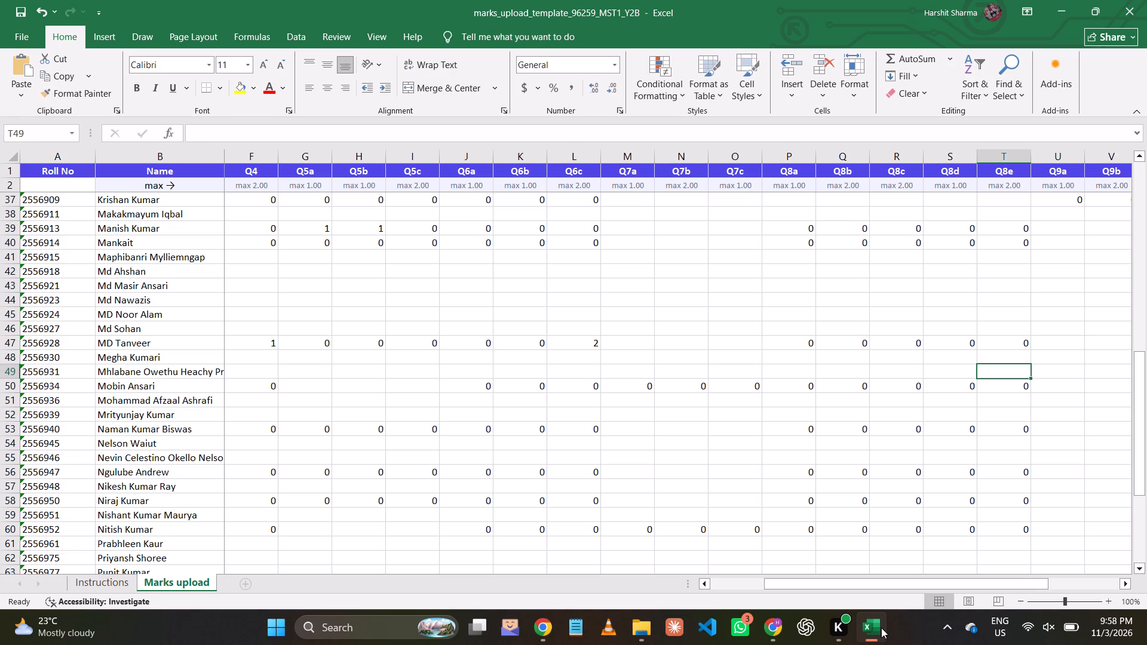
pyautogui.press('Left')
pyautogui.press('Left')
pyautogui.press('Left')
pyautogui.press('Left')
pyautogui.press('Left')
pyautogui.press('Left')
pyautogui.press('Left')
pyautogui.press('Left')
pyautogui.press('Left')
pyautogui.press('Left')
pyautogui.press('Left')
pyautogui.press('Left')
pyautogui.press('Left')
pyautogui.press('Left')
pyautogui.press('Left')
pyautogui.press('Left')
pyautogui.press('Left')
pyautogui.press('Left')
pyautogui.press('Left')
pyautogui.press('Left')
pyautogui.press('Left')
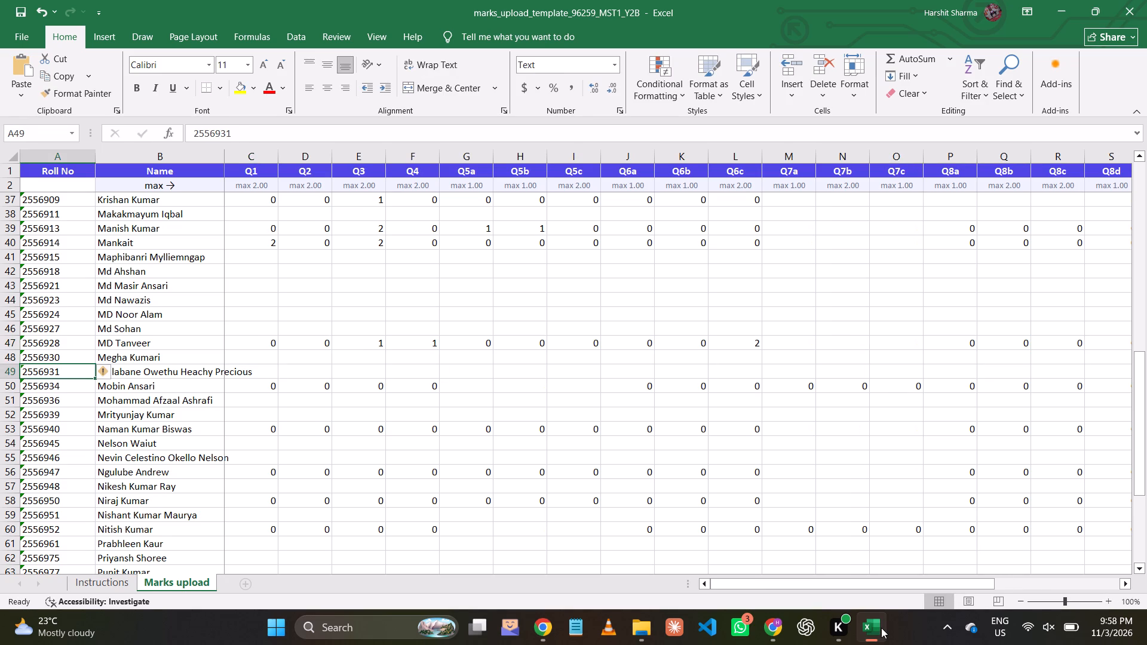
pyautogui.press('Right')
pyautogui.press('Up')
pyautogui.press('Up')
pyautogui.press('Up')
pyautogui.press('Up')
pyautogui.press('Up')
pyautogui.press('Up')
pyautogui.press('Up')
pyautogui.press('Up')
pyautogui.press('Up')
pyautogui.press('Up')
pyautogui.press('Up')
pyautogui.press('Up')
pyautogui.press('Up')
pyautogui.press('Up')
pyautogui.press('Up')
pyautogui.press('Up')
pyautogui.press('Up')
pyautogui.press('Up')
pyautogui.press('Up')
pyautogui.press('Up')
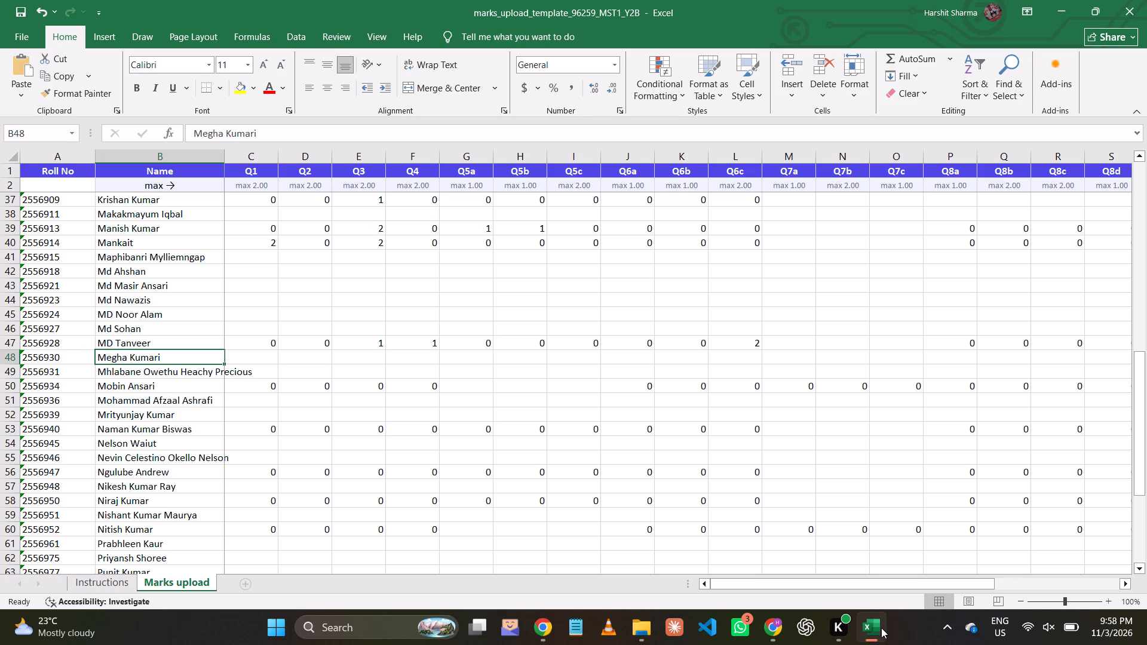
pyautogui.press('Down')
pyautogui.press('Down')
pyautogui.press('Down')
pyautogui.press('Down')
pyautogui.press('Down')
pyautogui.press('Down')
pyautogui.press('Down')
pyautogui.press('Down')
pyautogui.press('Down')
pyautogui.press('Down')
pyautogui.press('Down')
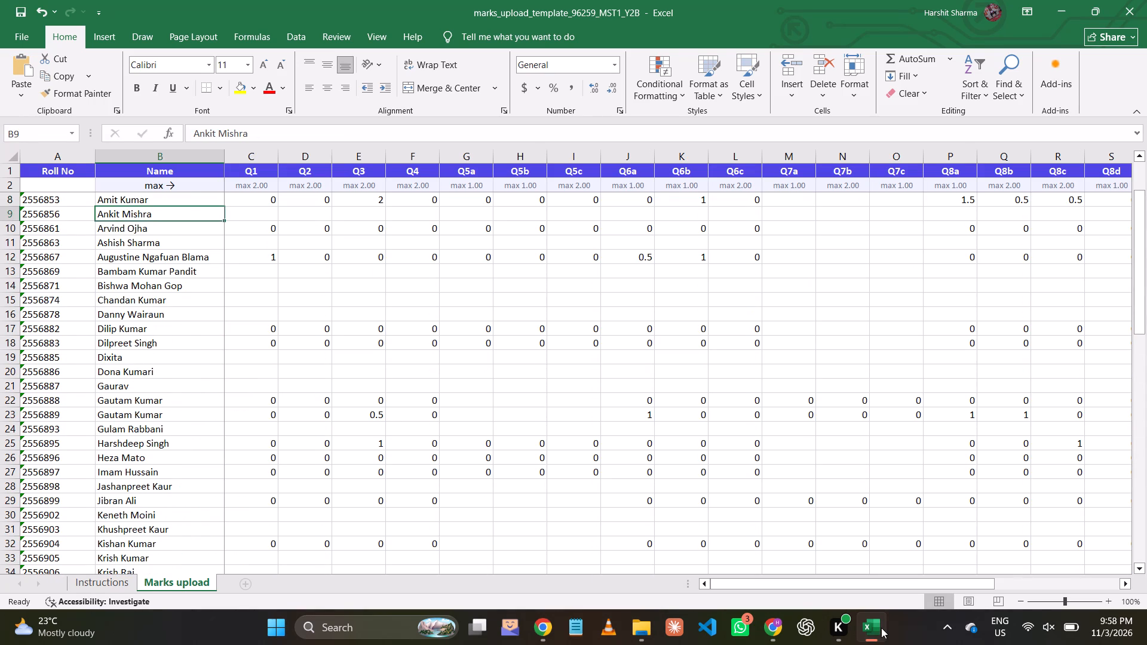
pyautogui.press('Right')
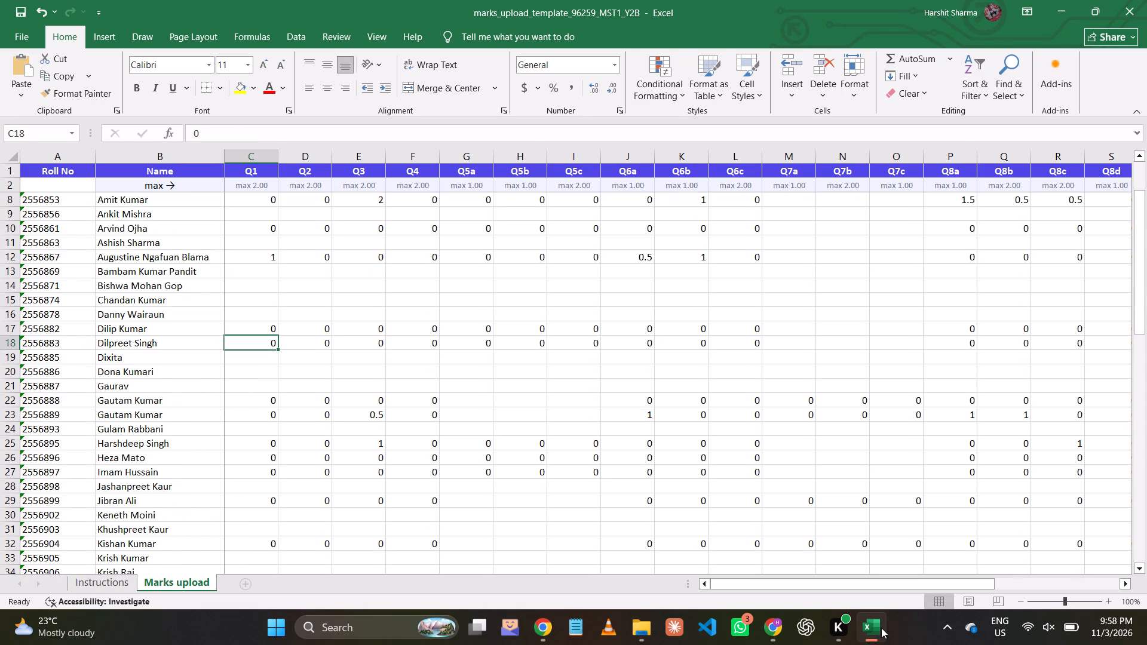
pyautogui.press('Left')
pyautogui.press('Down')
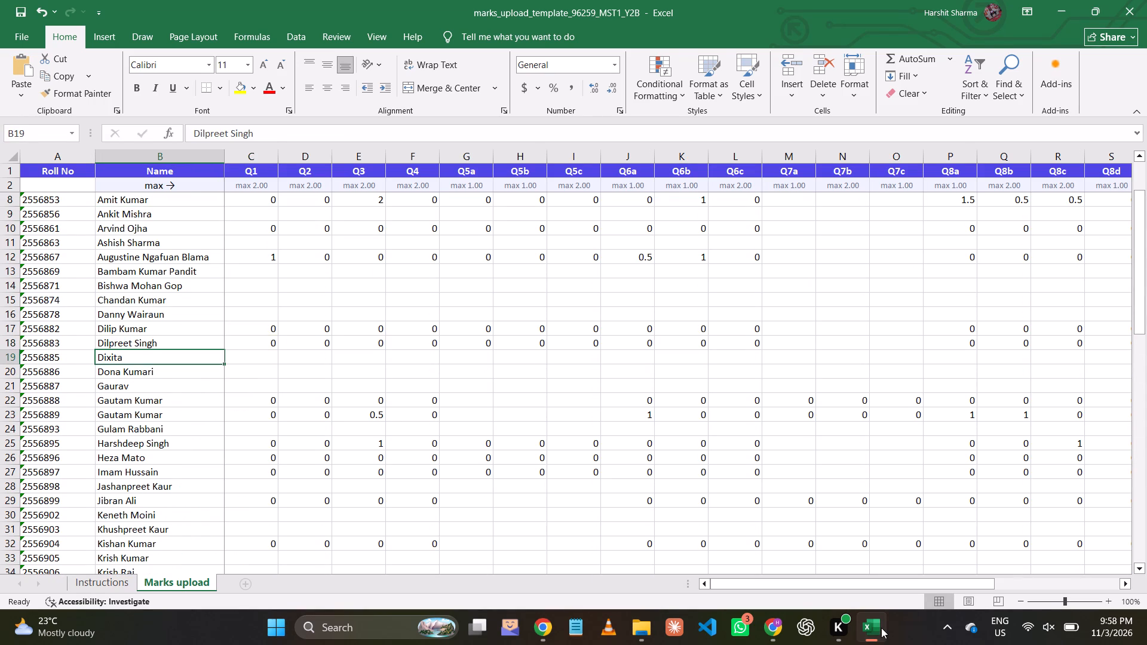
# Look through the student names from row 19 up to the top of the list.
pyautogui.press('Up')
pyautogui.press('Up')
pyautogui.press('Up')
pyautogui.press('Up')
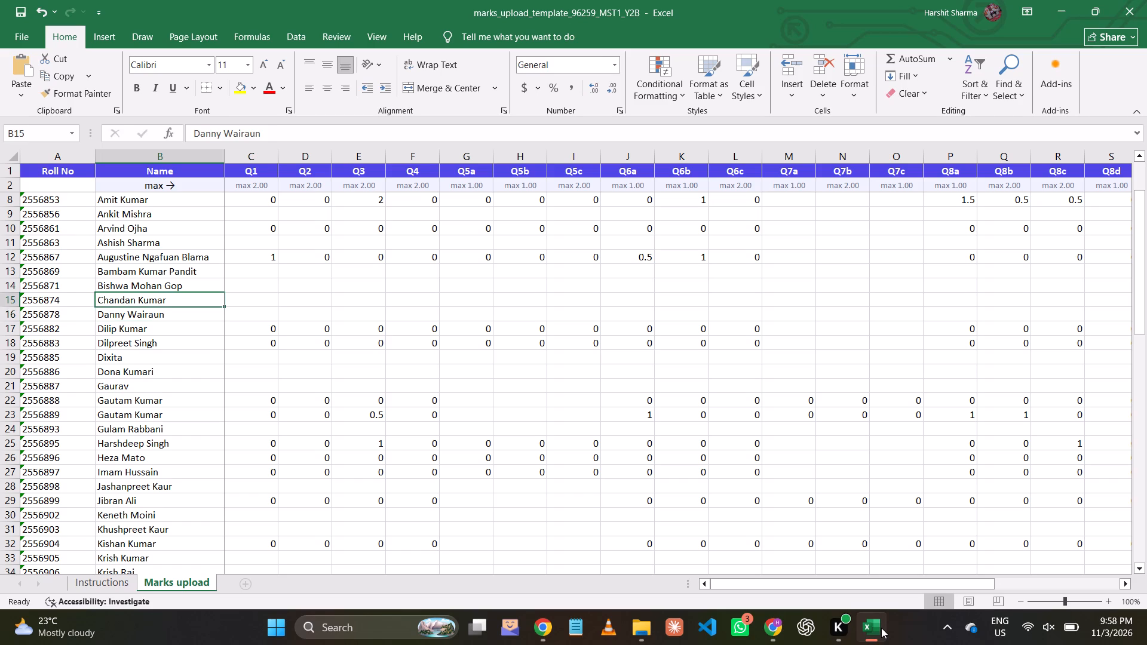
pyautogui.press('Up')
pyautogui.press('Up')
pyautogui.press('Up')
pyautogui.press('Up')
pyautogui.press('Up')
pyautogui.press('Up')
pyautogui.press('Up')
pyautogui.press('Up')
pyautogui.press('Up')
pyautogui.press('Up')
pyautogui.press('Up')
pyautogui.press('Up')
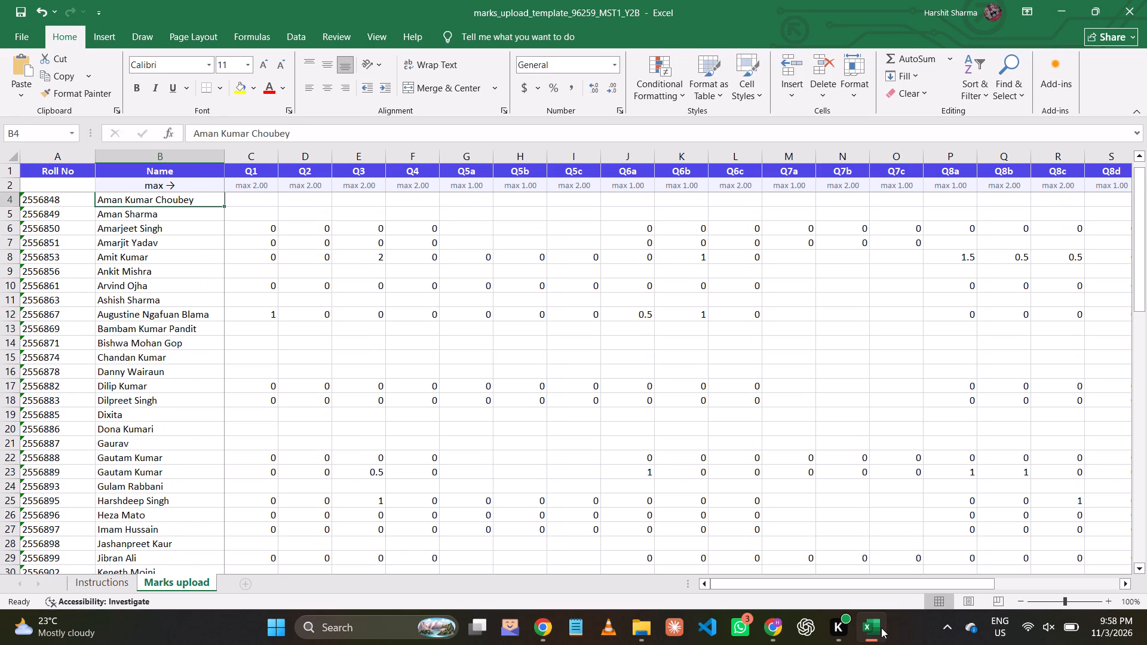
pyautogui.press('Up')
pyautogui.press('Up')
pyautogui.press('Up')
pyautogui.press('Up')
pyautogui.press('Up')
pyautogui.press('Up')
pyautogui.press('Up')
pyautogui.press('Up')
# Look down the student names in the Name column from row 4 to row 57.
pyautogui.press('Down')
pyautogui.press('Down')
pyautogui.press('Down')
pyautogui.press('Down')
pyautogui.press('Down')
pyautogui.press('Down')
pyautogui.press('Down')
pyautogui.press('Down')
pyautogui.press('Down')
pyautogui.press('Down')
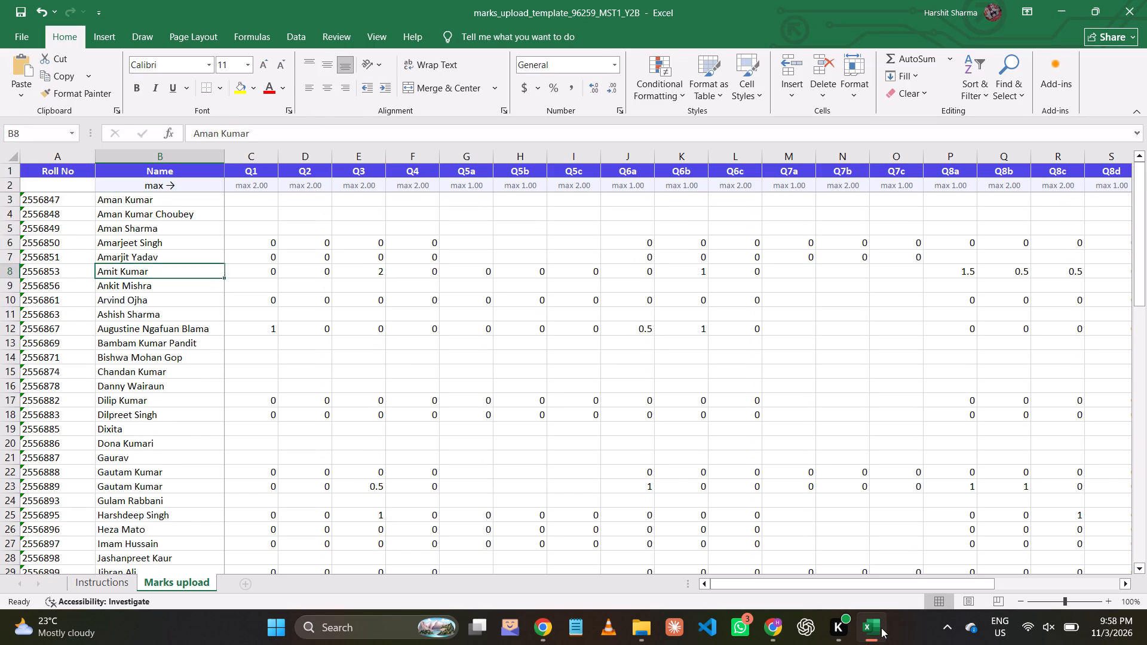
pyautogui.press('Down')
pyautogui.press('Down')
pyautogui.press('Down')
pyautogui.press('Down')
pyautogui.press('Down')
pyautogui.press('Down')
pyautogui.press('Down')
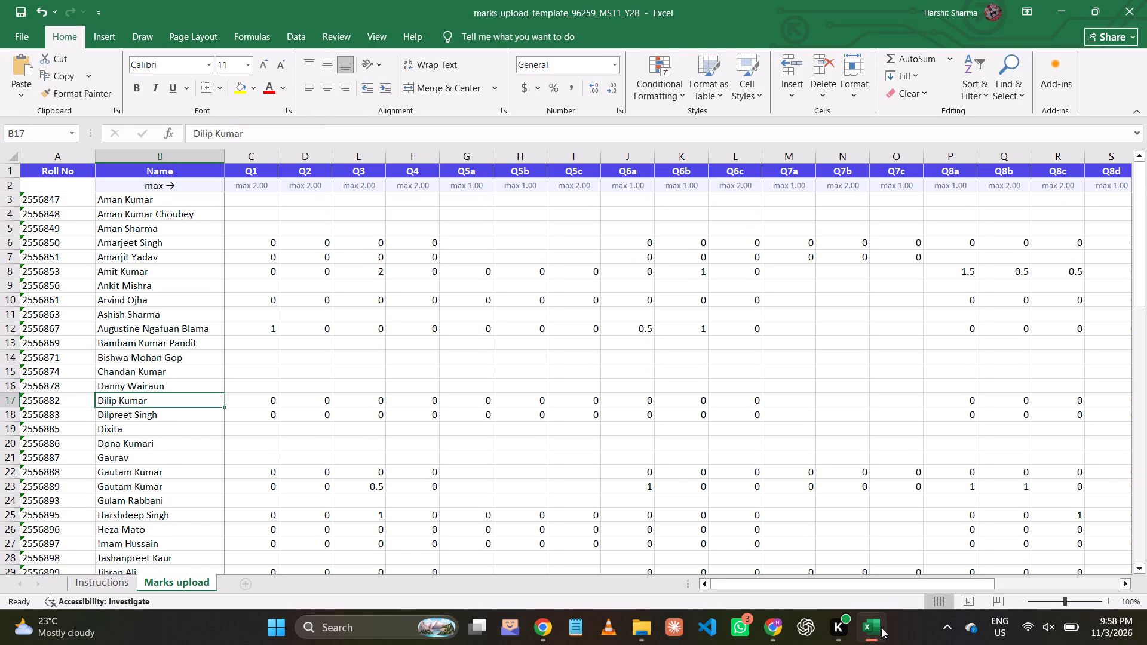
pyautogui.press('Down')
pyautogui.press('Down')
pyautogui.press('Down')
pyautogui.press('Down')
pyautogui.press('Down')
pyautogui.press('Down')
pyautogui.press('Down')
pyautogui.press('Down')
pyautogui.press('Down')
pyautogui.press('Down')
pyautogui.press('Down')
pyautogui.press('Down')
pyautogui.press('Down')
pyautogui.press('Down')
pyautogui.press('Down')
pyautogui.press('Down')
pyautogui.press('Down')
pyautogui.press('Down')
pyautogui.press('Down')
pyautogui.press('Down')
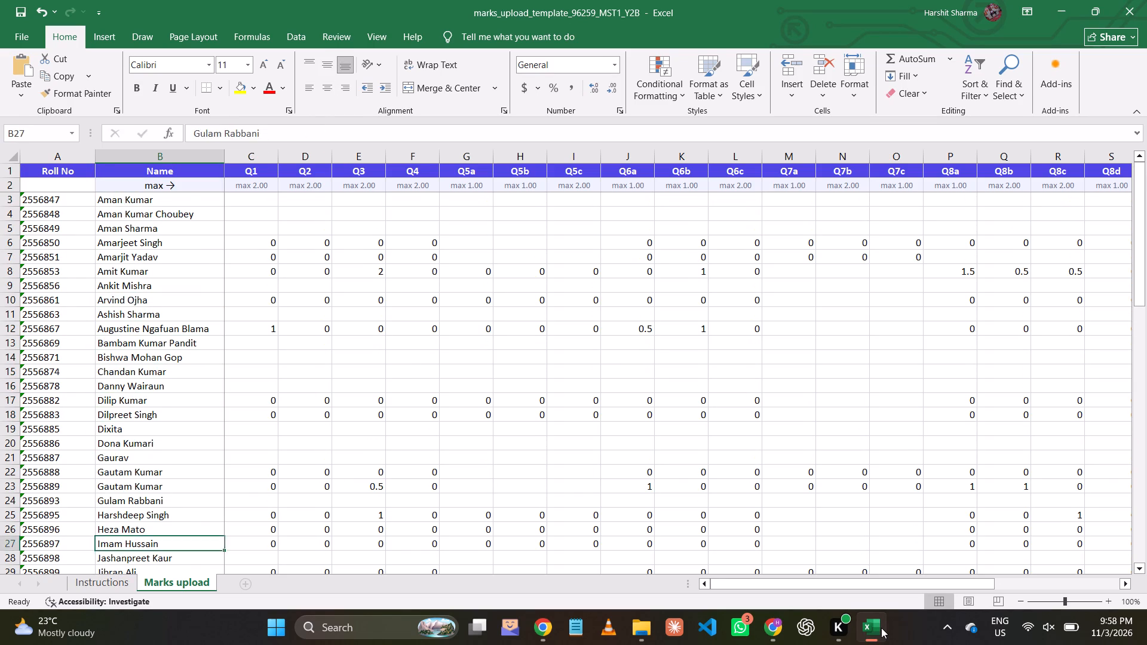
pyautogui.press('Down')
pyautogui.press('Down')
pyautogui.press('Down')
pyautogui.press('Down')
pyautogui.press('Down')
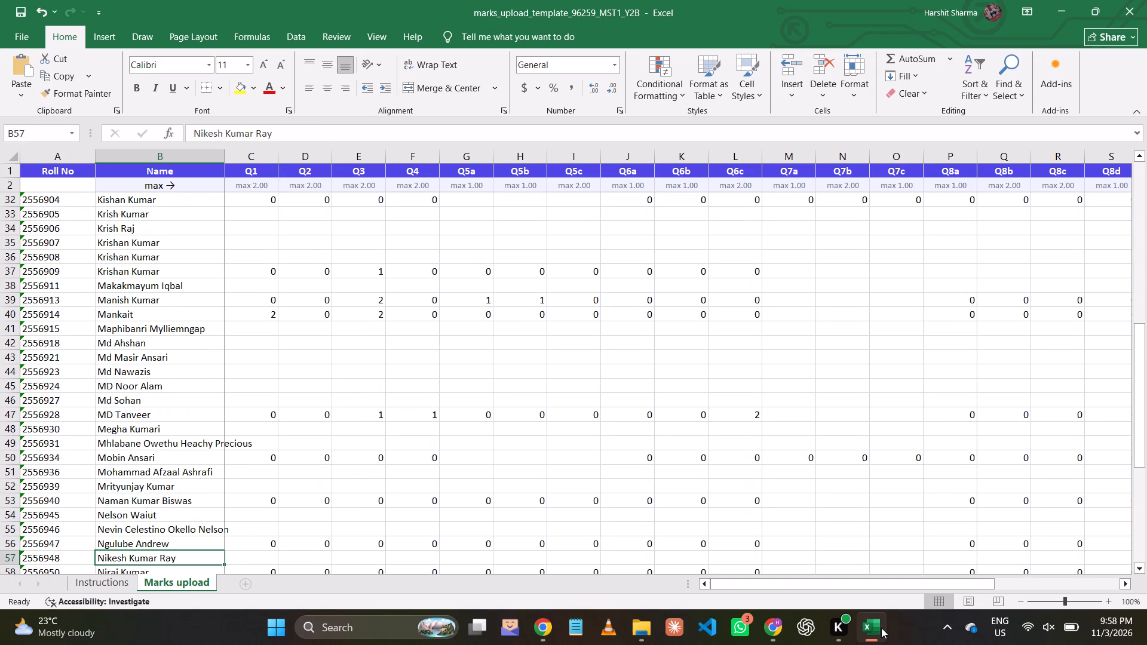
# Look through the remaining student names from row 57 to the end of the list, finishing on row 73.
pyautogui.press('Down')
pyautogui.press('Down')
pyautogui.press('Down')
pyautogui.press('Down')
pyautogui.press('Down')
pyautogui.press('Down')
pyautogui.press('Down')
pyautogui.press('Down')
pyautogui.press('Down')
pyautogui.press('Down')
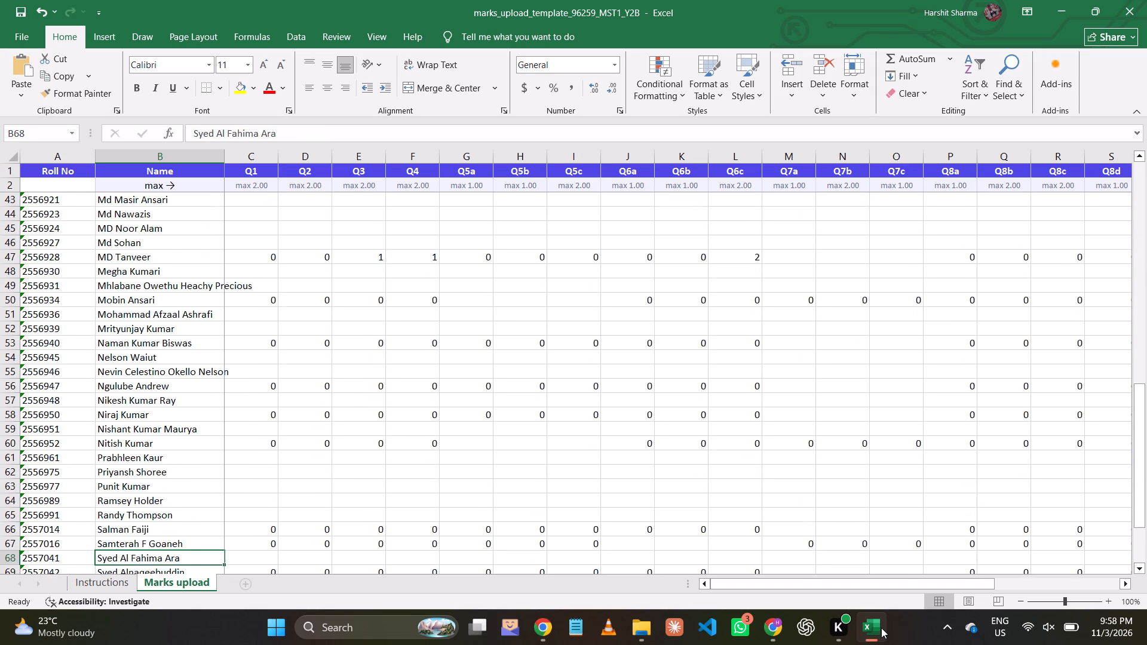
pyautogui.press('Down')
pyautogui.press('Down')
pyautogui.press('Down')
pyautogui.press('Down')
pyautogui.press('Down')
pyautogui.press('Down')
pyautogui.press('Down')
pyautogui.press('Down')
pyautogui.press('Up')
pyautogui.press('Up')
pyautogui.press('Up')
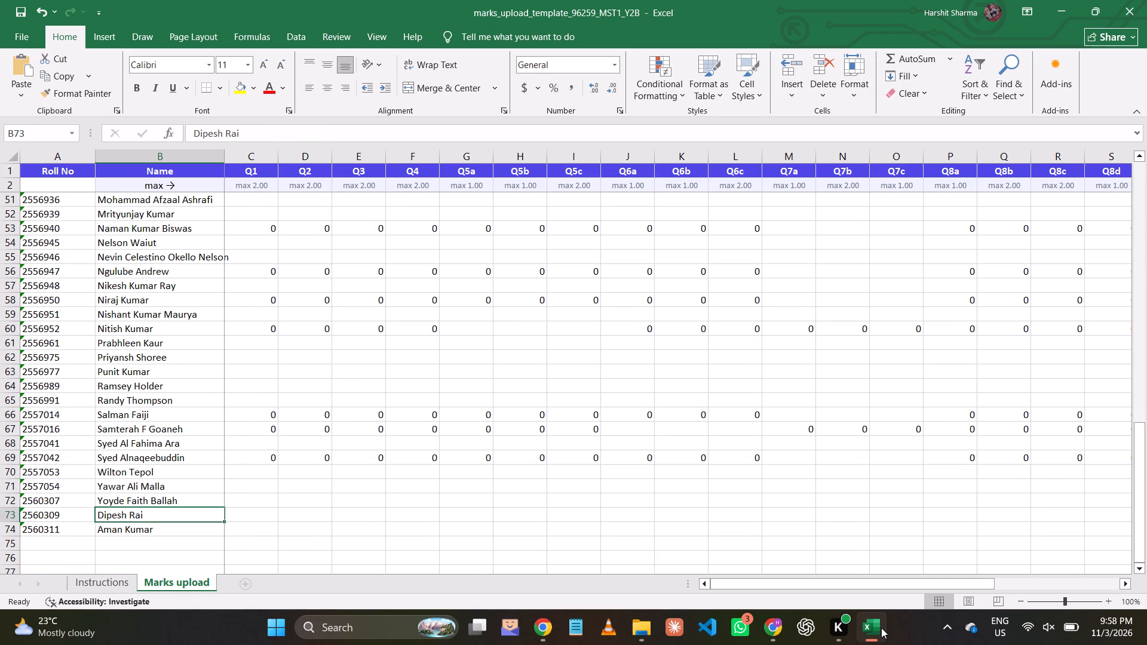
# In row 73, enter 2 for Q1, 2 for Q2, 2 for Q3 and 1 for Q4.
pyautogui.press('Right')
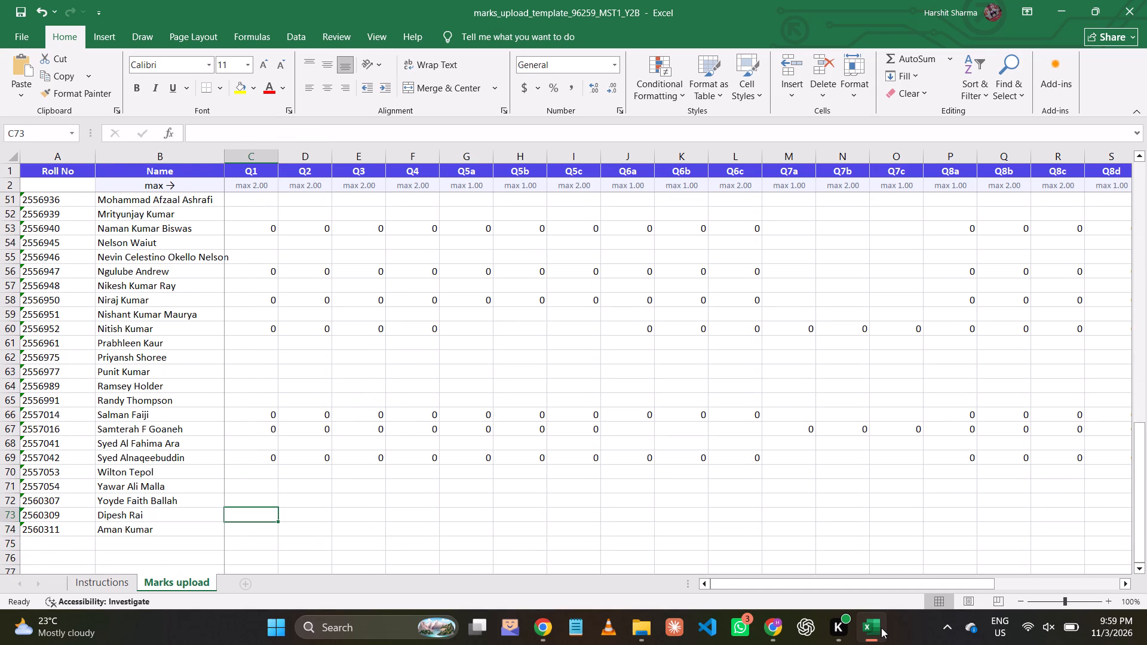
pyautogui.press('2')
pyautogui.press('Right')
pyautogui.press('2')
pyautogui.press('Right')
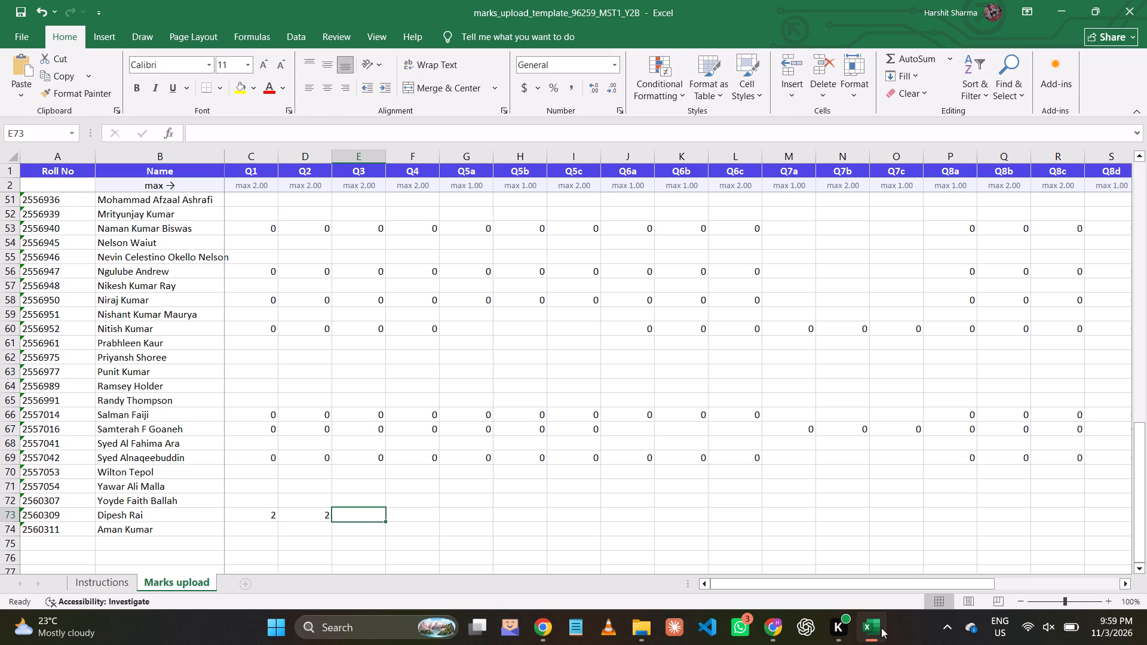
pyautogui.press('2')
pyautogui.press('Right')
pyautogui.press('2')
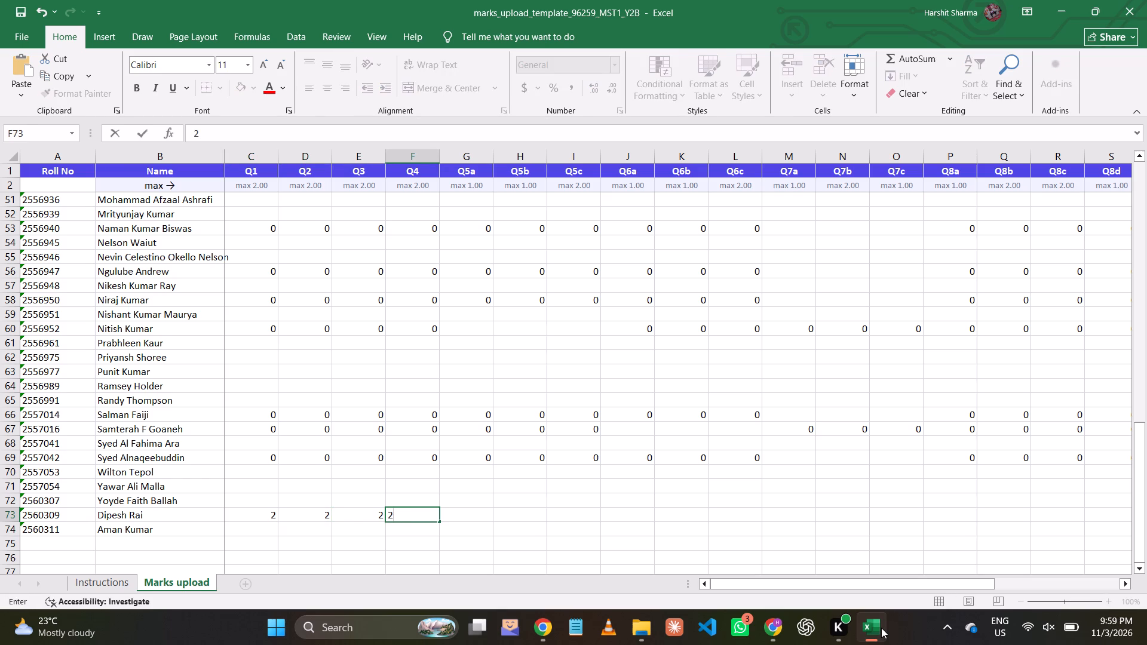
pyautogui.press('BackSpace')
pyautogui.press('1')
pyautogui.press('Right')
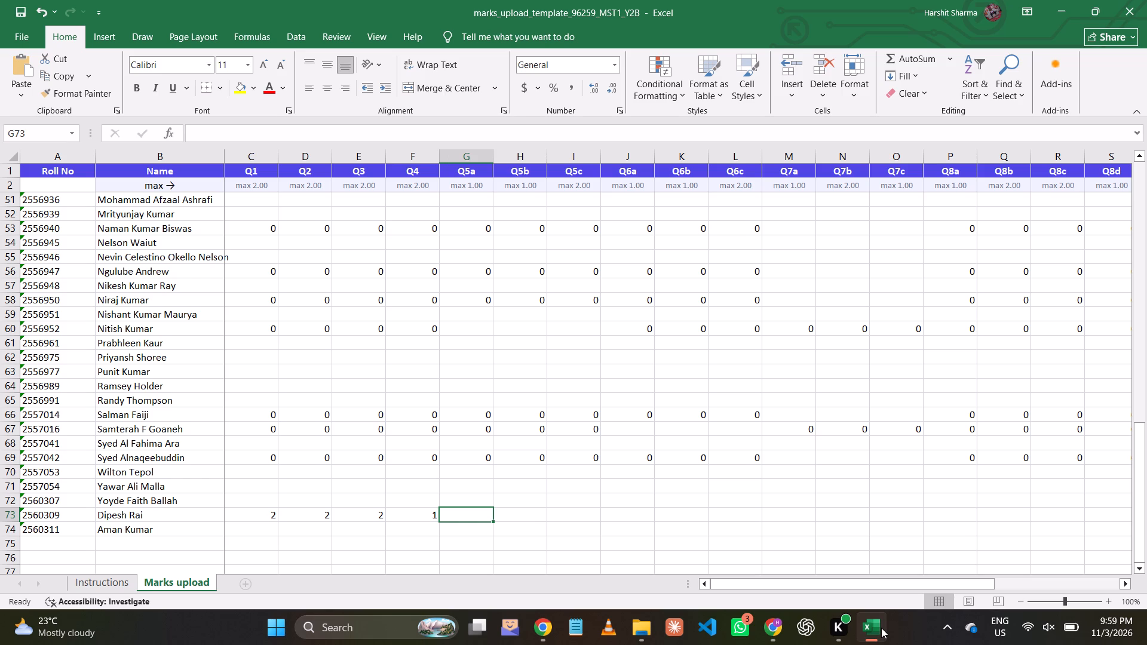
# Enter row 73's Q5 marks: 1 for Q5a, 2 for Q5b and 0 for Q5c.
pyautogui.press('1')
pyautogui.press('Right')
pyautogui.press('2')
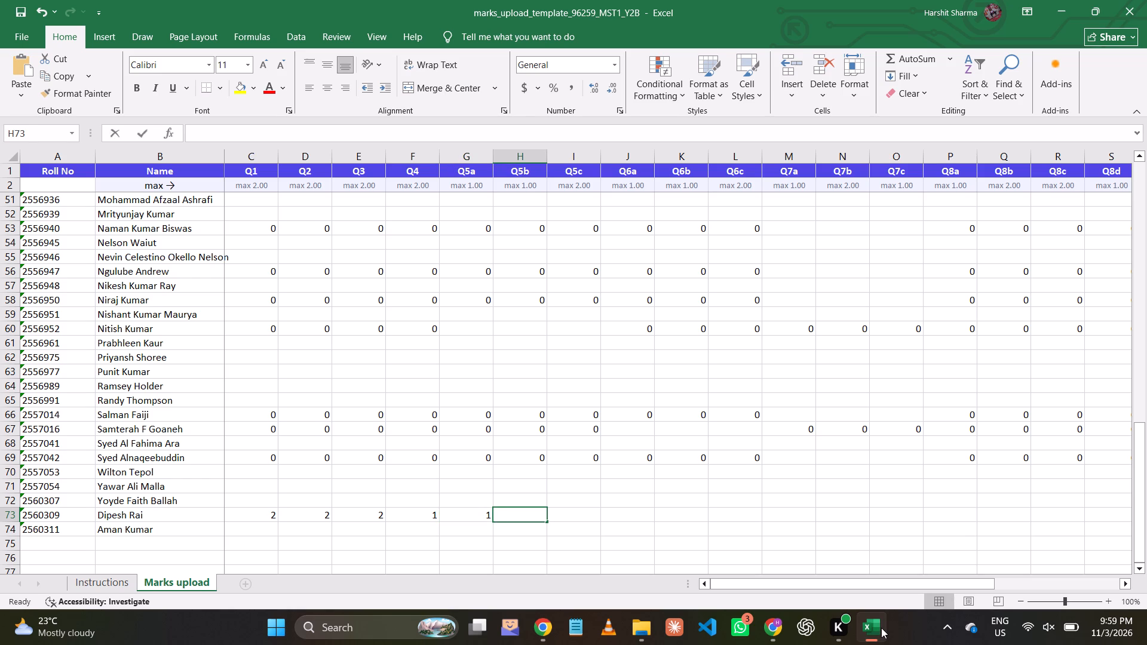
pyautogui.press('Right')
pyautogui.press('0')
pyautogui.press('Right')
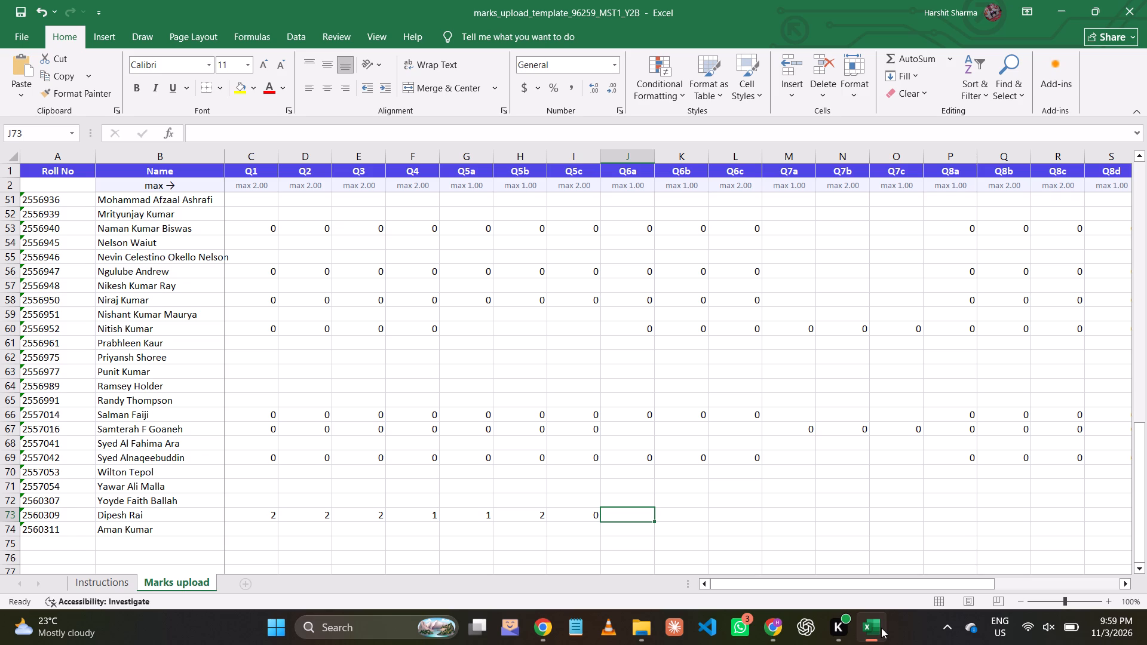
# Enter row 73's Q6 marks: 1 for Q6a, 1 for Q6b and 2 for Q6c.
pyautogui.press('1')
pyautogui.press('Right')
pyautogui.press('1')
pyautogui.press('Right')
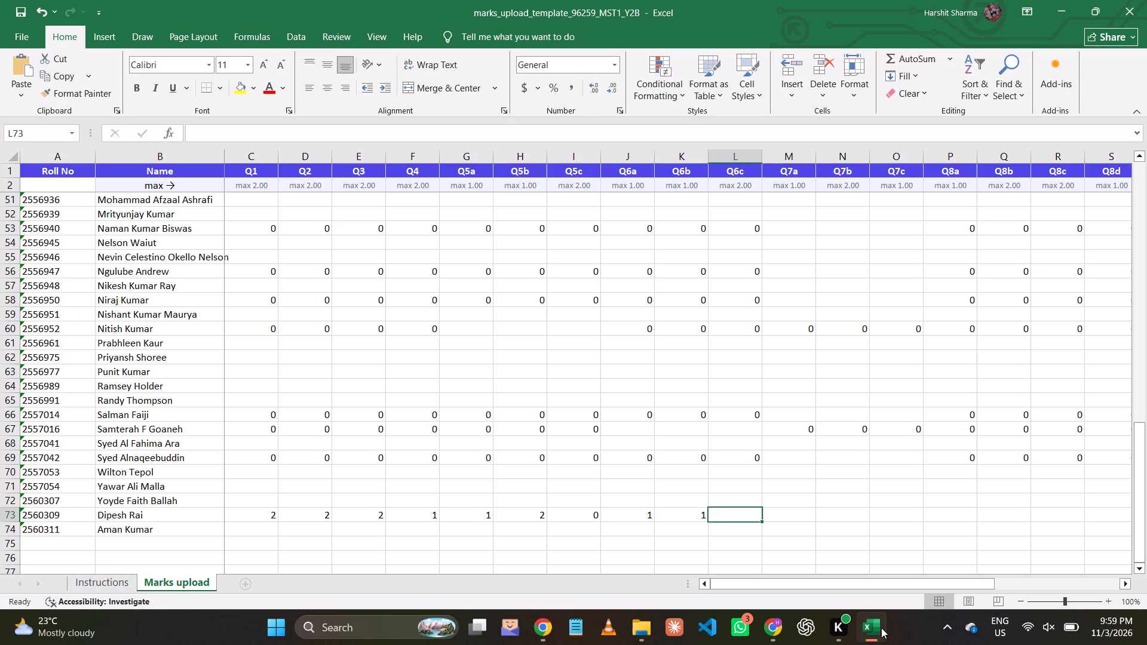
pyautogui.press('2')
pyautogui.press('Right')
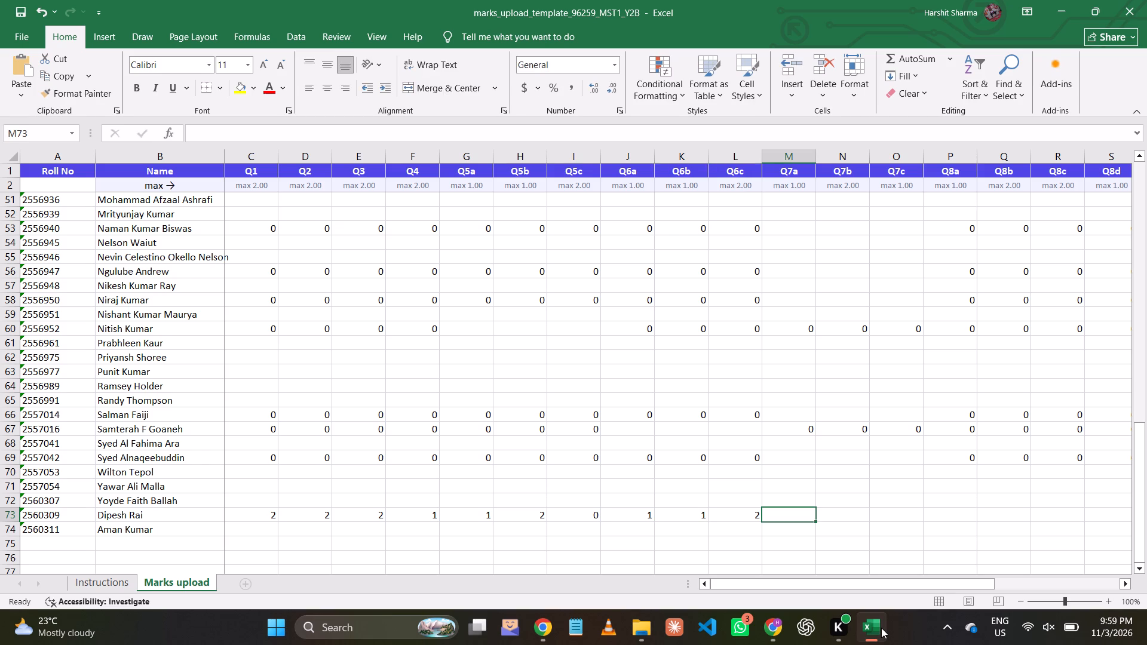
# Leave the Q7 parts blank in row 73 and enter 1, 1, 0, 1 and 0 for Q8a to Q8e.
pyautogui.press('Right')
pyautogui.press('Right')
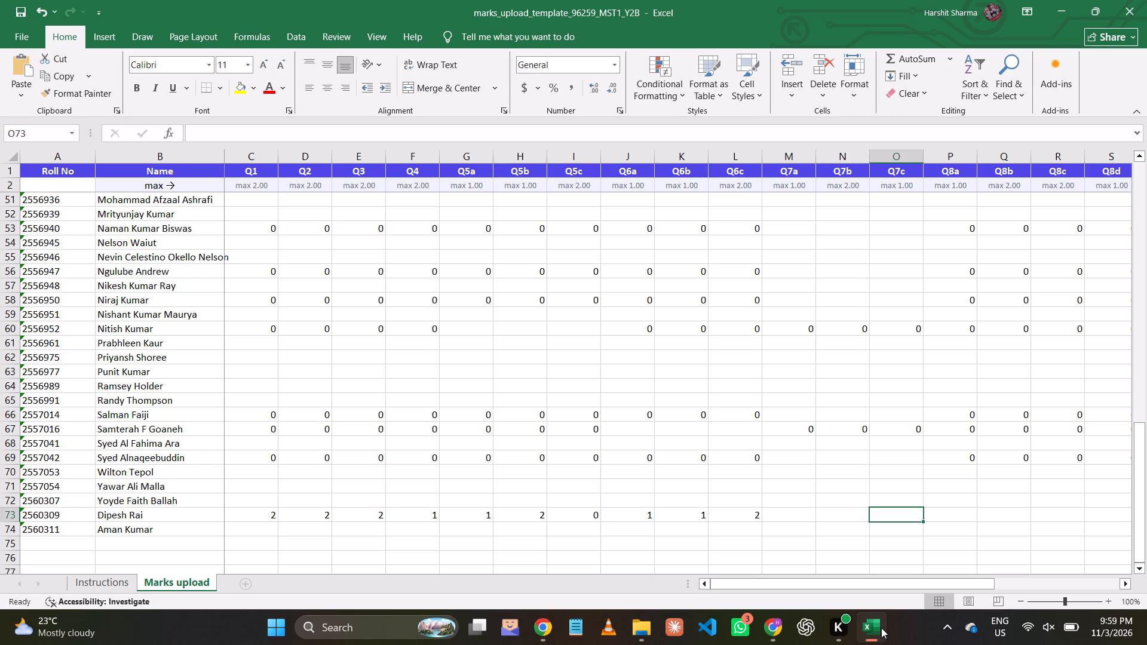
pyautogui.press('Right')
pyautogui.press('1')
pyautogui.press('Right')
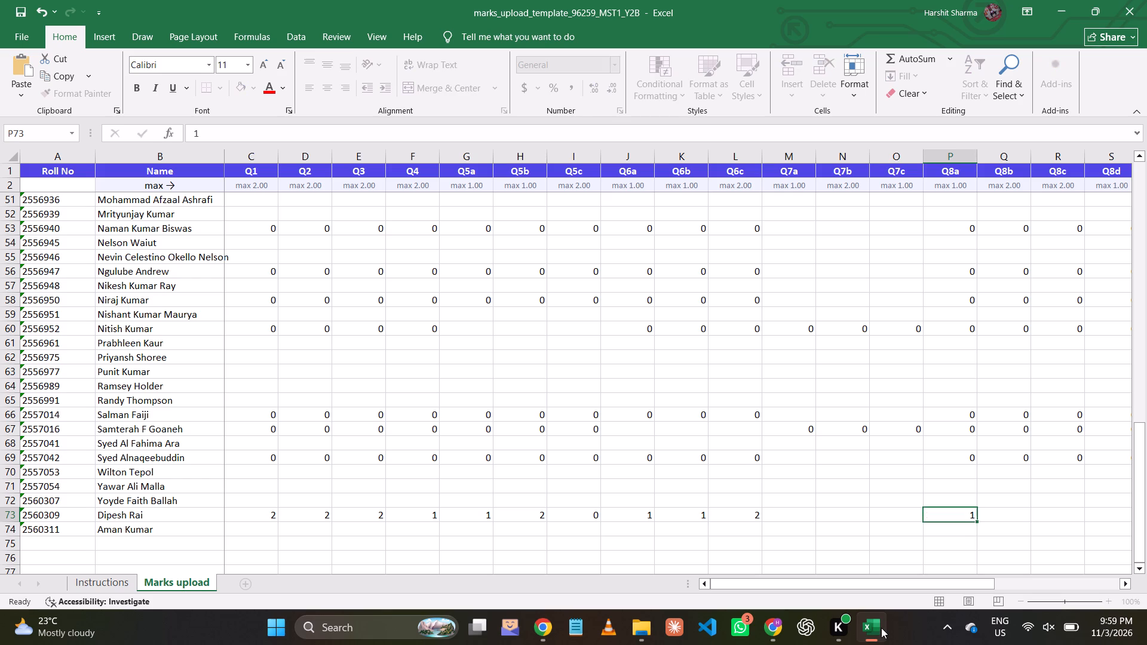
pyautogui.press('1')
pyautogui.press('Right')
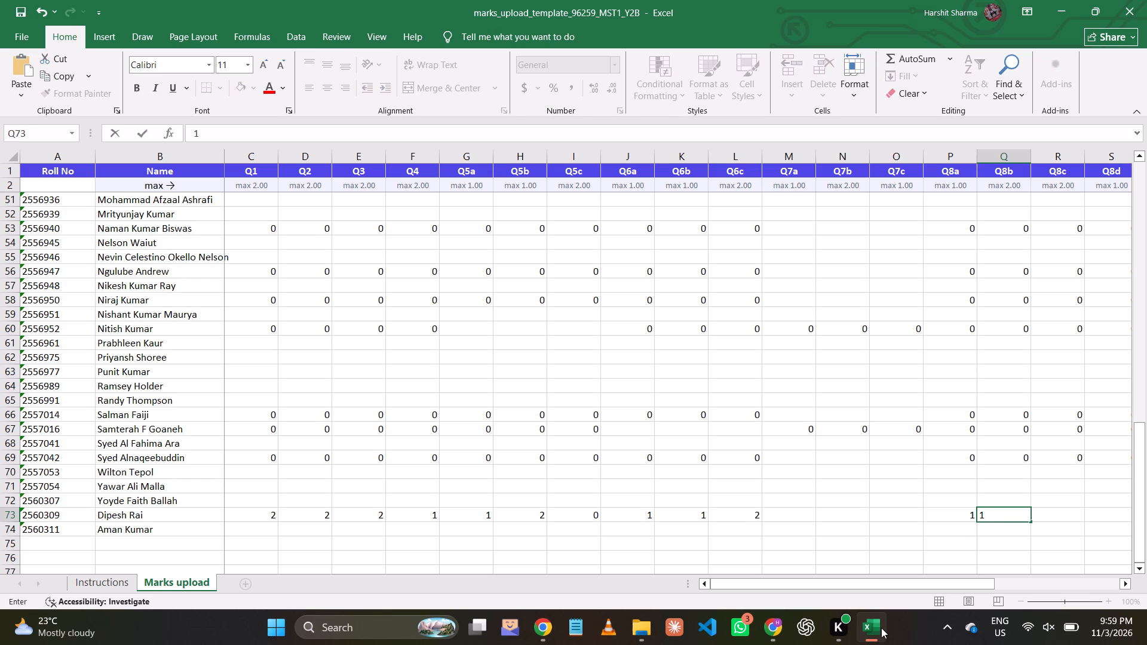
pyautogui.press('0')
pyautogui.press('Right')
pyautogui.press('1')
pyautogui.press('Right')
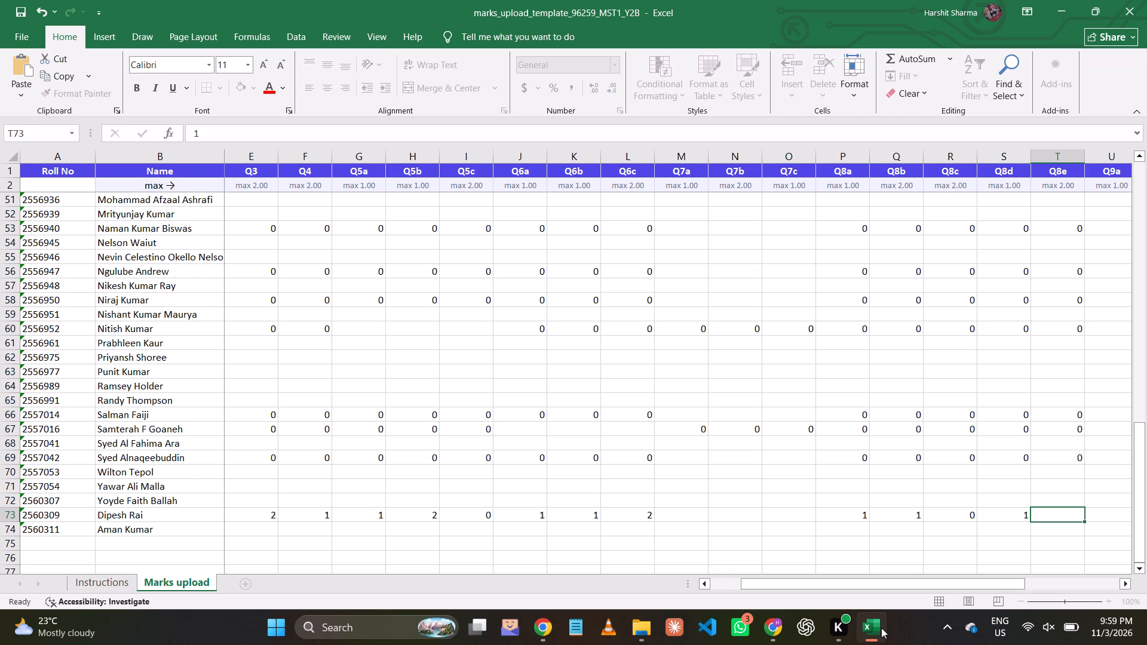
pyautogui.press('0')
pyautogui.press('Down')
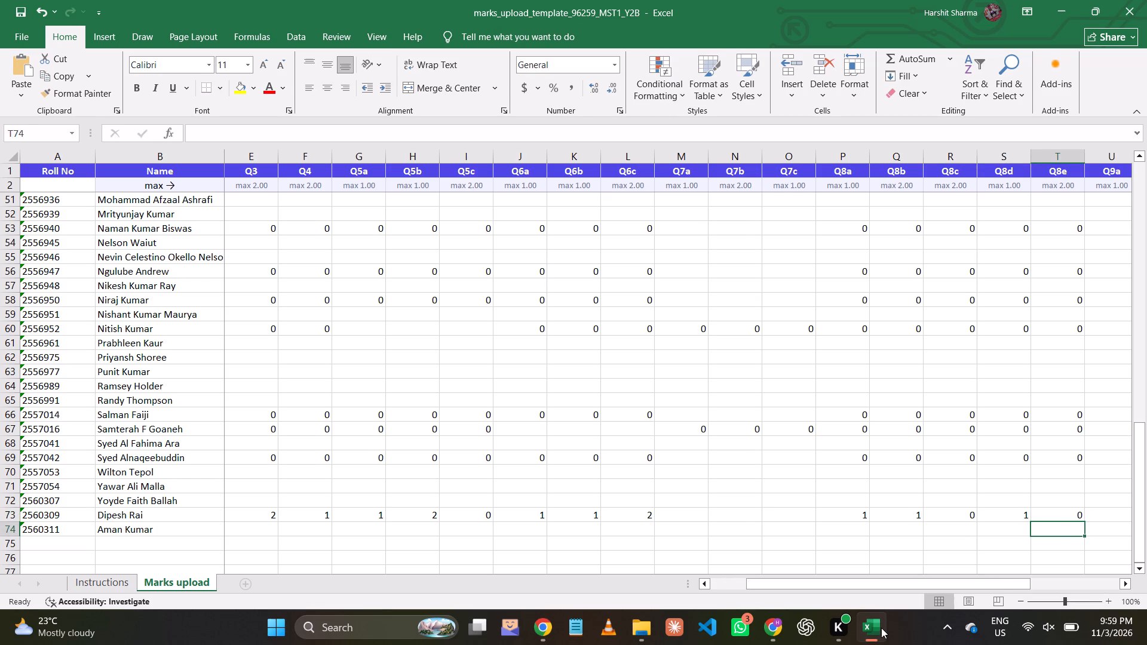
# Save the marks workbook with row 73's marks entered.
pyautogui.hotkey('ctrl', 's')
# Go back over row 73's marks from Q8e and change the Q5b mark to 1.
pyautogui.press('Up')
pyautogui.press('Left')
pyautogui.press('Left')
pyautogui.press('Left')
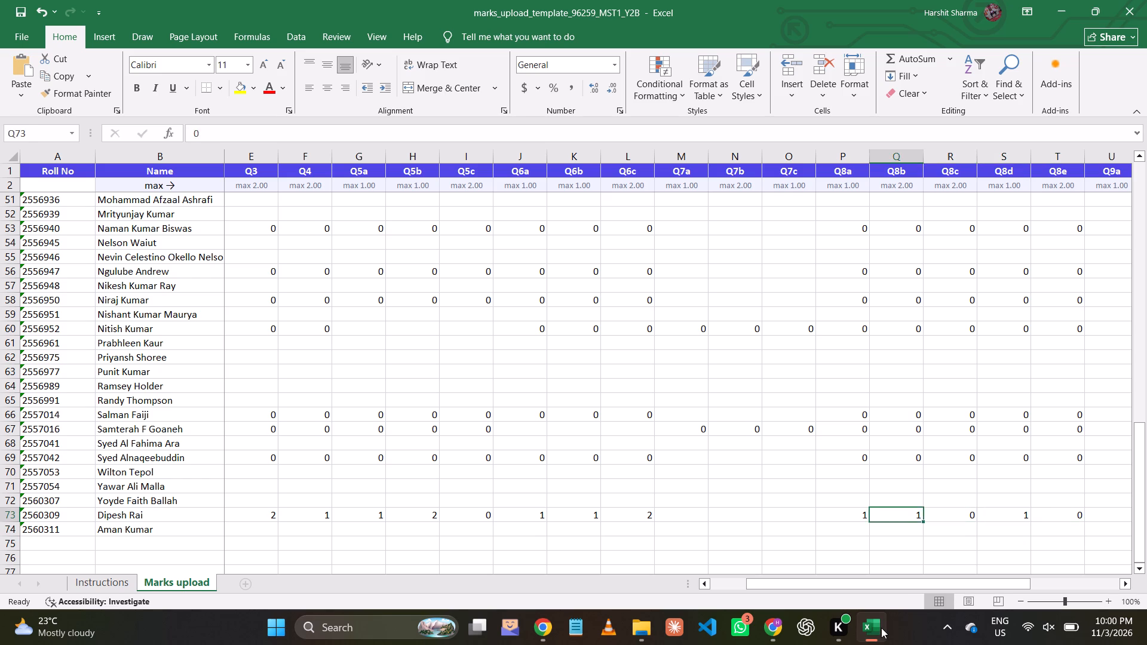
pyautogui.press('Left')
pyautogui.press('Left')
pyautogui.press('Left')
pyautogui.press('Left')
pyautogui.press('Left')
pyautogui.press('Left')
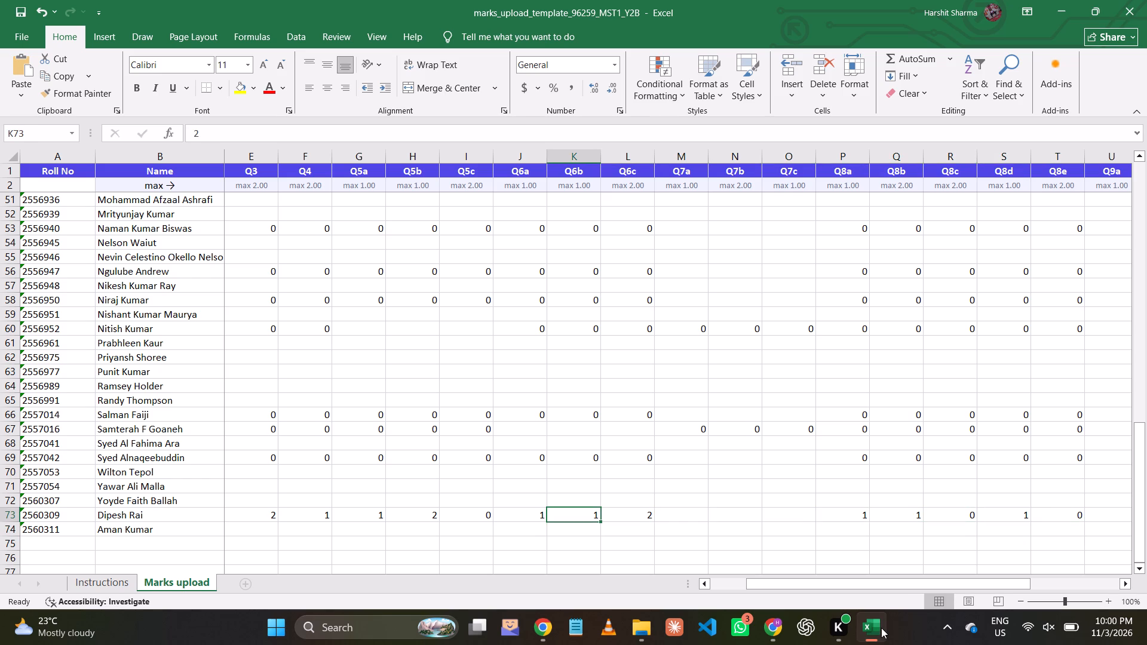
pyautogui.press('Left')
pyautogui.press('Left')
pyautogui.press('Left')
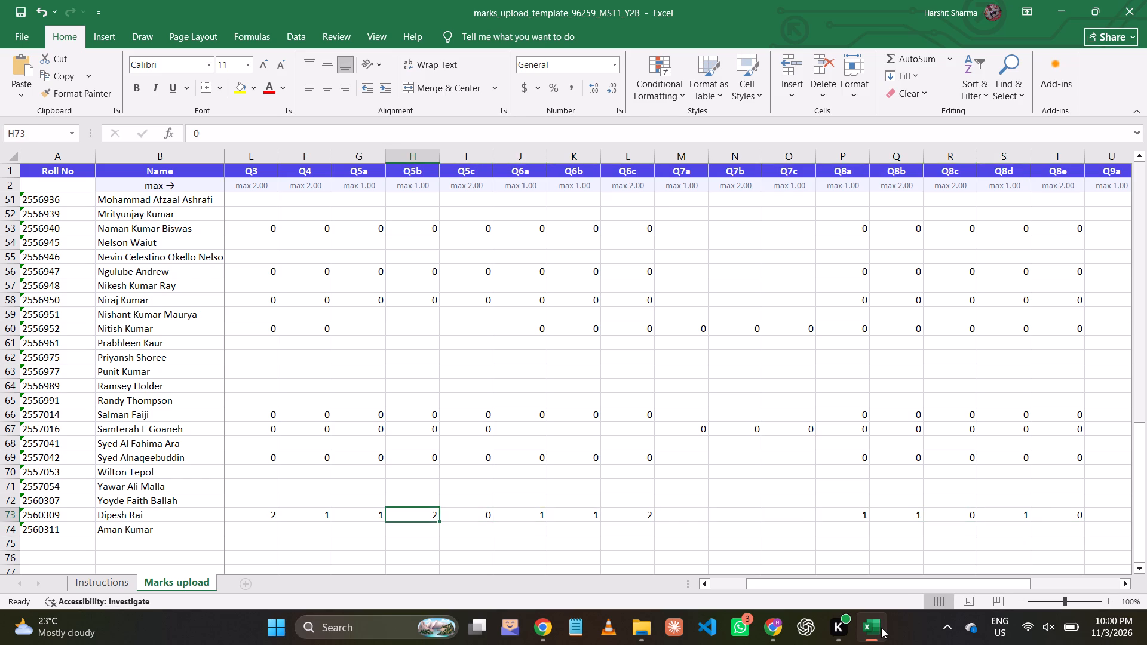
pyautogui.press('Left')
pyautogui.press('Left')
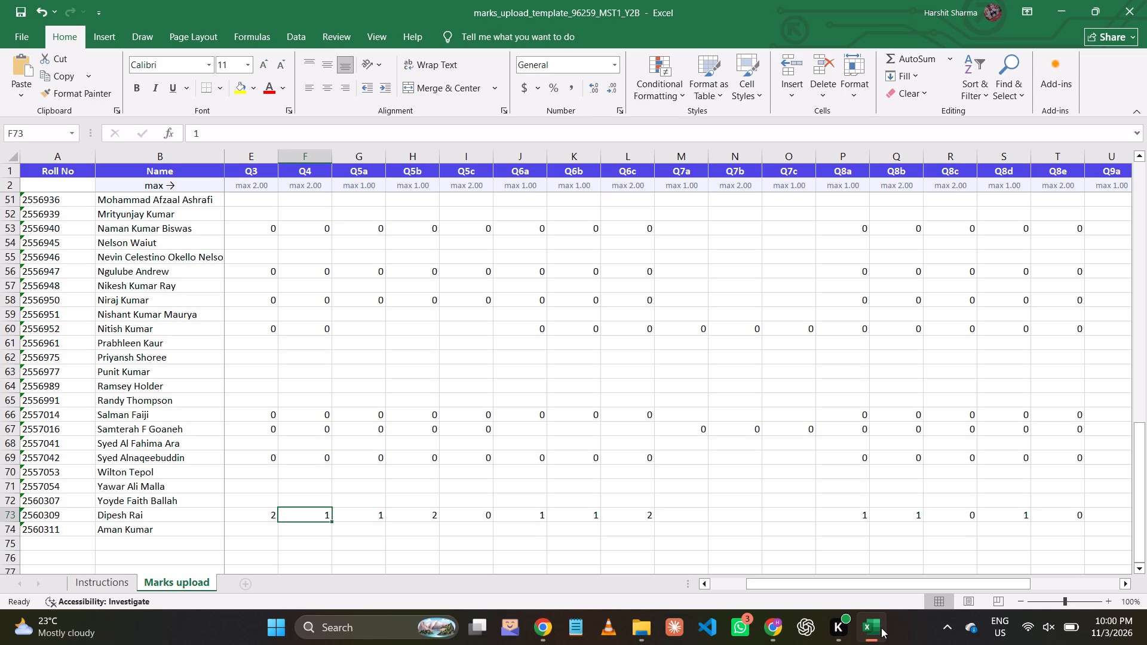
pyautogui.press('Right')
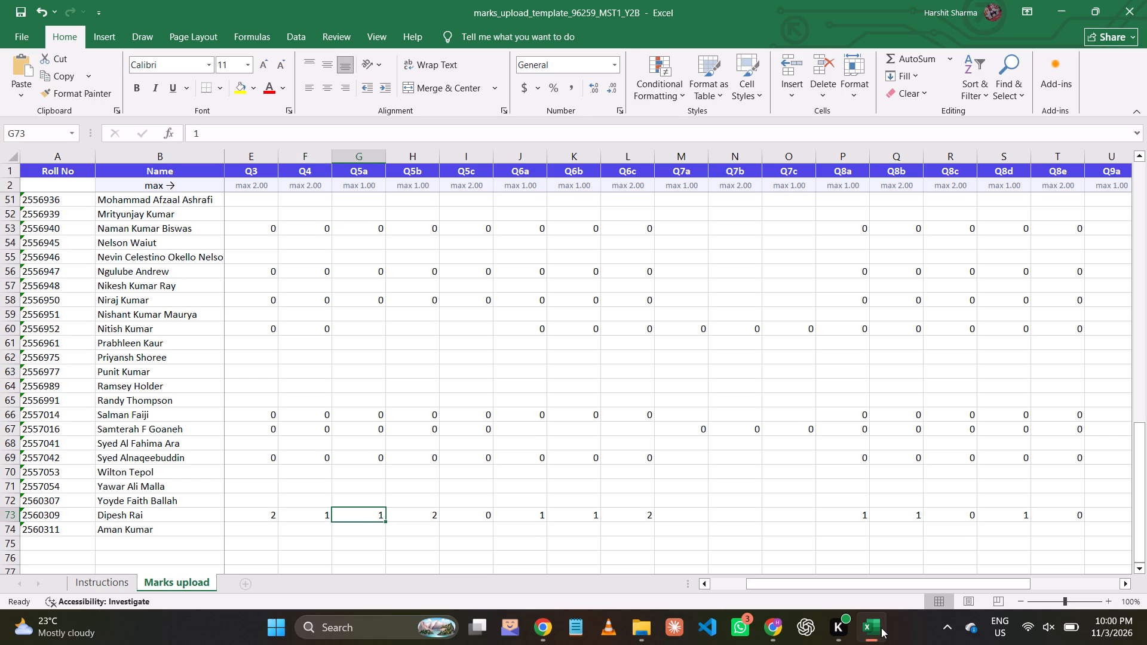
pyautogui.press('Right')
pyautogui.press('1')
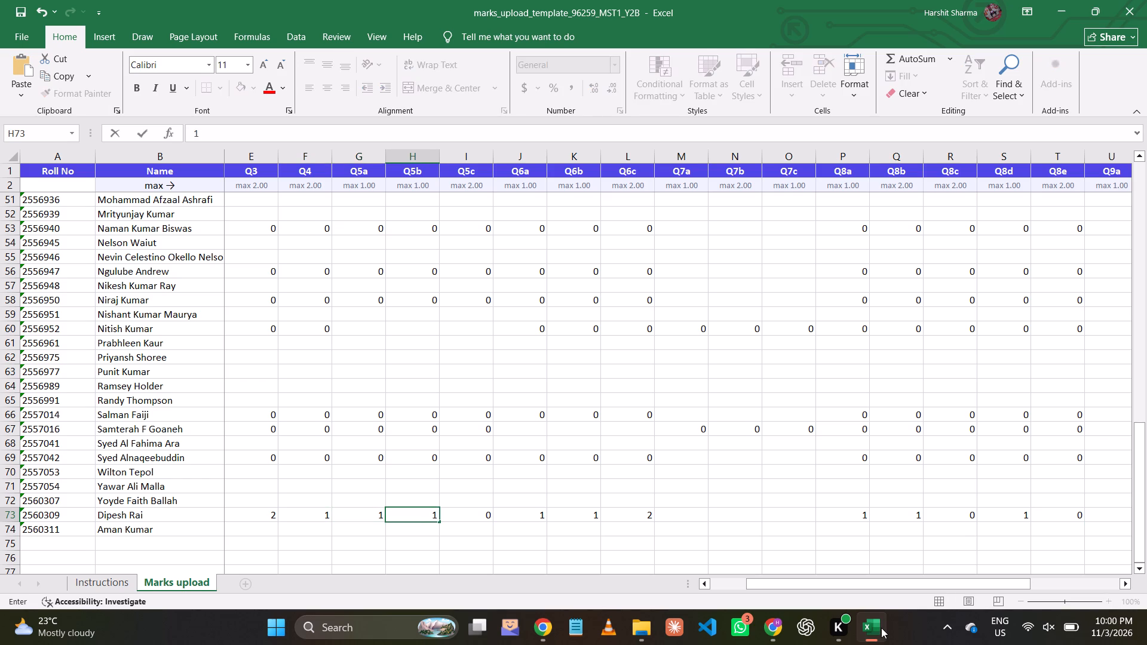
pyautogui.press('Left')
# Recheck row 73's marks back to the Name column and then across from Q1 to Q9a.
pyautogui.press('Left')
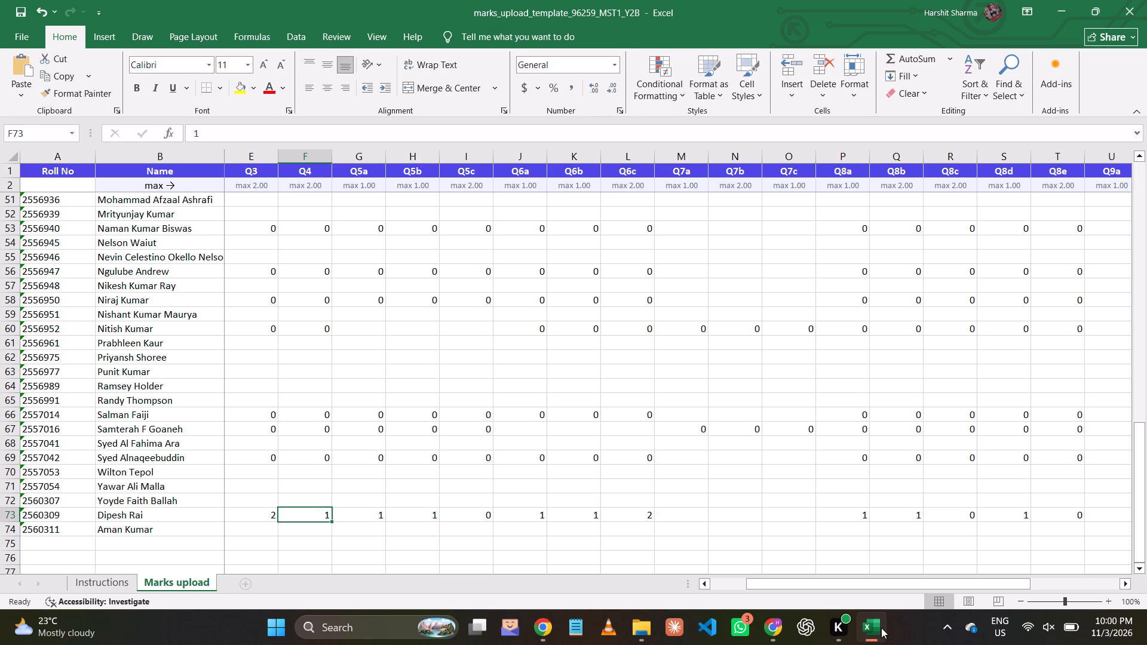
pyautogui.press('Left')
pyautogui.press('Left')
pyautogui.press('Left')
pyautogui.press('Left')
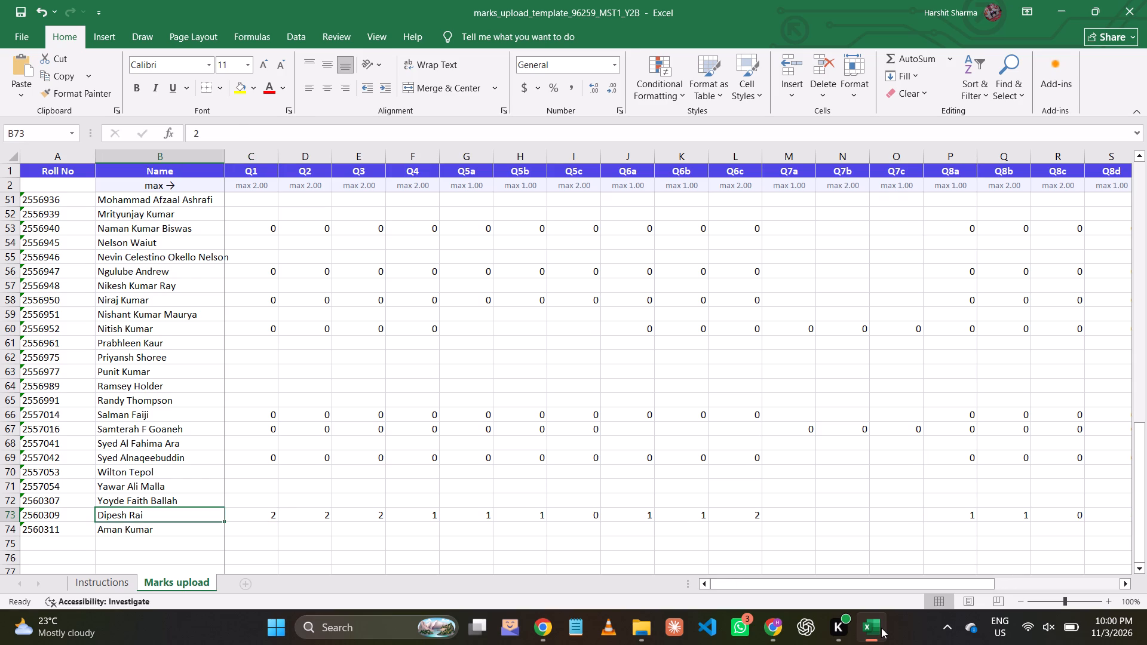
pyautogui.press('Right')
pyautogui.press('Right')
pyautogui.press('Right')
pyautogui.press('Right')
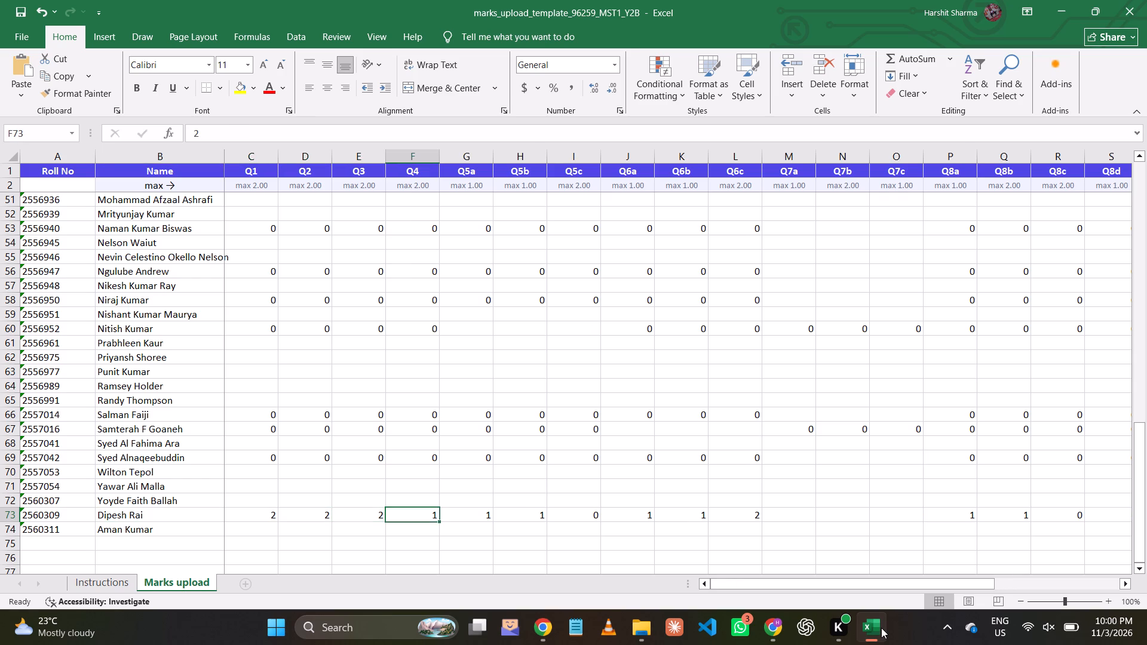
pyautogui.press('Right')
pyautogui.press('Right')
pyautogui.press('Right')
pyautogui.press('Right')
pyautogui.press('Right')
pyautogui.press('Right')
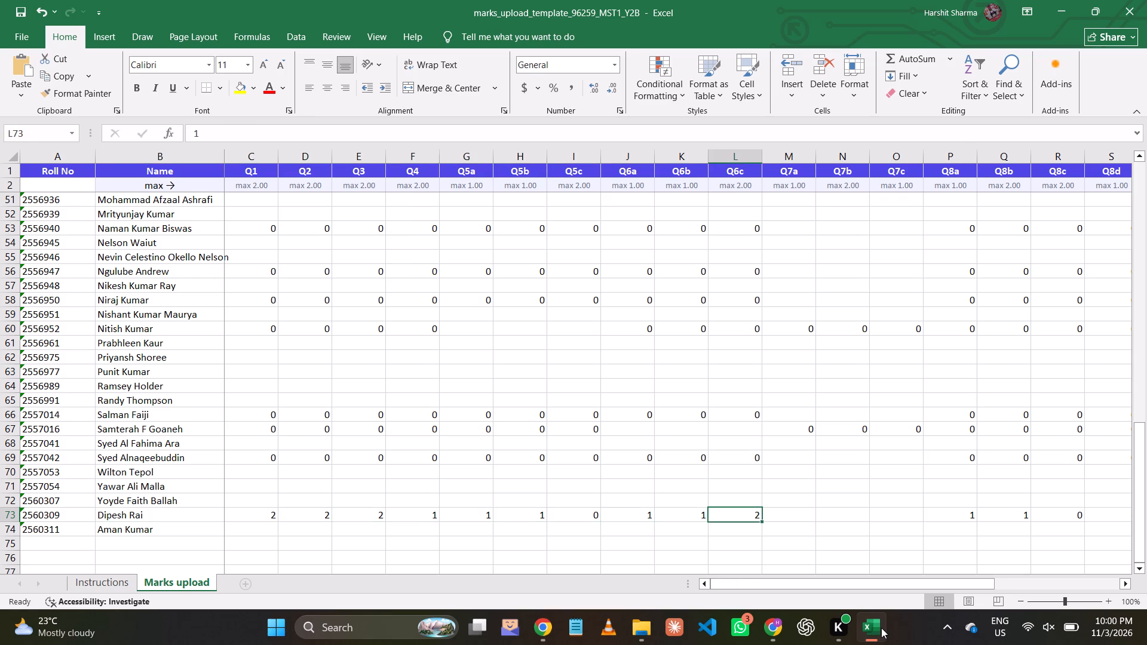
pyautogui.press('Right')
pyautogui.press('Right')
pyautogui.press('Right')
pyautogui.press('Right')
pyautogui.press('Right')
pyautogui.press('Right')
pyautogui.press('Right')
pyautogui.press('Right')
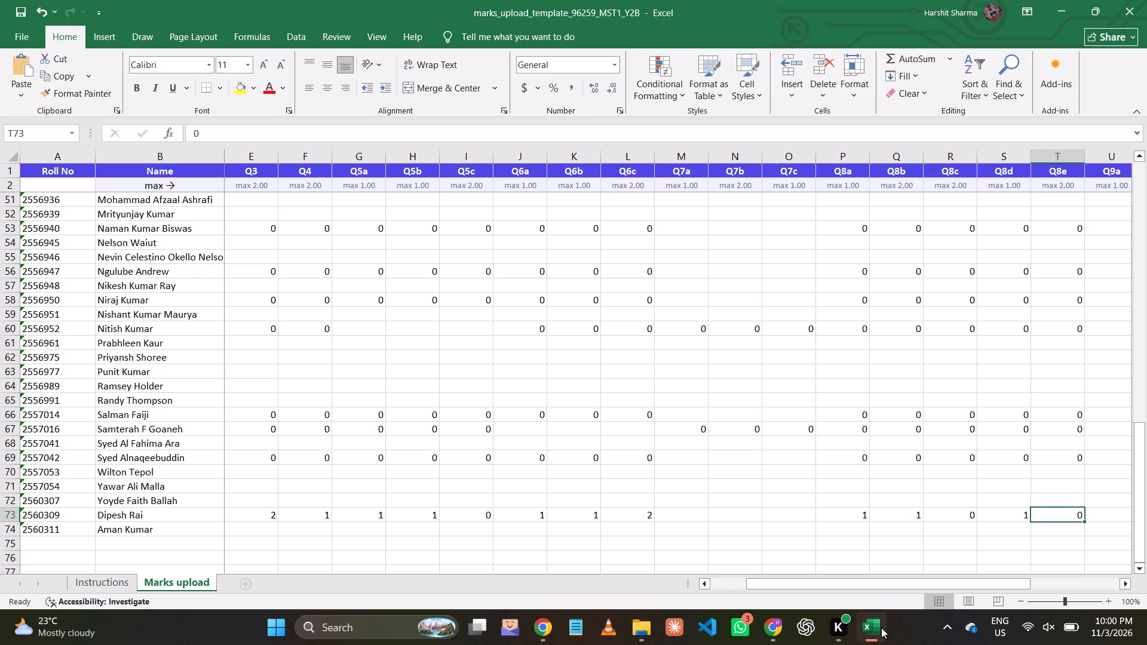
pyautogui.press('Right')
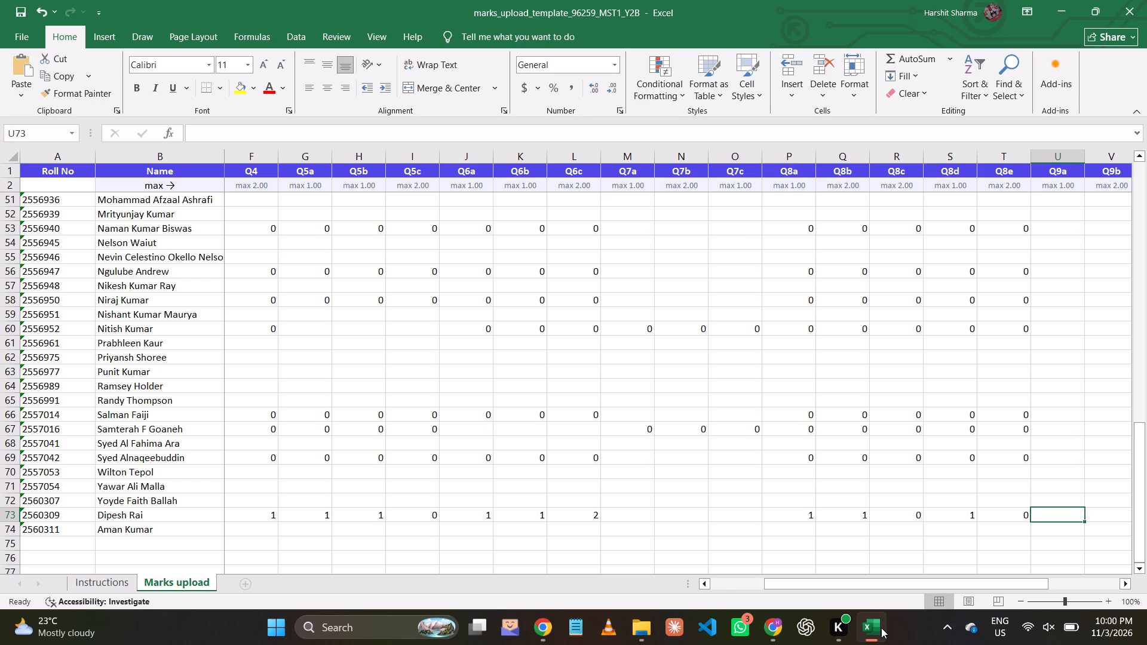
# Check the last student's row 74 from Q9a back to the Name column and its Q1 cell.
pyautogui.press('Down')
pyautogui.press('Left')
pyautogui.press('Left')
pyautogui.press('Left')
pyautogui.press('Left')
pyautogui.press('Left')
pyautogui.press('Left')
pyautogui.press('Left')
pyautogui.press('Left')
pyautogui.press('Left')
pyautogui.press('Left')
pyautogui.press('Left')
pyautogui.press('Left')
pyautogui.press('Left')
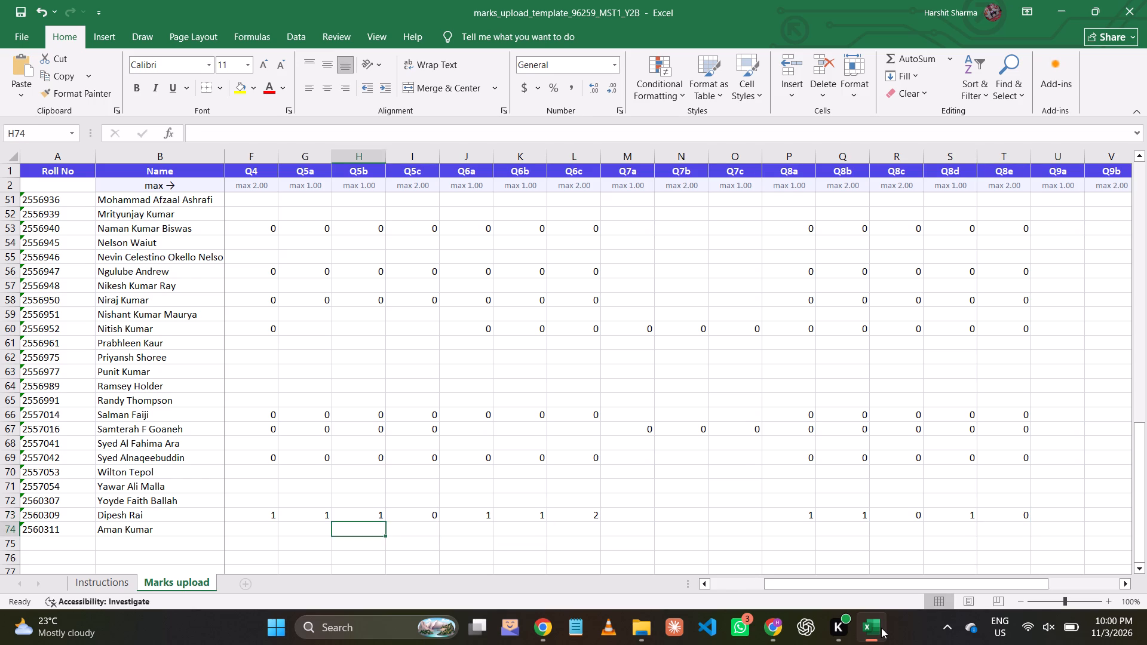
pyautogui.press('Left')
pyautogui.press('Left')
pyautogui.press('Left')
pyautogui.press('Left')
pyautogui.press('Left')
pyautogui.press('Left')
pyautogui.press('Left')
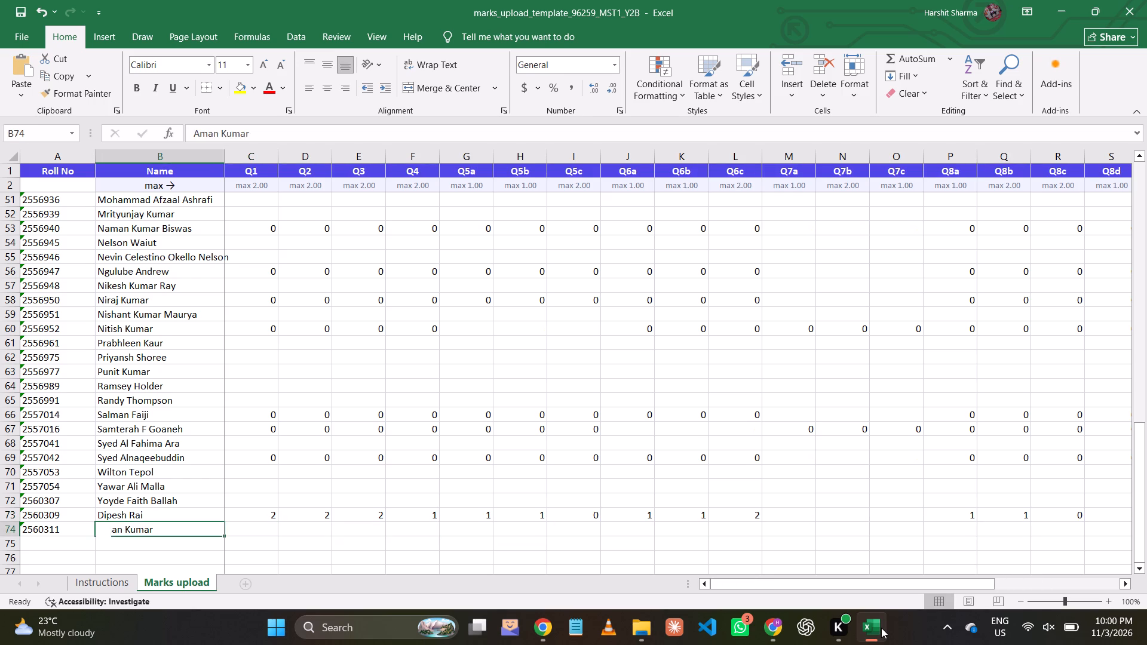
pyautogui.press('Right')
pyautogui.press('Right')
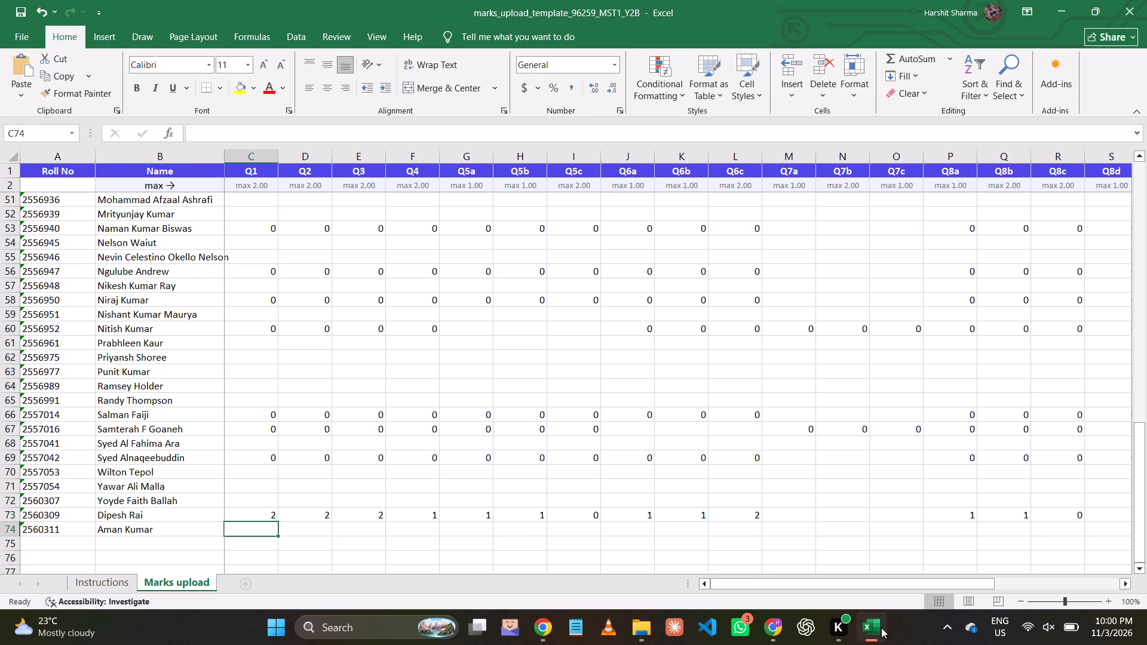
# Go up to the student in row 31 and enter 1, 1, 0, 0, 0, 0 and 0 for Q1 to Q5c.
pyautogui.press('Up')
pyautogui.press('Up')
pyautogui.press('Up')
pyautogui.press('Up')
pyautogui.press('Up')
pyautogui.press('Up')
pyautogui.press('Up')
pyautogui.press('Up')
pyautogui.press('Up')
pyautogui.press('Up')
pyautogui.press('Up')
pyautogui.press('Up')
pyautogui.press('Up')
pyautogui.press('Up')
pyautogui.press('Up')
pyautogui.press('Up')
pyautogui.press('Up')
pyautogui.press('Up')
pyautogui.press('Up')
pyautogui.press('Up')
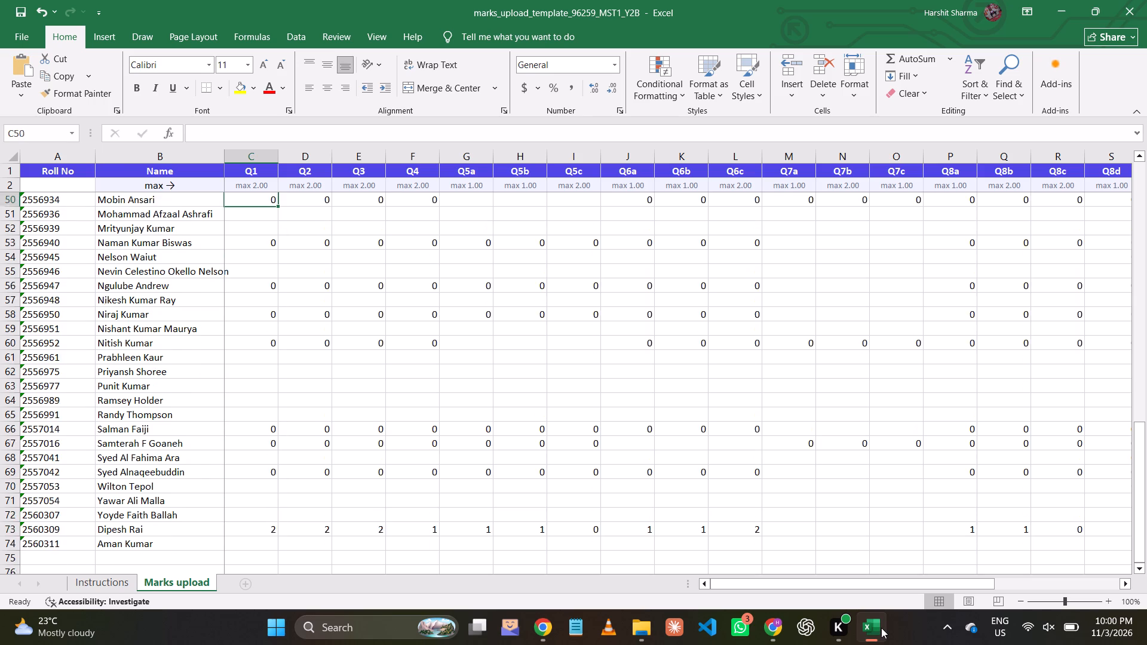
pyautogui.press('Up')
pyautogui.press('Up')
pyautogui.press('Up')
pyautogui.press('Up')
pyautogui.press('Up')
pyautogui.press('Up')
pyautogui.press('Up')
pyautogui.press('Down')
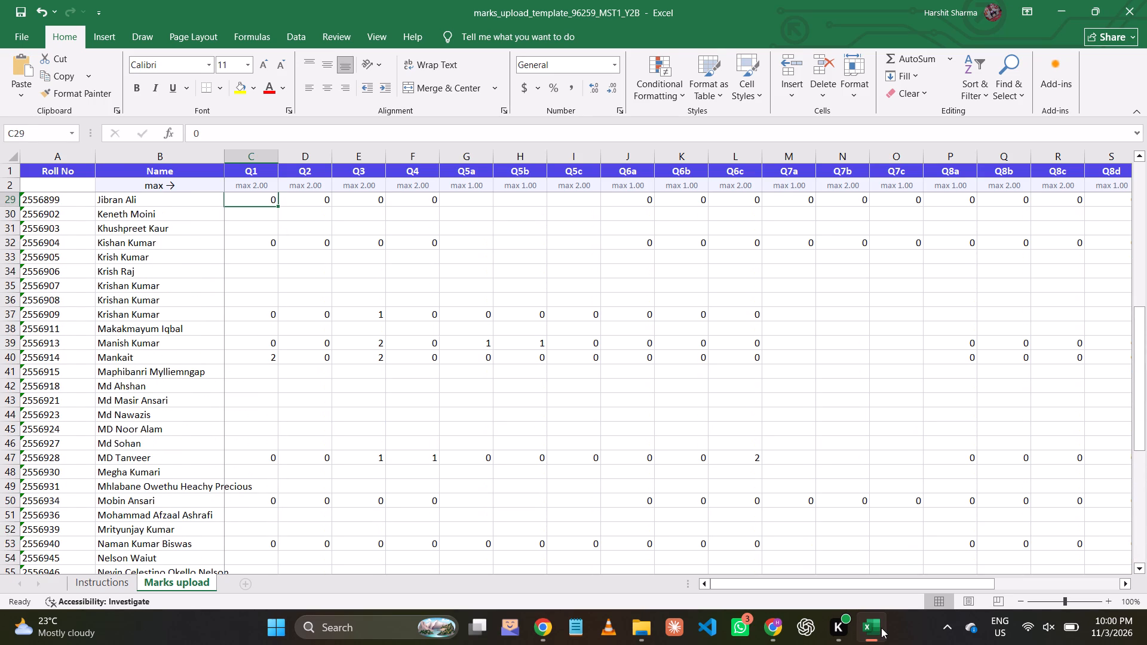
pyautogui.press('Down')
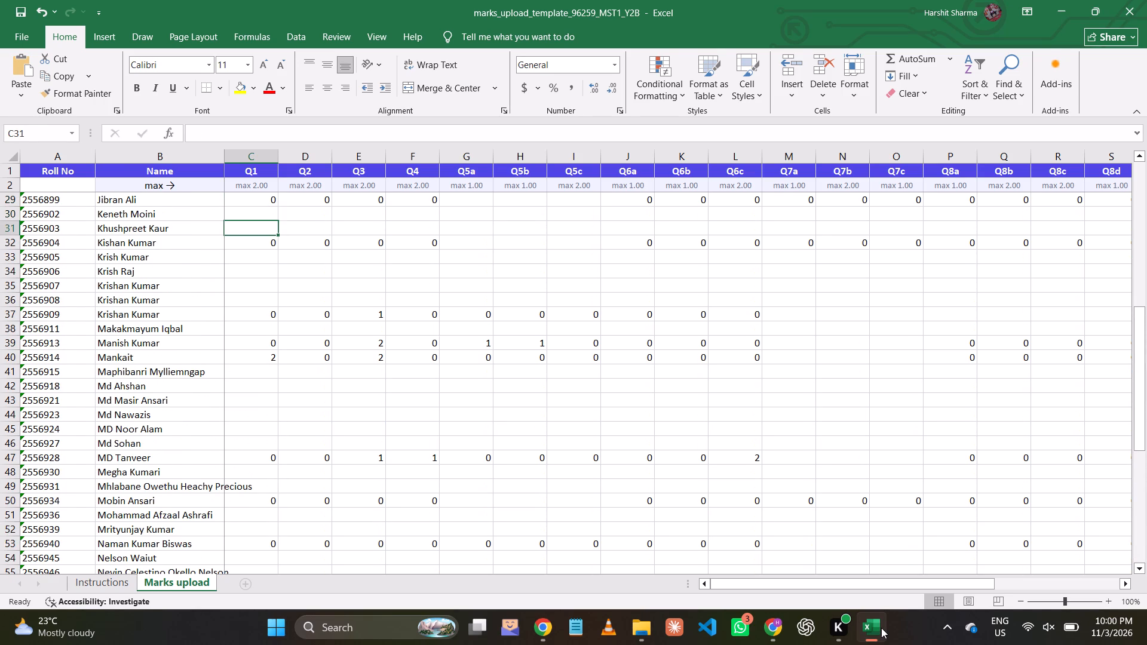
pyautogui.press('1')
pyautogui.press('Right')
pyautogui.press('1')
pyautogui.press('Right')
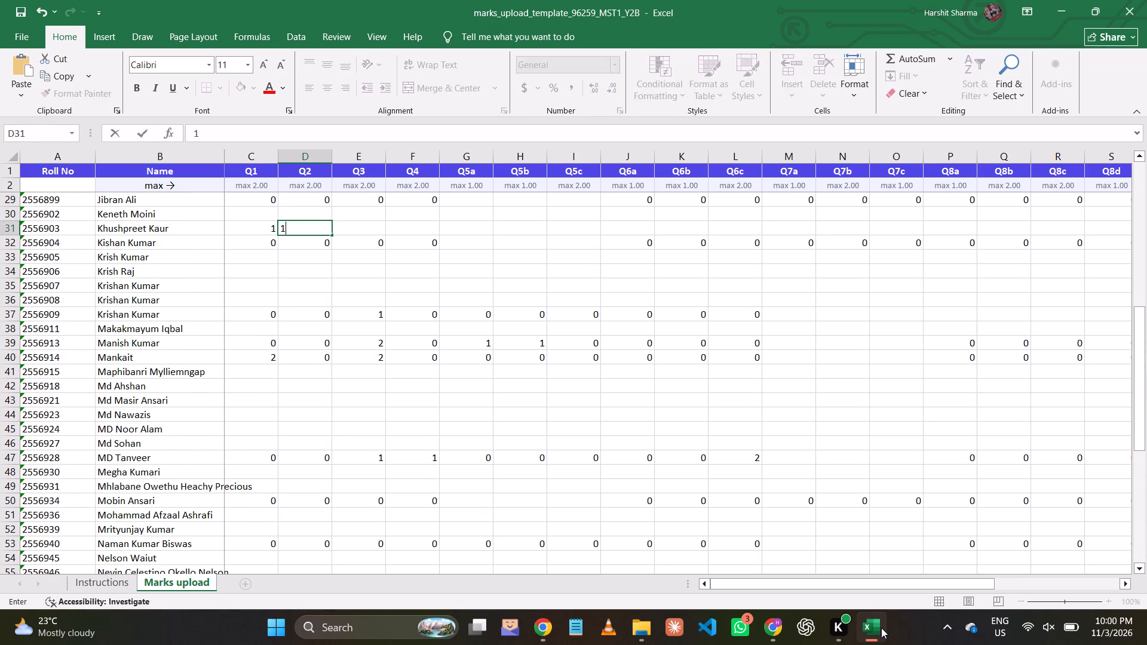
pyautogui.press('0')
pyautogui.press('Right')
pyautogui.press('0')
pyautogui.press('Right')
pyautogui.press('0')
pyautogui.press('Right')
pyautogui.press('0')
pyautogui.press('Right')
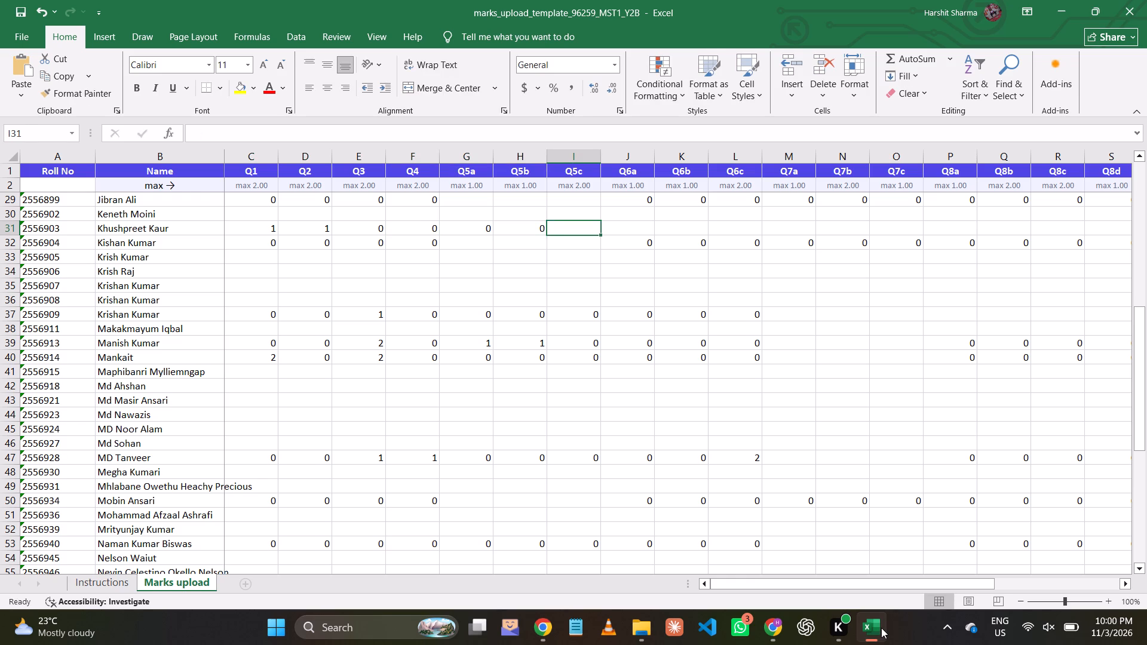
pyautogui.press('0')
pyautogui.press('Right')
# Leave the Q6 parts blank in row 31 and enter 0 for each of Q7a, Q7b and Q7c.
pyautogui.press('Right')
pyautogui.press('Right')
pyautogui.press('Right')
pyautogui.press('Right')
pyautogui.press('0')
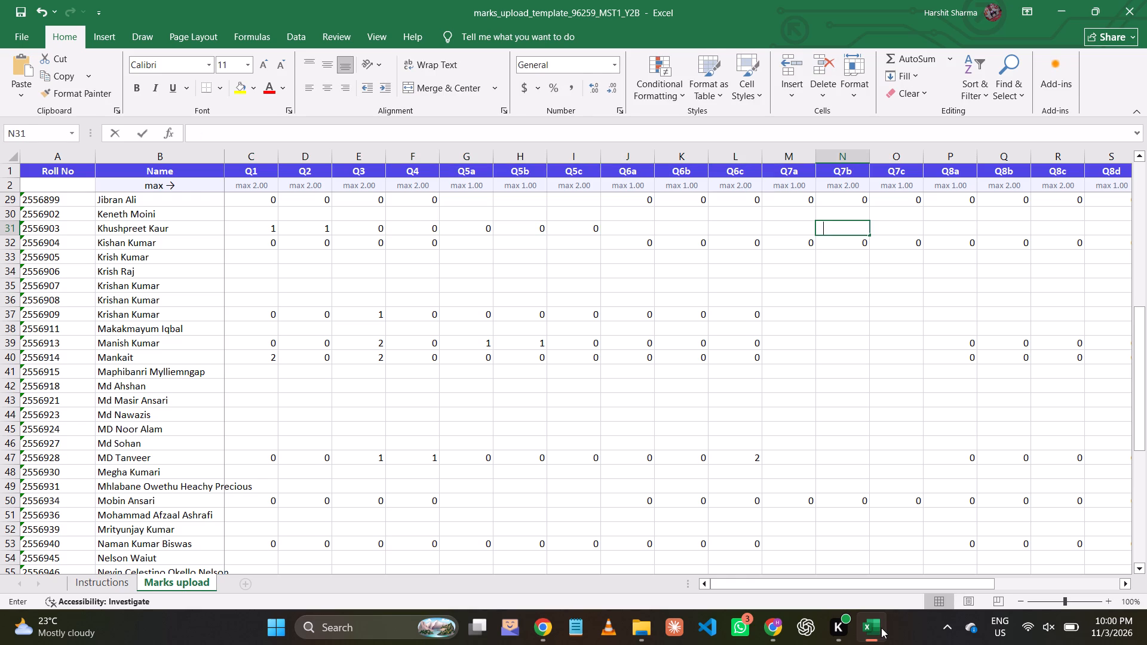
pyautogui.press('Left')
pyautogui.press('0')
pyautogui.press('Right')
pyautogui.press('Right')
pyautogui.press('0')
pyautogui.press('Right')
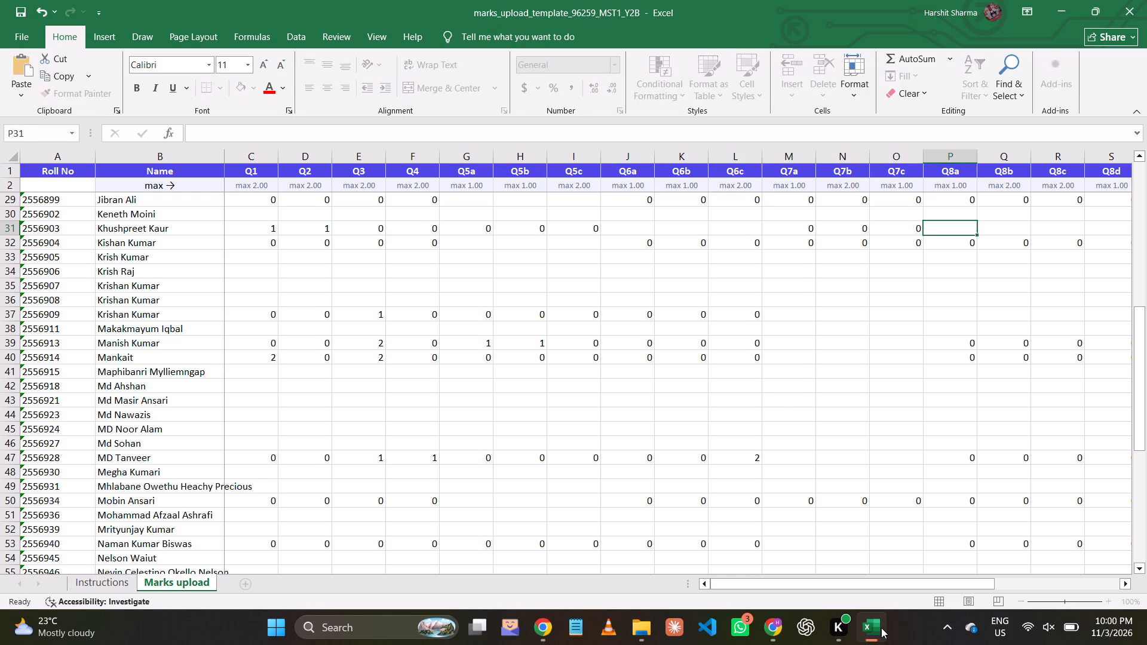
# Enter 0 for each of Q8a to Q8e in row 31.
pyautogui.press('Right')
pyautogui.press('Left')
pyautogui.press('0')
pyautogui.press('Right')
pyautogui.press('0')
pyautogui.press('Right')
pyautogui.press('0')
pyautogui.press('Right')
pyautogui.press('0')
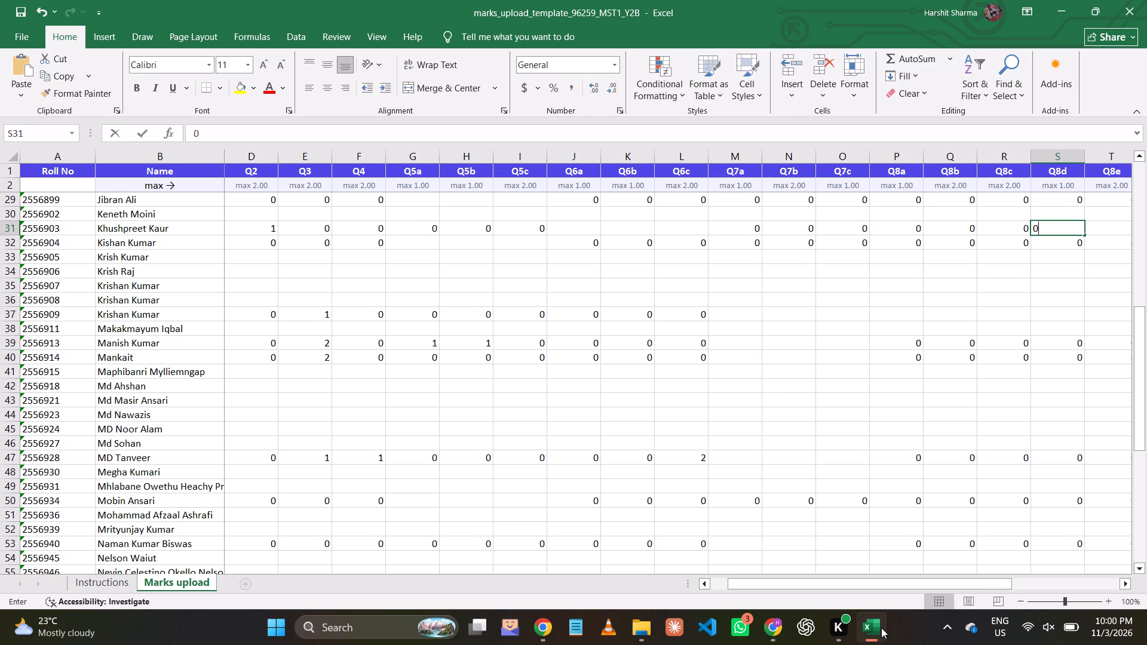
pyautogui.press('Right')
pyautogui.press('0')
pyautogui.press('Down')
# Go down to the student in row 41 and enter 0, 2, 2 and 2 for Q1 to Q4.
pyautogui.press('Down')
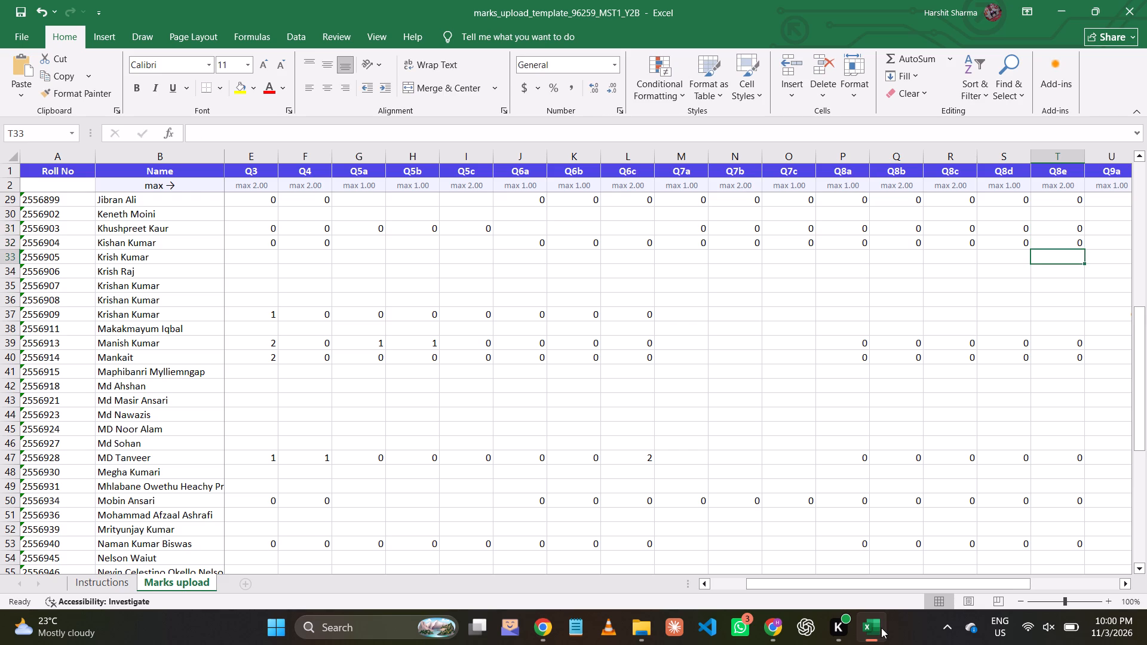
pyautogui.press('Left')
pyautogui.press('Left')
pyautogui.press('Left')
pyautogui.press('Left')
pyautogui.press('Left')
pyautogui.press('Left')
pyautogui.press('Left')
pyautogui.press('Left')
pyautogui.press('Left')
pyautogui.press('Left')
pyautogui.press('Left')
pyautogui.press('Left')
pyautogui.press('Left')
pyautogui.press('Left')
pyautogui.press('Left')
pyautogui.press('Left')
pyautogui.press('Left')
pyautogui.press('Left')
pyautogui.press('Left')
pyautogui.press('Left')
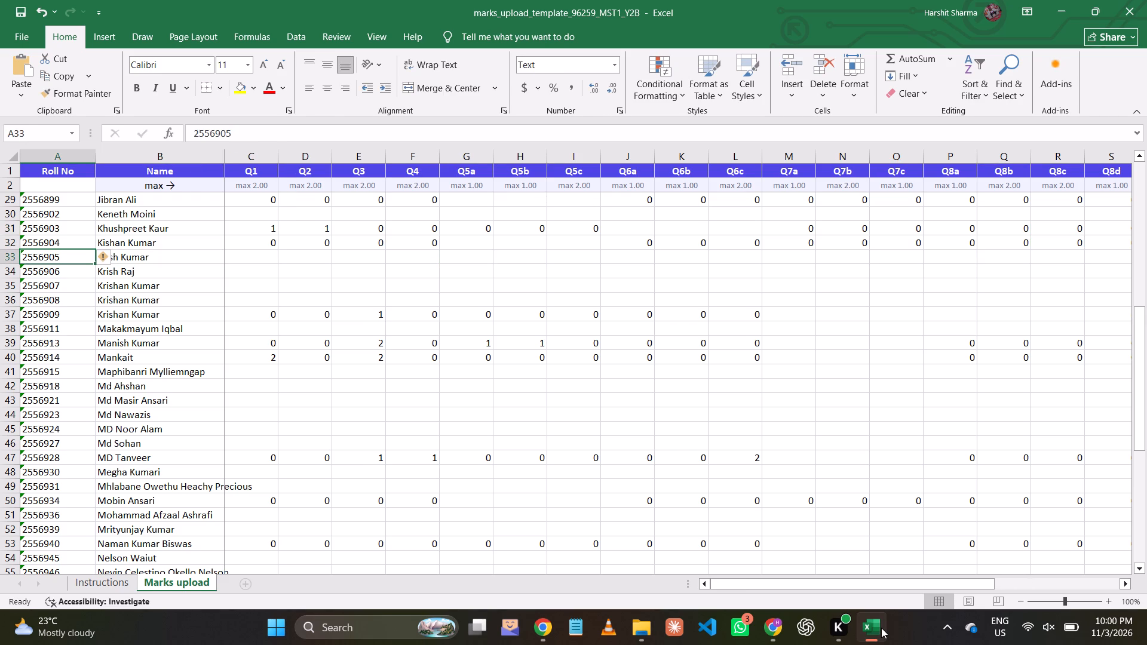
pyautogui.press('Left')
pyautogui.press('Left')
pyautogui.press('Right')
pyautogui.press('Right')
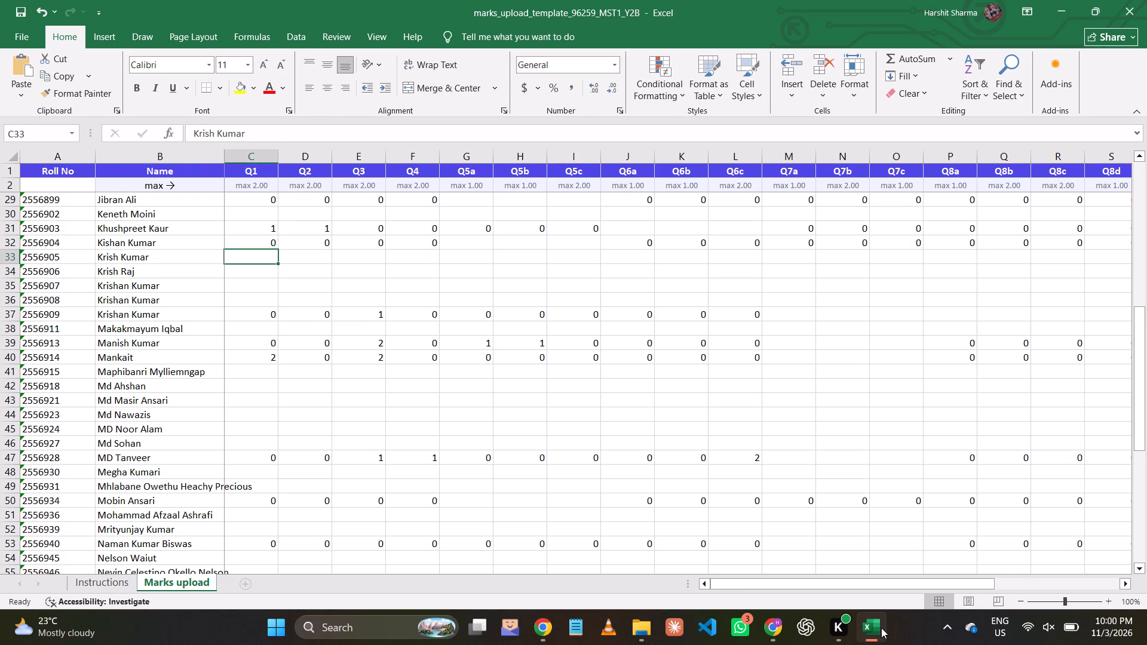
pyautogui.press('Down')
pyautogui.press('Down')
pyautogui.press('Down')
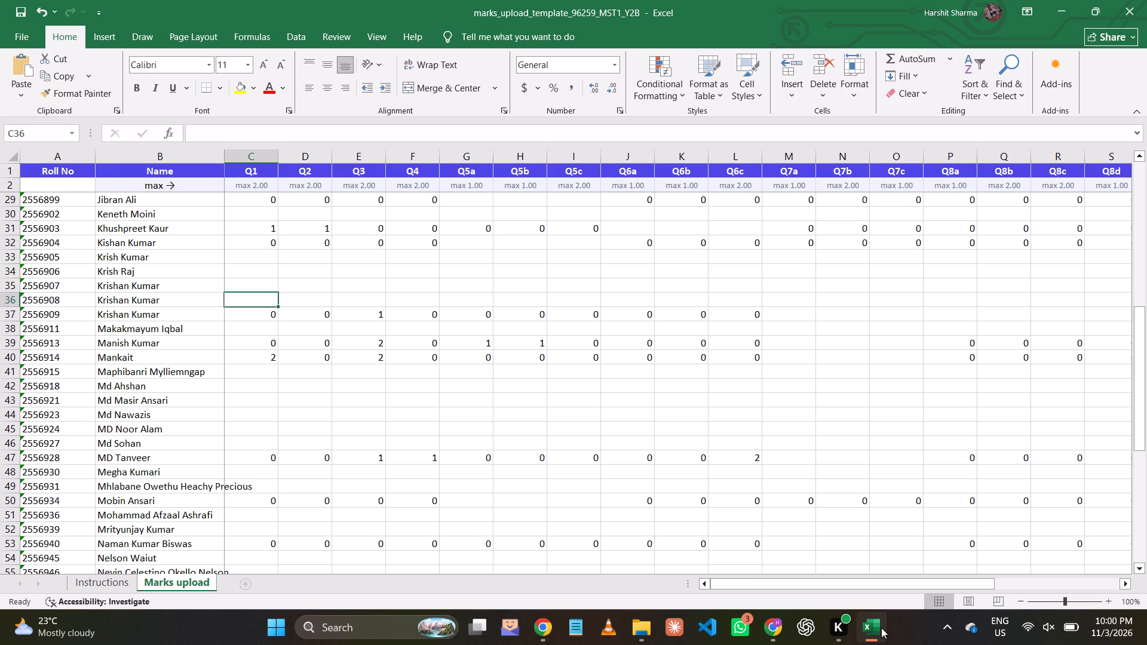
pyautogui.press('Down')
pyautogui.press('Down')
pyautogui.press('Down')
pyautogui.press('Down')
pyautogui.press('Down')
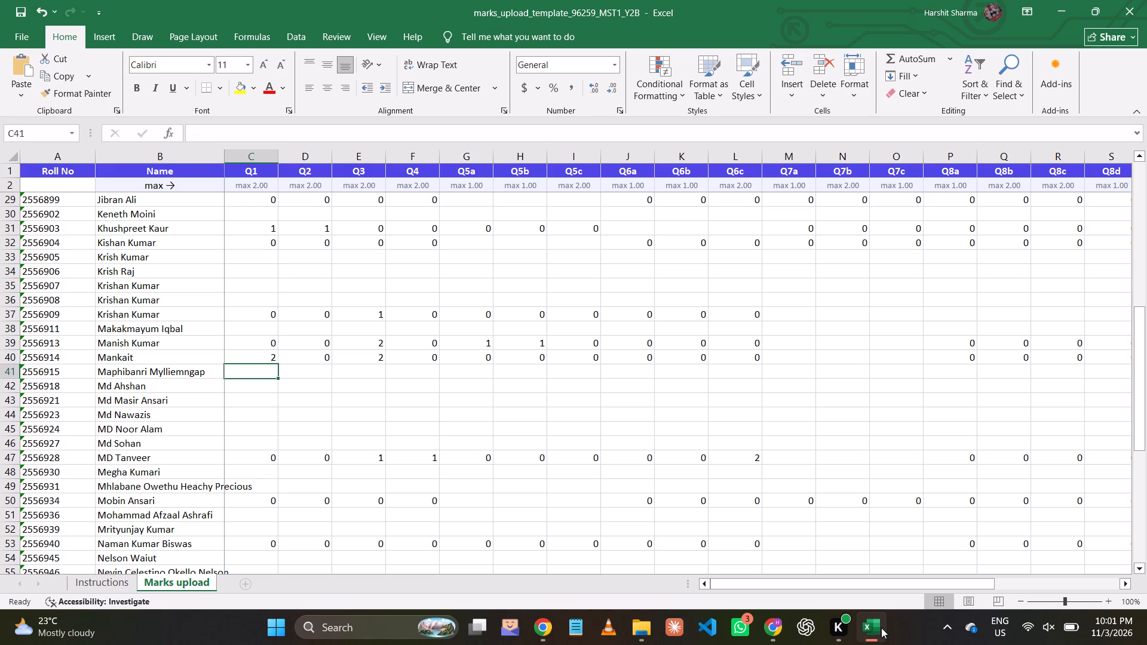
pyautogui.press('Left')
pyautogui.press('Right')
pyautogui.press('0')
pyautogui.press('Right')
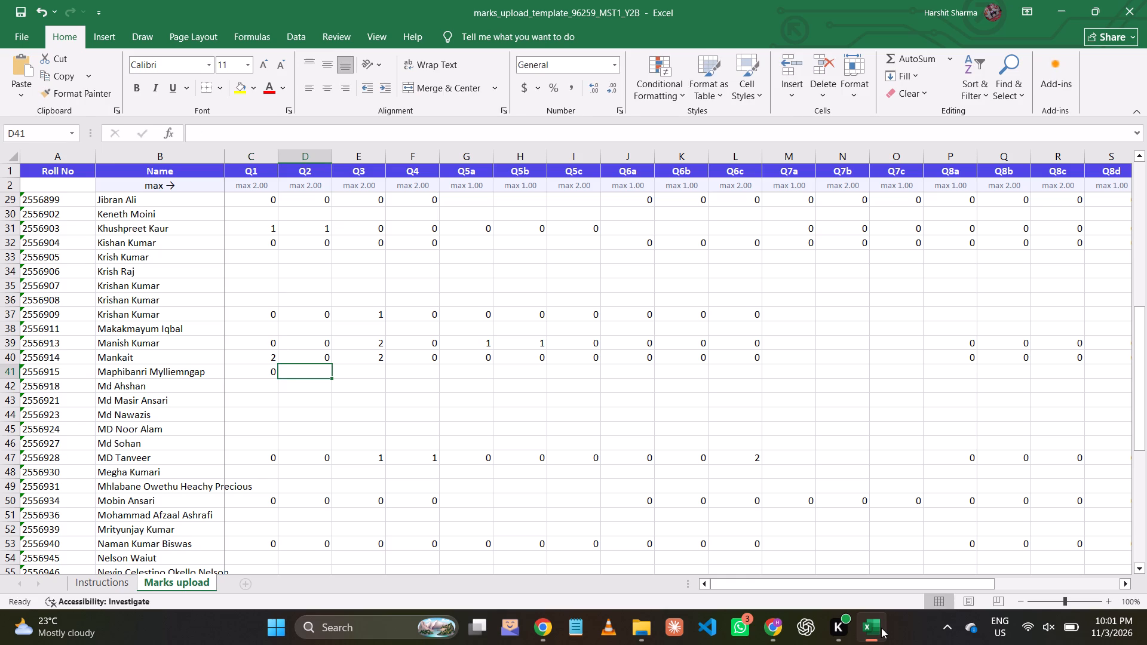
pyautogui.press('0')
pyautogui.press('Right')
pyautogui.press('BackSpace')
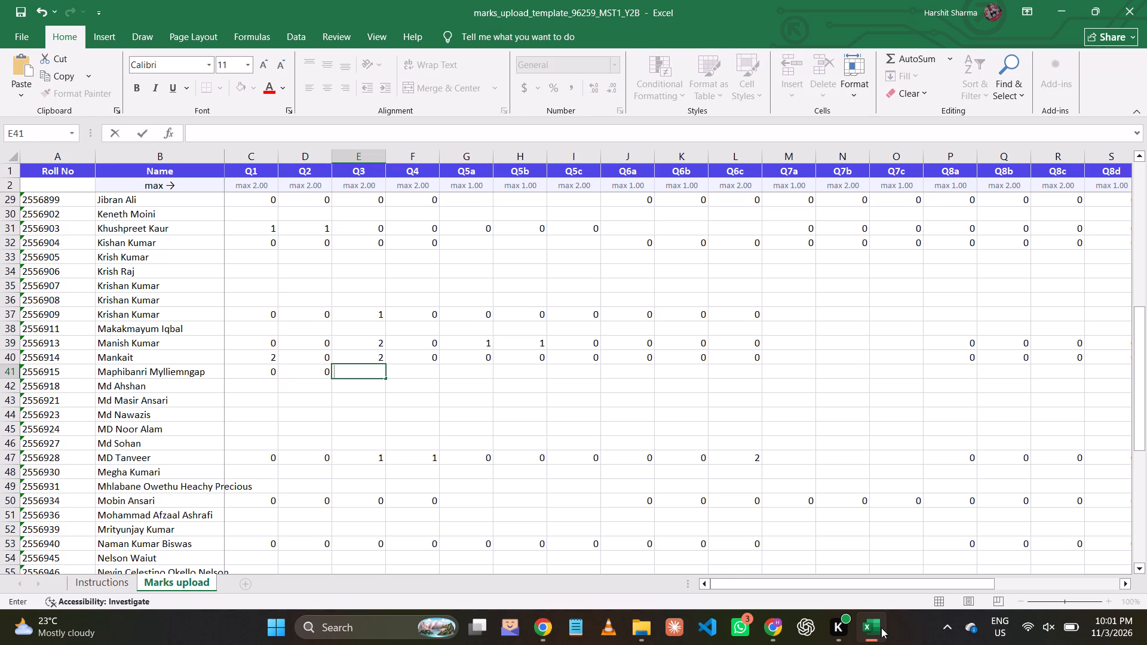
pyautogui.press('Left')
pyautogui.press('2')
pyautogui.press('Right')
pyautogui.press('2')
pyautogui.press('Right')
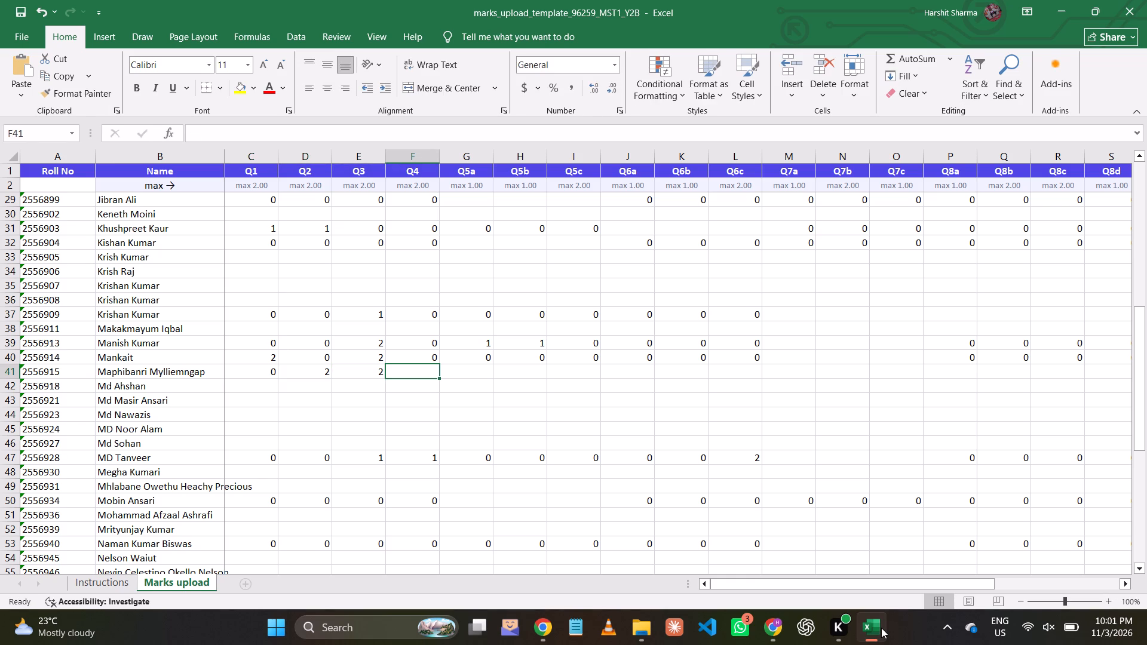
pyautogui.press('2')
pyautogui.press('Right')
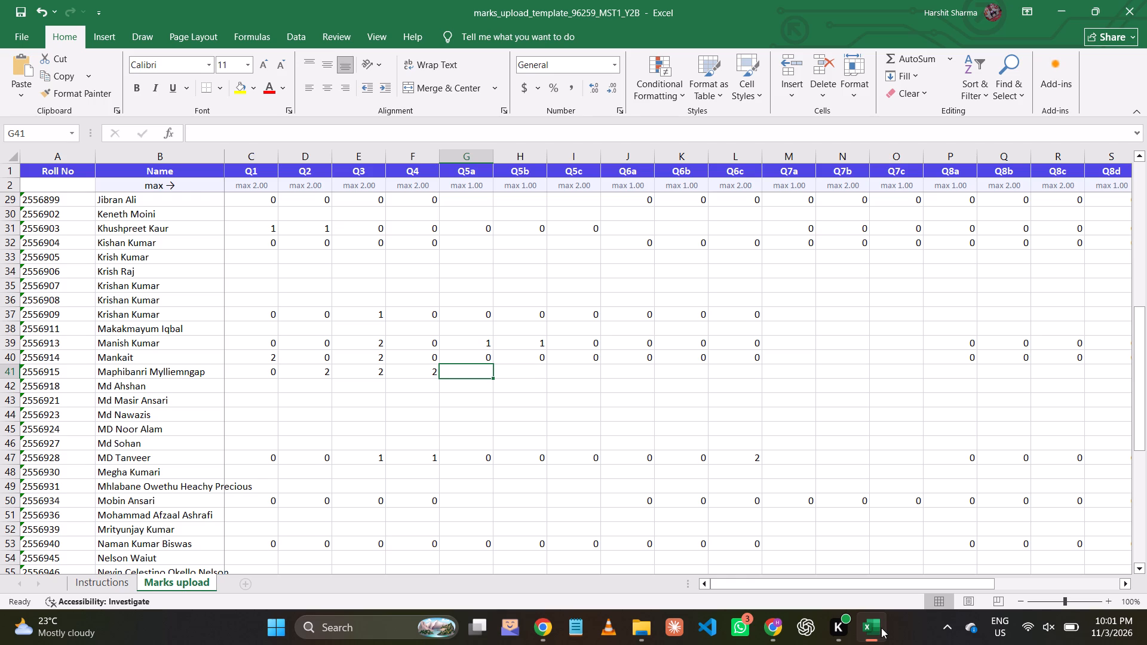
# Enter 1, 0 and 0 for Q5a to Q5c and 1, 1 and 1 for Q6a to Q6c in row 41.
pyautogui.press('1')
pyautogui.press('Right')
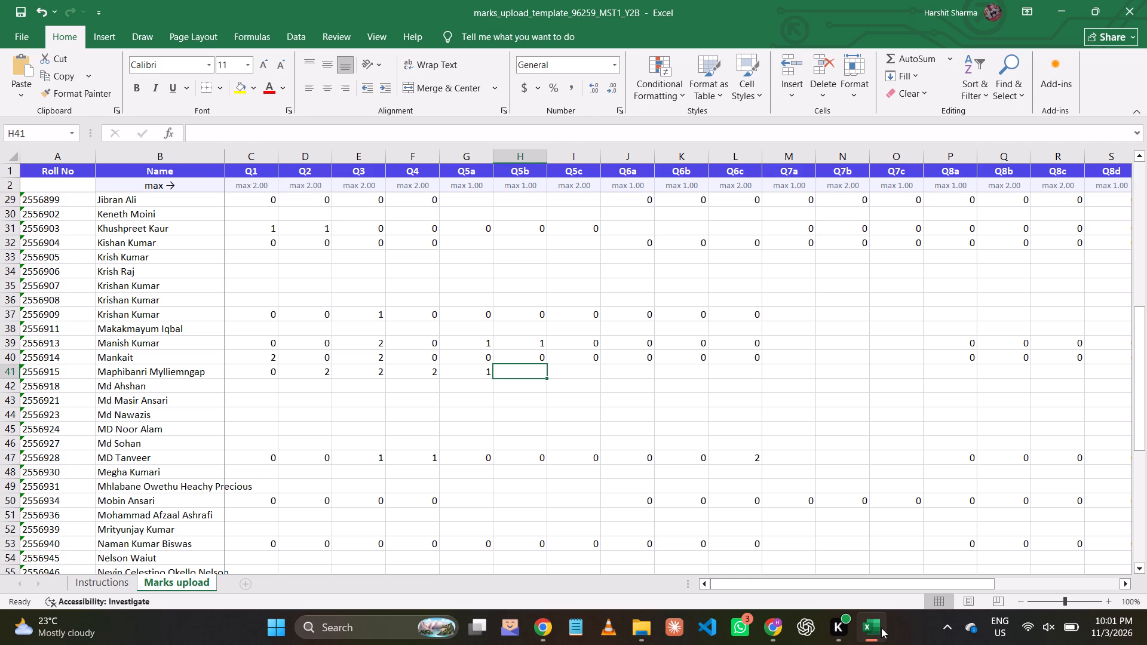
pyautogui.press('0')
pyautogui.press('Right')
pyautogui.press('0')
pyautogui.press('Right')
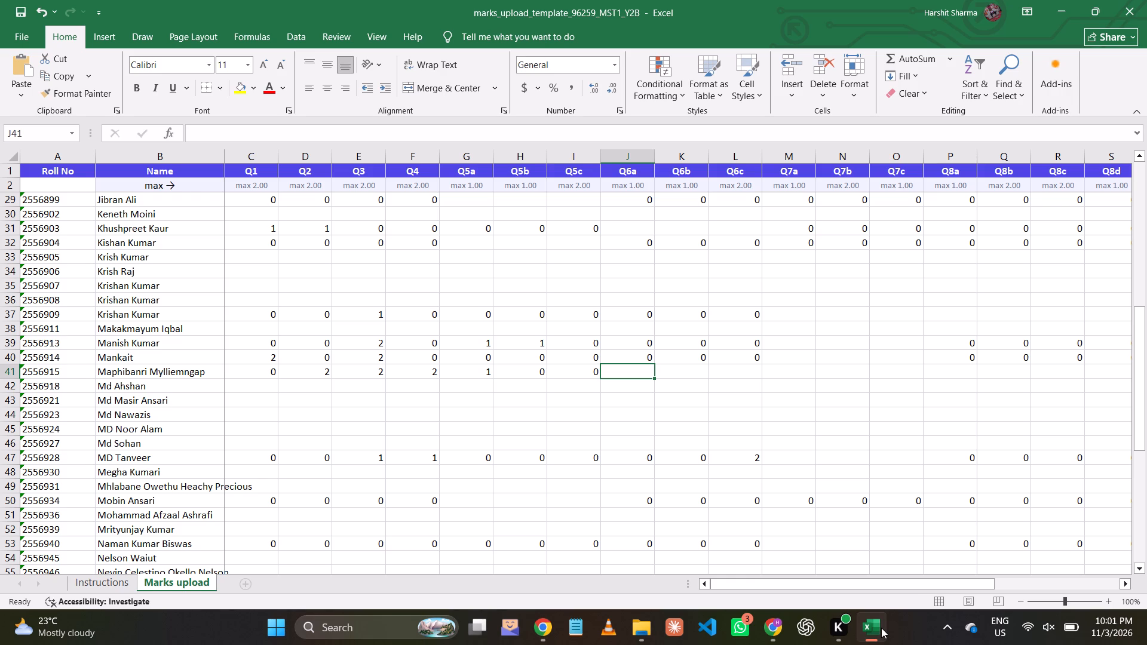
pyautogui.press('1')
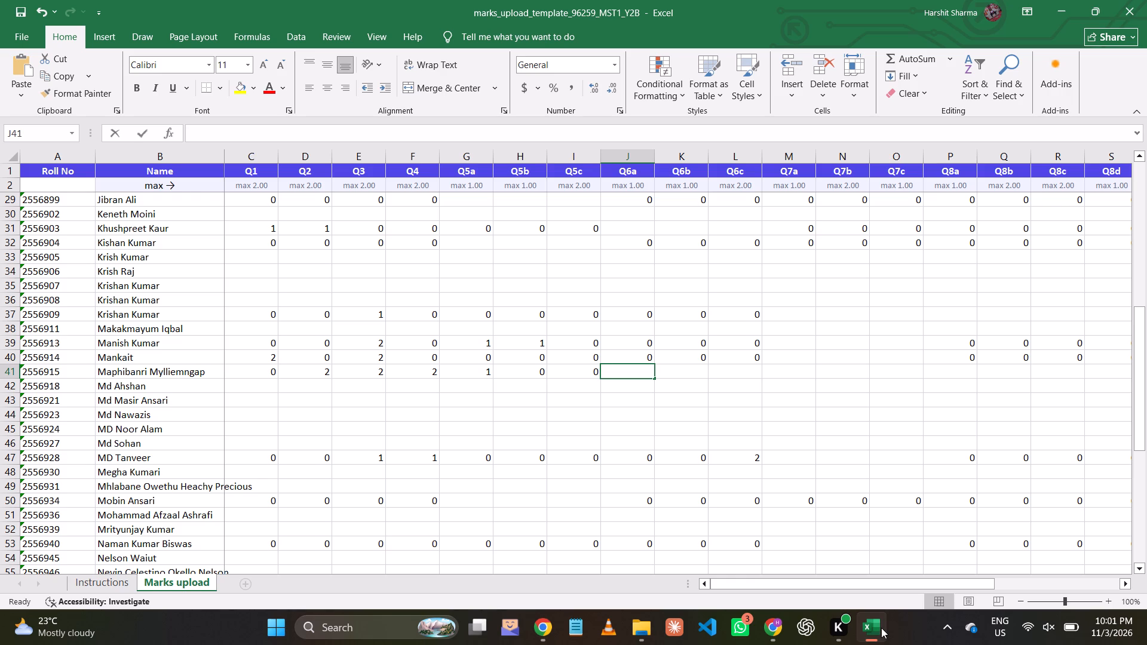
pyautogui.press('Right')
pyautogui.press('1')
pyautogui.press('Right')
pyautogui.press('1')
pyautogui.press('Right')
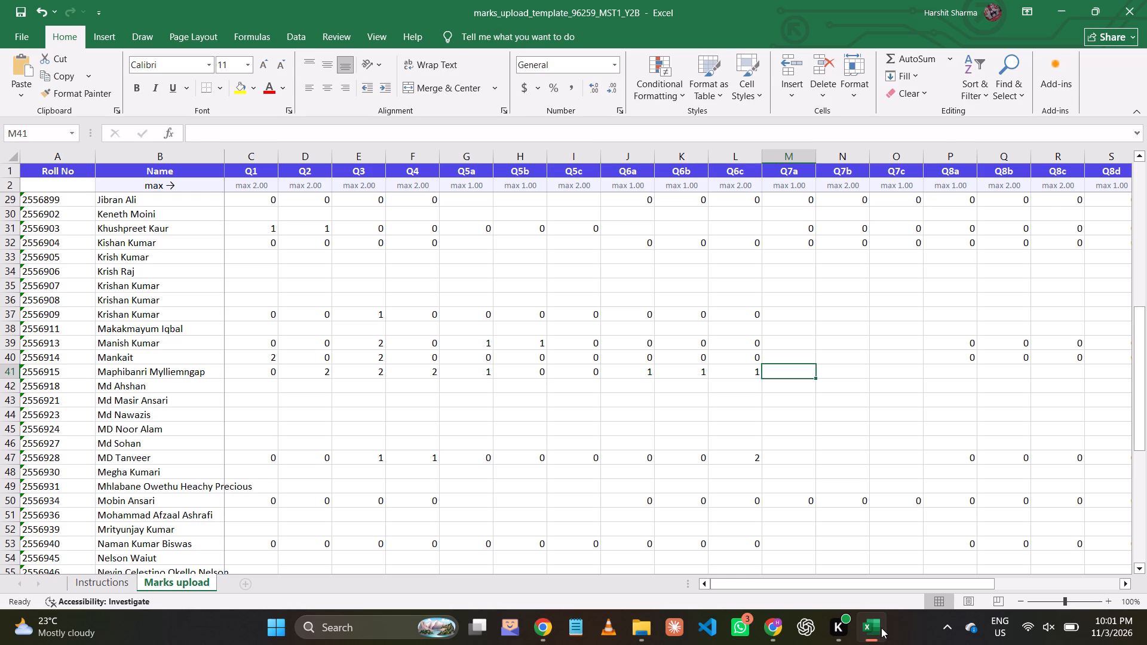
# Leave the Q7 parts blank in row 41 and enter 1, 0, 0, 0 and 0 for Q8a to Q8e.
pyautogui.press('Right')
pyautogui.press('Right')
pyautogui.press('Right')
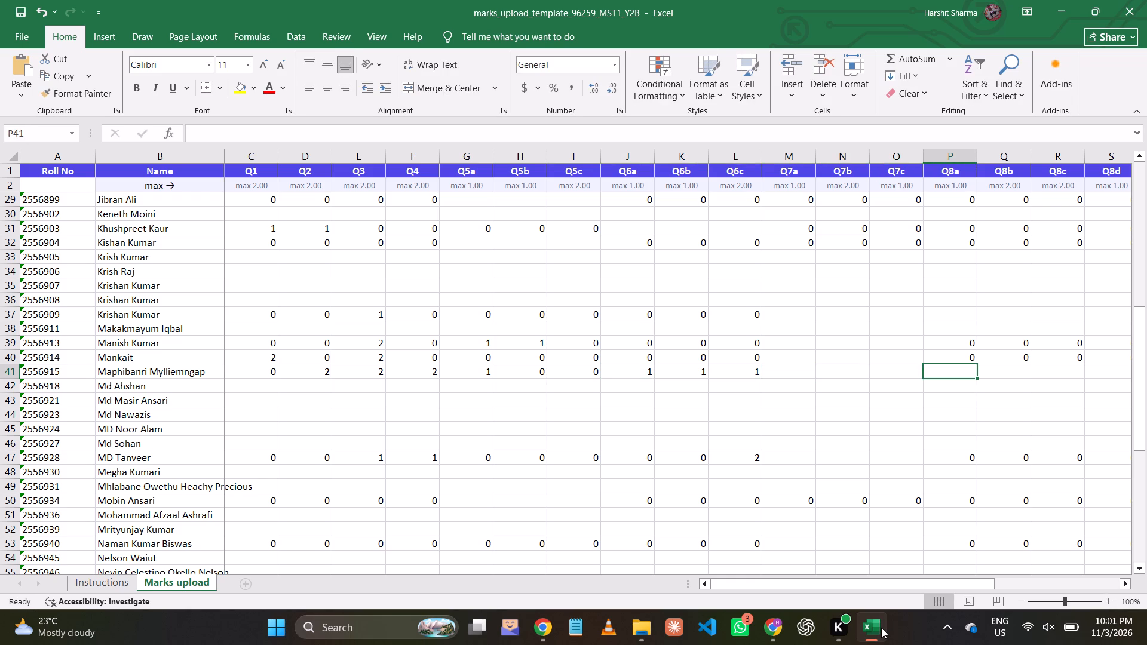
pyautogui.press('1')
pyautogui.press('Right')
pyautogui.press('0')
pyautogui.press('Right')
pyautogui.press('0')
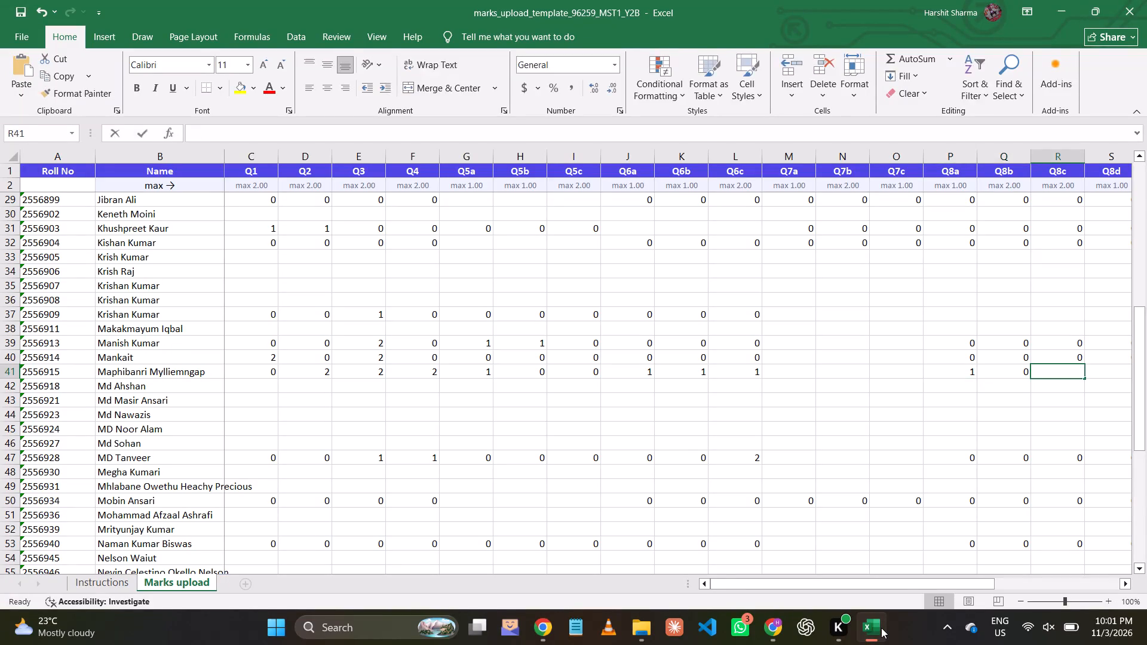
pyautogui.press('Right')
pyautogui.press('0')
pyautogui.press('Right')
pyautogui.press('0')
pyautogui.press('Down')
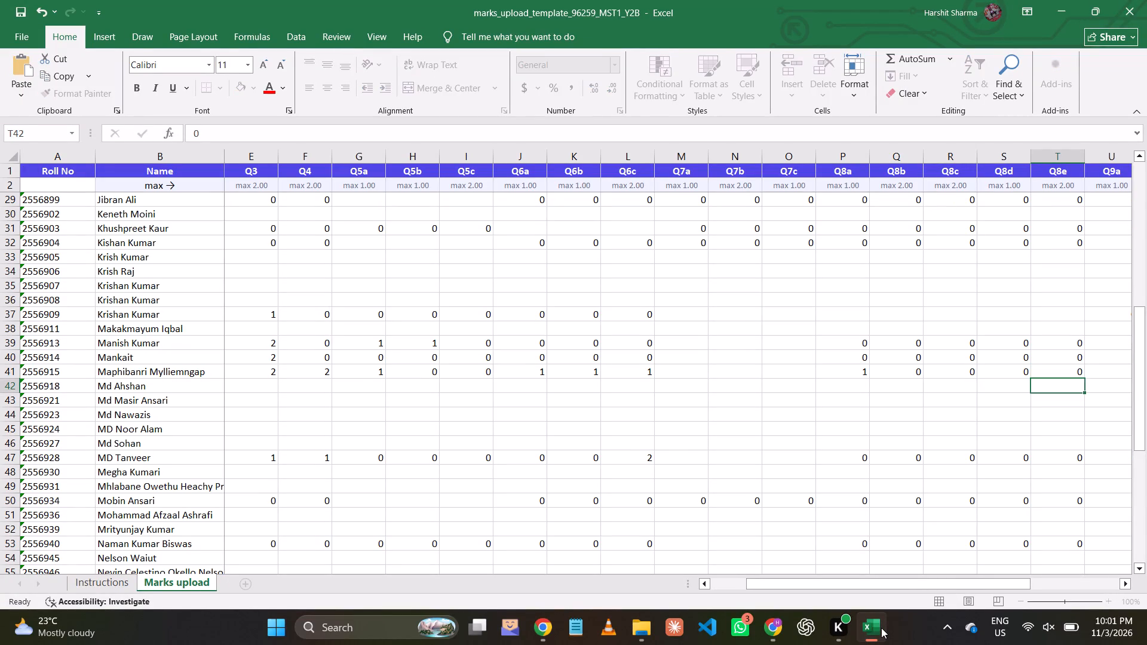
# Look through the student list from the Q1 column and locate the student in row 49.
pyautogui.press('Left')
pyautogui.press('Left')
pyautogui.press('Left')
pyautogui.press('Left')
pyautogui.press('Left')
pyautogui.press('Left')
pyautogui.press('Left')
pyautogui.press('Left')
pyautogui.press('Left')
pyautogui.press('Left')
pyautogui.press('Left')
pyautogui.press('Left')
pyautogui.press('Left')
pyautogui.press('Left')
pyautogui.press('Left')
pyautogui.press('Left')
pyautogui.press('Left')
pyautogui.press('Left')
pyautogui.press('Left')
pyautogui.press('Left')
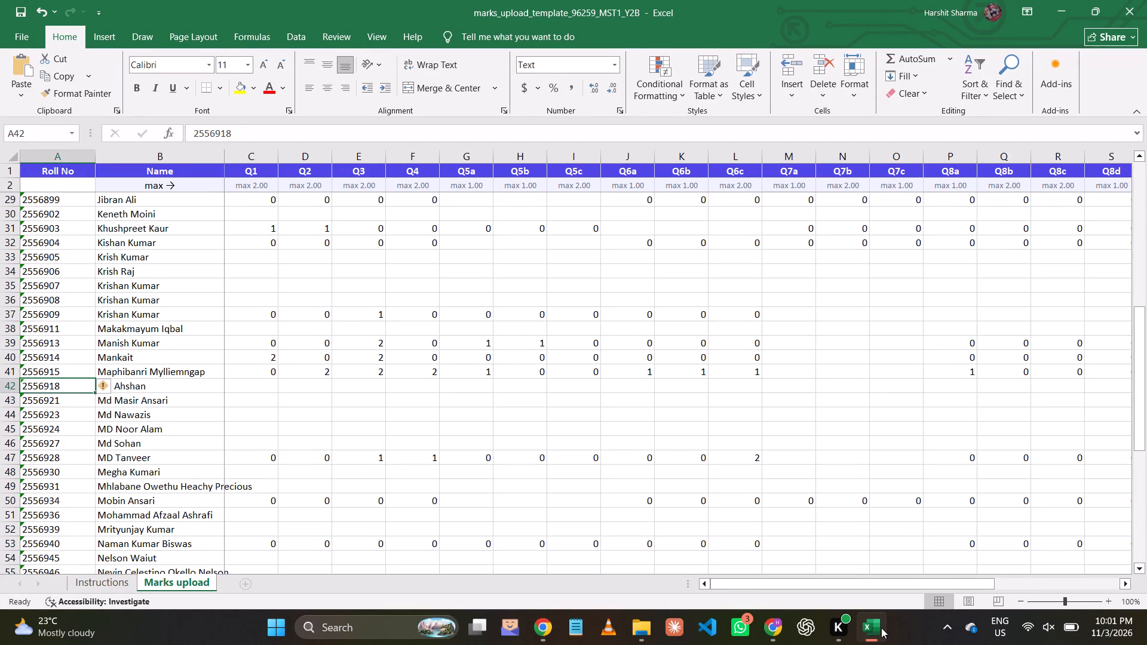
pyautogui.press('Right')
pyautogui.press('Right')
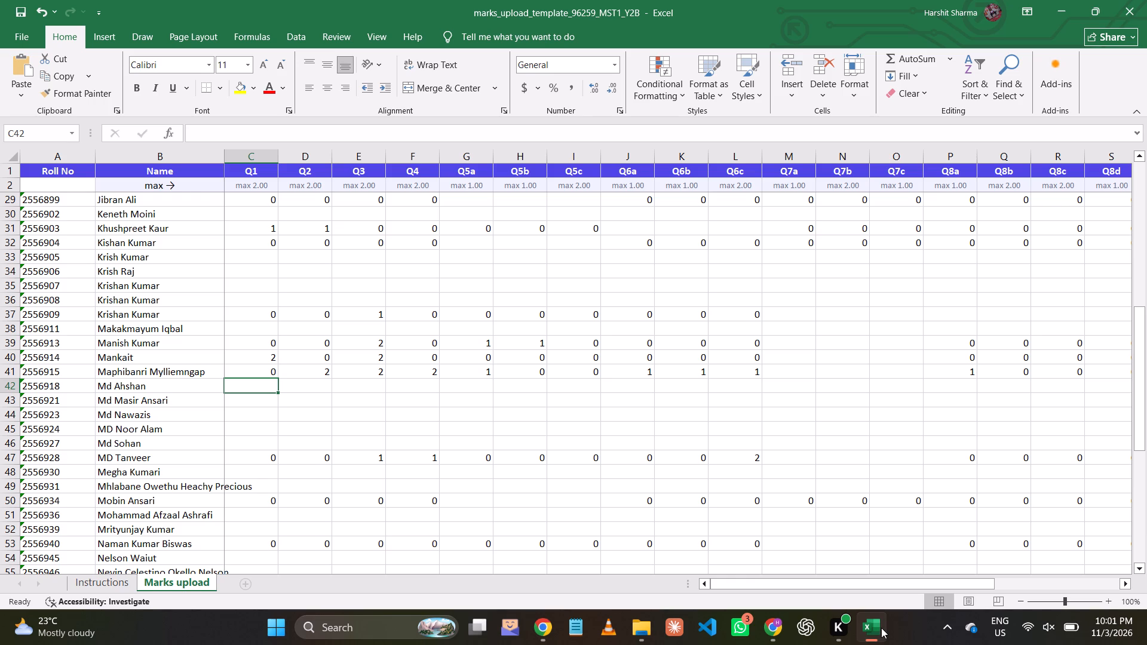
pyautogui.press('Down')
pyautogui.press('Down')
pyautogui.press('Down')
pyautogui.press('Down')
pyautogui.press('Down')
pyautogui.press('Down')
pyautogui.press('Down')
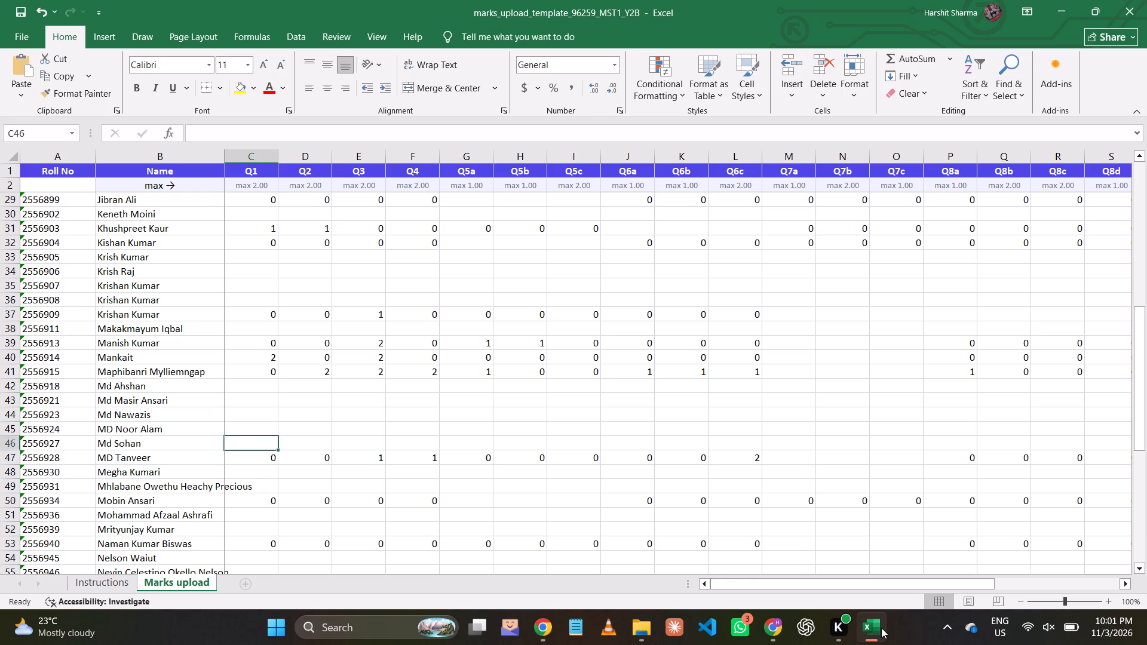
pyautogui.press('Up')
pyautogui.press('Up')
pyautogui.press('Up')
pyautogui.press('Up')
pyautogui.press('Up')
pyautogui.press('Up')
pyautogui.press('Up')
pyautogui.press('Up')
pyautogui.press('Up')
pyautogui.press('Up')
pyautogui.press('Up')
pyautogui.press('Up')
pyautogui.press('Up')
pyautogui.press('Down')
pyautogui.press('Down')
pyautogui.press('Down')
pyautogui.press('Down')
pyautogui.press('Down')
pyautogui.press('Down')
pyautogui.press('Down')
pyautogui.press('Down')
pyautogui.press('Down')
pyautogui.press('Down')
pyautogui.press('Down')
pyautogui.press('Down')
pyautogui.press('Down')
pyautogui.press('Down')
pyautogui.press('Down')
pyautogui.press('Down')
pyautogui.press('Down')
pyautogui.press('Down')
pyautogui.press('Down')
pyautogui.press('Down')
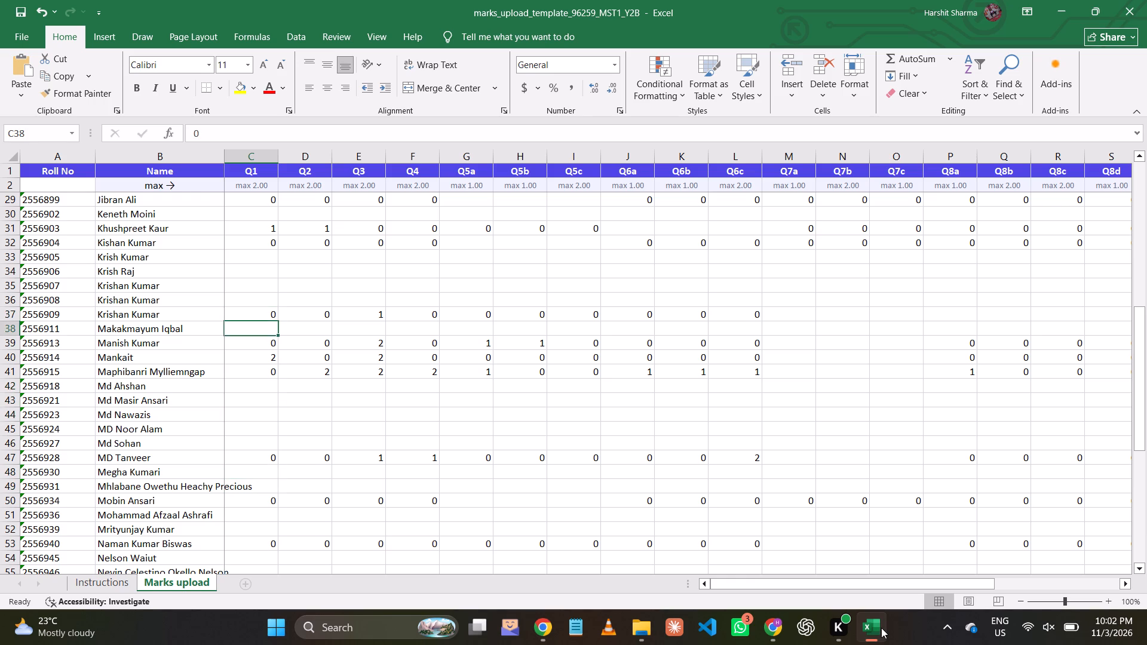
pyautogui.press('Up')
pyautogui.press('Up')
pyautogui.press('Up')
pyautogui.press('Up')
pyautogui.press('Up')
pyautogui.press('Up')
pyautogui.press('Up')
pyautogui.press('Up')
pyautogui.press('Up')
pyautogui.press('Up')
pyautogui.press('Up')
pyautogui.press('Up')
pyautogui.press('Up')
pyautogui.press('Up')
pyautogui.press('Up')
pyautogui.press('Up')
pyautogui.press('Up')
pyautogui.press('Up')
pyautogui.press('Up')
pyautogui.press('Up')
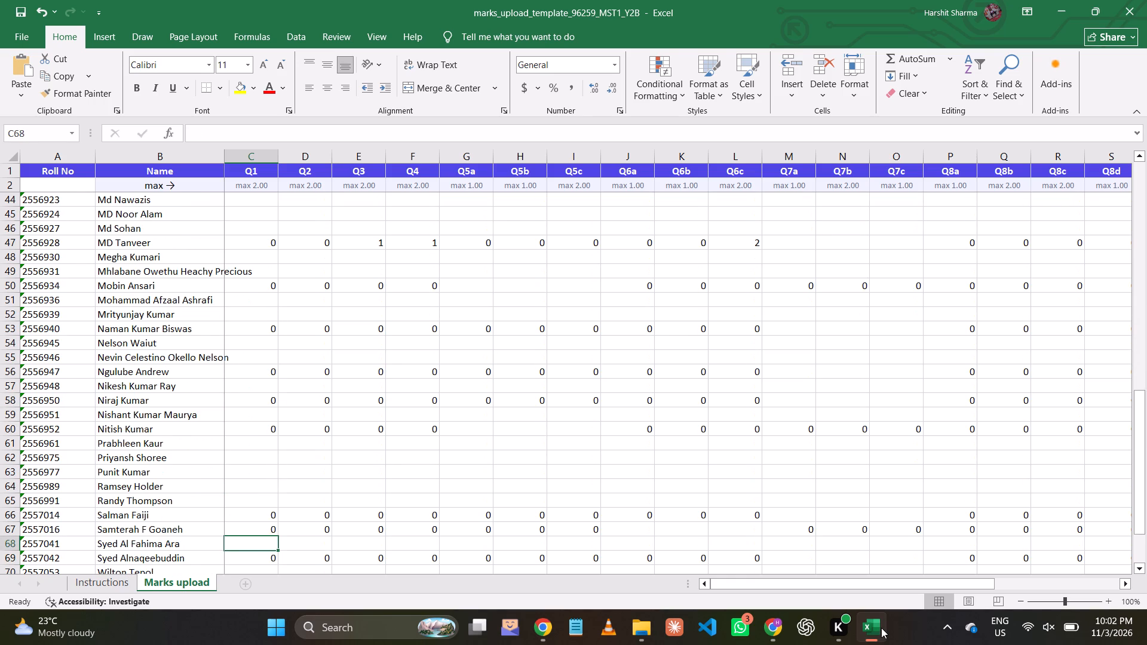
pyautogui.press('Up')
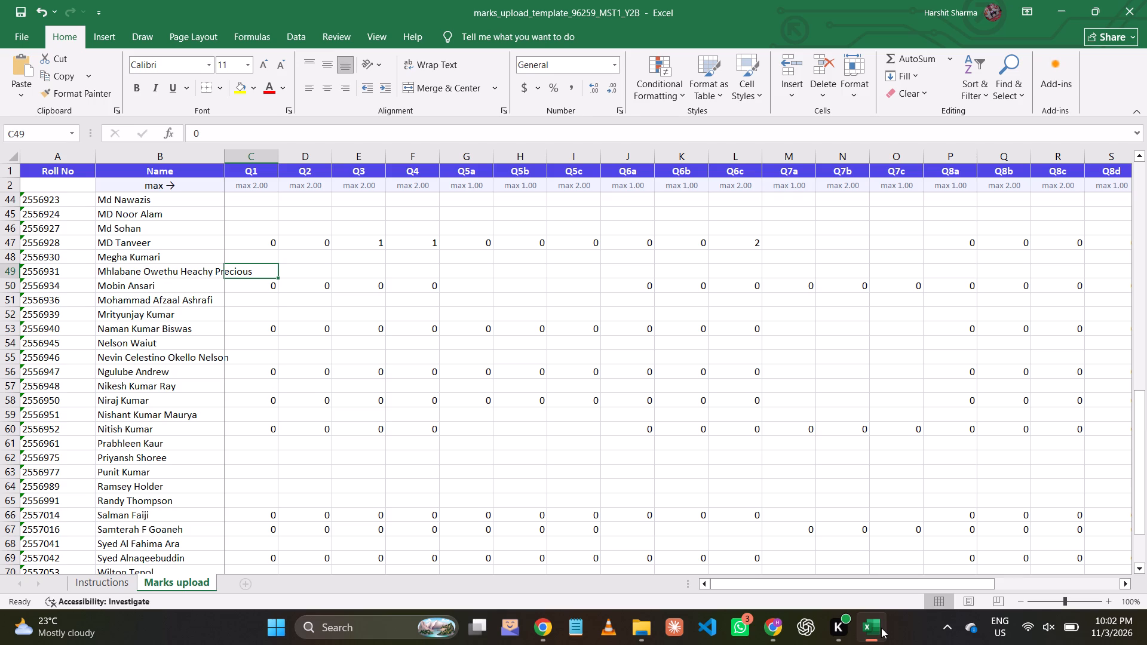
# Enter 0.5, 0, 2 and 0 for Q1 to Q4 in row 49.
pyautogui.write('.5')
pyautogui.press('Right')
pyautogui.press('.')
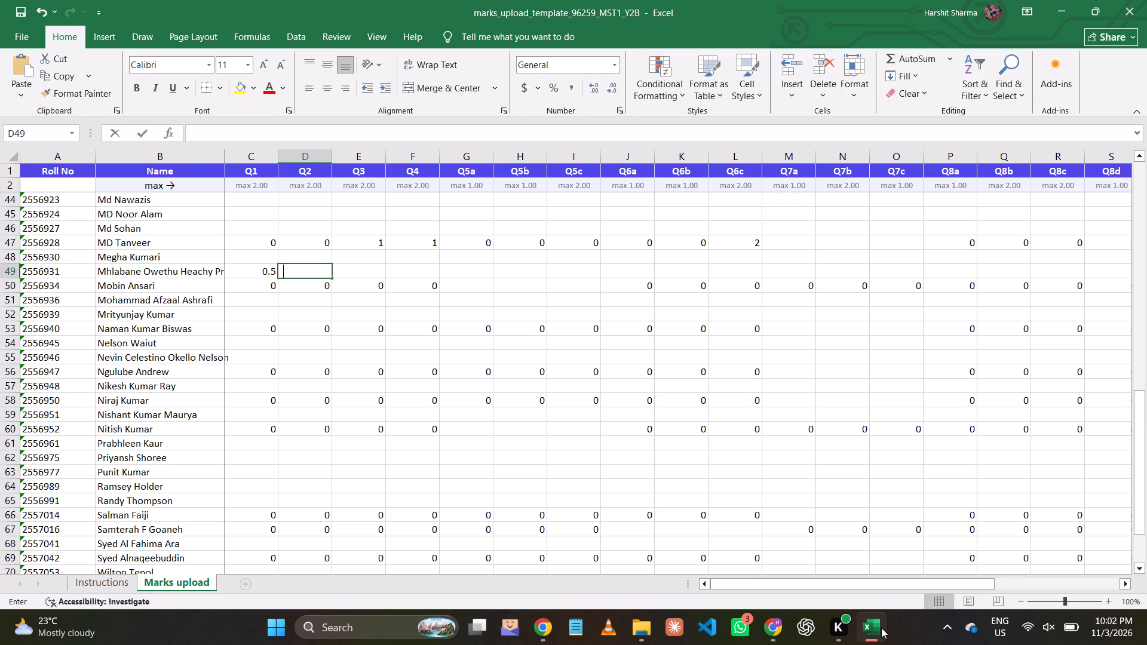
pyautogui.press('0')
pyautogui.press('Right')
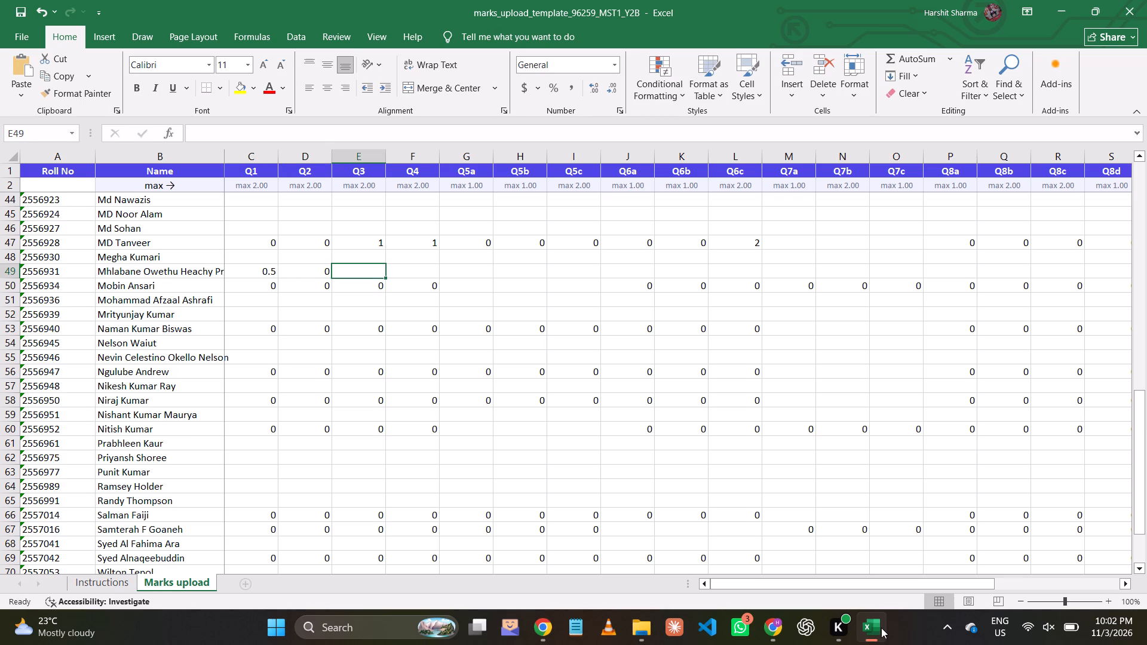
pyautogui.press('2')
pyautogui.press('Right')
pyautogui.press('2')
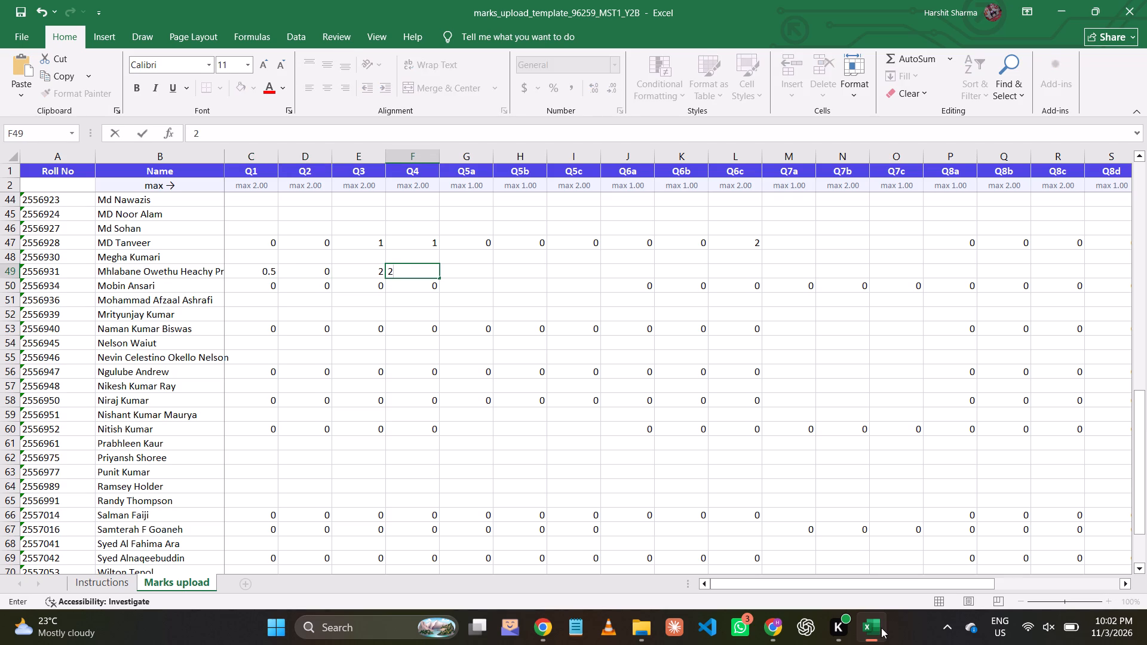
pyautogui.press('BackSpace')
pyautogui.press('0')
pyautogui.press('Right')
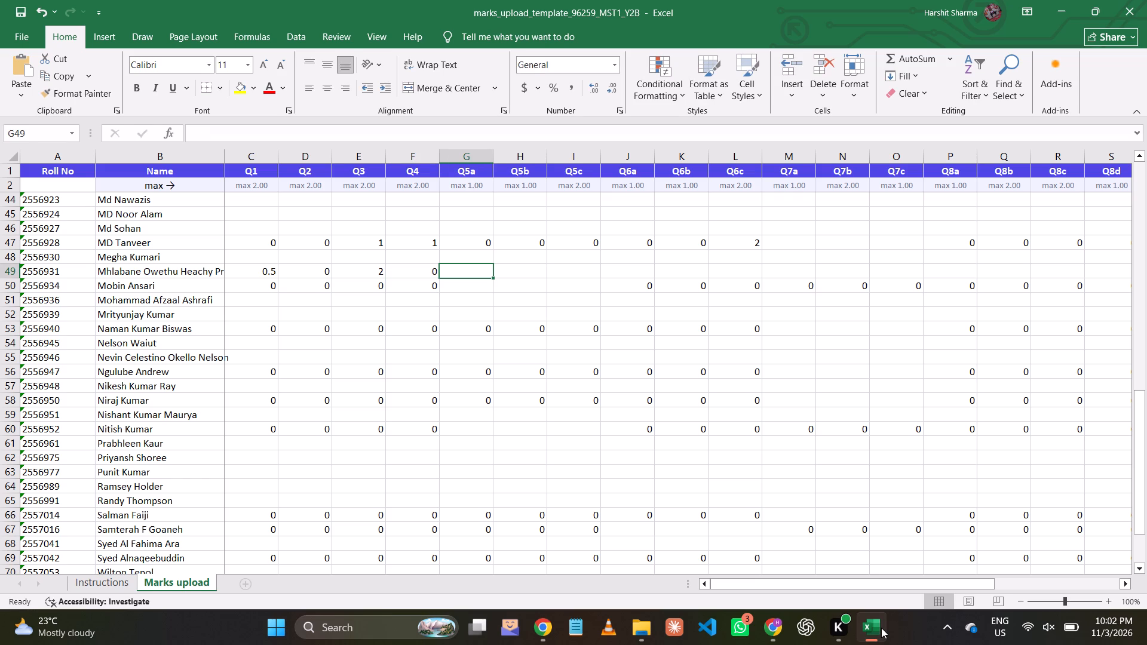
# Leave the Q5 parts blank in row 49, enter 1, 0 and 0 for Q6a to Q6c, and 0 for each of Q7a to Q7c.
pyautogui.press('Right')
pyautogui.press('Right')
pyautogui.press('Right')
pyautogui.press('1')
pyautogui.press('Right')
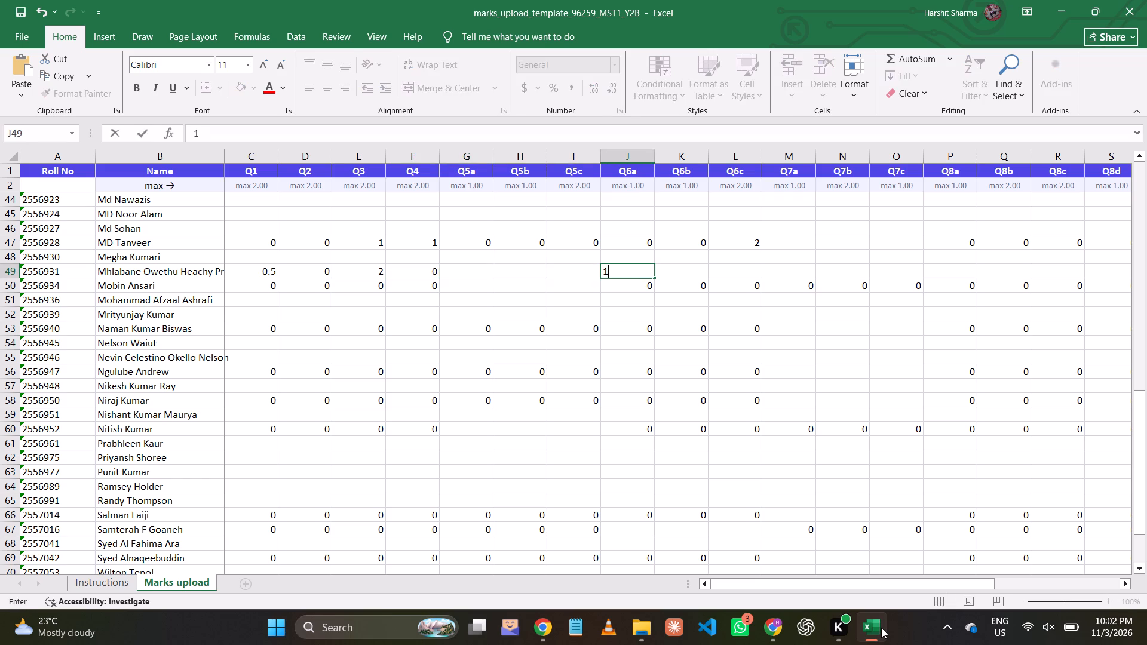
pyautogui.press('0')
pyautogui.press('Right')
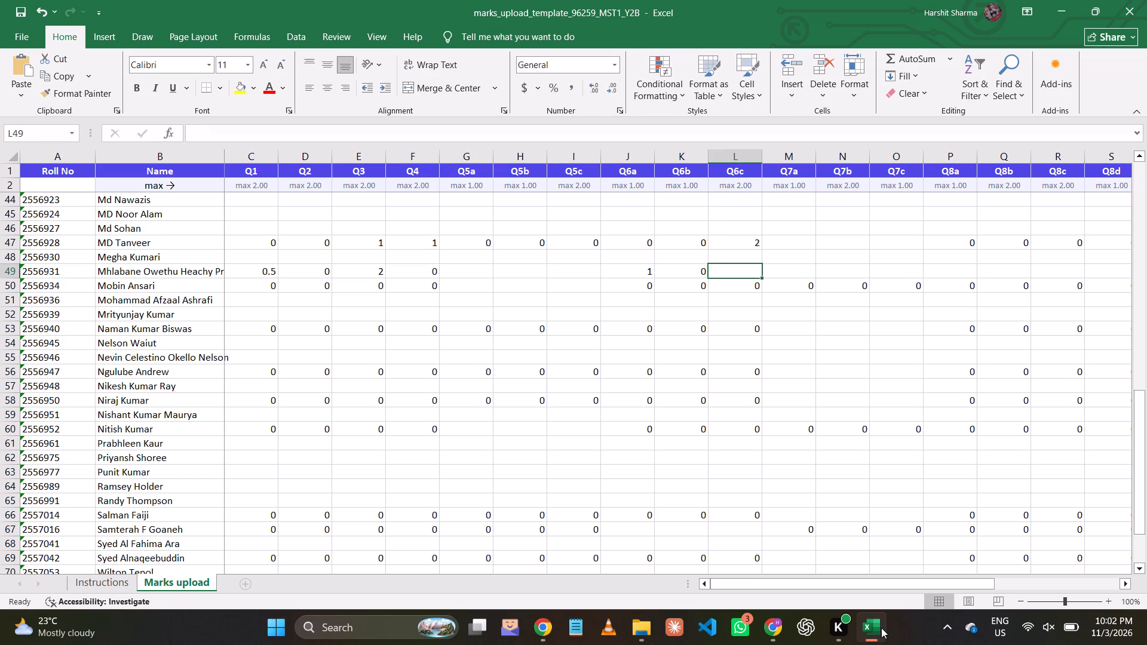
pyautogui.press('0')
pyautogui.press('Right')
pyautogui.press('0')
pyautogui.press('Right')
pyautogui.press('0')
pyautogui.press('Right')
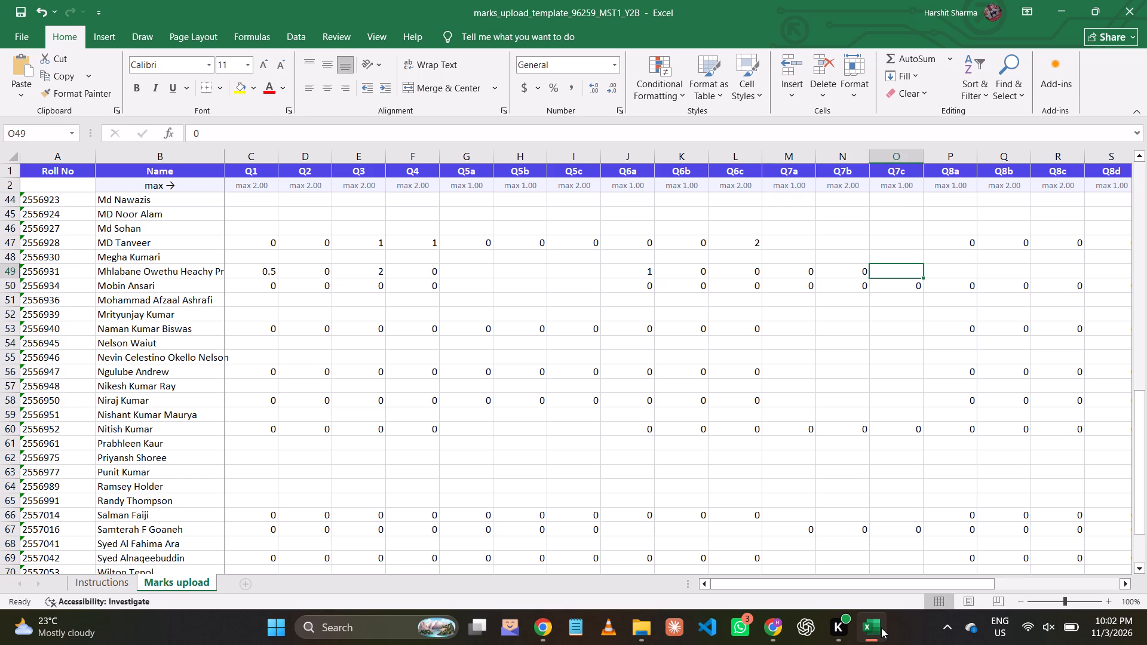
pyautogui.press('0')
pyautogui.press('Right')
# Enter 0 for each of Q8a to Q8e in row 49.
pyautogui.press('0')
pyautogui.press('Right')
pyautogui.press('0')
pyautogui.press('Right')
pyautogui.press('0')
pyautogui.press('Right')
pyautogui.press('0')
pyautogui.press('Right')
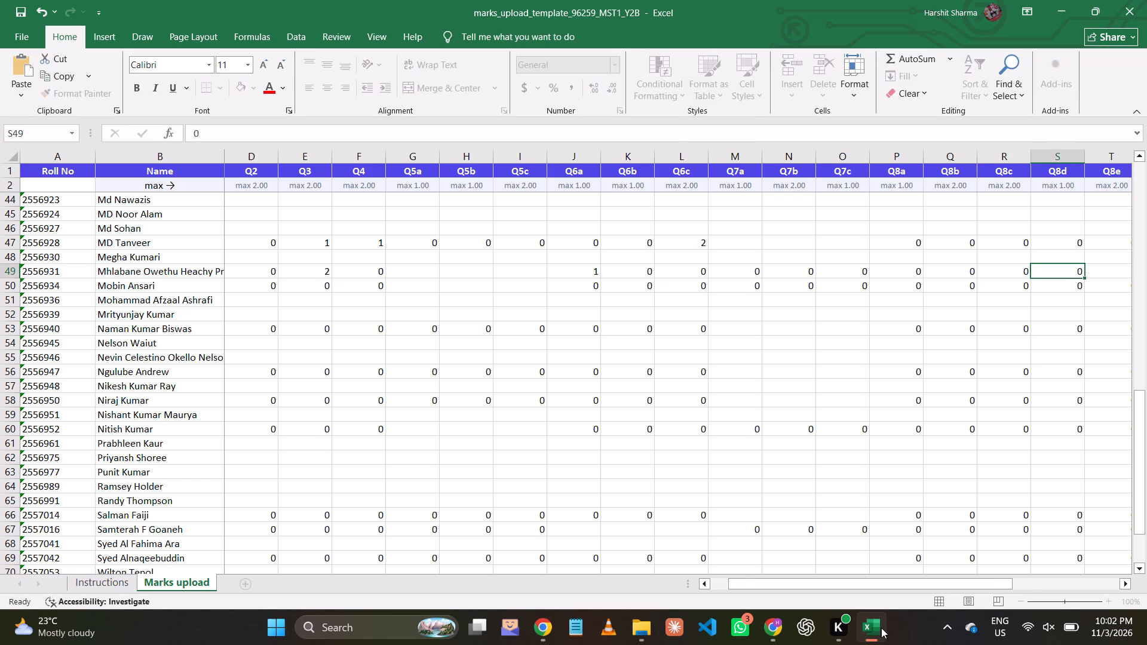
pyautogui.press('0')
pyautogui.press('Right')
# Enter 1.5, 0, 0.5 and 0 for Q1 to Q4 in row 55.
pyautogui.press('Down')
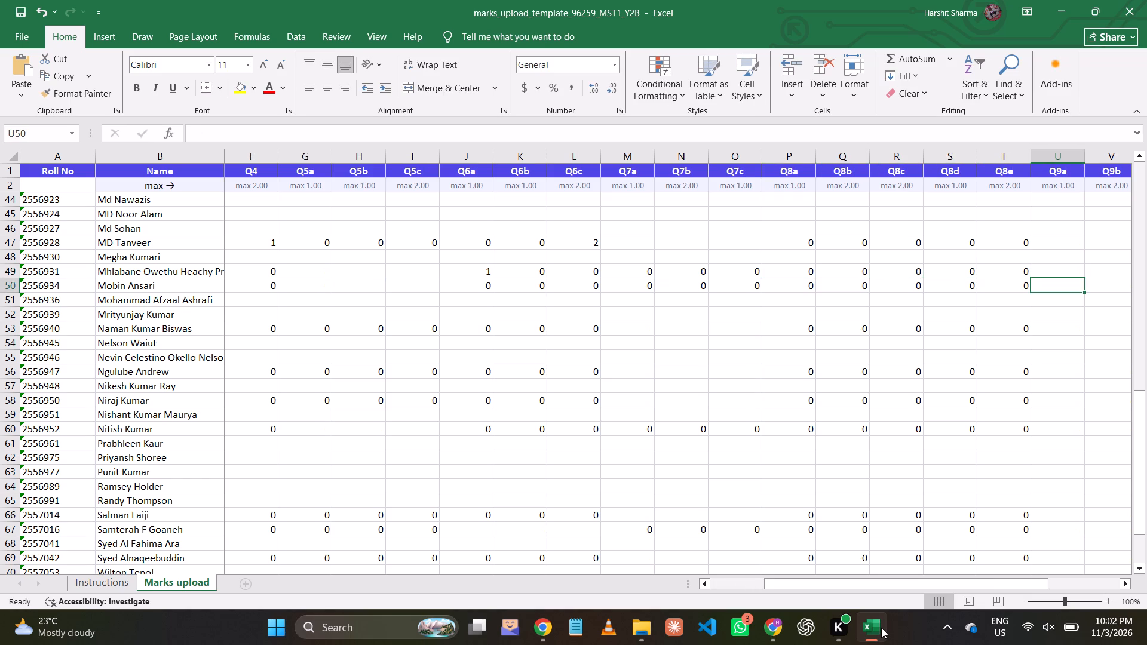
pyautogui.press('Left')
pyautogui.press('Left')
pyautogui.press('Left')
pyautogui.press('Left')
pyautogui.press('Left')
pyautogui.press('Left')
pyautogui.press('Left')
pyautogui.press('Left')
pyautogui.press('Left')
pyautogui.press('Left')
pyautogui.press('Left')
pyautogui.press('Left')
pyautogui.press('Left')
pyautogui.press('Left')
pyautogui.press('Left')
pyautogui.press('Left')
pyautogui.press('Left')
pyautogui.press('Left')
pyautogui.press('Left')
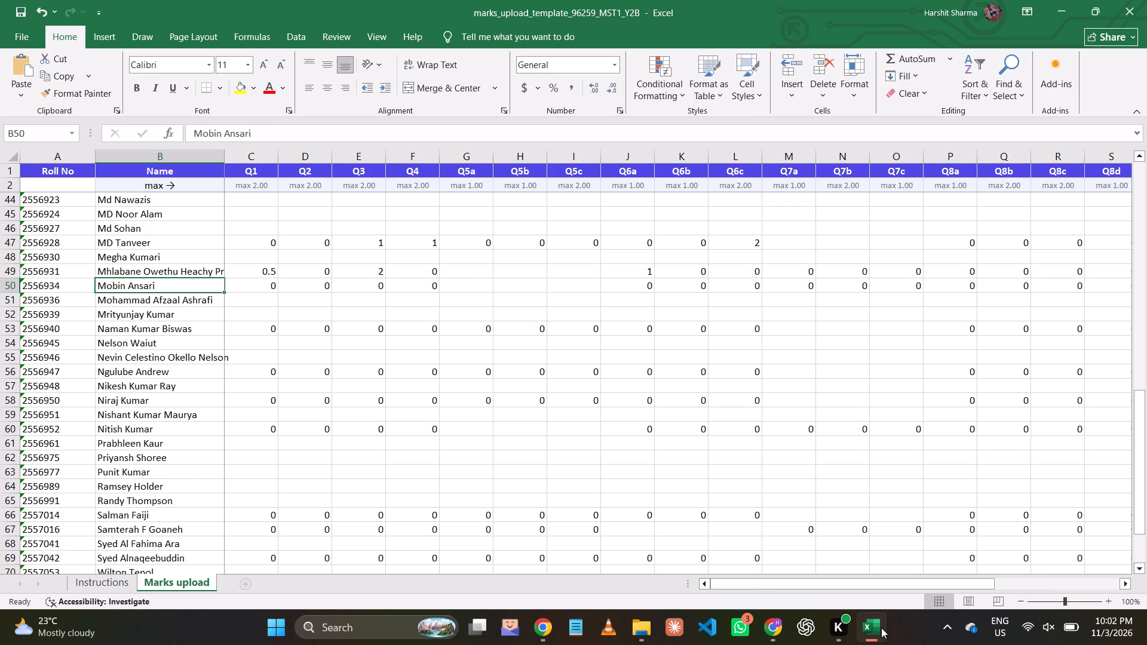
pyautogui.press('Down')
pyautogui.press('Right')
pyautogui.press('Down')
pyautogui.press('Down')
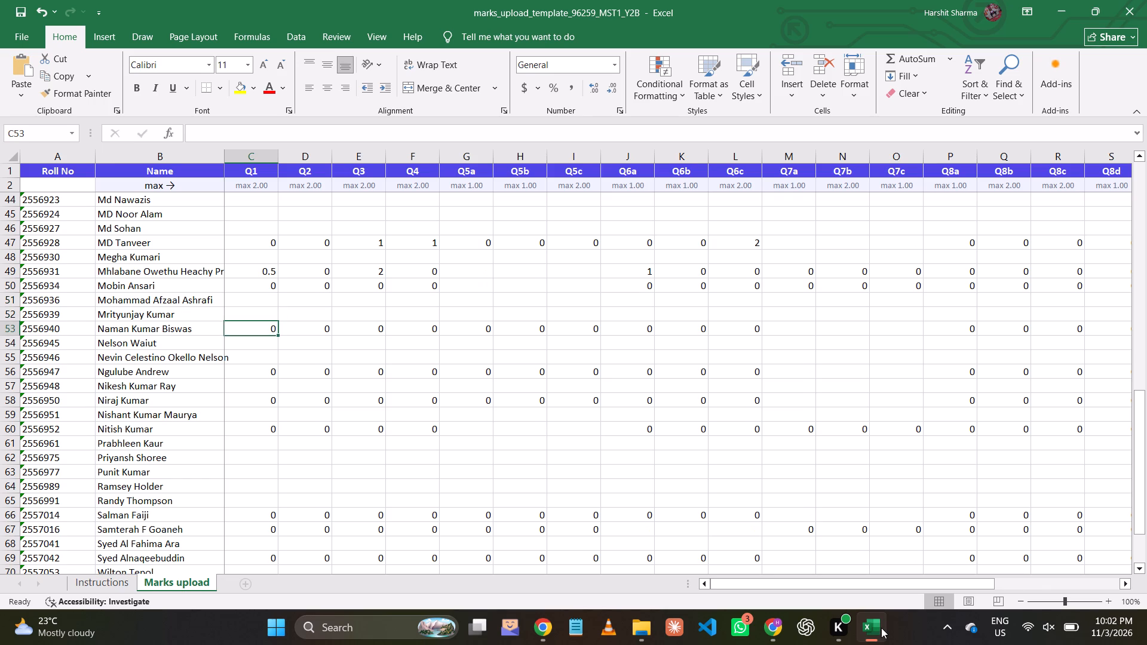
pyautogui.press('Down')
pyautogui.press('Down')
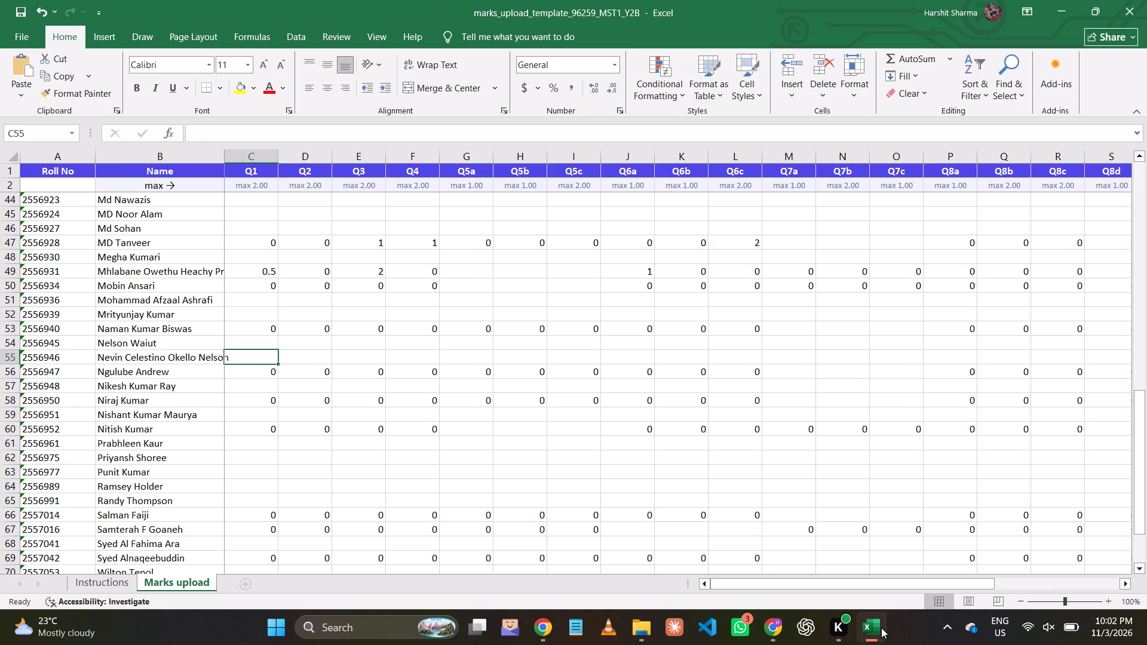
pyautogui.write('1.5')
pyautogui.press('Right')
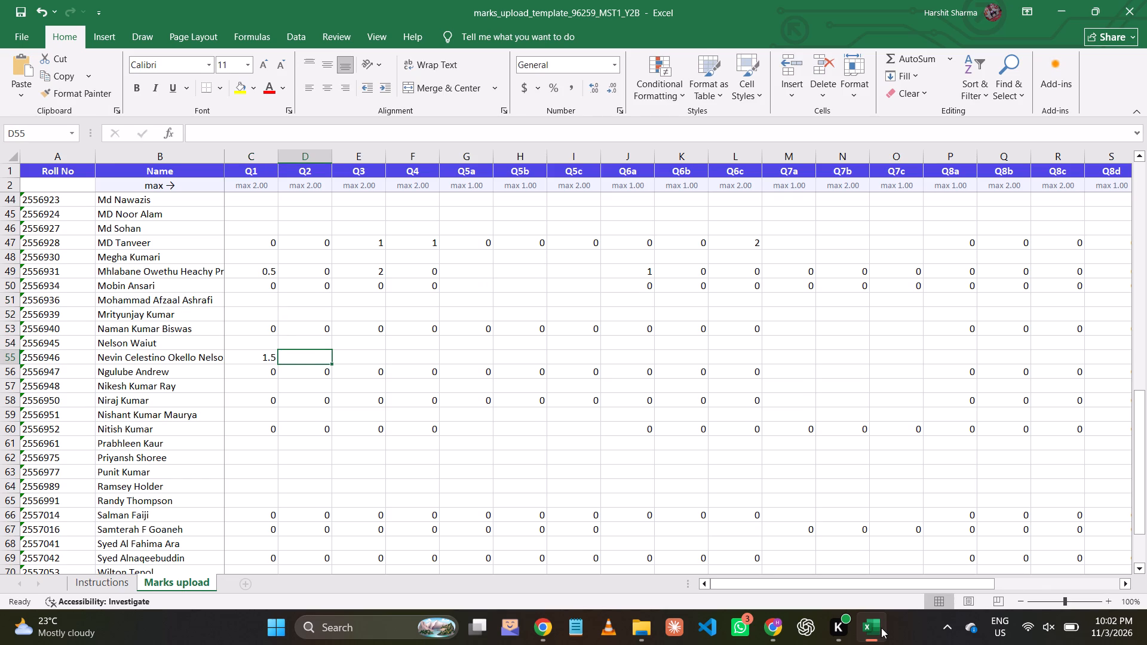
pyautogui.press('0')
pyautogui.press('Right')
pyautogui.press('0')
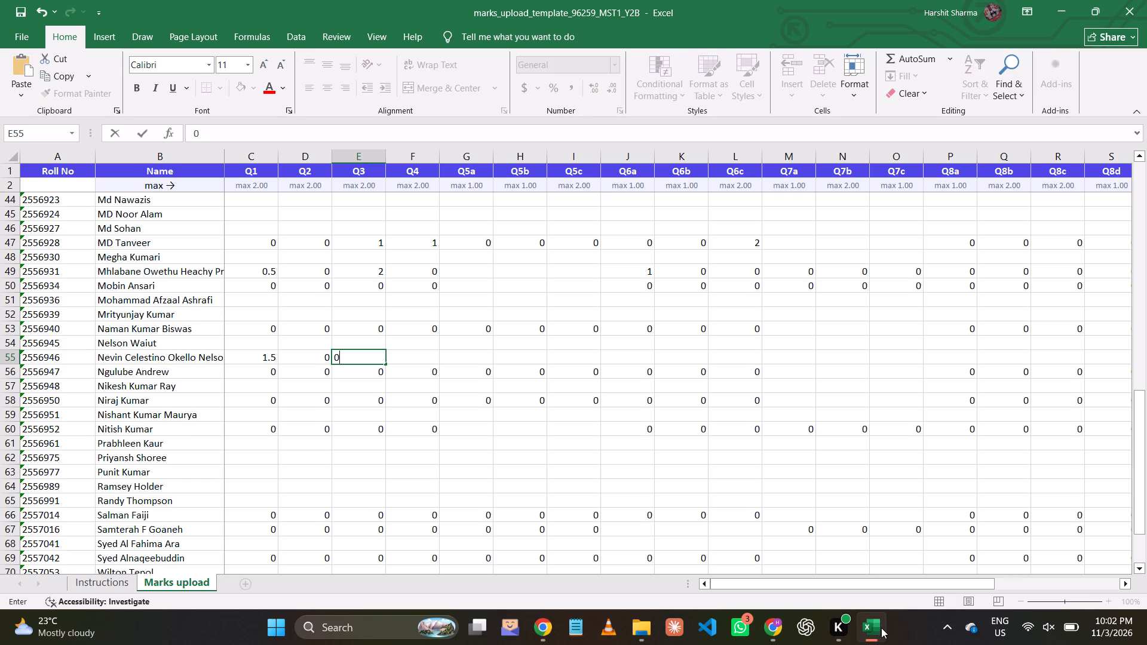
pyautogui.write('.5')
pyautogui.press('Right')
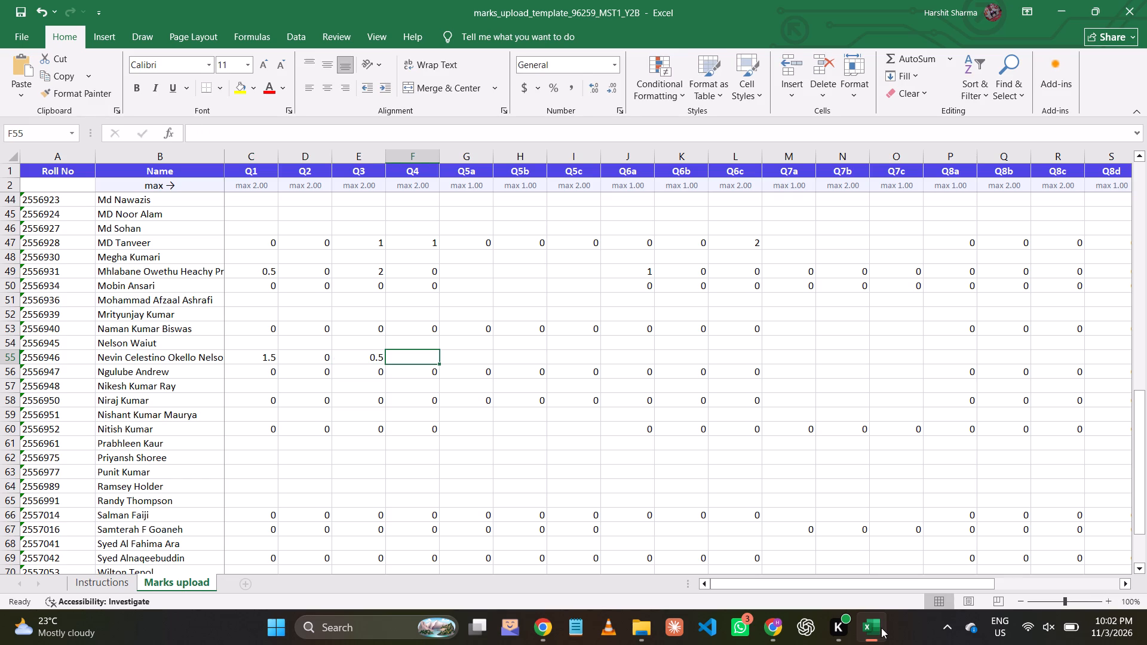
pyautogui.press('0')
pyautogui.press('Right')
# Enter 0 for each of Q5a to Q5c, and 1, 0 and 0 for Q6a to Q6c, in row 55.
pyautogui.press('0')
pyautogui.press('Right')
pyautogui.press('0')
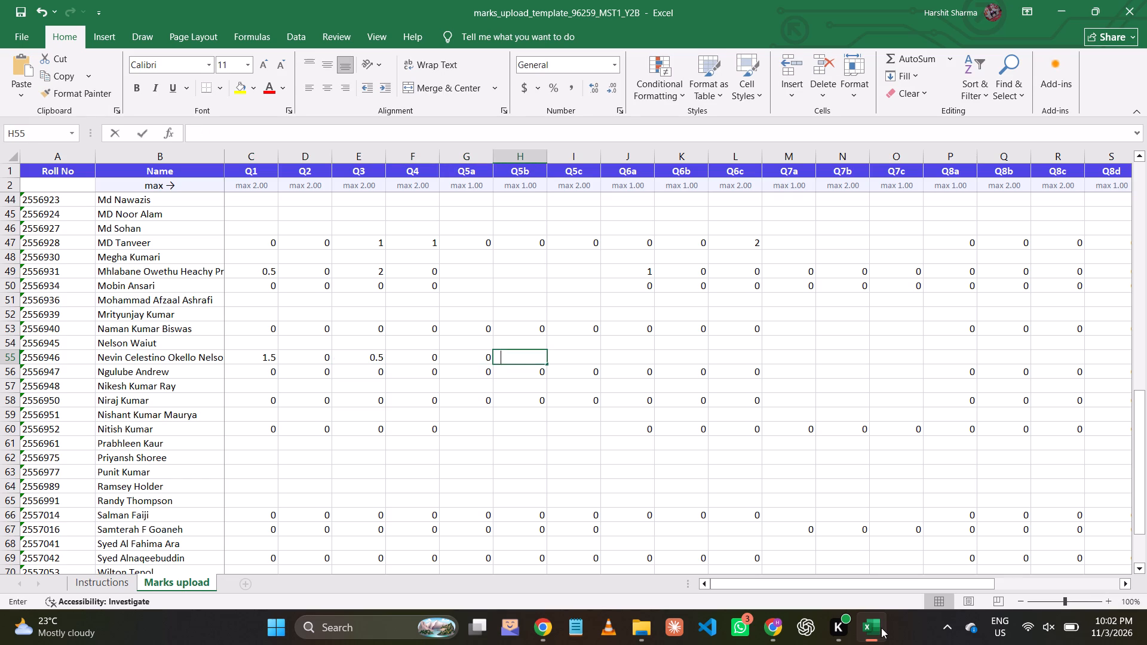
pyautogui.press('Right')
pyautogui.press('0')
pyautogui.press('Right')
pyautogui.press('1')
pyautogui.press('Right')
pyautogui.press('0')
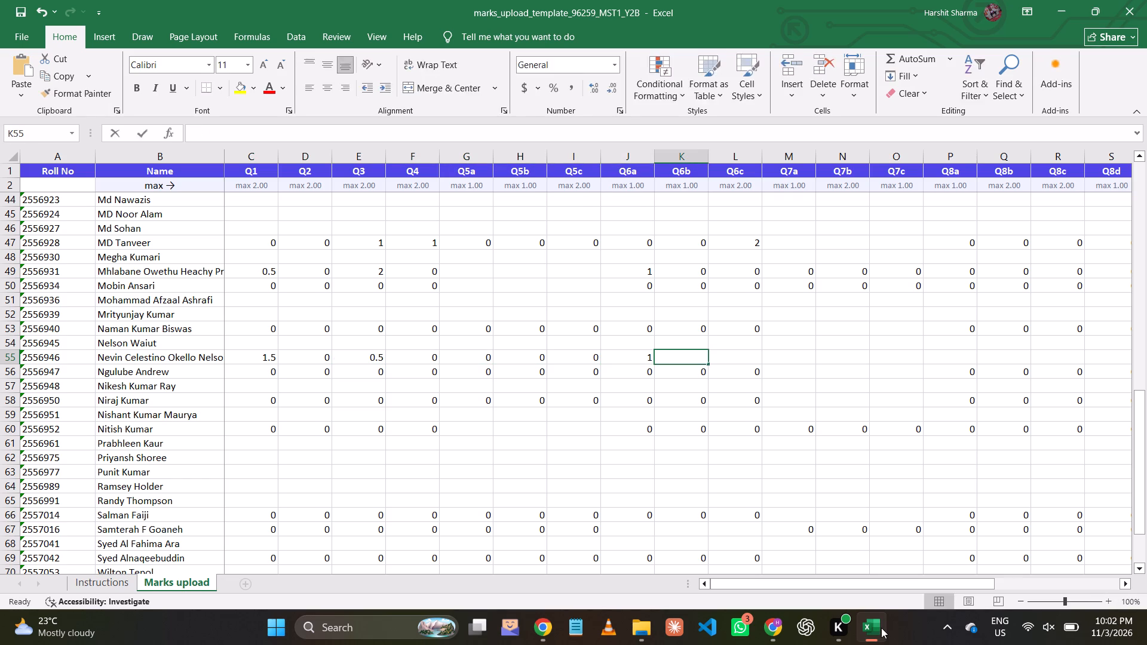
pyautogui.press('Right')
pyautogui.press('0')
pyautogui.press('Right')
# Leave the Q7 parts blank in row 55, and enter 1 for Q8a and 0 for each of Q8b to Q8e.
pyautogui.press('Right')
pyautogui.press('Right')
pyautogui.press('Right')
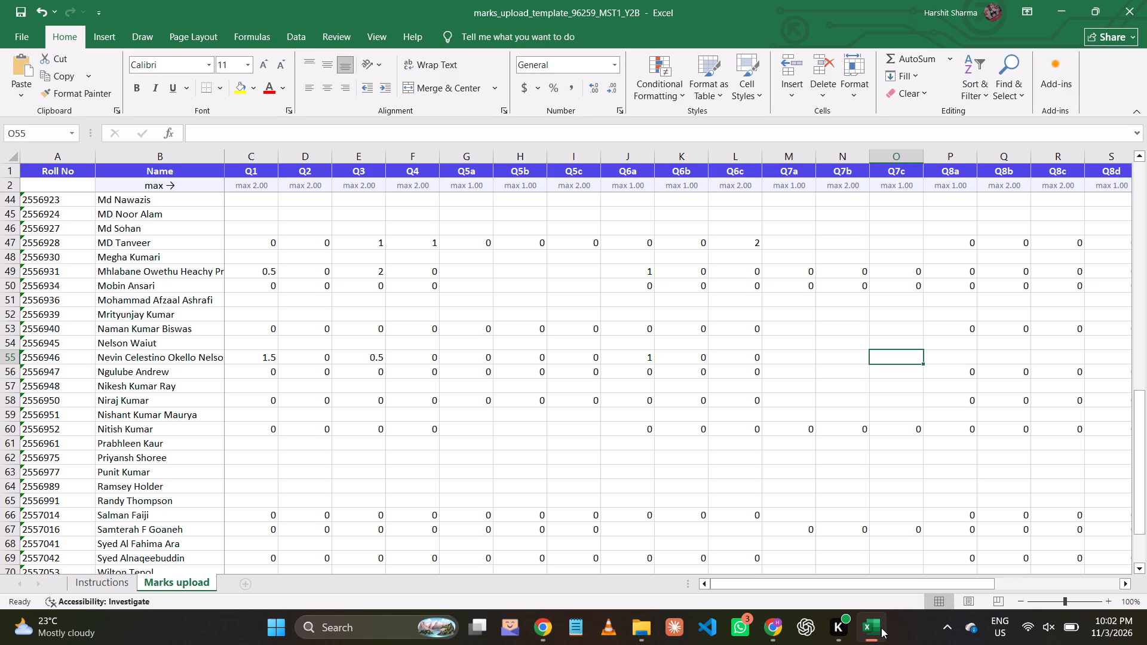
pyautogui.press('1')
pyautogui.press('Right')
pyautogui.press('0')
pyautogui.press('Right')
pyautogui.press('0')
pyautogui.press('Right')
pyautogui.press('0')
pyautogui.press('Right')
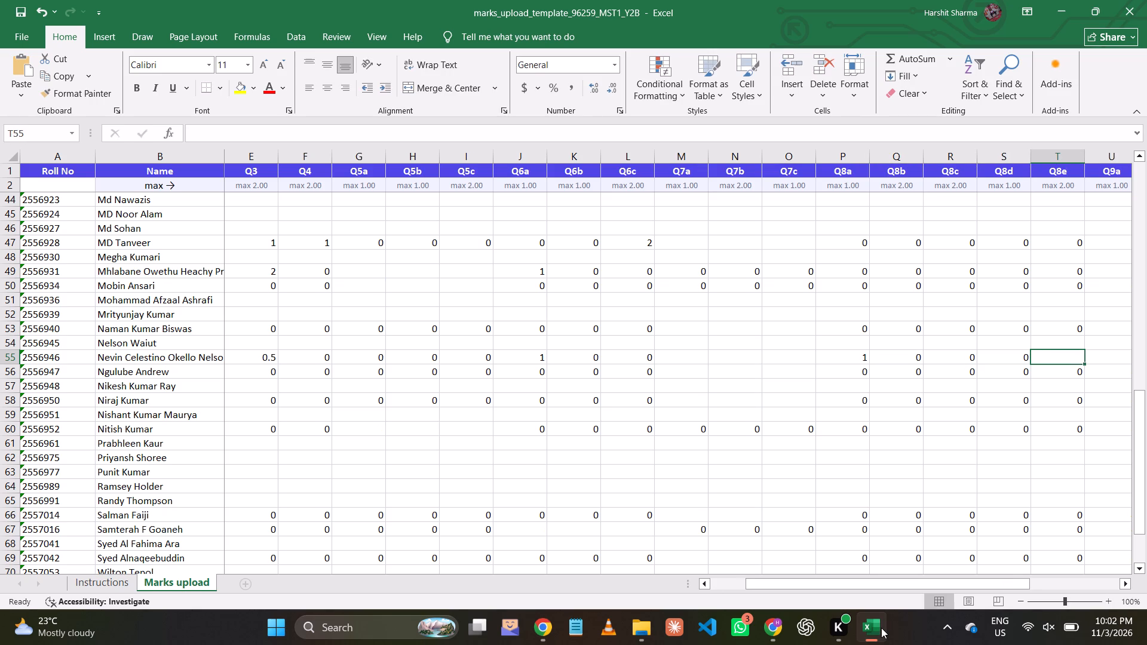
pyautogui.press('0')
pyautogui.press('Down')
# Look back up through the student list from the Q1 column and locate the student in row 13.
pyautogui.press('Left')
pyautogui.press('Left')
pyautogui.press('Left')
pyautogui.press('Left')
pyautogui.press('Left')
pyautogui.press('Left')
pyautogui.press('Left')
pyautogui.press('Left')
pyautogui.press('Left')
pyautogui.press('Left')
pyautogui.press('Left')
pyautogui.press('Left')
pyautogui.press('Left')
pyautogui.press('Left')
pyautogui.press('Left')
pyautogui.press('Left')
pyautogui.press('Left')
pyautogui.press('Left')
pyautogui.press('Left')
pyautogui.press('Left')
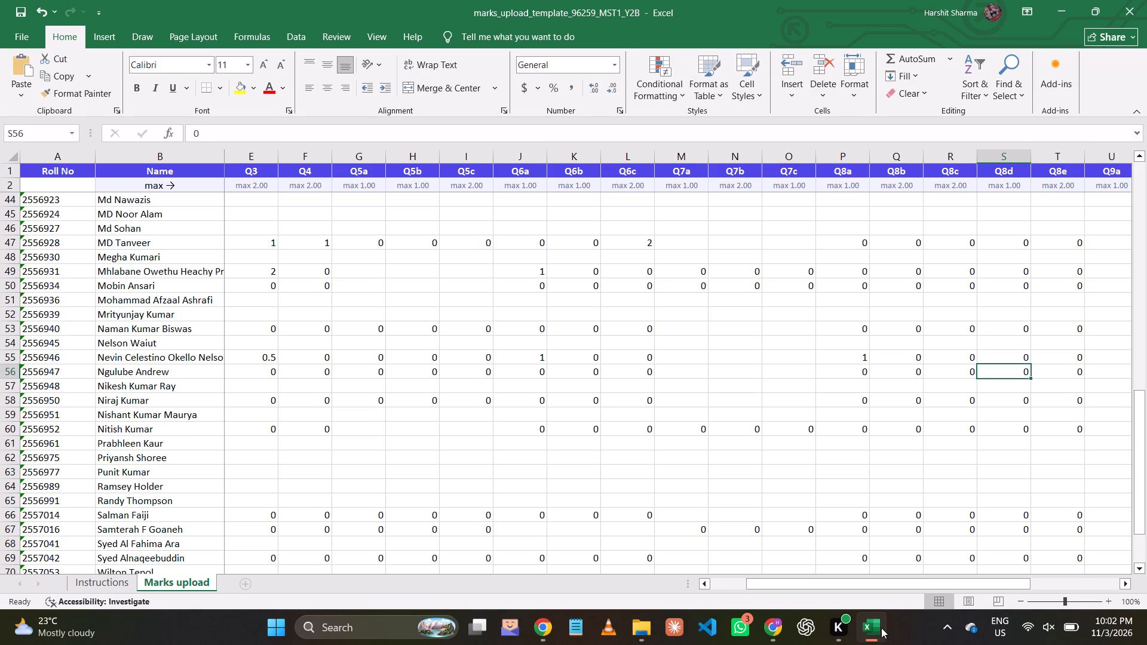
pyautogui.press('Right')
pyautogui.press('Right')
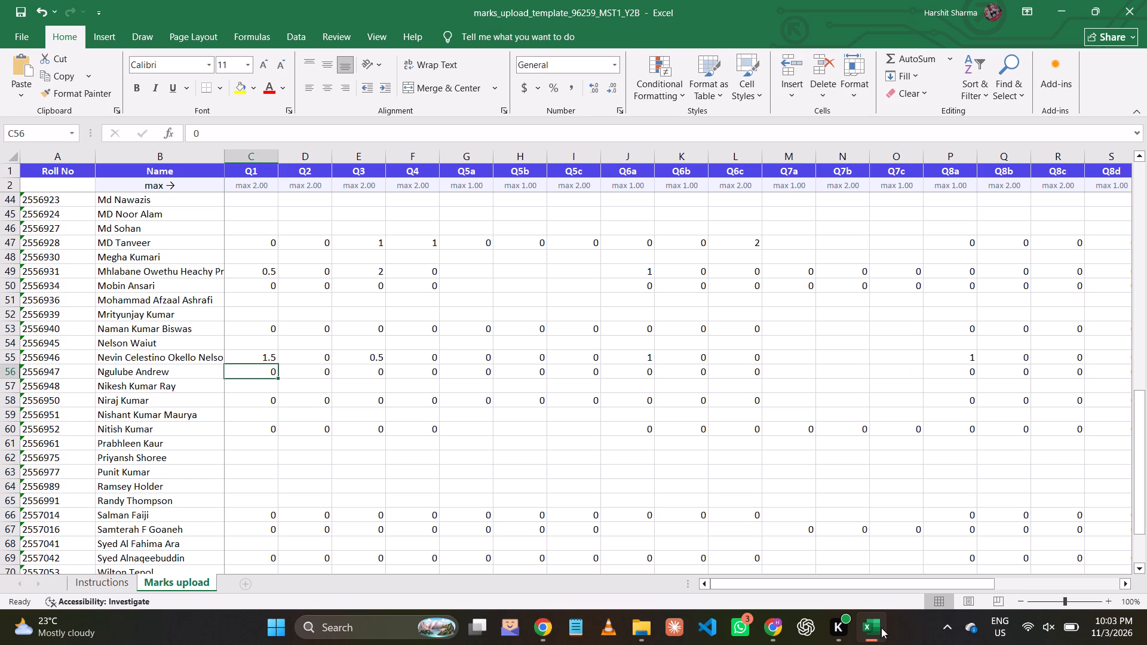
pyautogui.press('Up')
pyautogui.press('Up')
pyautogui.press('Up')
pyautogui.press('Up')
pyautogui.press('Up')
pyautogui.press('Up')
pyautogui.press('Up')
pyautogui.press('Up')
pyautogui.press('Up')
pyautogui.press('Up')
pyautogui.press('Up')
pyautogui.press('Up')
pyautogui.press('Up')
pyautogui.press('Up')
pyautogui.press('Up')
pyautogui.press('Up')
pyautogui.press('Up')
pyautogui.press('Up')
pyautogui.press('Up')
pyautogui.press('Up')
pyautogui.press('Up')
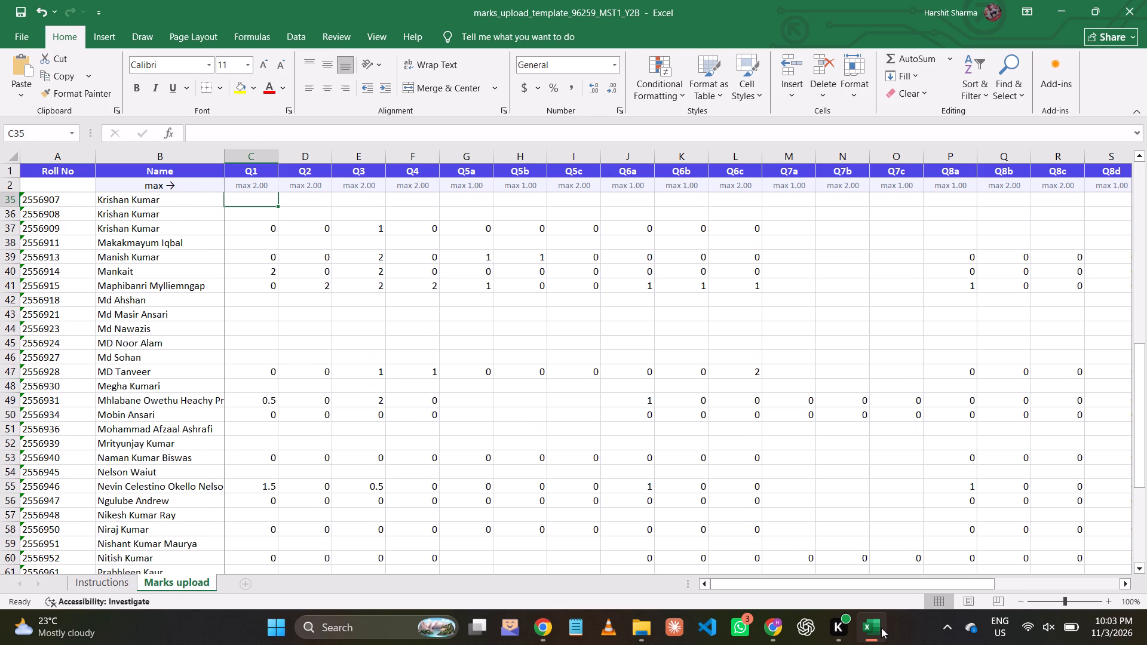
pyautogui.press('Up')
pyautogui.press('Up')
pyautogui.press('Up')
pyautogui.press('Up')
pyautogui.press('Up')
pyautogui.press('Up')
pyautogui.press('Up')
pyautogui.press('Up')
pyautogui.press('Up')
pyautogui.press('Up')
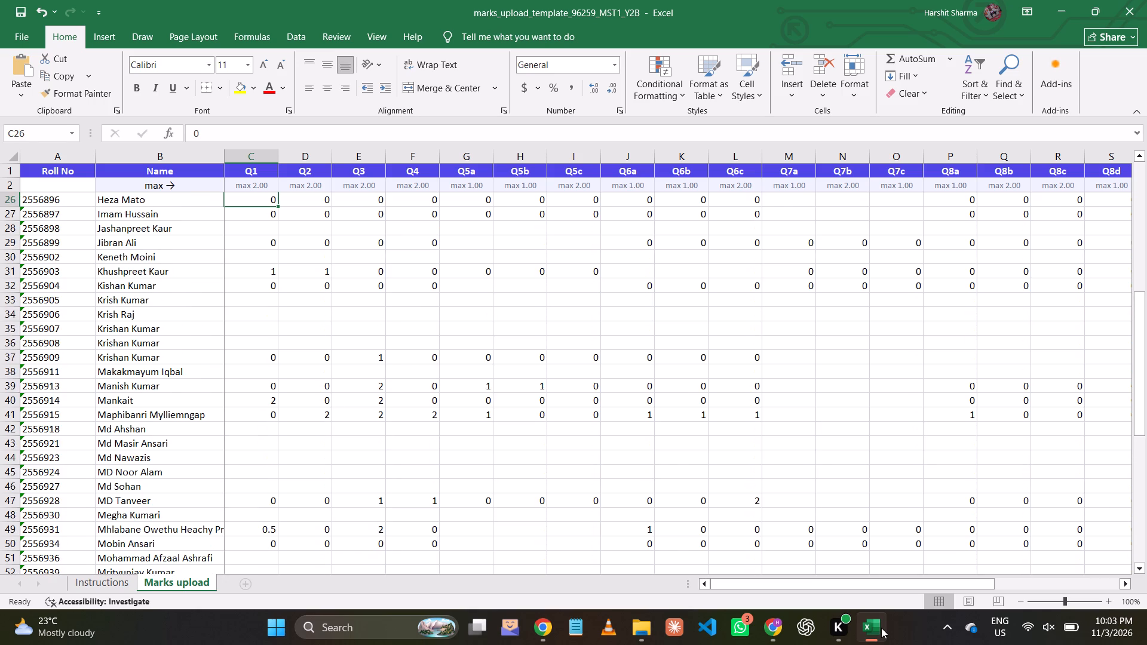
pyautogui.press('Up')
pyautogui.press('Up')
pyautogui.press('Up')
pyautogui.press('Up')
pyautogui.press('Up')
pyautogui.press('Up')
pyautogui.press('Up')
pyautogui.press('Up')
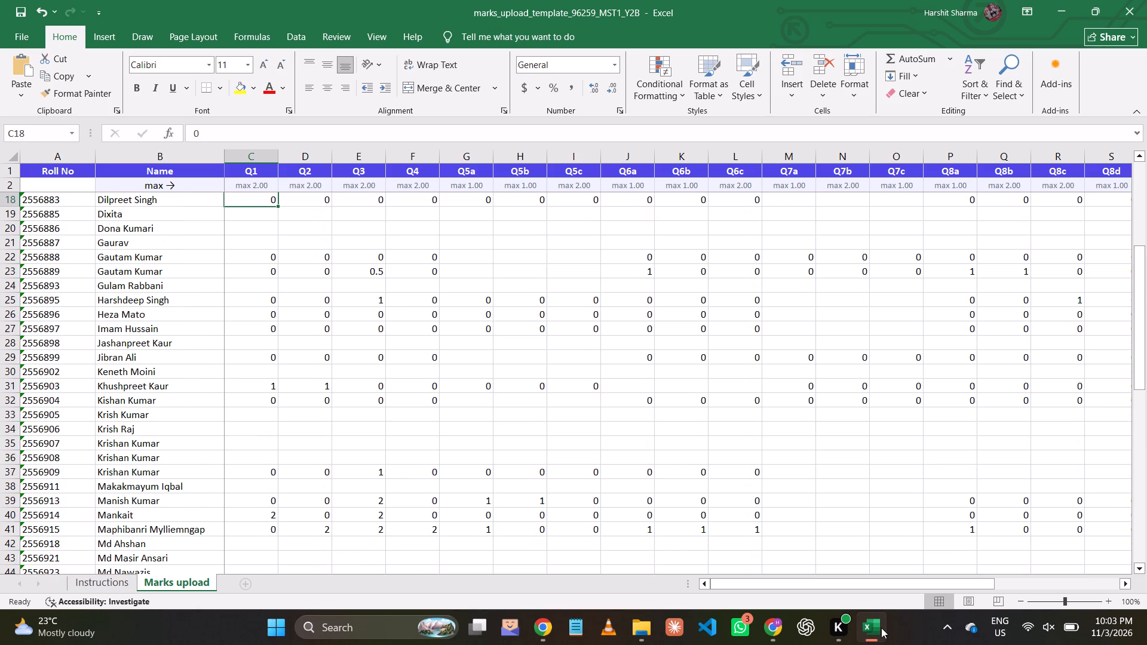
pyautogui.press('Up')
pyautogui.press('Up')
pyautogui.press('Up')
pyautogui.press('Up')
pyautogui.press('Up')
pyautogui.press('Up')
pyautogui.press('Down')
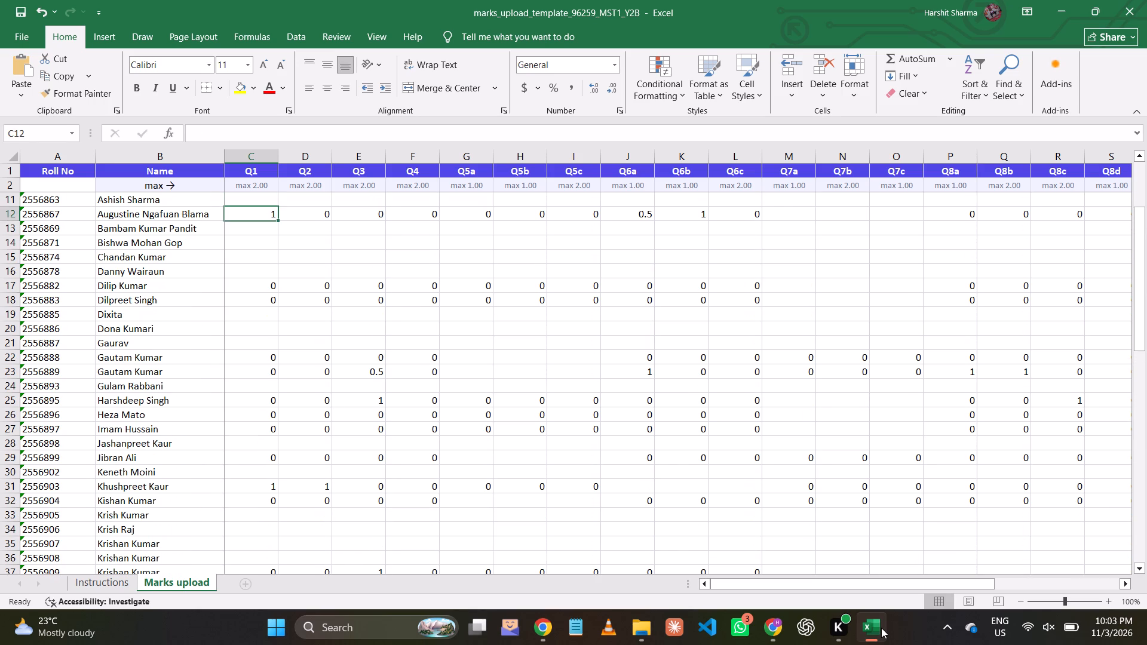
pyautogui.press('Down')
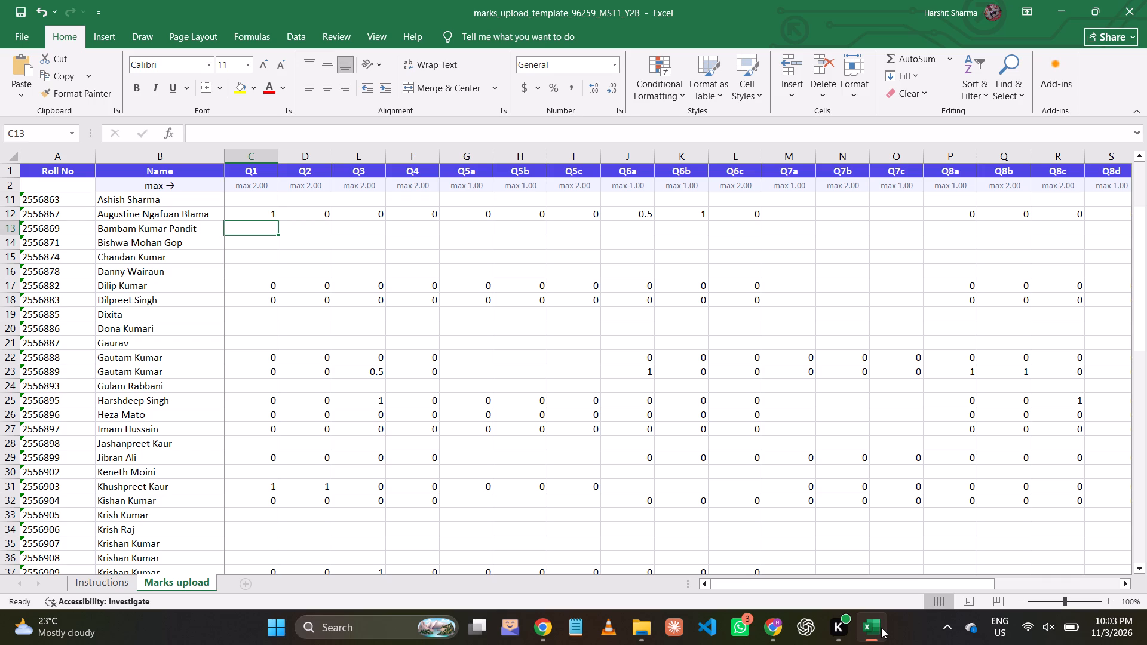
# Enter 0 for each of Q1 to Q4 and Q5a to Q5c in row 13.
pyautogui.press('0')
pyautogui.press('Right')
pyautogui.press('0')
pyautogui.press('Right')
pyautogui.press('0')
pyautogui.press('Right')
pyautogui.press('0')
pyautogui.press('Right')
pyautogui.press('0')
pyautogui.press('Right')
pyautogui.press('0')
pyautogui.press('Right')
pyautogui.press('0')
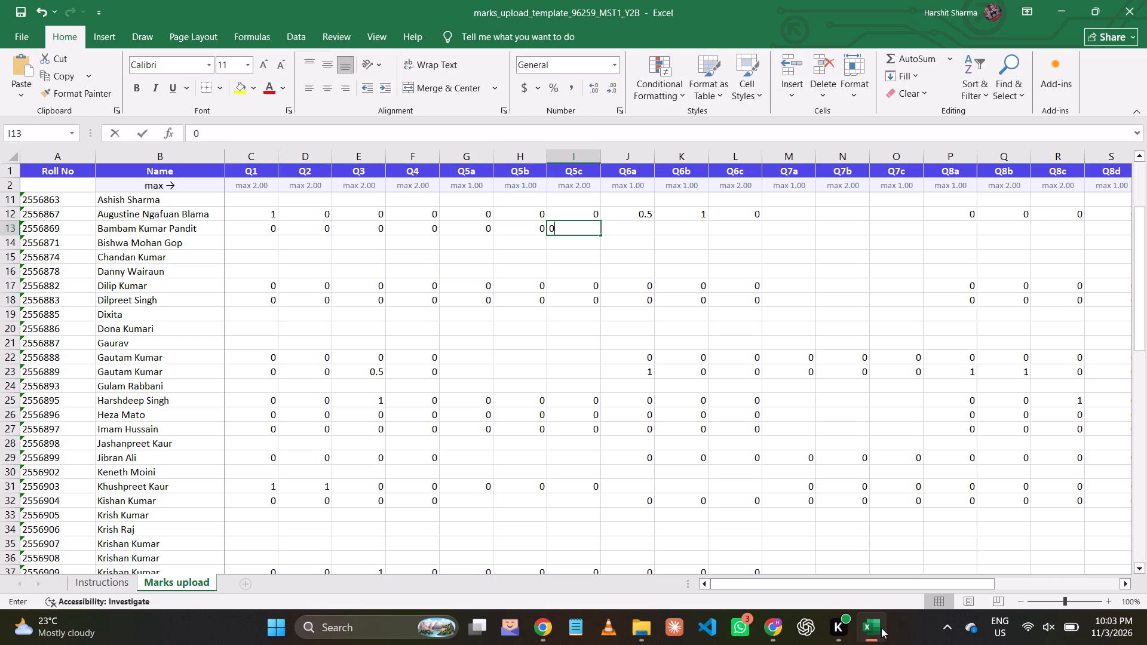
pyautogui.press('Right')
# Leave the Q6 parts blank in row 13 and enter 0 for each of Q7a to Q7c.
pyautogui.press('Right')
pyautogui.press('Right')
pyautogui.press('Right')
pyautogui.press('0')
pyautogui.press('Right')
pyautogui.press('0')
pyautogui.press('Right')
pyautogui.press('0')
pyautogui.press('Right')
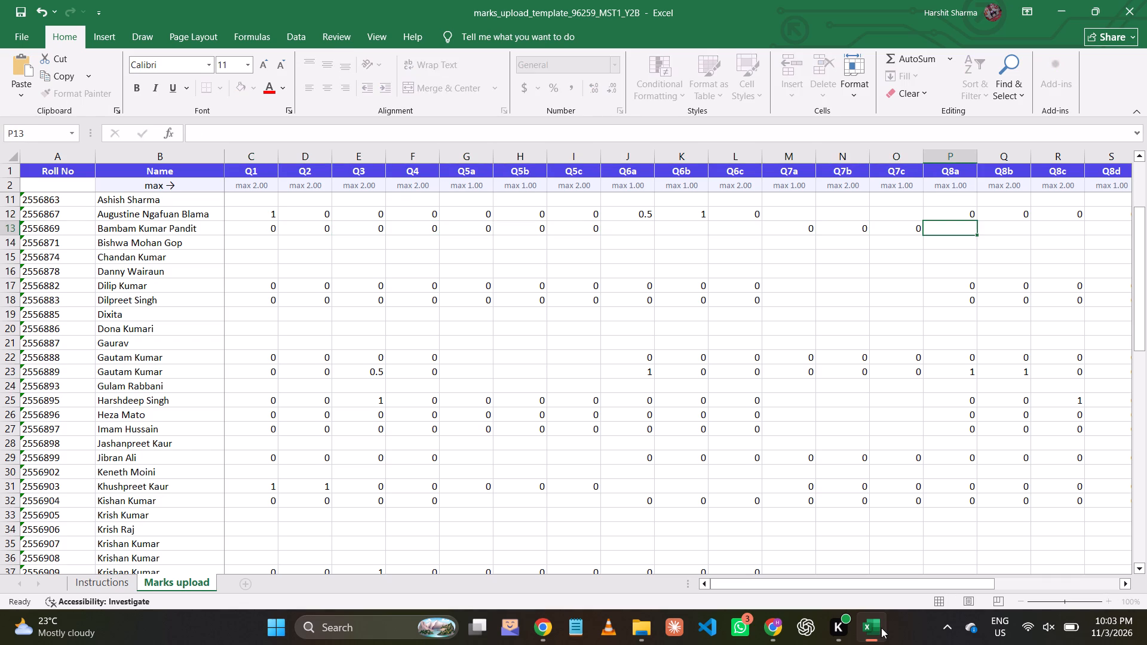
# Enter 0 for each of Q8a to Q8e in row 13.
pyautogui.press('0')
pyautogui.press('Right')
pyautogui.press('0')
pyautogui.press('Right')
pyautogui.press('0')
pyautogui.press('Right')
pyautogui.press('0')
pyautogui.press('Right')
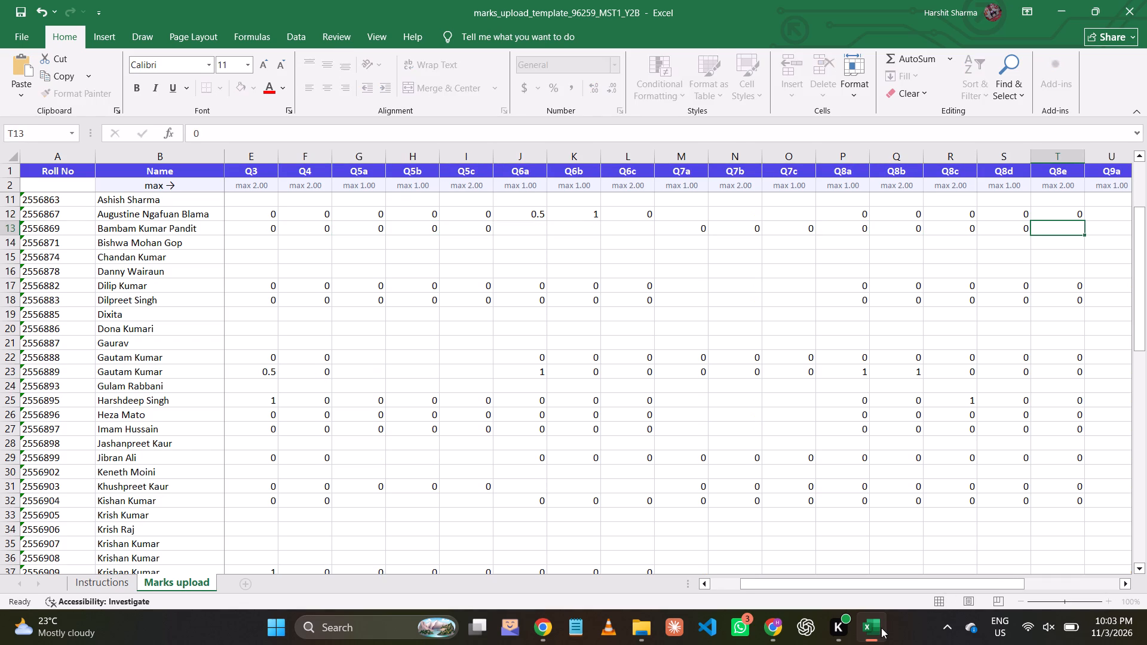
pyautogui.press('0')
pyautogui.press('Right')
pyautogui.press('Down')
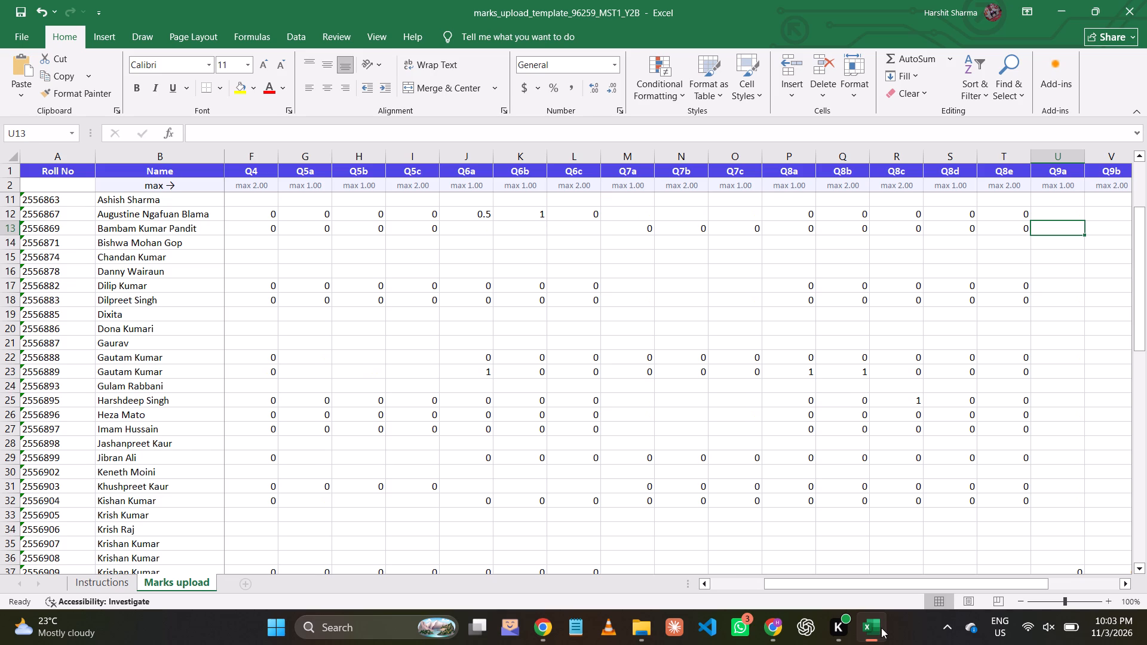
# Look back up through the student list from the Q1 column and locate the student in row 5.
pyautogui.press('Left')
pyautogui.press('Left')
pyautogui.press('Left')
pyautogui.press('Left')
pyautogui.press('Left')
pyautogui.press('Left')
pyautogui.press('Left')
pyautogui.press('Left')
pyautogui.press('Left')
pyautogui.press('Left')
pyautogui.press('Left')
pyautogui.press('Left')
pyautogui.press('Left')
pyautogui.press('Left')
pyautogui.press('Left')
pyautogui.press('Left')
pyautogui.press('Left')
pyautogui.press('Left')
pyautogui.press('Left')
pyautogui.press('Left')
pyautogui.press('Right')
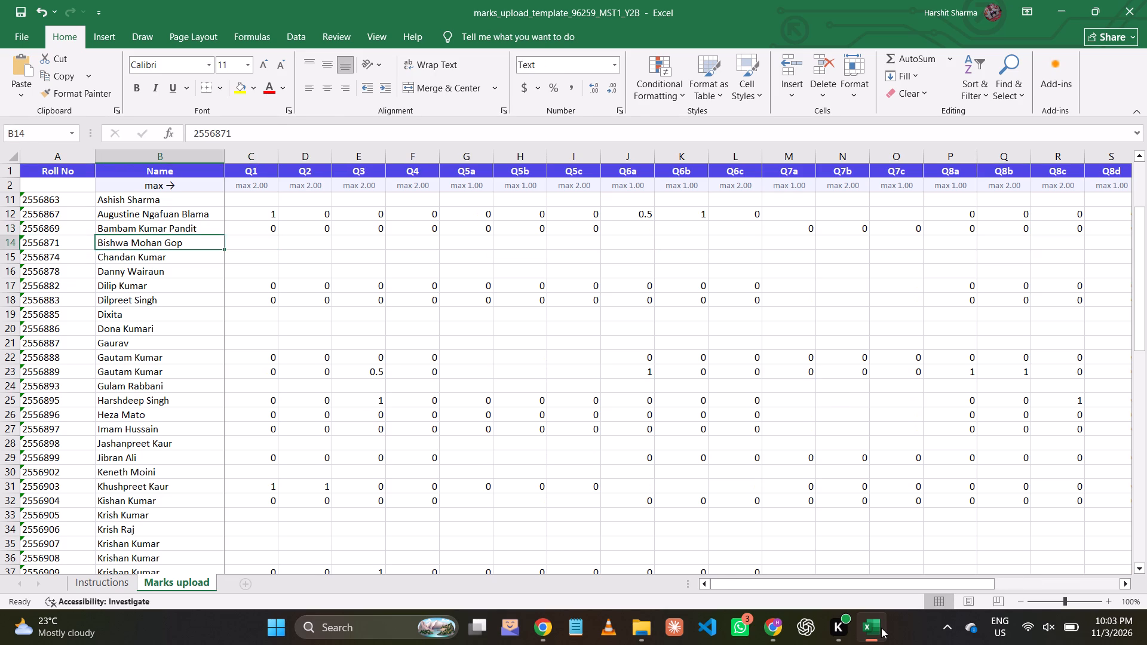
pyautogui.press('Right')
pyautogui.press('Down')
pyautogui.press('Up')
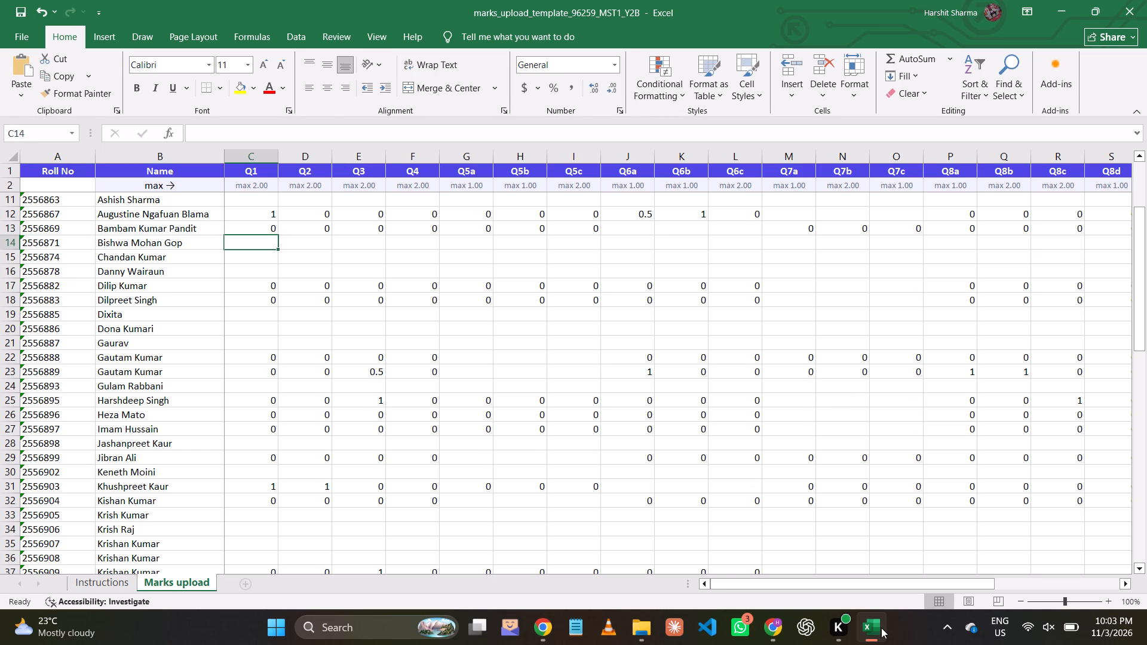
pyautogui.press('Up')
pyautogui.press('Up')
pyautogui.press('Up')
pyautogui.press('Up')
pyautogui.press('Up')
pyautogui.press('Up')
pyautogui.press('Up')
pyautogui.press('Up')
pyautogui.press('Up')
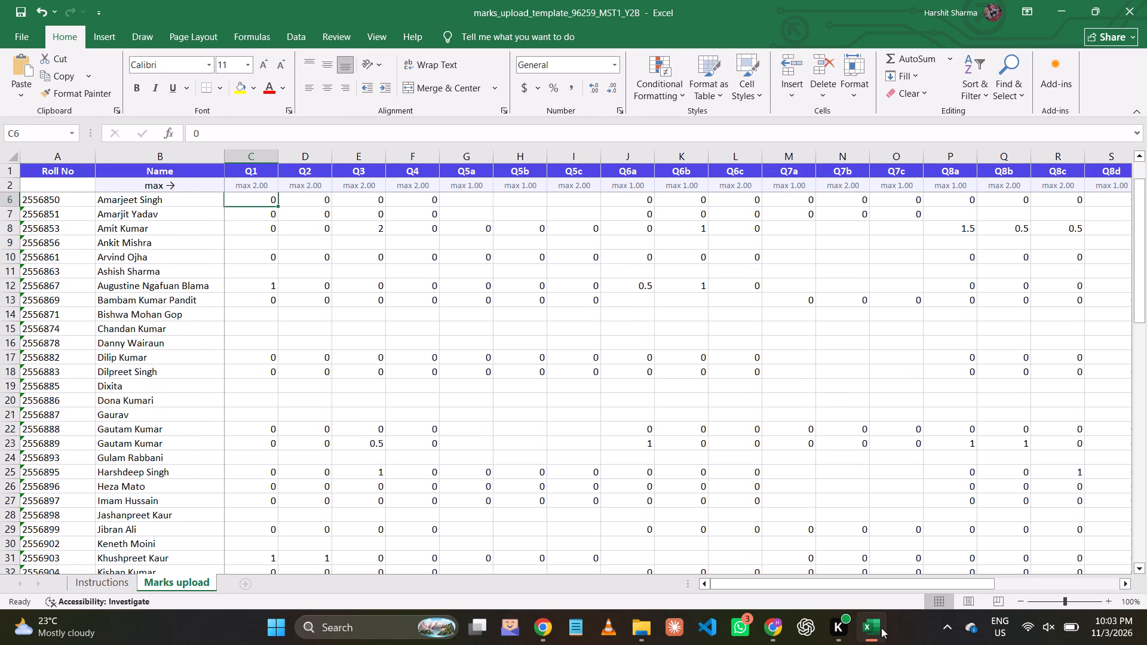
pyautogui.press('Up')
pyautogui.press('Up')
pyautogui.press('Down')
pyautogui.press('Down')
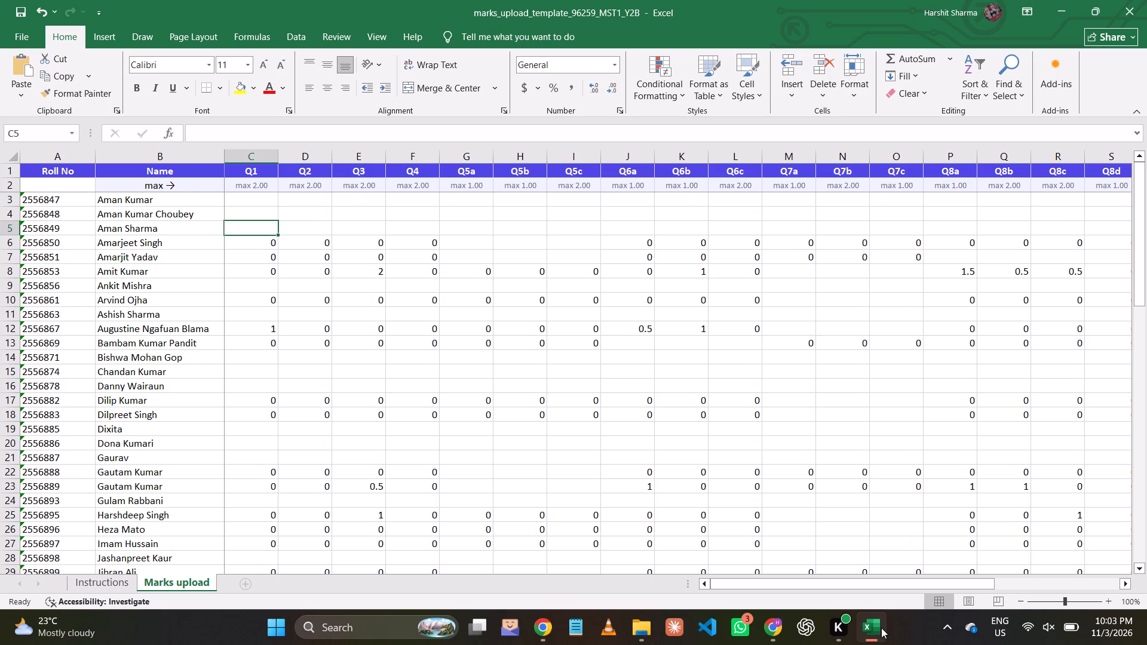
# Enter 0 for each of Q1 to Q4 in row 5.
pyautogui.press('0')
pyautogui.press('Right')
pyautogui.press('0')
pyautogui.press('Right')
pyautogui.press('0')
pyautogui.press('Right')
pyautogui.press('0')
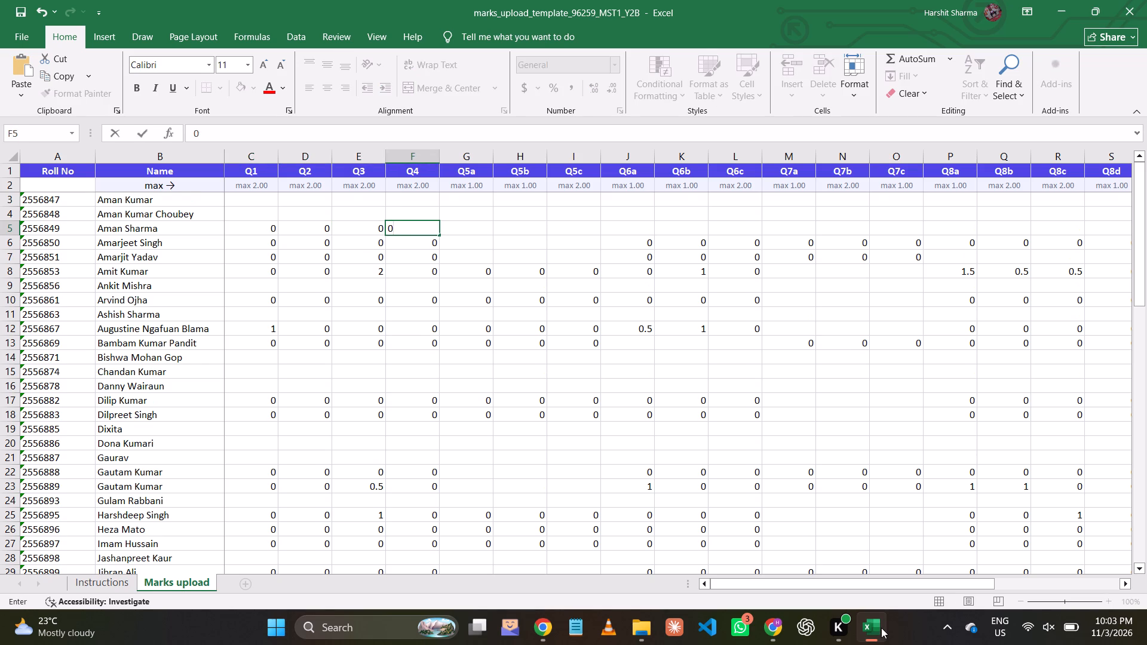
pyautogui.press('Right')
# Leave the Q5 parts blank in row 5 and enter 0 for each of Q6a to Q6c and Q7a to Q7c.
pyautogui.press('Right')
pyautogui.press('Right')
pyautogui.press('Right')
pyautogui.press('0')
pyautogui.press('Right')
pyautogui.press('0')
pyautogui.press('Right')
pyautogui.press('0')
pyautogui.press('Right')
pyautogui.press('0')
pyautogui.press('Right')
pyautogui.press('0')
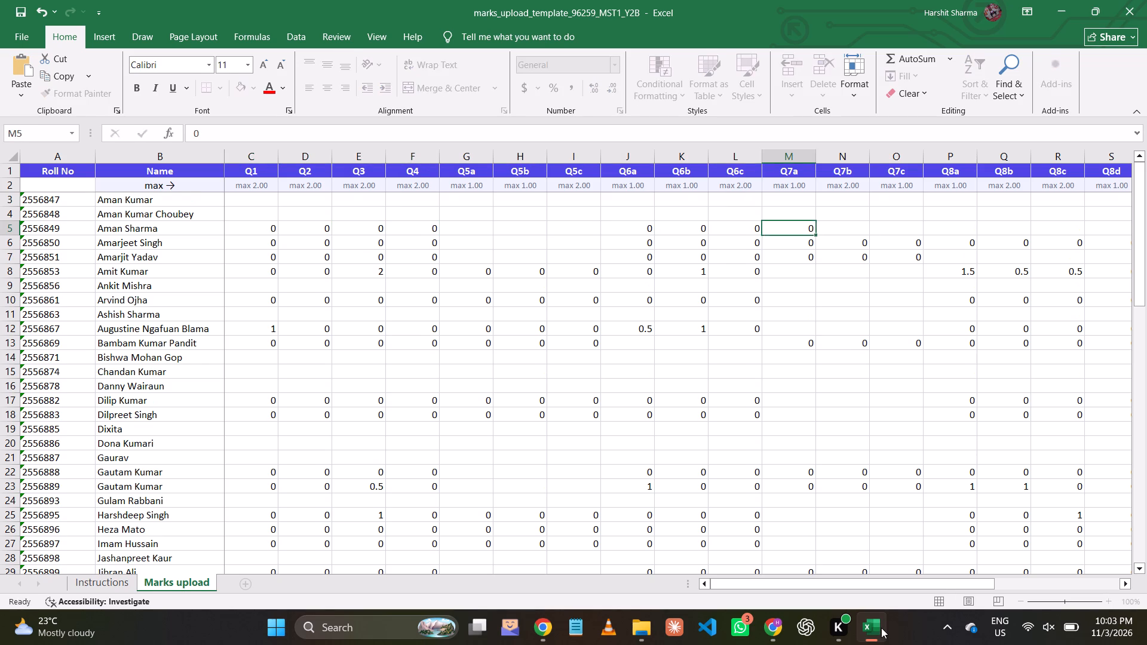
pyautogui.press('Right')
pyautogui.press('0')
pyautogui.press('Right')
# Enter 0 for each of Q8a to Q8e in row 5.
pyautogui.press('0')
pyautogui.press('Right')
pyautogui.press('0')
pyautogui.press('Right')
pyautogui.press('0')
pyautogui.press('Right')
pyautogui.press('0')
pyautogui.press('Right')
pyautogui.press('0')
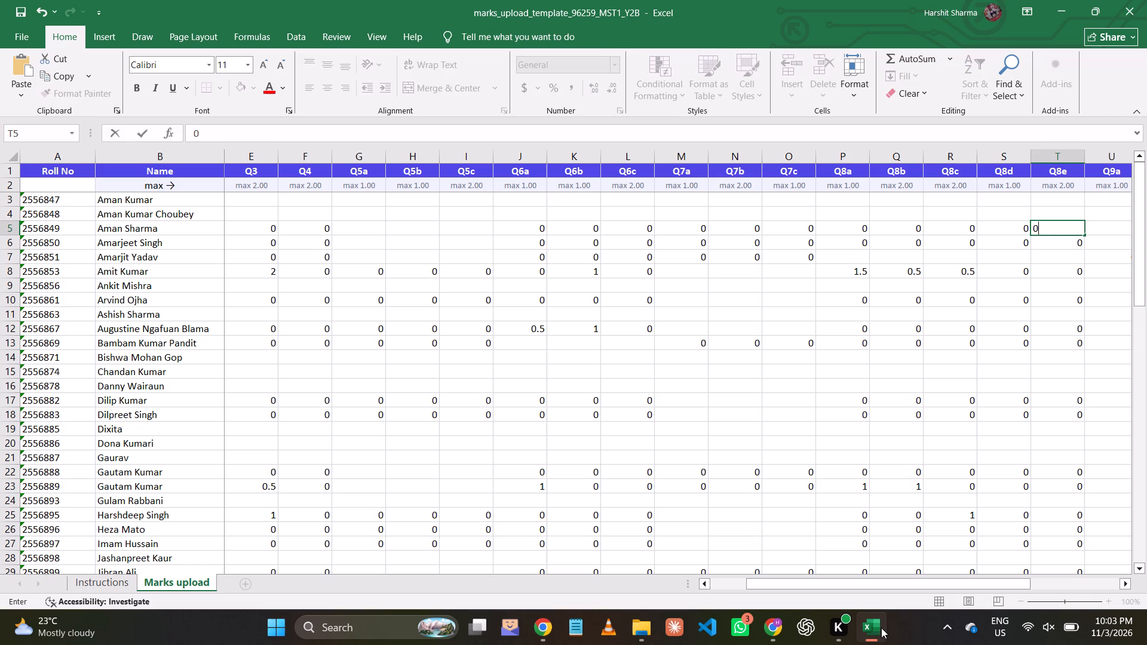
pyautogui.press('Right')
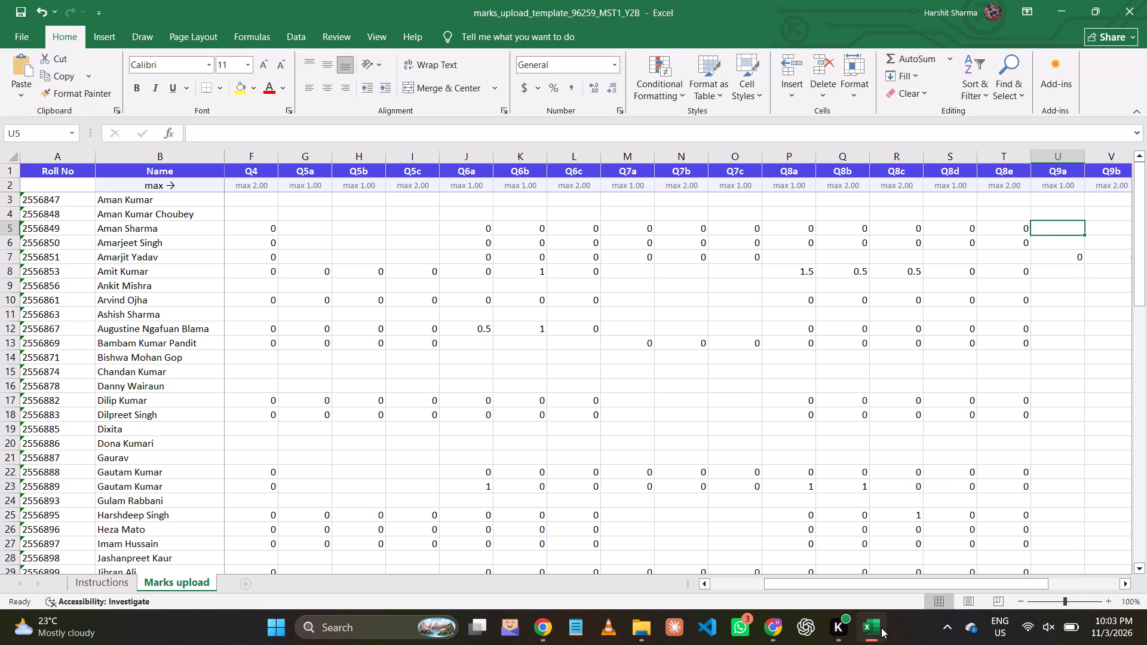
# Go back to the Q1 mark in row 5 and save the marks workbook.
pyautogui.press('Left')
pyautogui.press('Left')
pyautogui.press('Left')
pyautogui.press('Left')
pyautogui.press('Left')
pyautogui.press('Left')
pyautogui.press('Left')
pyautogui.press('Left')
pyautogui.press('Left')
pyautogui.press('Left')
pyautogui.press('Left')
pyautogui.press('Left')
pyautogui.press('Left')
pyautogui.press('Left')
pyautogui.press('Left')
pyautogui.press('Left')
pyautogui.press('Left')
pyautogui.press('Left')
pyautogui.press('Left')
pyautogui.press('Left')
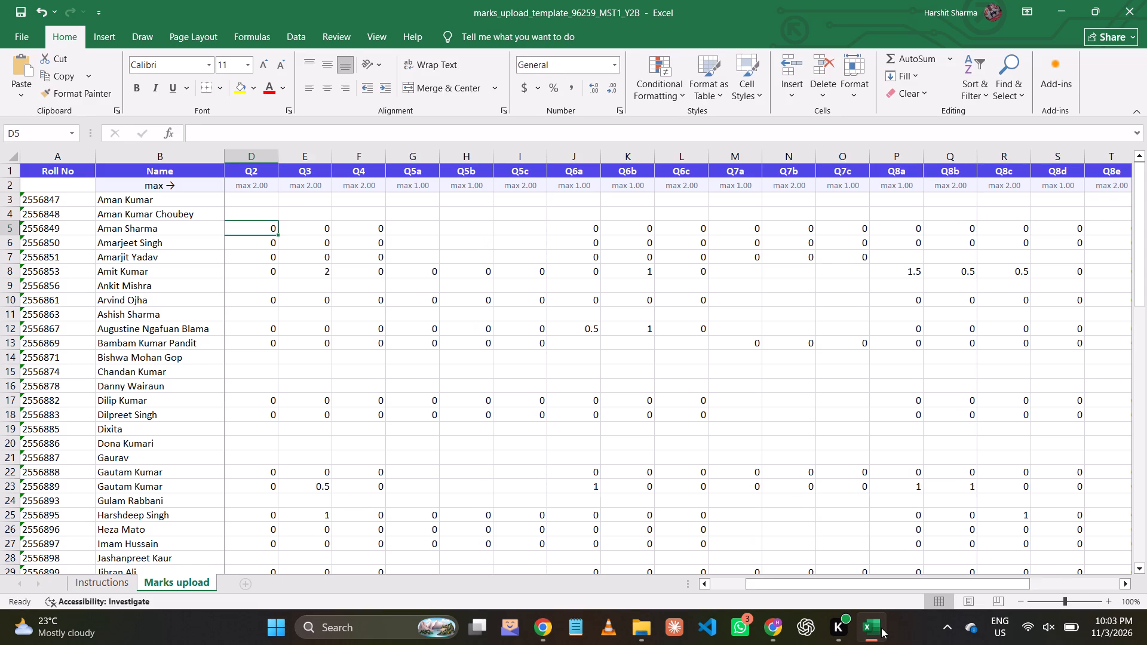
pyautogui.press('Right')
pyautogui.press('Right')
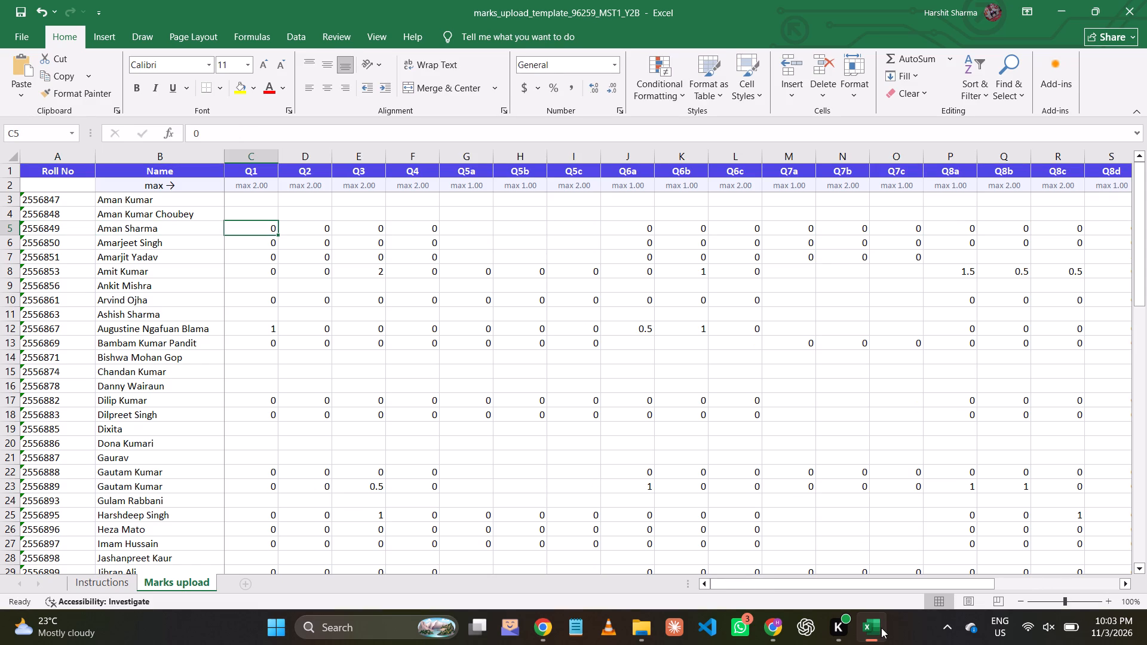
pyautogui.hotkey('ctrl', 's')
# Find the student in row 3 and enter 0 for each of Q1 to Q4.
pyautogui.press('Down')
pyautogui.press('Up')
pyautogui.press('Up')
pyautogui.press('Up')
pyautogui.press('Up')
pyautogui.press('Down')
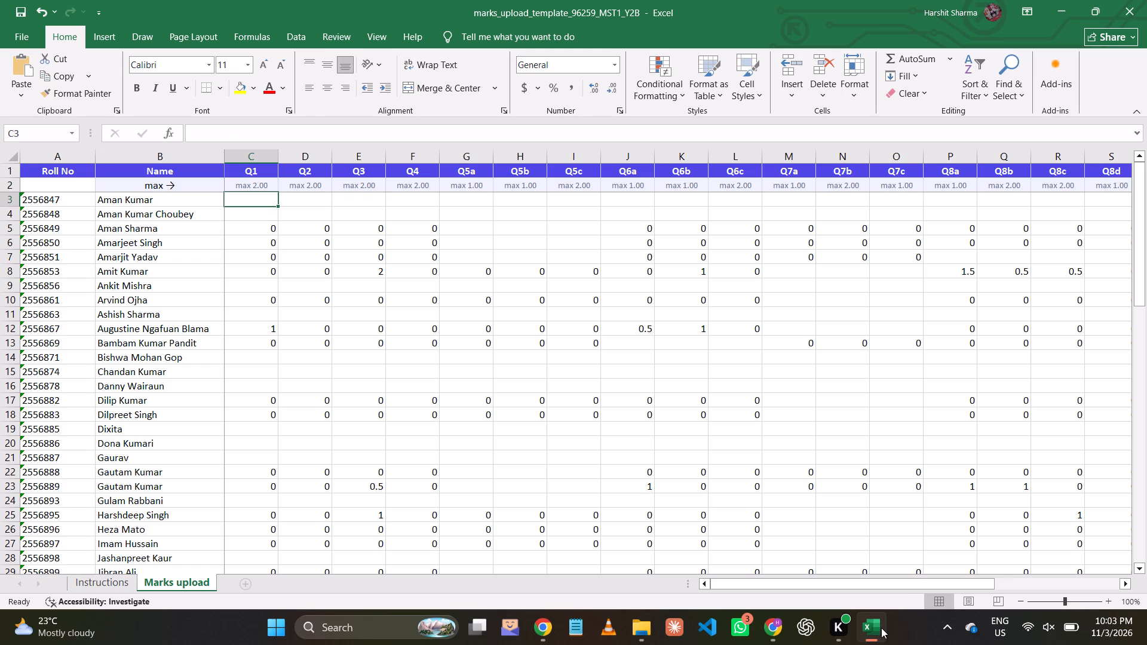
pyautogui.press('0')
pyautogui.press('Right')
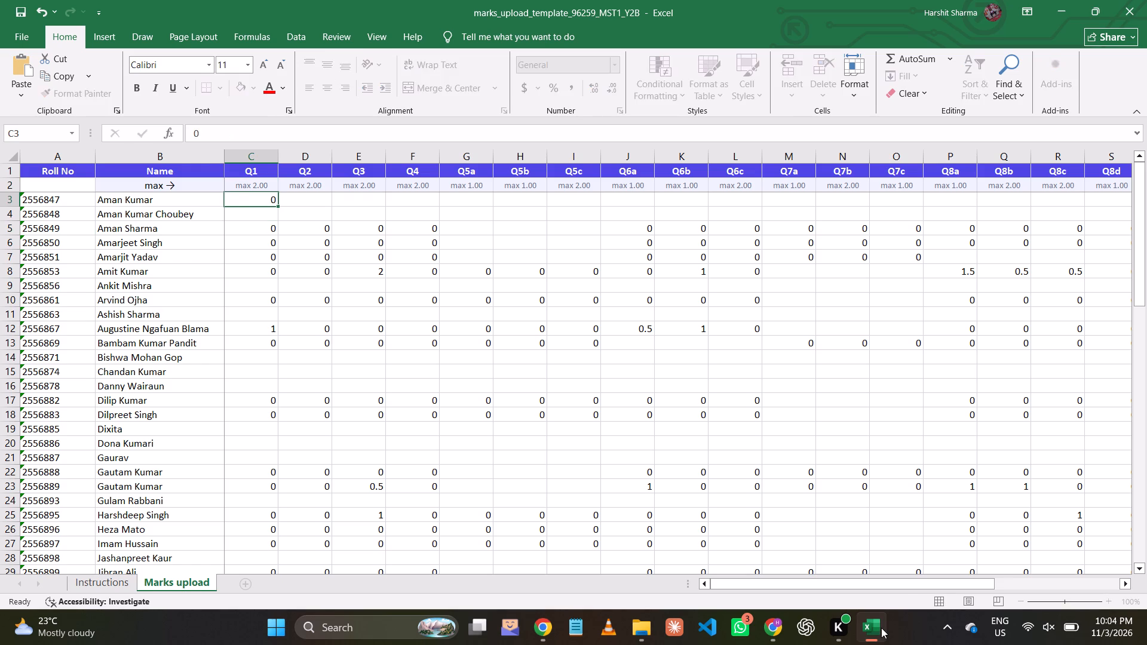
pyautogui.press('0')
pyautogui.press('Right')
pyautogui.press('0')
pyautogui.press('Right')
pyautogui.press('0')
pyautogui.press('Right')
# Enter 0 for each of Q5a to Q5c and Q6a to Q6c in row 3.
pyautogui.press('0')
pyautogui.press('Right')
pyautogui.press('0')
pyautogui.press('Right')
pyautogui.press('0')
pyautogui.press('Right')
pyautogui.press('0')
pyautogui.press('Right')
pyautogui.press('0')
pyautogui.press('Right')
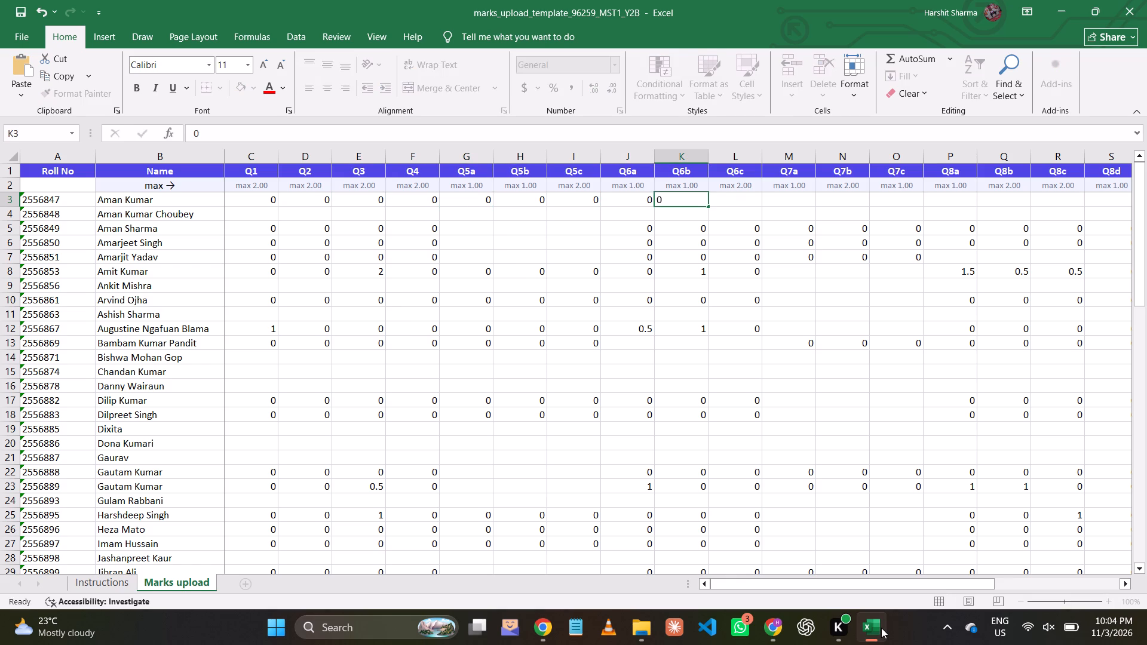
pyautogui.press('0')
pyautogui.press('Right')
# Leave the Q7 parts blank in row 3 and enter 0 for each of Q8a to Q8e.
pyautogui.press('Right')
pyautogui.press('Right')
pyautogui.press('Right')
pyautogui.press('0')
pyautogui.press('Right')
pyautogui.press('0')
pyautogui.press('Right')
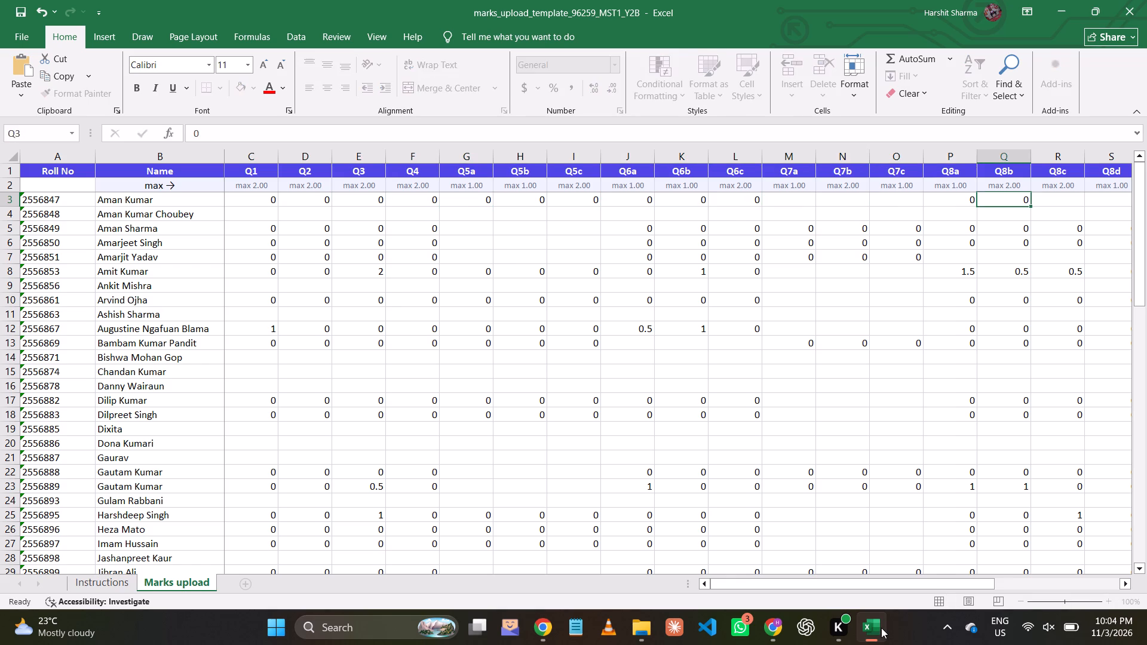
pyautogui.press('0')
pyautogui.press('Right')
pyautogui.press('0')
pyautogui.press('Right')
pyautogui.press('0')
pyautogui.press('Right')
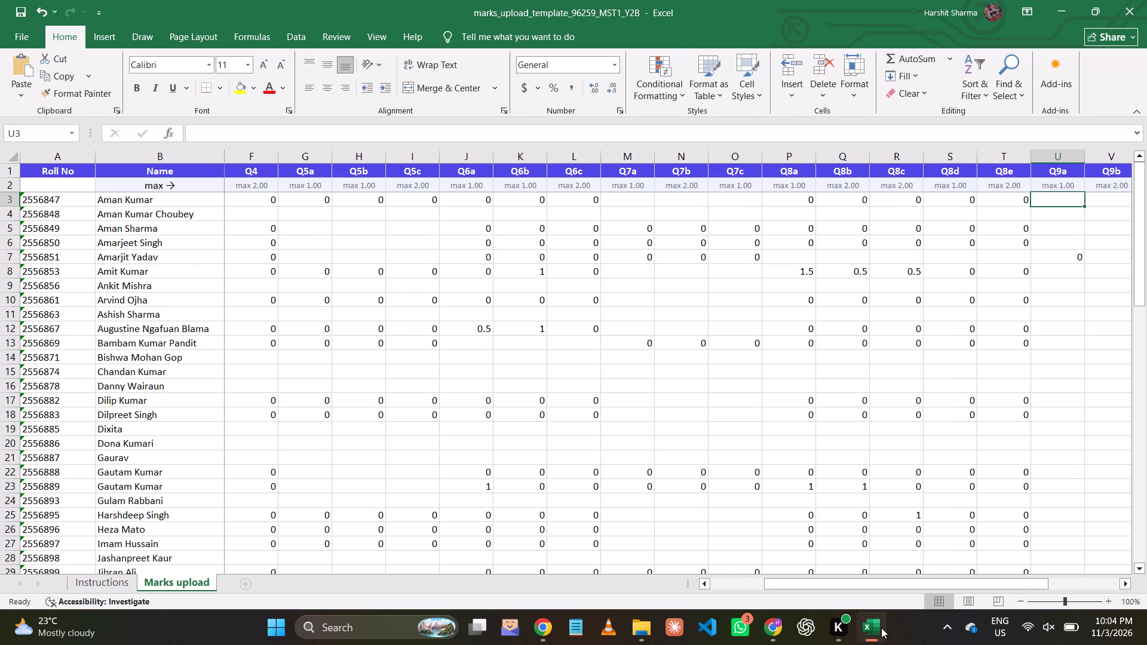
pyautogui.press('Down')
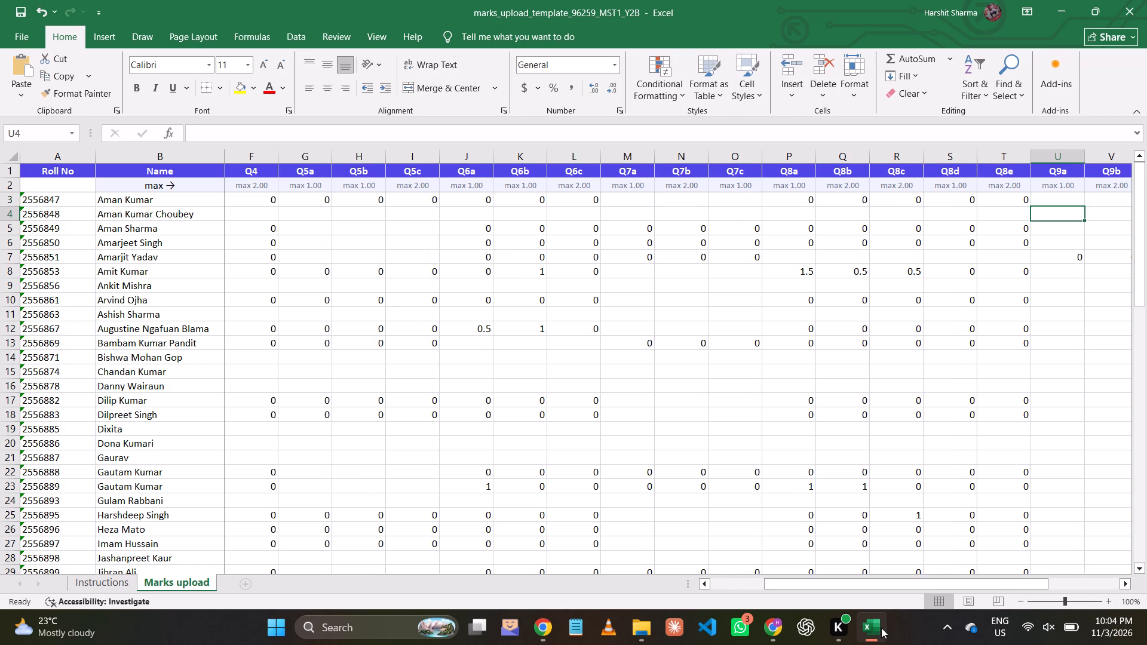
# Find the student in row 54 and enter 0 for each of Q1 to Q4.
pyautogui.press('Left')
pyautogui.press('Left')
pyautogui.press('Left')
pyautogui.press('Left')
pyautogui.press('Left')
pyautogui.press('Left')
pyautogui.press('Left')
pyautogui.press('Left')
pyautogui.press('Left')
pyautogui.press('Left')
pyautogui.press('Left')
pyautogui.press('Left')
pyautogui.press('Left')
pyautogui.press('Left')
pyautogui.press('Left')
pyautogui.press('Left')
pyautogui.press('Left')
pyautogui.press('Left')
pyautogui.press('Left')
pyautogui.press('Left')
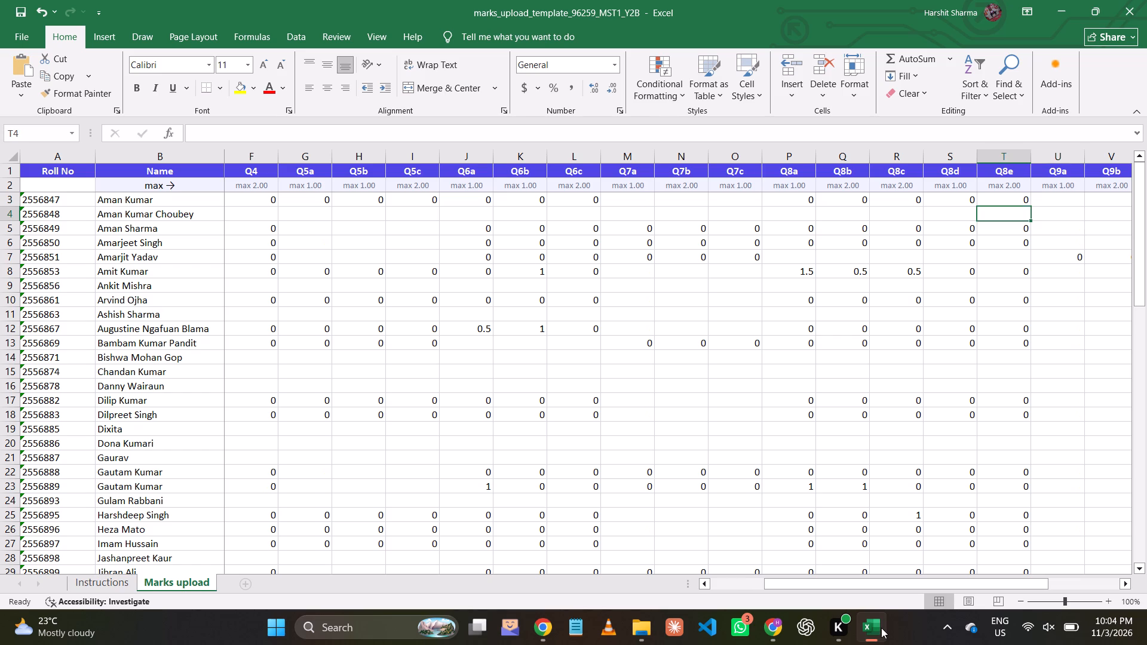
pyautogui.press('Down')
pyautogui.press('Down')
pyautogui.press('Down')
pyautogui.press('Down')
pyautogui.press('Down')
pyautogui.press('Down')
pyautogui.press('Down')
pyautogui.press('Down')
pyautogui.press('Down')
pyautogui.press('Down')
pyautogui.press('Down')
pyautogui.press('Down')
pyautogui.press('Down')
pyautogui.press('Down')
pyautogui.press('Down')
pyautogui.press('Down')
pyautogui.press('Down')
pyautogui.press('Down')
pyautogui.press('Down')
pyautogui.press('Down')
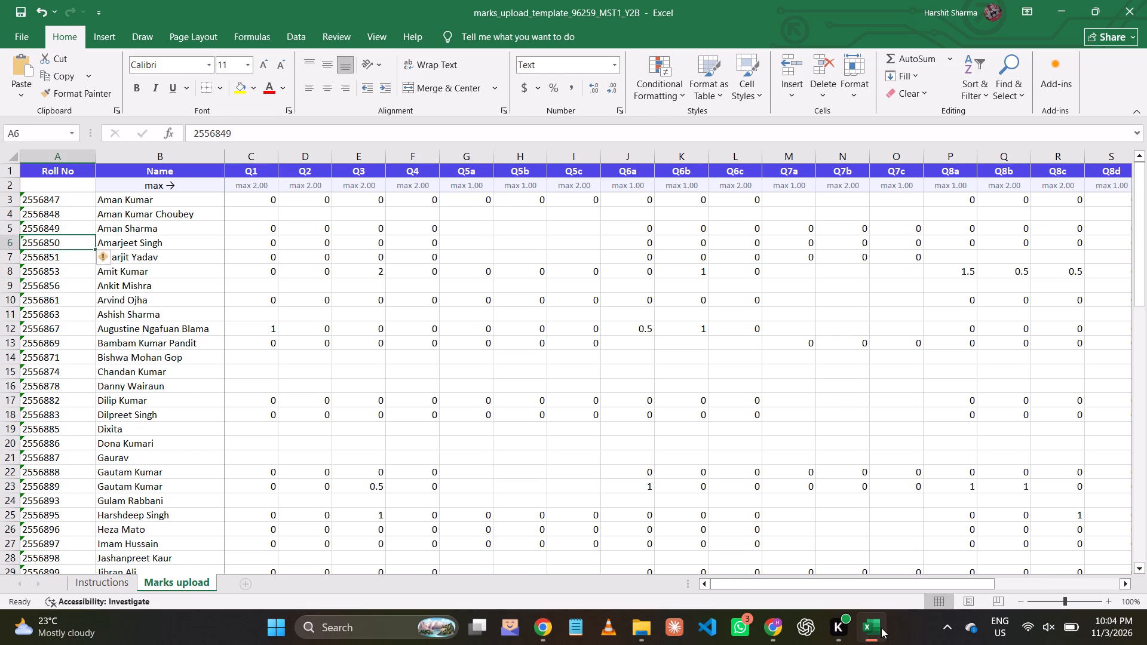
pyautogui.press('Down')
pyautogui.press('Down')
pyautogui.press('Down')
pyautogui.press('Down')
pyautogui.press('Down')
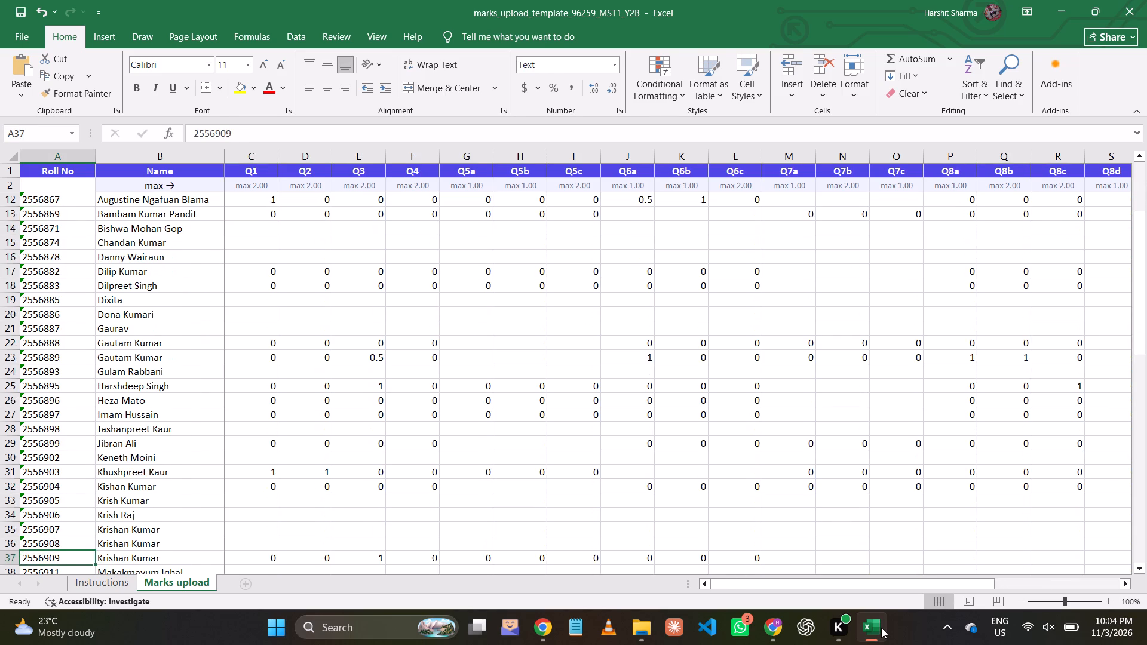
pyautogui.press('Down')
pyautogui.press('Down')
pyautogui.press('Down')
pyautogui.press('Down')
pyautogui.press('Down')
pyautogui.press('Down')
pyautogui.press('Down')
pyautogui.press('Down')
pyautogui.press('Down')
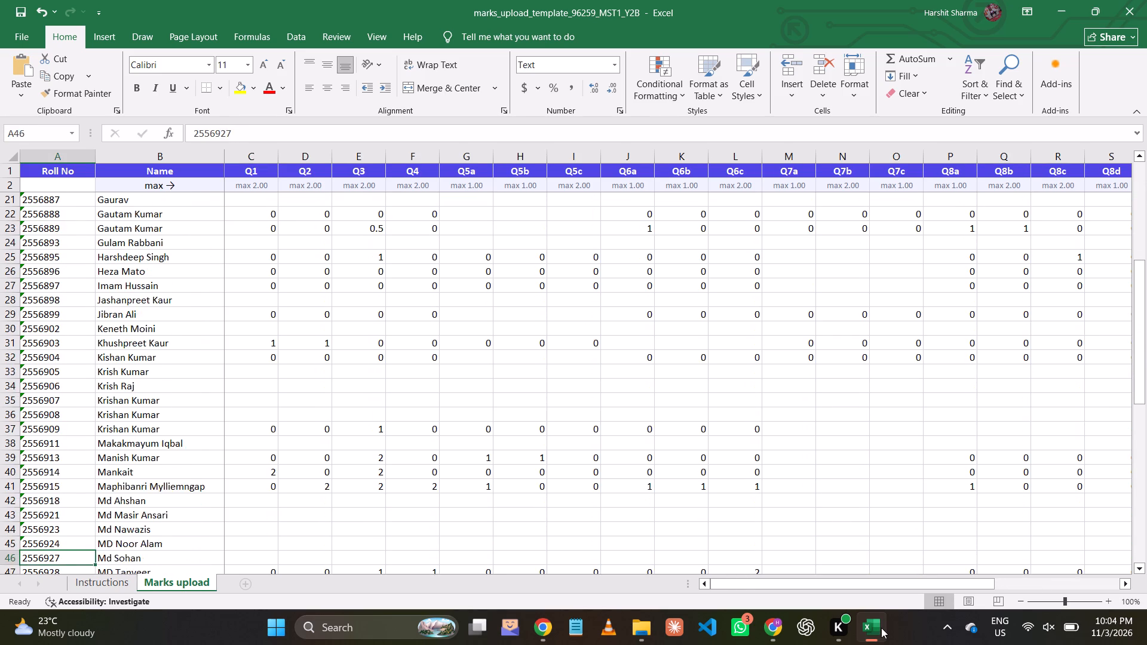
pyautogui.press('Down')
pyautogui.press('Down')
pyautogui.press('Down')
pyautogui.press('Down')
pyautogui.press('Down')
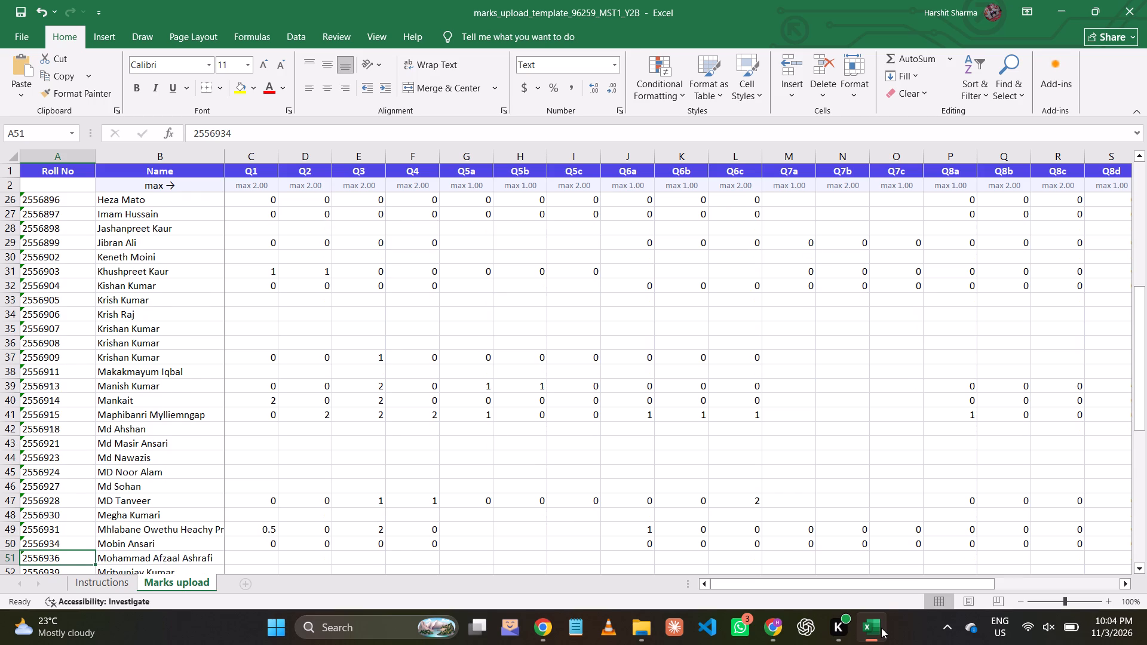
pyautogui.press('Down')
pyautogui.press('Down')
pyautogui.press('Down')
pyautogui.press('Right')
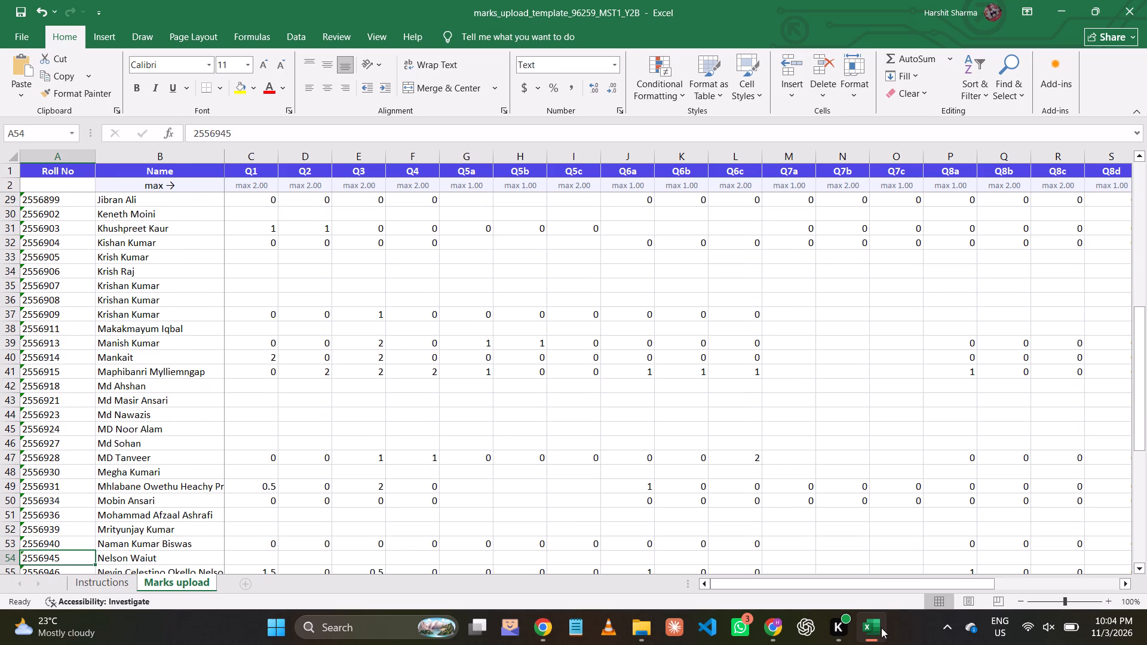
pyautogui.press('Right')
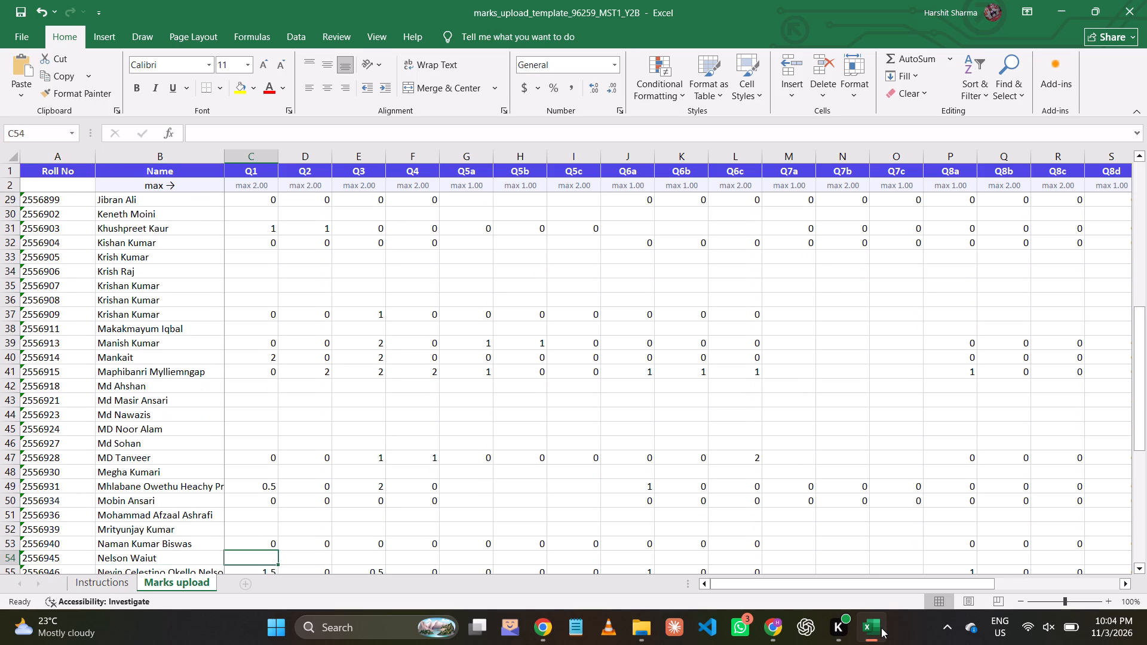
pyautogui.press('0')
pyautogui.press('Right')
pyautogui.press('0')
pyautogui.press('Right')
pyautogui.press('0')
pyautogui.press('Right')
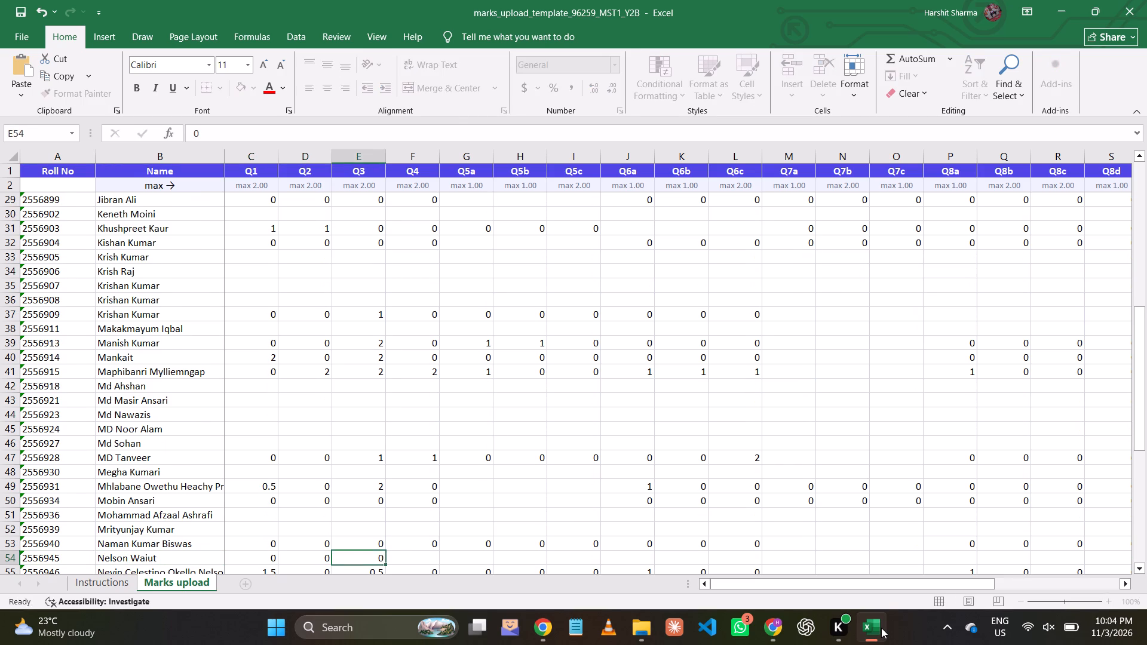
pyautogui.press('0')
pyautogui.press('Right')
# Enter 0 for each of Q5a to Q5c and Q6a to Q6c in row 54.
pyautogui.press('0')
pyautogui.press('Right')
pyautogui.press('0')
pyautogui.press('Right')
pyautogui.press('0')
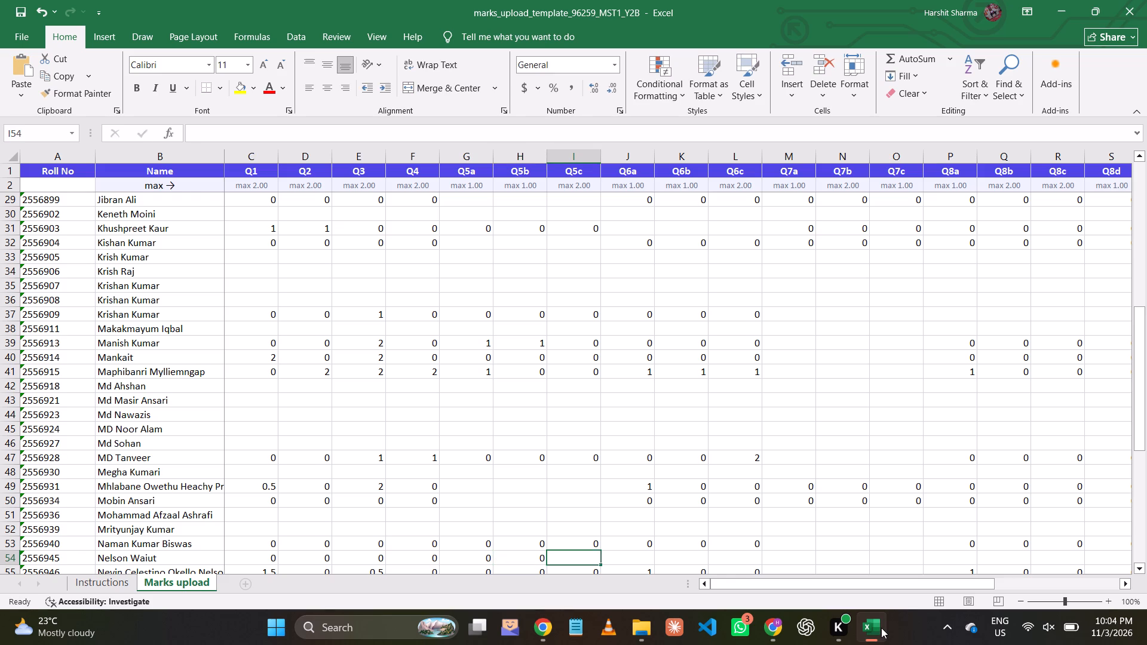
pyautogui.press('Right')
pyautogui.press('Right')
pyautogui.press('0')
pyautogui.press('Left')
pyautogui.press('0')
pyautogui.press('Right')
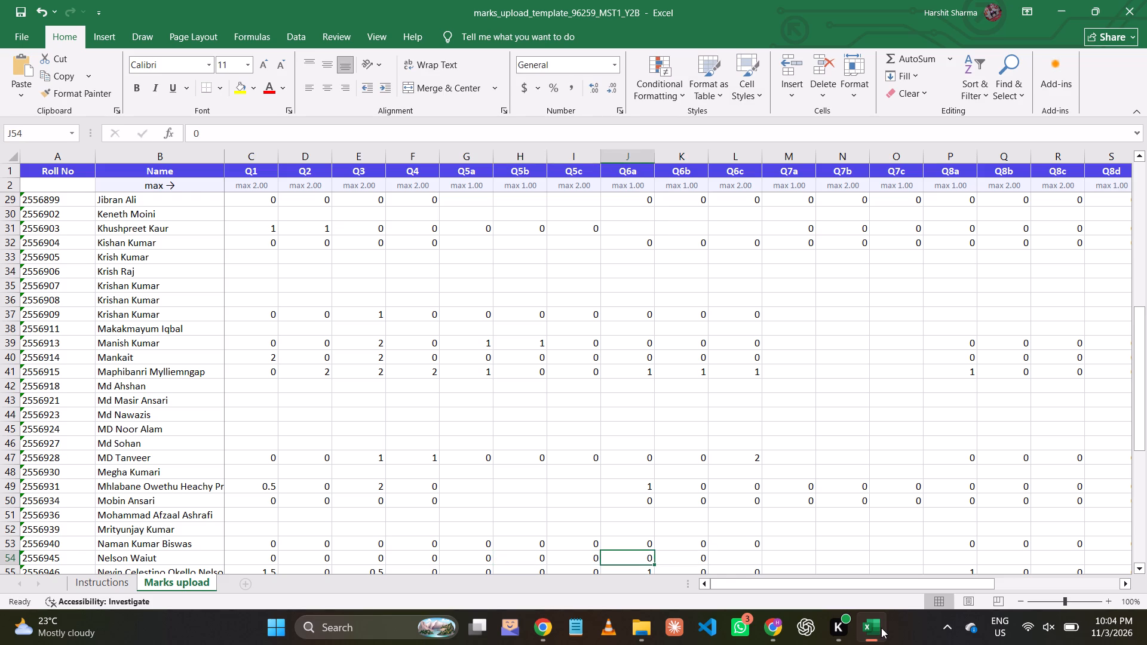
pyautogui.press('Right')
pyautogui.press('0')
pyautogui.press('Right')
# Leave the Q7 parts blank in row 54 and enter 0 for each of Q8a to Q8e.
pyautogui.press('Right')
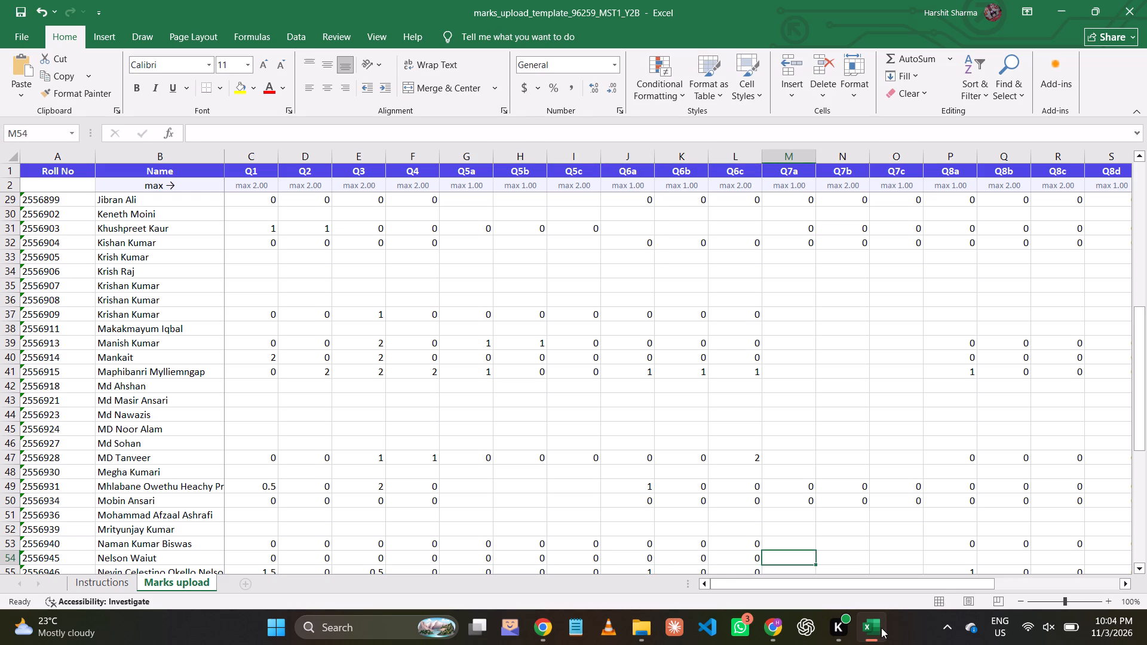
pyautogui.press('Right')
pyautogui.press('Right')
pyautogui.press('0')
pyautogui.press('Right')
pyautogui.press('0')
pyautogui.press('Right')
pyautogui.press('0')
pyautogui.press('Right')
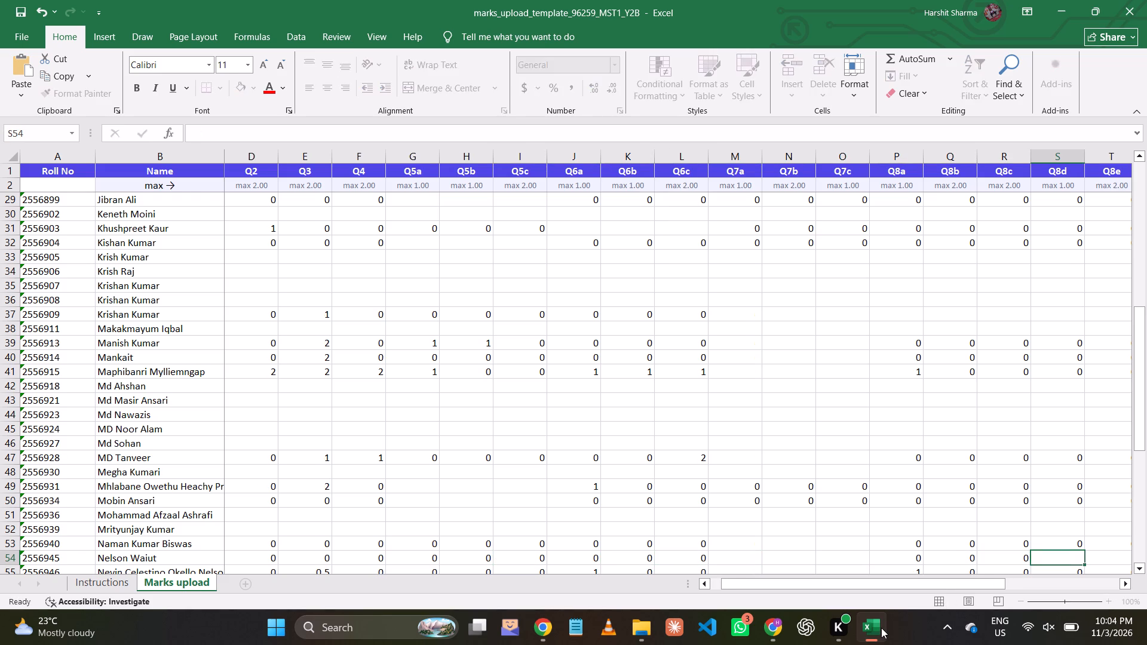
pyautogui.press('0')
pyautogui.press('Right')
pyautogui.press('0')
pyautogui.press('Right')
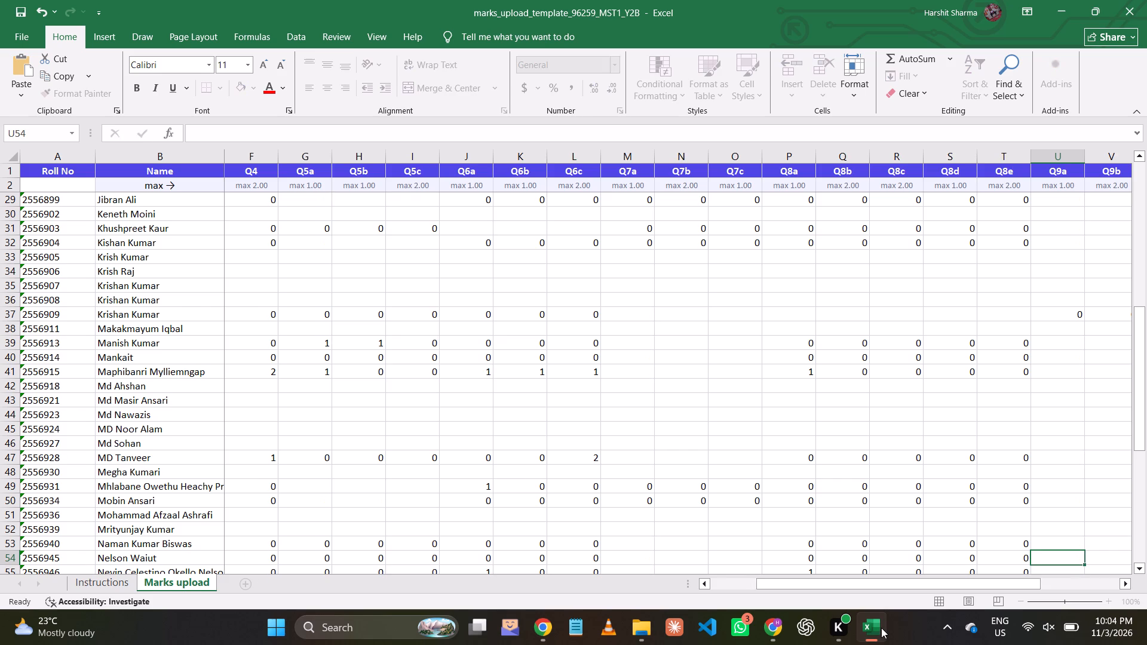
# Find the student in row 24 and enter 0 for each of Q1 to Q4.
pyautogui.press('Down')
pyautogui.press('Left')
pyautogui.press('Left')
pyautogui.press('Left')
pyautogui.press('Left')
pyautogui.press('Left')
pyautogui.press('Left')
pyautogui.press('Left')
pyautogui.press('Left')
pyautogui.press('Left')
pyautogui.press('Left')
pyautogui.press('Left')
pyautogui.press('Left')
pyautogui.press('Left')
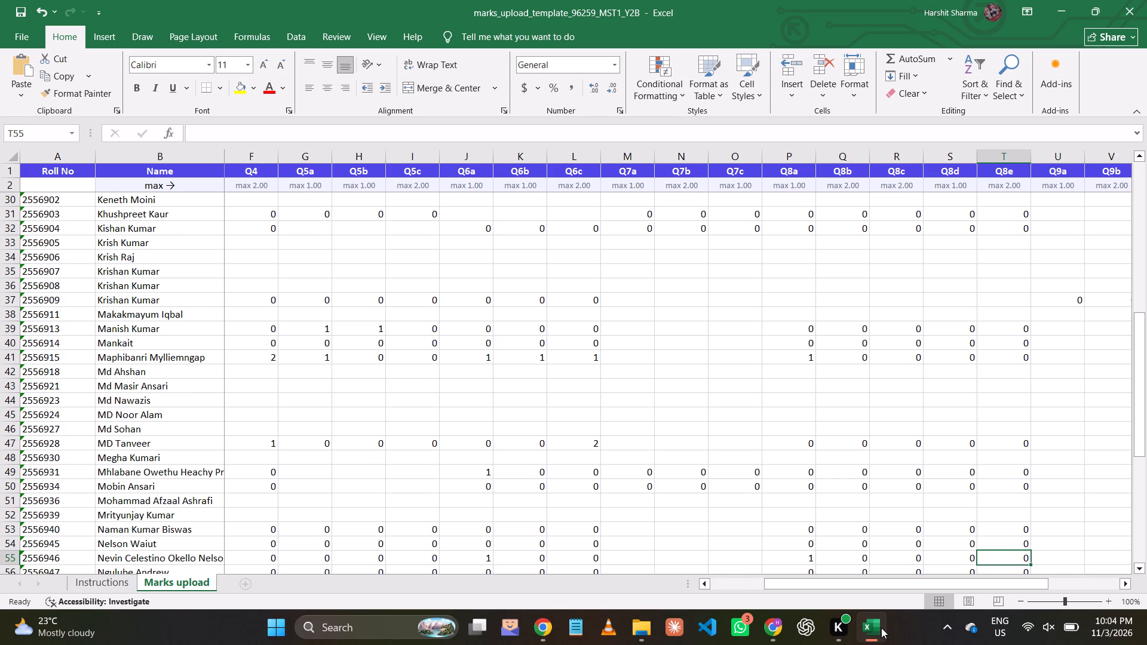
pyautogui.press('Down')
pyautogui.press('Down')
pyautogui.press('Down')
pyautogui.press('Down')
pyautogui.press('Down')
pyautogui.press('Down')
pyautogui.press('Down')
pyautogui.press('Down')
pyautogui.press('Down')
pyautogui.press('Down')
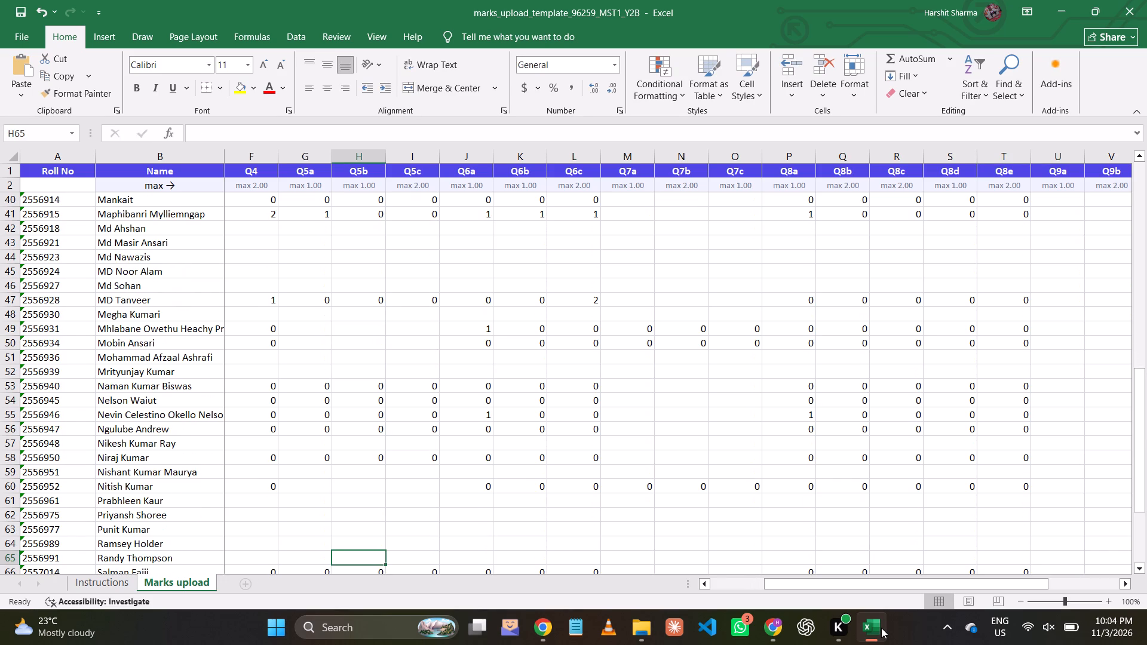
pyautogui.press('Up')
pyautogui.press('Up')
pyautogui.press('Up')
pyautogui.press('Up')
pyautogui.press('Up')
pyautogui.press('Up')
pyautogui.press('Up')
pyautogui.press('Up')
pyautogui.press('Up')
pyautogui.press('Up')
pyautogui.press('Up')
pyautogui.press('Up')
pyautogui.press('Up')
pyautogui.press('Up')
pyautogui.press('Up')
pyautogui.press('Up')
pyautogui.press('Up')
pyautogui.press('Up')
pyautogui.press('Up')
pyautogui.press('Up')
pyautogui.press('Up')
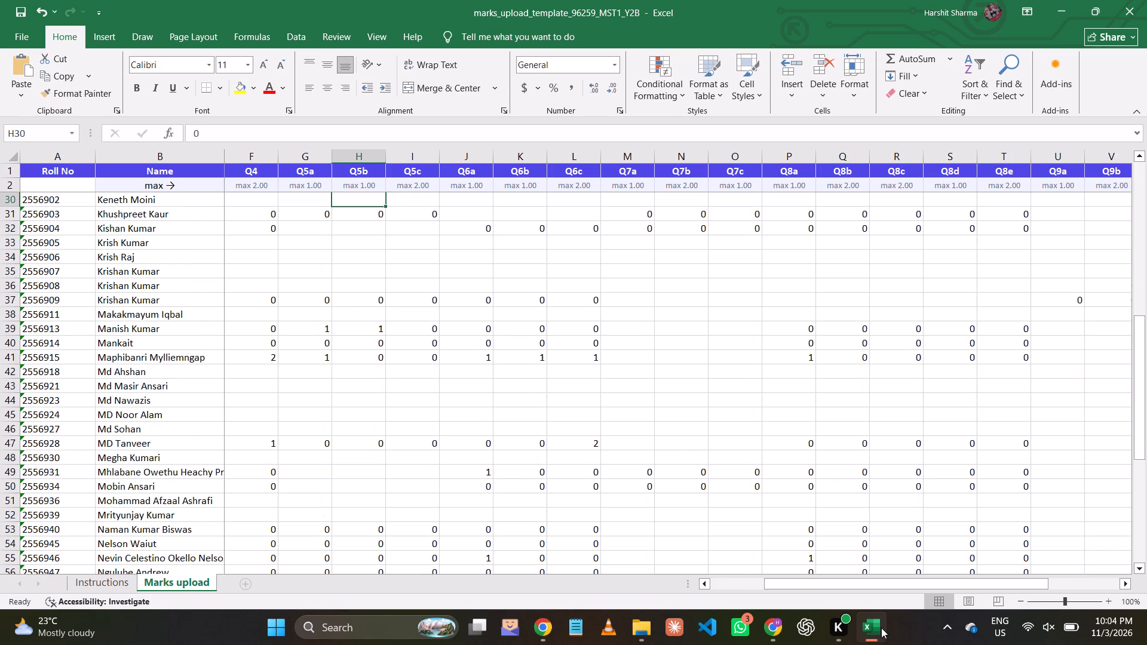
pyautogui.press('Up')
pyautogui.press('Up')
pyautogui.press('Up')
pyautogui.press('Up')
pyautogui.press('Up')
pyautogui.press('Up')
pyautogui.press('Up')
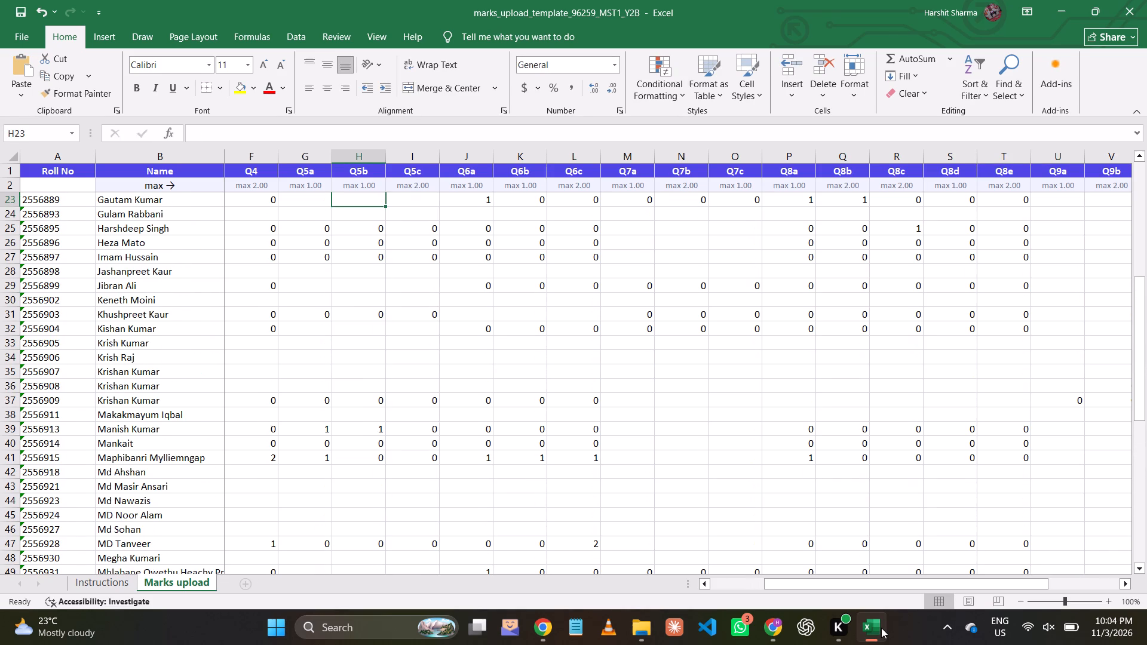
pyautogui.press('Down')
pyautogui.press('Left')
pyautogui.press('Left')
pyautogui.press('Left')
pyautogui.press('Left')
pyautogui.press('Left')
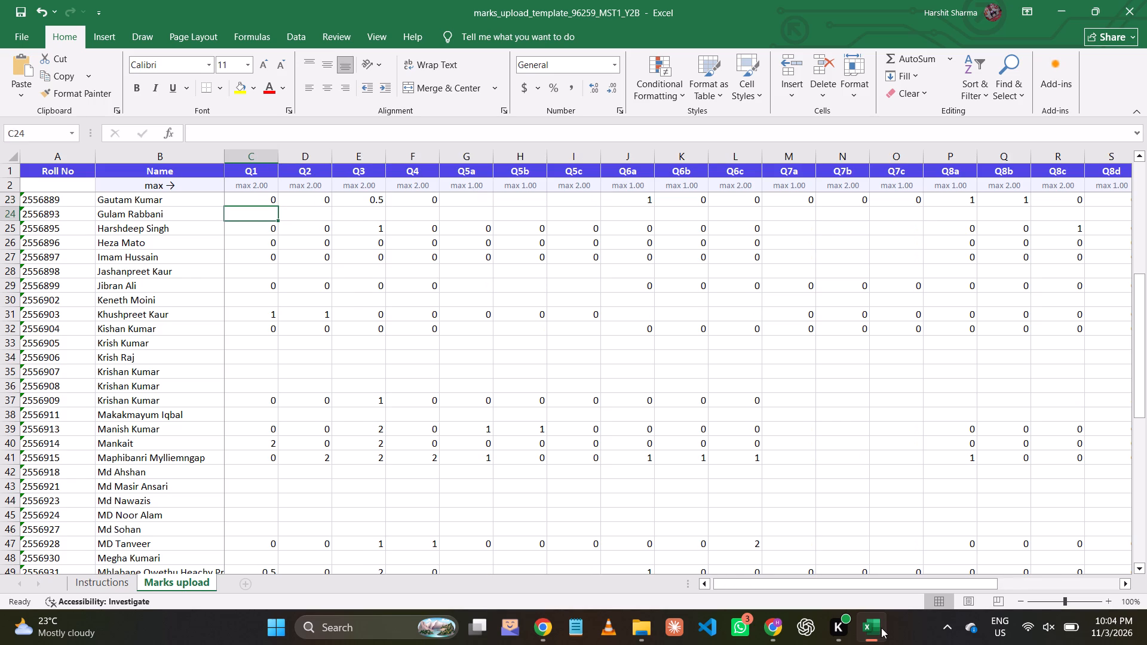
pyautogui.press('0')
pyautogui.press('Right')
pyautogui.press('0')
pyautogui.press('Right')
pyautogui.press('0')
pyautogui.press('Right')
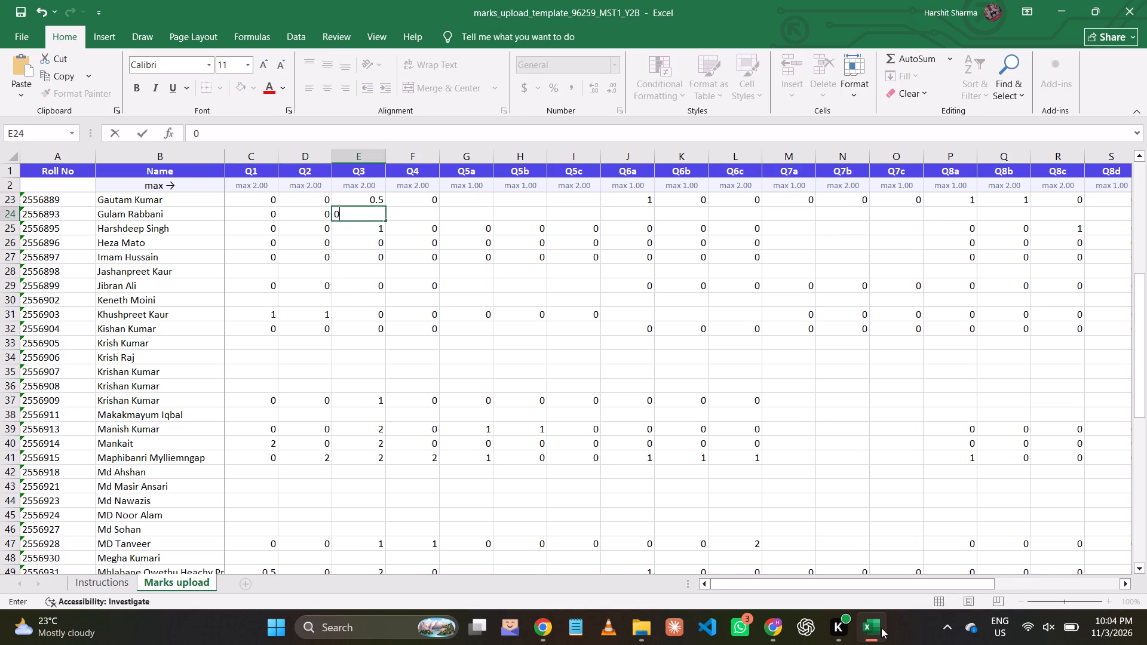
pyautogui.press('0')
pyautogui.press('Right')
# Enter 0 for each of Q5a to Q5c and Q6a to Q6c in row 24.
pyautogui.press('0')
pyautogui.press('Right')
pyautogui.press('0')
pyautogui.press('Right')
pyautogui.press('0')
pyautogui.press('Right')
pyautogui.press('0')
pyautogui.press('Right')
pyautogui.press('0')
pyautogui.press('Right')
pyautogui.press('0')
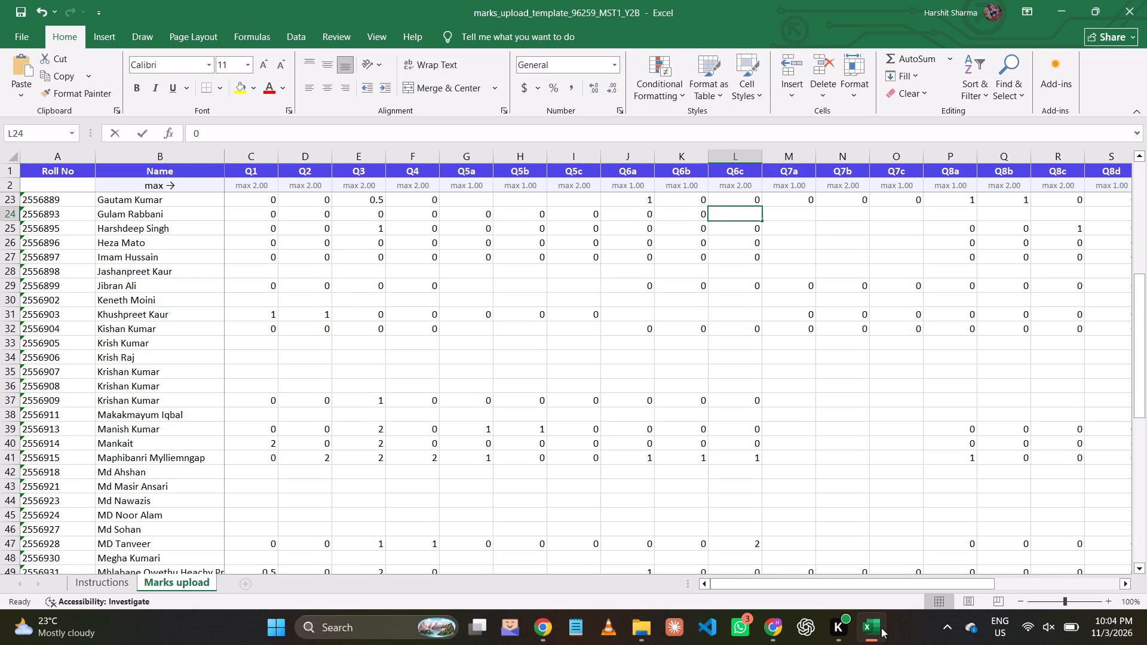
pyautogui.press('Right')
# Leave the Q7 parts blank in row 24 and enter 0 for each of Q8a to Q8e.
pyautogui.press('Right')
pyautogui.press('Right')
pyautogui.press('Right')
pyautogui.press('0')
pyautogui.press('Right')
pyautogui.press('0')
pyautogui.press('Right')
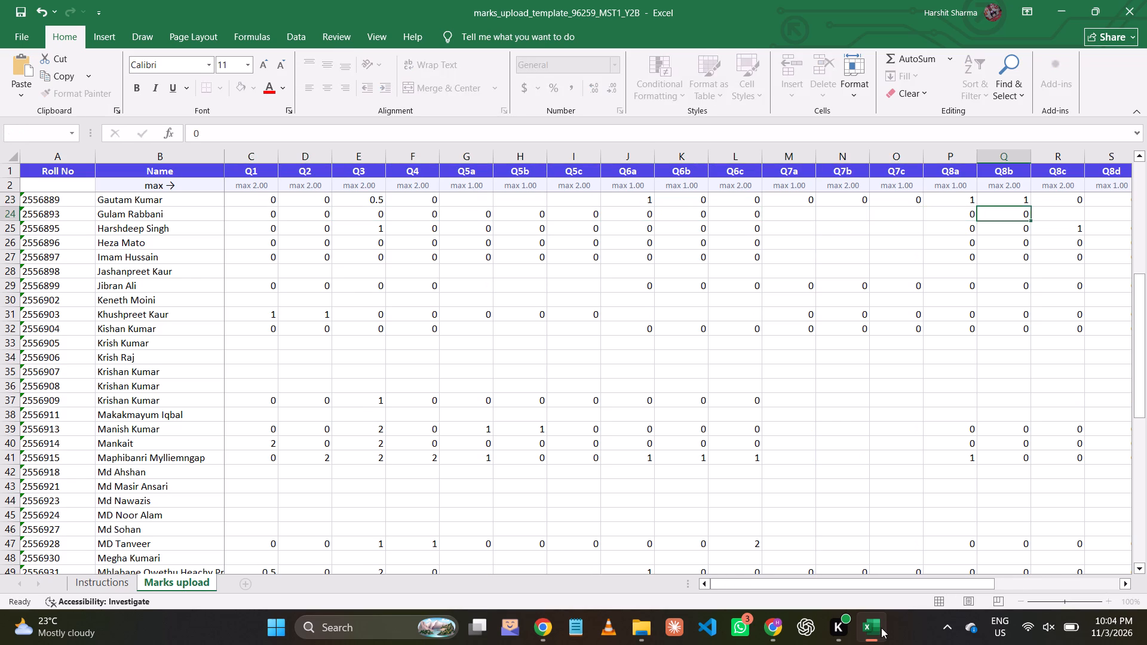
pyautogui.press('0')
pyautogui.press('Right')
pyautogui.press('0')
pyautogui.press('Right')
pyautogui.press('0')
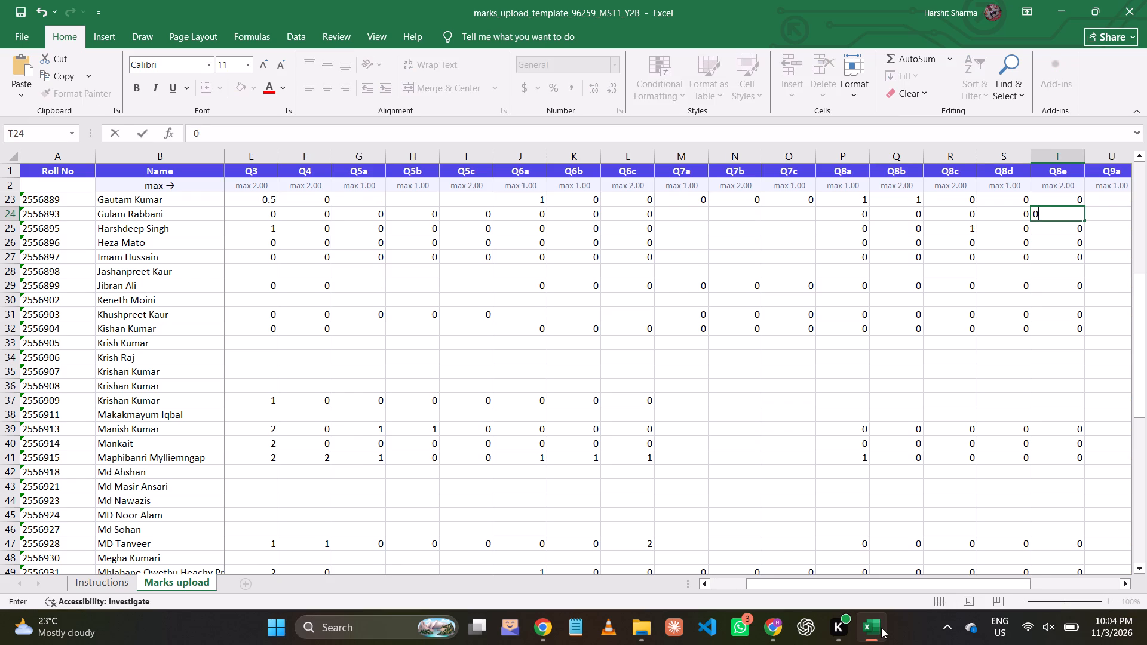
pyautogui.press('Right')
# Find the student in row 57 and enter 0 for each of Q1 to Q4.
pyautogui.press('Right')
pyautogui.press('Right')
pyautogui.press('Right')
pyautogui.press('Right')
pyautogui.press('Left')
pyautogui.press('Left')
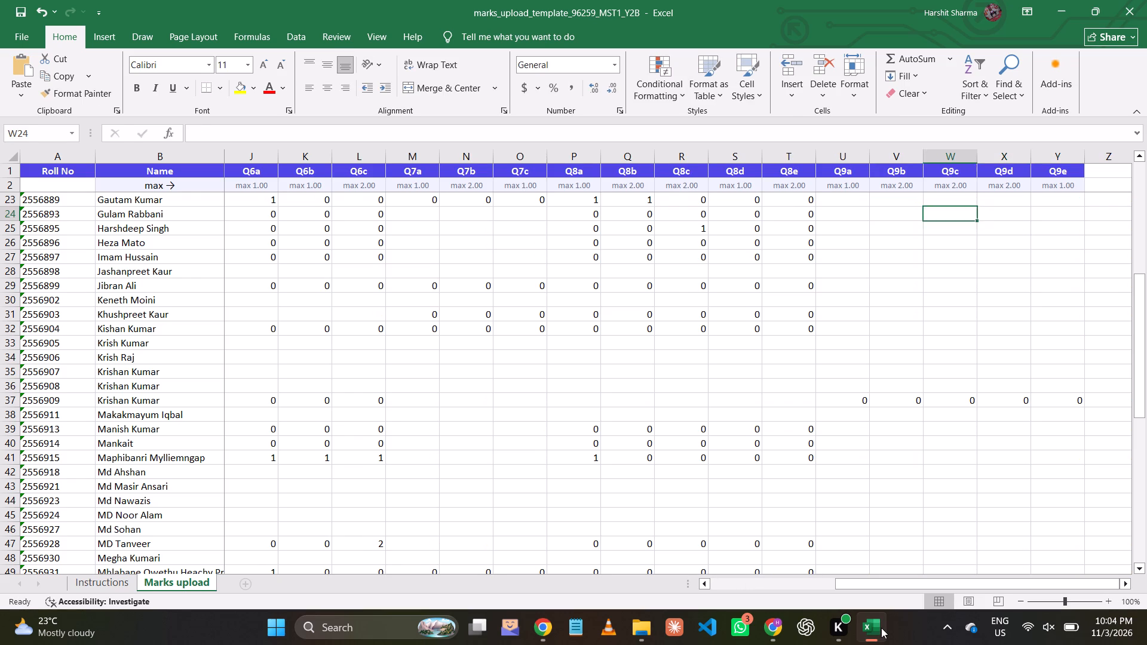
pyautogui.press('Left')
pyautogui.press('Left')
pyautogui.press('Down')
pyautogui.press('Left')
pyautogui.press('Left')
pyautogui.press('Left')
pyautogui.press('Left')
pyautogui.press('Left')
pyautogui.press('Left')
pyautogui.press('Down')
pyautogui.press('Down')
pyautogui.press('Down')
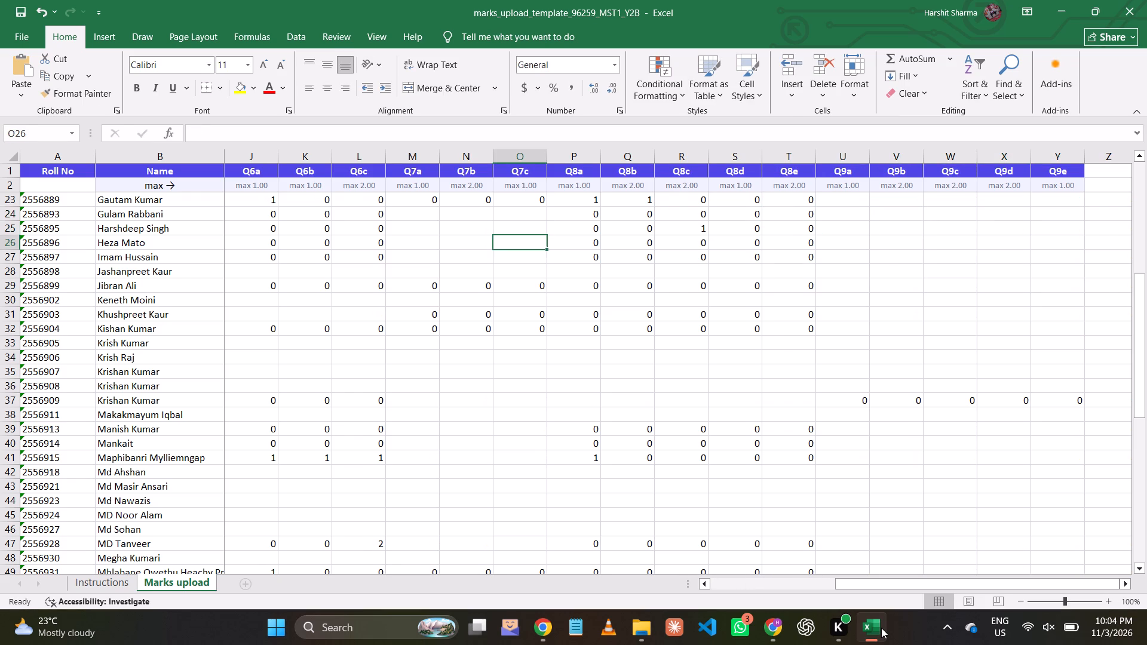
pyautogui.press('Left')
pyautogui.press('Down')
pyautogui.press('Down')
pyautogui.press('Down')
pyautogui.press('Down')
pyautogui.press('Down')
pyautogui.press('Down')
pyautogui.press('Down')
pyautogui.press('Down')
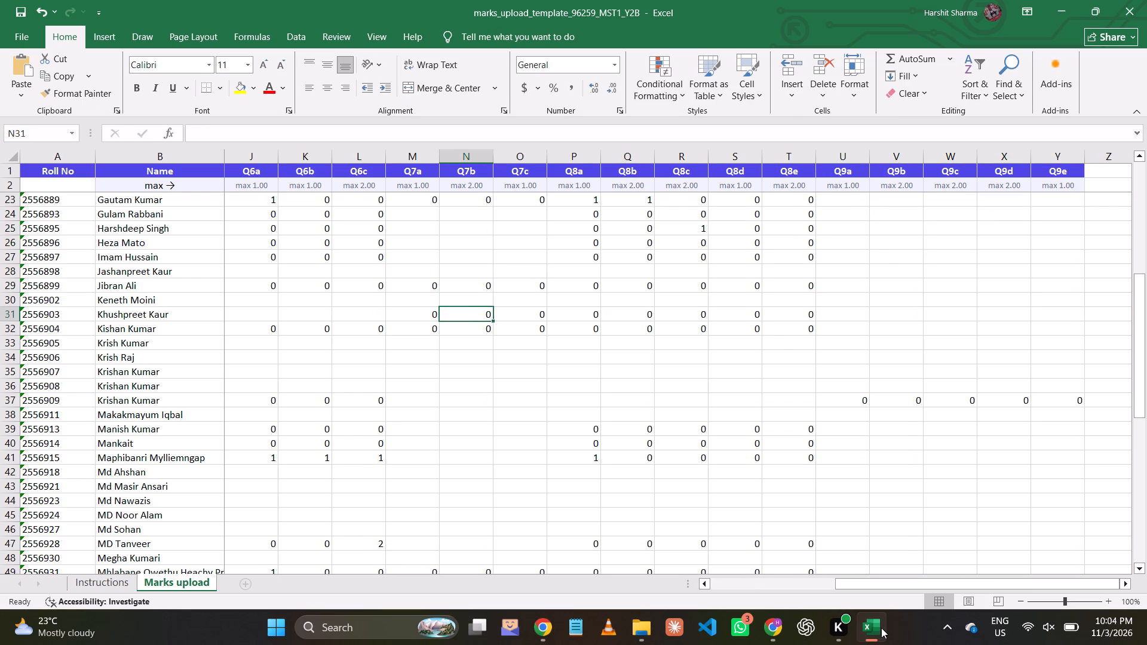
pyautogui.press('Left')
pyautogui.press('Left')
pyautogui.press('Left')
pyautogui.press('Left')
pyautogui.press('Left')
pyautogui.press('Down')
pyautogui.press('Down')
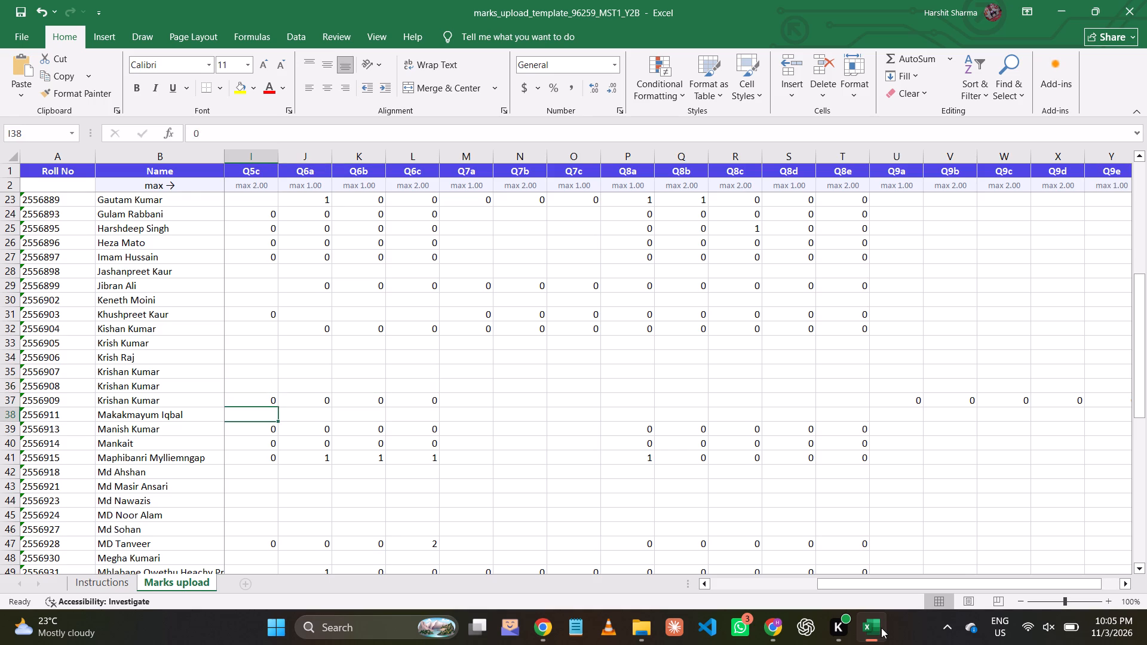
pyautogui.press('Down')
pyautogui.press('Down')
pyautogui.press('Down')
pyautogui.press('Down')
pyautogui.press('Down')
pyautogui.press('Down')
pyautogui.press('Down')
pyautogui.press('Down')
pyautogui.press('Down')
pyautogui.press('Down')
pyautogui.press('Down')
pyautogui.press('Down')
pyautogui.press('Down')
pyautogui.press('Down')
pyautogui.press('Down')
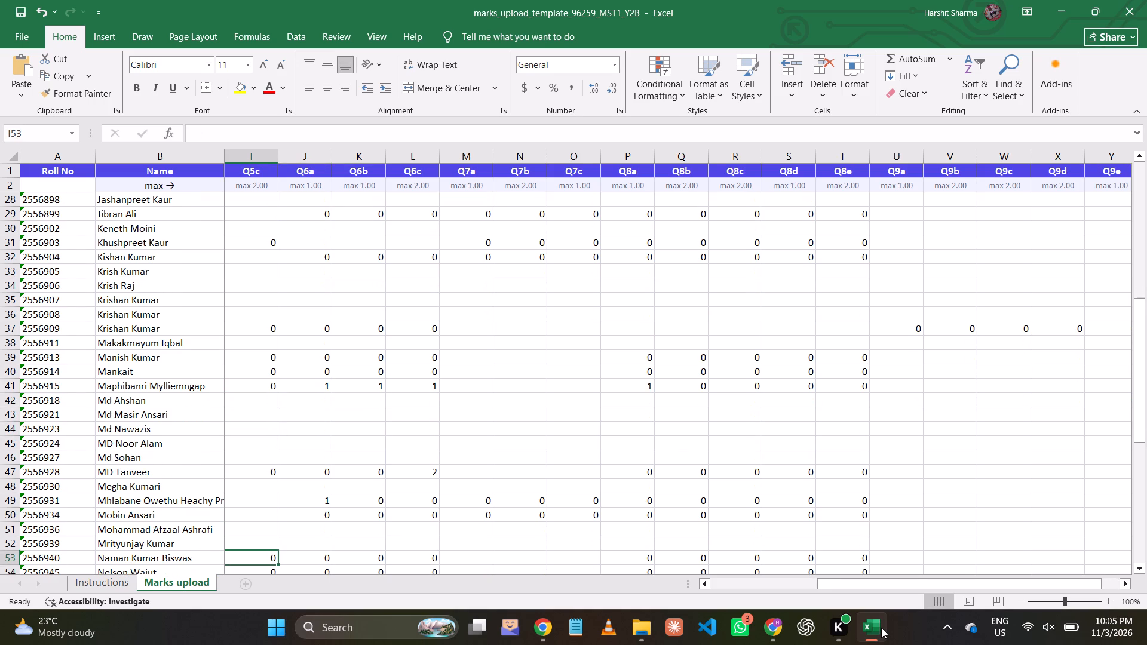
pyautogui.press('Left')
pyautogui.press('Left')
pyautogui.press('Left')
pyautogui.press('Left')
pyautogui.press('Left')
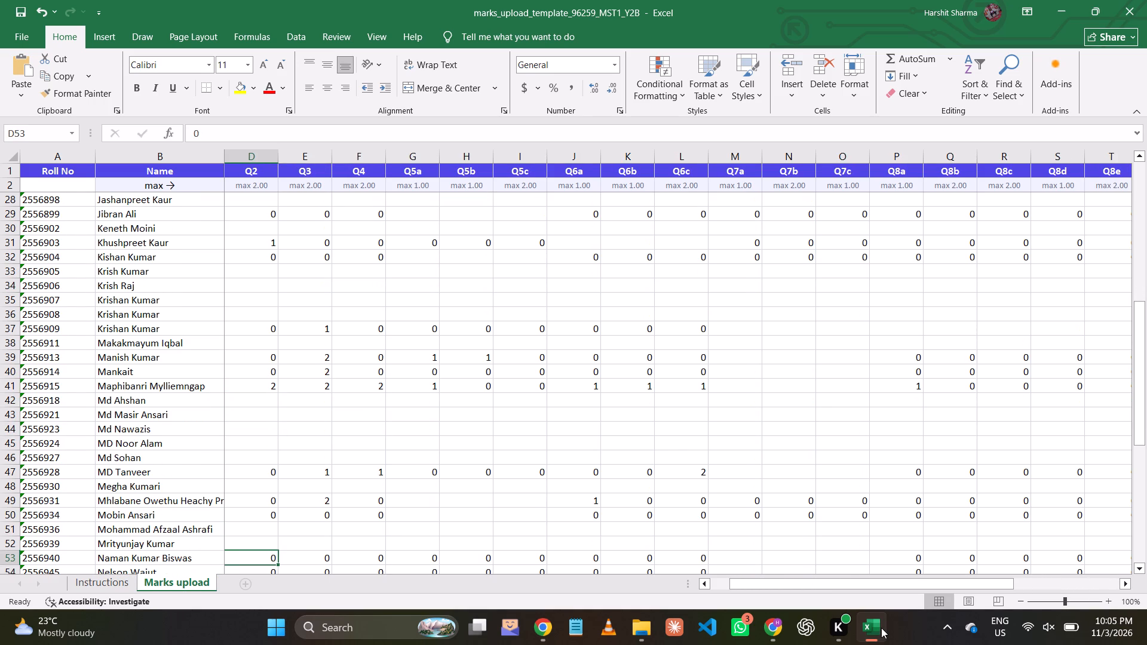
pyautogui.press('Left')
pyautogui.press('Down')
pyautogui.press('Down')
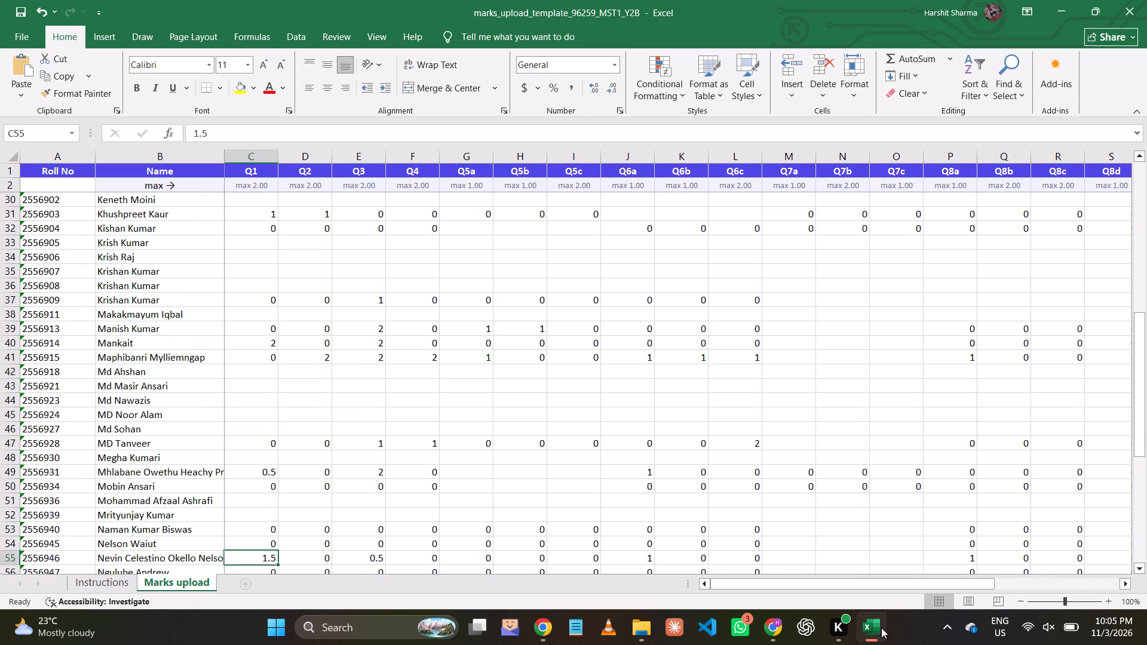
pyautogui.press('Down')
pyautogui.press('Down')
pyautogui.press('Left')
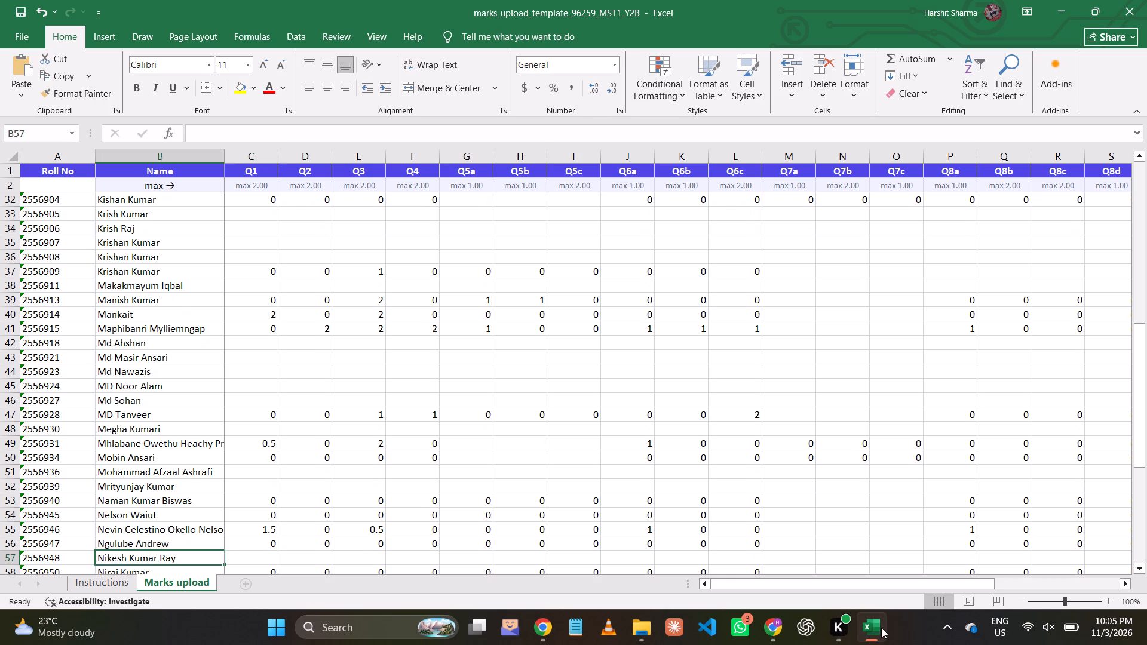
pyautogui.press('Right')
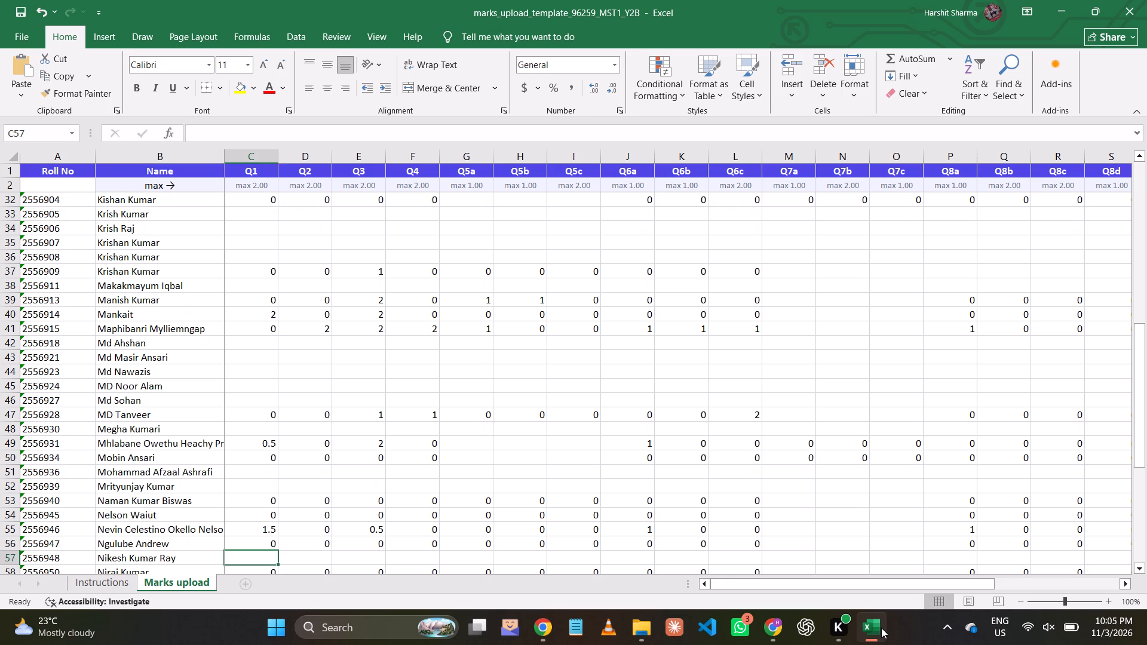
pyautogui.press('0')
pyautogui.press('Right')
pyautogui.press('0')
pyautogui.press('Right')
pyautogui.press('0')
pyautogui.press('Right')
pyautogui.press('0')
pyautogui.press('Right')
# Enter 0 for each of Q5a to Q5c and Q6a to Q6c in row 57.
pyautogui.press('0')
pyautogui.press('Right')
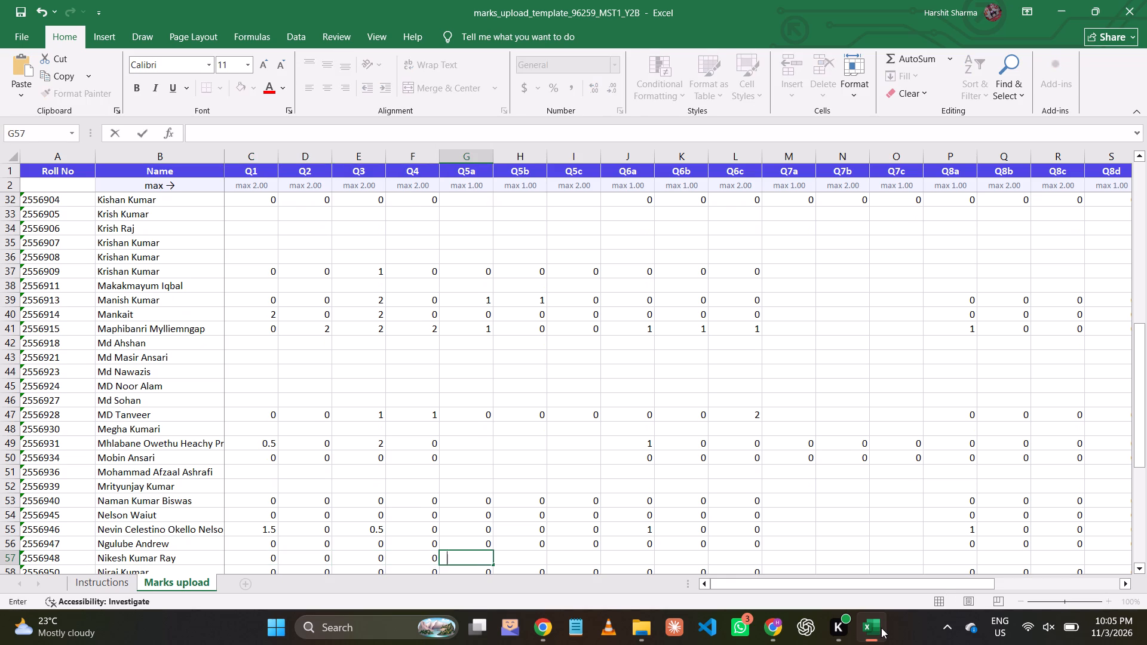
pyautogui.press('0')
pyautogui.press('Right')
pyautogui.press('0')
pyautogui.press('Right')
pyautogui.press('0')
pyautogui.press('Right')
pyautogui.press('0')
pyautogui.press('Right')
pyautogui.press('0')
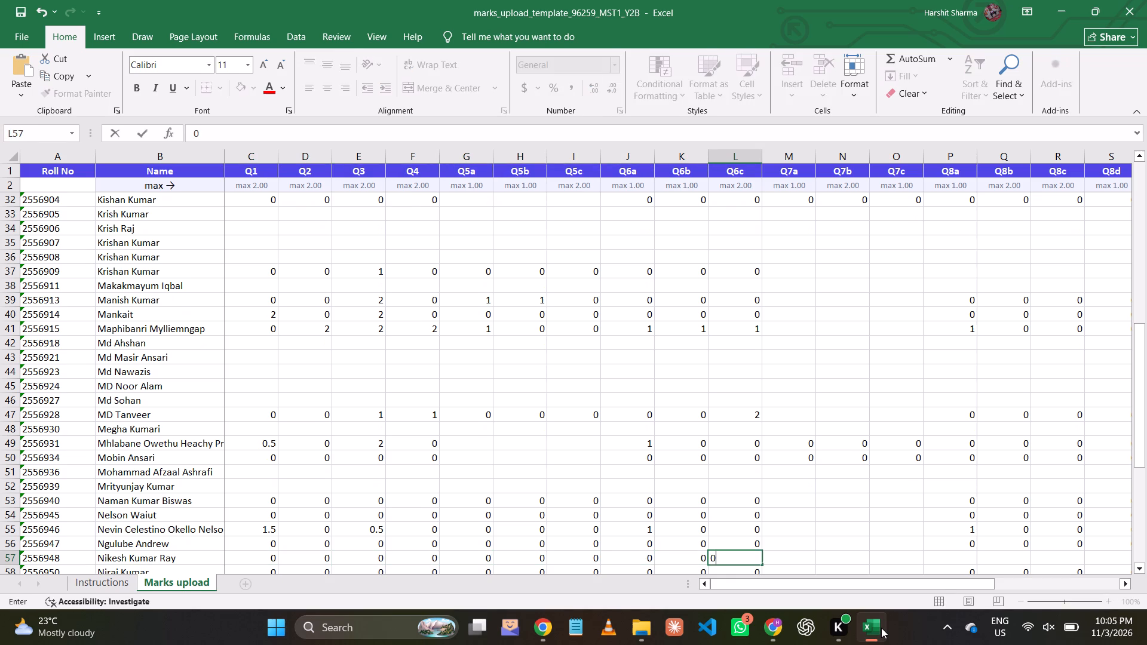
pyautogui.press('Right')
# Leave the Q7 parts blank in row 57 and enter 0 for each of Q8a to Q8e.
pyautogui.press('Right')
pyautogui.press('Right')
pyautogui.press('Right')
pyautogui.press('0')
pyautogui.press('Right')
pyautogui.press('0')
pyautogui.press('Right')
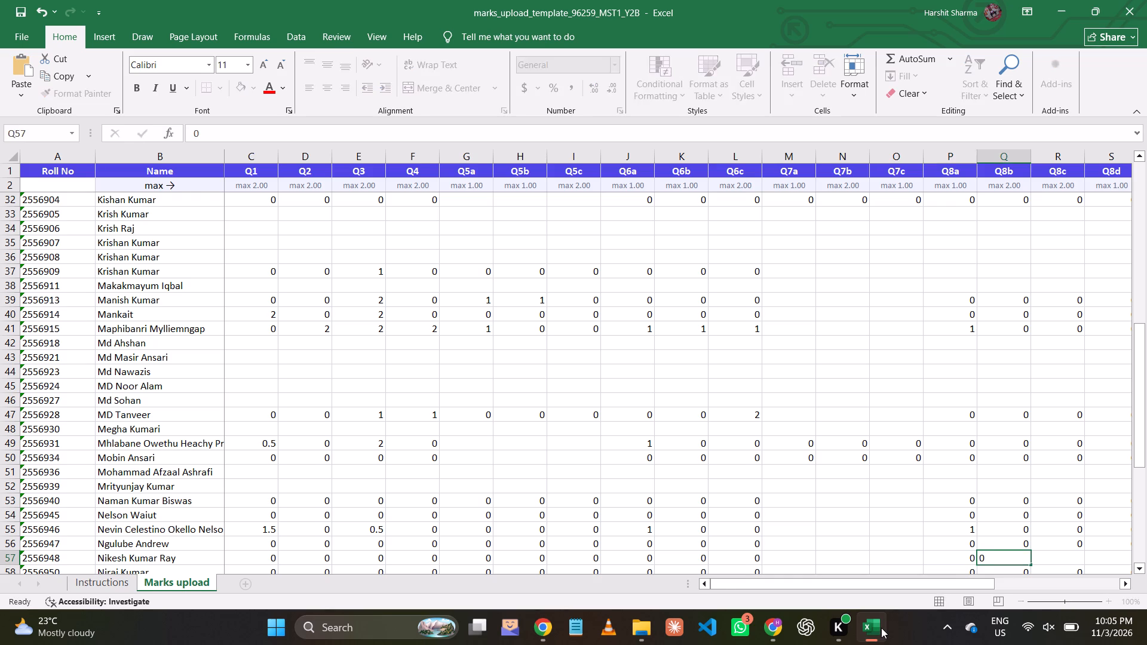
pyautogui.press('0')
pyautogui.press('Right')
pyautogui.press('0')
pyautogui.press('Right')
pyautogui.press('0')
pyautogui.press('Right')
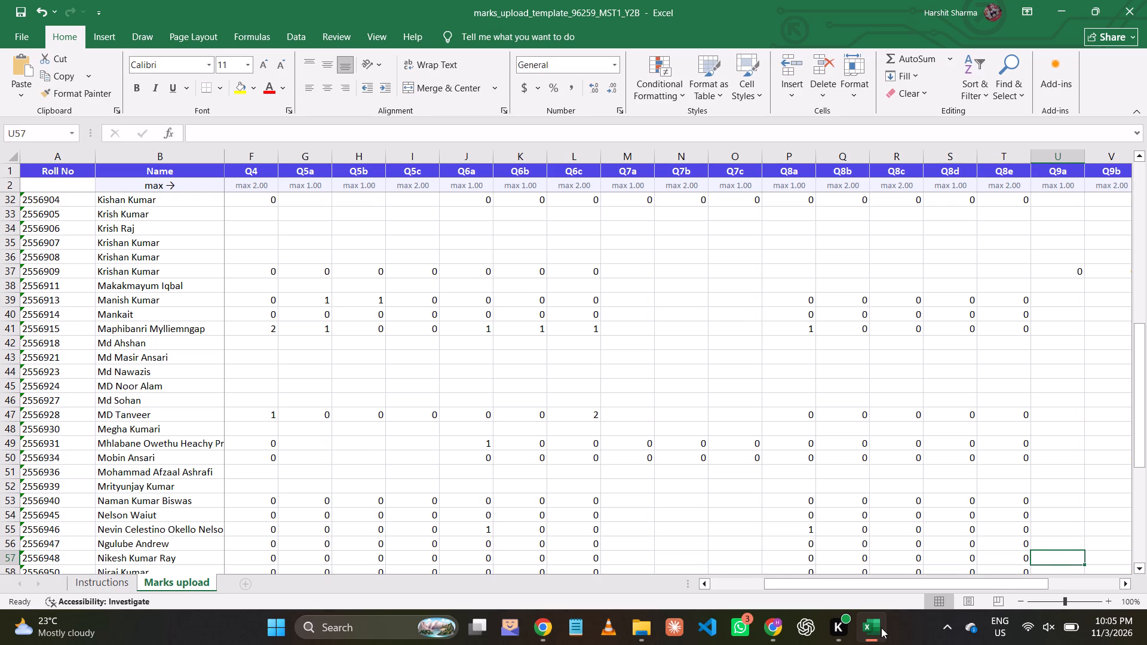
# Save the marks workbook.
pyautogui.press('Down')
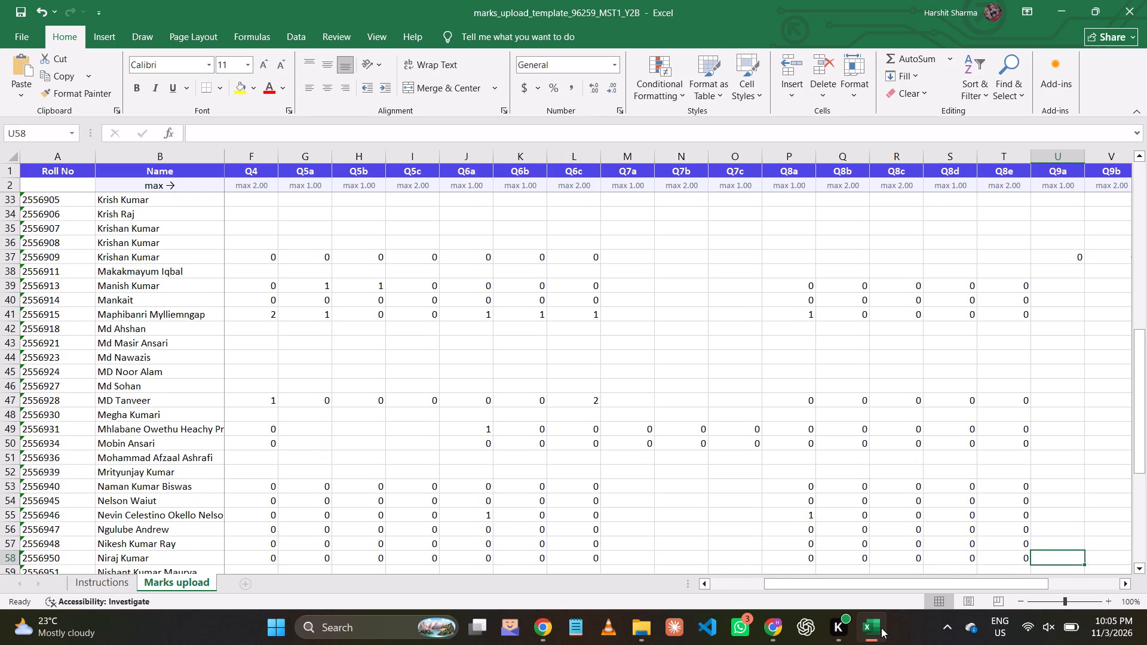
pyautogui.hotkey('ctrl', 's')
# Find the student in row 4 and enter 0 for each of Q1 to Q4.
pyautogui.press('Up')
pyautogui.press('Up')
pyautogui.press('Up')
pyautogui.press('Up')
pyautogui.press('Up')
pyautogui.press('Up')
pyautogui.press('Up')
pyautogui.press('Up')
pyautogui.press('Up')
pyautogui.press('Up')
pyautogui.press('Up')
pyautogui.press('Up')
pyautogui.press('Up')
pyautogui.press('Up')
pyautogui.press('Up')
pyautogui.press('Up')
pyautogui.press('Up')
pyautogui.press('Up')
pyautogui.press('Up')
pyautogui.press('Up')
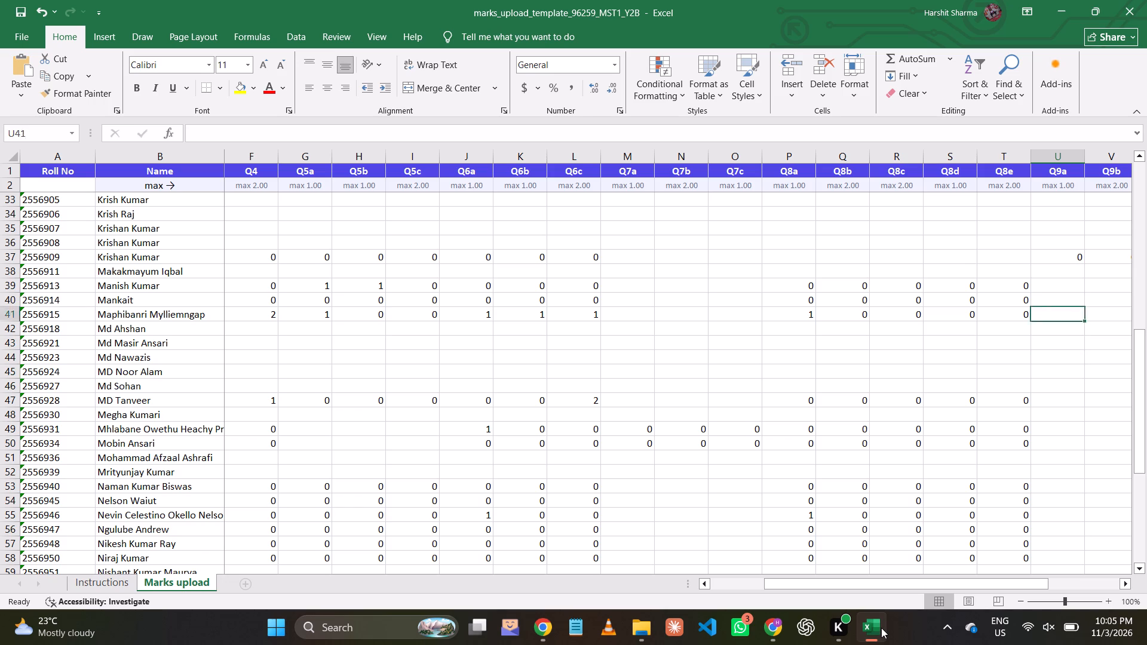
pyautogui.press('Left')
pyautogui.press('Left')
pyautogui.press('Left')
pyautogui.press('Left')
pyautogui.press('Left')
pyautogui.press('Left')
pyautogui.press('Left')
pyautogui.press('Left')
pyautogui.press('Left')
pyautogui.press('Left')
pyautogui.press('Left')
pyautogui.press('Left')
pyautogui.press('Left')
pyautogui.press('Left')
pyautogui.press('Left')
pyautogui.press('Left')
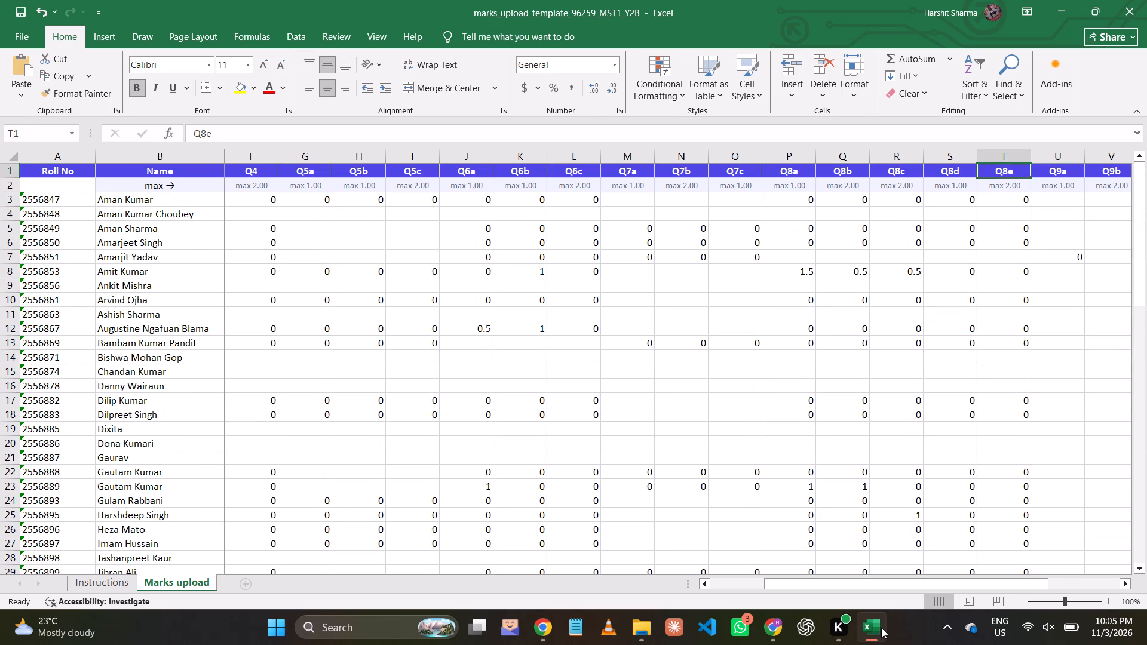
pyautogui.press('Down')
pyautogui.press('Down')
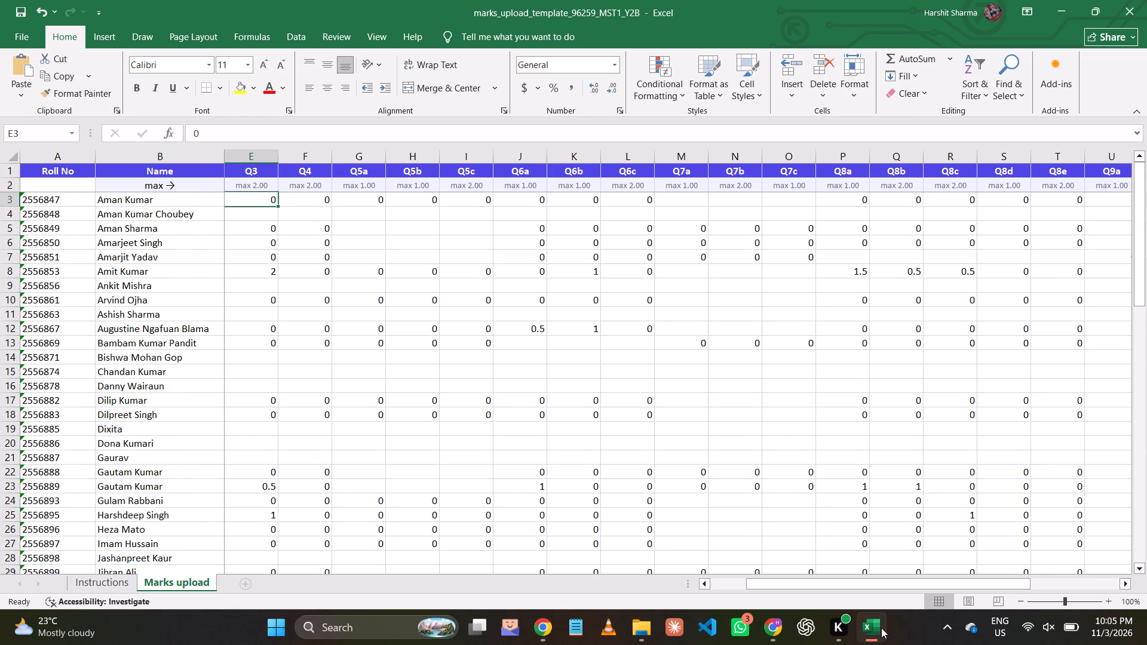
pyautogui.press('Down')
pyautogui.press('Left')
pyautogui.press('Left')
pyautogui.press('0')
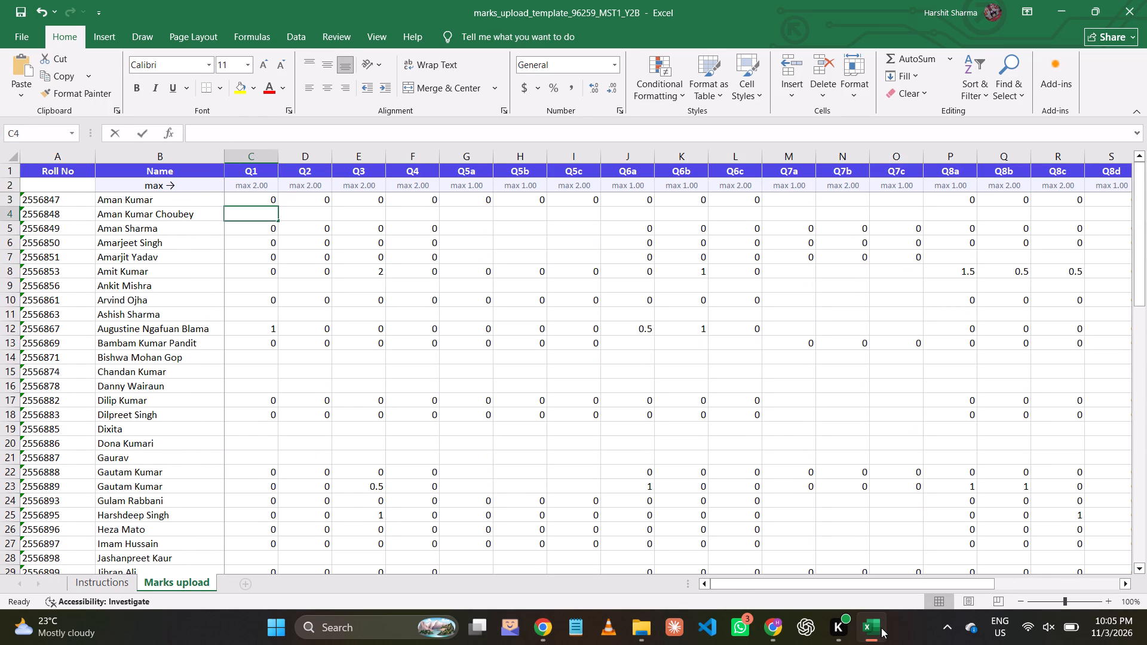
pyautogui.press('Right')
pyautogui.press('0')
pyautogui.press('Right')
pyautogui.press('0')
pyautogui.press('Right')
pyautogui.press('0')
pyautogui.press('Right')
# Enter 0 for each of Q5a to Q5c and Q6a to Q6c in row 4.
pyautogui.press('0')
pyautogui.press('Right')
pyautogui.press('0')
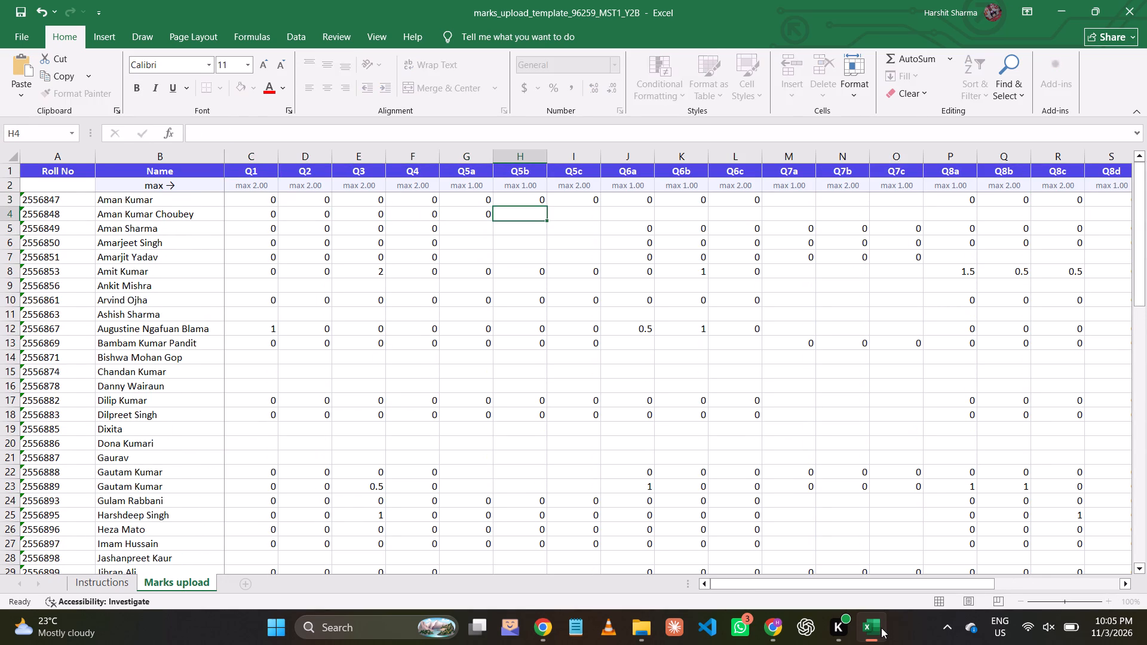
pyautogui.press('Right')
pyautogui.press('0')
pyautogui.press('Right')
pyautogui.press('0')
pyautogui.press('Right')
pyautogui.press('0')
pyautogui.press('Right')
pyautogui.press('0')
pyautogui.press('Right')
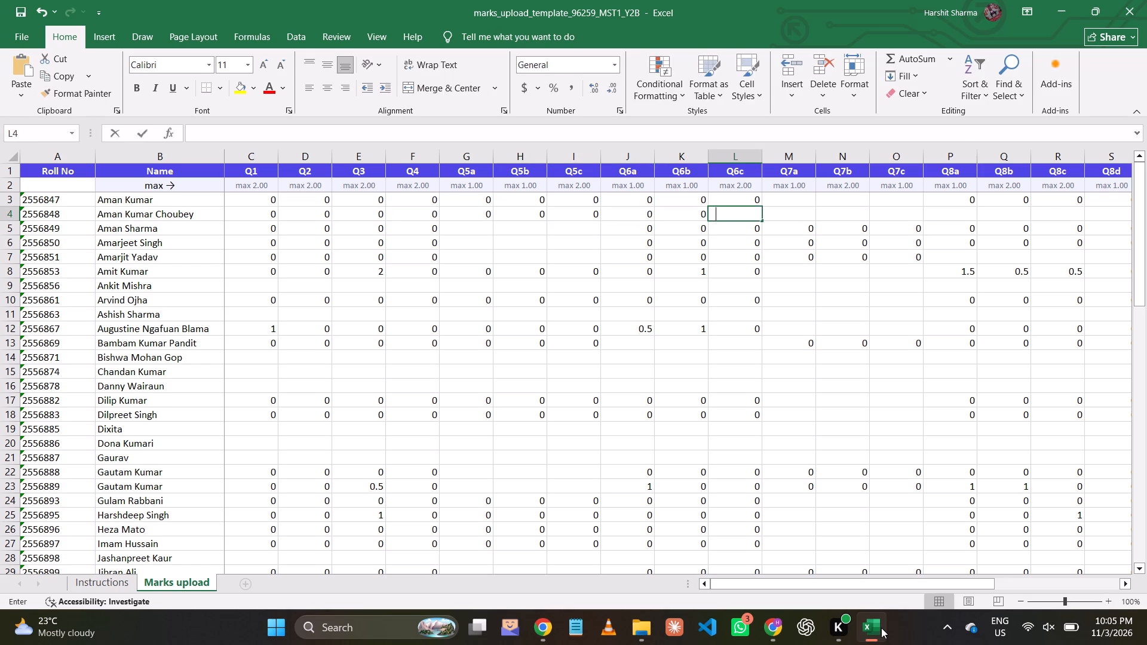
# Leave the Q7 parts blank in row 4 and enter 0 for each of Q8a to Q8e.
pyautogui.press('Right')
pyautogui.press('Right')
pyautogui.press('Right')
pyautogui.press('0')
pyautogui.press('Right')
pyautogui.press('0')
pyautogui.press('Right')
pyautogui.press('0')
pyautogui.press('Right')
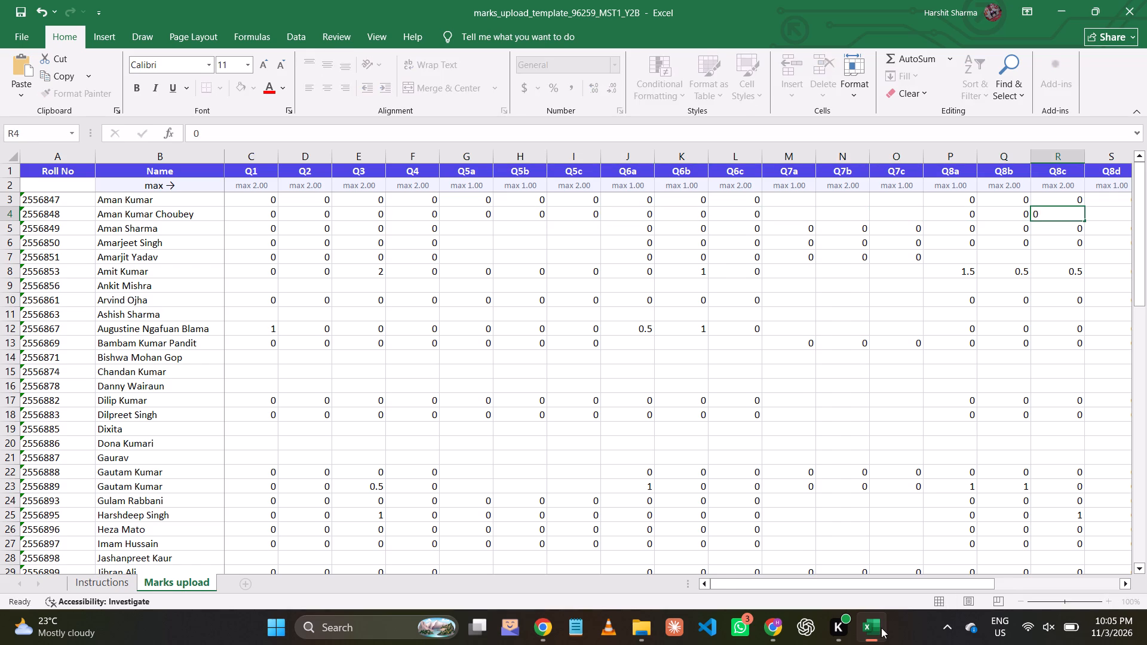
pyautogui.press('0')
pyautogui.press('Right')
pyautogui.press('0')
pyautogui.press('Right')
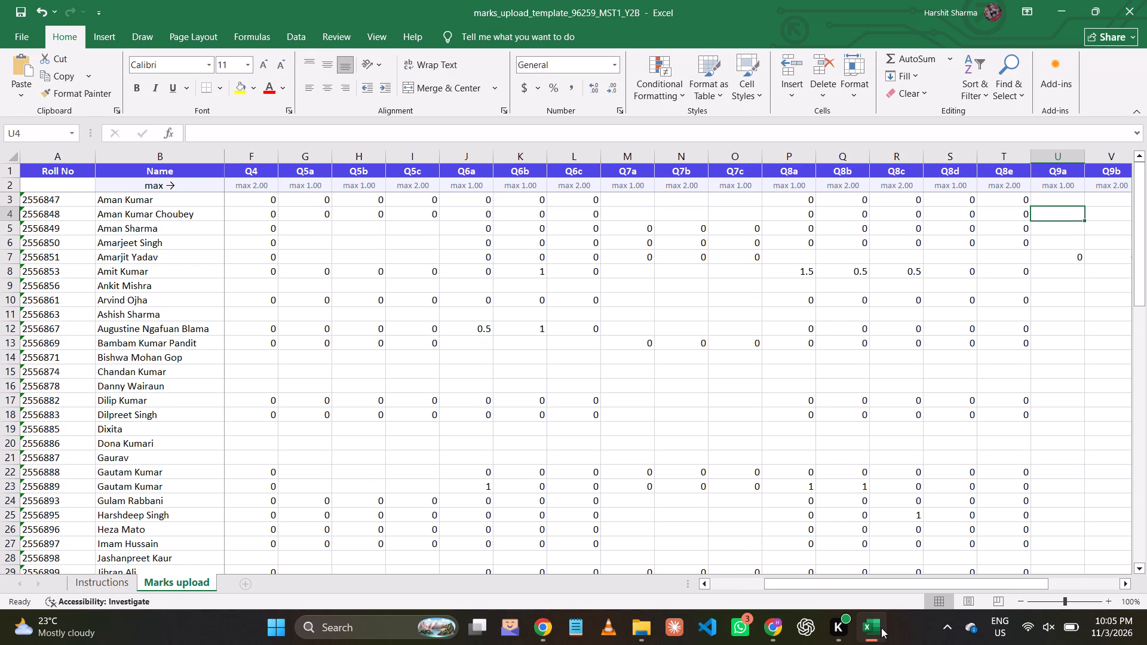
# Save the marks workbook.
pyautogui.hotkey('ctrl', 's')
# Find the student in row 70 and enter 2 for each of Q1 to Q4.
pyautogui.press('Down')
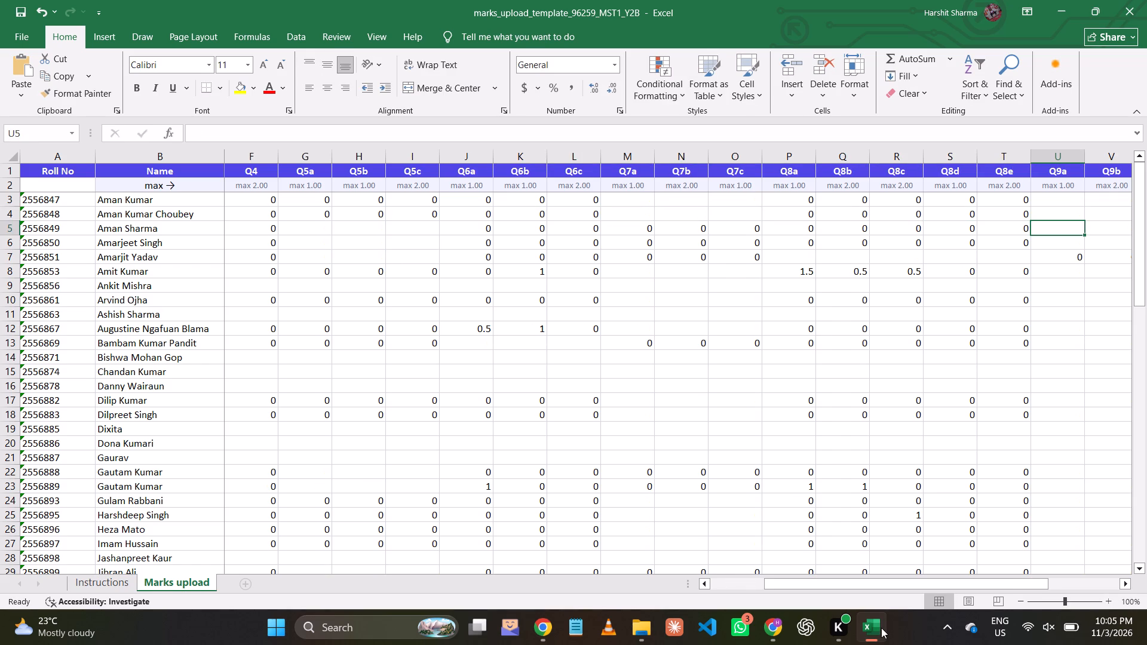
pyautogui.press('Left')
pyautogui.press('Left')
pyautogui.press('Left')
pyautogui.press('Left')
pyautogui.press('Left')
pyautogui.press('Left')
pyautogui.press('Left')
pyautogui.press('Left')
pyautogui.press('Left')
pyautogui.press('Left')
pyautogui.press('Left')
pyautogui.press('Left')
pyautogui.press('Left')
pyautogui.press('Left')
pyautogui.press('Left')
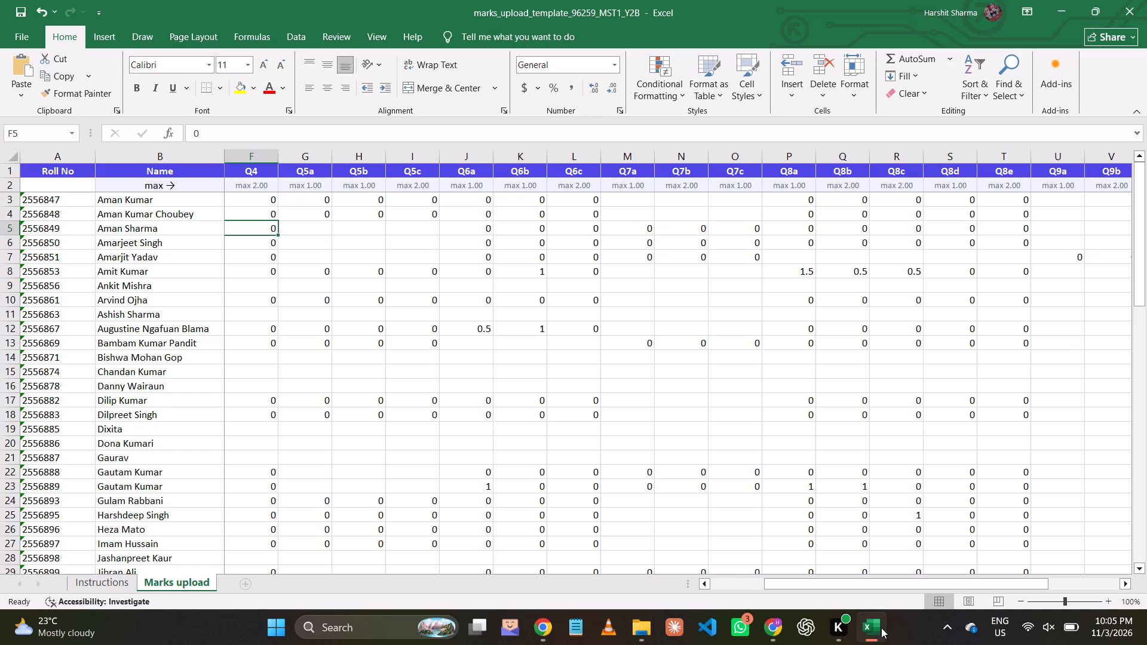
pyautogui.press('Down')
pyautogui.press('Down')
pyautogui.press('Down')
pyautogui.press('Down')
pyautogui.press('Down')
pyautogui.press('Down')
pyautogui.press('Down')
pyautogui.press('Down')
pyautogui.press('Down')
pyautogui.press('Down')
pyautogui.press('Down')
pyautogui.press('Down')
pyautogui.press('Down')
pyautogui.press('Down')
pyautogui.press('Down')
pyautogui.press('Down')
pyautogui.press('Down')
pyautogui.press('Down')
pyautogui.press('Down')
pyautogui.press('Down')
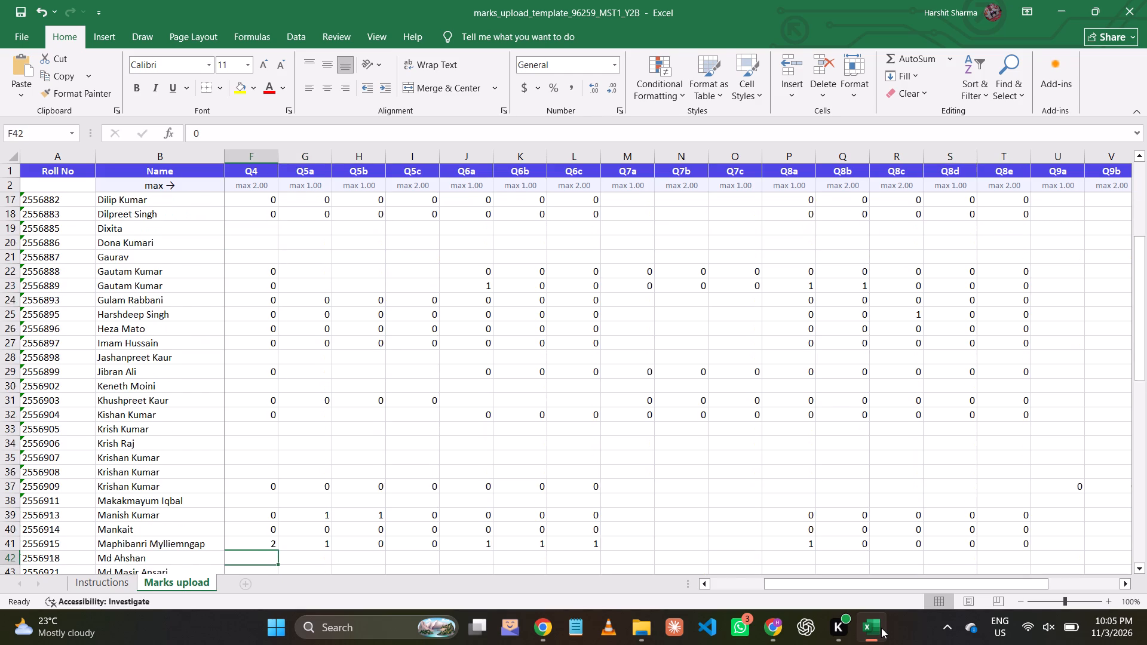
pyautogui.press('Down')
pyautogui.press('Left')
pyautogui.press('Left')
pyautogui.press('Left')
pyautogui.press('Left')
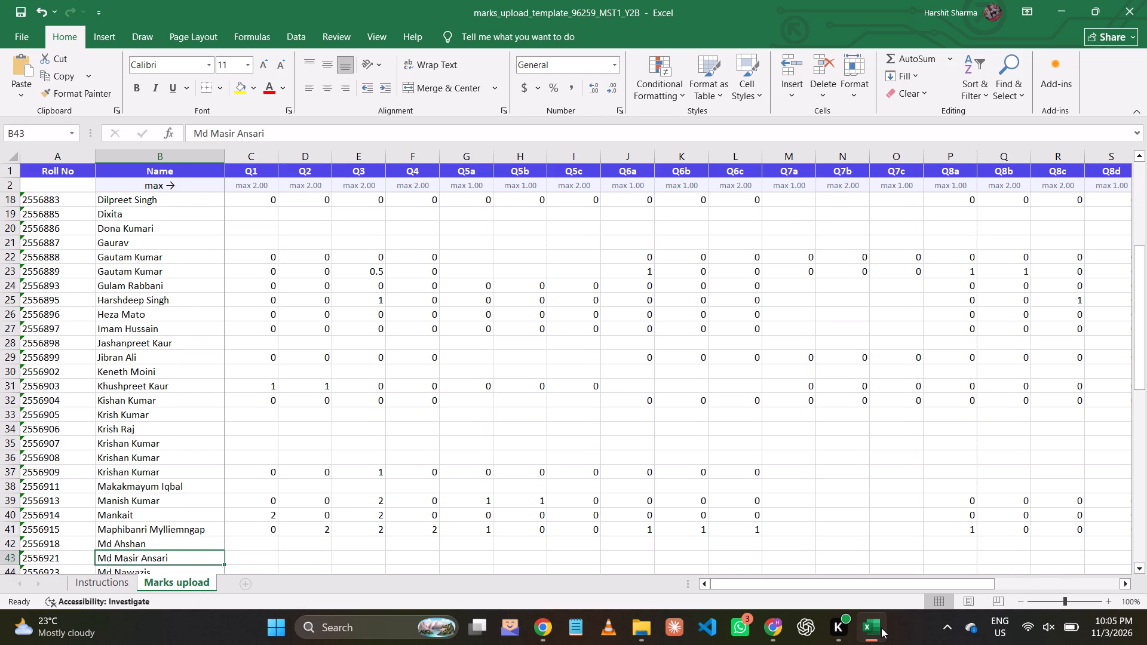
pyautogui.press('Down')
pyautogui.press('Down')
pyautogui.press('Down')
pyautogui.press('Down')
pyautogui.press('Down')
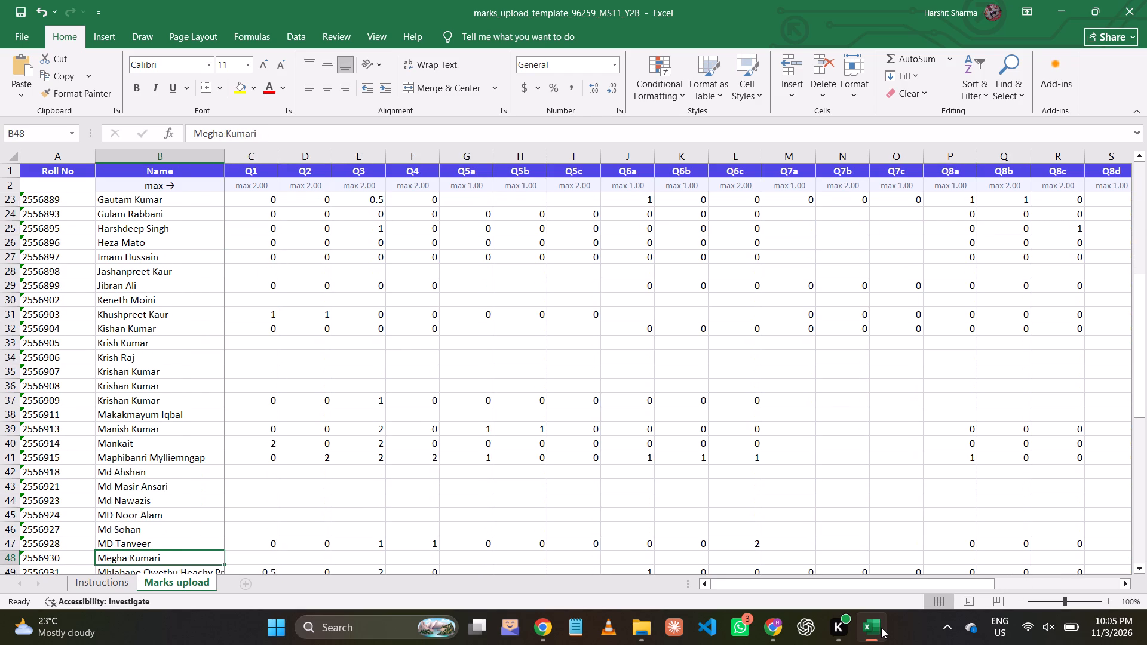
pyautogui.press('Down')
pyautogui.press('Down')
pyautogui.press('Down')
pyautogui.press('Down')
pyautogui.press('Down')
pyautogui.press('Down')
pyautogui.press('Down')
pyautogui.press('Down')
pyautogui.press('Down')
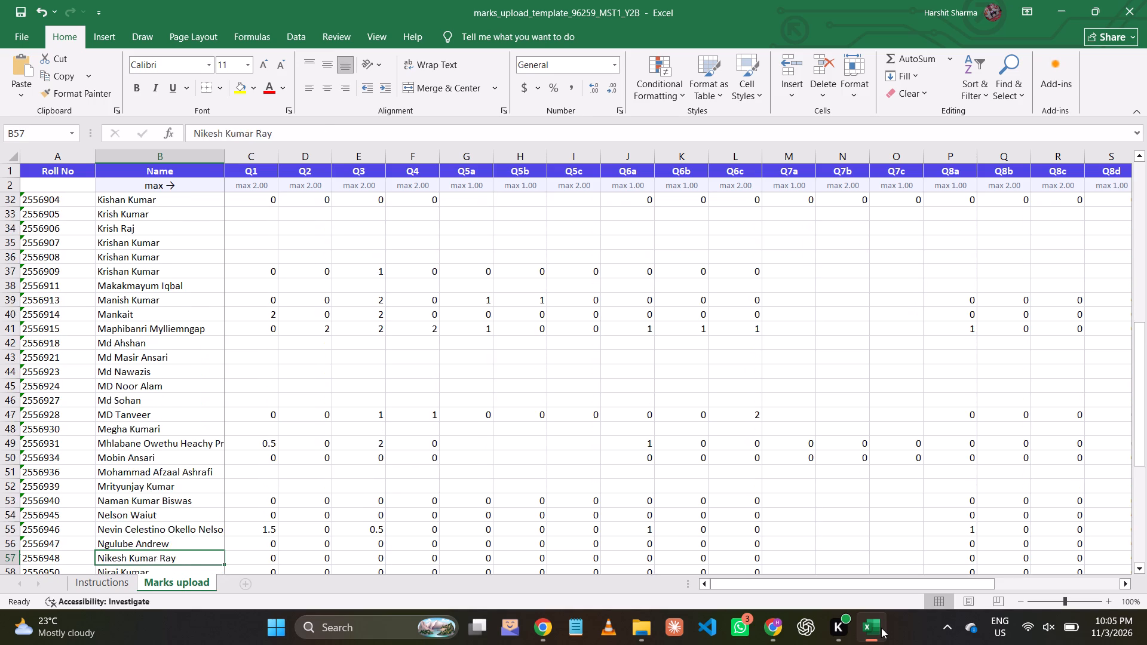
pyautogui.press('Down')
pyautogui.press('Down')
pyautogui.press('Down')
pyautogui.press('Down')
pyautogui.press('Down')
pyautogui.press('Down')
pyautogui.press('Down')
pyautogui.press('Down')
pyautogui.press('Down')
pyautogui.press('Down')
pyautogui.press('Down')
pyautogui.press('Down')
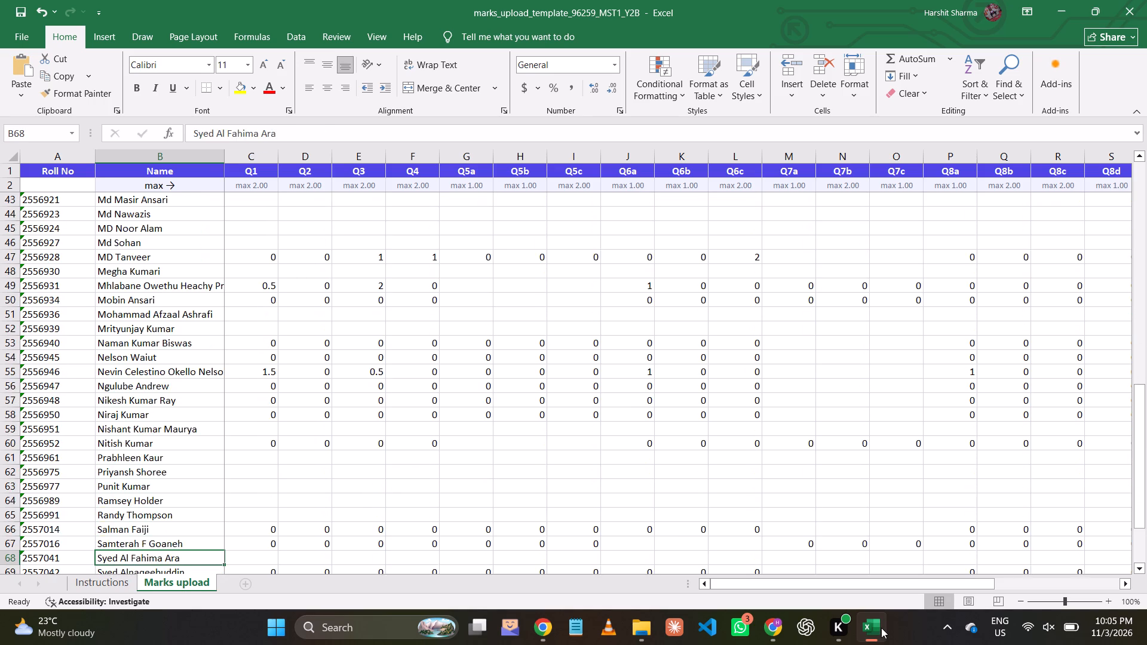
pyautogui.press('Down')
pyautogui.press('Down')
pyautogui.press('Up')
pyautogui.press('Right')
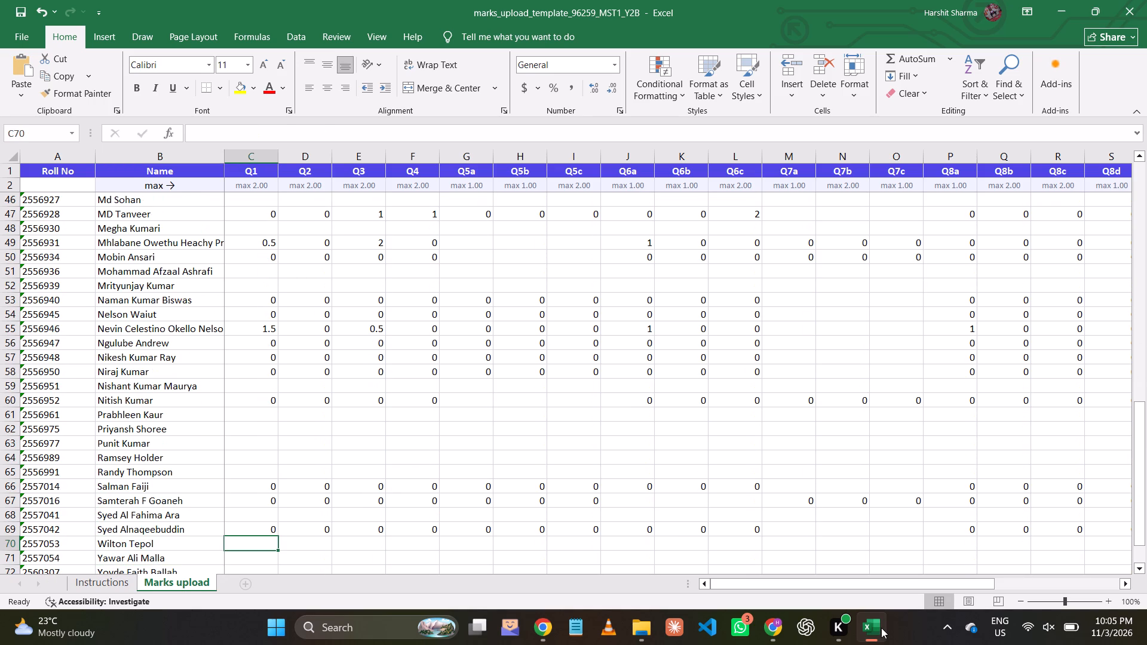
pyautogui.press('2')
pyautogui.press('Right')
pyautogui.press('2')
pyautogui.press('Right')
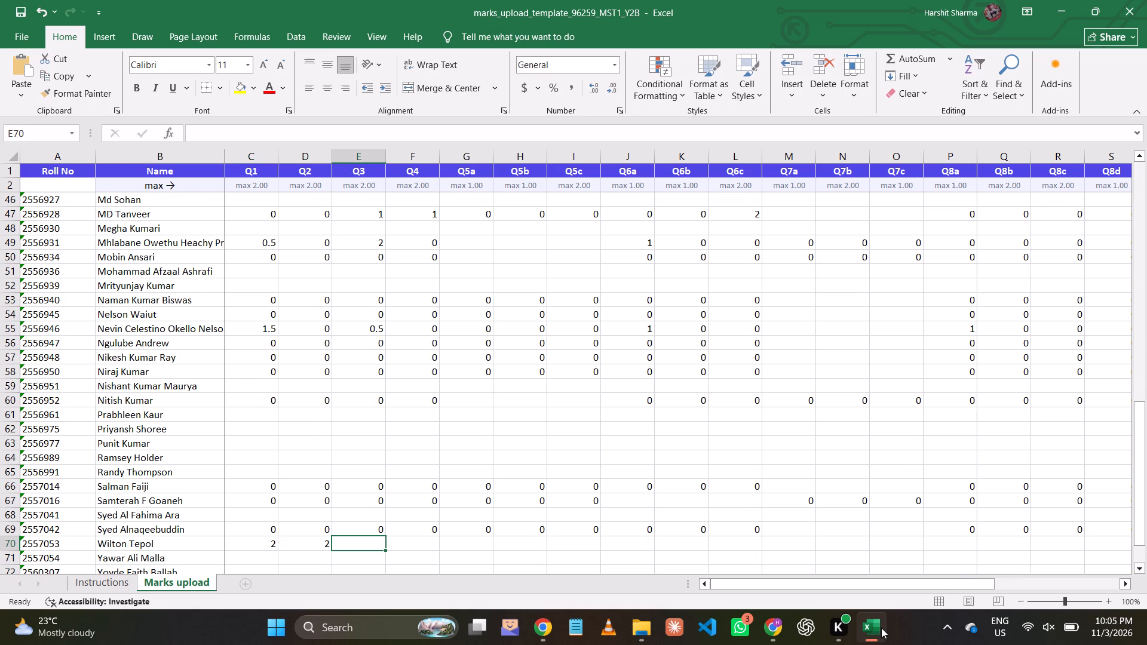
pyautogui.press('2')
pyautogui.press('Right')
pyautogui.press('2')
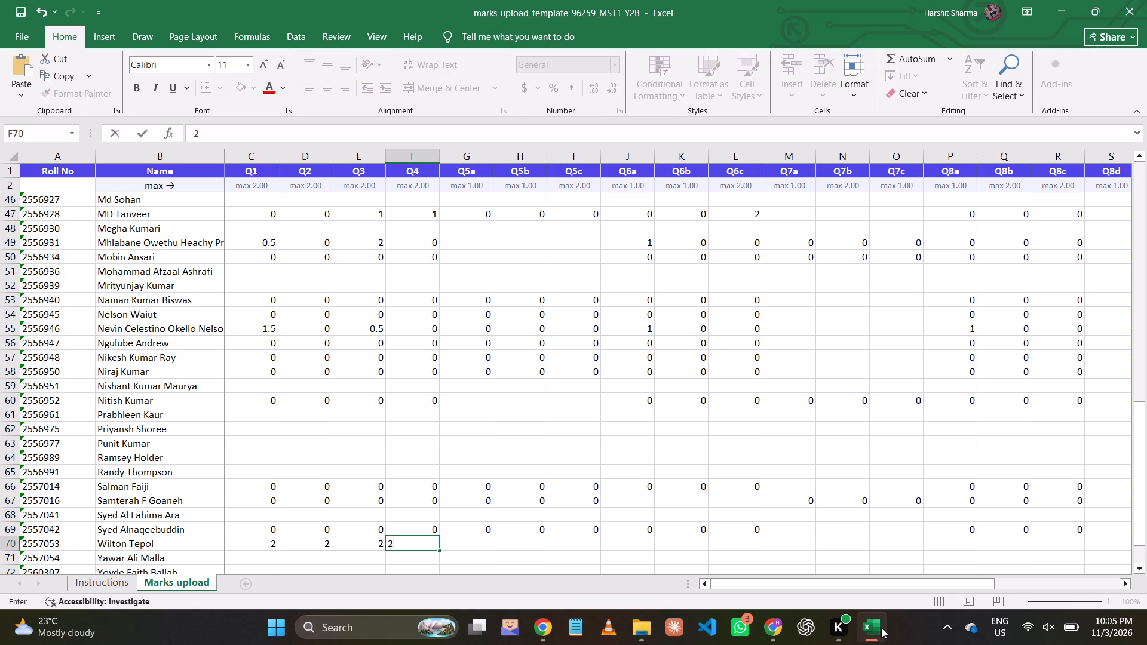
pyautogui.press('Right')
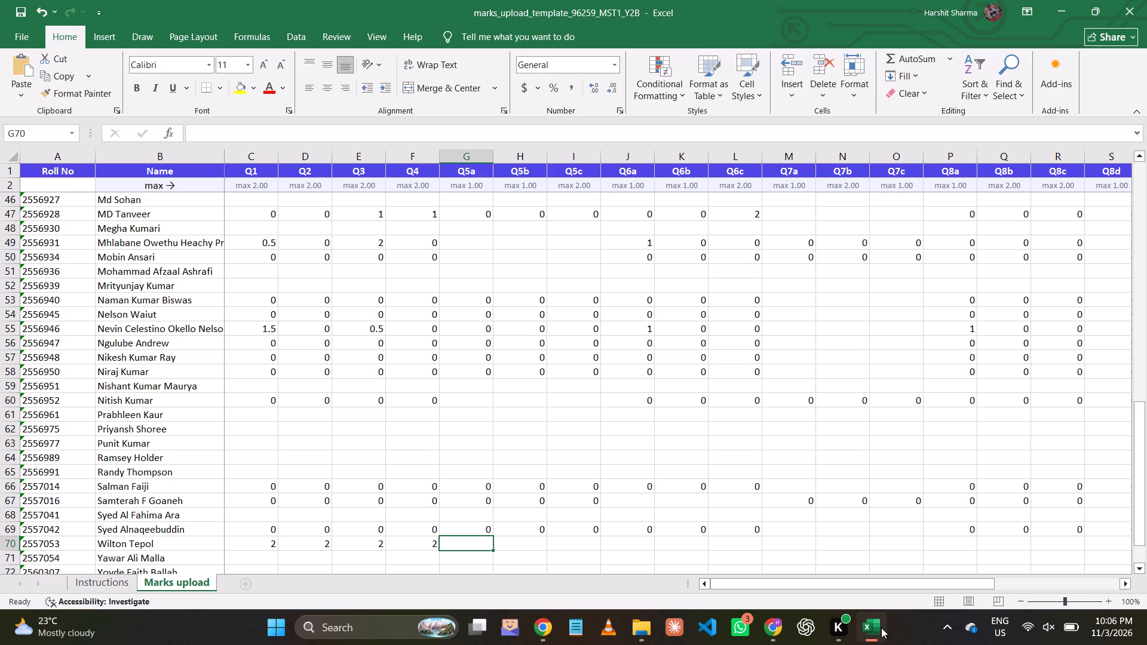
# Enter 0 for each of Q5a to Q5c and Q6a to Q6c in row 70.
pyautogui.press('0')
pyautogui.press('Right')
pyautogui.press('0')
pyautogui.press('Right')
pyautogui.press('0')
pyautogui.press('Right')
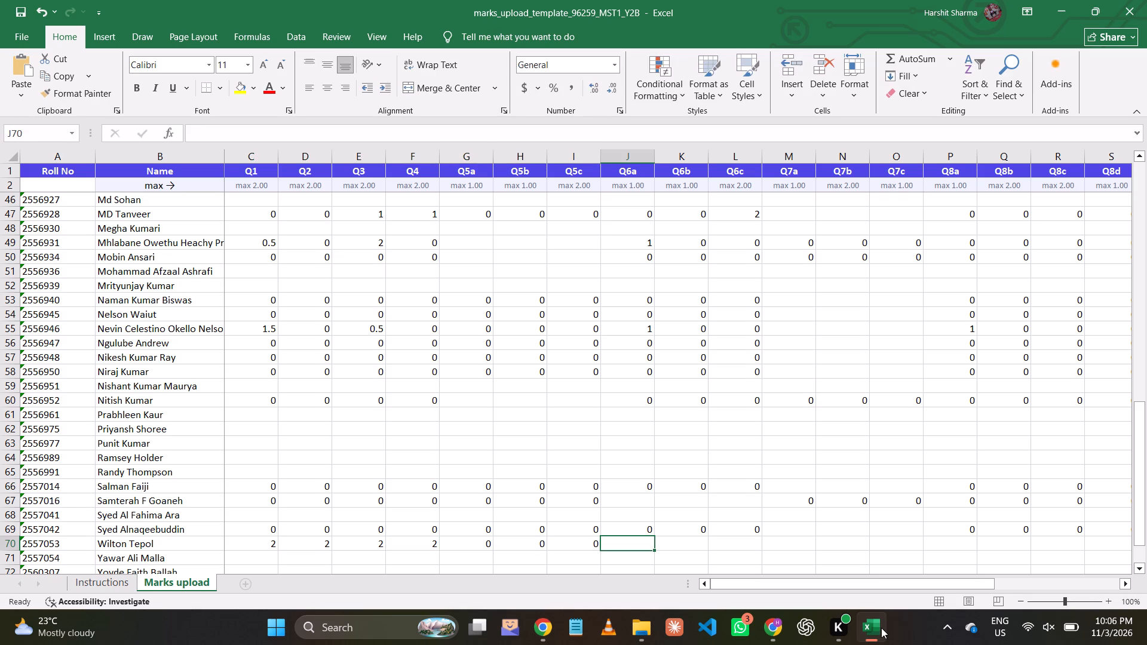
pyautogui.press('0')
pyautogui.press('Right')
pyautogui.press('0')
pyautogui.press('Right')
pyautogui.press('0')
pyautogui.press('Right')
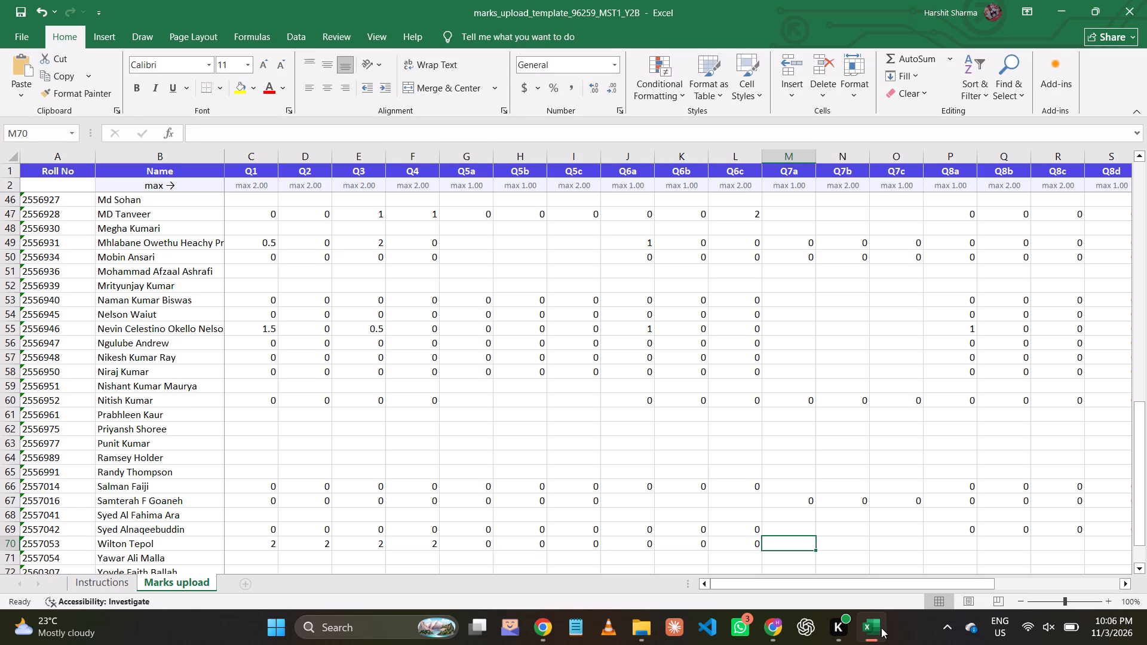
# Leave the Q7 parts blank in row 70, enter 1 for Q8a and Q8b, and 0 for each of Q8c to Q8e.
pyautogui.press('Right')
pyautogui.press('Right')
pyautogui.press('Right')
pyautogui.press('Right')
pyautogui.press('Left')
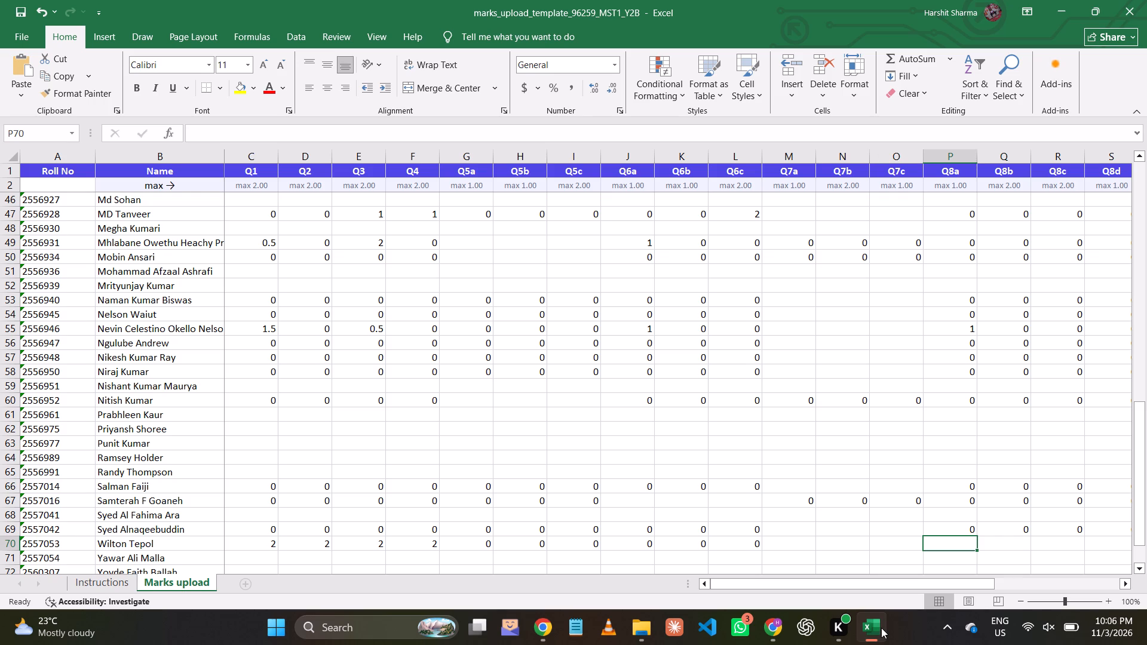
pyautogui.press('1')
pyautogui.press('Right')
pyautogui.press('1')
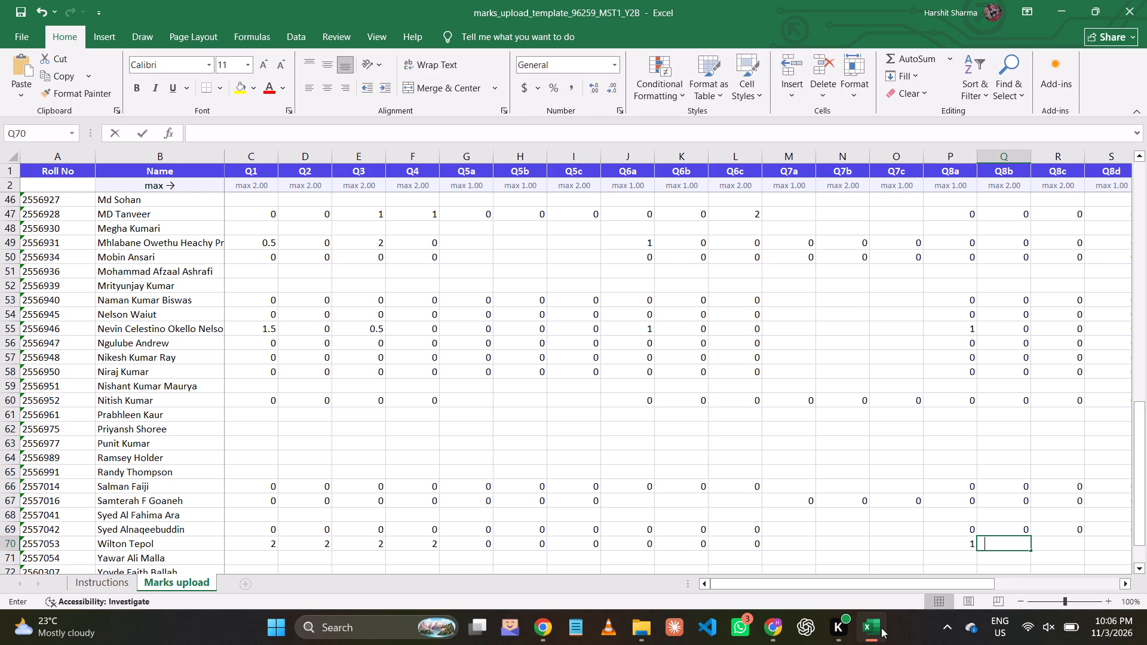
pyautogui.press('Right')
pyautogui.press('0')
pyautogui.press('Right')
pyautogui.press('0')
pyautogui.press('Right')
pyautogui.press('0')
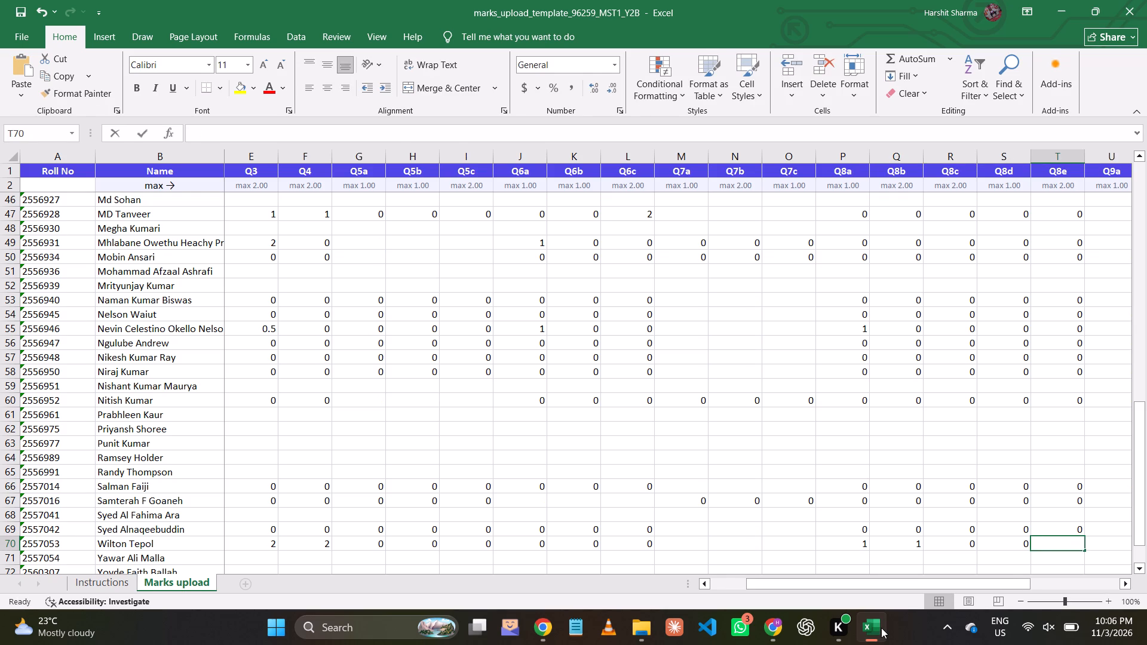
pyautogui.press('Down')
# Return to the start of row 71 and save the marks workbook.
pyautogui.press('Left')
pyautogui.press('Left')
pyautogui.press('Left')
pyautogui.press('Left')
pyautogui.press('Left')
pyautogui.press('Left')
pyautogui.press('Left')
pyautogui.press('Left')
pyautogui.press('Left')
pyautogui.press('Left')
pyautogui.press('Left')
pyautogui.press('Left')
pyautogui.press('Left')
pyautogui.press('Left')
pyautogui.press('Left')
pyautogui.press('Left')
pyautogui.press('Left')
pyautogui.press('Left')
pyautogui.press('Left')
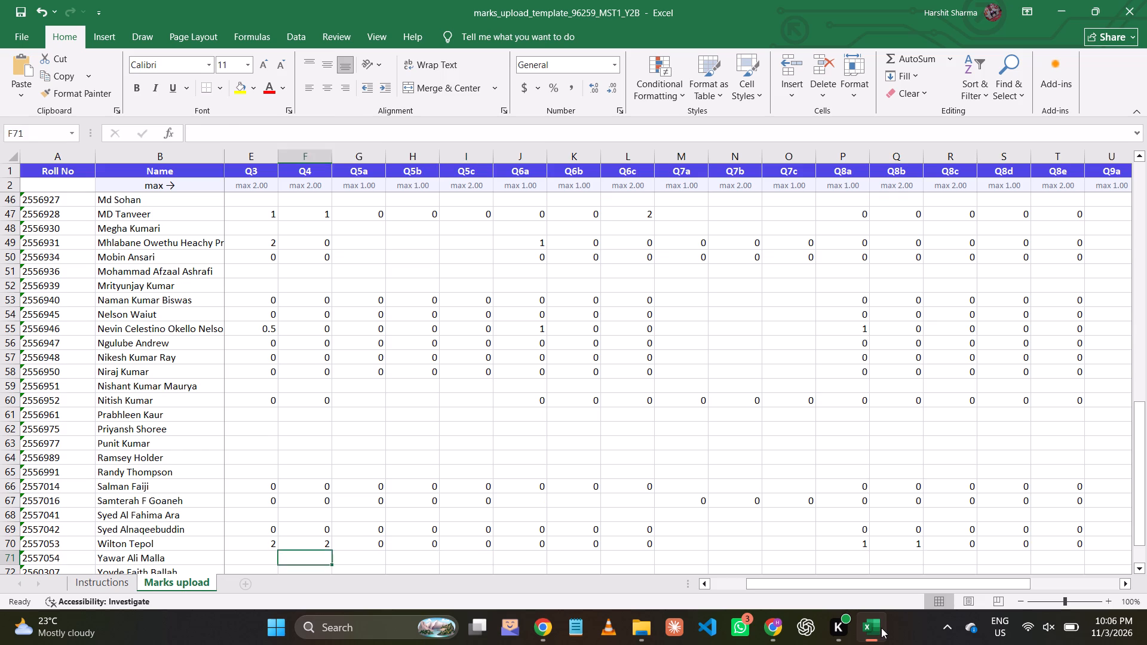
pyautogui.hotkey('ctrl', 's')
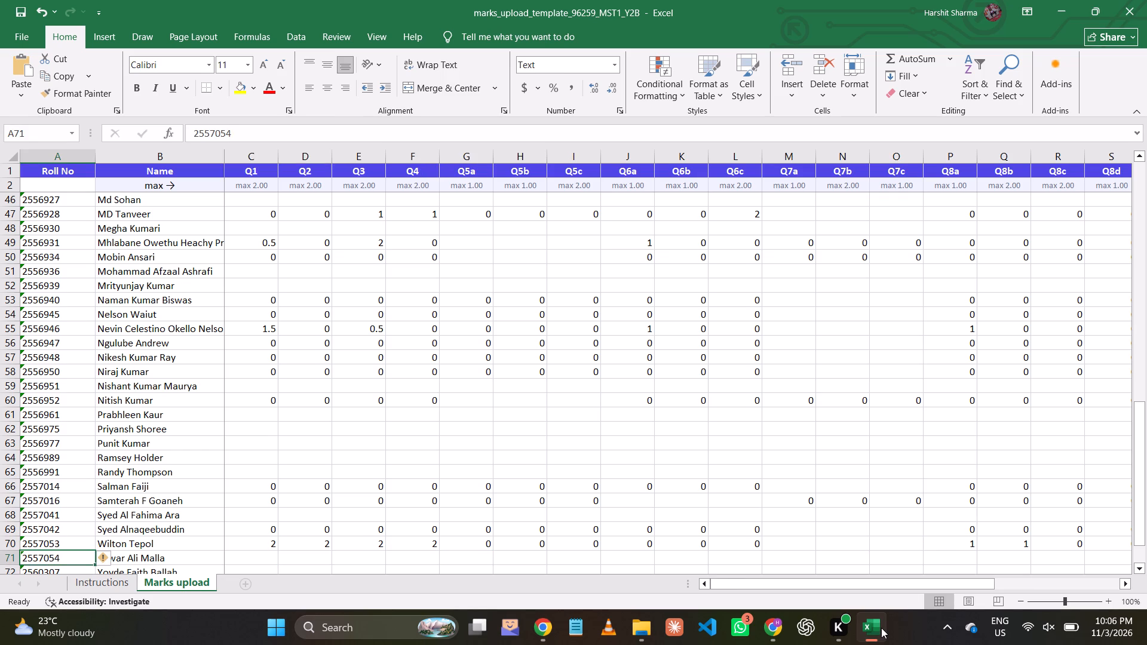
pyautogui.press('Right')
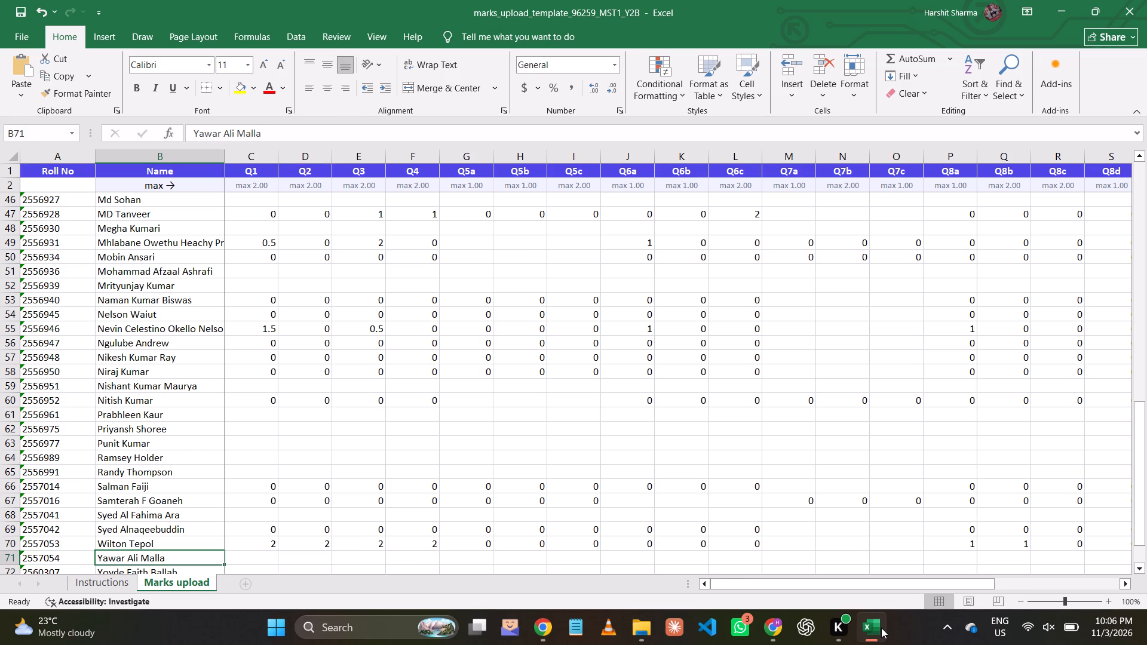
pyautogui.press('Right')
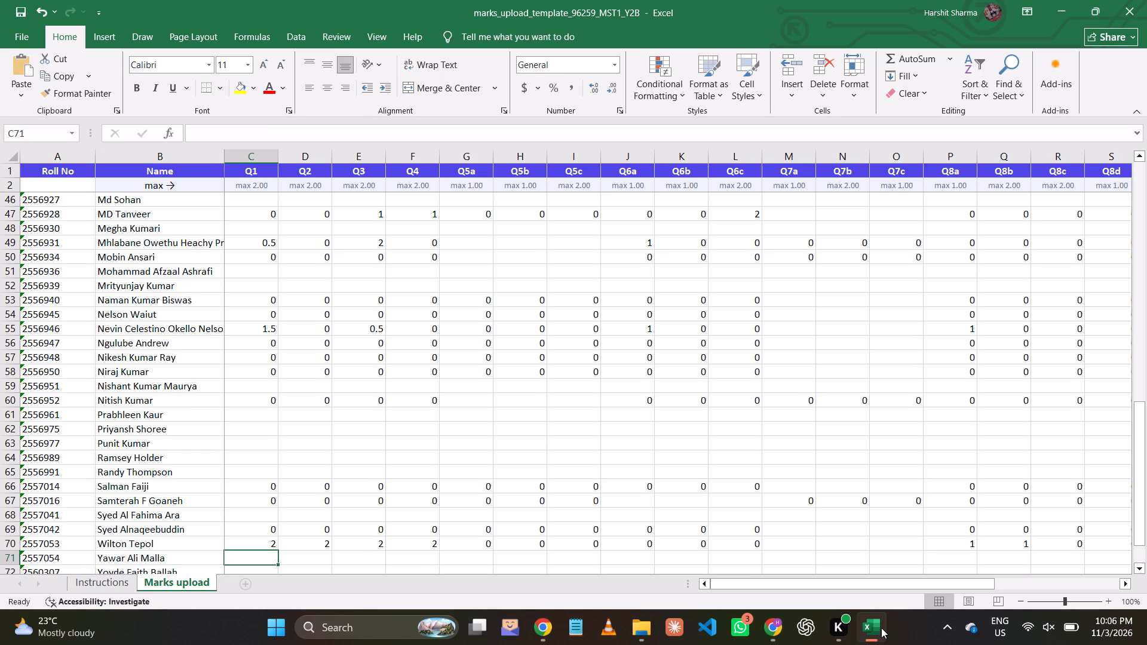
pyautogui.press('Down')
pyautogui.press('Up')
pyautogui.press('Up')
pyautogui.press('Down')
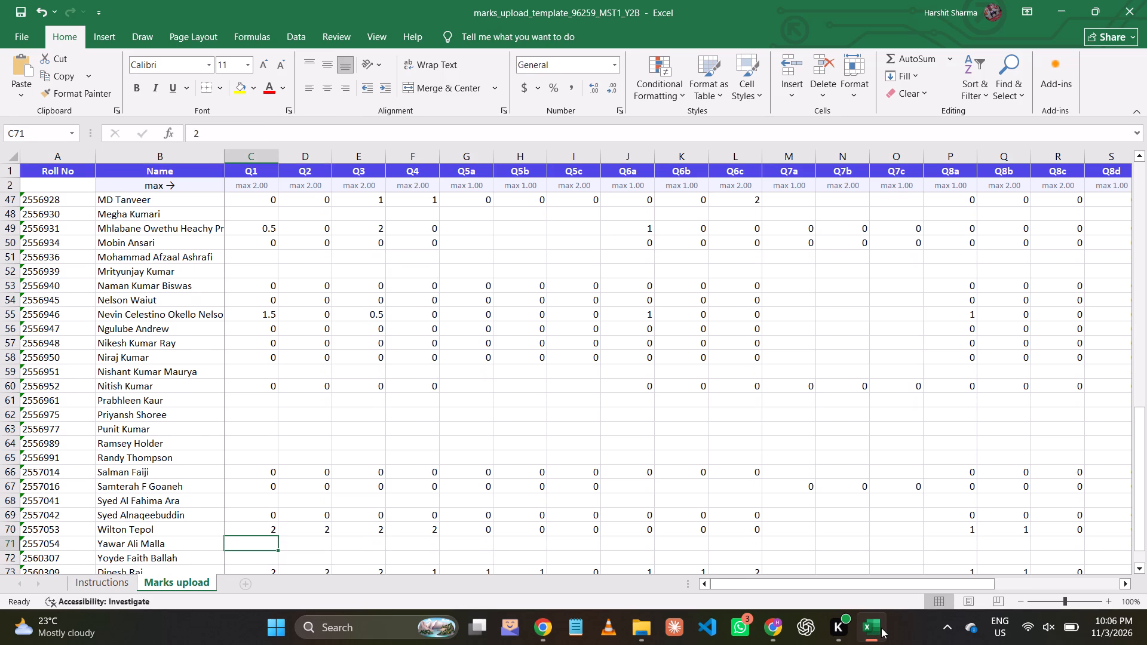
# Find the student in row 16 and enter 0 for each of Q1 to Q4.
pyautogui.press('Up')
pyautogui.press('Up')
pyautogui.press('Up')
pyautogui.press('Up')
pyautogui.press('Up')
pyautogui.press('Up')
pyautogui.press('Up')
pyautogui.press('Up')
pyautogui.press('Up')
pyautogui.press('Up')
pyautogui.press('Up')
pyautogui.press('Up')
pyautogui.press('Up')
pyautogui.press('Up')
pyautogui.press('Up')
pyautogui.press('Up')
pyautogui.press('Up')
pyautogui.press('Up')
pyautogui.press('Up')
pyautogui.press('Up')
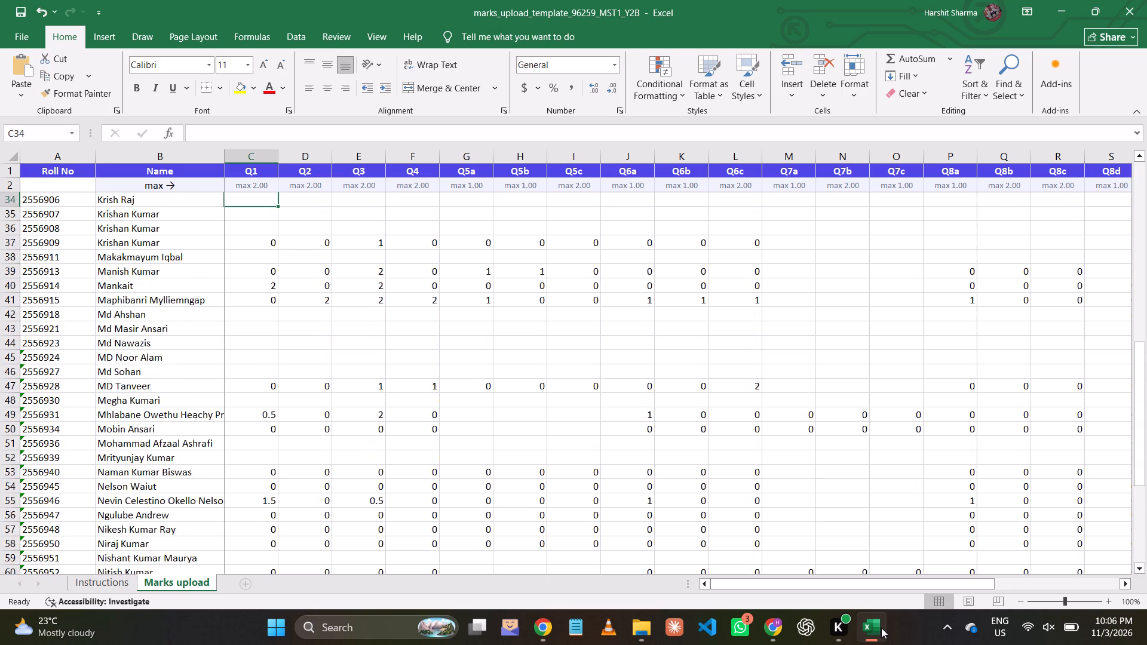
pyautogui.press('Up')
pyautogui.press('Up')
pyautogui.press('Up')
pyautogui.press('Up')
pyautogui.press('Up')
pyautogui.press('Up')
pyautogui.press('Up')
pyautogui.press('Up')
pyautogui.press('Up')
pyautogui.press('Up')
pyautogui.press('Up')
pyautogui.press('Up')
pyautogui.press('Up')
pyautogui.press('Up')
pyautogui.press('Up')
pyautogui.press('Down')
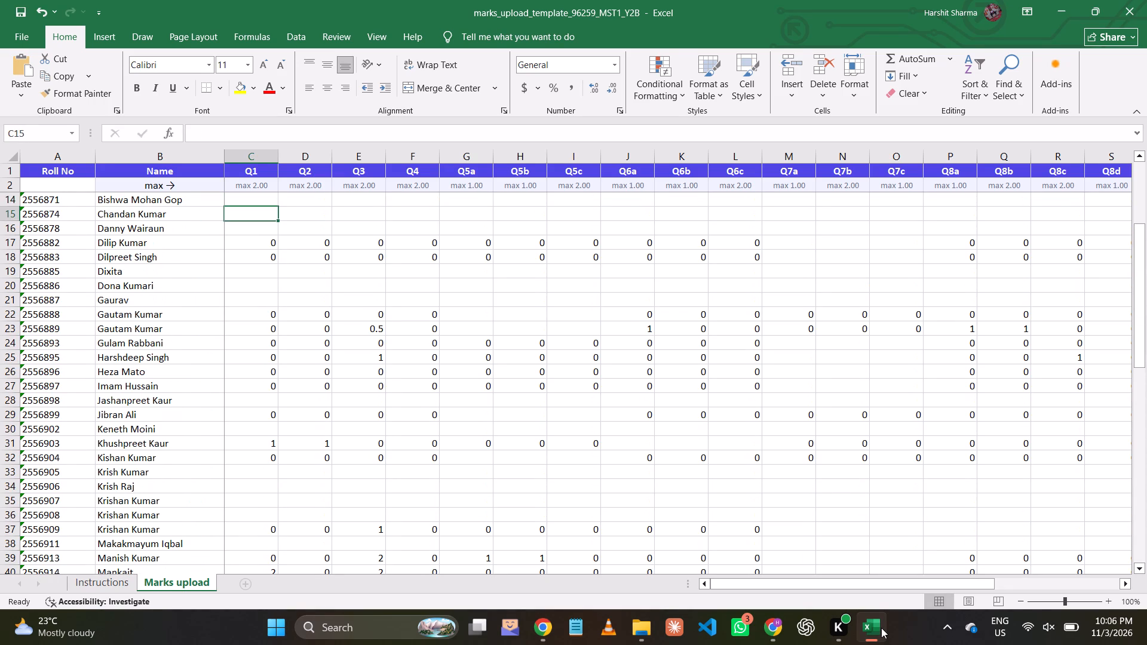
pyautogui.press('Down')
pyautogui.press('Down')
pyautogui.press('Down')
pyautogui.press('Down')
pyautogui.press('Up')
pyautogui.press('Up')
pyautogui.press('Up')
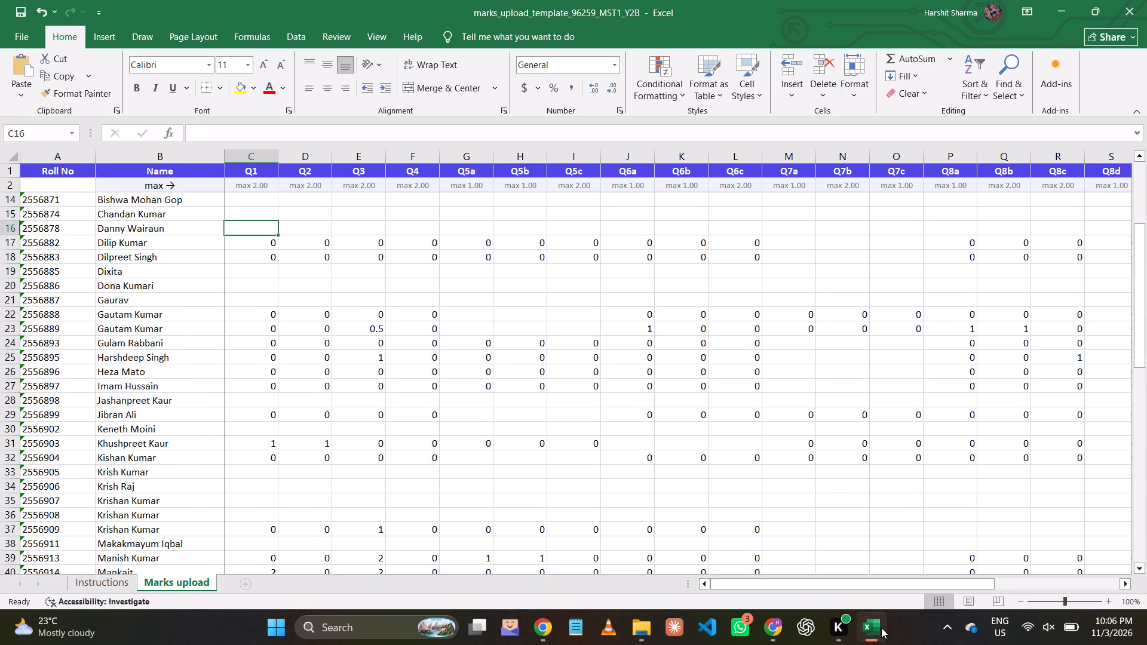
pyautogui.press('0')
pyautogui.press('Right')
pyautogui.press('0')
pyautogui.press('Right')
pyautogui.press('0')
pyautogui.press('Right')
pyautogui.press('0')
pyautogui.press('Right')
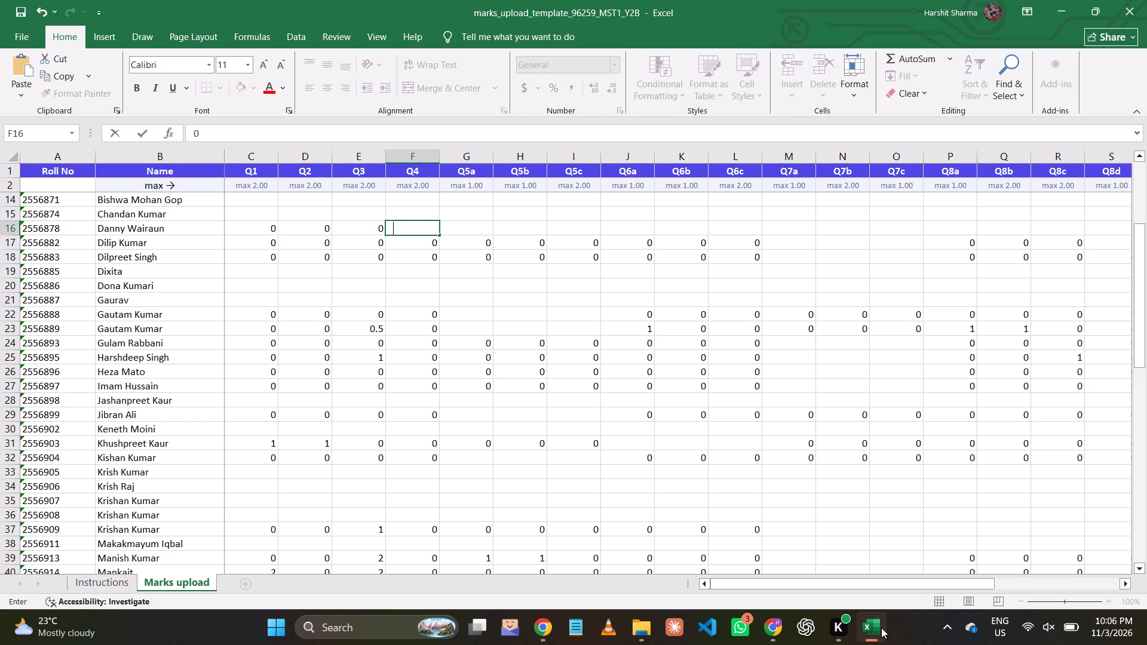
# Enter 0 for each of Q5a to Q5c and Q6a to Q6c in row 16.
pyautogui.press('0')
pyautogui.press('Right')
pyautogui.press('0')
pyautogui.press('Right')
pyautogui.press('0')
pyautogui.press('Right')
pyautogui.press('0')
pyautogui.press('Right')
pyautogui.press('0')
pyautogui.press('Right')
pyautogui.press('0')
pyautogui.press('Right')
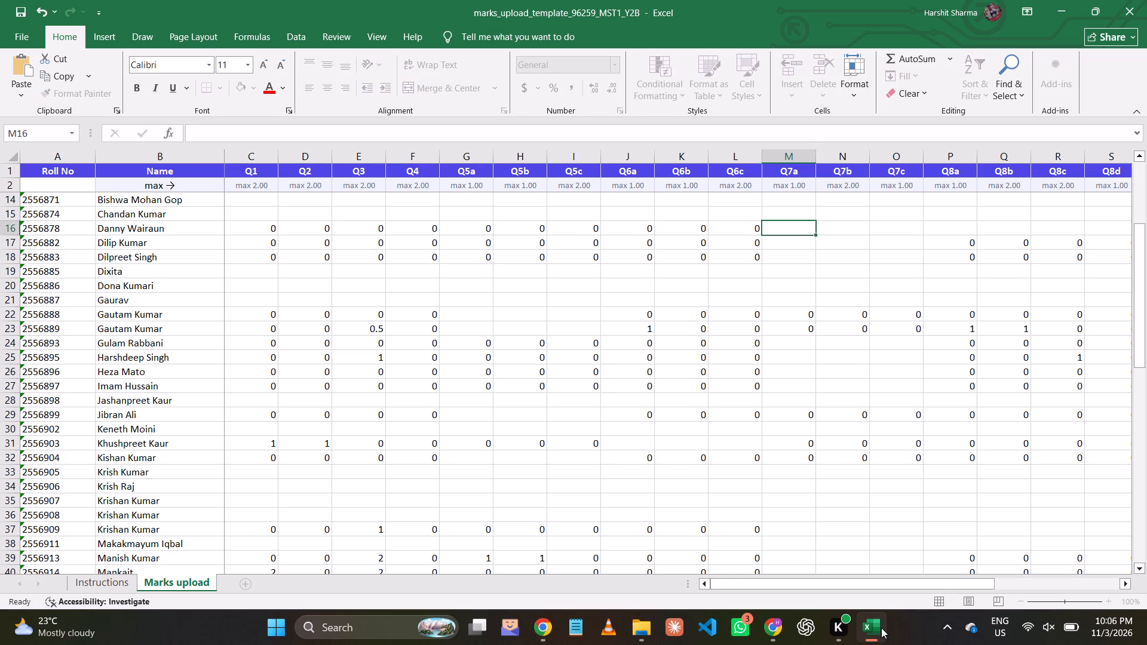
# Leave the Q7 parts blank in row 16, enter 0 for each of Q8a to Q8e, and save the marks workbook.
pyautogui.press('Right')
pyautogui.press('Right')
pyautogui.press('Right')
pyautogui.press('Right')
pyautogui.press('Down')
pyautogui.press('0')
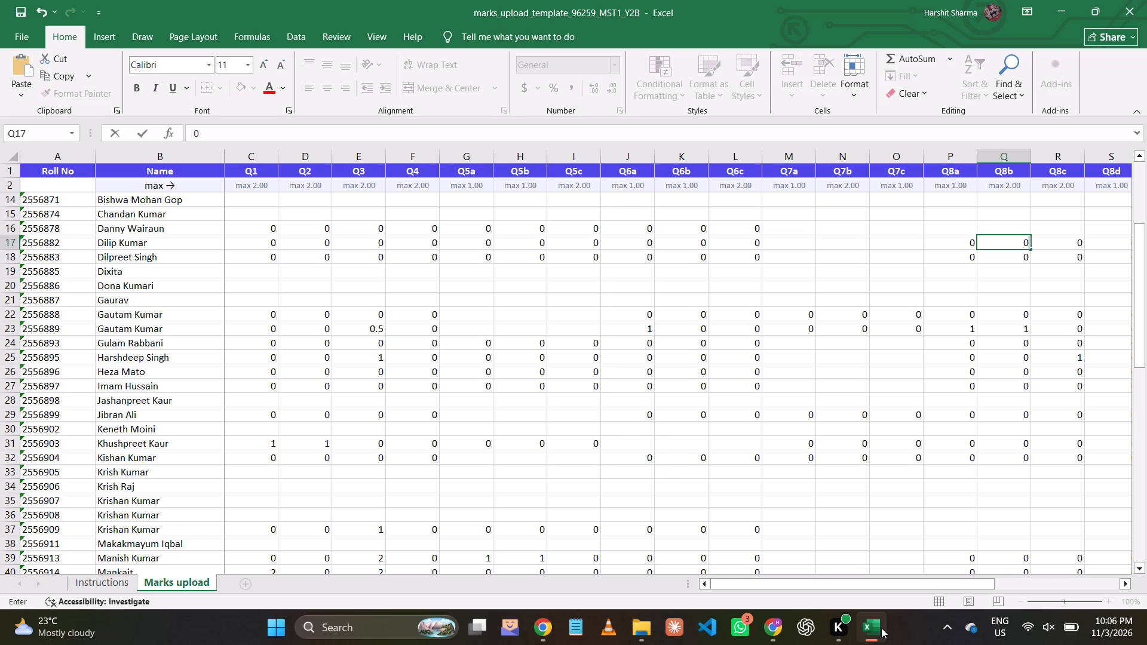
pyautogui.press('Left')
pyautogui.press('Up')
pyautogui.press('0')
pyautogui.press('Right')
pyautogui.press('0')
pyautogui.press('Right')
pyautogui.press('0')
pyautogui.press('Right')
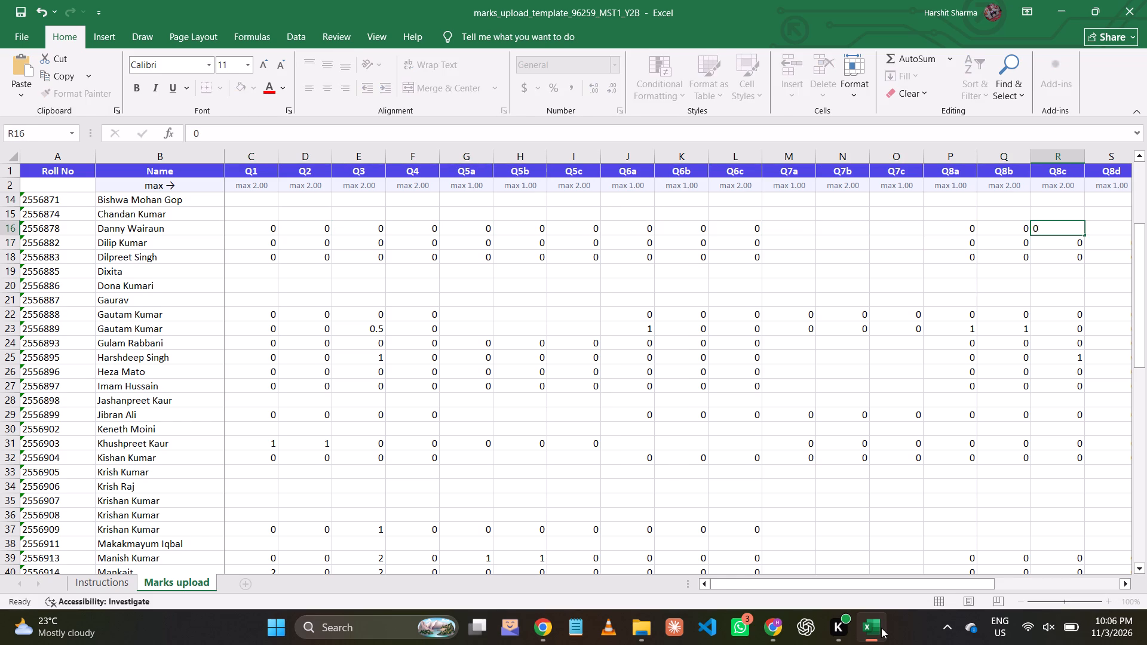
pyautogui.press('0')
pyautogui.press('Right')
pyautogui.press('0')
pyautogui.press('Right')
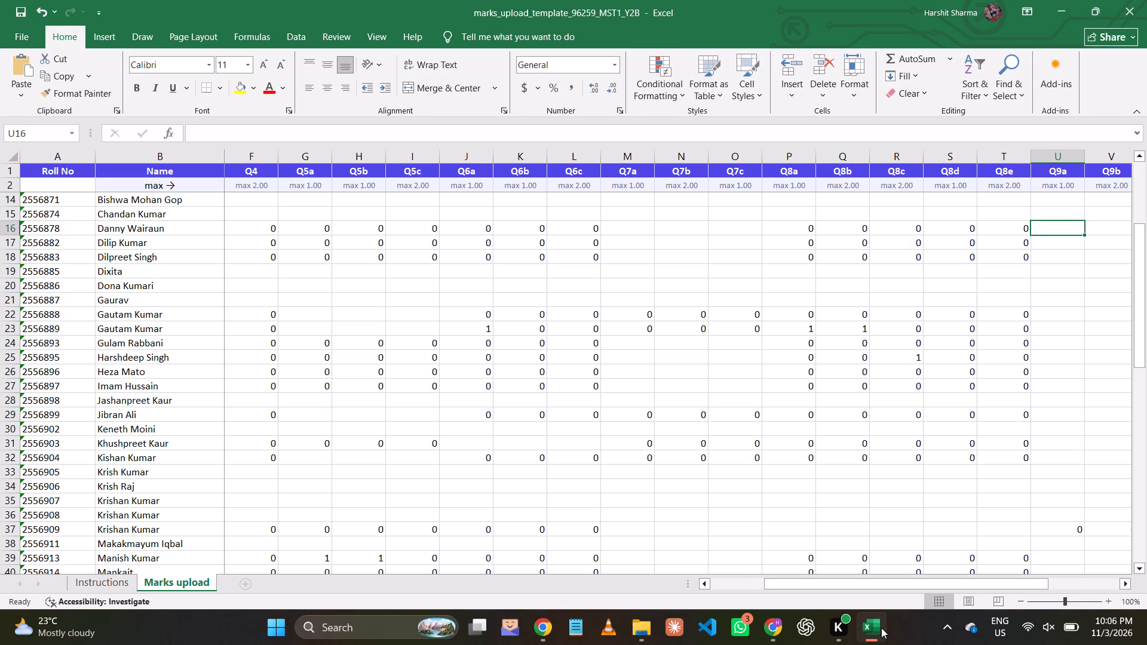
pyautogui.hotkey('ctrl', 's')
# Find the student in row 62 and enter 0 for each of Q1 to Q4.
pyautogui.press('Down')
pyautogui.press('Left')
pyautogui.press('Left')
pyautogui.press('Left')
pyautogui.press('Left')
pyautogui.press('Left')
pyautogui.press('Left')
pyautogui.press('Left')
pyautogui.press('Left')
pyautogui.press('Left')
pyautogui.press('Left')
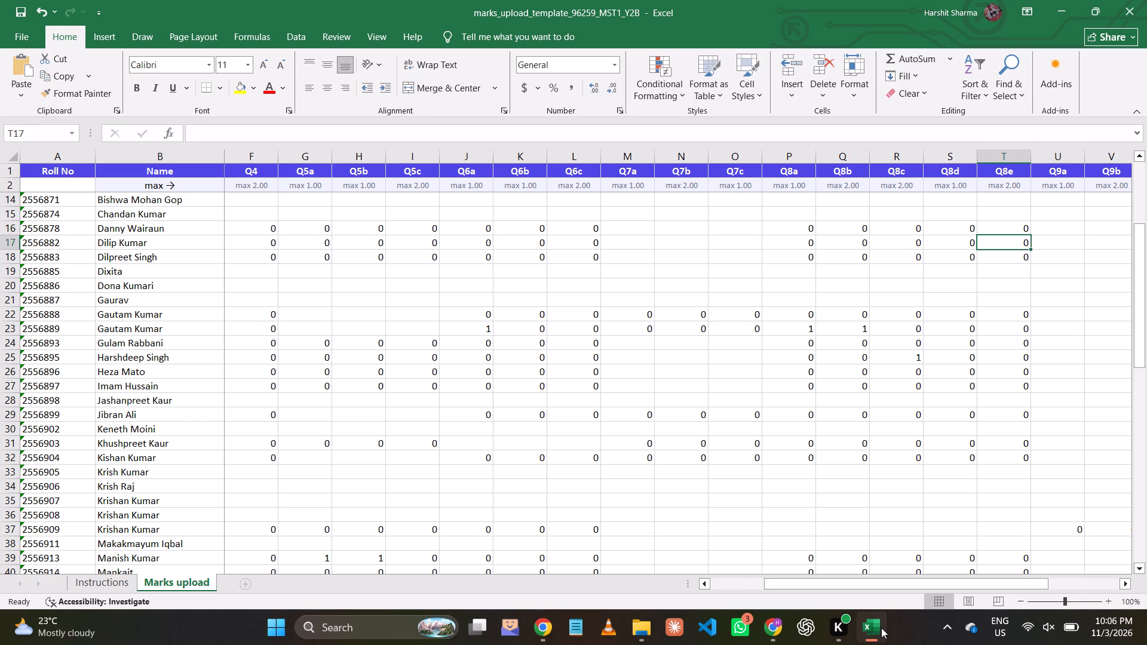
pyautogui.press('Down')
pyautogui.press('Down')
pyautogui.press('Down')
pyautogui.press('Down')
pyautogui.press('Down')
pyautogui.press('Down')
pyautogui.press('Down')
pyautogui.press('Down')
pyautogui.press('Down')
pyautogui.press('Down')
pyautogui.press('Down')
pyautogui.press('Down')
pyautogui.press('Down')
pyautogui.press('Down')
pyautogui.press('Down')
pyautogui.press('Down')
pyautogui.press('Down')
pyautogui.press('Down')
pyautogui.press('Down')
pyautogui.press('Down')
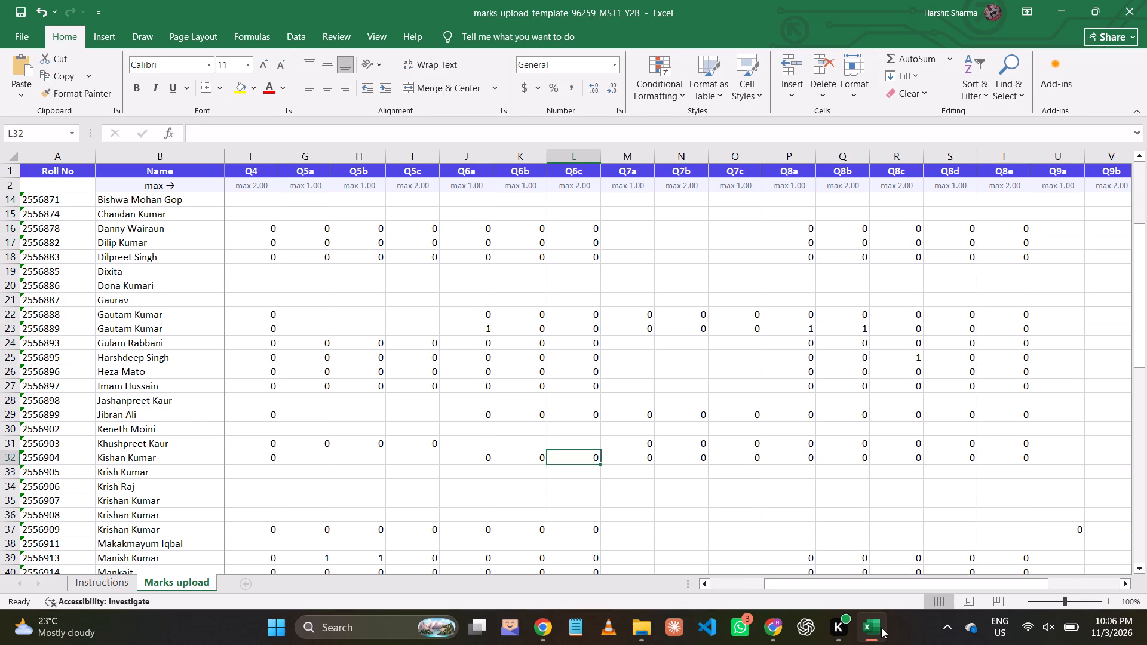
pyautogui.press('Down')
pyautogui.press('Down')
pyautogui.press('Down')
pyautogui.press('Down')
pyautogui.press('Down')
pyautogui.press('Down')
pyautogui.press('Down')
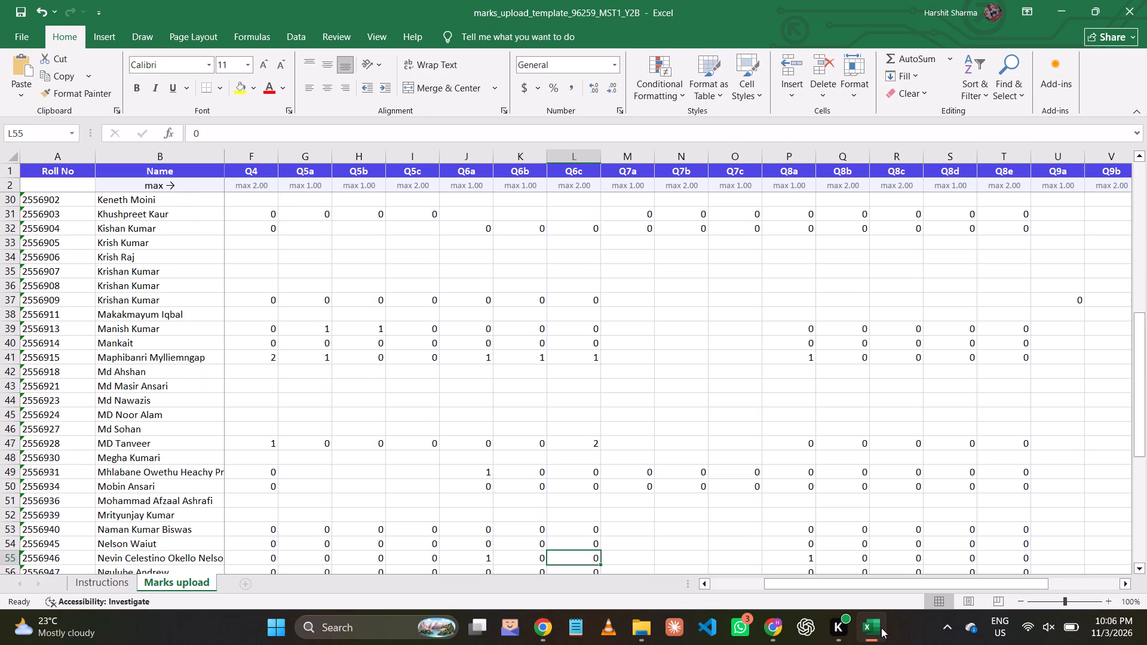
pyautogui.press('Down')
pyautogui.press('Down')
pyautogui.press('Down')
pyautogui.press('Down')
pyautogui.press('Down')
pyautogui.press('Down')
pyautogui.press('Down')
pyautogui.press('Left')
pyautogui.press('Left')
pyautogui.press('Left')
pyautogui.press('Left')
pyautogui.press('Left')
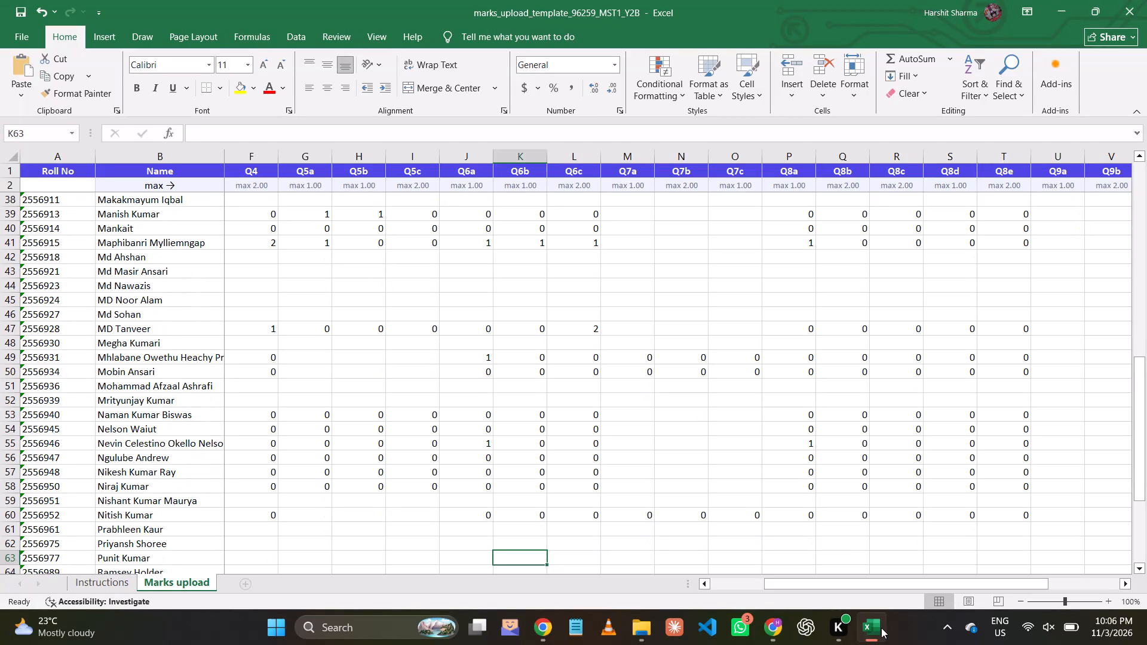
pyautogui.press('Left')
pyautogui.press('Left')
pyautogui.press('Left')
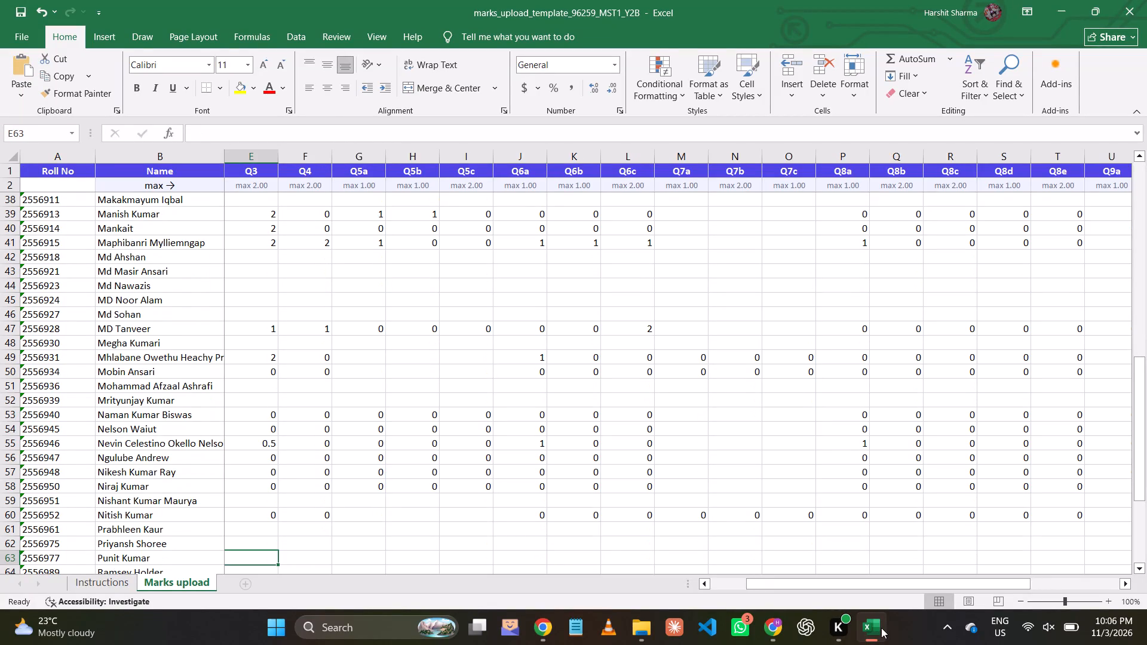
pyautogui.press('Left')
pyautogui.press('Up')
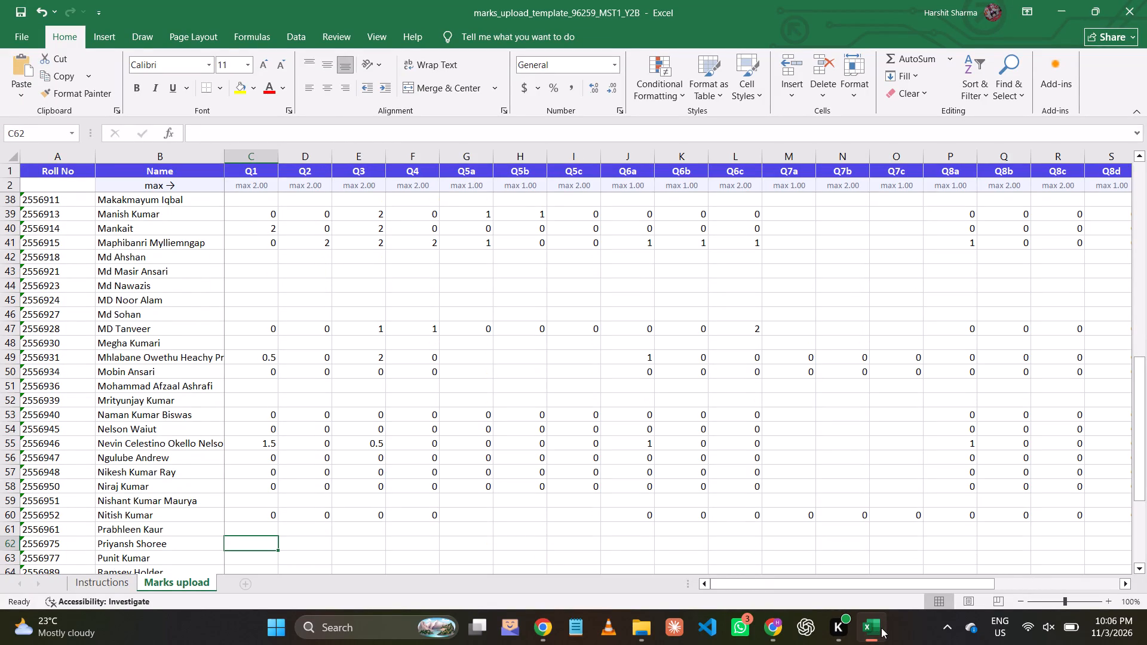
pyautogui.press('0')
pyautogui.press('Right')
pyautogui.press('0')
pyautogui.press('Right')
pyautogui.press('0')
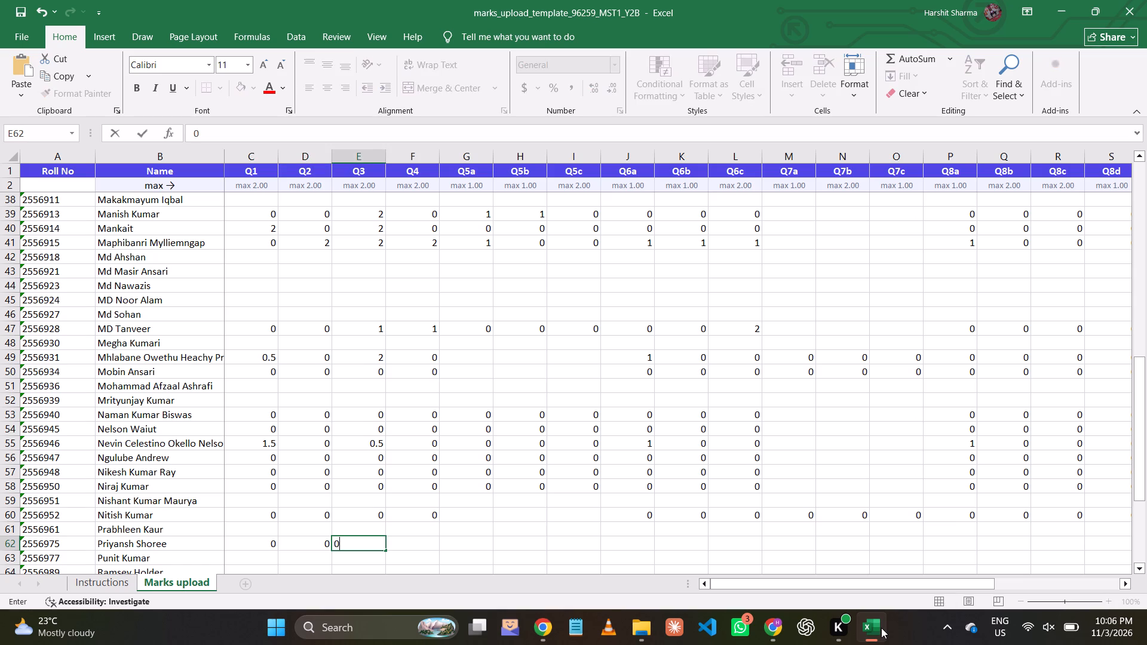
pyautogui.press('Right')
pyautogui.press('0')
pyautogui.press('Right')
# Enter 0 for each of Q5a to Q5c and Q6a to Q6c in row 62.
pyautogui.press('0')
pyautogui.press('Right')
pyautogui.press('0')
pyautogui.press('Right')
pyautogui.press('0')
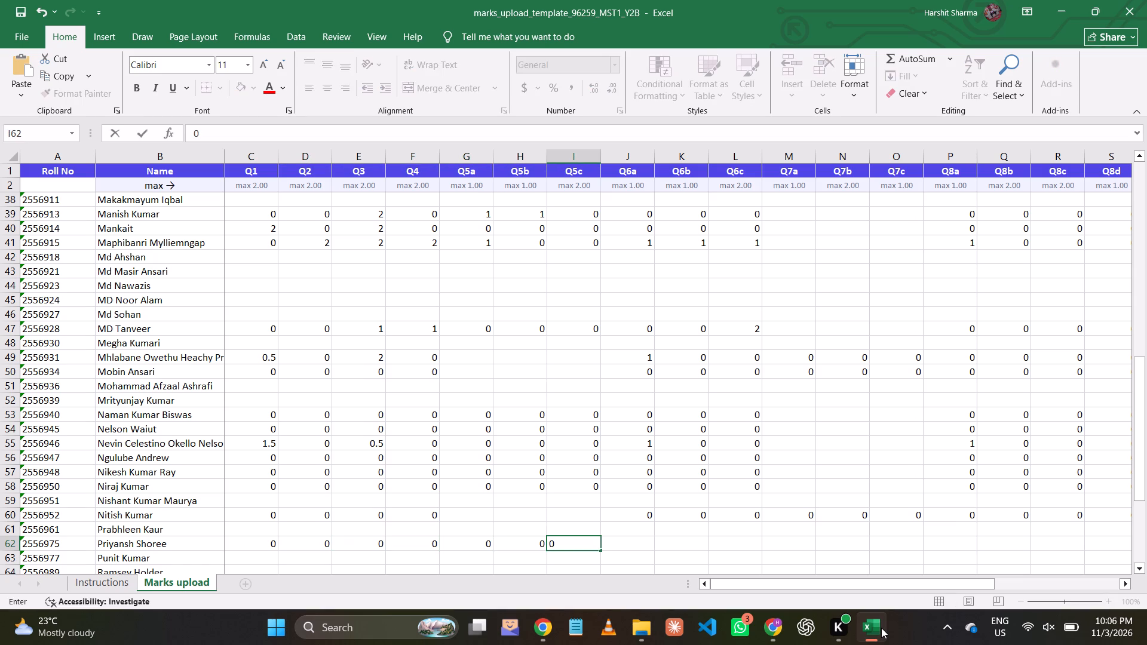
pyautogui.press('Right')
pyautogui.press('0')
pyautogui.press('Right')
pyautogui.press('0')
pyautogui.press('Right')
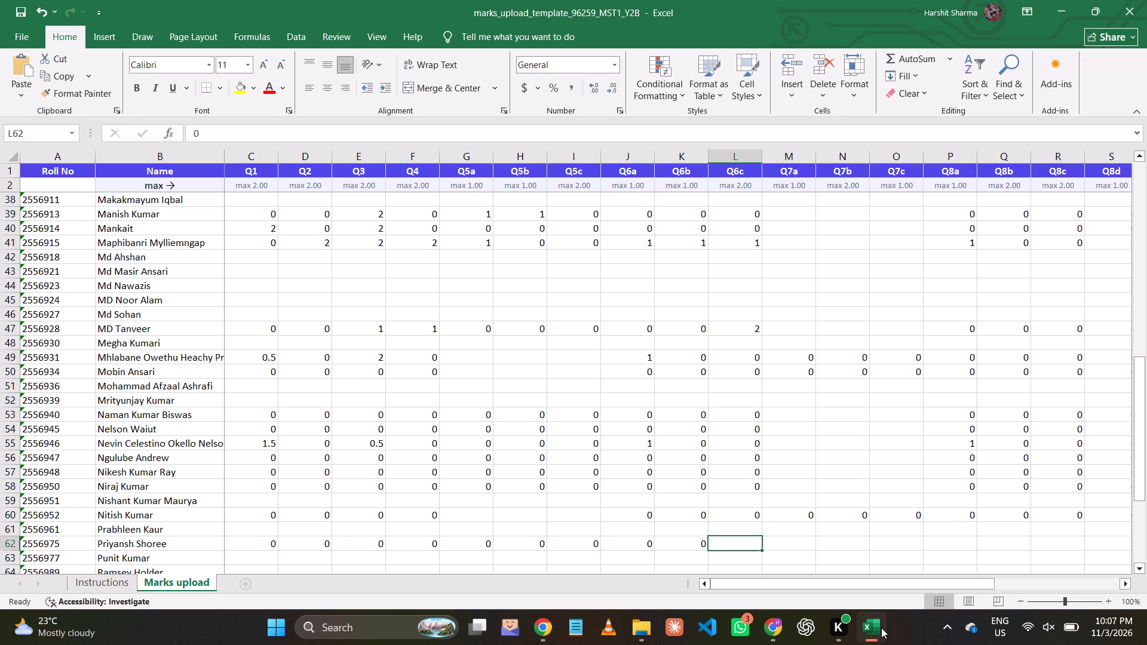
pyautogui.press('Right')
pyautogui.press('Left')
pyautogui.press('0')
# Leave the Q7 parts blank in row 62, enter 0 for each of Q8a to Q8e, and save the marks workbook.
pyautogui.press('Right')
pyautogui.press('Right')
pyautogui.press('Right')
pyautogui.press('Right')
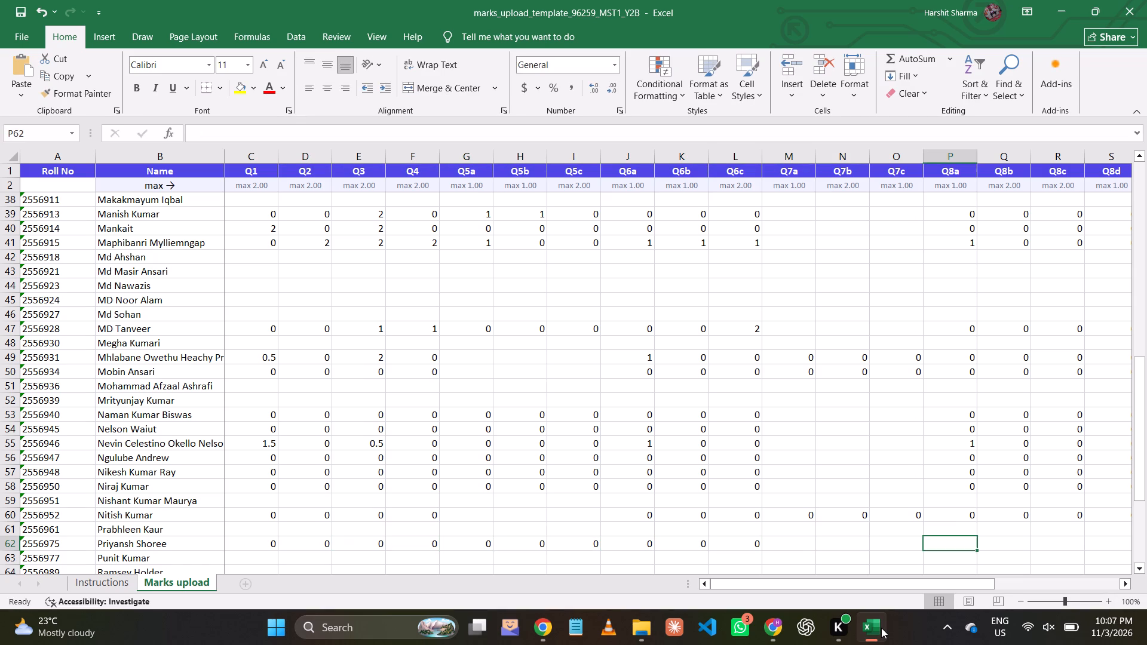
pyautogui.press('0')
pyautogui.press('Right')
pyautogui.press('0')
pyautogui.press('Right')
pyautogui.press('0')
pyautogui.press('Right')
pyautogui.press('0')
pyautogui.press('Right')
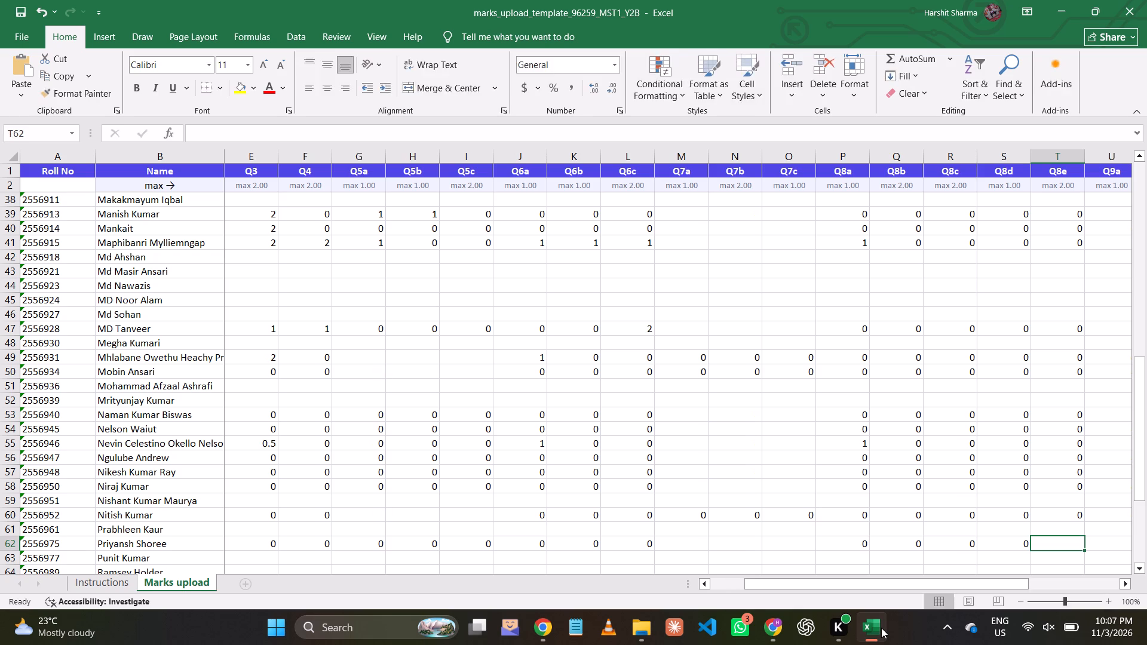
pyautogui.press('0')
pyautogui.press('Right')
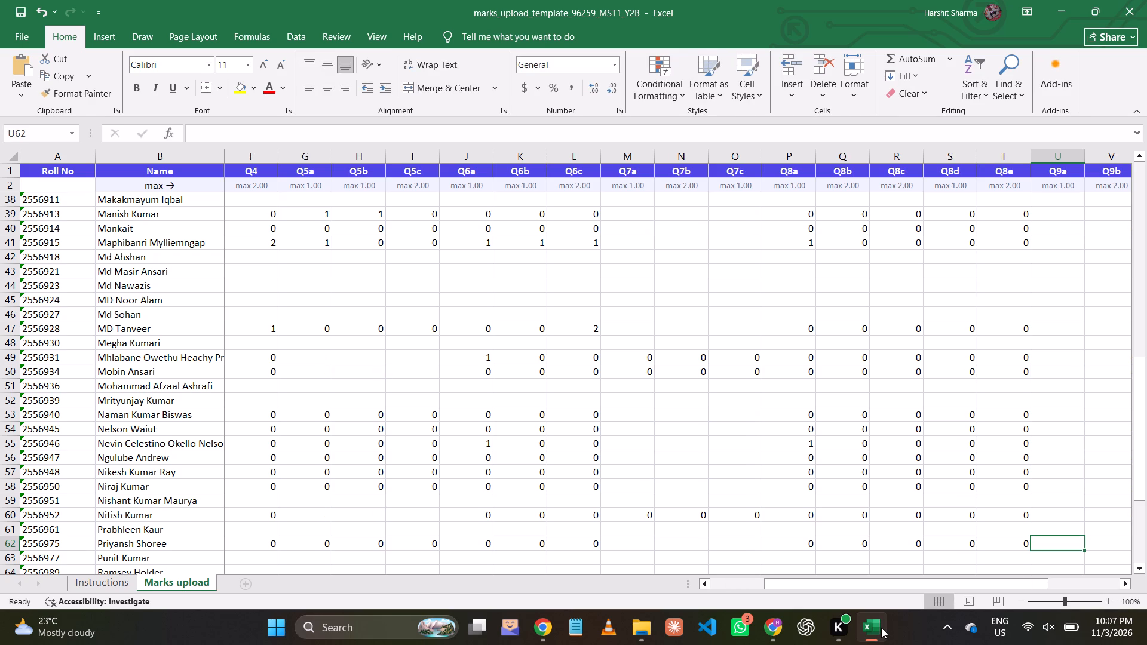
pyautogui.hotkey('ctrl', 's')
# Find the student in row 35 and enter 0 for each of Q1 to Q4.
pyautogui.press('Down')
pyautogui.press('Left')
pyautogui.press('Left')
pyautogui.press('Left')
pyautogui.press('Left')
pyautogui.press('Left')
pyautogui.press('Left')
pyautogui.press('Left')
pyautogui.press('Left')
pyautogui.press('Left')
pyautogui.press('Left')
pyautogui.press('Left')
pyautogui.press('Left')
pyautogui.press('Left')
pyautogui.press('Left')
pyautogui.press('Left')
pyautogui.press('Left')
pyautogui.press('Left')
pyautogui.press('Left')
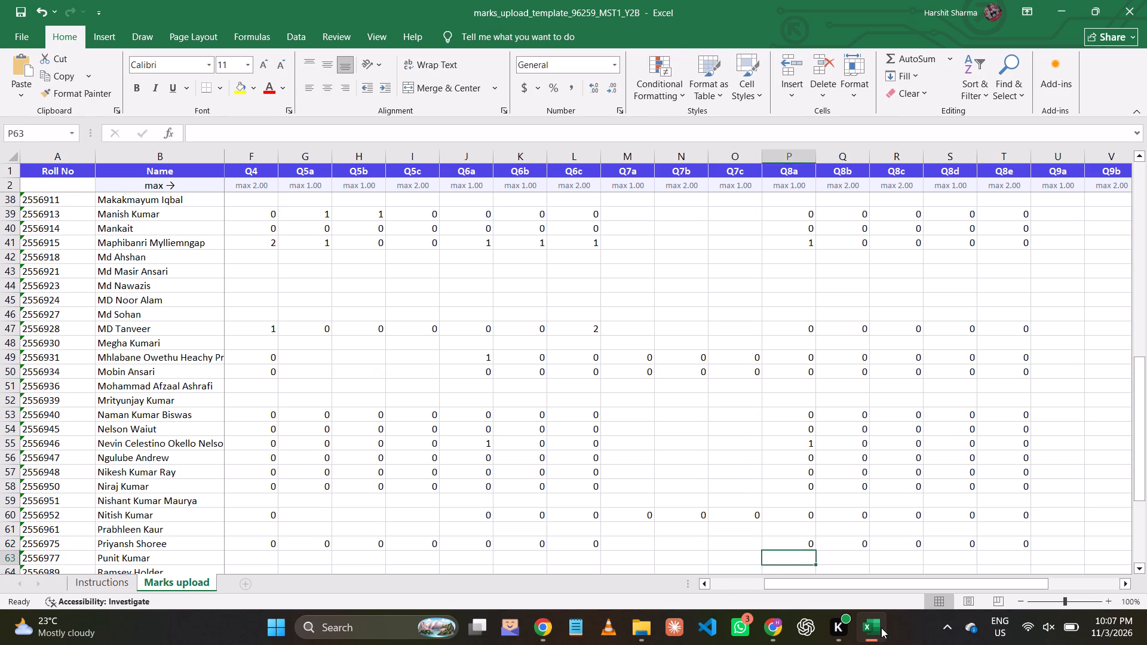
pyautogui.press('Left')
pyautogui.press('Up')
pyautogui.press('Up')
pyautogui.press('Up')
pyautogui.press('Up')
pyautogui.press('Up')
pyautogui.press('Up')
pyautogui.press('Up')
pyautogui.press('Up')
pyautogui.press('Up')
pyautogui.press('Up')
pyautogui.press('Up')
pyautogui.press('Up')
pyautogui.press('Up')
pyautogui.press('Up')
pyautogui.press('Up')
pyautogui.press('Up')
pyautogui.press('Up')
pyautogui.press('Up')
pyautogui.press('Up')
pyautogui.press('Up')
pyautogui.press('Up')
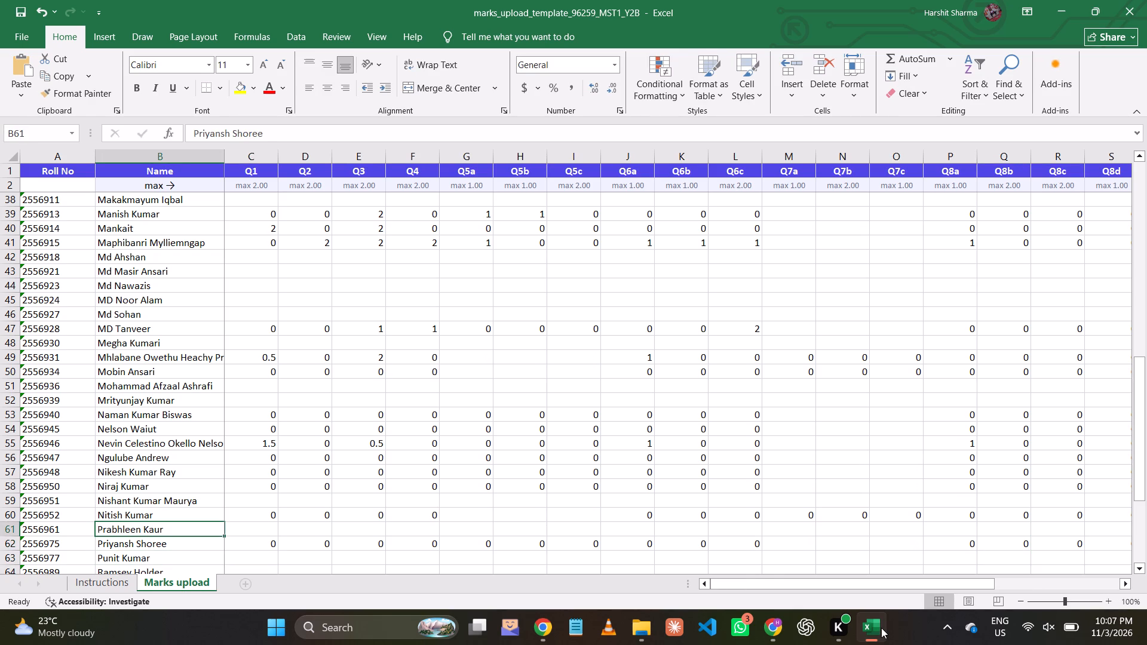
pyautogui.press('Down')
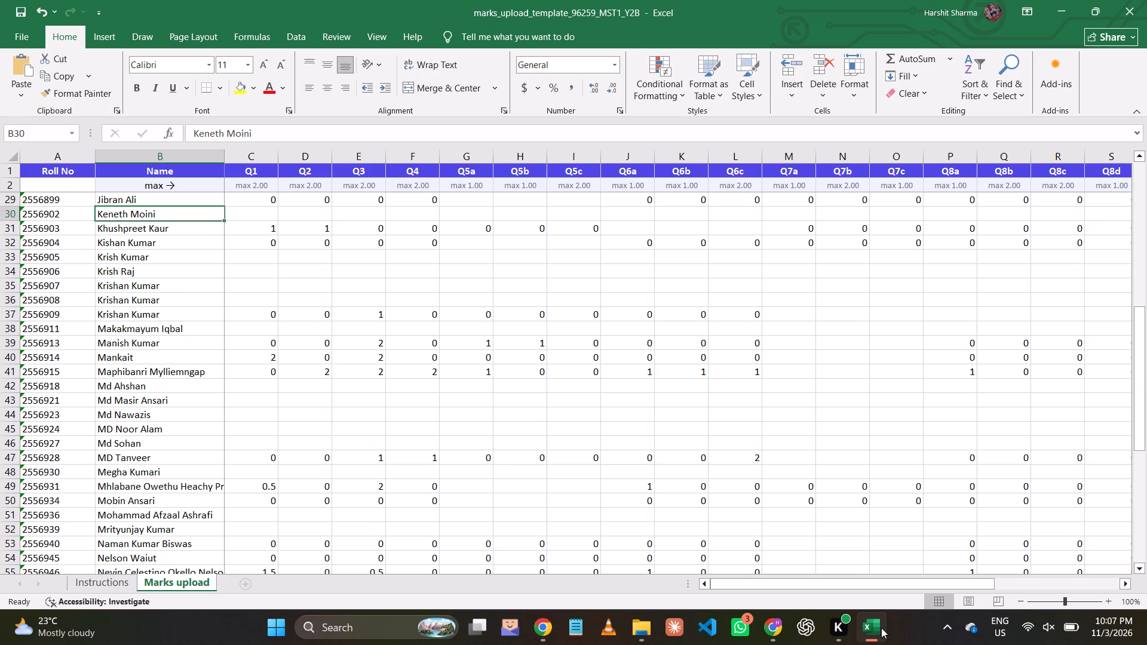
pyautogui.press('Down')
pyautogui.press('Down')
pyautogui.press('Down')
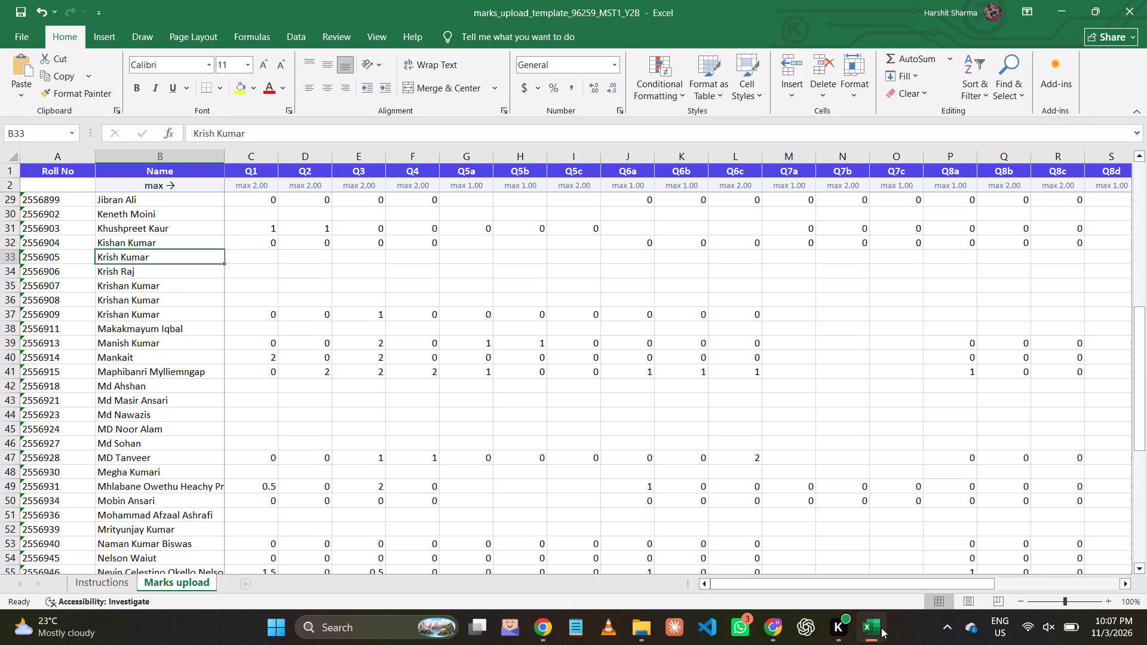
pyautogui.press('Down')
pyautogui.press('Down')
pyautogui.press('Right')
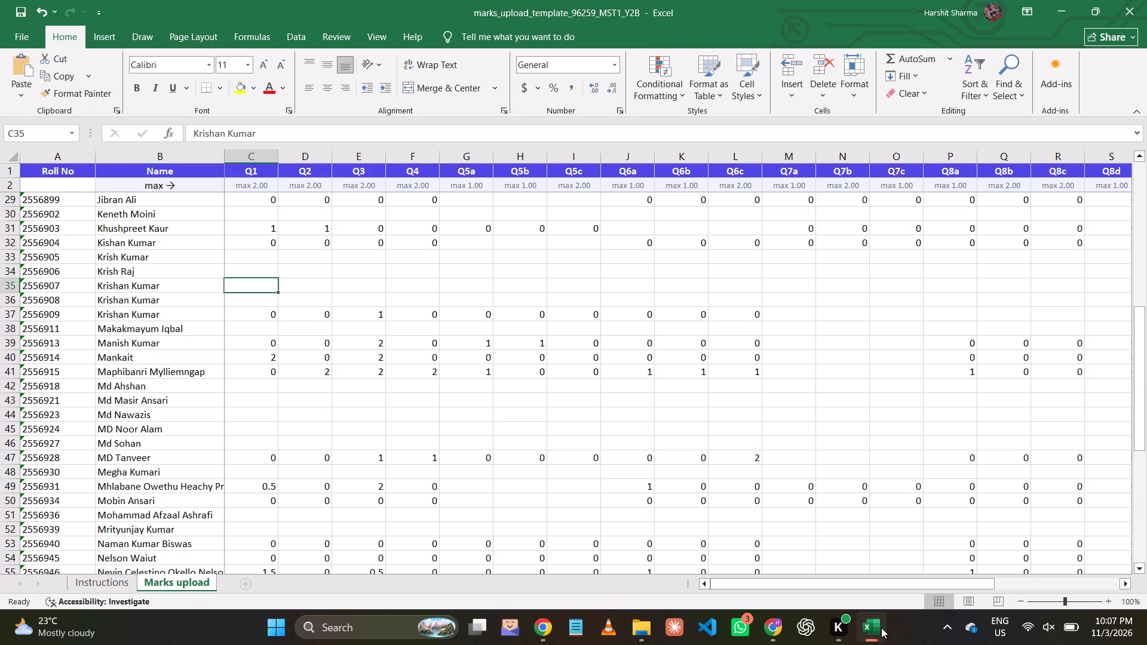
pyautogui.press('0')
pyautogui.press('Right')
pyautogui.press('Right')
pyautogui.press('0')
pyautogui.press('Left')
pyautogui.press('0')
pyautogui.press('Right')
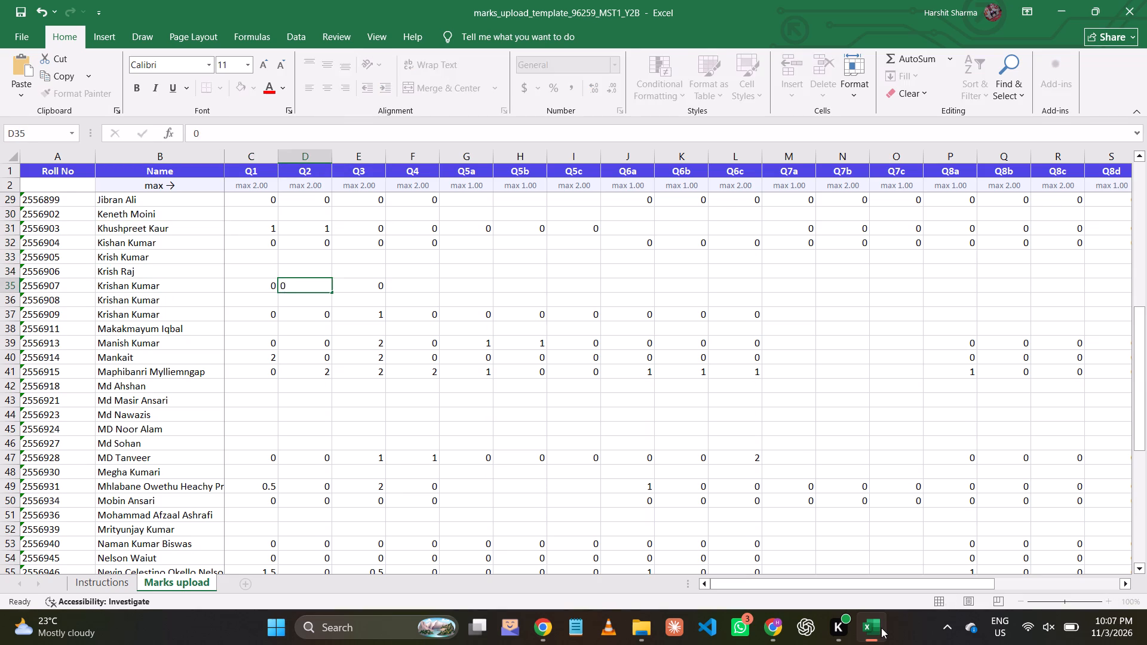
pyautogui.press('Right')
pyautogui.press('0')
# Enter 0 for each of Q5a to Q5c and Q6a to Q6c in row 35.
pyautogui.press('Right')
pyautogui.press('0')
pyautogui.press('Right')
pyautogui.press('0')
pyautogui.press('Right')
pyautogui.press('0')
pyautogui.press('Right')
pyautogui.press('0')
pyautogui.press('Right')
pyautogui.press('0')
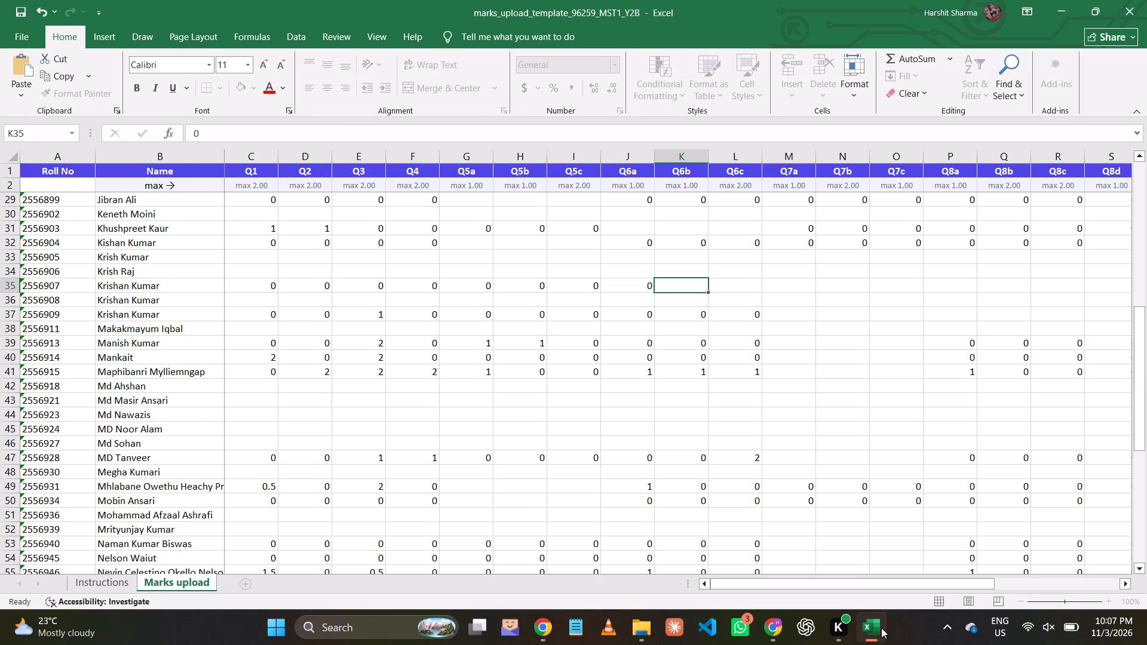
pyautogui.press('Right')
pyautogui.press('0')
# Leave the Q7 parts blank in row 35 and enter 0 for each of Q8a to Q8e.
pyautogui.press('Right')
pyautogui.press('Right')
pyautogui.press('Right')
pyautogui.press('Right')
pyautogui.press('0')
pyautogui.press('Right')
pyautogui.press('0')
pyautogui.press('Right')
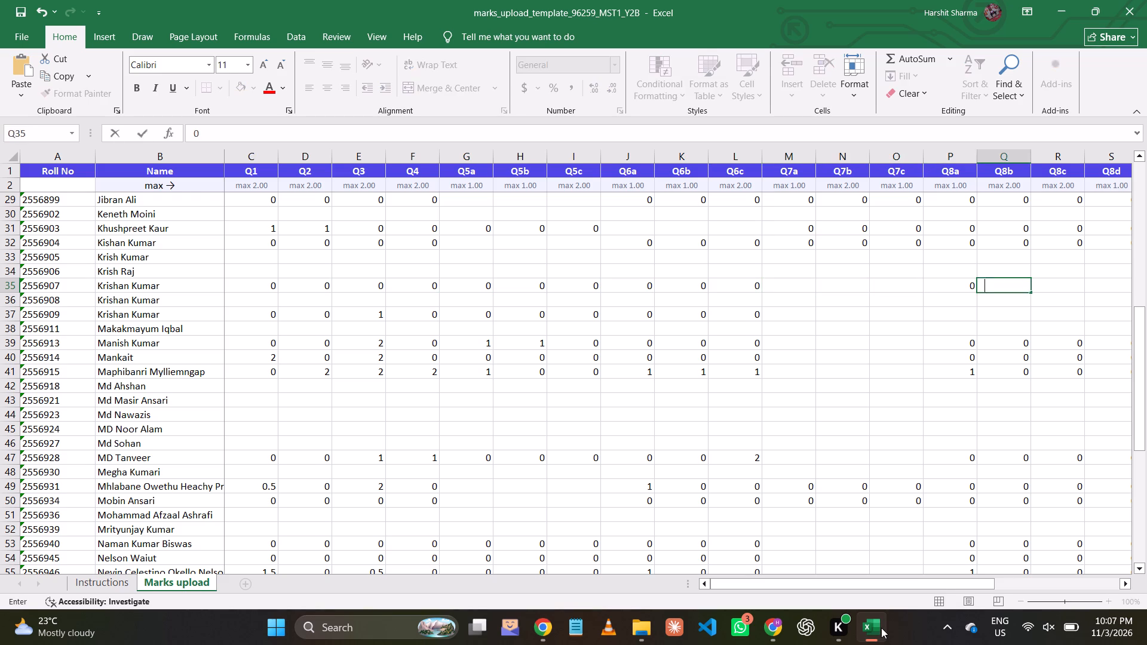
pyautogui.press('0')
pyautogui.press('Right')
pyautogui.press('0')
pyautogui.press('Right')
pyautogui.press('0')
pyautogui.press('Right')
pyautogui.press('Down')
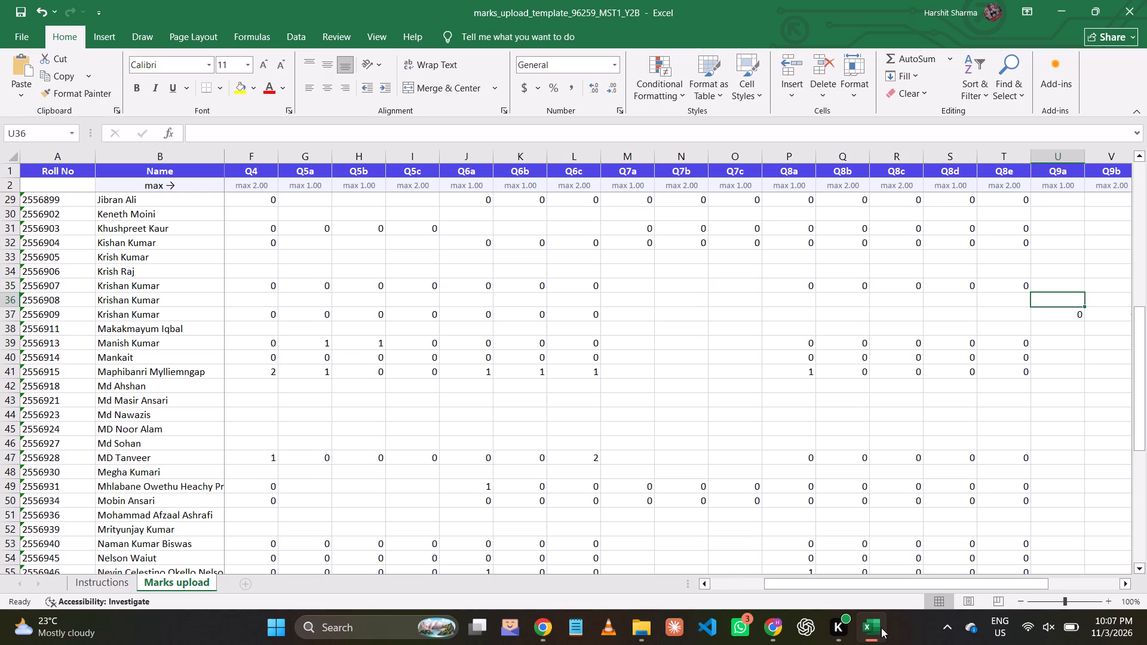
pyautogui.press('.')
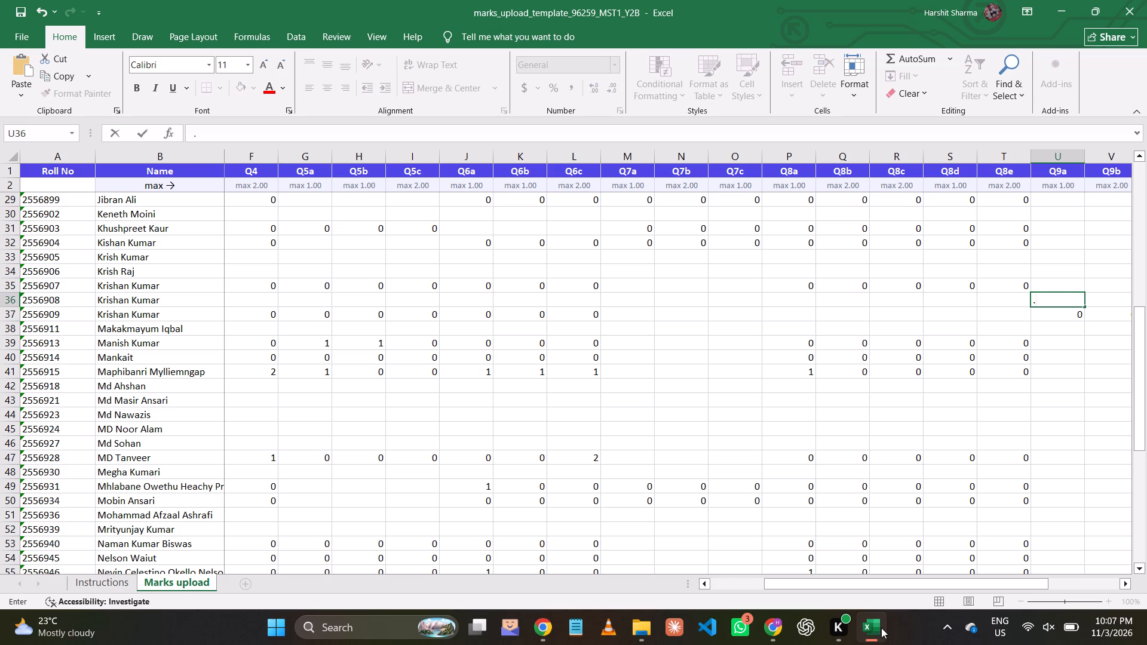
pyautogui.press('BackSpace')
# Go to the student in row 45 and enter 0 for each of Q1 to Q4.
pyautogui.click(237, 424)
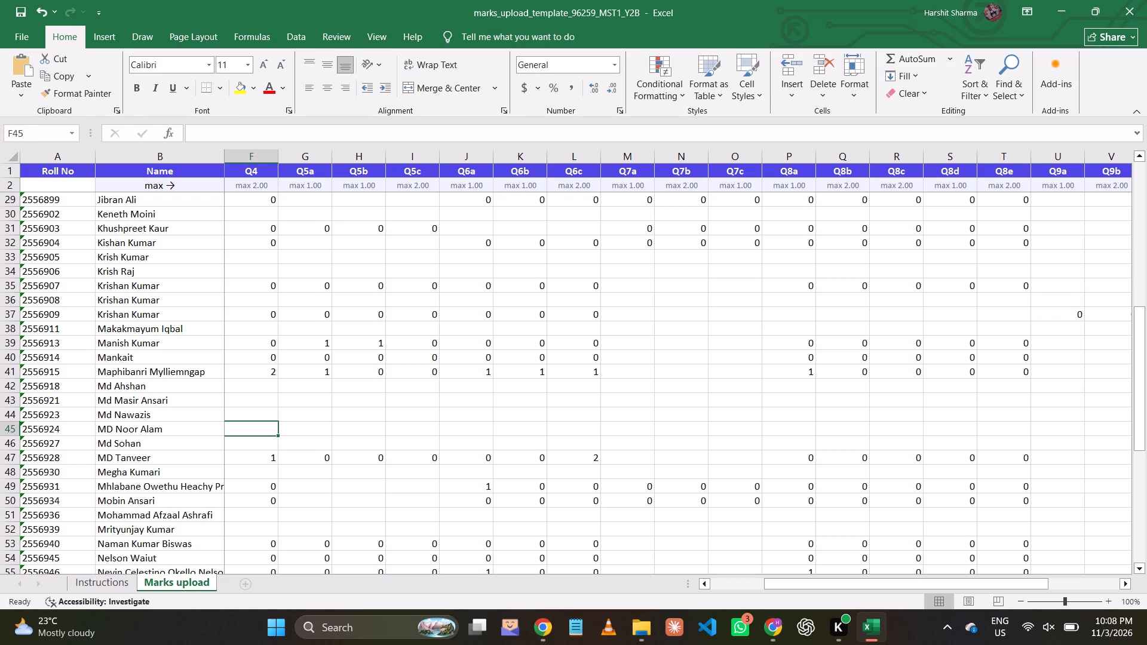
pyautogui.press('Left')
pyautogui.press('Left')
pyautogui.press('Left')
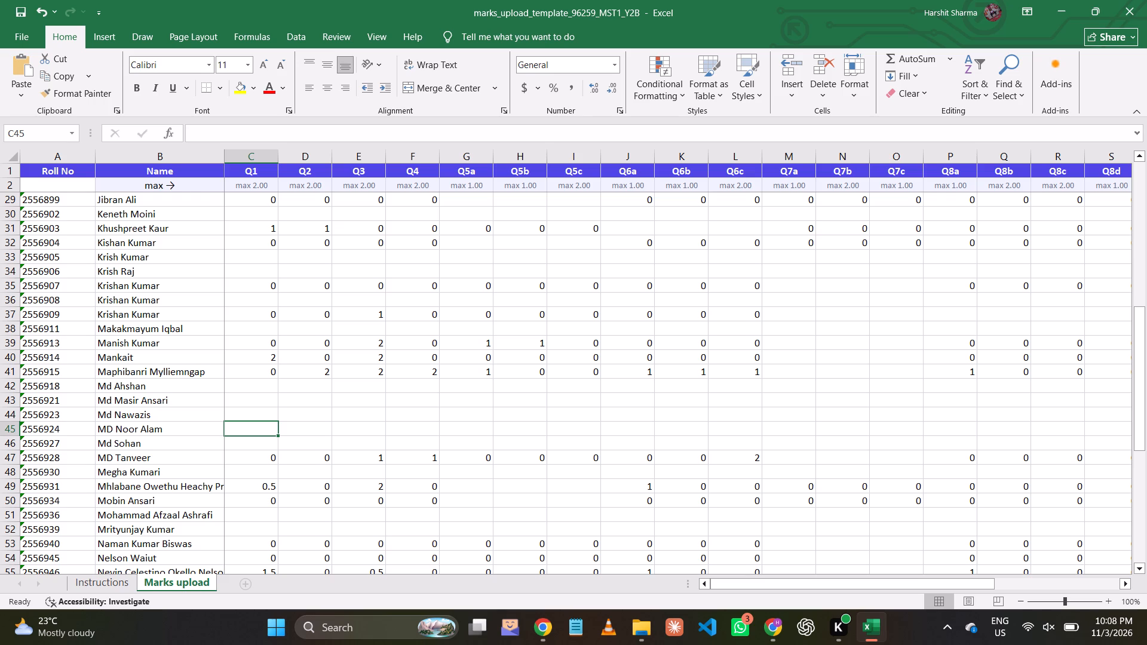
pyautogui.press('0')
pyautogui.press('Right')
pyautogui.press('0')
pyautogui.press('Right')
pyautogui.press('0')
pyautogui.press('Right')
pyautogui.press('0')
# Enter 0 for each of Q5a to Q5c and Q6a to Q6c in row 45.
pyautogui.press('Right')
pyautogui.press('0')
pyautogui.press('Right')
pyautogui.press('0')
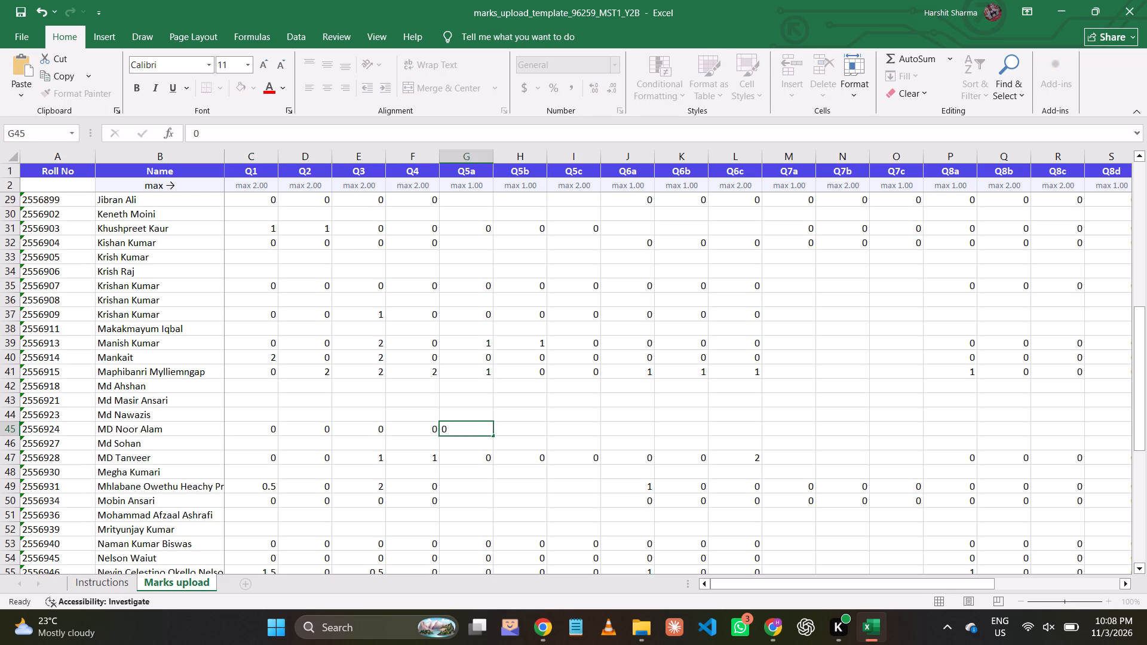
pyautogui.press('Right')
pyautogui.press('0')
pyautogui.press('Right')
pyautogui.press('0')
pyautogui.press('Right')
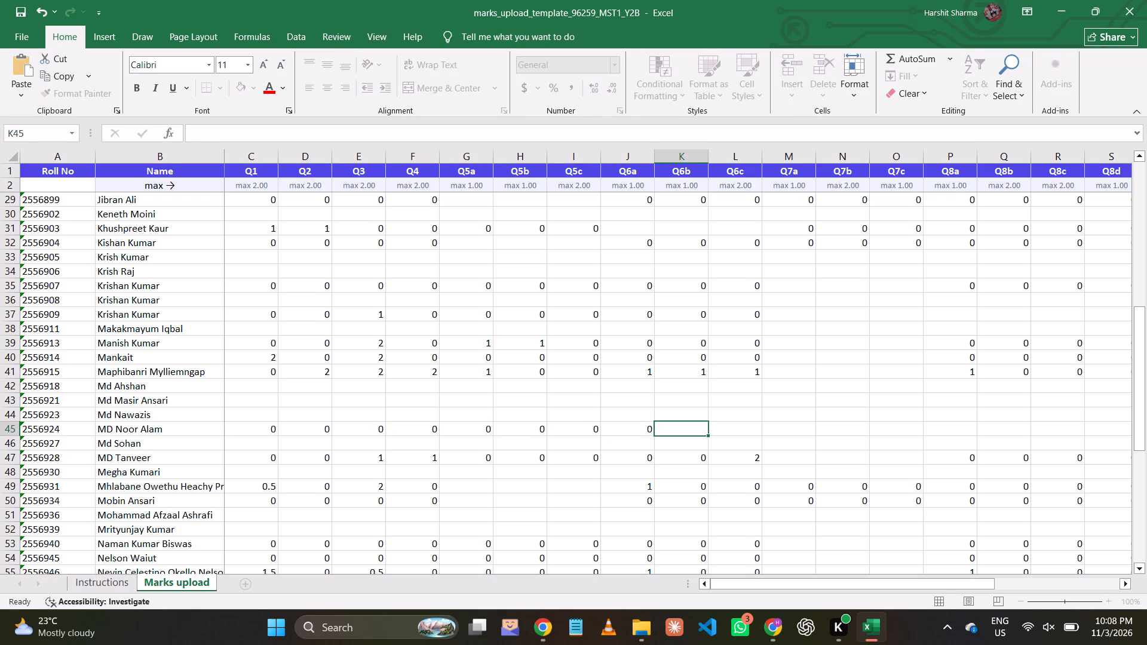
pyautogui.press('0')
pyautogui.press('Right')
pyautogui.press('0')
# Leave the Q7 parts blank in row 45, enter 0 for each of Q8a to Q8e, and save the marks workbook.
pyautogui.press('Right')
pyautogui.press('Right')
pyautogui.press('Right')
pyautogui.press('Right')
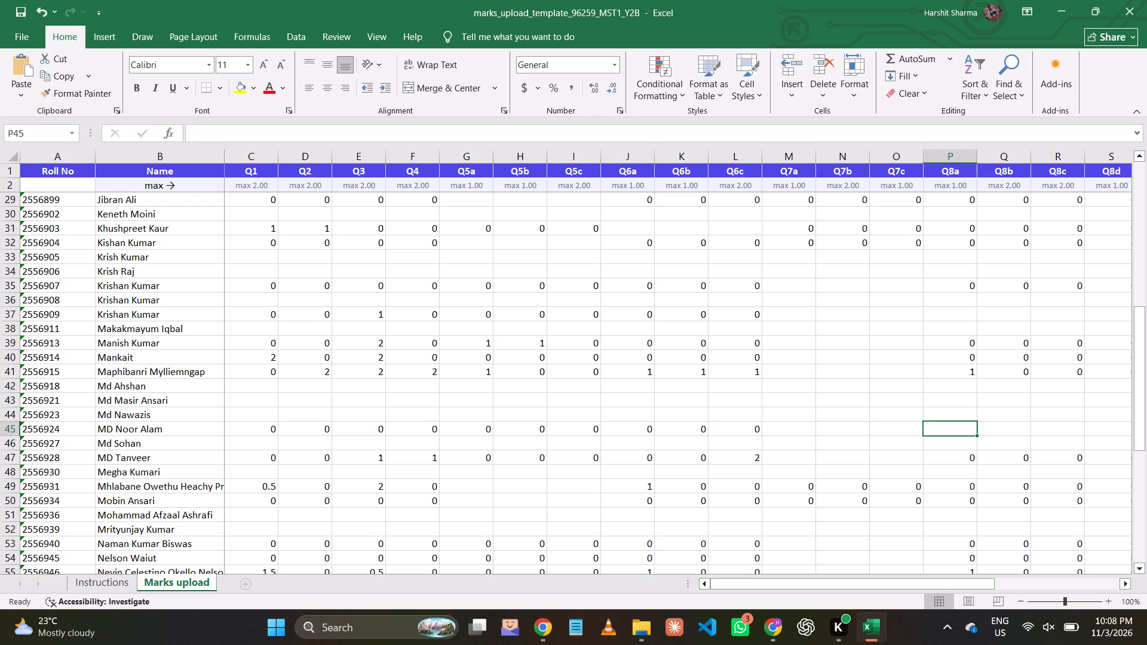
pyautogui.press('0')
pyautogui.press('Right')
pyautogui.press('0')
pyautogui.press('Right')
pyautogui.press('0')
pyautogui.press('Right')
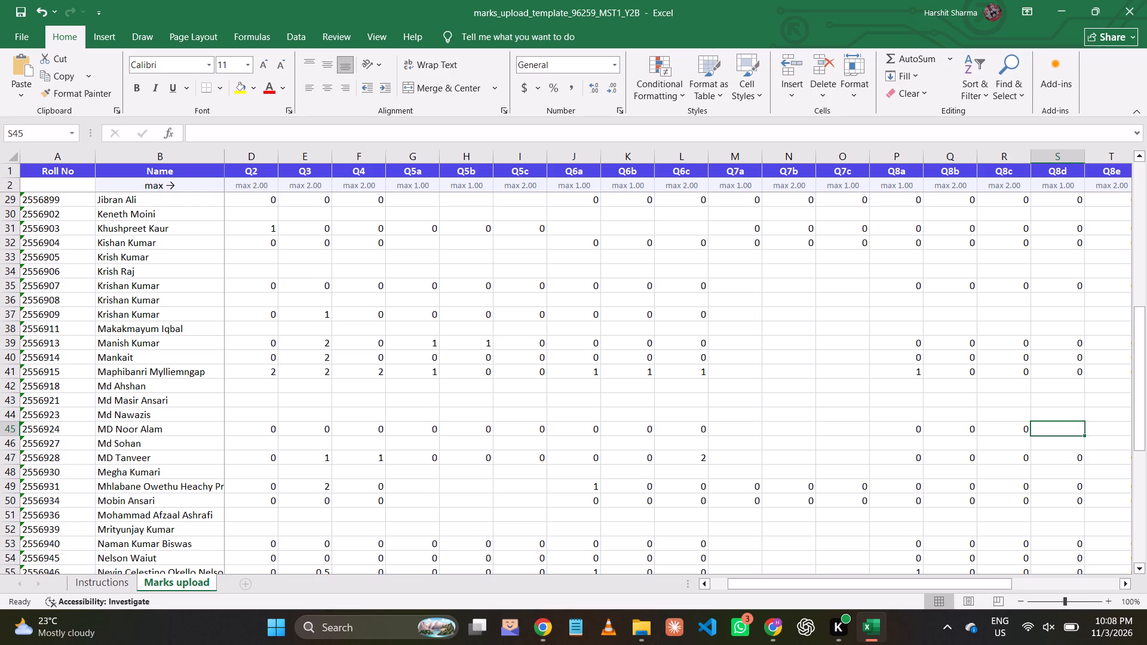
pyautogui.press('0')
pyautogui.press('Right')
pyautogui.press('0')
pyautogui.press('Right')
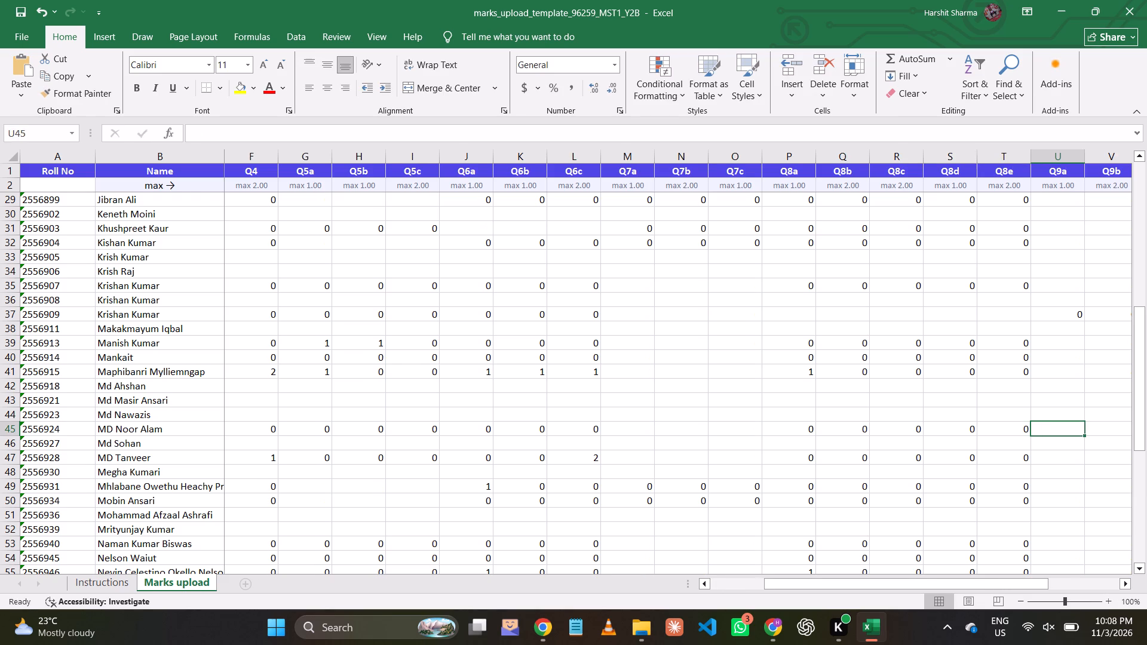
pyautogui.hotkey('ctrl', 's')
pyautogui.press('Down')
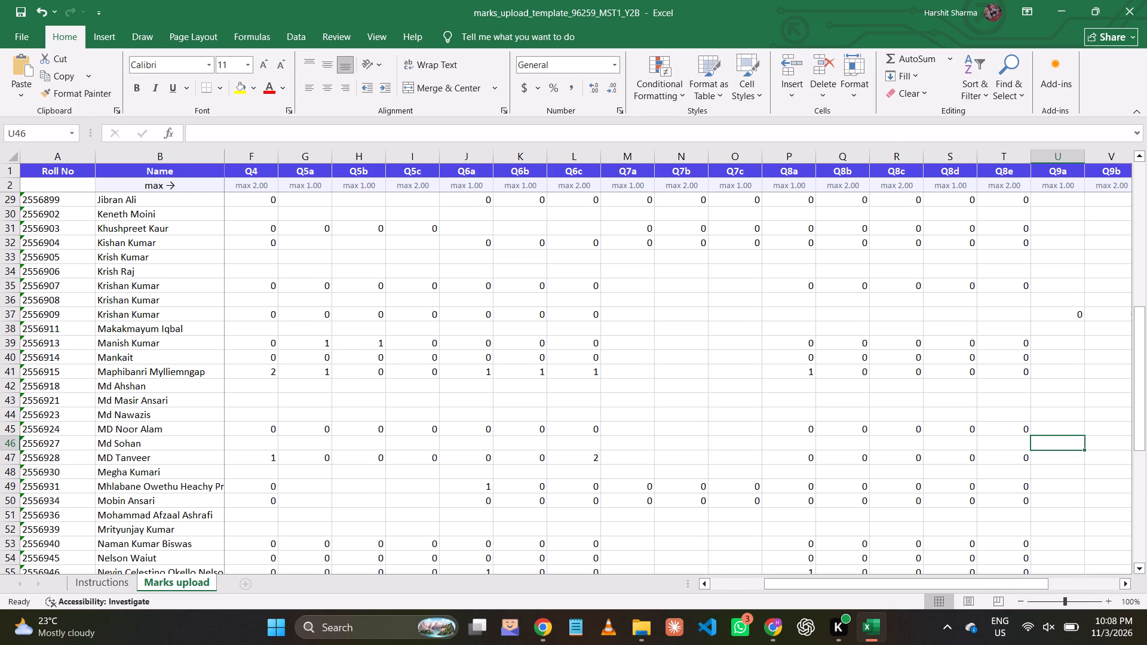
# Go to the student in row 36 and enter 0 for each of Q1 to Q4.
pyautogui.press('Left')
pyautogui.press('Left')
pyautogui.press('Left')
pyautogui.press('Left')
pyautogui.press('Left')
pyautogui.press('Left')
pyautogui.press('Left')
pyautogui.press('Left')
pyautogui.press('Left')
pyautogui.press('Left')
pyautogui.press('Left')
pyautogui.press('Left')
pyautogui.press('Left')
pyautogui.press('Left')
pyautogui.press('Left')
pyautogui.press('Left')
pyautogui.press('Left')
pyautogui.press('Left')
pyautogui.press('Left')
pyautogui.press('Left')
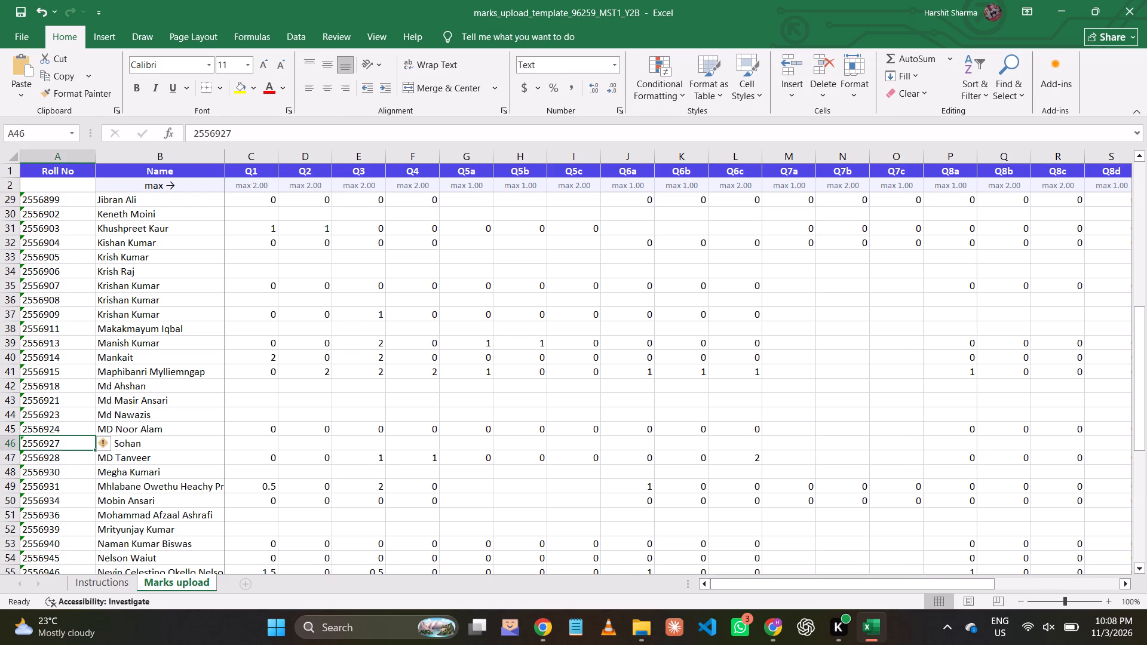
pyautogui.press('Down')
pyautogui.press('Right')
pyautogui.press('Right')
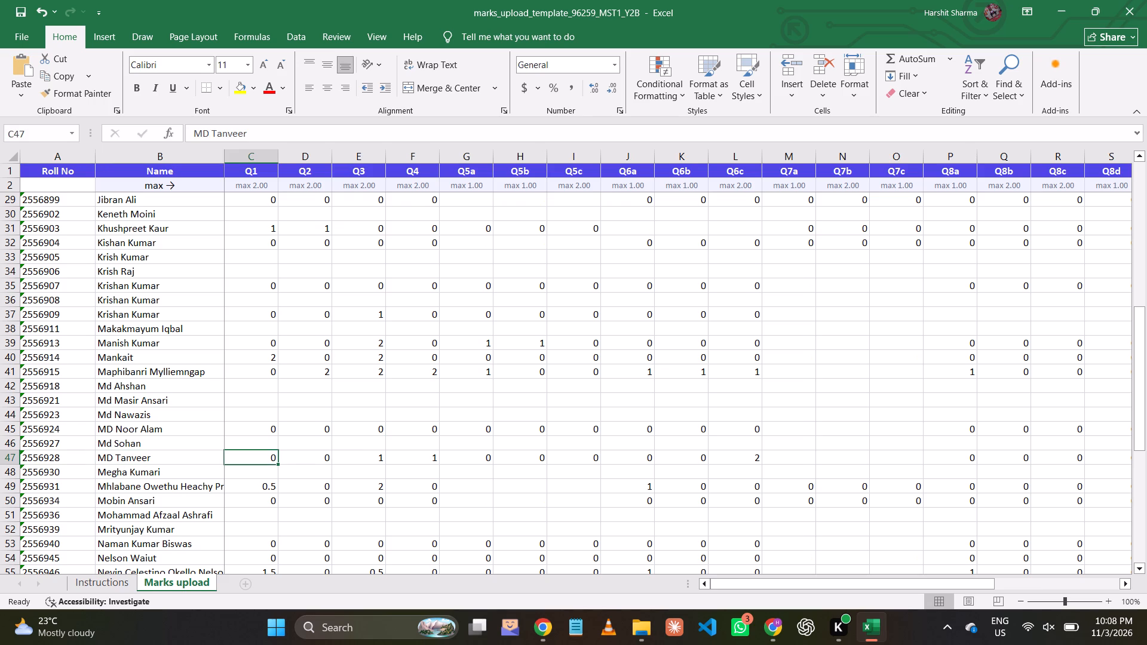
pyautogui.press('Up')
pyautogui.press('Up')
pyautogui.press('Up')
pyautogui.press('Up')
pyautogui.press('Up')
pyautogui.press('Up')
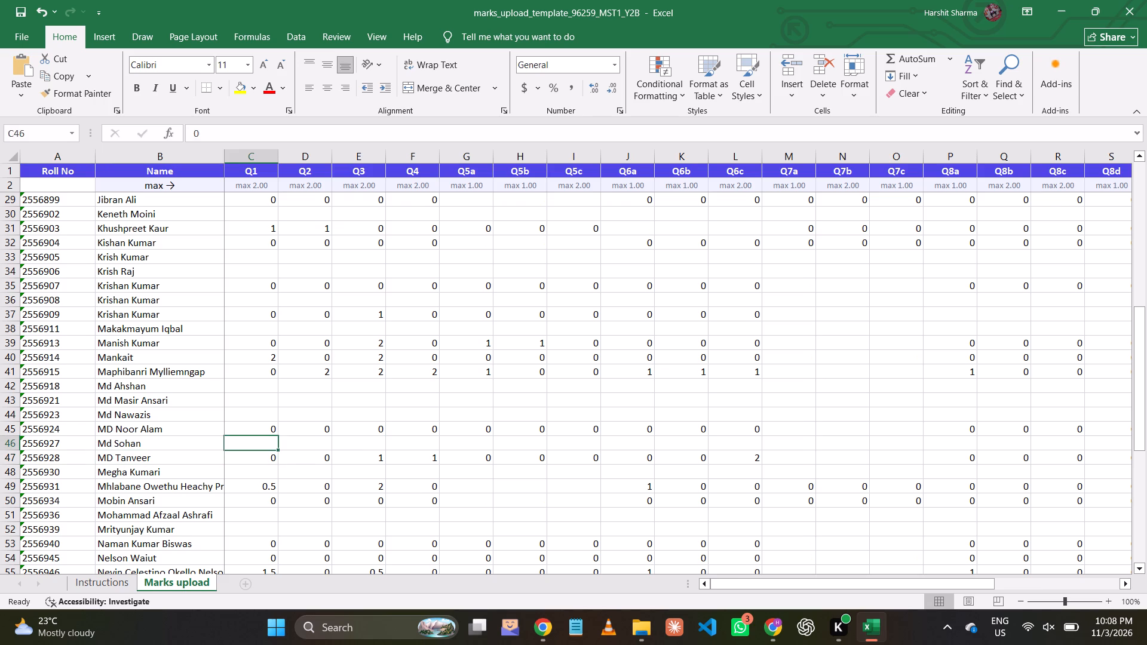
pyautogui.press('Up')
pyautogui.press('Up')
pyautogui.press('Up')
pyautogui.press('Up')
pyautogui.press('Up')
pyautogui.press('Up')
pyautogui.press('Down')
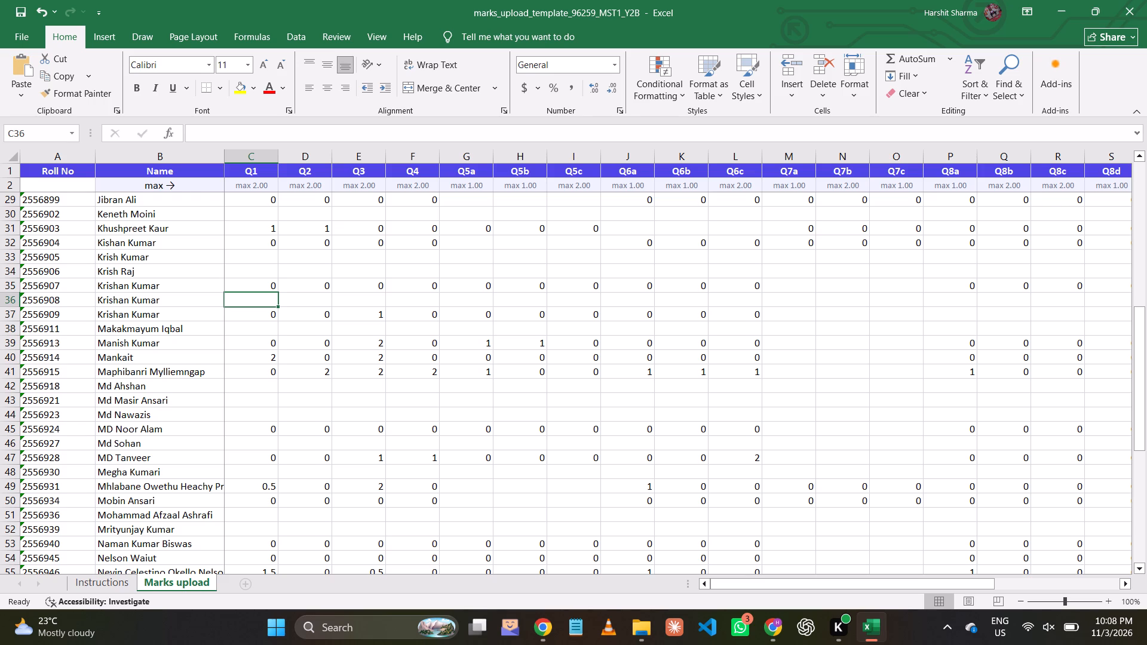
pyautogui.press('0')
pyautogui.press('Right')
pyautogui.press('0')
pyautogui.press('Right')
pyautogui.press('0')
pyautogui.press('Right')
pyautogui.press('0')
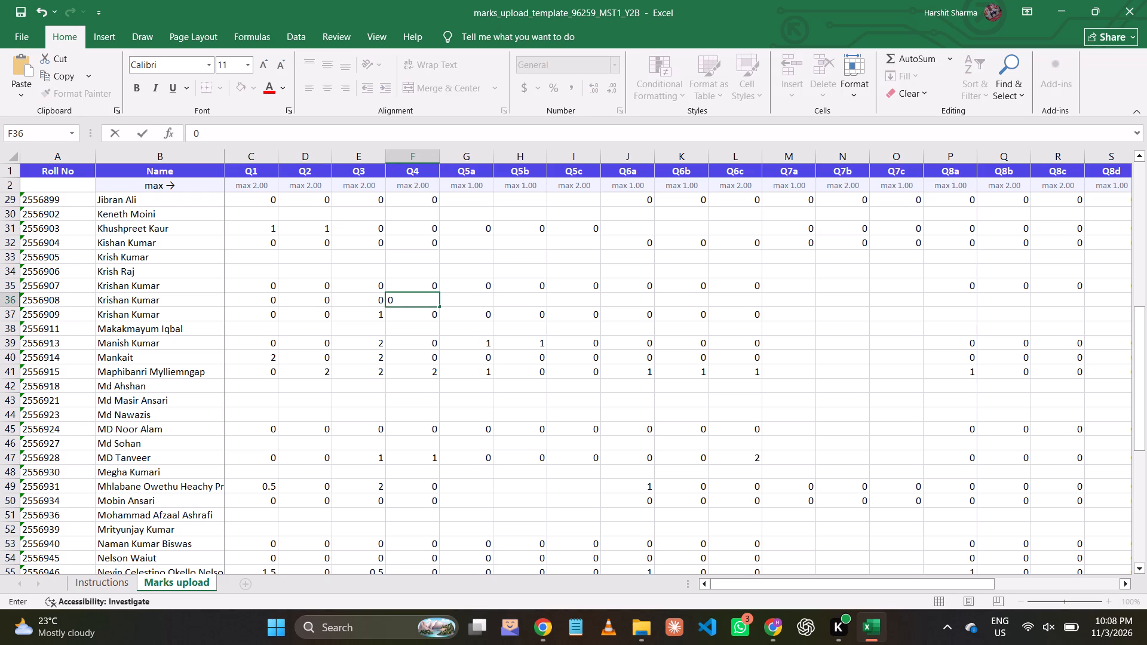
pyautogui.press('Right')
# Enter 0 for each of Q5a to Q5c and Q6a to Q6c in row 36.
pyautogui.press('0')
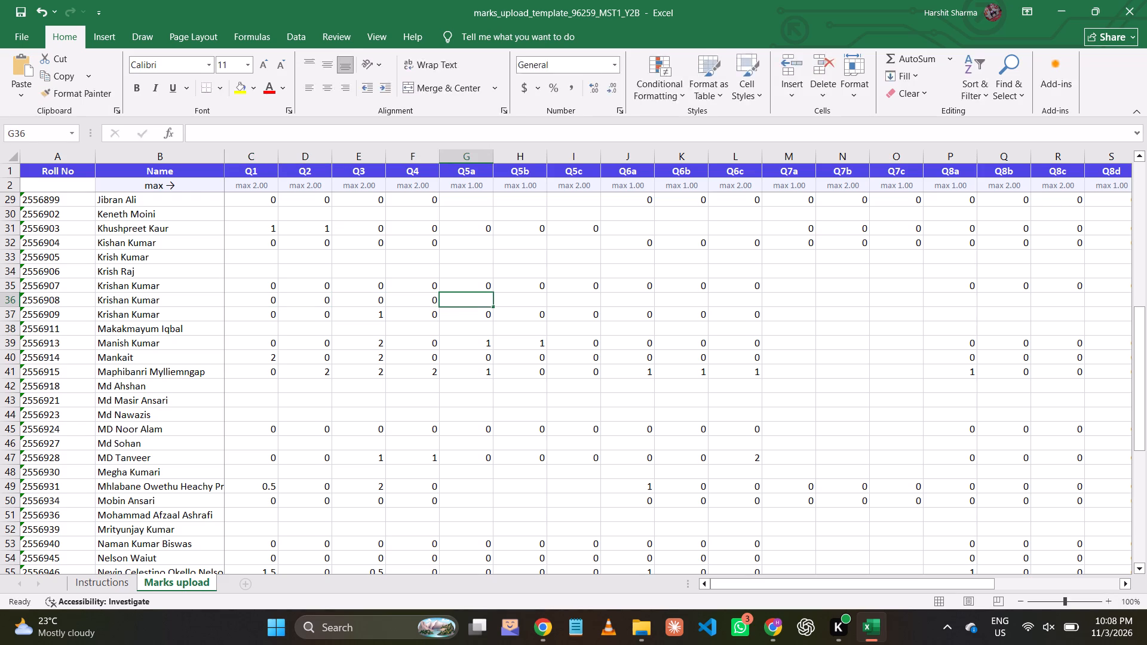
pyautogui.press('Right')
pyautogui.press('0')
pyautogui.press('Right')
pyautogui.press('0')
pyautogui.press('Right')
pyautogui.press('0')
pyautogui.press('Right')
pyautogui.press('0')
pyautogui.press('Right')
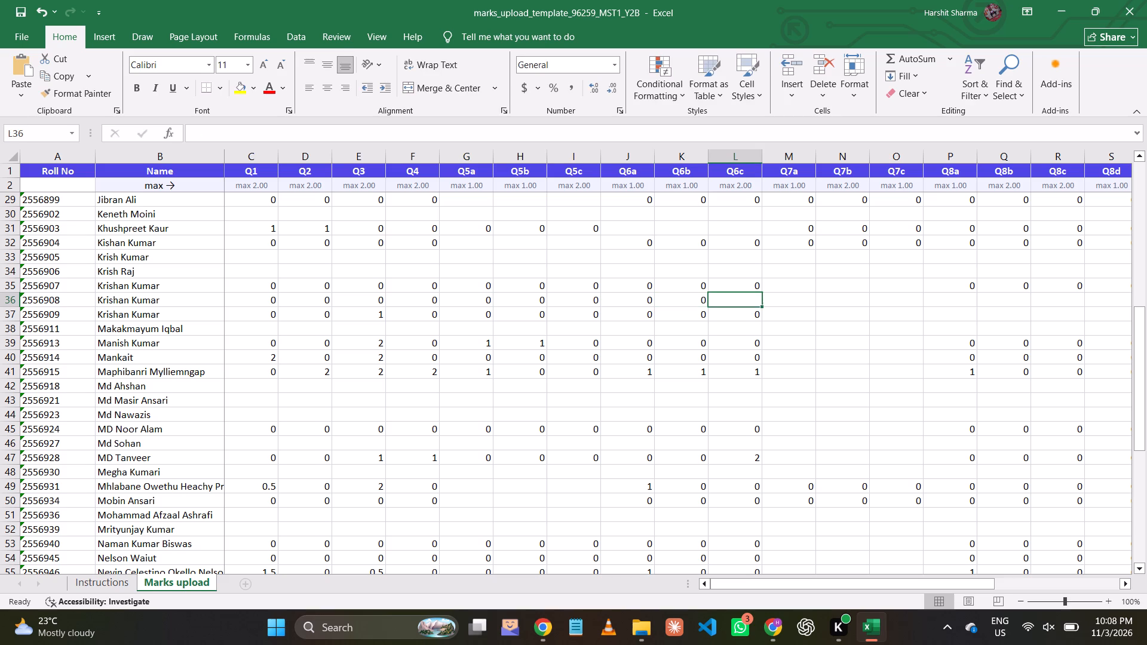
pyautogui.press('0')
pyautogui.press('Right')
# Leave the Q7 parts blank in row 36 and enter 0 for each of Q8a to Q8e.
pyautogui.press('Right')
pyautogui.press('Right')
pyautogui.press('Right')
pyautogui.press('0')
pyautogui.press('Right')
pyautogui.press('0')
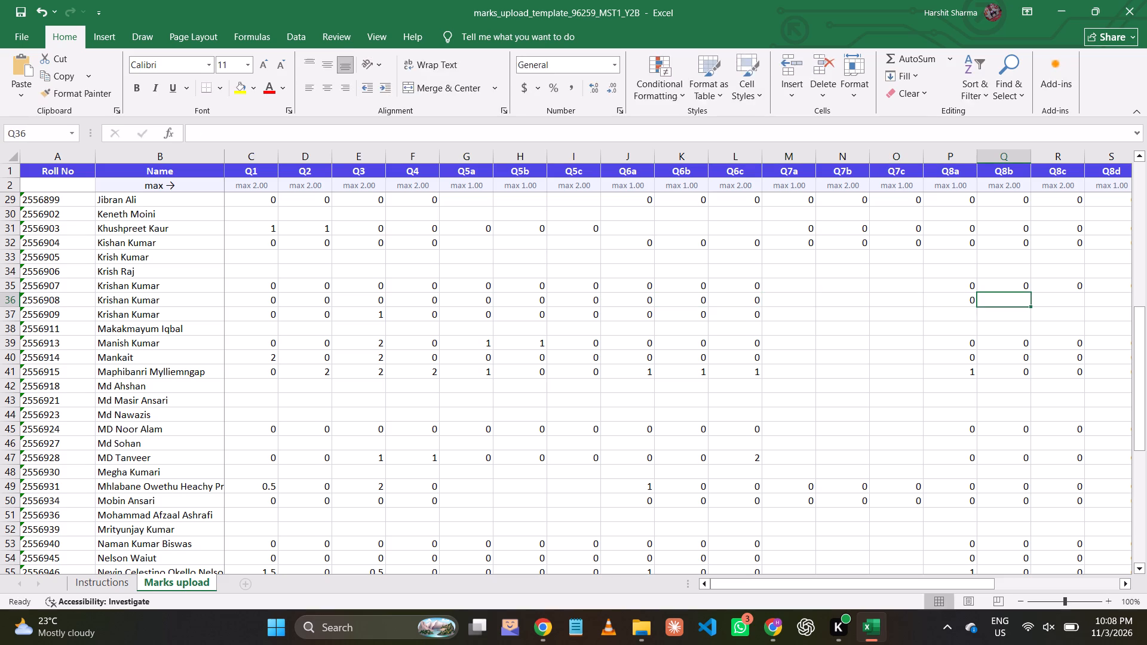
pyautogui.press('Right')
pyautogui.press('0')
pyautogui.press('Right')
pyautogui.press('0')
pyautogui.press('Right')
pyautogui.press('0')
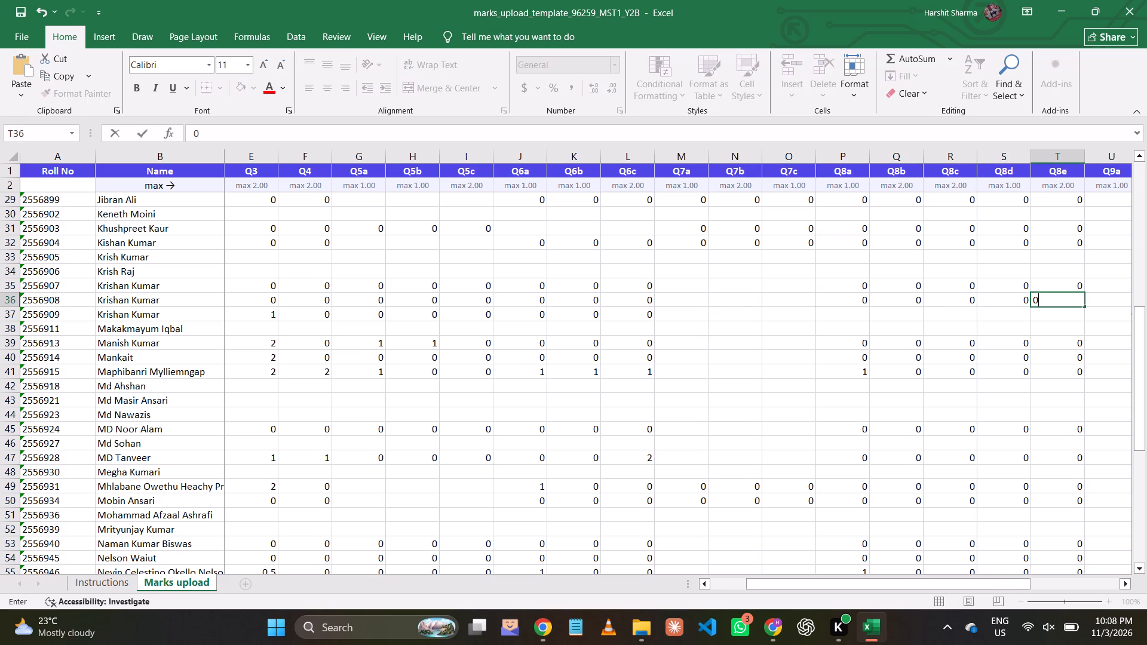
pyautogui.press('Right')
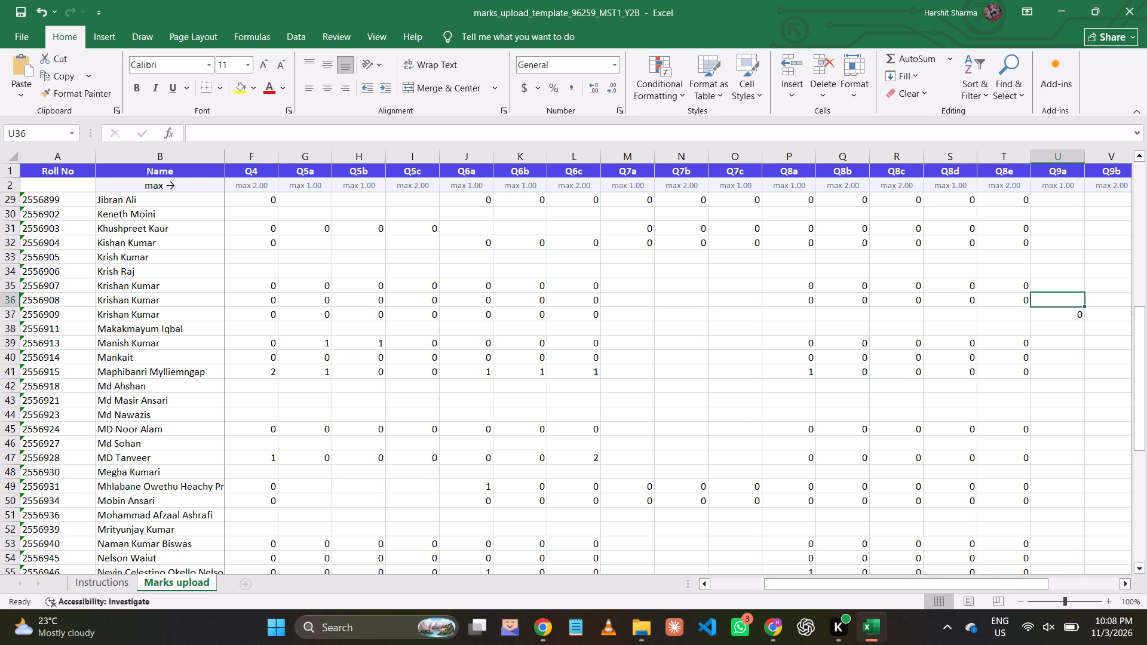
# Go to the student in row 44 and enter 0 for each of Q1 to Q4.
pyautogui.press('Down')
pyautogui.press('Right')
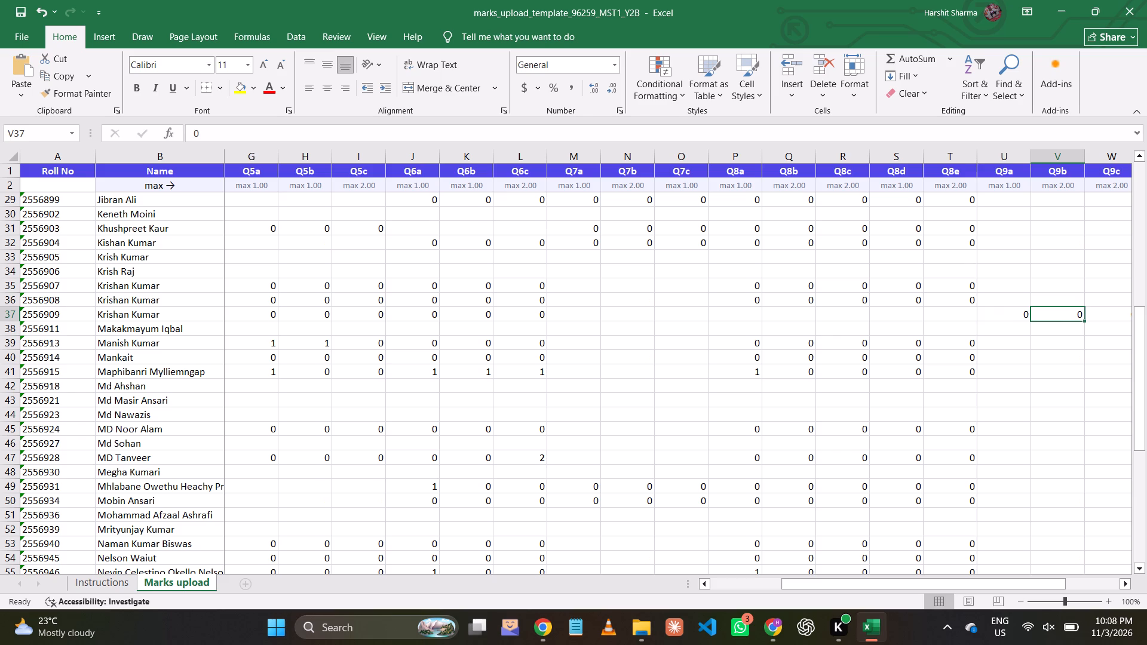
pyautogui.press('Left')
pyautogui.press('Left')
pyautogui.press('Left')
pyautogui.press('Left')
pyautogui.press('Left')
pyautogui.press('Left')
pyautogui.press('Left')
pyautogui.press('Left')
pyautogui.press('Left')
pyautogui.press('Left')
pyautogui.press('Left')
pyautogui.press('Left')
pyautogui.press('Left')
pyautogui.press('Down')
pyautogui.press('Down')
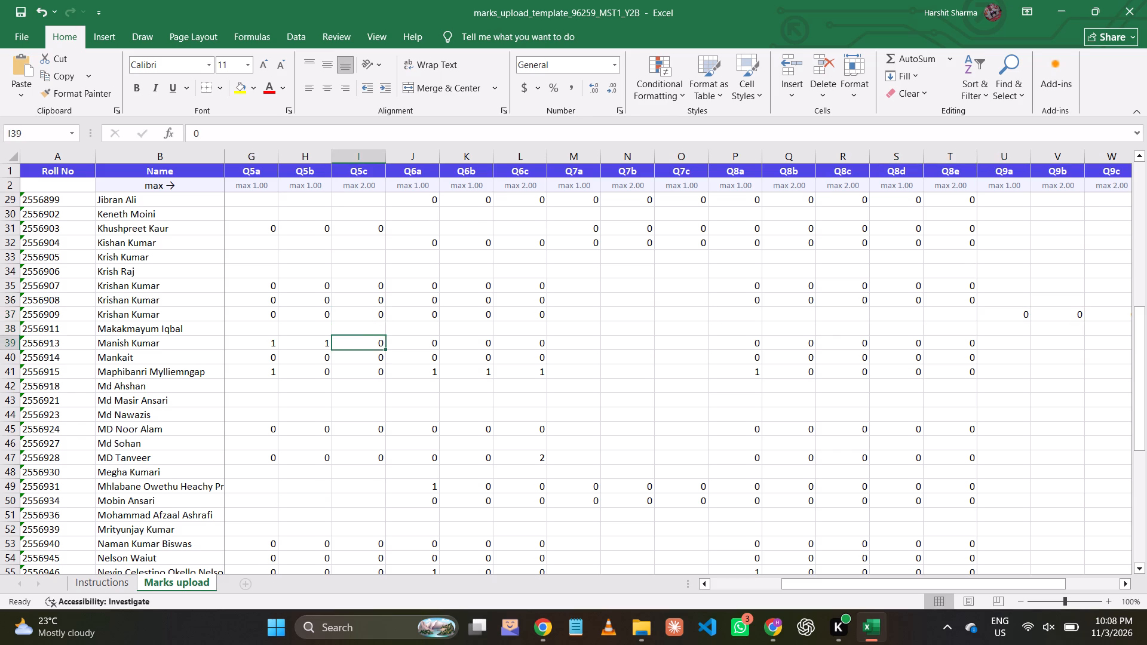
pyautogui.press('Down')
pyautogui.press('Down')
pyautogui.press('Down')
pyautogui.press('Down')
pyautogui.press('Down')
pyautogui.press('Left')
pyautogui.press('Left')
pyautogui.press('Left')
pyautogui.press('Left')
pyautogui.press('Left')
pyautogui.press('Left')
pyautogui.press('Left')
pyautogui.press('Left')
pyautogui.press('Left')
pyautogui.press('Left')
pyautogui.press('Left')
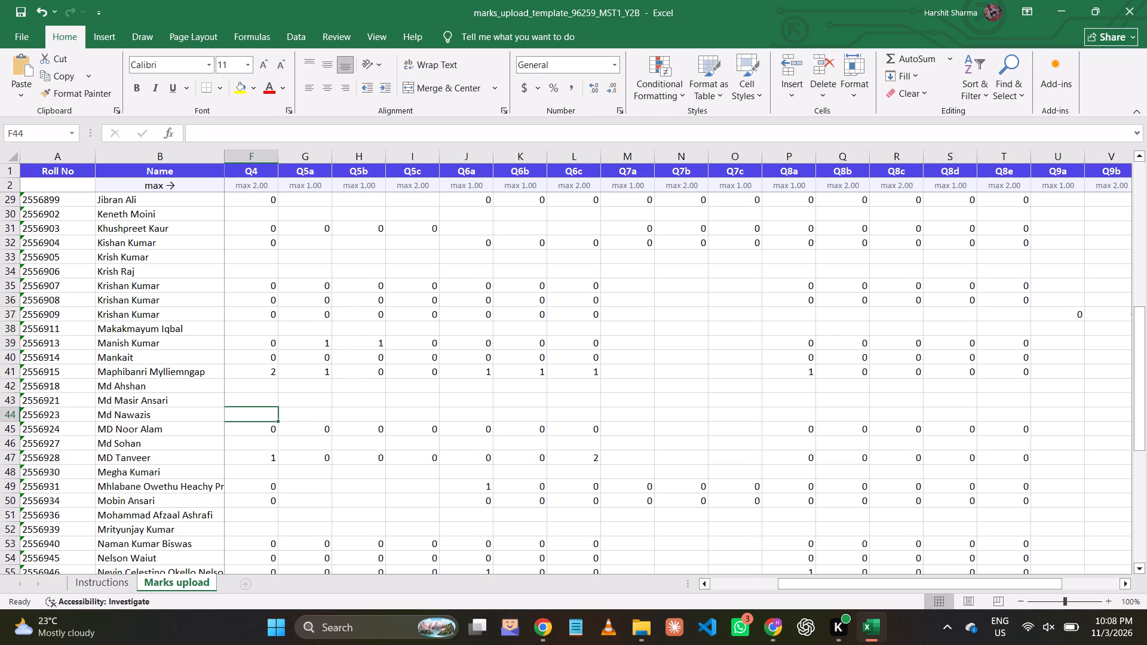
pyautogui.press('Right')
pyautogui.press('Right')
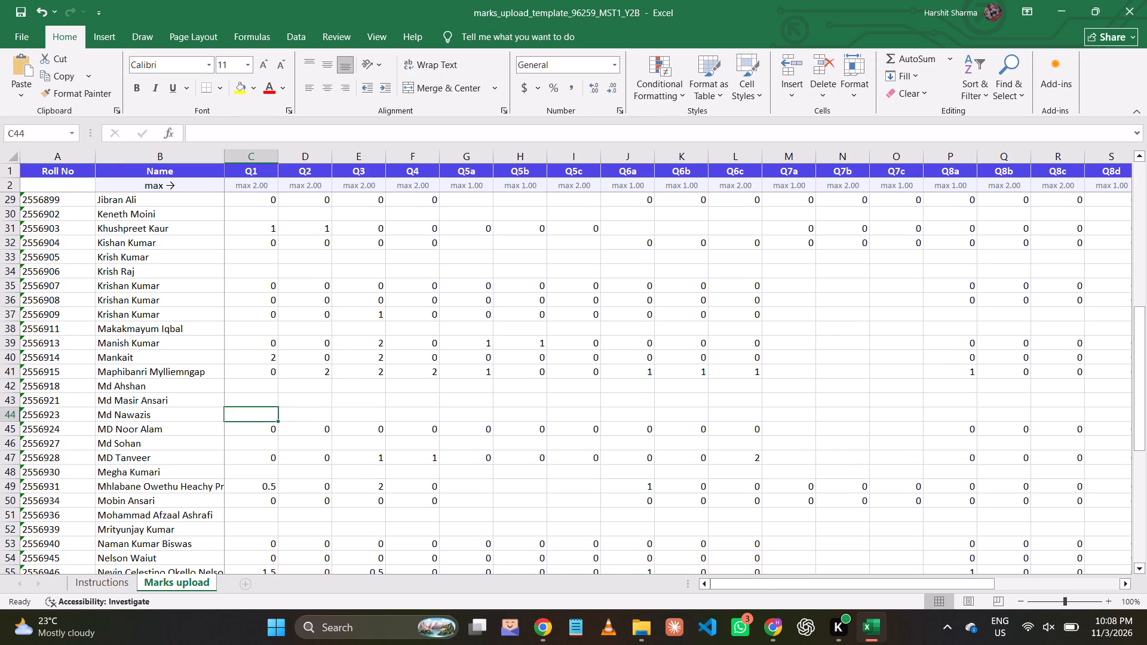
pyautogui.press('0')
pyautogui.press('Right')
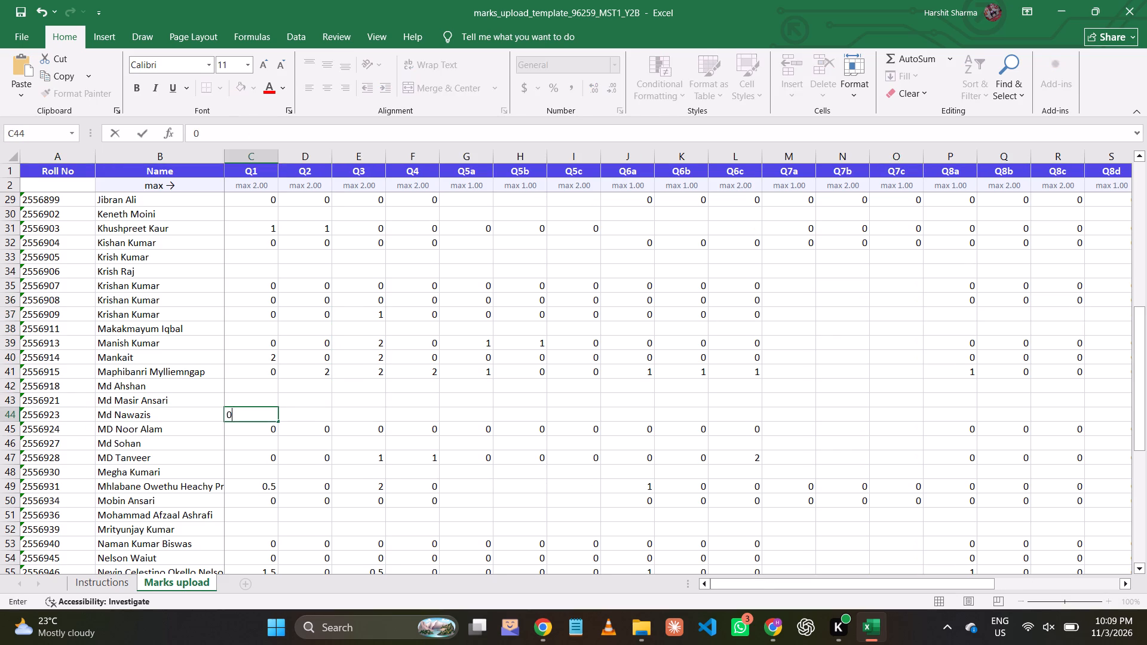
pyautogui.press('0')
pyautogui.press('Right')
pyautogui.press('0')
pyautogui.press('Right')
pyautogui.press('0')
pyautogui.press('Right')
# Enter 0 for each of Q5a to Q5c and Q6a to Q6c in row 44.
pyautogui.press('0')
pyautogui.press('Right')
pyautogui.press('0')
pyautogui.press('Right')
pyautogui.press('0')
pyautogui.press('Right')
pyautogui.press('0')
pyautogui.press('Right')
pyautogui.write('00')
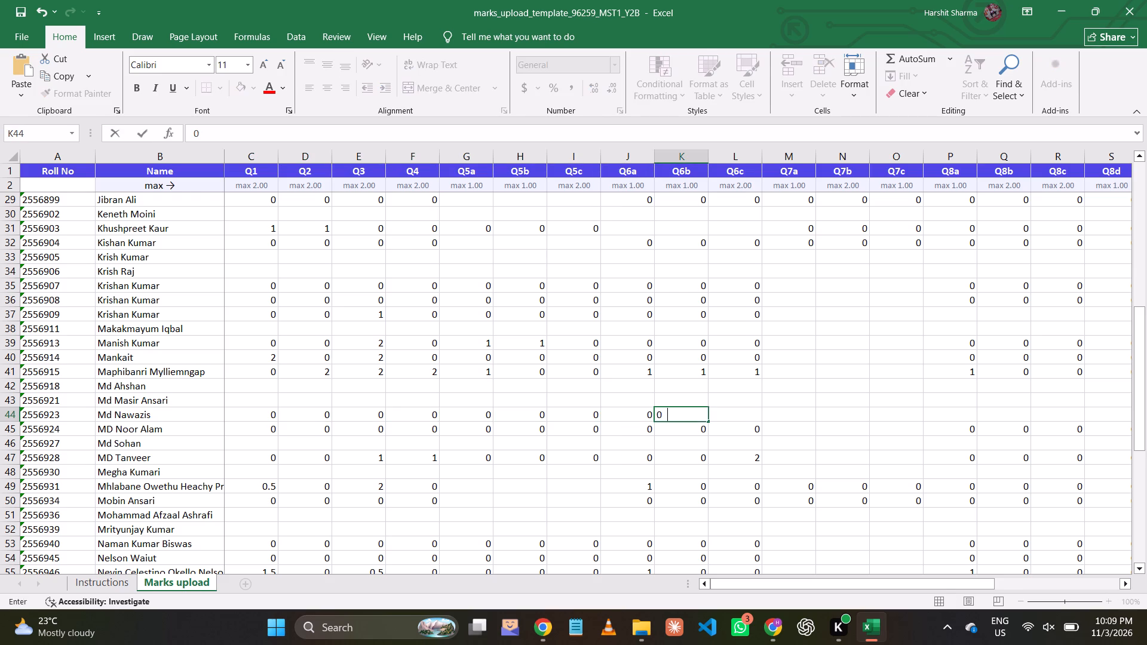
pyautogui.press('Right')
pyautogui.press('0')
pyautogui.press('Right')
# Leave the Q7 parts blank in row 44 and enter 0 for each of Q8a to Q8e.
pyautogui.press('Right')
pyautogui.press('Right')
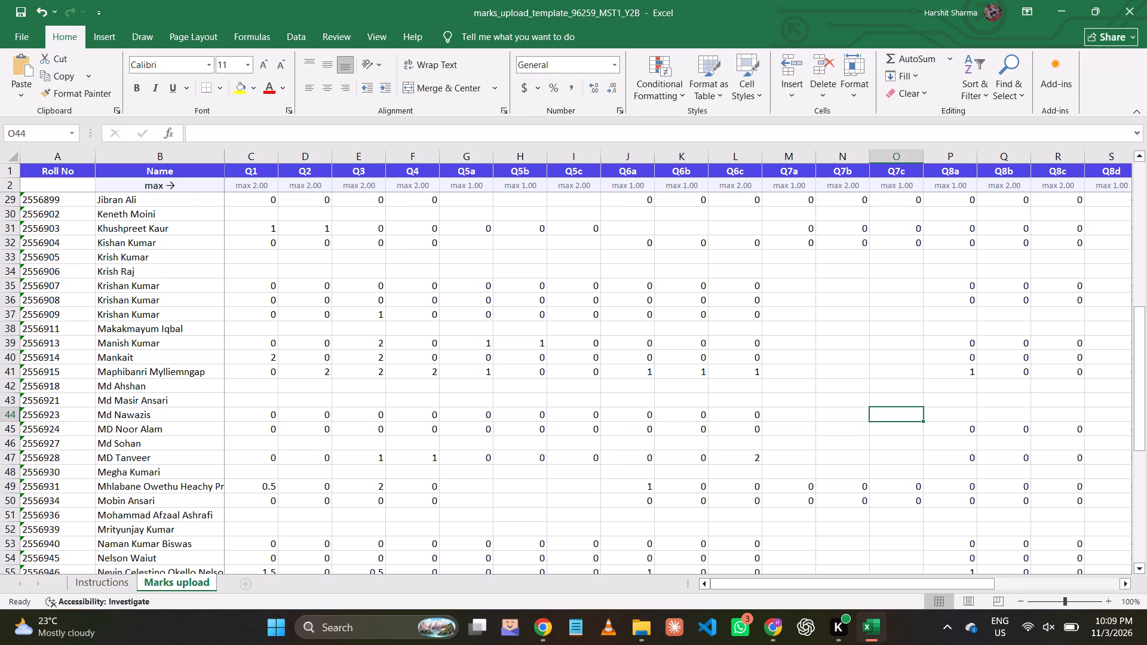
pyautogui.press('Right')
pyautogui.press('0')
pyautogui.press('Right')
pyautogui.press('0')
pyautogui.press('Right')
pyautogui.press('0')
pyautogui.press('Right')
pyautogui.press('0')
pyautogui.press('Right')
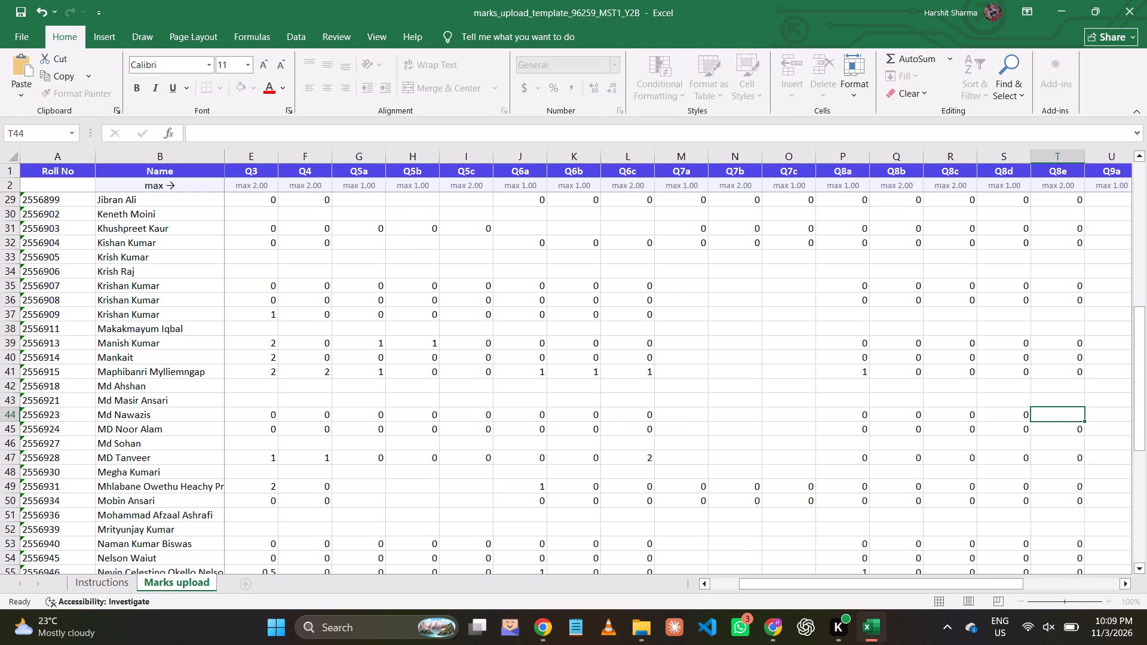
pyautogui.press('0')
pyautogui.press('Right')
# Go to the student in row 51 and enter 0 for each of Q1 to Q4.
pyautogui.press('Down')
pyautogui.press('Left')
pyautogui.press('Left')
pyautogui.press('Left')
pyautogui.press('Left')
pyautogui.press('Left')
pyautogui.press('Left')
pyautogui.press('Left')
pyautogui.press('Left')
pyautogui.press('Left')
pyautogui.press('Left')
pyautogui.press('Left')
pyautogui.press('Left')
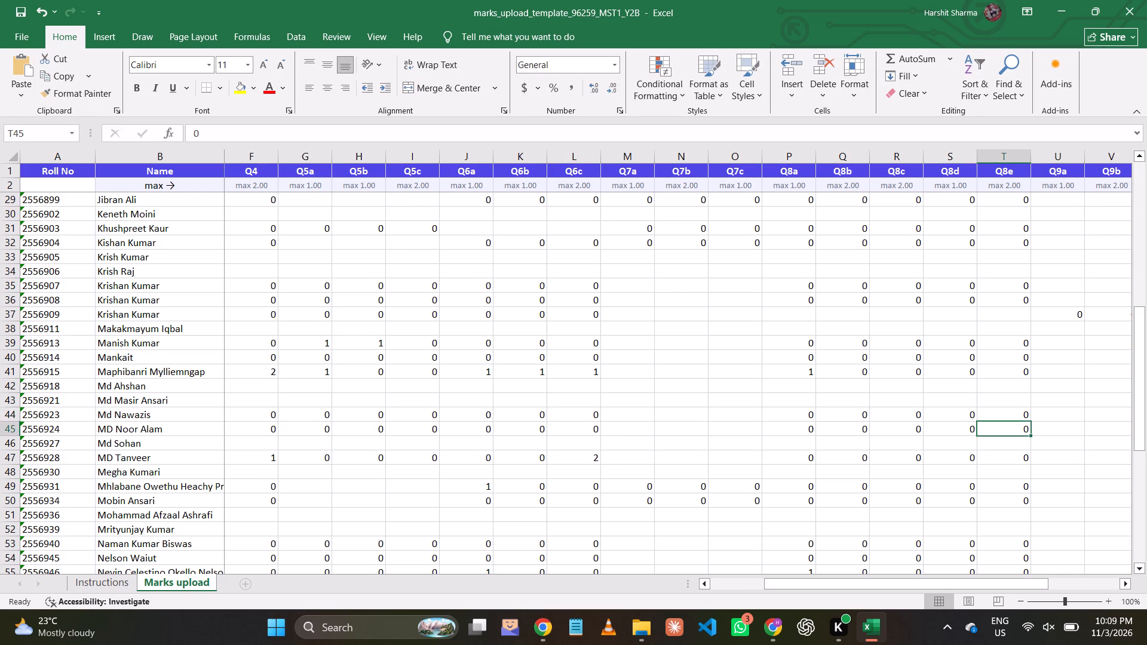
pyautogui.press('Left')
pyautogui.press('Left')
pyautogui.press('Left')
pyautogui.press('Left')
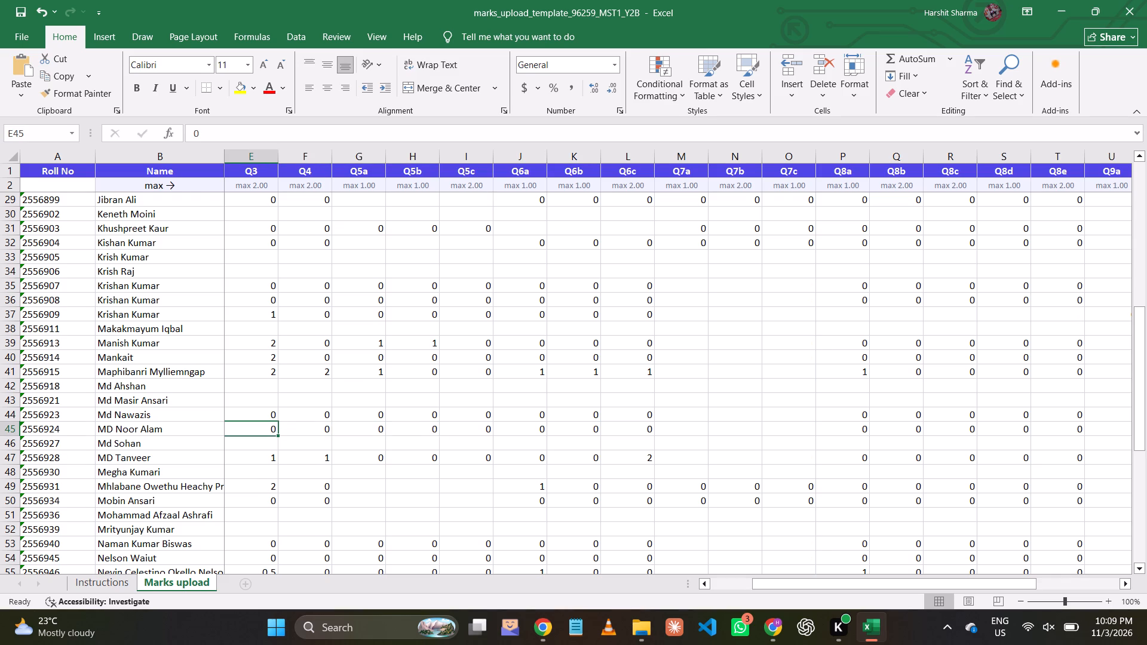
pyautogui.press('Left')
pyautogui.press('Left')
pyautogui.press('Left')
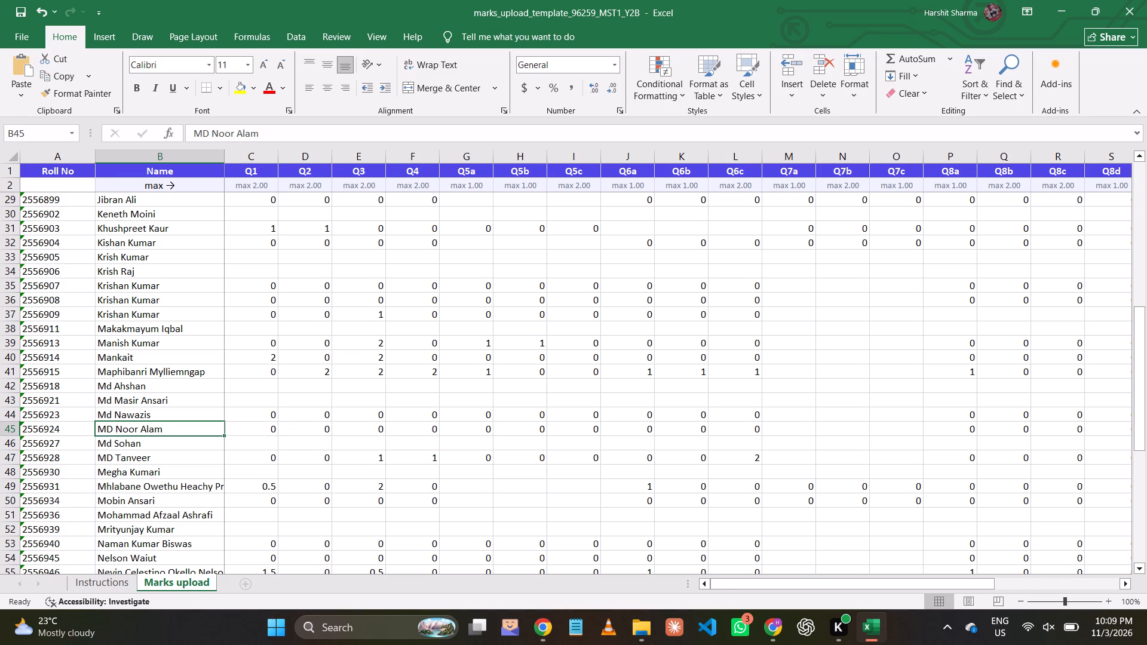
pyautogui.click(249, 514)
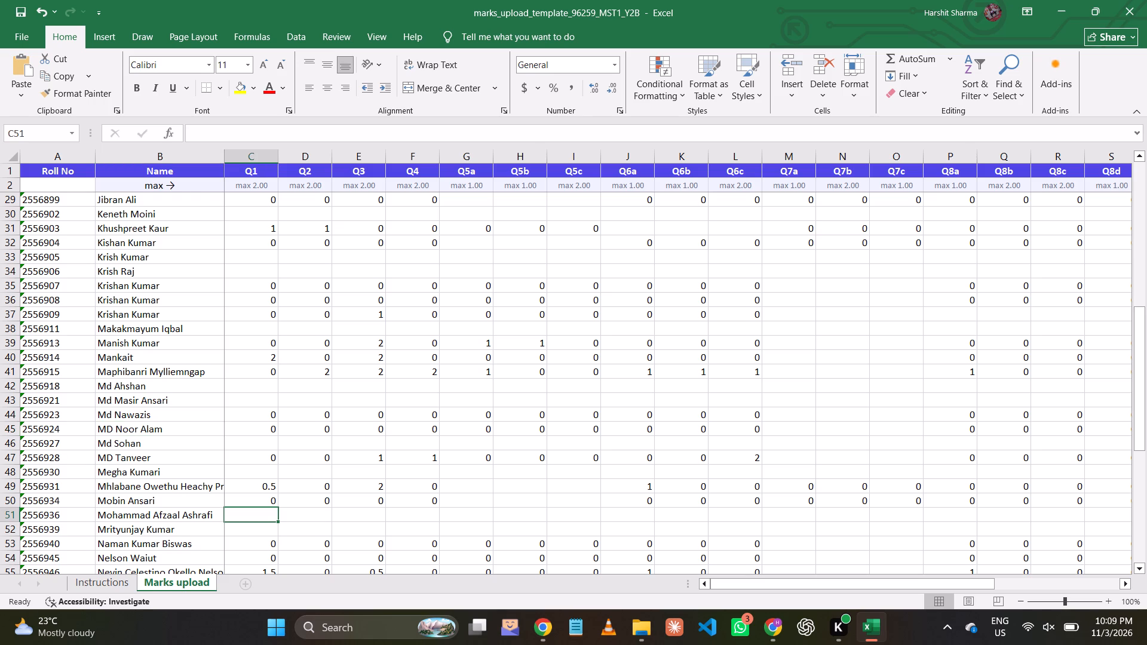
pyautogui.press('0')
pyautogui.press('Right')
pyautogui.press('0')
pyautogui.press('Right')
pyautogui.press('0')
pyautogui.press('Right')
pyautogui.press('0')
pyautogui.press('Right')
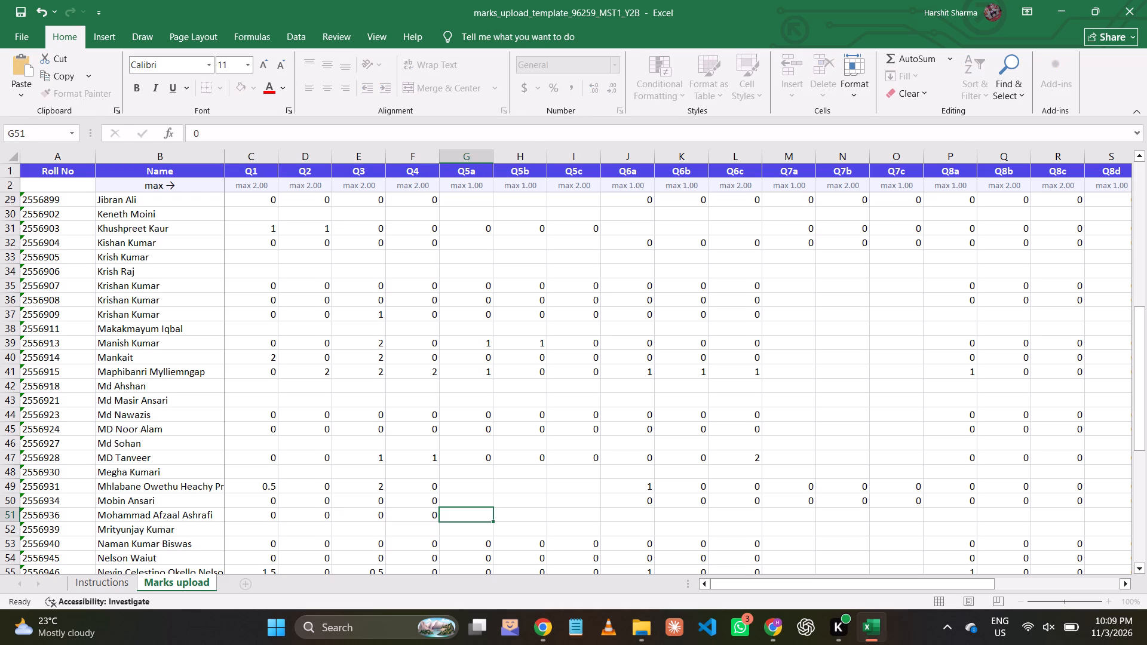
# Enter 0 for each of Q5a to Q5c and Q6a to Q6c in row 51.
pyautogui.press('0')
pyautogui.press('Right')
pyautogui.press('0')
pyautogui.press('Right')
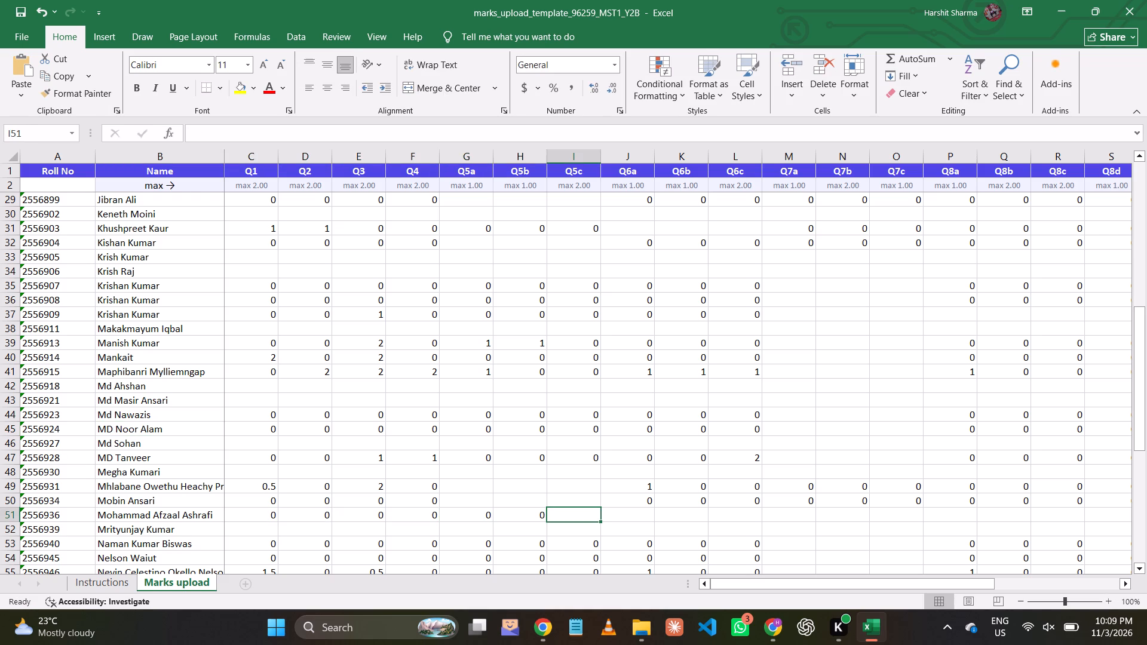
pyautogui.press('0')
pyautogui.press('Right')
pyautogui.press('0')
pyautogui.press('Right')
pyautogui.press('0')
pyautogui.press('Right')
pyautogui.press('0')
pyautogui.press('Right')
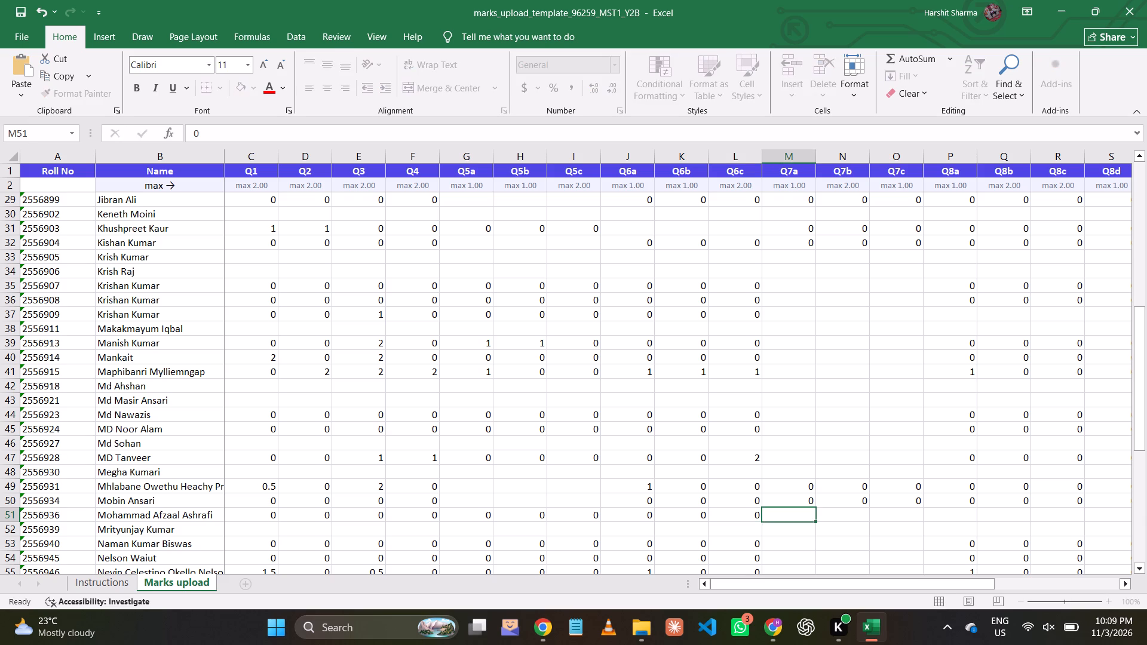
# Leave the Q7 parts blank in row 51 and enter 0 for each of Q8a to Q8e.
pyautogui.press('Right')
pyautogui.press('Right')
pyautogui.press('Right')
pyautogui.press('0')
pyautogui.press('Right')
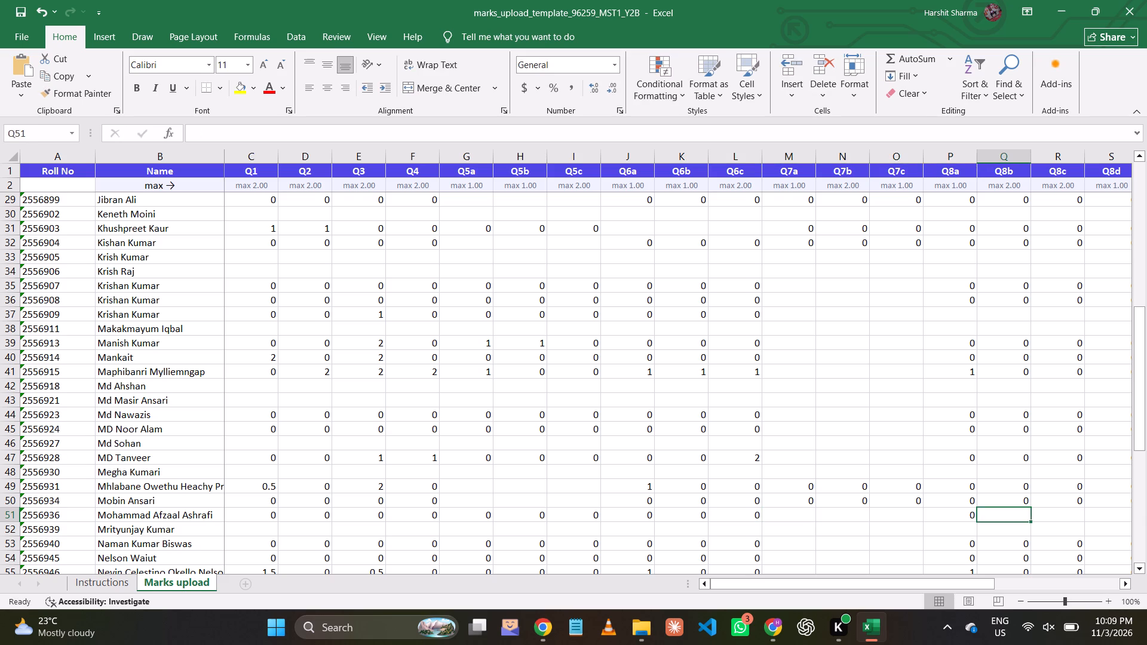
pyautogui.press('0')
pyautogui.press('Right')
pyautogui.press('Right')
pyautogui.press('0')
pyautogui.press('Right')
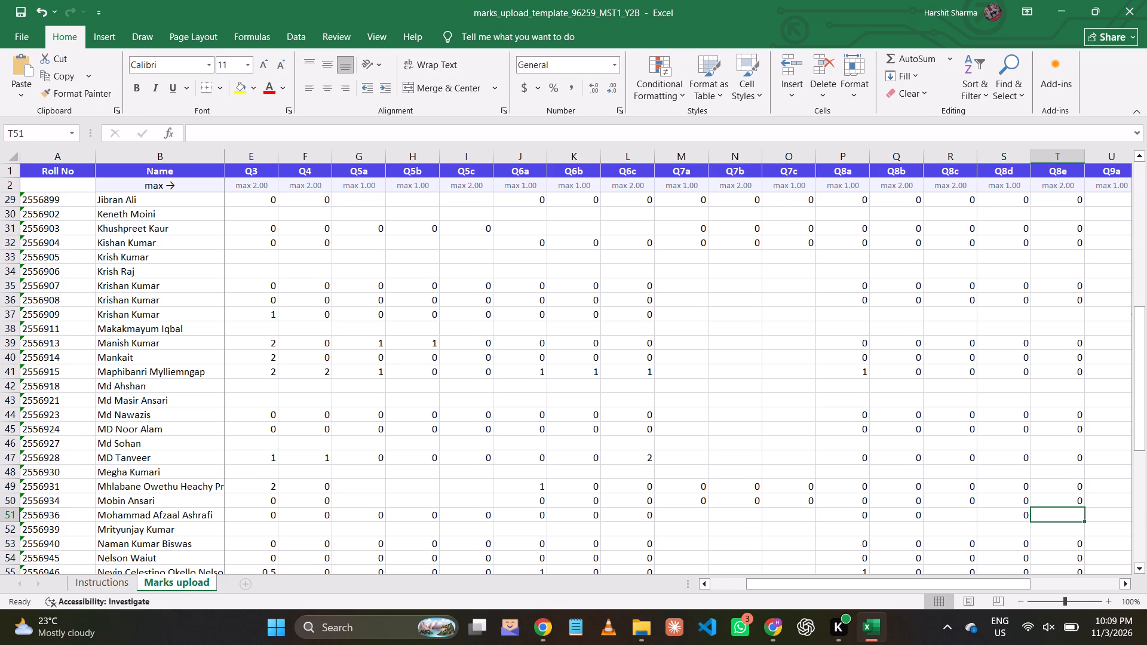
pyautogui.press('Left')
pyautogui.press('Left')
pyautogui.press('0')
pyautogui.press('Right')
pyautogui.press('Right')
pyautogui.press('0')
pyautogui.press('Right')
# Go to the Q1 cell of the student in row 52 and save the workbook.
pyautogui.press('Down')
pyautogui.press('Left')
pyautogui.press('Left')
pyautogui.press('Left')
pyautogui.press('Left')
pyautogui.press('Left')
pyautogui.press('Left')
pyautogui.press('Left')
pyautogui.press('Left')
pyautogui.press('Left')
pyautogui.press('Left')
pyautogui.press('Left')
pyautogui.press('Left')
pyautogui.press('Left')
pyautogui.press('Left')
pyautogui.press('Left')
pyautogui.press('Left')
pyautogui.press('Left')
pyautogui.press('Left')
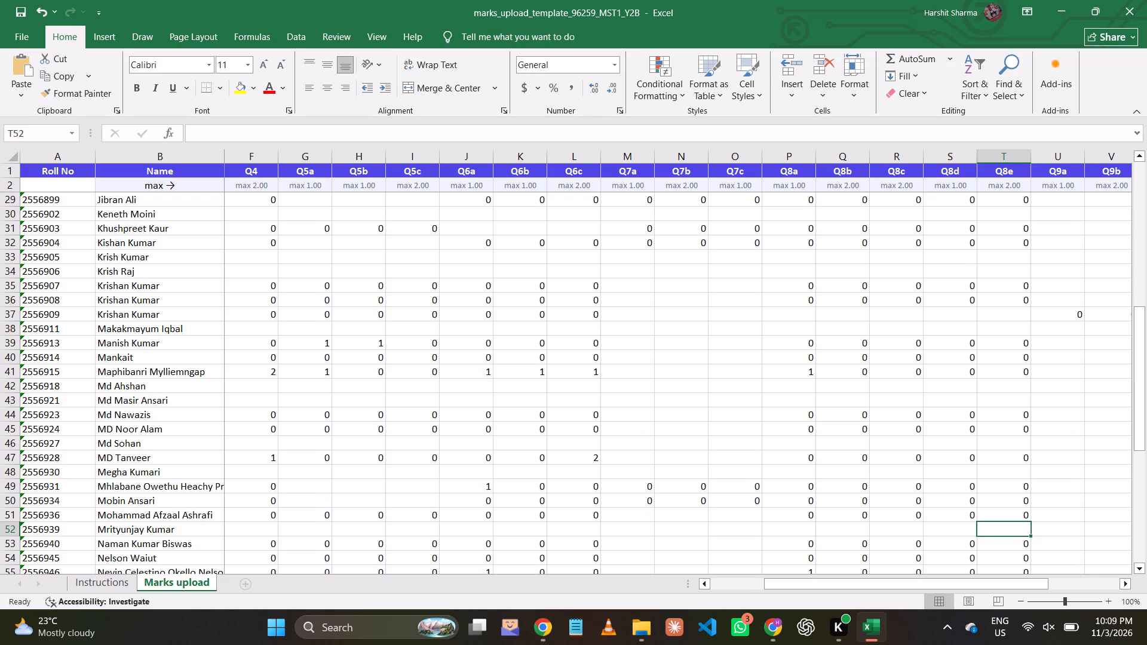
pyautogui.press('Left')
pyautogui.press('Right')
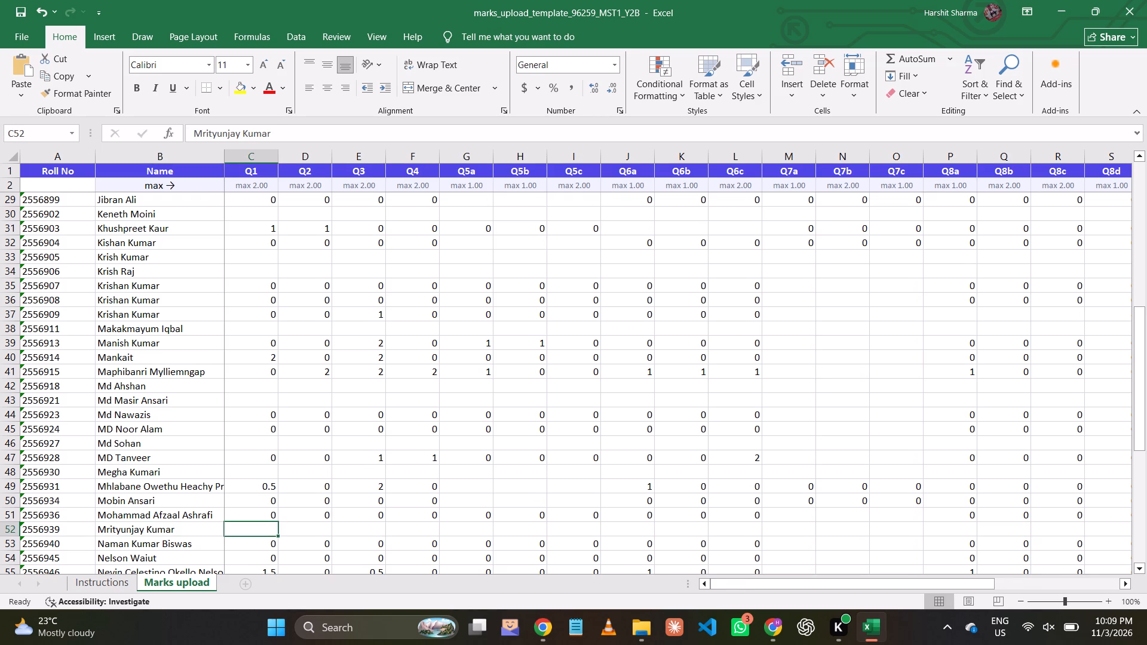
pyautogui.hotkey('ctrl', 's')
# Enter 0 for each of Q1 to Q4 in row 52.
pyautogui.press('0')
pyautogui.press('Right')
pyautogui.press('0')
pyautogui.press('Right')
pyautogui.press('0')
pyautogui.press('Right')
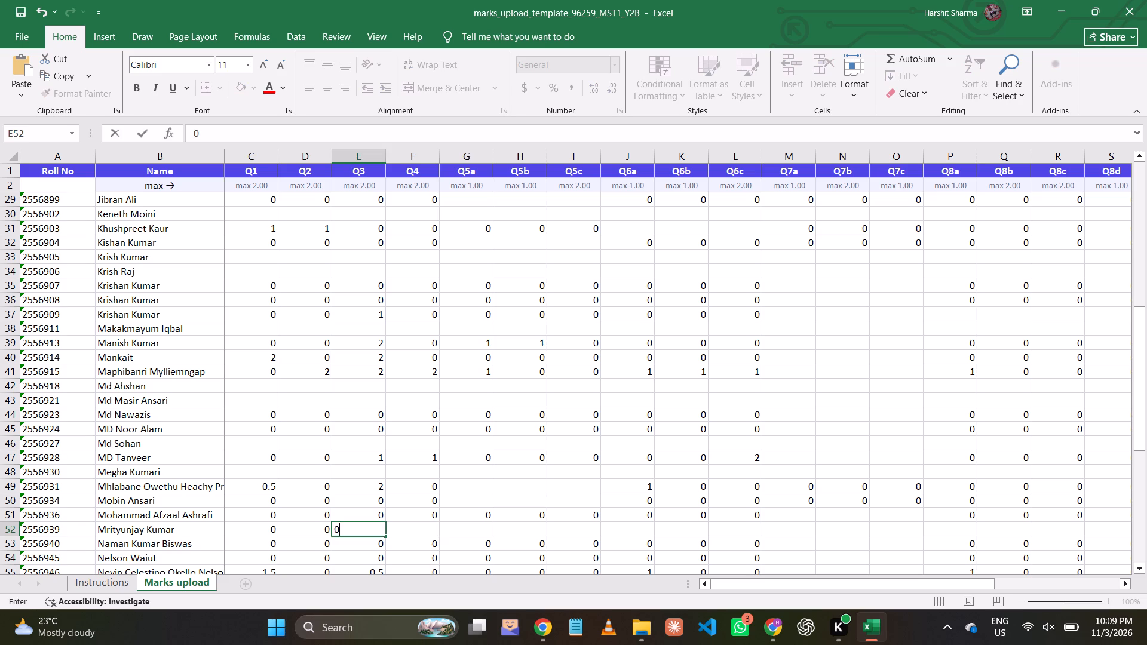
pyautogui.press('0')
pyautogui.press('Right')
# Enter 0 for each of Q5a to Q5c and Q6a to Q6c in row 52.
pyautogui.press('0')
pyautogui.press('Right')
pyautogui.press('0')
pyautogui.press('Right')
pyautogui.press('0')
pyautogui.press('Right')
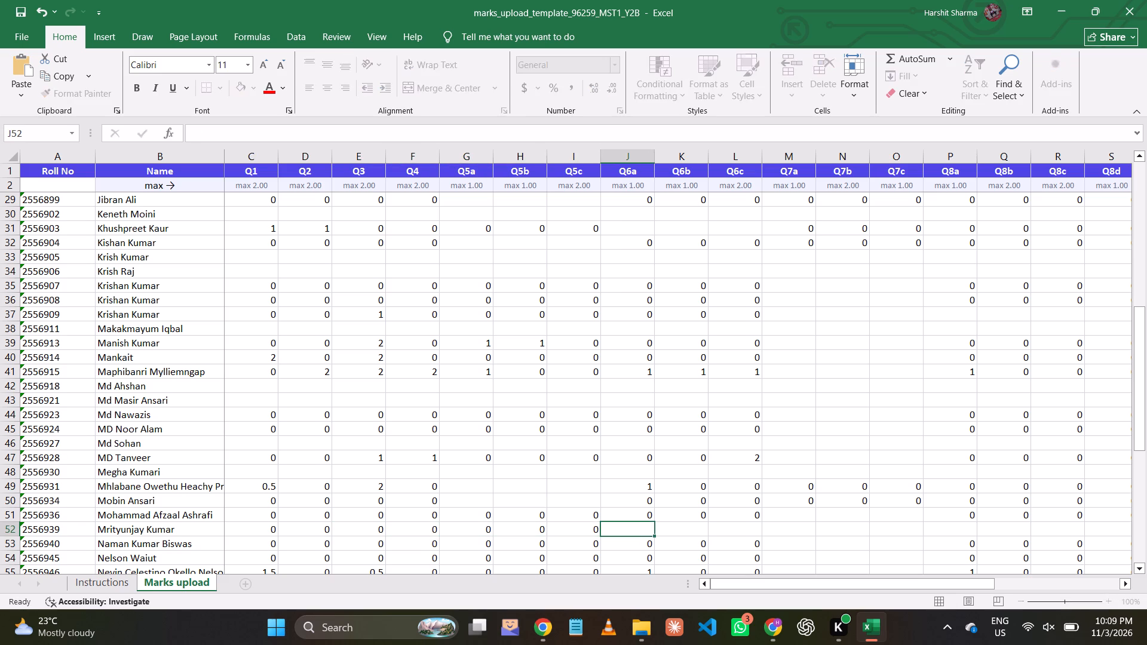
pyautogui.press('0')
pyautogui.press('Right')
pyautogui.press('0')
pyautogui.press('Right')
pyautogui.press('0')
pyautogui.press('Right')
# Leave the Q7 parts blank in row 52 and enter 0 for each of Q8a to Q8e.
pyautogui.press('Right')
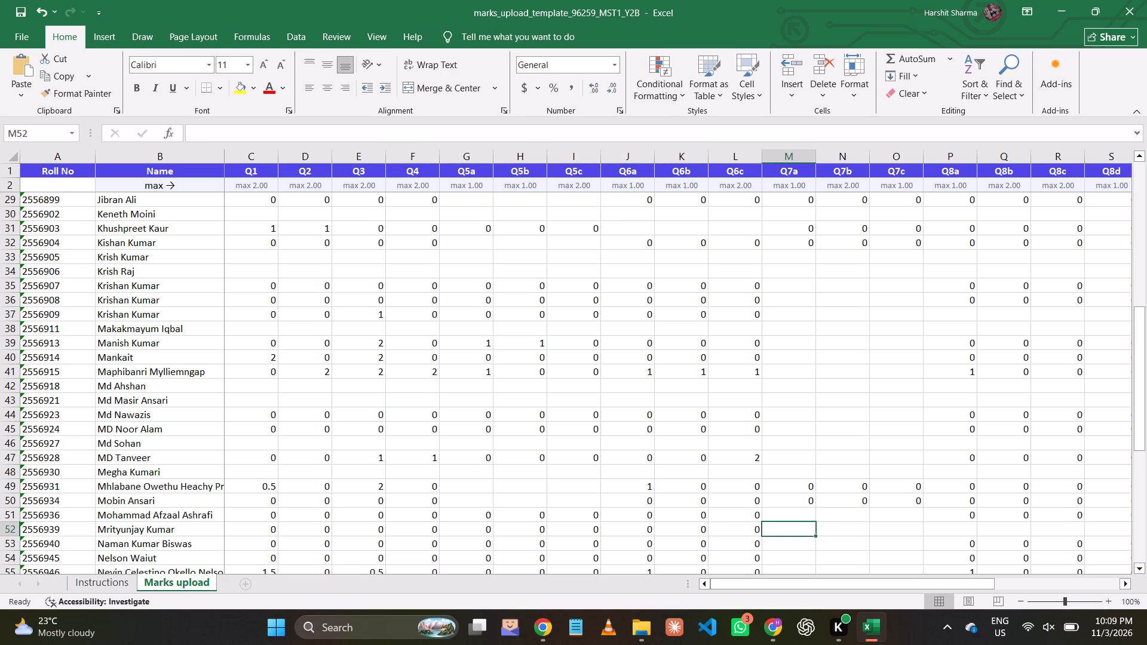
pyautogui.press('Right')
pyautogui.press('Right')
pyautogui.press('0')
pyautogui.press('Right')
pyautogui.press('0')
pyautogui.press('Right')
pyautogui.press('0')
pyautogui.press('Right')
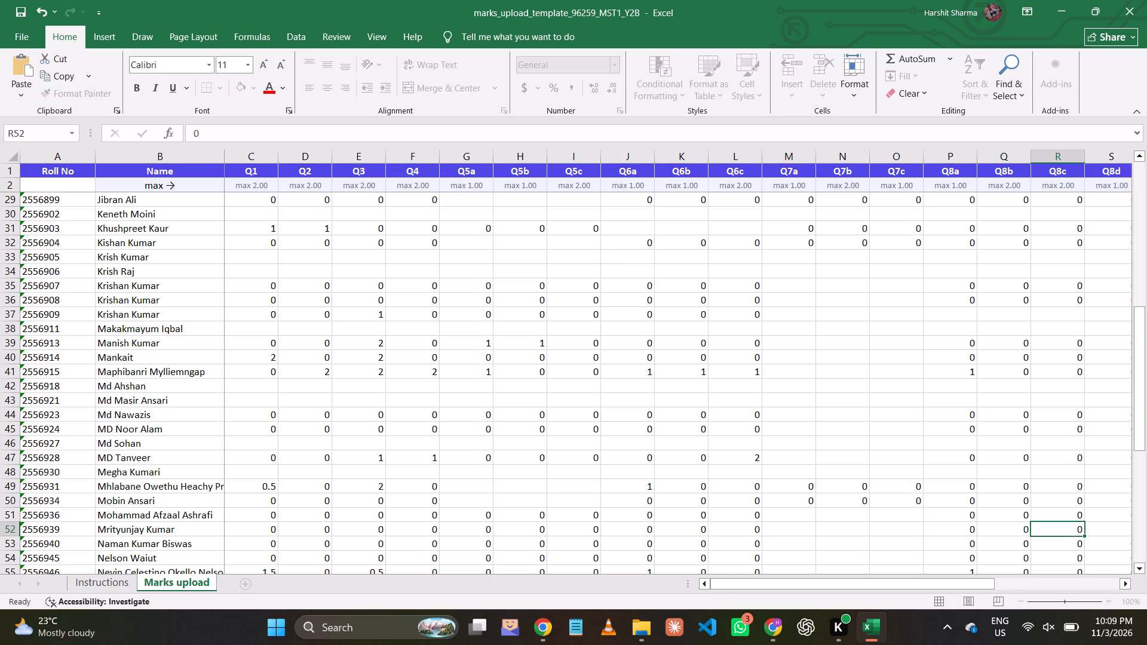
pyautogui.press('0')
pyautogui.press('Right')
pyautogui.press('0')
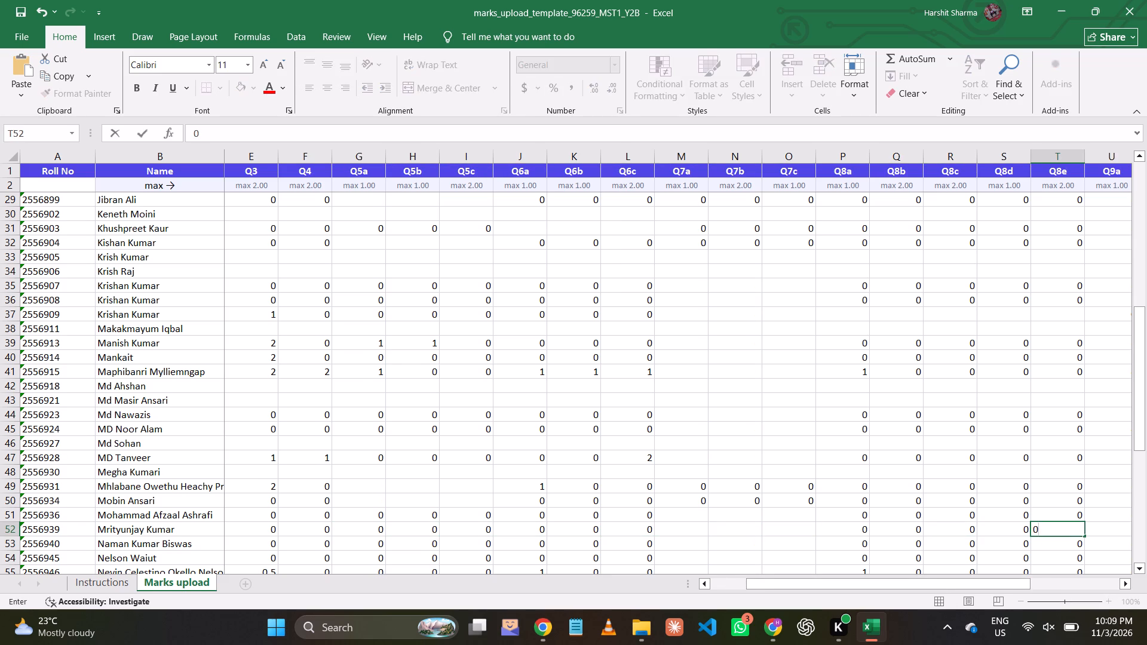
pyautogui.press('Right')
# Enter 0 for each of Q1 to Q4 for the student in row 11.
pyautogui.press('Up')
pyautogui.press('Up')
pyautogui.press('Up')
pyautogui.press('Up')
pyautogui.press('Up')
pyautogui.press('Up')
pyautogui.press('Up')
pyautogui.press('Up')
pyautogui.press('Up')
pyautogui.press('Up')
pyautogui.press('Up')
pyautogui.press('Up')
pyautogui.press('Up')
pyautogui.press('Up')
pyautogui.press('Up')
pyautogui.press('Up')
pyautogui.press('Up')
pyautogui.press('Up')
pyautogui.press('Up')
pyautogui.press('Up')
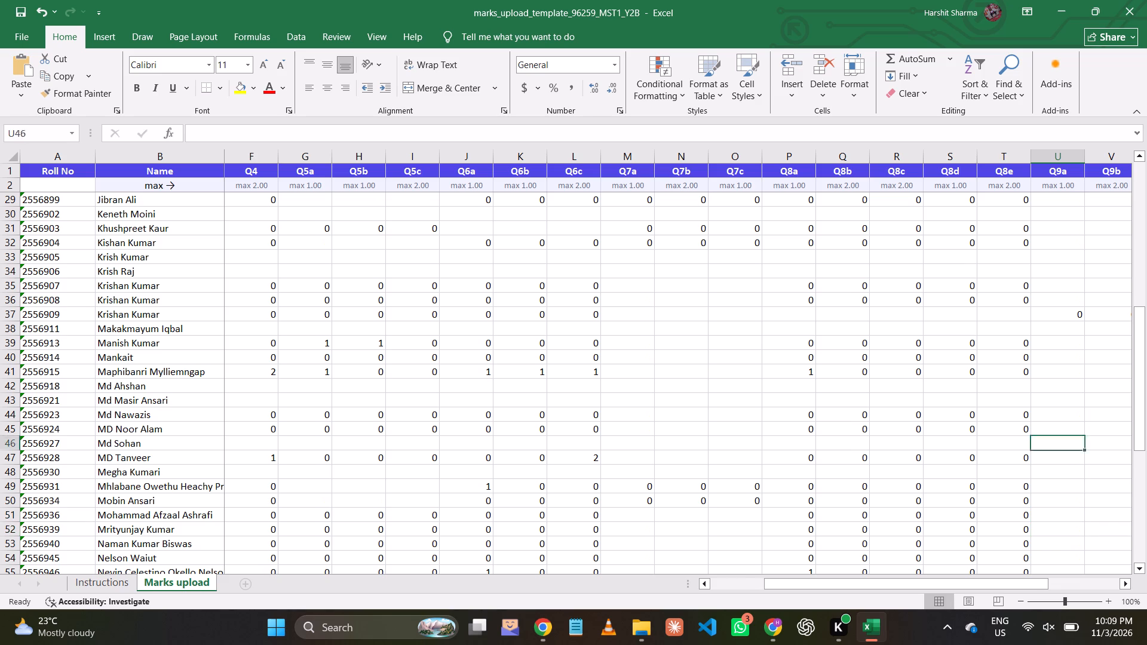
pyautogui.press('Left')
pyautogui.press('Left')
pyautogui.press('Left')
pyautogui.press('Left')
pyautogui.press('Left')
pyautogui.press('Left')
pyautogui.press('Left')
pyautogui.press('Left')
pyautogui.press('Left')
pyautogui.press('Left')
pyautogui.press('Left')
pyautogui.press('Left')
pyautogui.press('Left')
pyautogui.press('Left')
pyautogui.press('Left')
pyautogui.press('Left')
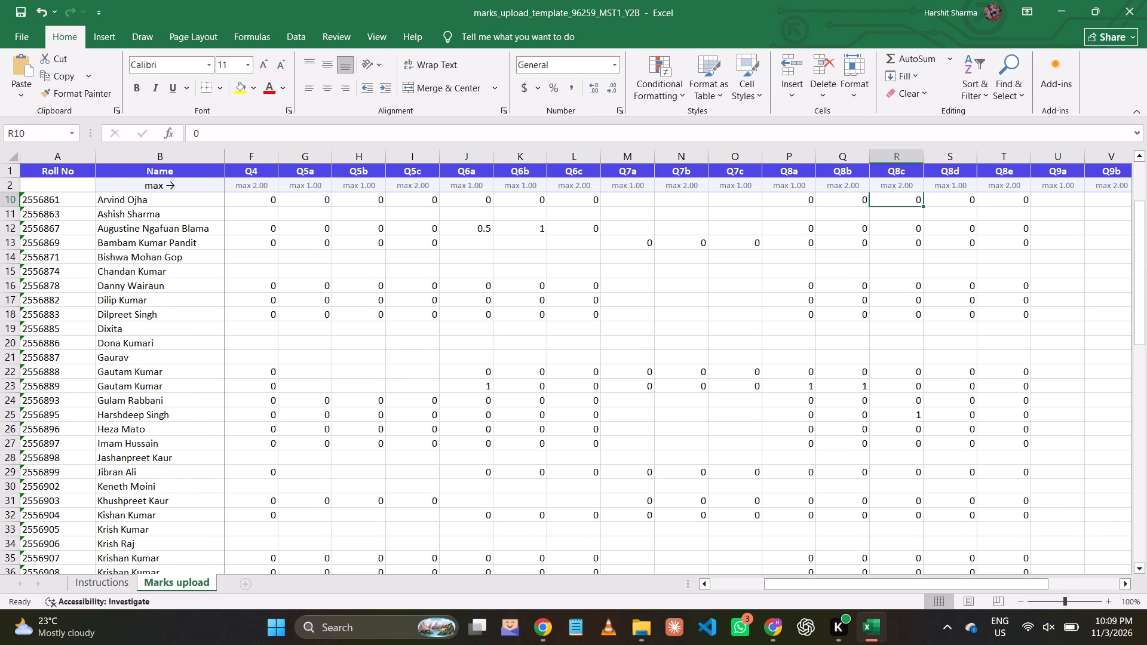
pyautogui.press('Down')
pyautogui.press('Left')
pyautogui.press('Left')
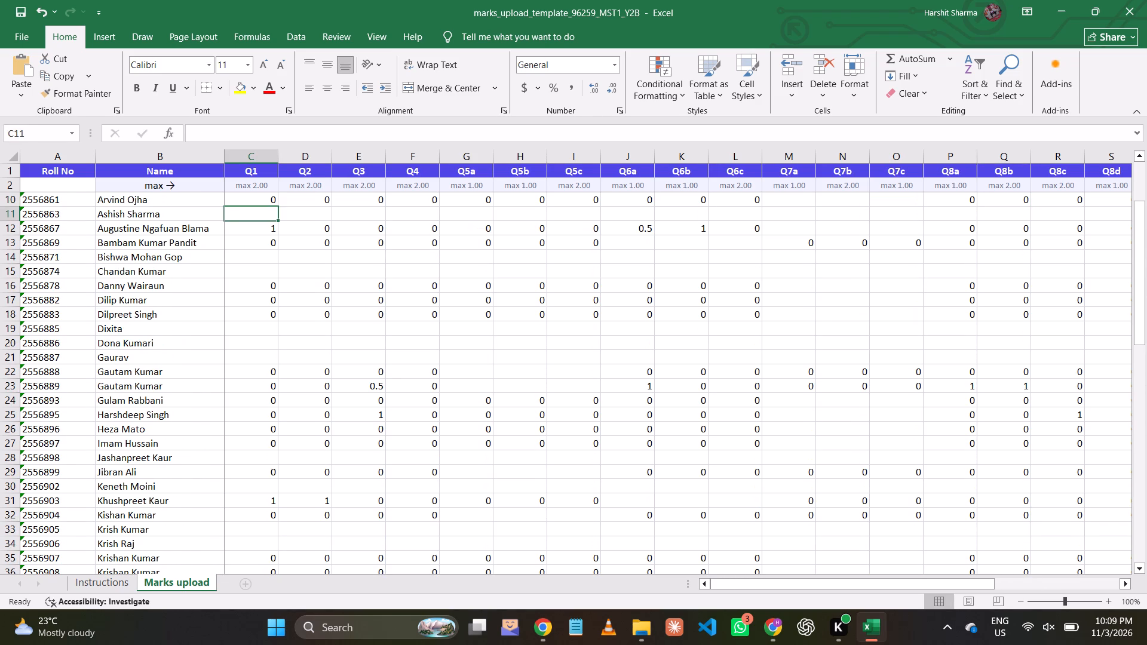
pyautogui.press('0')
pyautogui.press('Right')
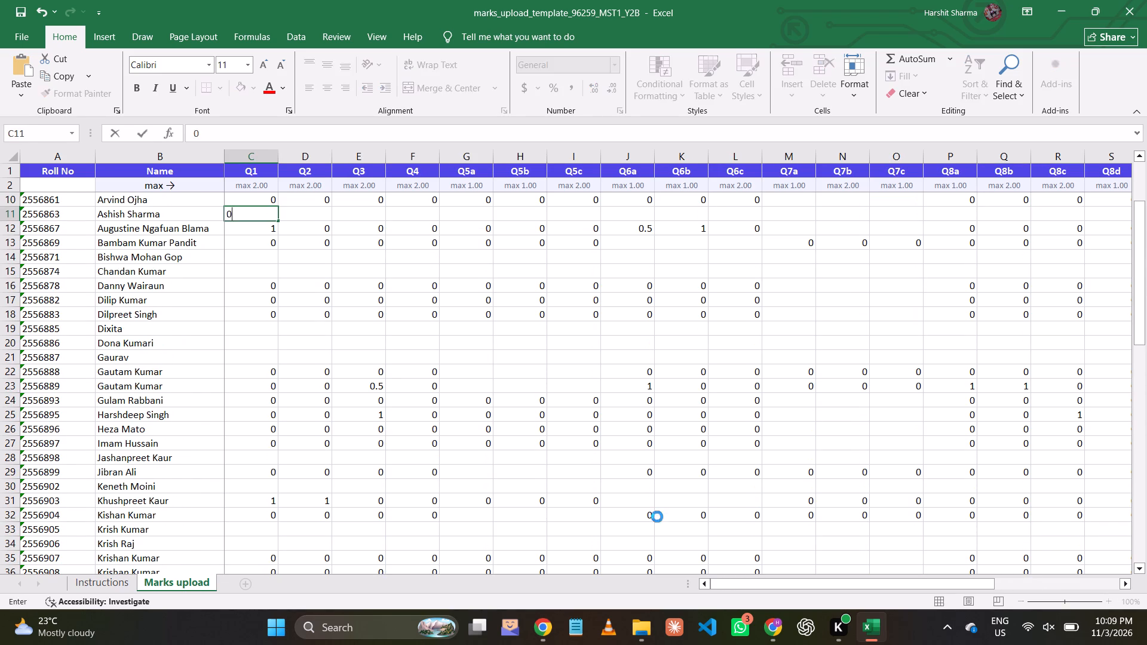
pyautogui.press('0')
pyautogui.press('Right')
pyautogui.press('0')
pyautogui.press('Right')
pyautogui.press('0')
pyautogui.press('Right')
# Enter 0 for each of Q5a to Q5c and Q6a to Q6c in row 11.
pyautogui.press('0')
pyautogui.press('Right')
pyautogui.press('0')
pyautogui.press('Right')
pyautogui.press('0')
pyautogui.press('Right')
pyautogui.press('0')
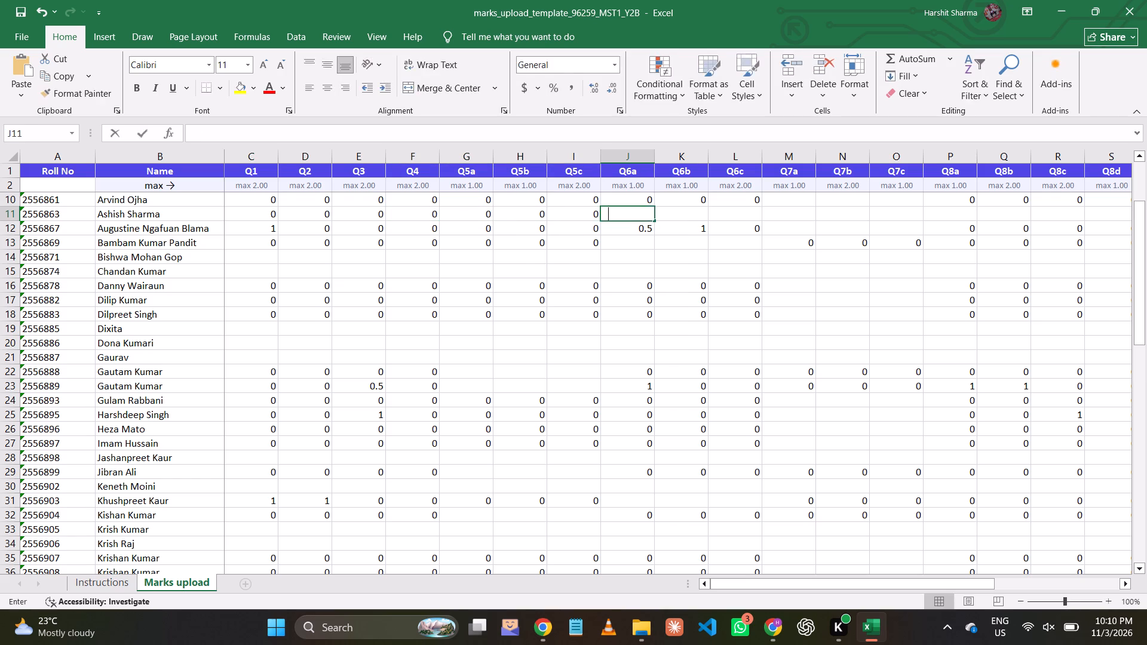
pyautogui.press('Right')
pyautogui.press('0')
pyautogui.press('Right')
pyautogui.press('0')
pyautogui.press('Right')
# Leave the Q7 parts blank in row 11 and enter 0 for each of Q8a to Q8e.
pyautogui.press('Right')
pyautogui.press('Right')
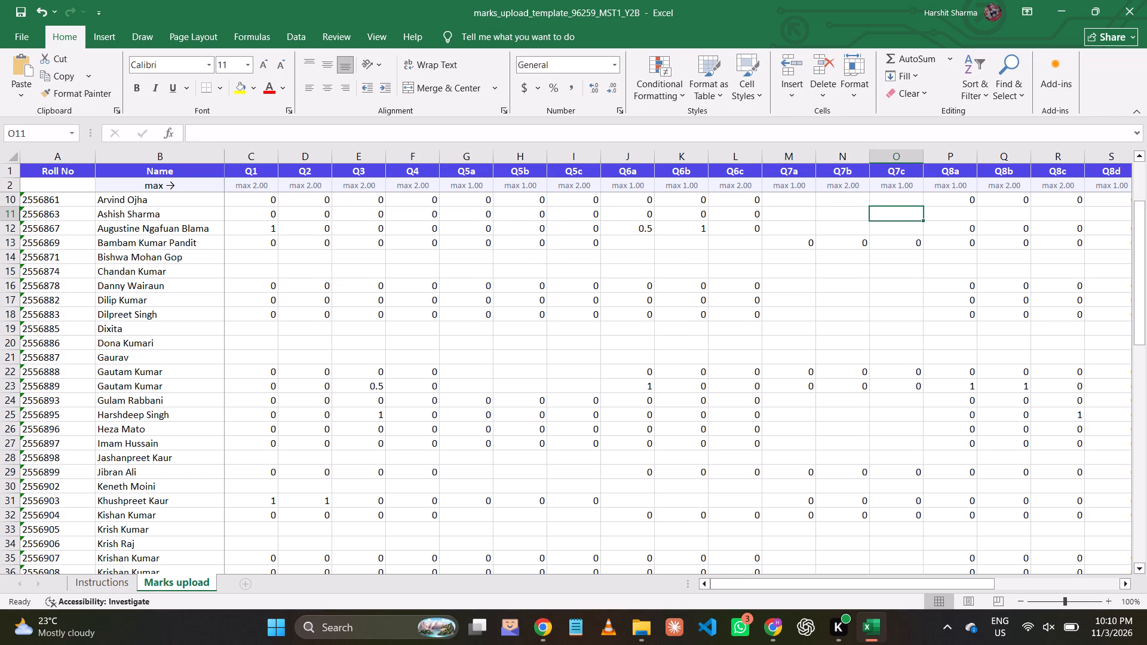
pyautogui.press('Right')
pyautogui.press('0')
pyautogui.press('Right')
pyautogui.press('0')
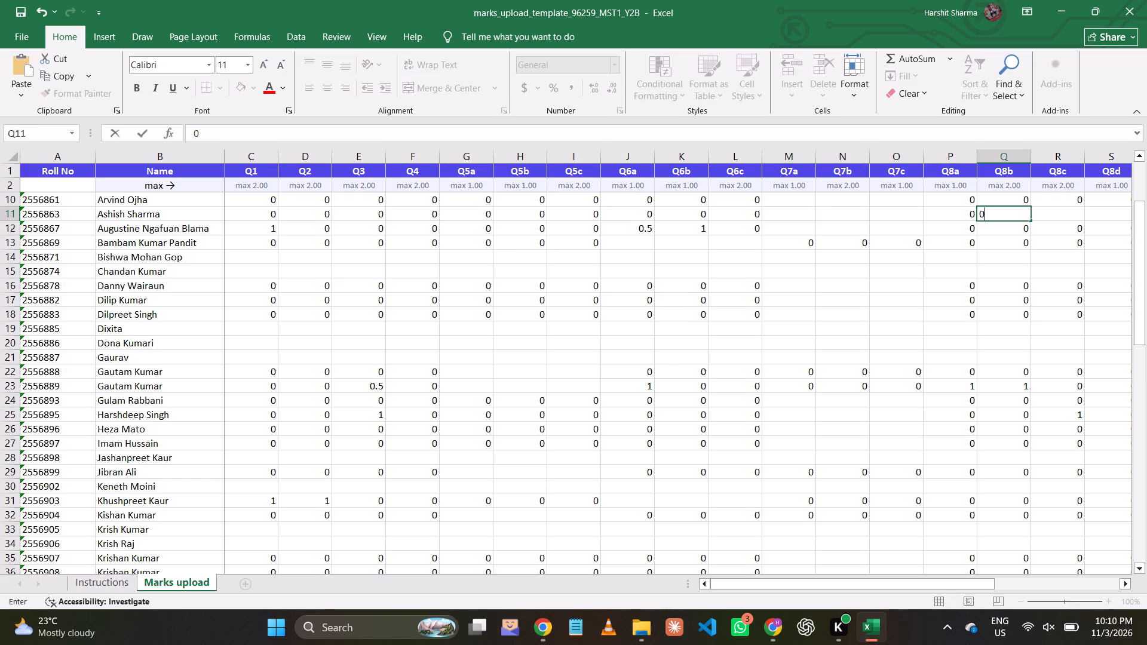
pyautogui.press('Right')
pyautogui.press('0')
pyautogui.press('Right')
pyautogui.press('0')
pyautogui.press('Right')
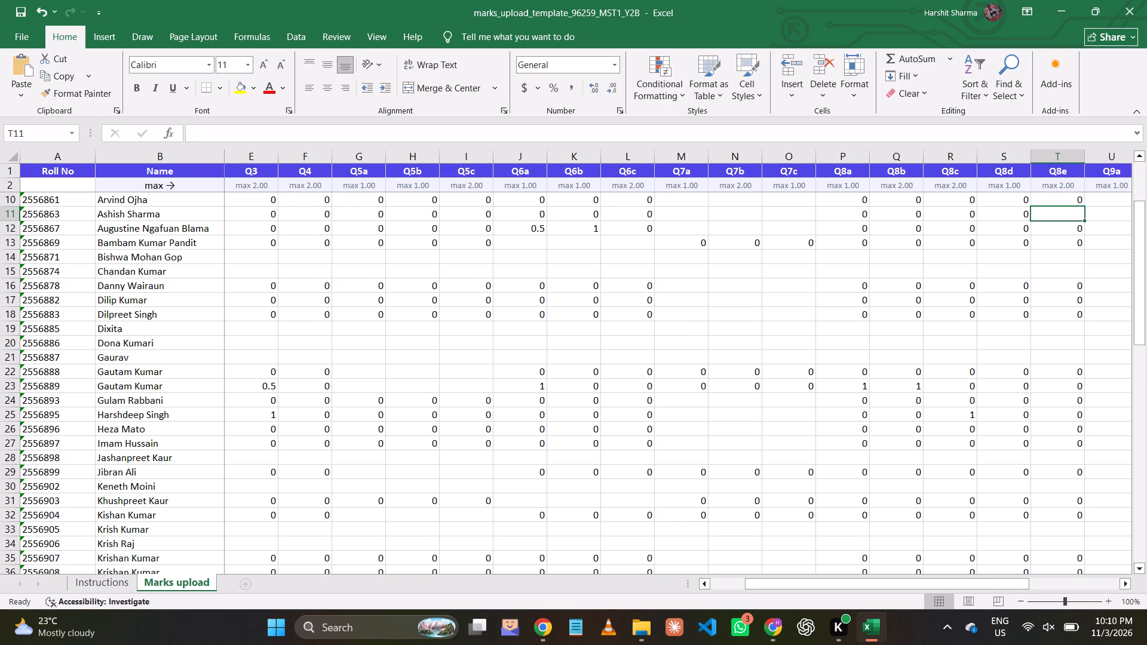
pyautogui.press('0')
pyautogui.press('Right')
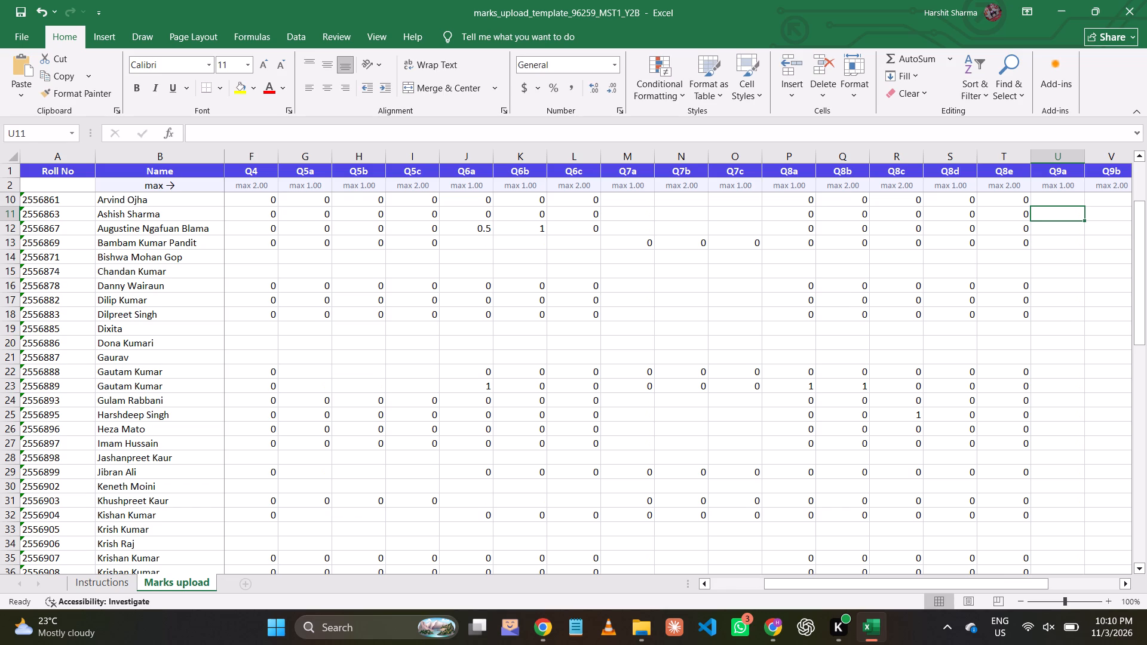
# Look down the student rows from row 12 to row 74, checking roll numbers, names and blank marks.
pyautogui.press('Down')
pyautogui.press('Left')
pyautogui.press('Left')
pyautogui.press('Left')
pyautogui.press('Left')
pyautogui.press('Left')
pyautogui.press('Down')
pyautogui.press('Down')
pyautogui.press('Down')
pyautogui.press('Down')
pyautogui.press('Down')
pyautogui.press('Down')
pyautogui.press('Down')
pyautogui.press('Down')
pyautogui.press('Down')
pyautogui.press('Down')
pyautogui.press('Down')
pyautogui.press('Down')
pyautogui.press('Down')
pyautogui.press('Down')
pyautogui.press('Down')
pyautogui.press('Down')
pyautogui.press('Down')
pyautogui.press('Down')
pyautogui.press('Down')
pyautogui.press('Down')
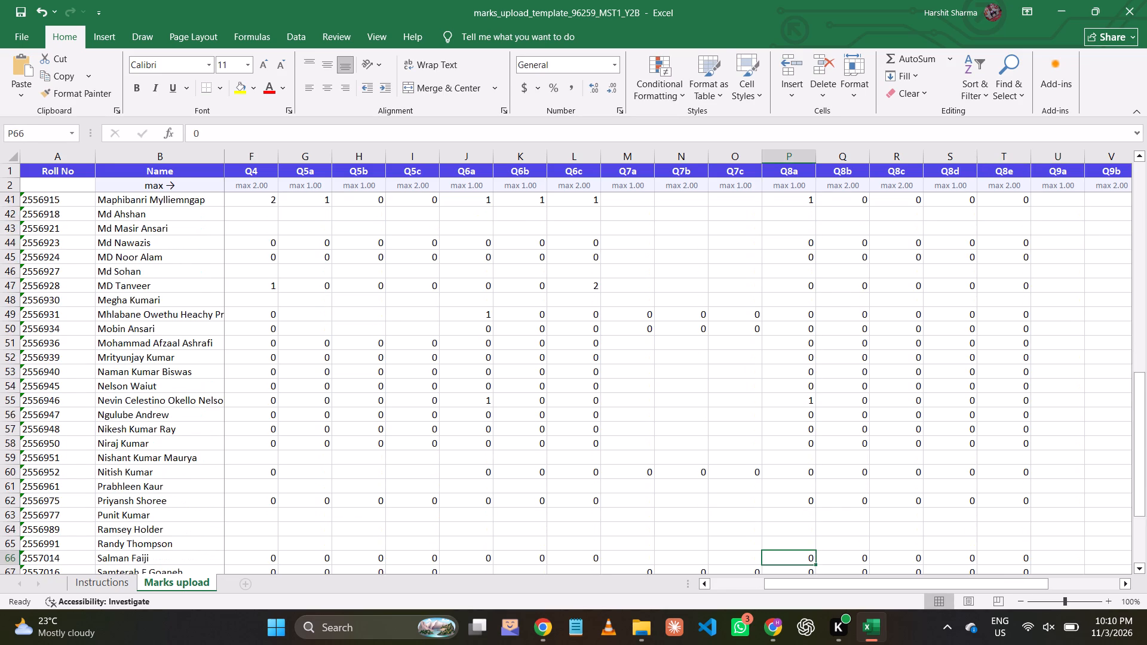
pyautogui.press('Down')
pyautogui.press('Down')
pyautogui.press('Down')
pyautogui.press('Down')
pyautogui.press('Left')
pyautogui.press('Left')
pyautogui.press('Left')
pyautogui.press('Left')
pyautogui.press('Left')
pyautogui.press('Left')
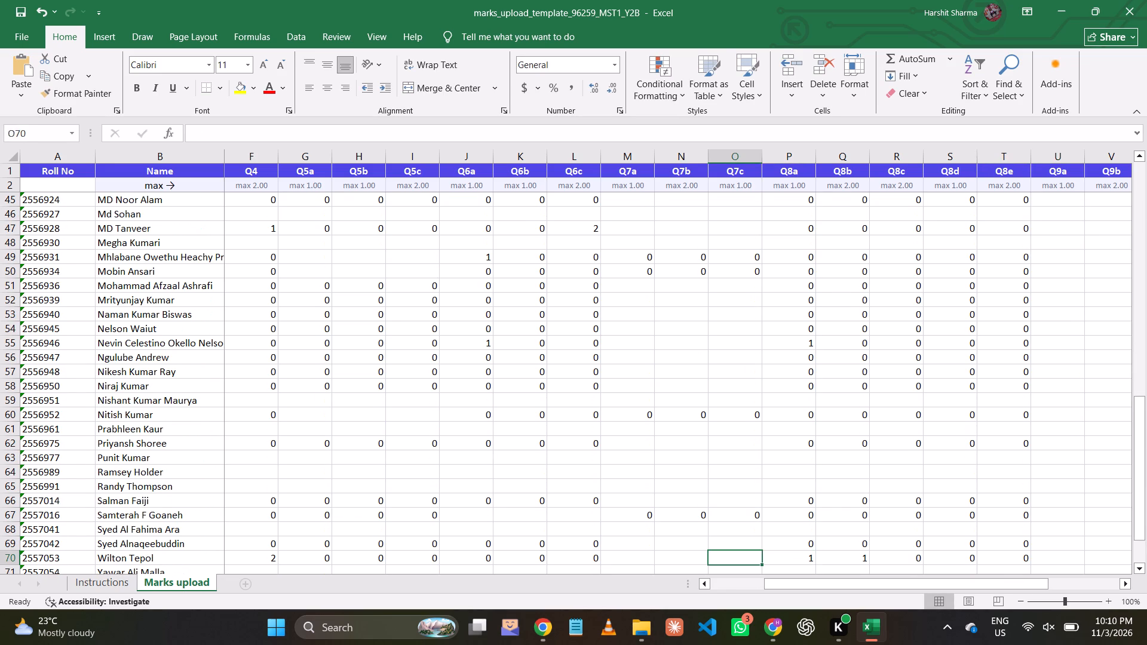
pyautogui.press('Left')
pyautogui.press('Left')
pyautogui.press('Left')
pyautogui.press('Left')
pyautogui.press('Left')
pyautogui.press('Left')
pyautogui.press('Left')
pyautogui.press('Left')
pyautogui.press('Left')
pyautogui.press('Left')
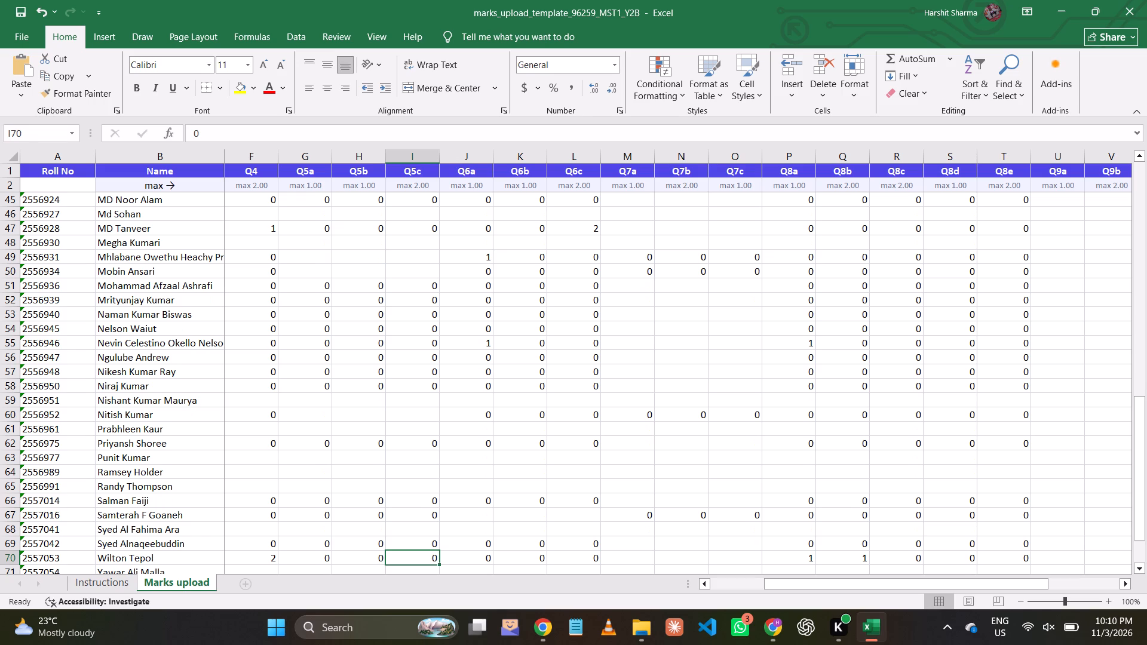
pyautogui.press('Down')
pyautogui.press('Down')
pyautogui.press('Down')
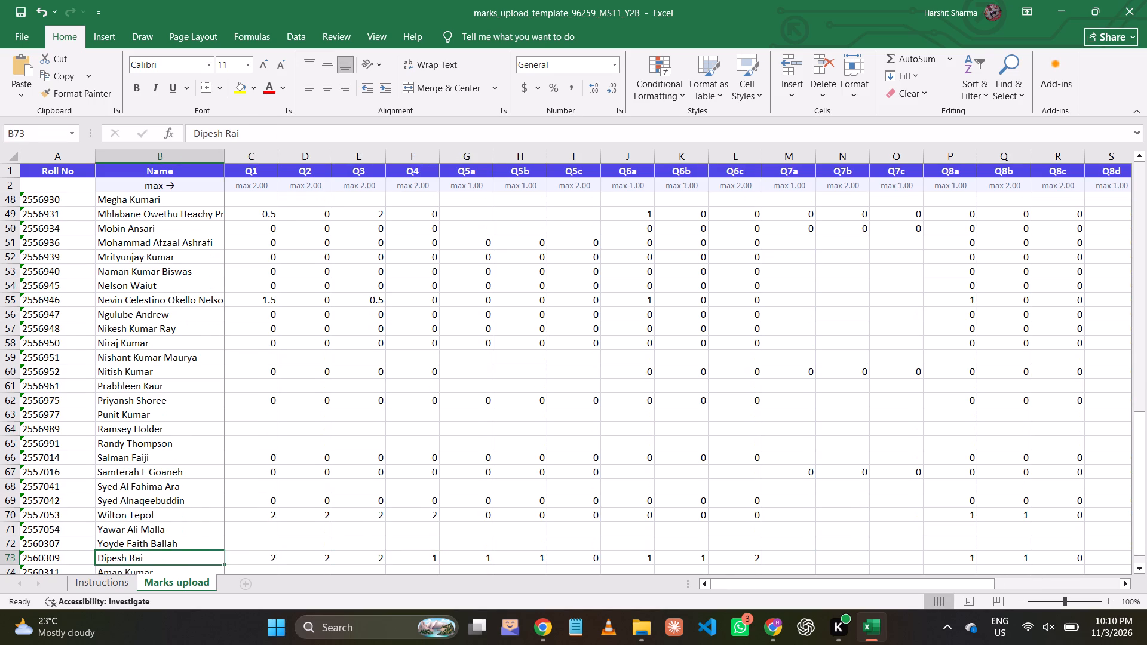
pyautogui.press('Down')
# Enter 0 for each of Q1 to Q4 for the student in row 14.
pyautogui.press('Up')
pyautogui.press('Up')
pyautogui.press('Up')
pyautogui.press('Up')
pyautogui.press('Up')
pyautogui.press('Up')
pyautogui.press('Up')
pyautogui.press('Up')
pyautogui.press('Up')
pyautogui.press('Up')
pyautogui.press('Up')
pyautogui.press('Up')
pyautogui.press('Up')
pyautogui.press('Up')
pyautogui.press('Up')
pyautogui.press('Up')
pyautogui.press('Up')
pyautogui.press('Up')
pyautogui.press('Up')
pyautogui.press('Up')
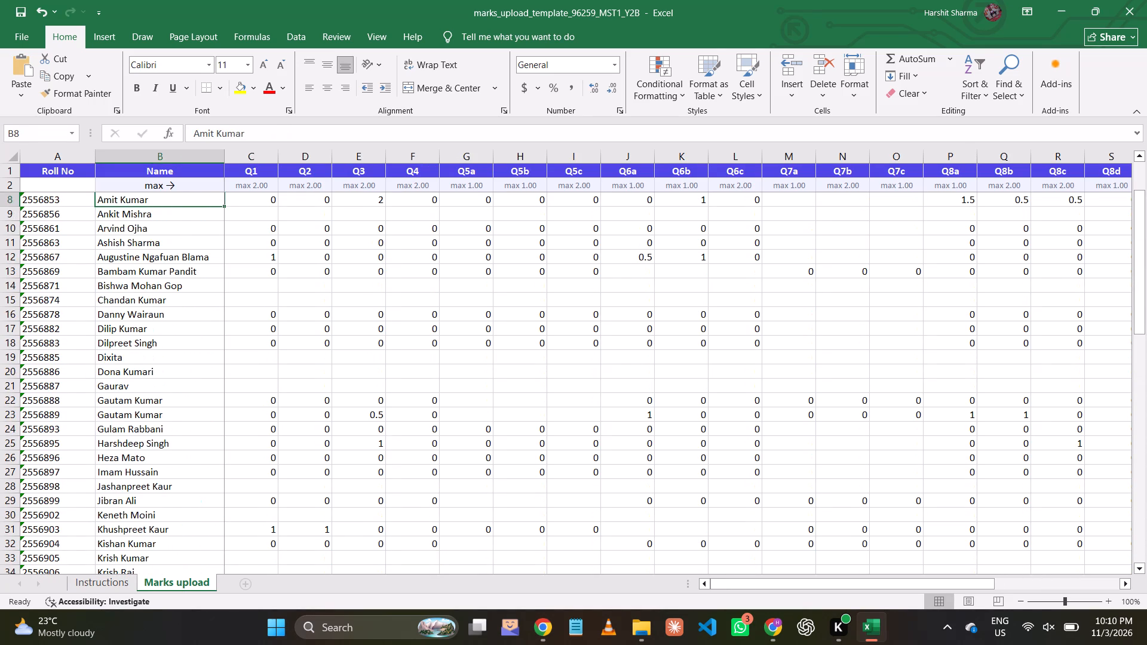
pyautogui.press('Down')
pyautogui.press('Down')
pyautogui.press('Down')
pyautogui.press('Down')
pyautogui.press('Down')
pyautogui.press('Down')
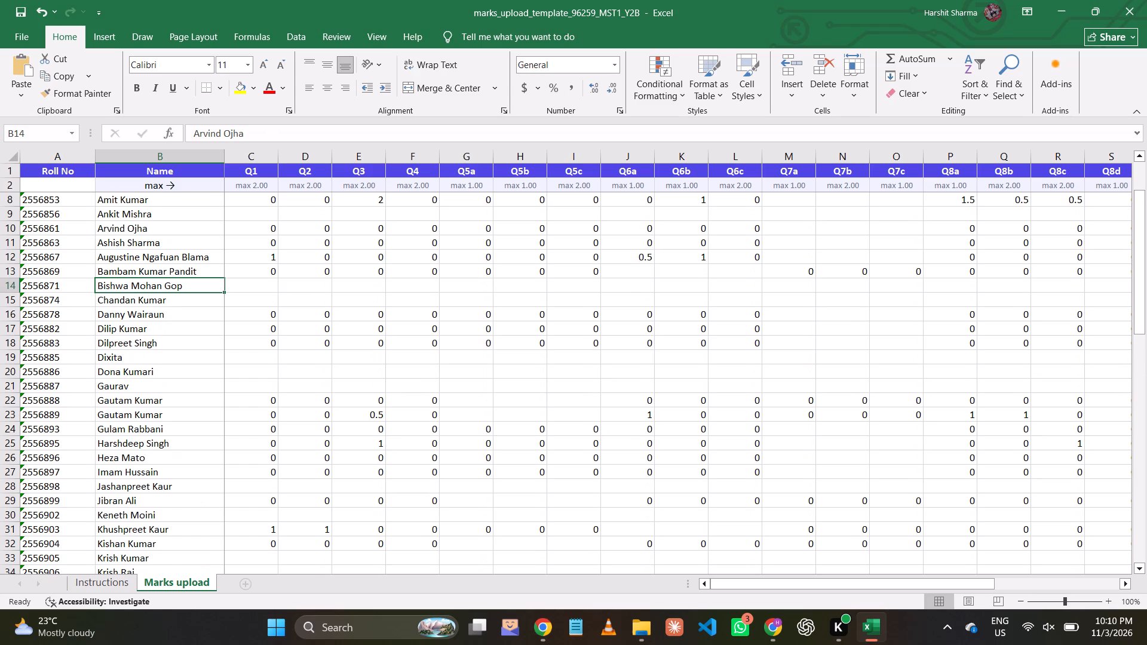
pyautogui.press('Right')
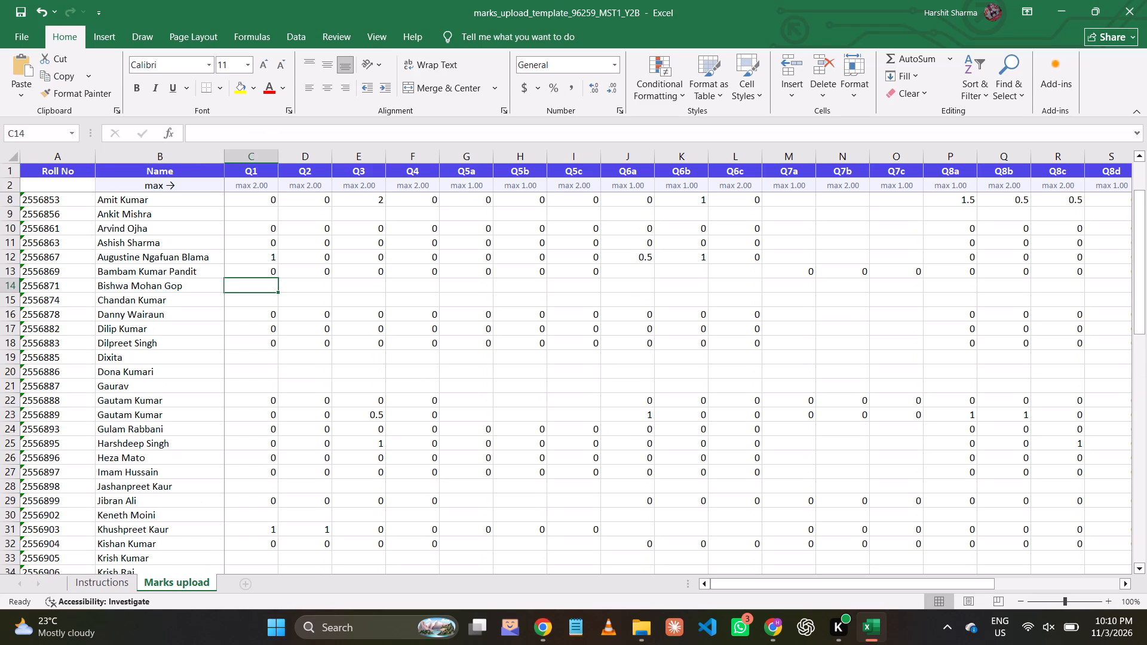
pyautogui.press('0')
pyautogui.press('Right')
pyautogui.press('0')
pyautogui.press('Right')
pyautogui.press('0')
pyautogui.press('Right')
pyautogui.press('0')
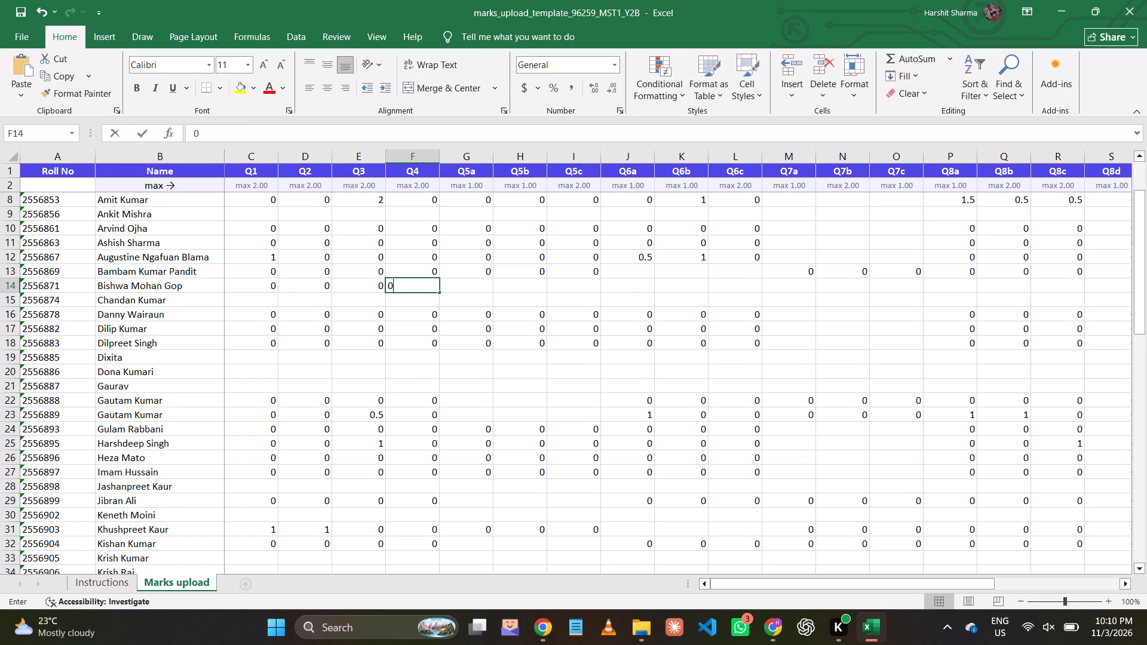
# Enter 0 for each of Q5a to Q5c and Q6a to Q6c in row 14.
pyautogui.press('Right')
pyautogui.press('0')
pyautogui.press('Right')
pyautogui.press('0')
pyautogui.press('Right')
pyautogui.press('0')
pyautogui.press('Right')
pyautogui.press('0')
pyautogui.press('Right')
pyautogui.press('0')
pyautogui.press('Right')
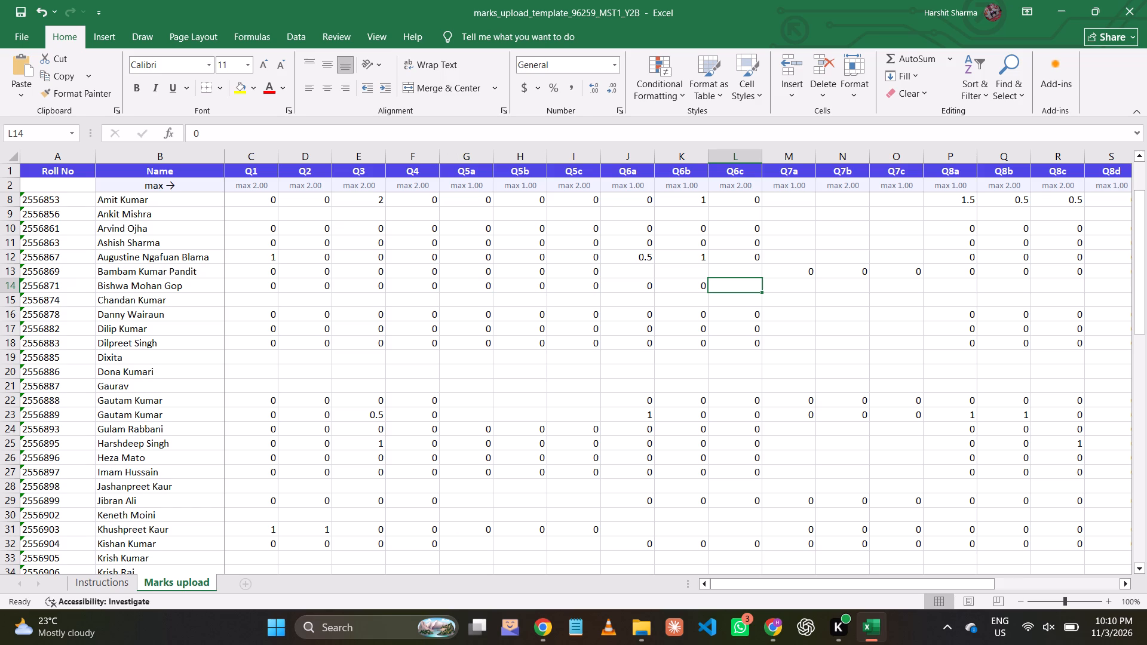
pyautogui.press('0')
# Leave the Q7 parts blank in row 14 and enter 0 for each of Q8a to Q8e.
pyautogui.press('Right')
pyautogui.press('Right')
pyautogui.press('Right')
pyautogui.press('Right')
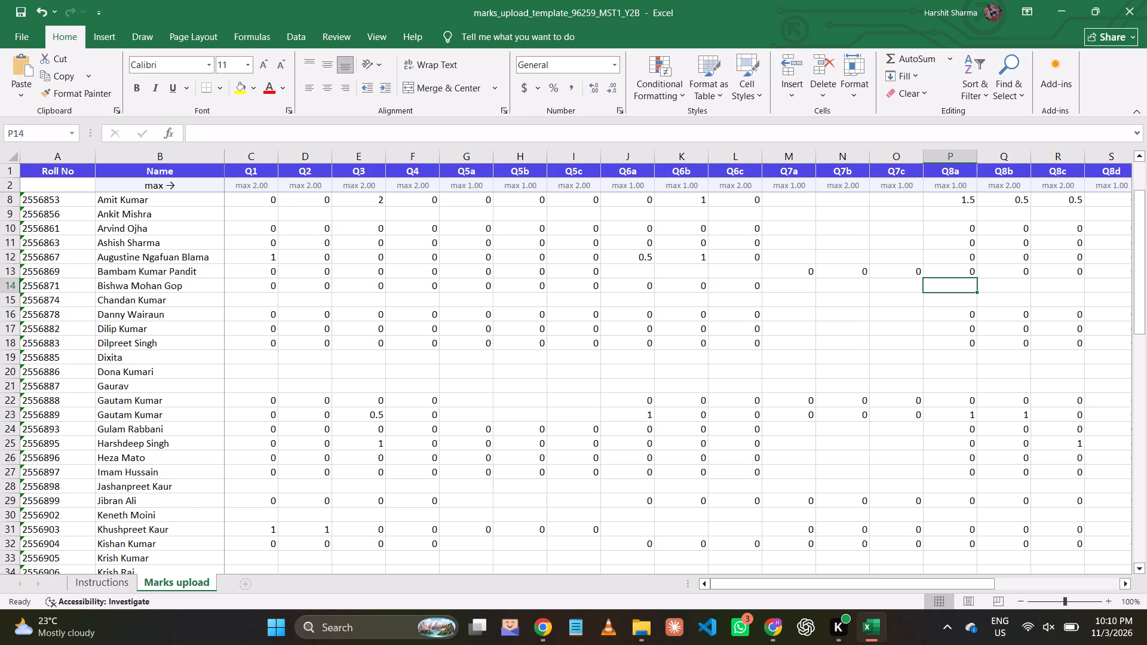
pyautogui.press('0')
pyautogui.press('Right')
pyautogui.press('0')
pyautogui.press('Right')
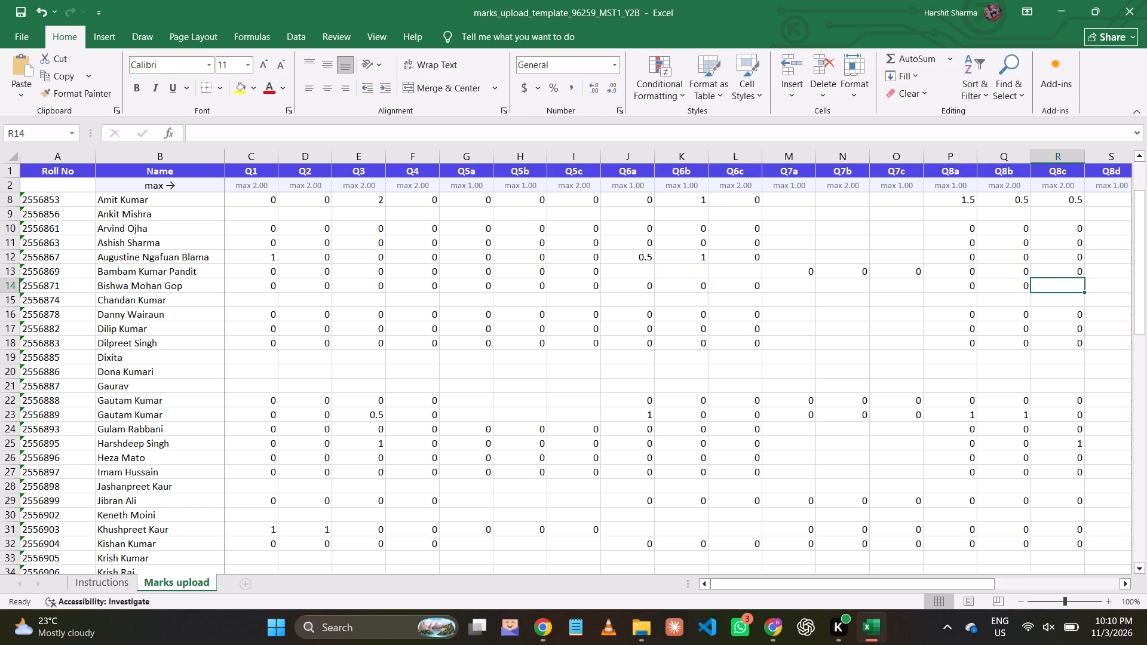
pyautogui.press('0')
pyautogui.press('Right')
pyautogui.press('0')
pyautogui.press('Right')
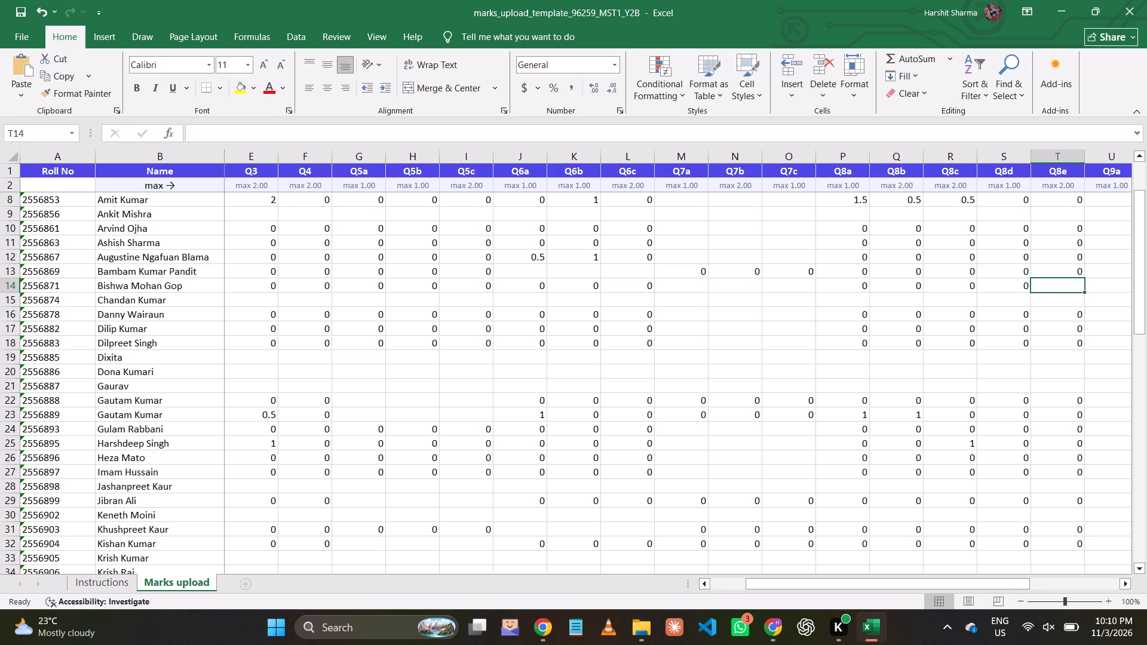
pyautogui.press('0')
pyautogui.press('Right')
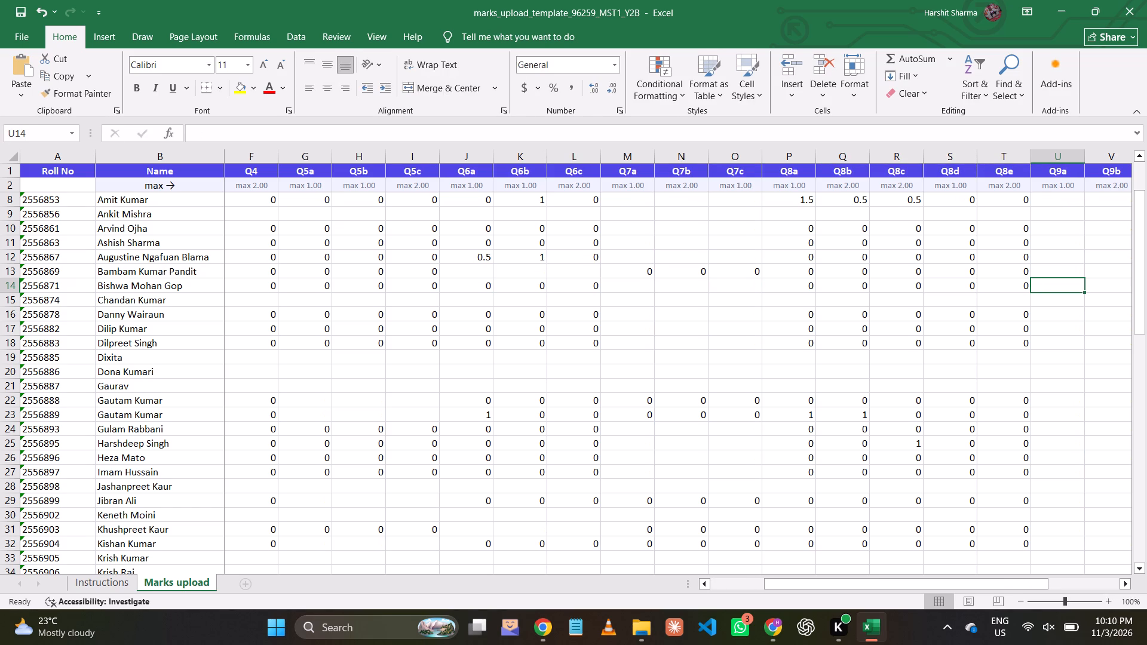
# Save the marks workbook.
pyautogui.press('Down')
pyautogui.hotkey('ctrl', 's')
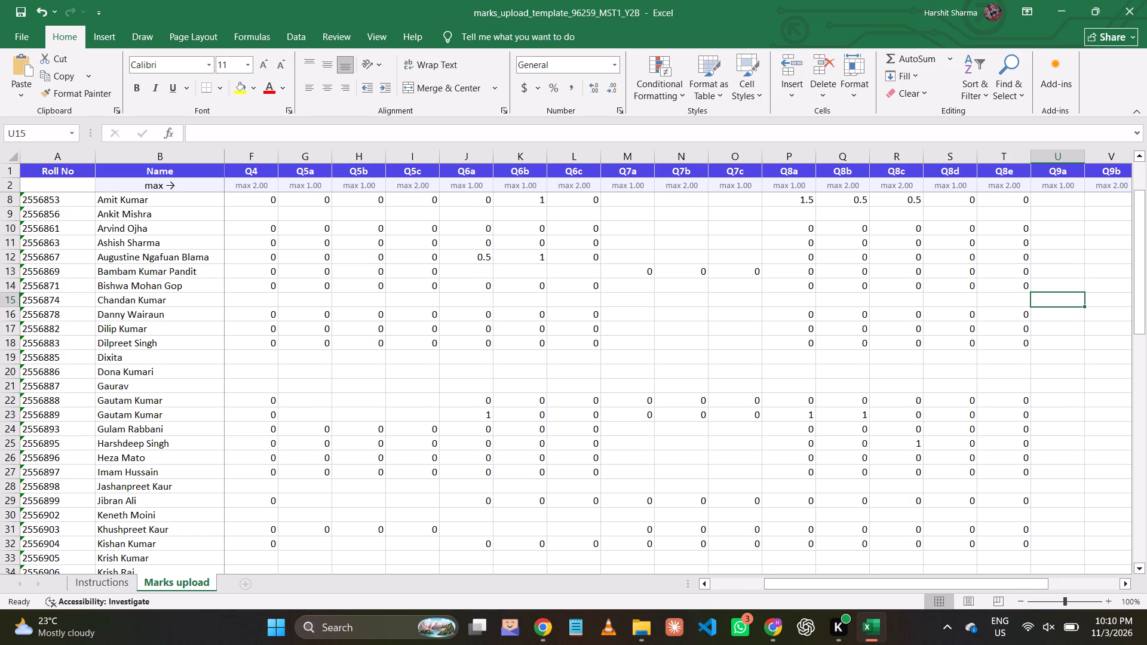
# Enter 0 for each of Q1 to Q4 for the student in row 20.
pyautogui.press('Left')
pyautogui.press('Left')
pyautogui.press('Left')
pyautogui.press('Left')
pyautogui.press('Left')
pyautogui.press('Left')
pyautogui.press('Left')
pyautogui.press('Left')
pyautogui.press('Left')
pyautogui.press('Left')
pyautogui.press('Left')
pyautogui.press('Left')
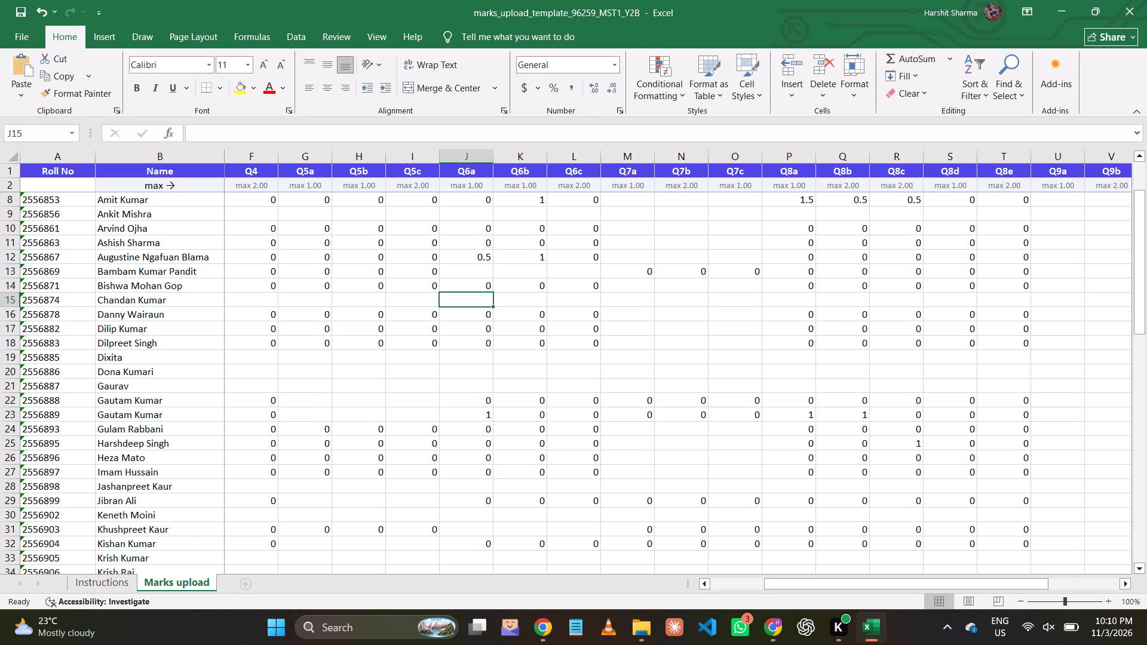
pyautogui.press('Left')
pyautogui.press('Left')
pyautogui.press('Left')
pyautogui.press('Left')
pyautogui.press('Down')
pyautogui.press('Down')
pyautogui.press('Down')
pyautogui.press('Down')
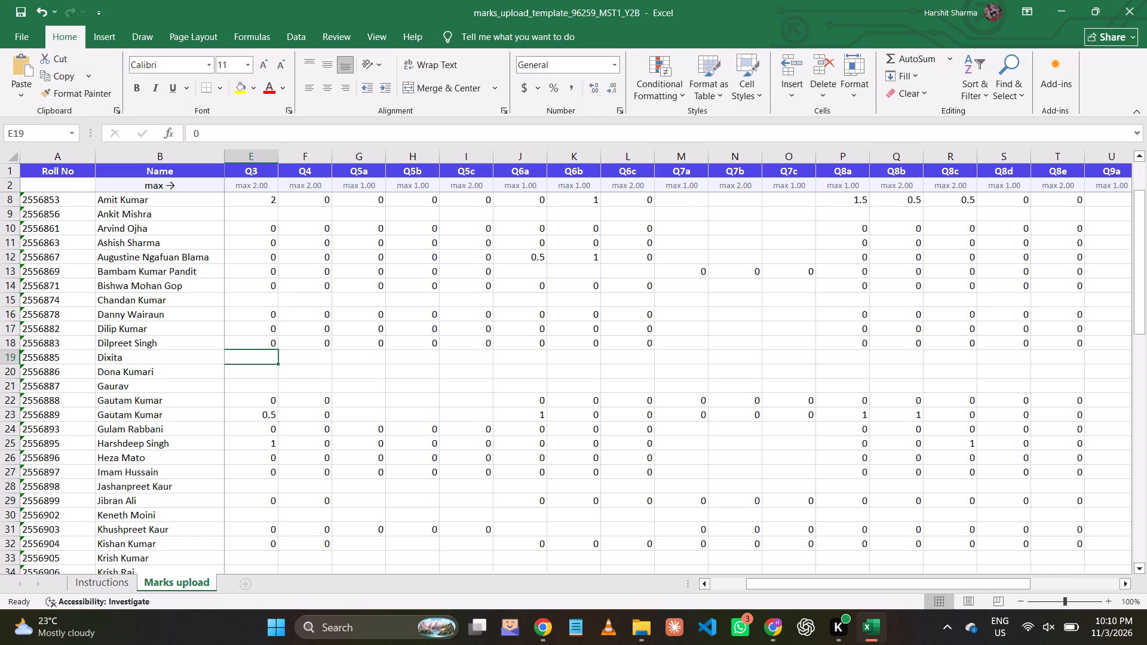
pyautogui.press('Down')
pyautogui.press('Left')
pyautogui.press('Left')
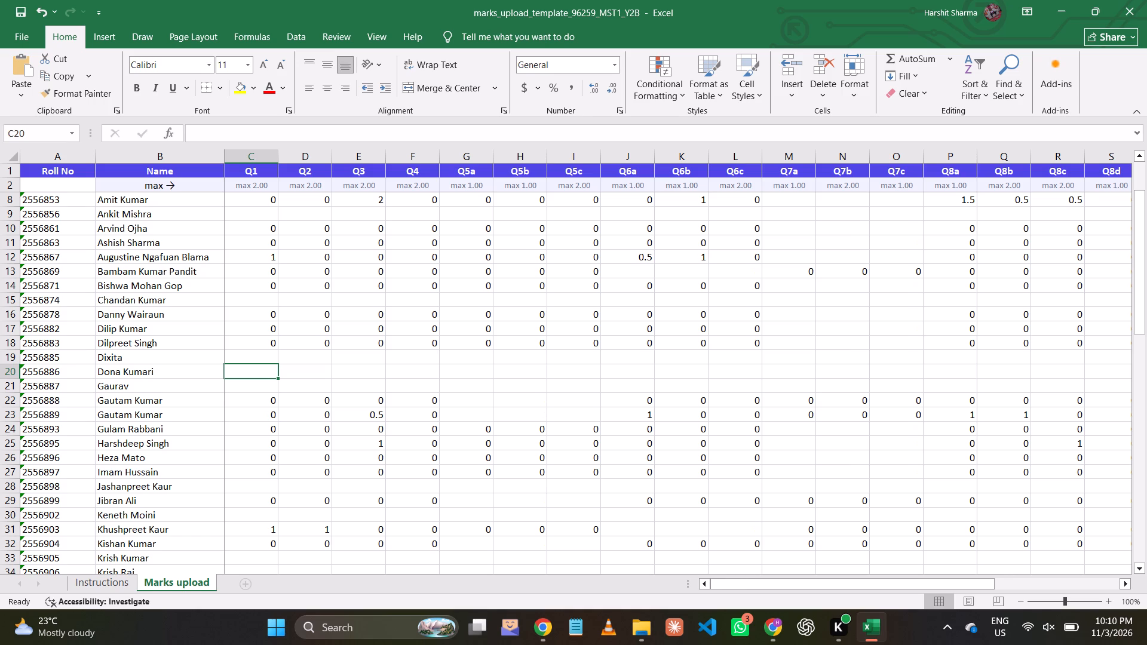
pyautogui.press('0')
pyautogui.press('Right')
pyautogui.press('0')
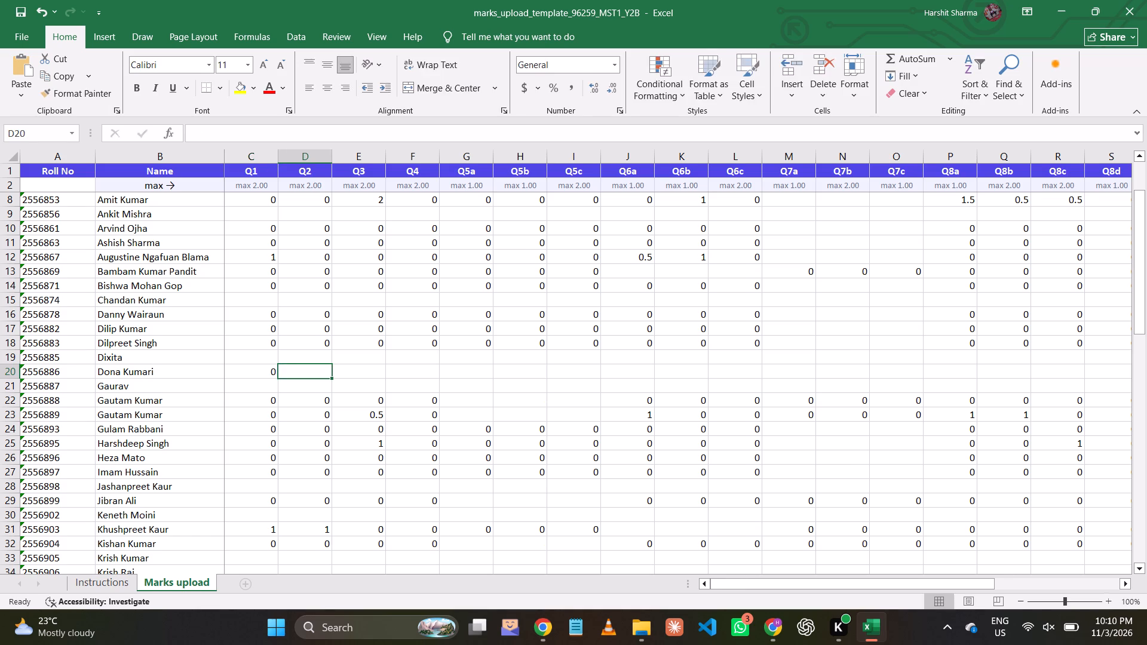
pyautogui.press('Right')
pyautogui.press('0')
pyautogui.press('Right')
pyautogui.press('0')
pyautogui.press('Right')
# Enter 0 for each of Q5a to Q5c and Q6a to Q6c in row 20.
pyautogui.press('0')
pyautogui.press('Right')
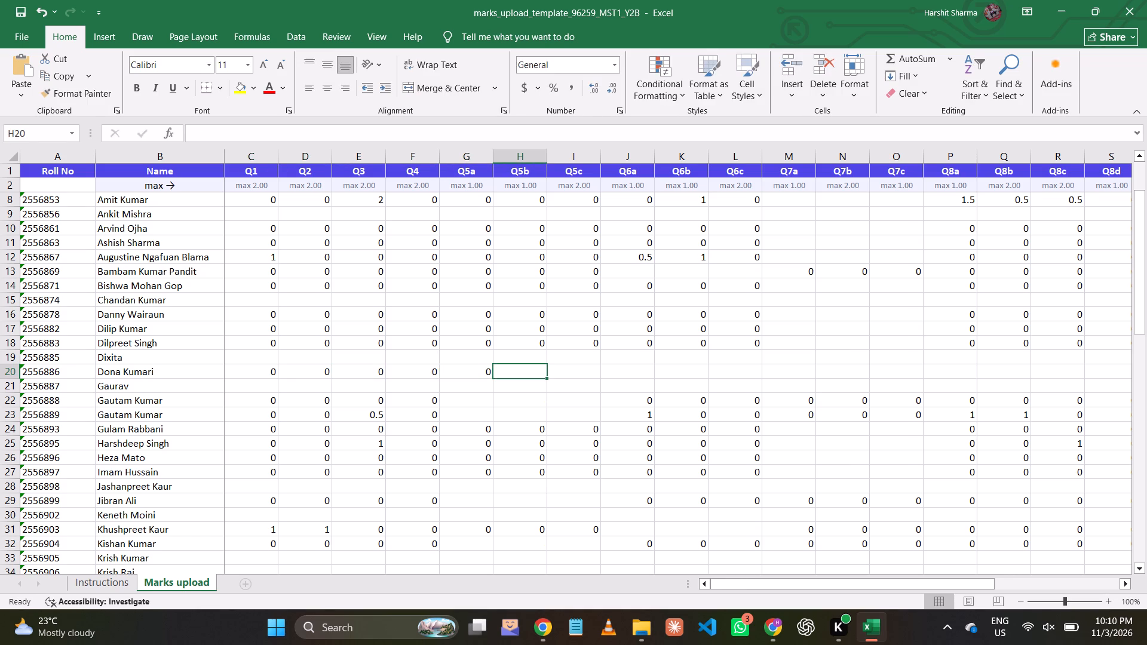
pyautogui.press('0')
pyautogui.press('Right')
pyautogui.press('0')
pyautogui.press('Right')
pyautogui.press('0')
pyautogui.press('Right')
pyautogui.press('0')
pyautogui.press('Right')
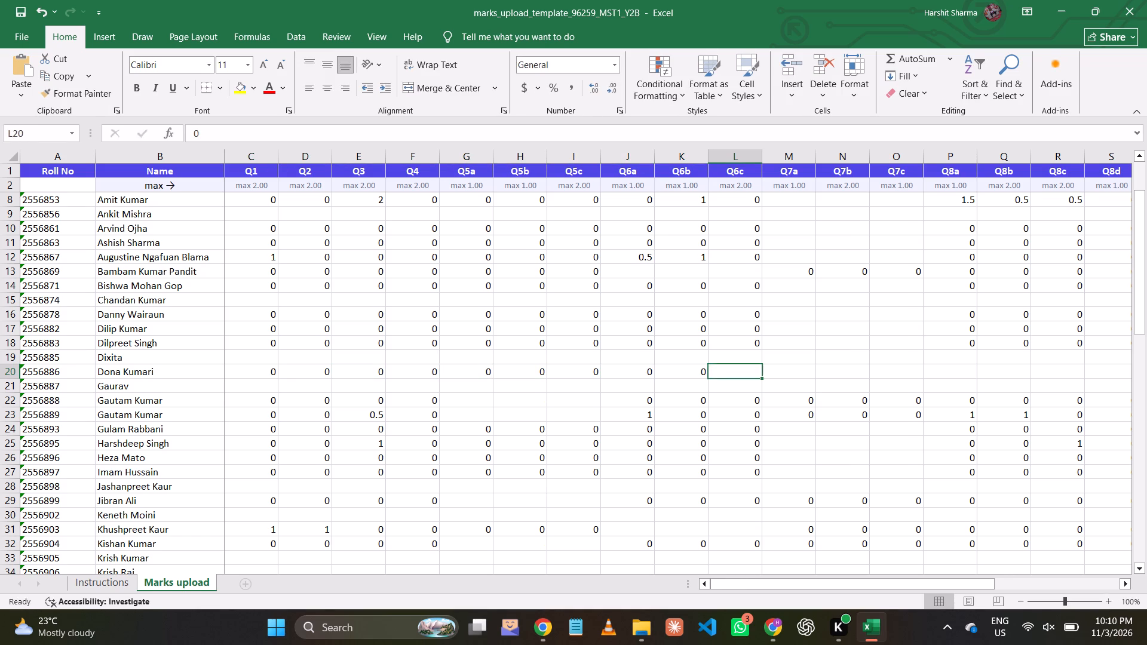
pyautogui.press('0')
# Leave the Q7 parts blank in row 20 and enter 0 for each of Q8a to Q8e.
pyautogui.press('Right')
pyautogui.press('Right')
pyautogui.press('Right')
pyautogui.press('Right')
pyautogui.press('0')
pyautogui.press('Right')
pyautogui.press('0')
pyautogui.press('Right')
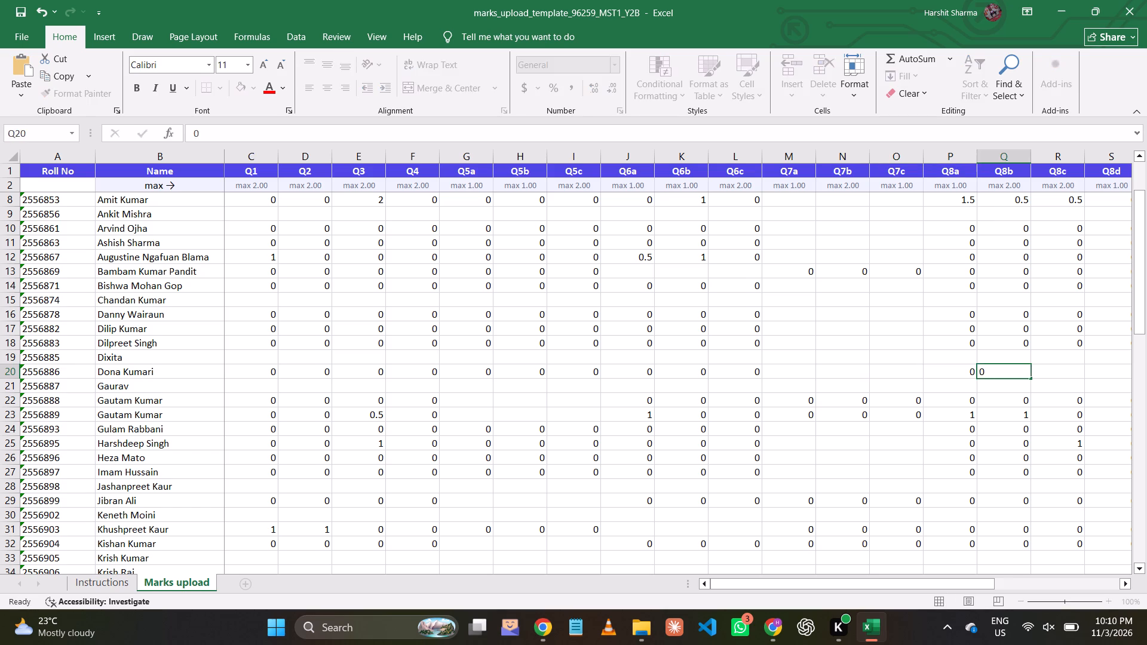
pyautogui.press('0')
pyautogui.press('Right')
pyautogui.press('0')
pyautogui.press('Right')
pyautogui.press('0')
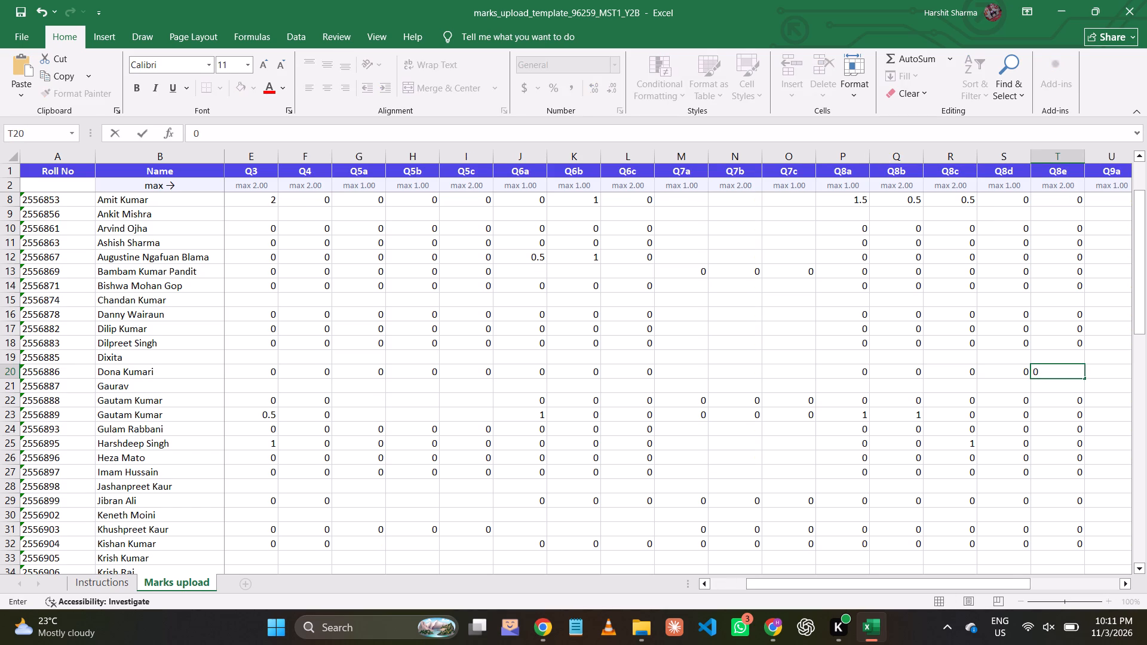
pyautogui.press('Right')
# Look through the student rows from row 21 to row 45, checking names and roll numbers against the blank marks.
pyautogui.press('Down')
pyautogui.press('Down')
pyautogui.press('Down')
pyautogui.press('Down')
pyautogui.press('Down')
pyautogui.press('Down')
pyautogui.press('Down')
pyautogui.press('Down')
pyautogui.press('Down')
pyautogui.press('Down')
pyautogui.press('Down')
pyautogui.press('Down')
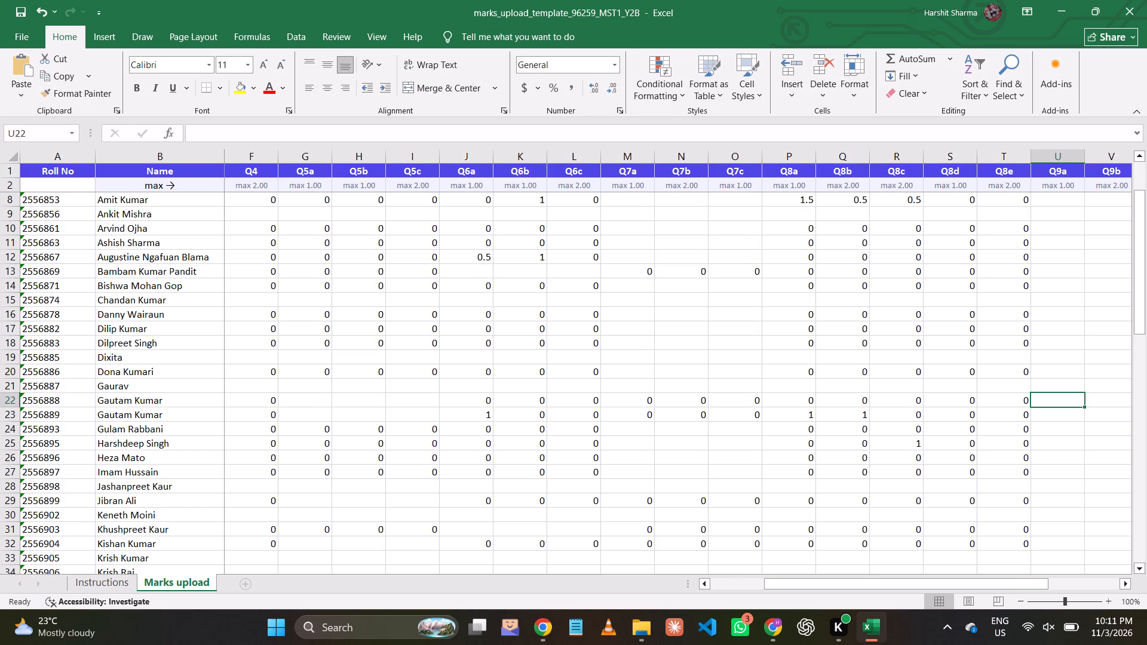
pyautogui.press('Left')
pyautogui.press('Left')
pyautogui.press('Left')
pyautogui.press('Left')
pyautogui.press('Left')
pyautogui.press('Left')
pyautogui.press('Left')
pyautogui.press('Left')
pyautogui.press('Left')
pyautogui.press('Left')
pyautogui.press('Left')
pyautogui.press('Left')
pyautogui.press('Left')
pyautogui.press('Left')
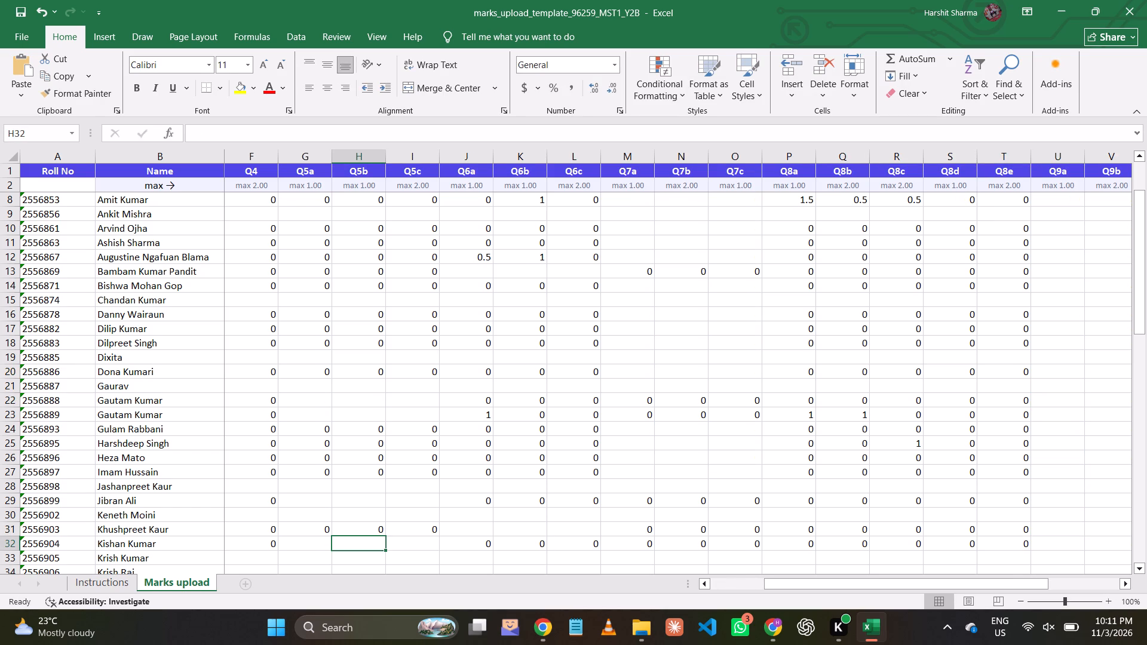
pyautogui.press('Down')
pyautogui.press('Left')
pyautogui.press('Left')
pyautogui.press('Left')
pyautogui.press('Left')
pyautogui.press('Left')
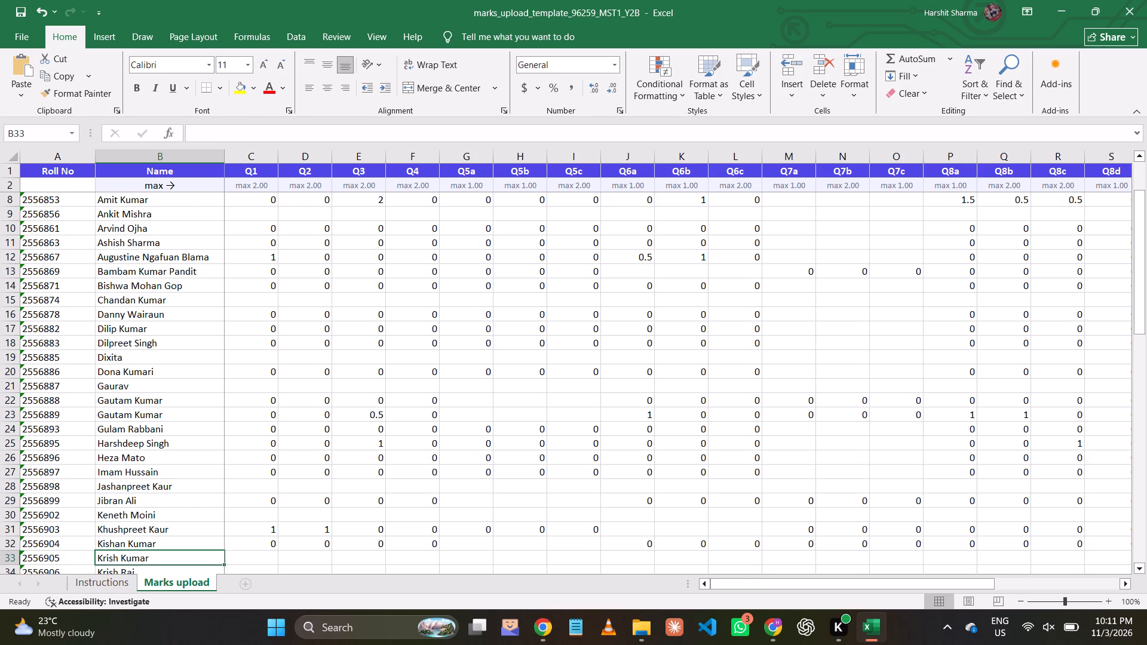
pyautogui.press('Right')
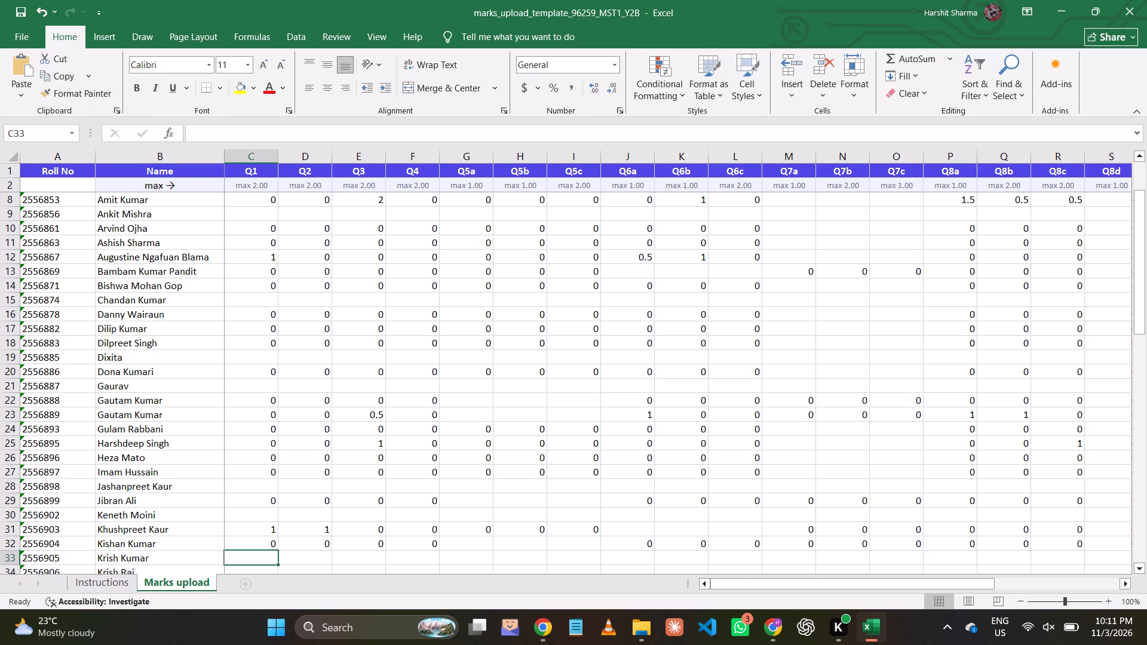
pyautogui.press('Down')
pyautogui.press('Up')
pyautogui.press('Up')
pyautogui.press('Up')
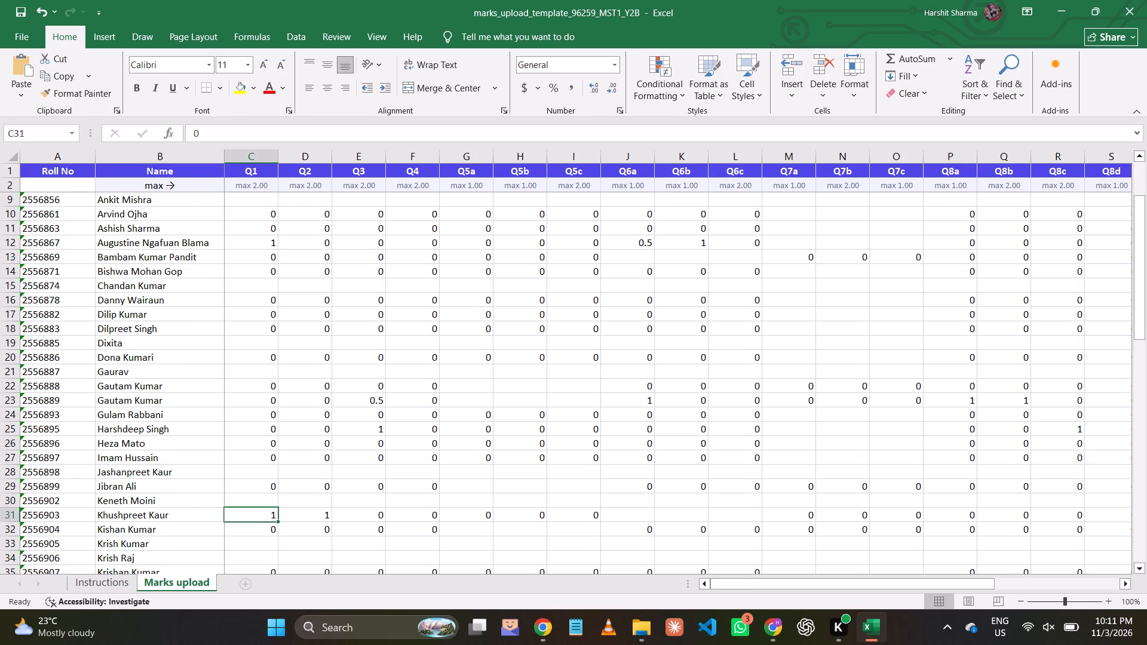
pyautogui.press('Down')
pyautogui.press('Down')
pyautogui.press('Down')
pyautogui.press('Down')
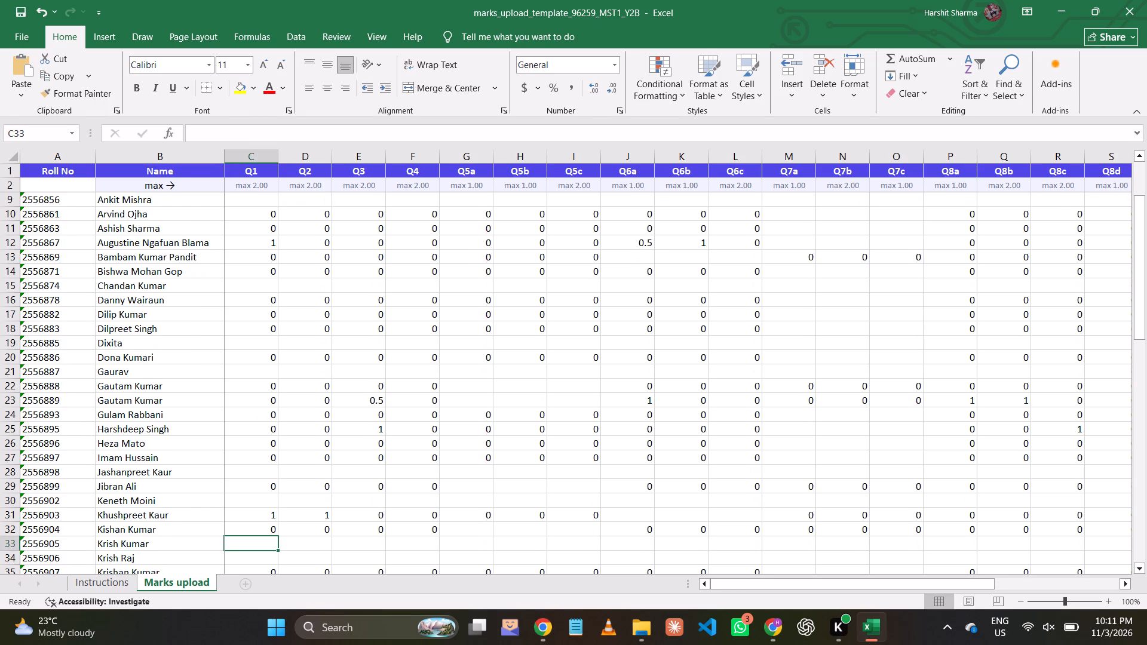
pyautogui.press('Down')
pyautogui.press('Down')
pyautogui.press('Down')
pyautogui.press('Down')
pyautogui.press('Down')
pyautogui.press('Down')
pyautogui.press('Down')
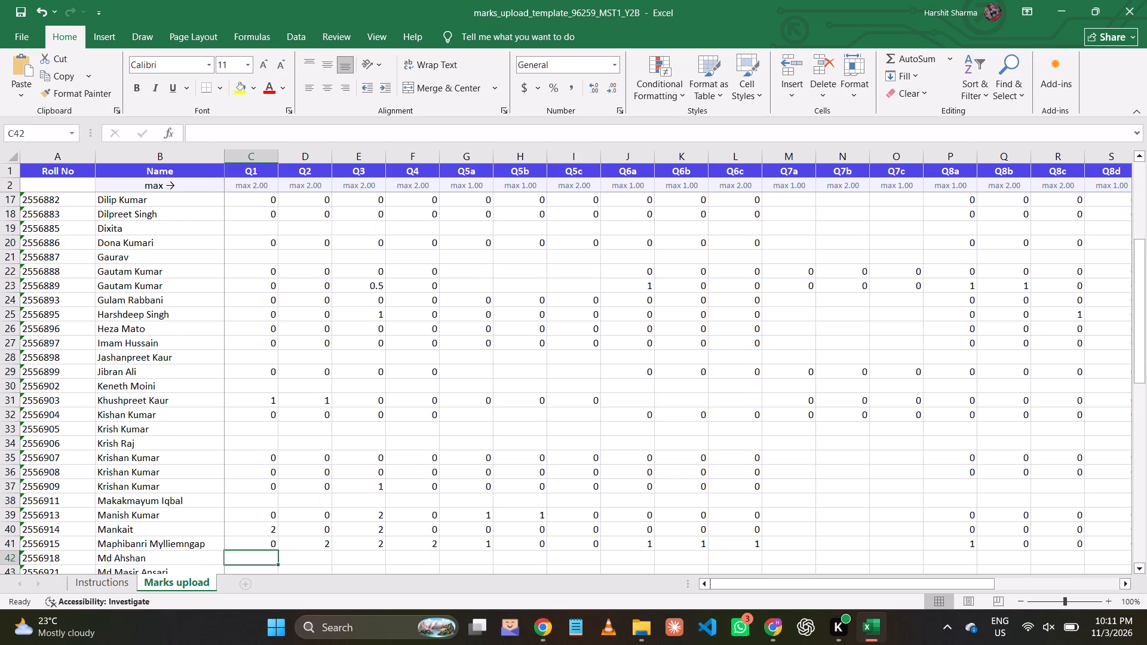
pyautogui.press('Down')
pyautogui.press('Down')
pyautogui.press('Down')
pyautogui.press('Up')
pyautogui.press('Down')
pyautogui.press('Up')
pyautogui.press('Up')
pyautogui.press('Up')
pyautogui.press('Up')
pyautogui.press('Up')
pyautogui.press('Up')
pyautogui.press('Up')
pyautogui.press('Up')
pyautogui.press('Up')
pyautogui.press('Up')
pyautogui.press('Up')
pyautogui.press('Up')
pyautogui.press('Up')
pyautogui.press('Up')
pyautogui.press('Up')
pyautogui.press('Up')
pyautogui.press('Up')
pyautogui.press('Up')
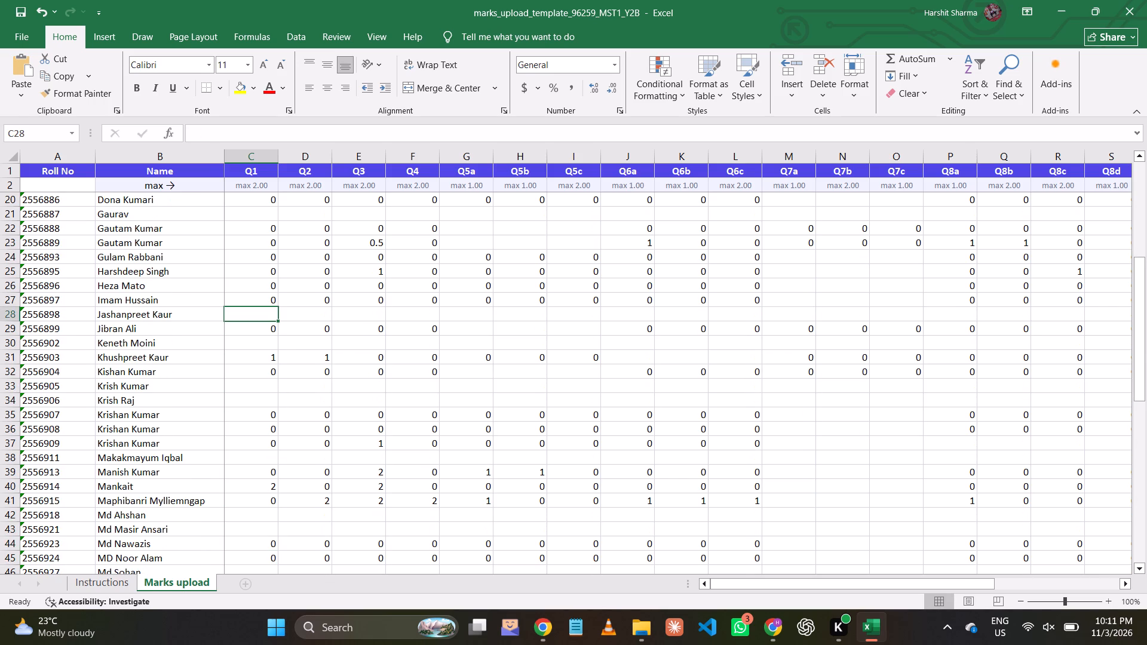
# Enter 0 for each of Q1 to Q4 for the student in row 28.
pyautogui.press('Right')
pyautogui.press('0')
pyautogui.press('Left')
pyautogui.press('0')
pyautogui.press('Right')
pyautogui.press('Right')
pyautogui.press('0')
pyautogui.press('Right')
pyautogui.press('0')
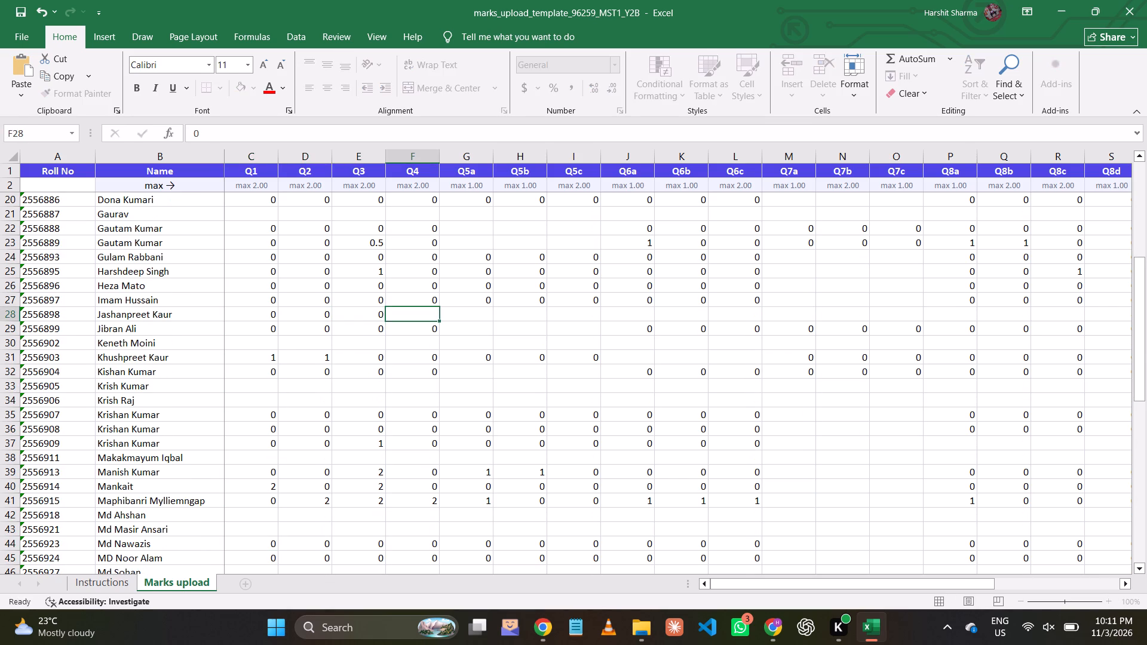
# Enter 0 for each of Q5a to Q5c and Q6a to Q6c in row 28.
pyautogui.press('Right')
pyautogui.press('0')
pyautogui.press('Right')
pyautogui.press('0')
pyautogui.press('Right')
pyautogui.press('0')
pyautogui.press('Right')
pyautogui.press('0')
pyautogui.press('Right')
pyautogui.press('0')
pyautogui.press('Right')
pyautogui.press('0')
# Leave the Q7 parts blank in row 28 and enter 0 for each of Q8a to Q8e.
pyautogui.press('Right')
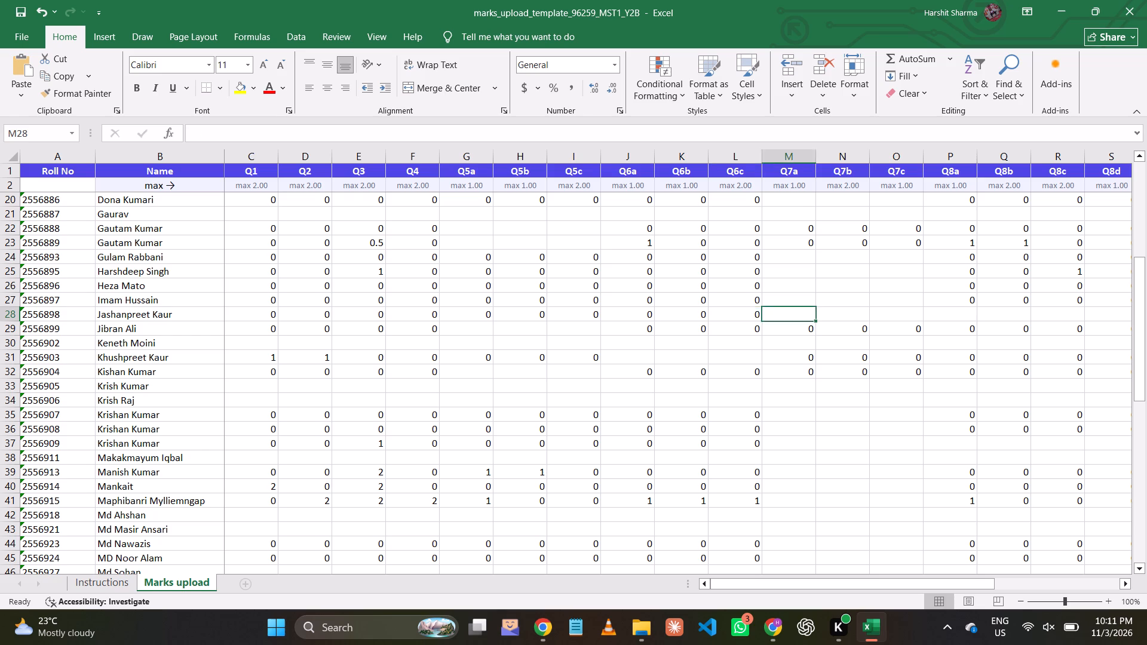
pyautogui.press('Right')
pyautogui.press('Right')
pyautogui.press('Right')
pyautogui.press('0')
pyautogui.press('Right')
pyautogui.press('0')
pyautogui.press('Right')
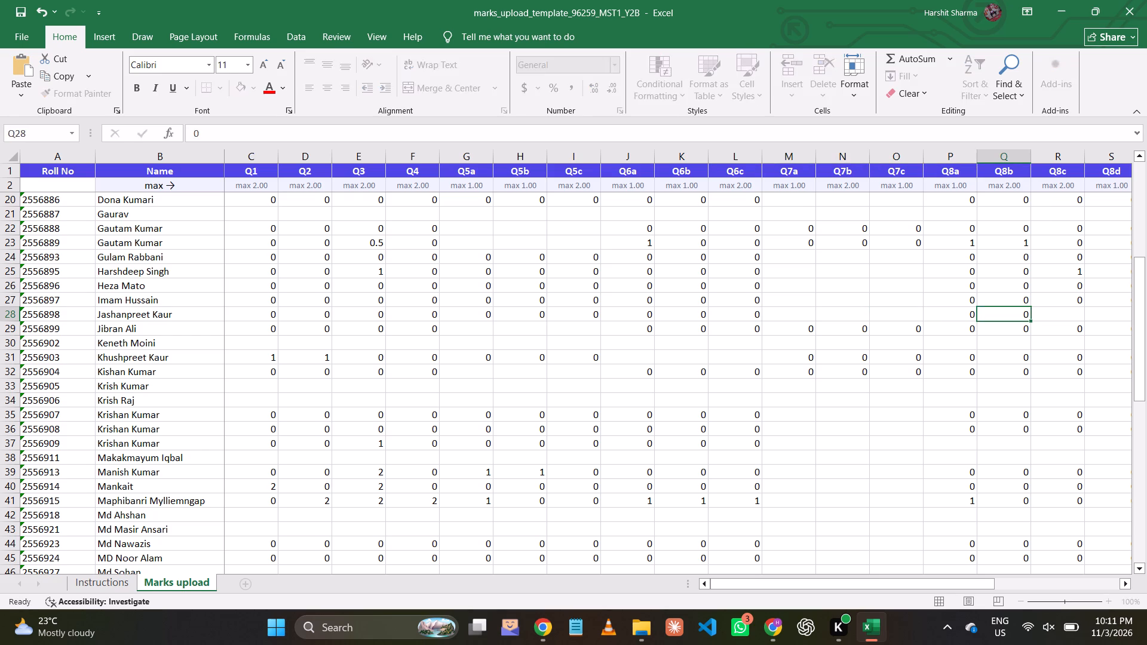
pyautogui.press('0')
pyautogui.press('Right')
pyautogui.press('0')
pyautogui.press('Right')
pyautogui.press('0')
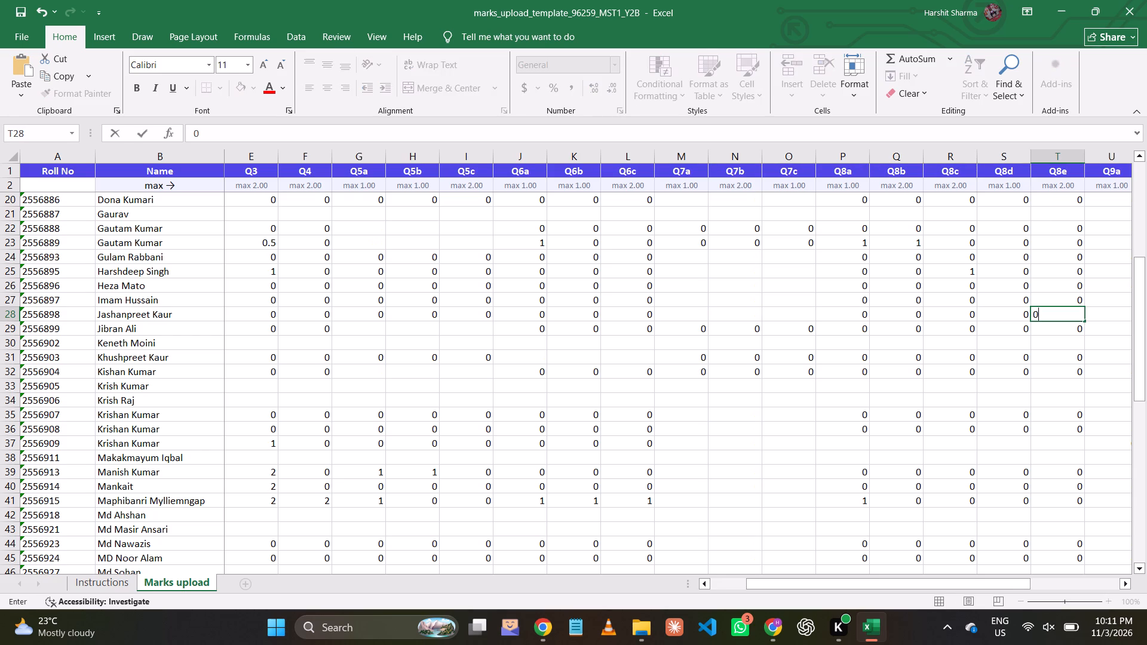
# Commit the last mark in row 28 and save the marks workbook.
pyautogui.press('Right')
pyautogui.press('Down')
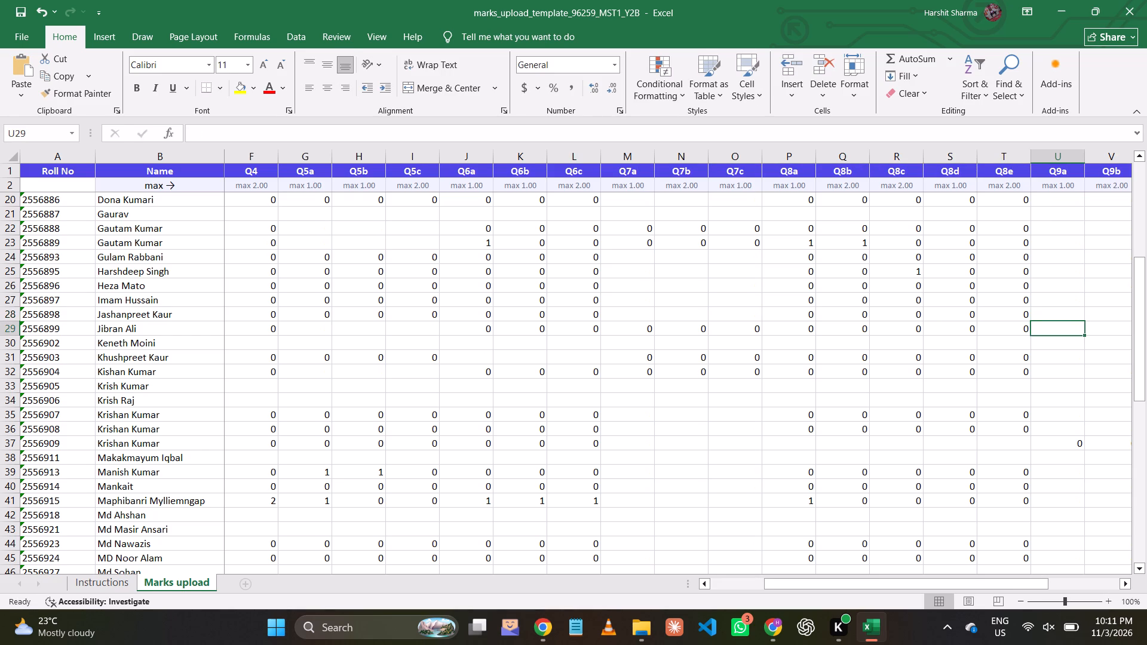
pyautogui.hotkey('ctrl', 's')
# Look through the student rows from row 29 to row 36, checking names and roll numbers against the blank marks.
pyautogui.press('Down')
pyautogui.press('Up')
pyautogui.press('Down')
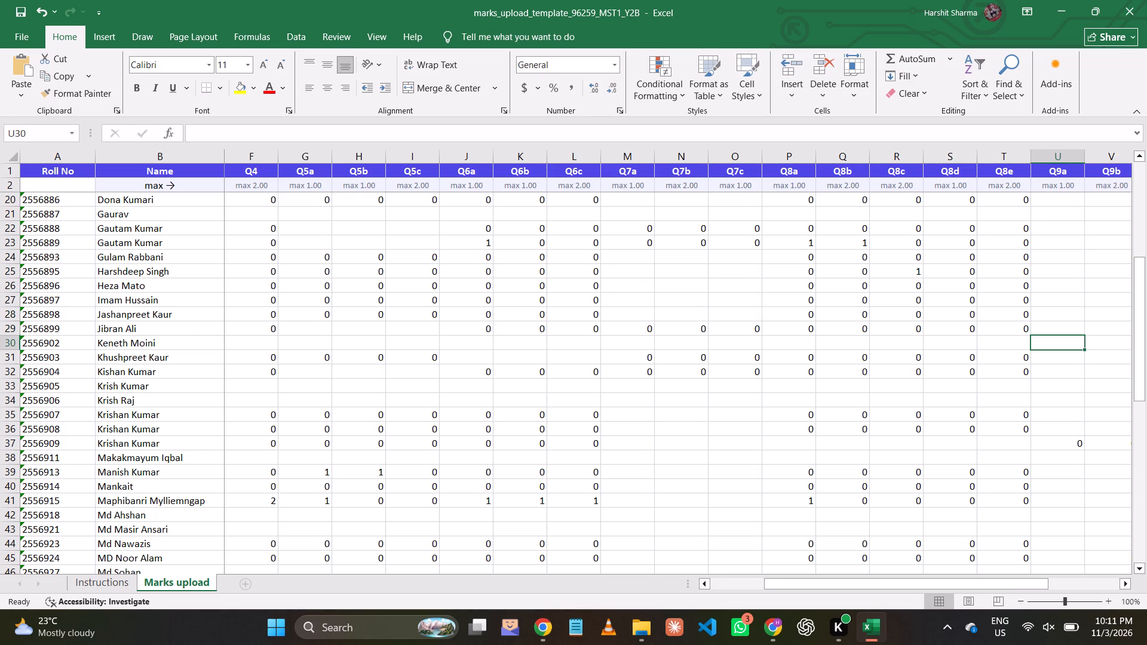
pyautogui.press('Left')
pyautogui.press('Left')
pyautogui.press('Left')
pyautogui.press('Left')
pyautogui.press('Left')
pyautogui.press('Left')
pyautogui.press('Left')
pyautogui.press('Left')
pyautogui.press('Left')
pyautogui.press('Left')
pyautogui.press('Left')
pyautogui.press('Left')
pyautogui.press('Left')
pyautogui.press('Left')
pyautogui.press('Left')
pyautogui.press('Left')
pyautogui.press('Left')
pyautogui.press('Left')
pyautogui.press('Left')
pyautogui.press('Left')
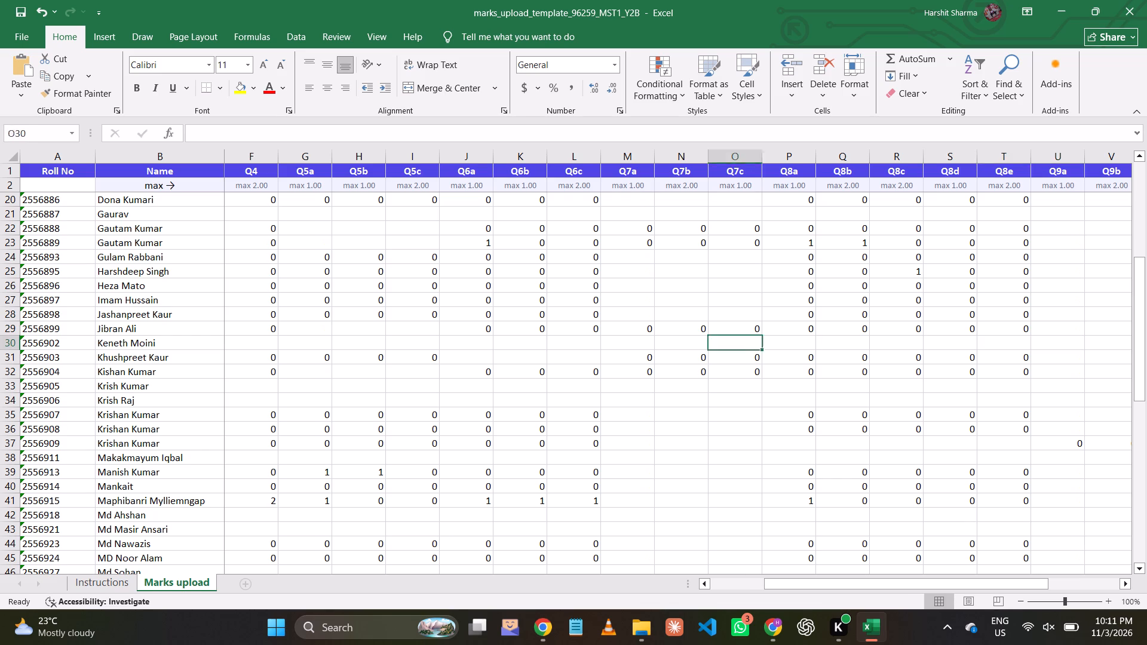
pyautogui.press('Right')
pyautogui.press('Right')
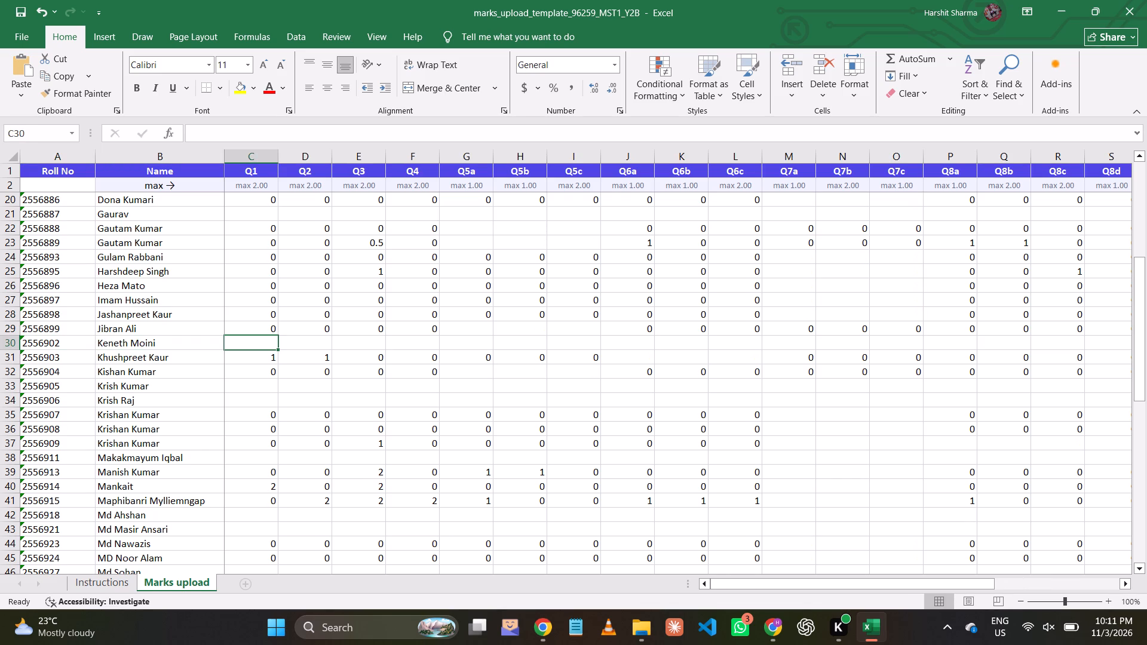
pyautogui.press('Up')
pyautogui.press('Down')
pyautogui.press('Down')
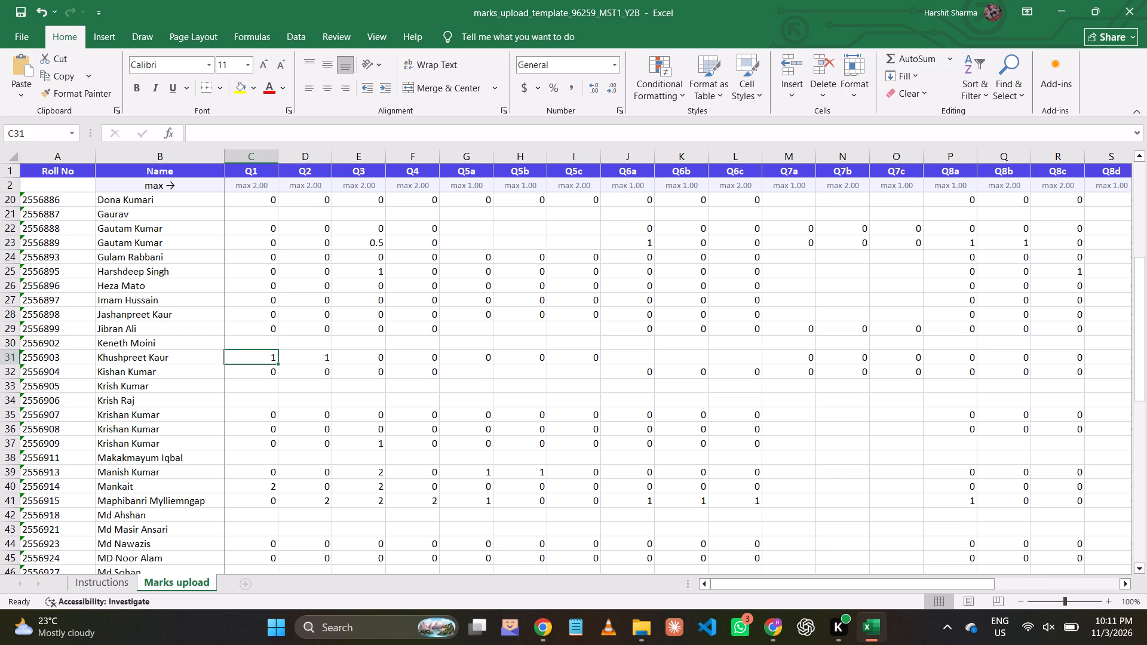
pyautogui.press('Down')
pyautogui.press('Down')
pyautogui.press('Down')
pyautogui.press('Down')
pyautogui.press('Down')
pyautogui.press('Down')
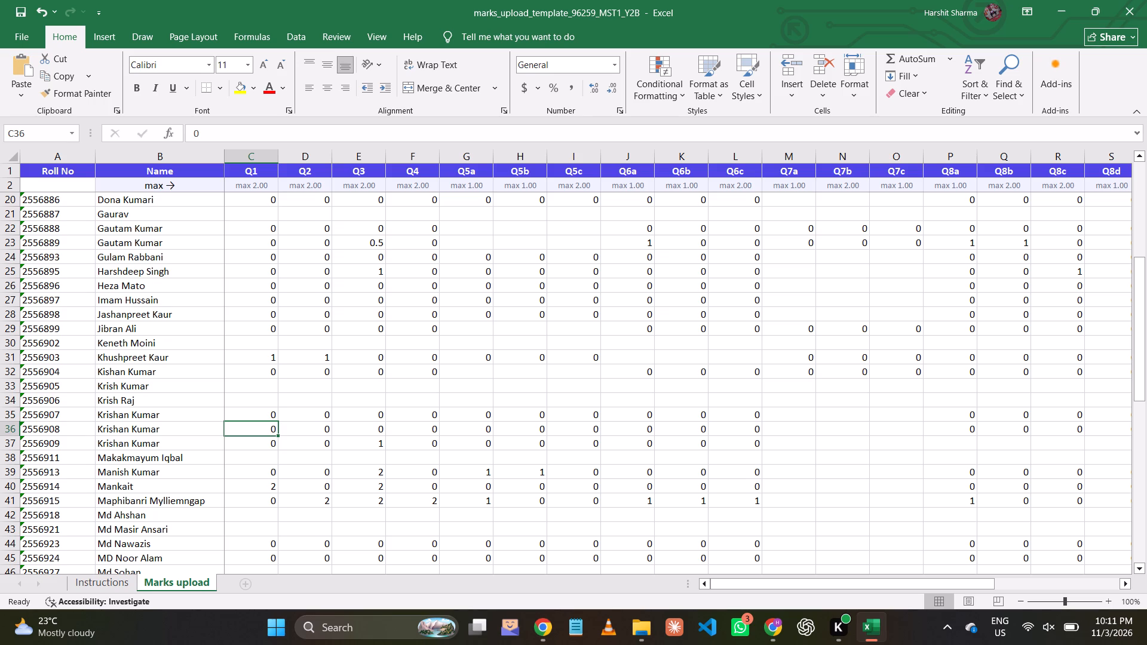
pyautogui.press('Right')
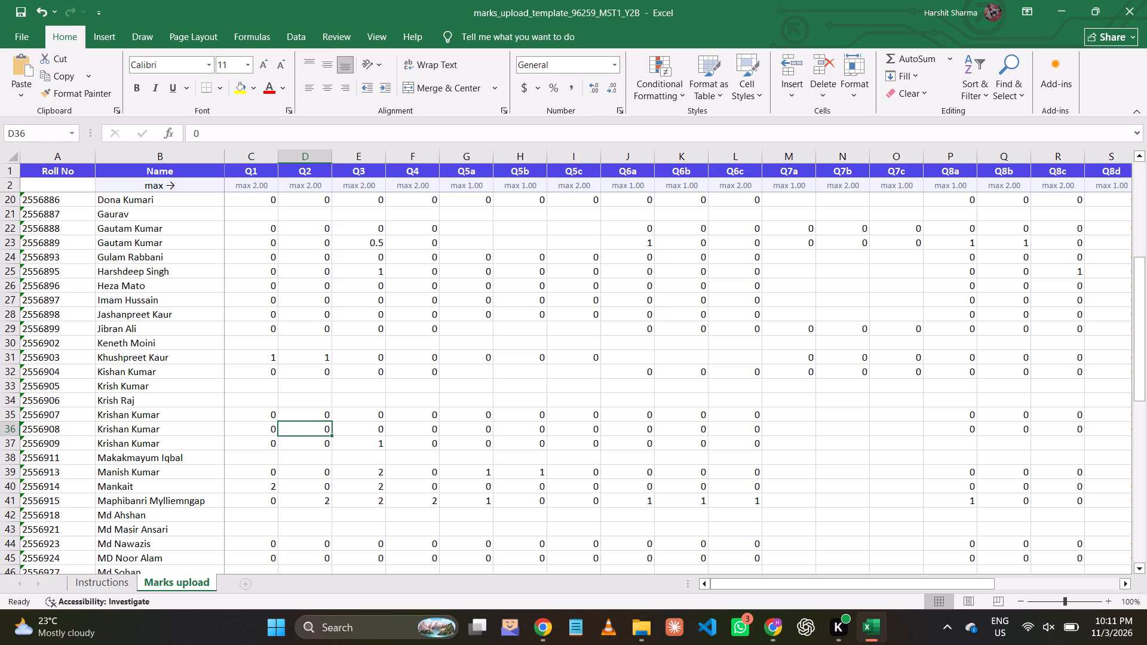
pyautogui.press('Left')
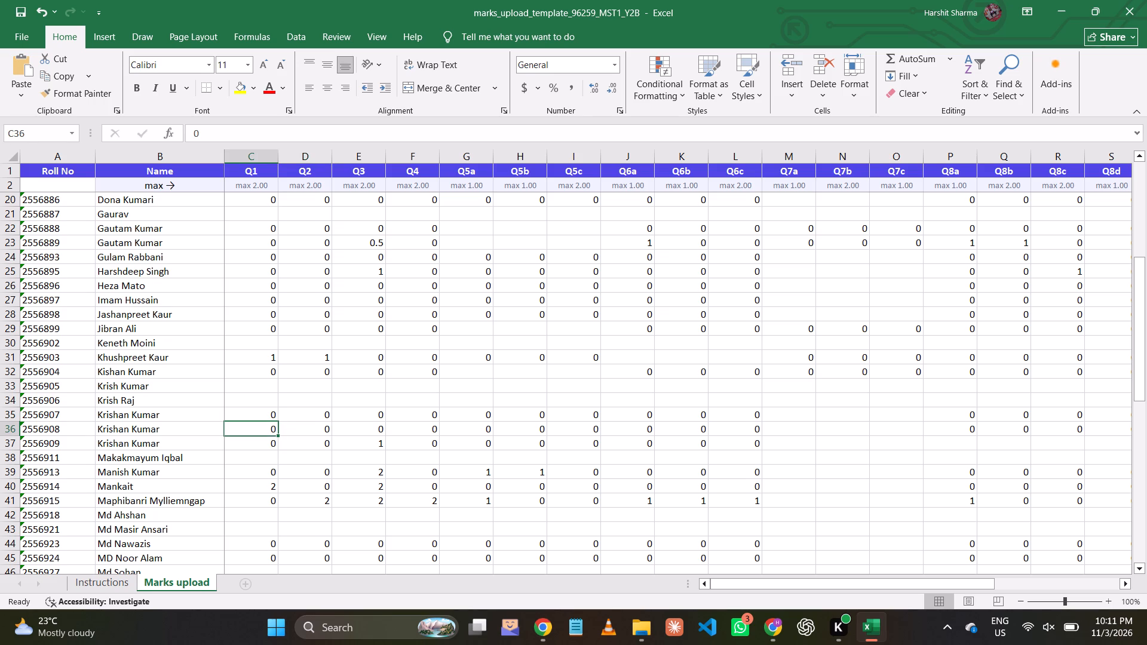
# Enter 0 for each of Q1 to Q4 for the student in row 33.
pyautogui.press('Up')
pyautogui.press('Up')
pyautogui.press('Up')
pyautogui.press('0')
pyautogui.press('Right')
pyautogui.press('0')
pyautogui.press('Right')
pyautogui.press('0')
pyautogui.press('Right')
pyautogui.press('0')
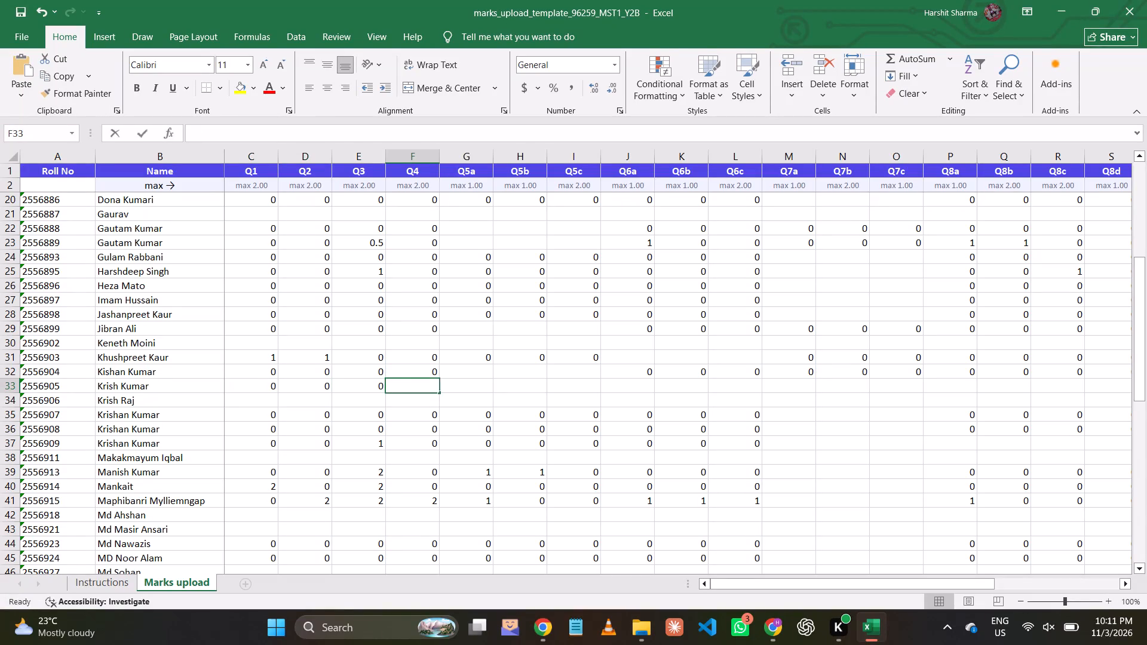
# Enter 0 for each of Q5a to Q5c and Q6a to Q6c in row 33.
pyautogui.press('Right')
pyautogui.press('0')
pyautogui.press('Right')
pyautogui.press('0')
pyautogui.press('Right')
pyautogui.press('0')
pyautogui.press('Right')
pyautogui.press('0')
pyautogui.press('Right')
pyautogui.press('0')
pyautogui.press('Right')
pyautogui.press('0')
# Enter 0 for each of Q8a to Q8e in row 33, leaving the Q7 parts and Q9a blank.
pyautogui.press('Right')
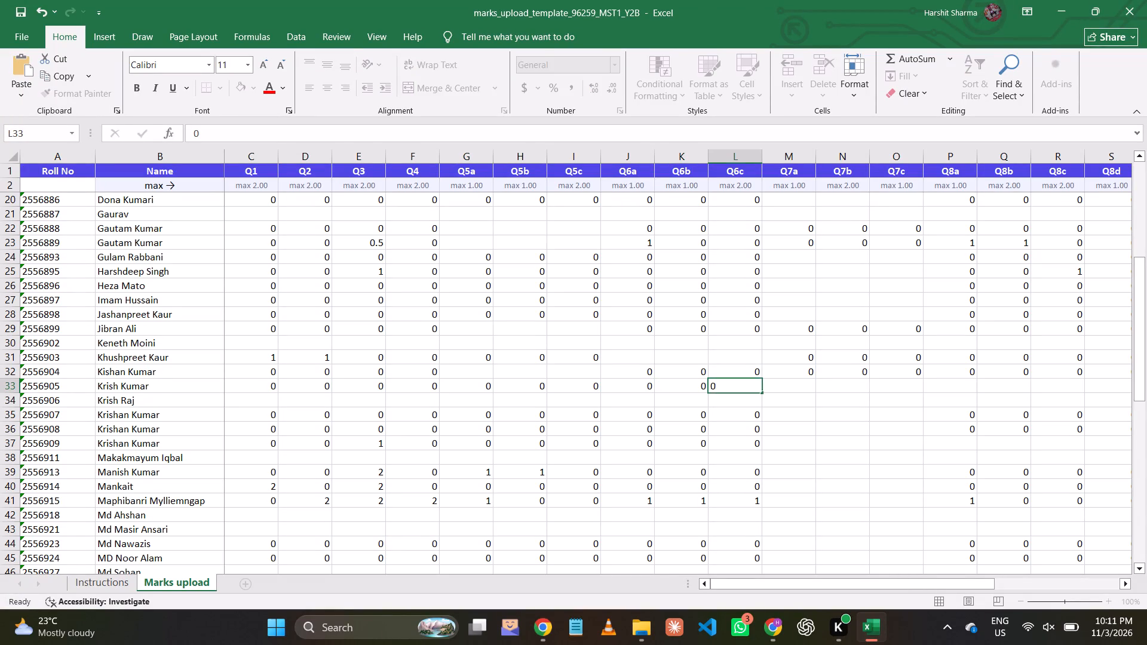
pyautogui.press('Right')
pyautogui.press('Right')
pyautogui.press('Right')
pyautogui.press('0')
pyautogui.press('Right')
pyautogui.press('0')
pyautogui.press('Right')
pyautogui.press('0')
pyautogui.press('Right')
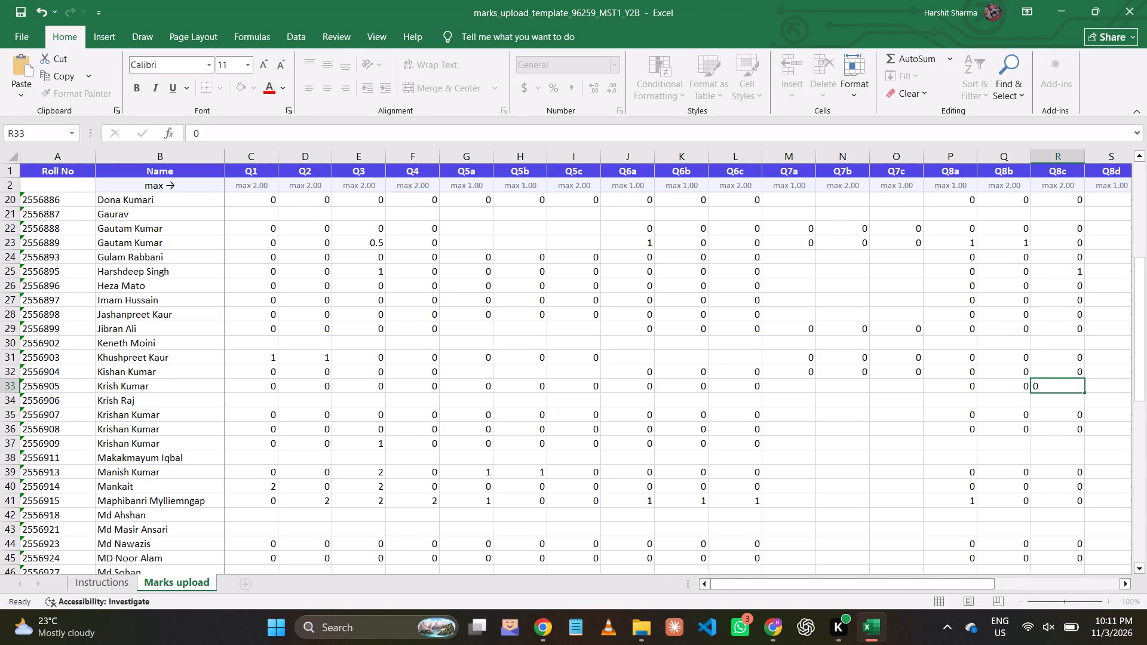
pyautogui.press('0')
pyautogui.press('Right')
pyautogui.press('0')
pyautogui.press('Right')
pyautogui.press('0')
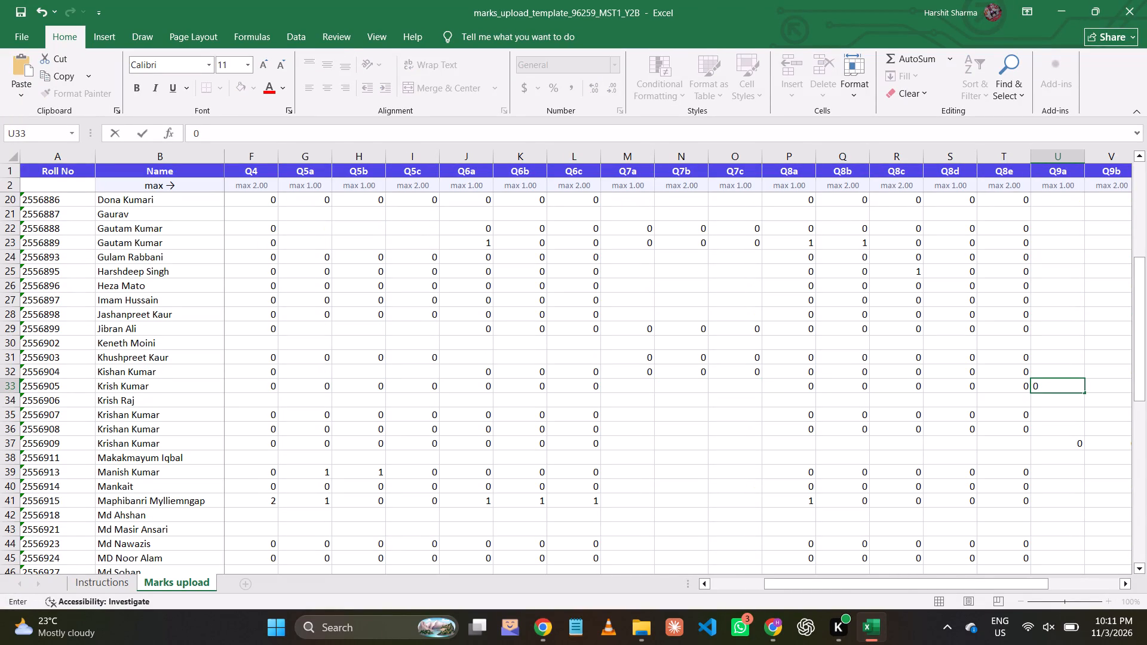
pyautogui.press('BackSpace')
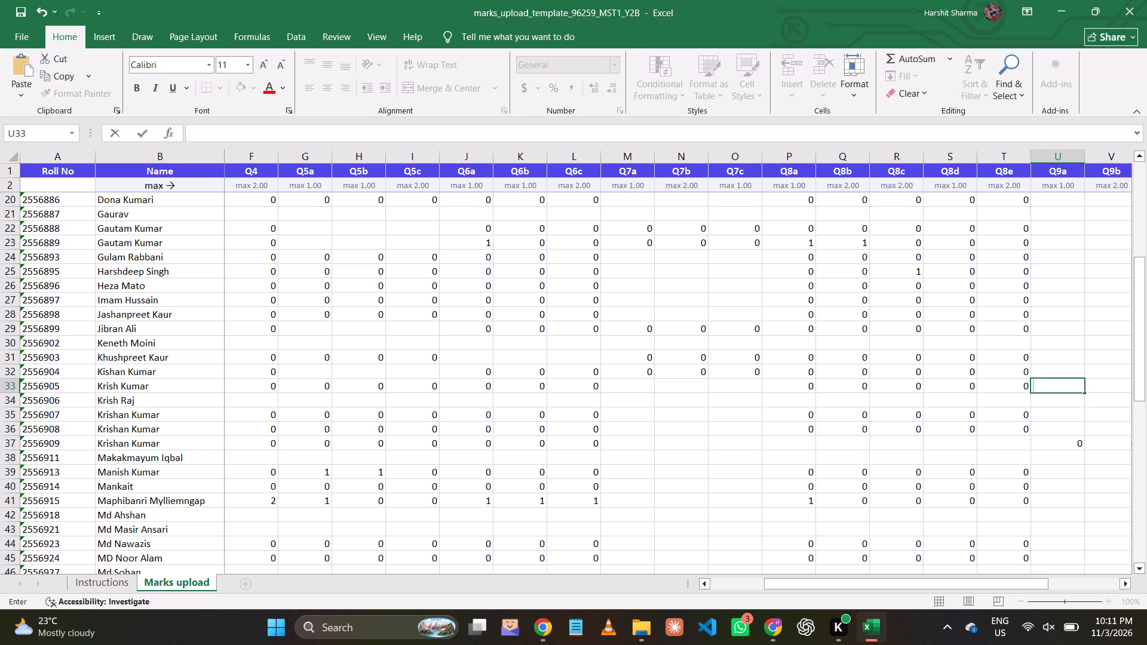
# Save the marks workbook with the row 33 marks.
pyautogui.hotkey('ctrl', 's')
# Enter 2 for each of Q1 to Q4 for the student in row 71.
pyautogui.press('Down')
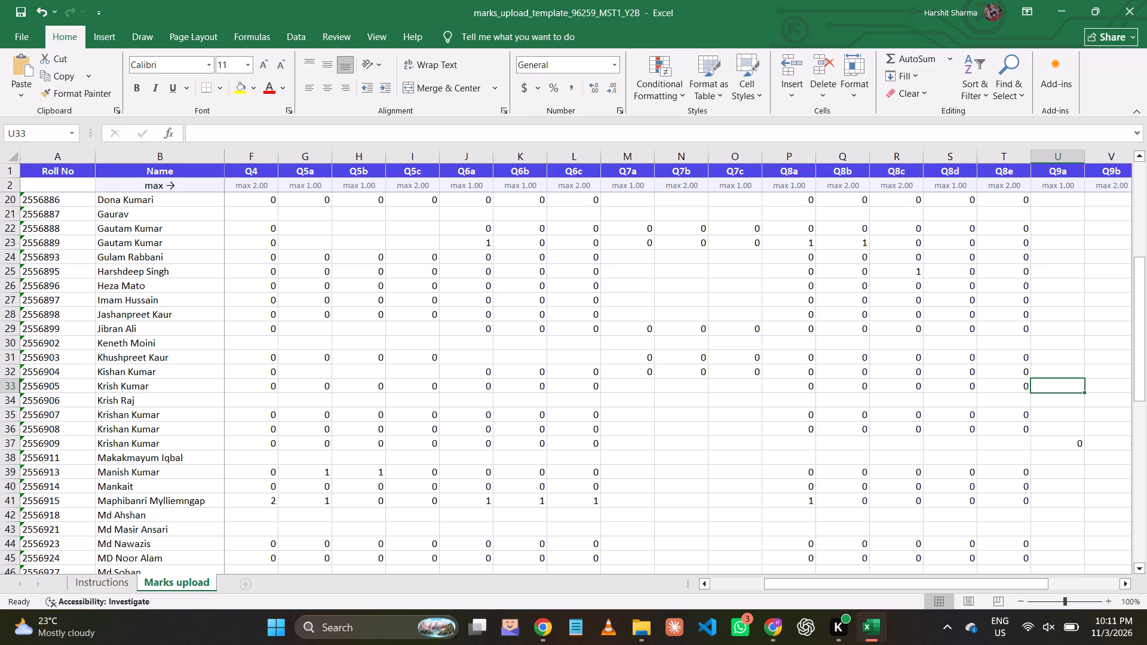
pyautogui.press('Down')
pyautogui.press('Down')
pyautogui.press('Down')
pyautogui.press('Down')
pyautogui.press('Left')
pyautogui.press('Left')
pyautogui.press('Left')
pyautogui.press('Left')
pyautogui.press('Left')
pyautogui.press('Left')
pyautogui.press('Left')
pyautogui.press('Left')
pyautogui.press('Left')
pyautogui.press('Left')
pyautogui.press('Left')
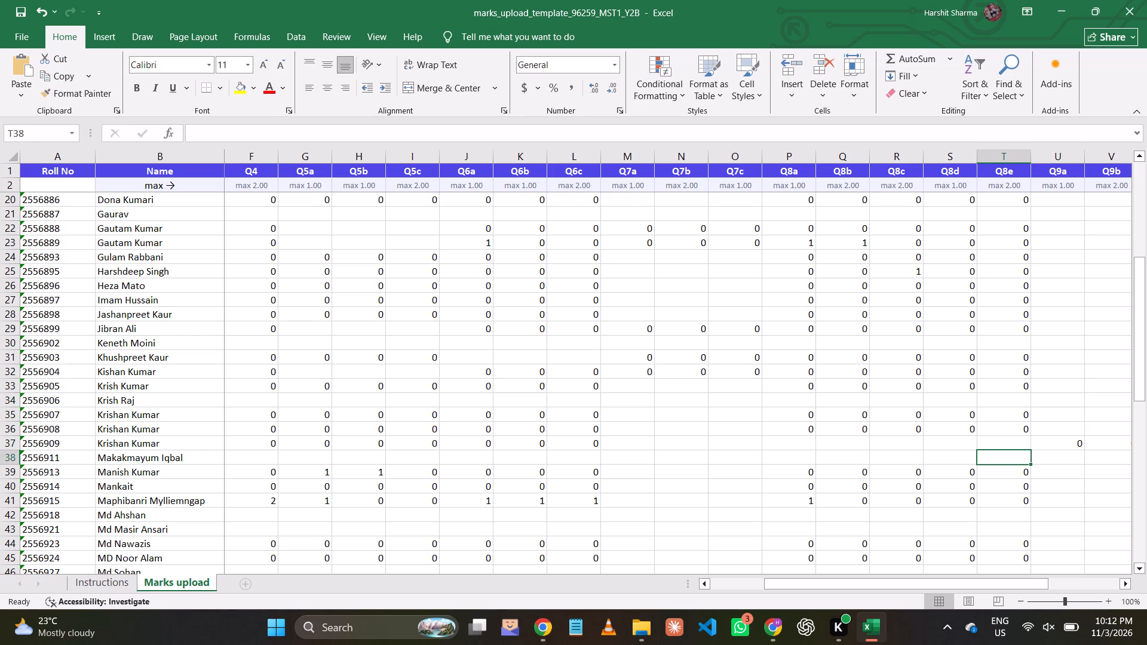
pyautogui.press('Down')
pyautogui.press('Down')
pyautogui.press('Down')
pyautogui.press('Down')
pyautogui.press('Down')
pyautogui.press('Down')
pyautogui.press('Down')
pyautogui.press('Down')
pyautogui.press('Down')
pyautogui.press('Down')
pyautogui.press('Down')
pyautogui.press('Down')
pyautogui.press('Down')
pyautogui.press('Down')
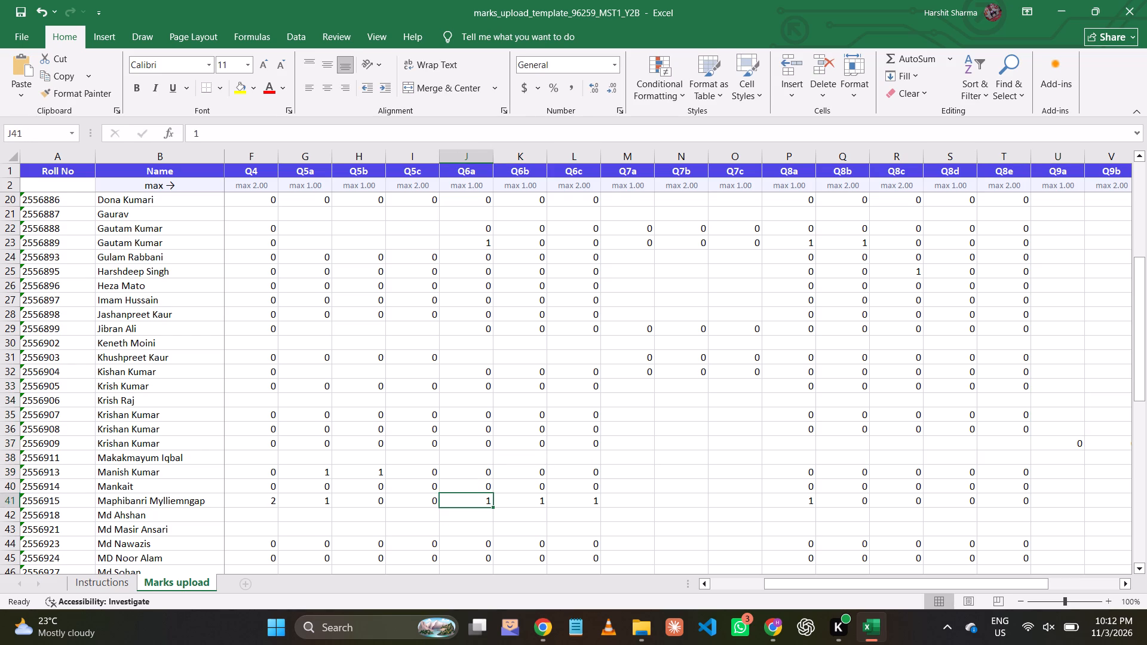
pyautogui.press('Down')
pyautogui.press('Down')
pyautogui.press('Down')
pyautogui.press('Down')
pyautogui.press('Down')
pyautogui.press('Down')
pyautogui.press('Down')
pyautogui.press('Down')
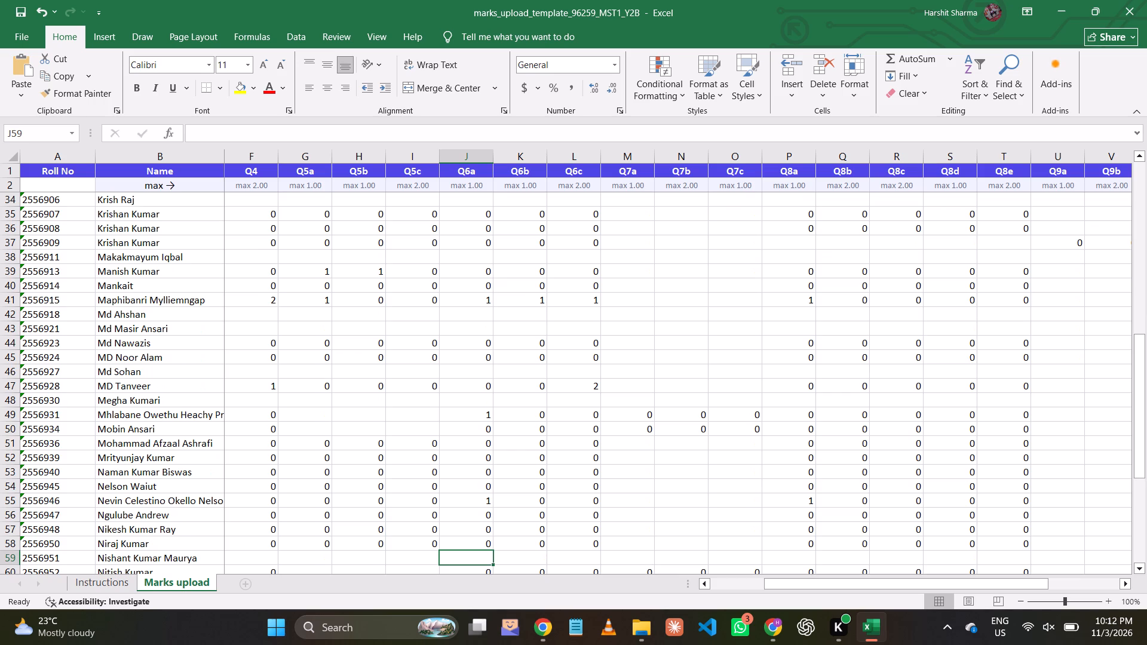
pyautogui.press('Down')
pyautogui.press('Down')
pyautogui.press('Down')
pyautogui.press('Down')
pyautogui.press('Down')
pyautogui.press('Down')
pyautogui.press('Down')
pyautogui.press('Down')
pyautogui.press('Down')
pyautogui.press('Down')
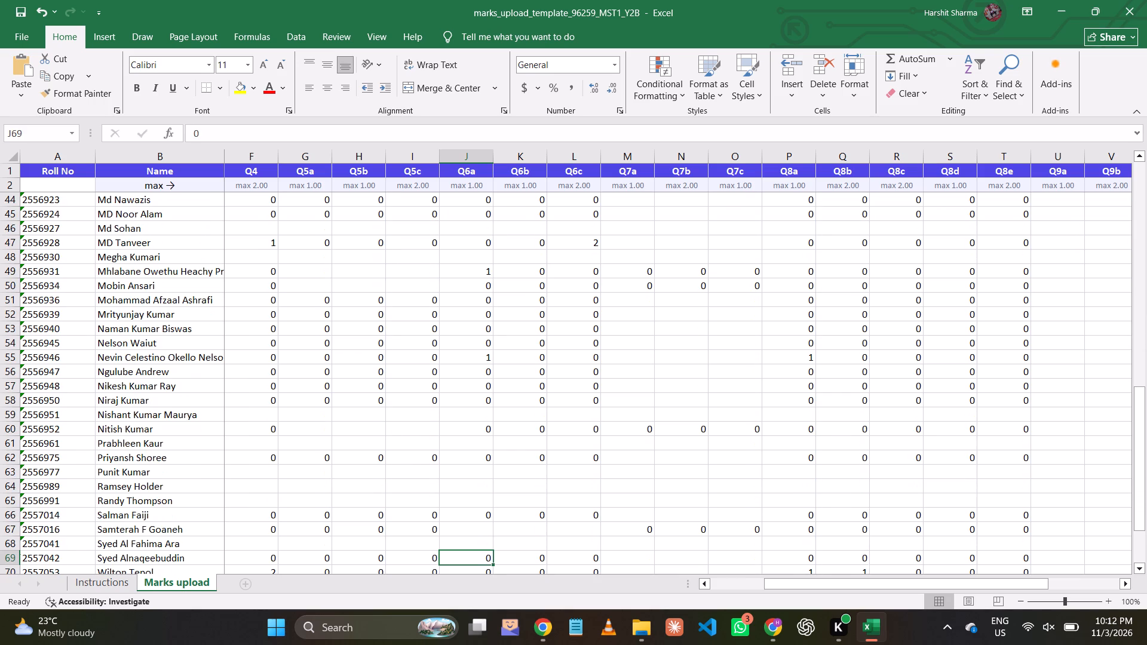
pyautogui.press('Down')
pyautogui.press('Down')
pyautogui.press('Down')
pyautogui.press('Left')
pyautogui.press('Left')
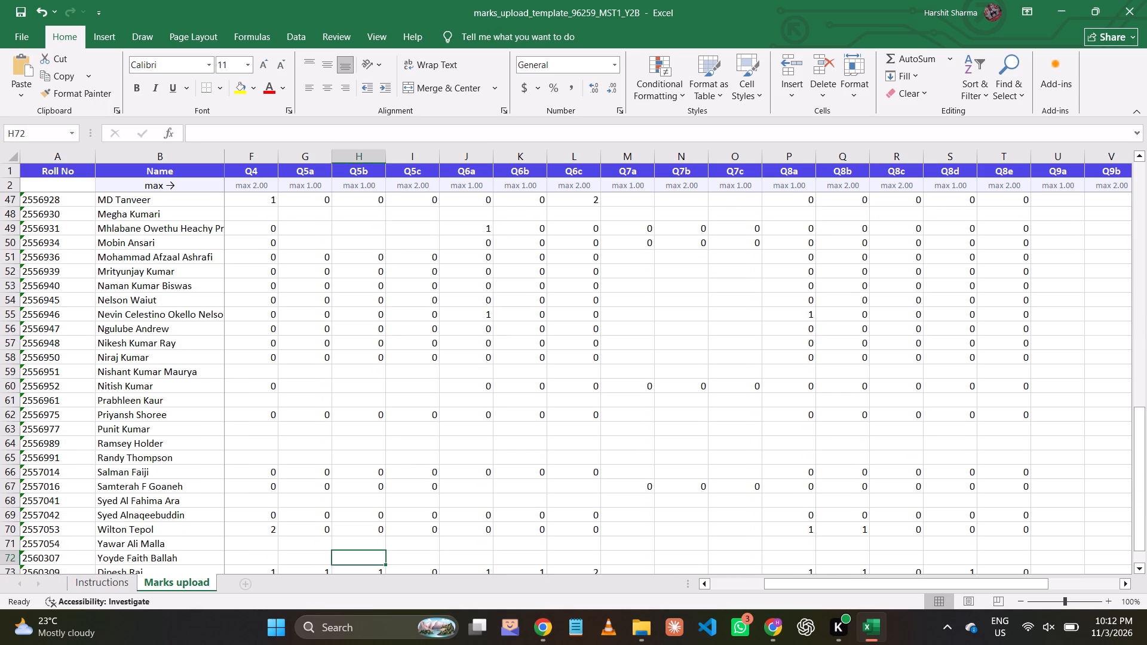
pyautogui.press('Left')
pyautogui.press('Left')
pyautogui.press('Up')
pyautogui.press('Left')
pyautogui.press('Left')
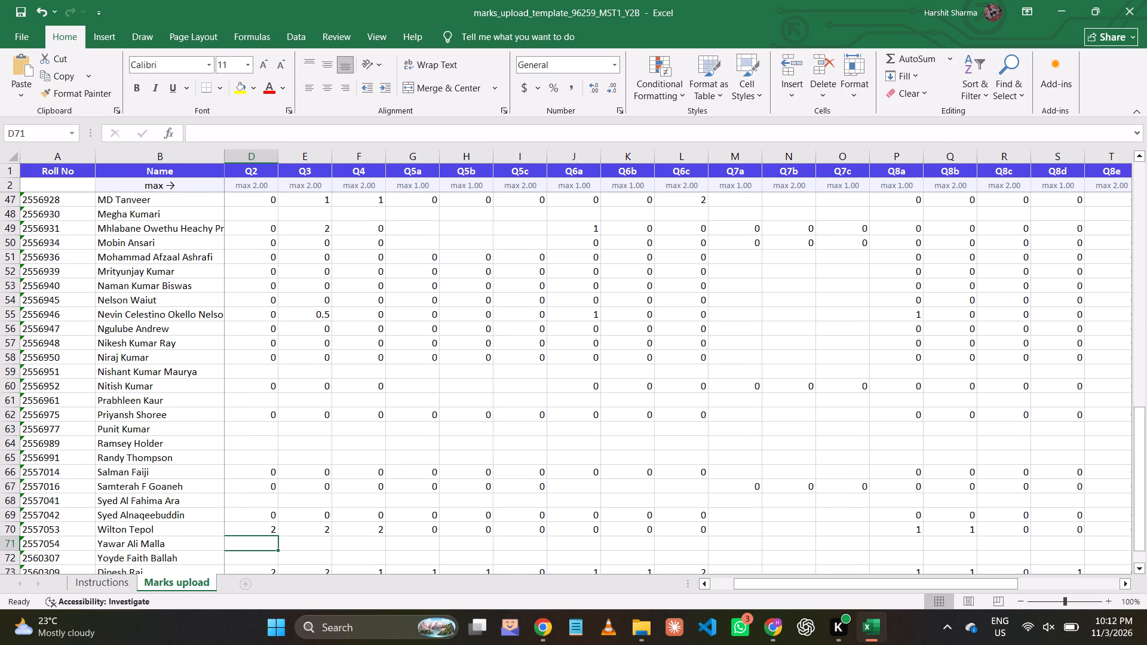
pyautogui.press('Left')
pyautogui.press('Left')
pyautogui.press('Right')
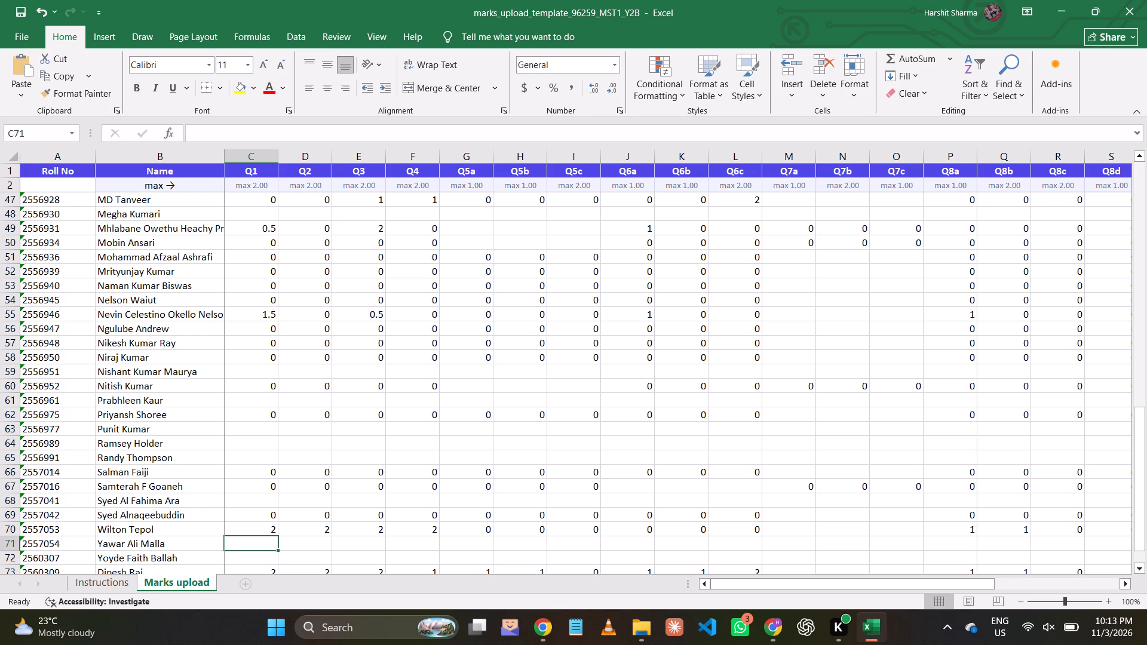
pyautogui.press('2')
pyautogui.press('Right')
pyautogui.press('2')
pyautogui.press('Right')
pyautogui.press('2')
pyautogui.press('Right')
pyautogui.press('2')
pyautogui.press('Right')
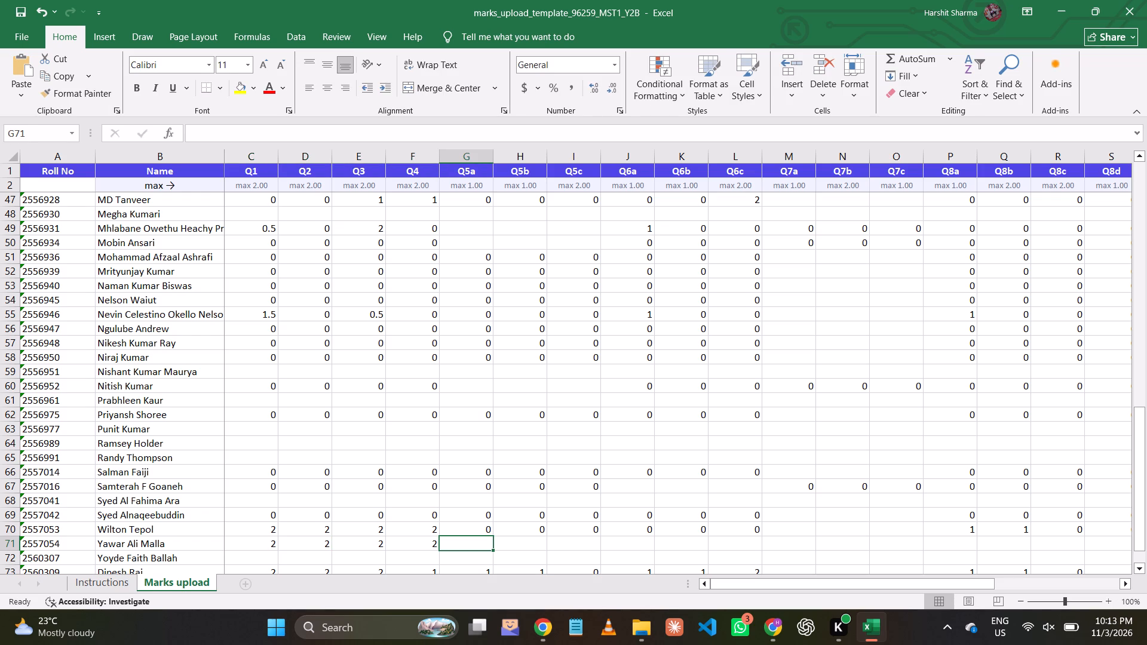
# Enter 0 for each of Q5a to Q5c in row 71.
pyautogui.press('0')
pyautogui.press('Right')
pyautogui.press('0')
pyautogui.press('Right')
pyautogui.press('0')
pyautogui.press('Right')
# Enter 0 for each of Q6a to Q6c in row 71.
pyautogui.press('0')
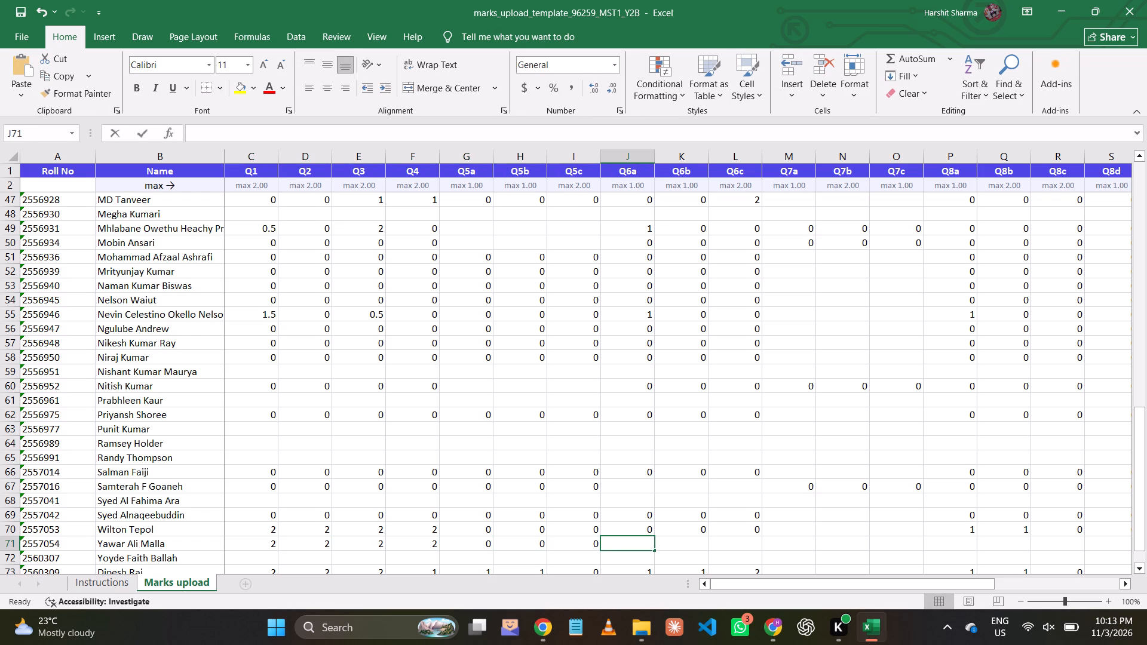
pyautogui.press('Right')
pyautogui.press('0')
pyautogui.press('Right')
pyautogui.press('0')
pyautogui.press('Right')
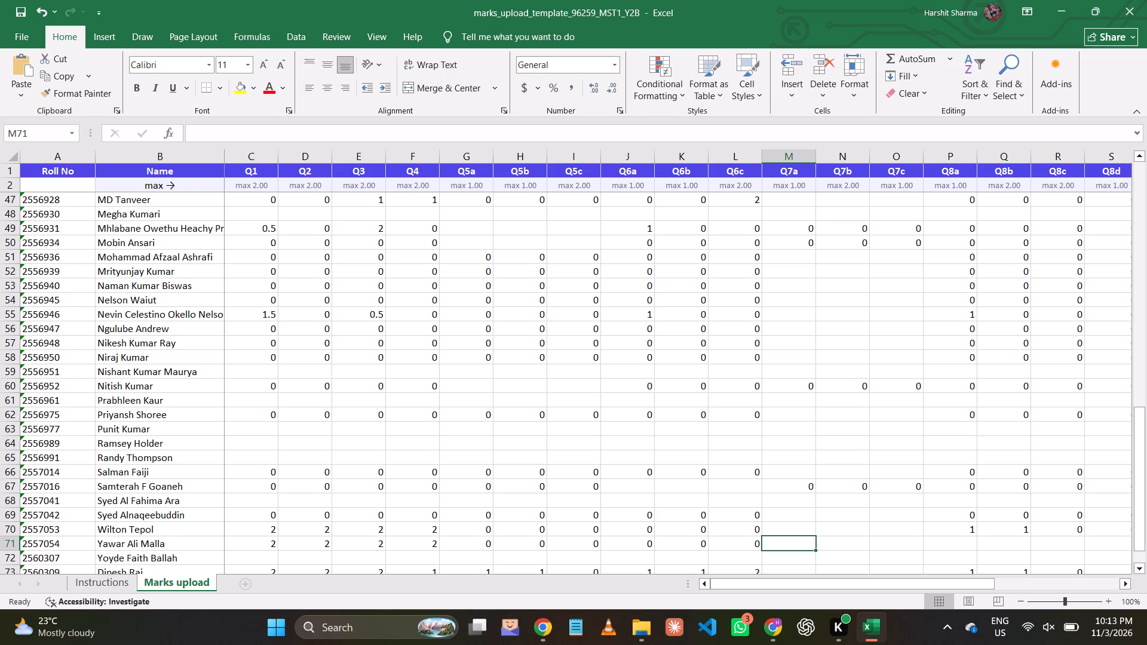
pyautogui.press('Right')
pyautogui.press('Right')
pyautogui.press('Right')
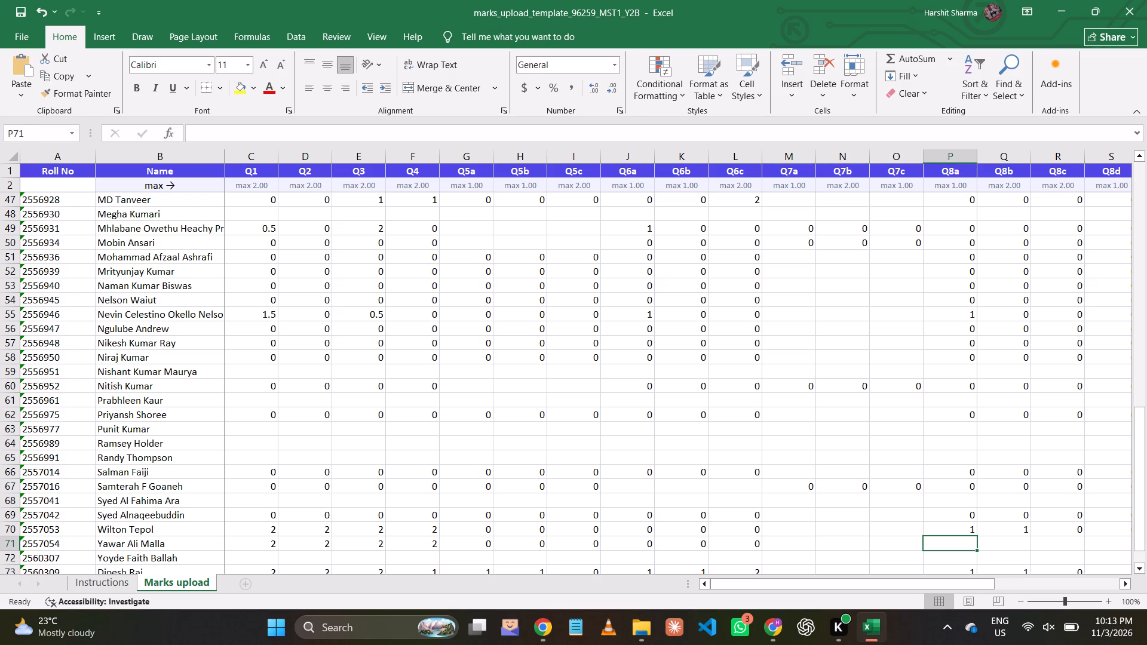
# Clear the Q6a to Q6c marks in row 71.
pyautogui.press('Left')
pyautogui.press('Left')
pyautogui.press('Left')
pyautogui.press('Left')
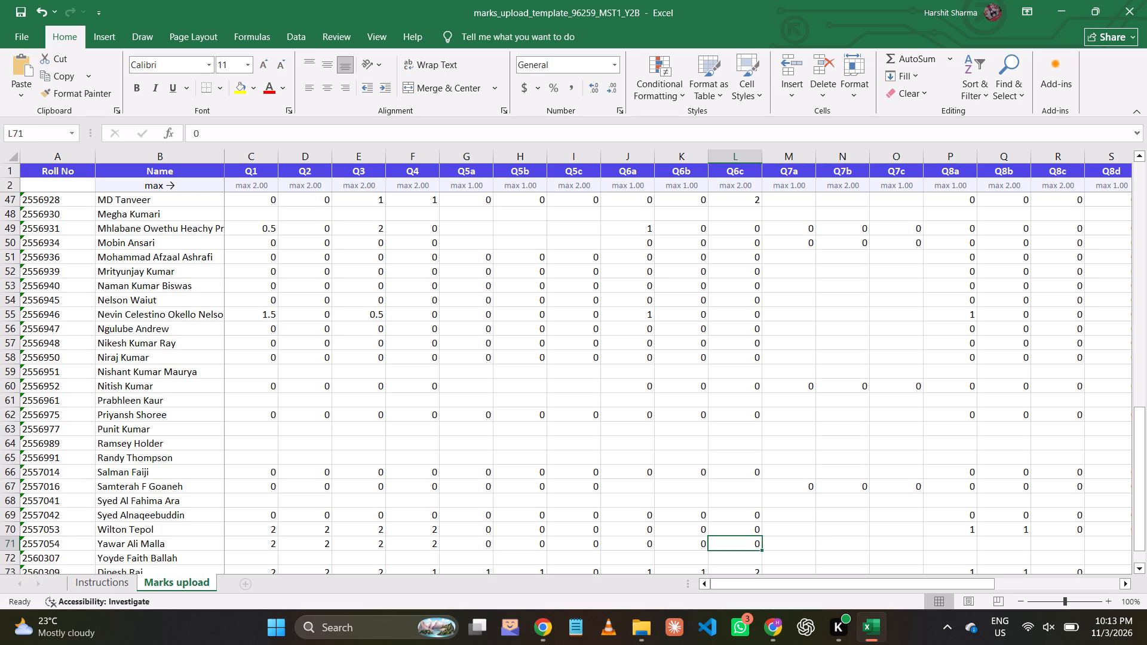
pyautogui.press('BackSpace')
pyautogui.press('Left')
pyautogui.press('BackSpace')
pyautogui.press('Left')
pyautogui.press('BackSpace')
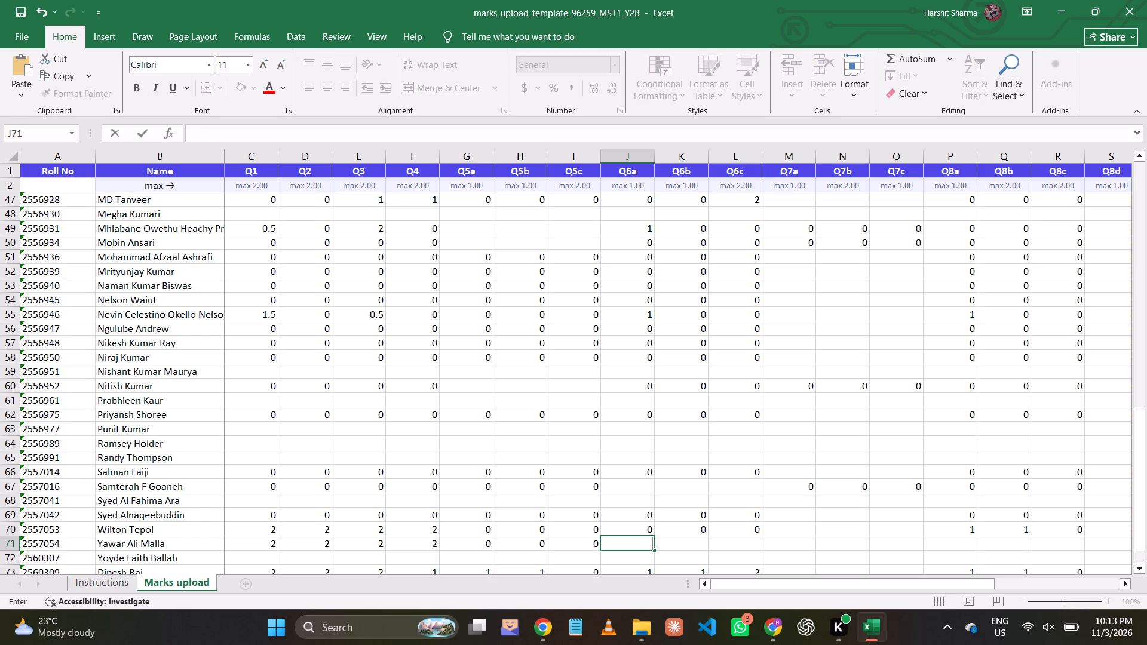
# Enter 1 for each of Q7a to Q7c in row 71, leaving the Q6 parts blank.
pyautogui.press('Right')
pyautogui.press('Right')
pyautogui.press('Right')
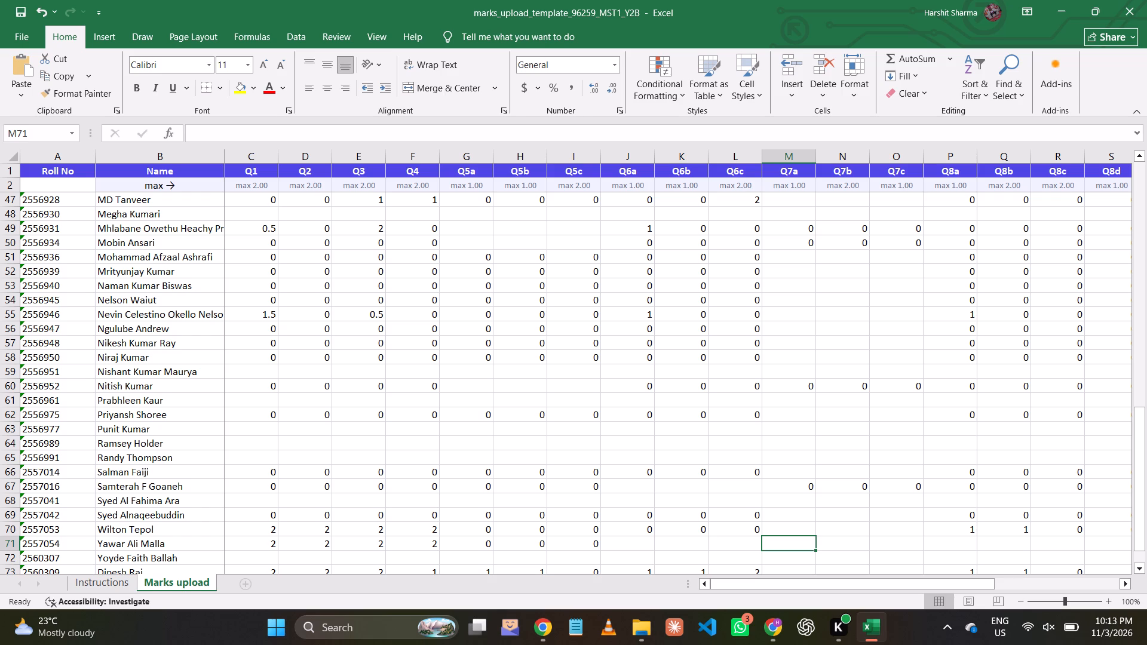
pyautogui.press('1')
pyautogui.press('Right')
pyautogui.press('1')
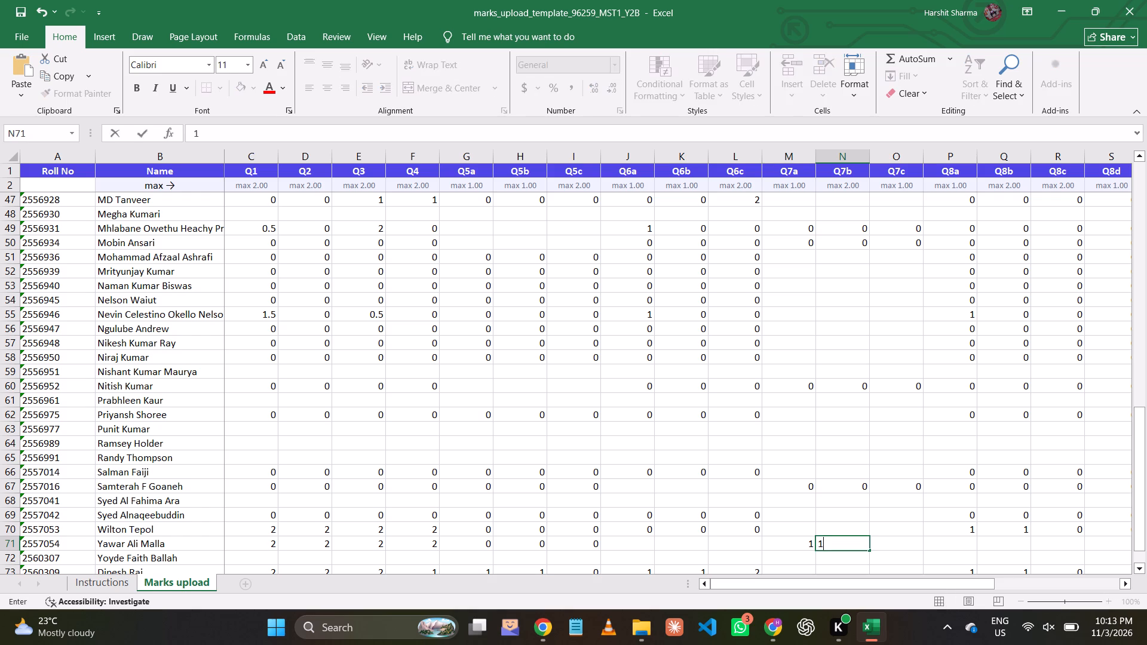
pyautogui.press('Right')
pyautogui.press('1')
pyautogui.press('Right')
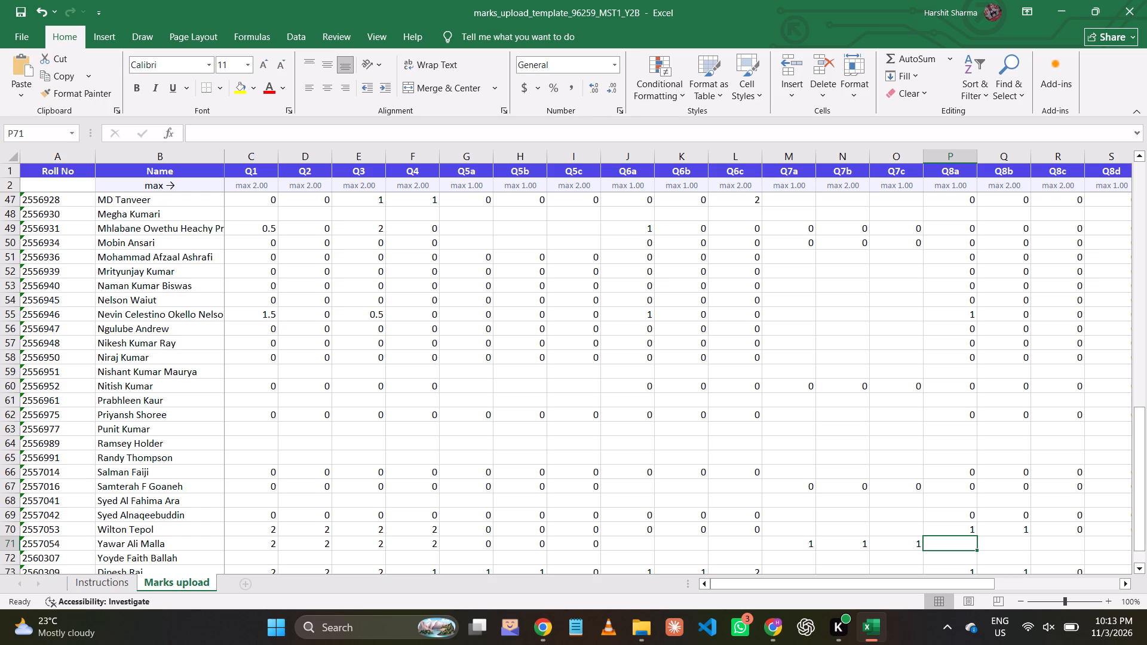
# Enter 1 for each of Q8a to Q8d and 0 for Q8e in row 71.
pyautogui.press('1')
pyautogui.press('Right')
pyautogui.press('1')
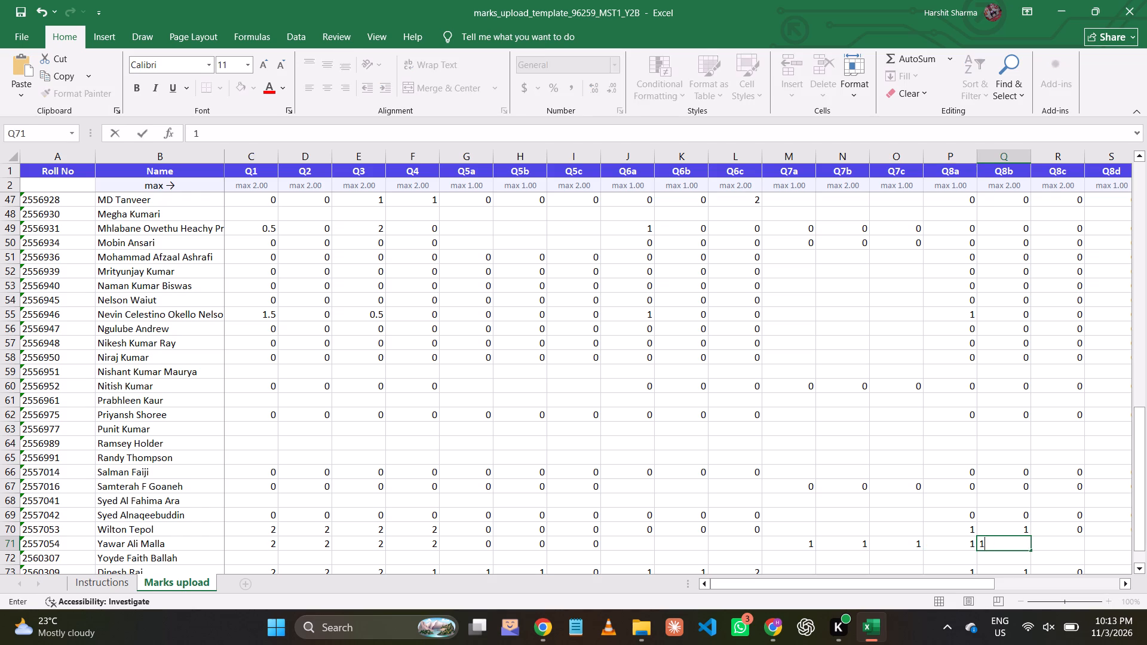
pyautogui.press('Right')
pyautogui.press('1')
pyautogui.press('Right')
pyautogui.press('1')
pyautogui.press('Right')
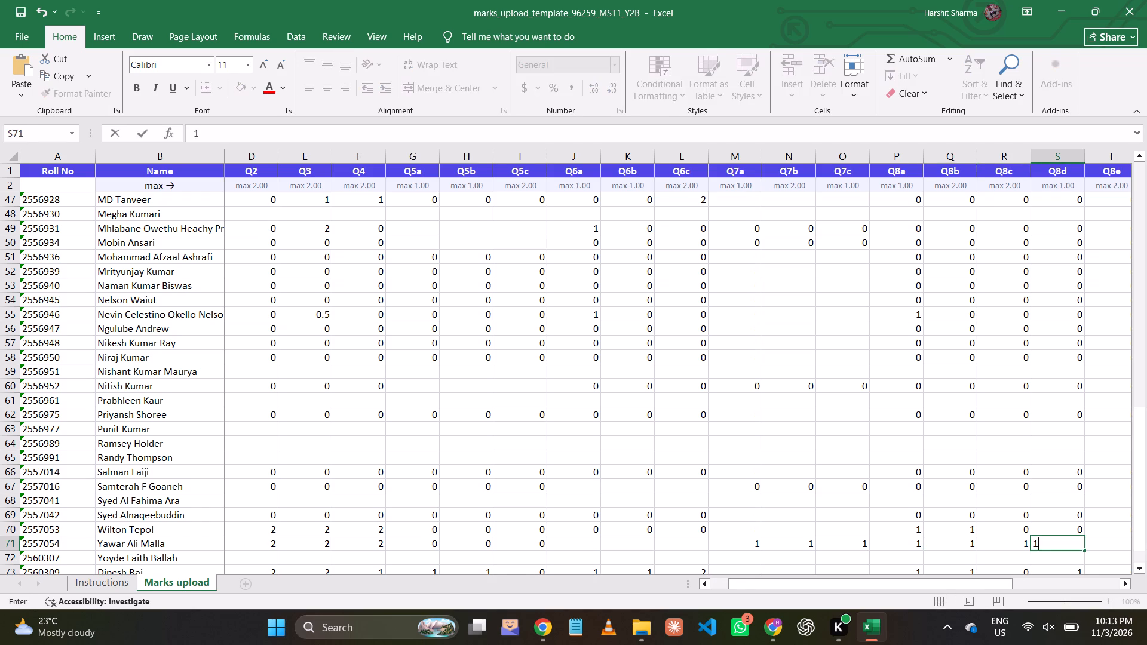
pyautogui.press('0')
pyautogui.press('Right')
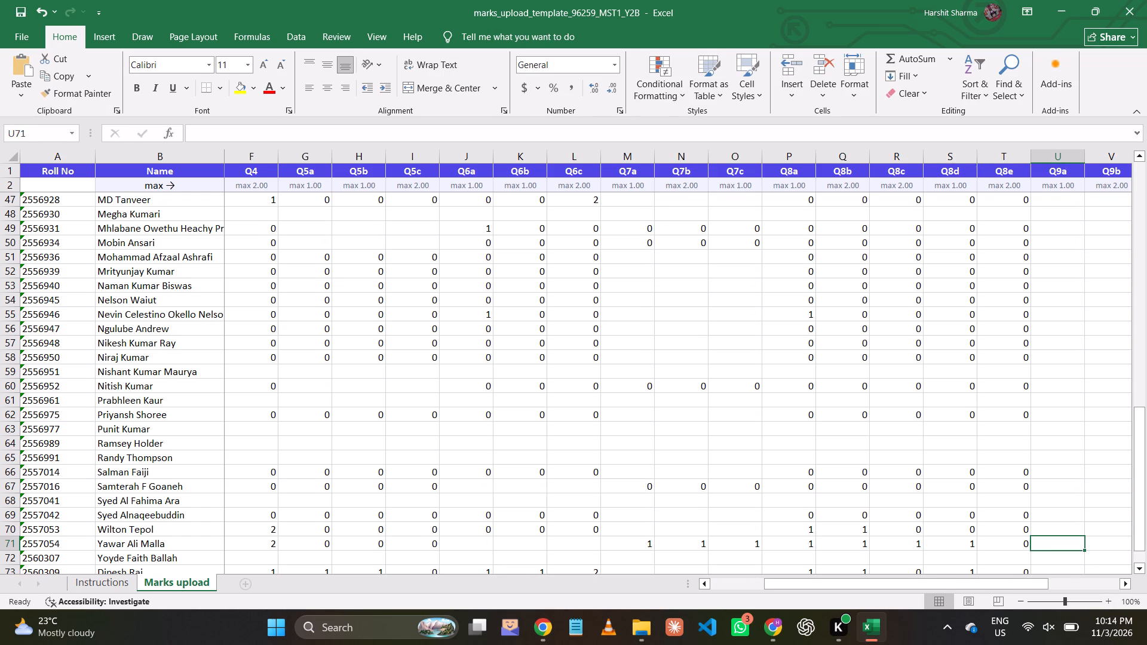
# Save the marks workbook with the row 71 marks.
pyautogui.hotkey('ctrl', 's')
pyautogui.press('Left')
pyautogui.press('Left')
pyautogui.press('Left')
pyautogui.press('Left')
pyautogui.press('Left')
pyautogui.press('Left')
pyautogui.press('Left')
pyautogui.press('Left')
pyautogui.press('Left')
pyautogui.press('Left')
pyautogui.press('Left')
pyautogui.press('Left')
pyautogui.press('Left')
pyautogui.press('Left')
pyautogui.press('Left')
pyautogui.press('Left')
pyautogui.press('Left')
pyautogui.press('Left')
pyautogui.press('Left')
pyautogui.press('Left')
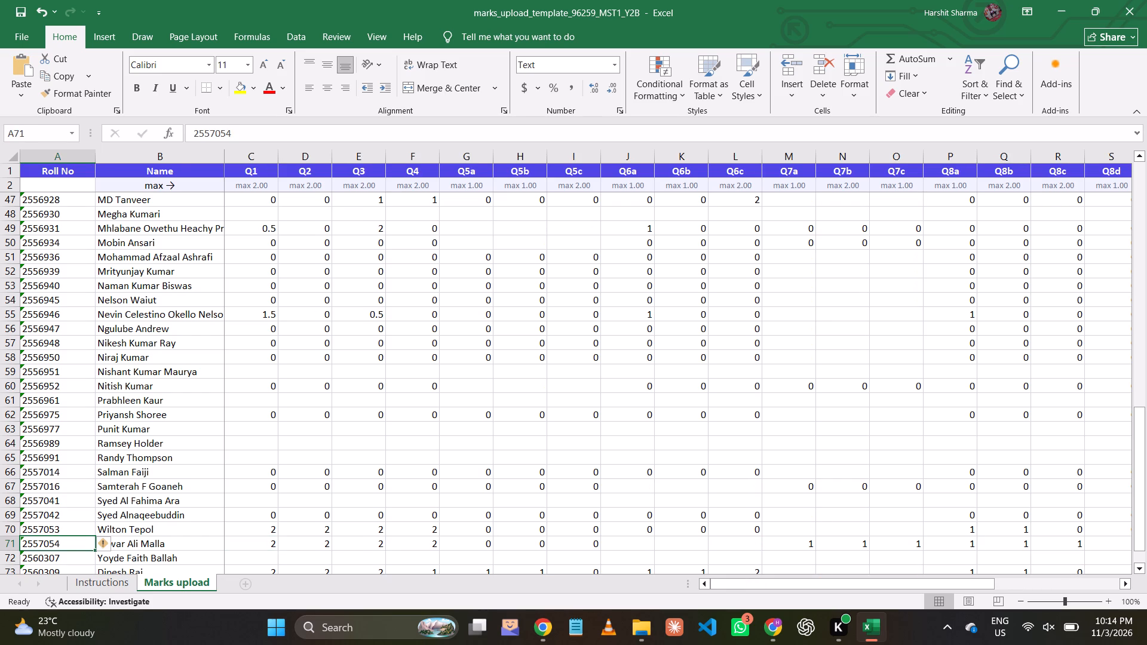
pyautogui.press('Right')
pyautogui.press('Right')
pyautogui.press('Right')
pyautogui.press('Right')
pyautogui.press('Right')
pyautogui.press('Down')
pyautogui.press('Left')
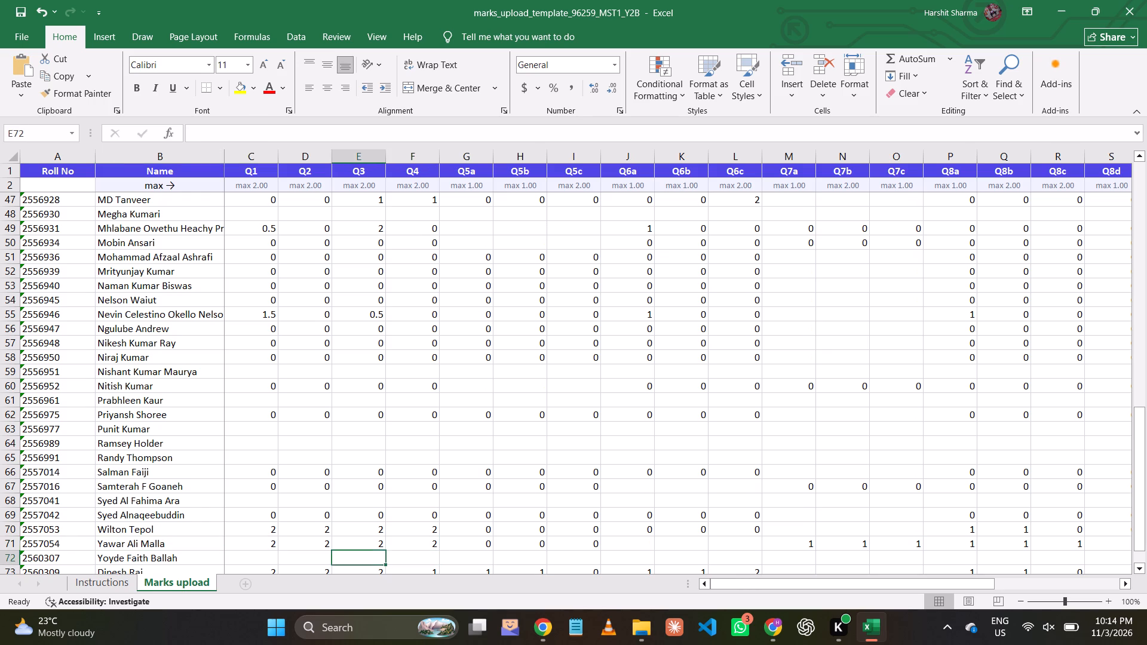
pyautogui.press('Left')
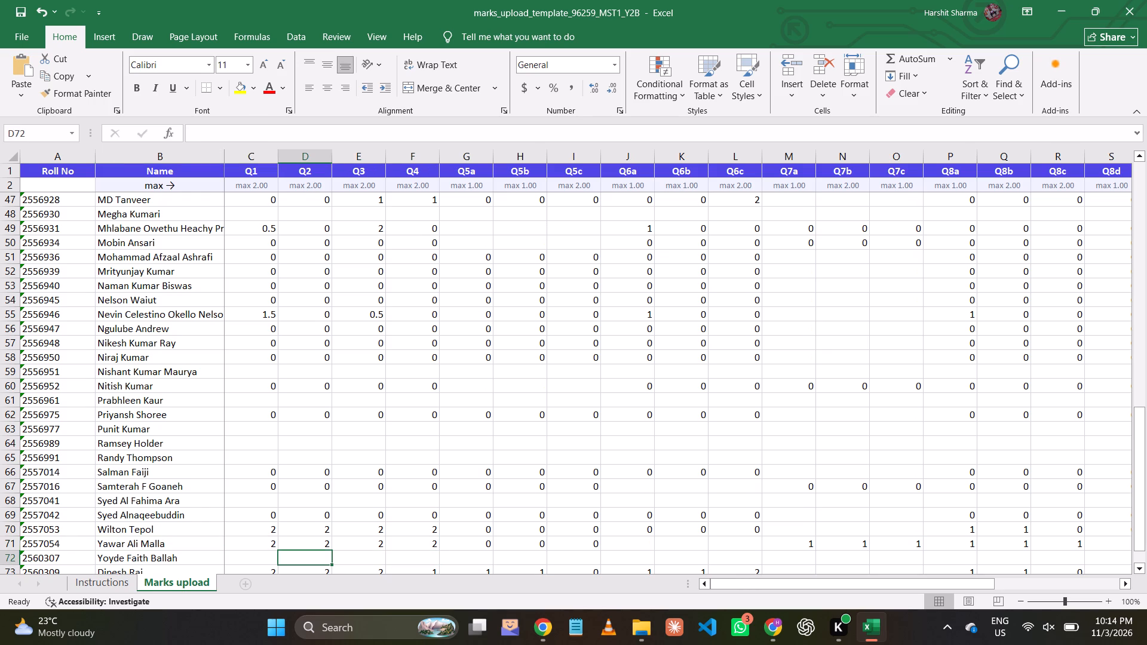
pyautogui.press('Left')
pyautogui.press('Up')
pyautogui.press('Up')
pyautogui.press('Up')
pyautogui.press('Up')
pyautogui.press('Up')
pyautogui.press('Up')
pyautogui.press('Up')
pyautogui.press('Up')
pyautogui.press('Up')
pyautogui.press('Up')
pyautogui.press('Up')
pyautogui.press('Up')
pyautogui.press('Up')
pyautogui.press('Up')
pyautogui.press('Up')
pyautogui.press('Up')
pyautogui.press('Up')
pyautogui.press('Up')
pyautogui.press('Up')
pyautogui.press('Up')
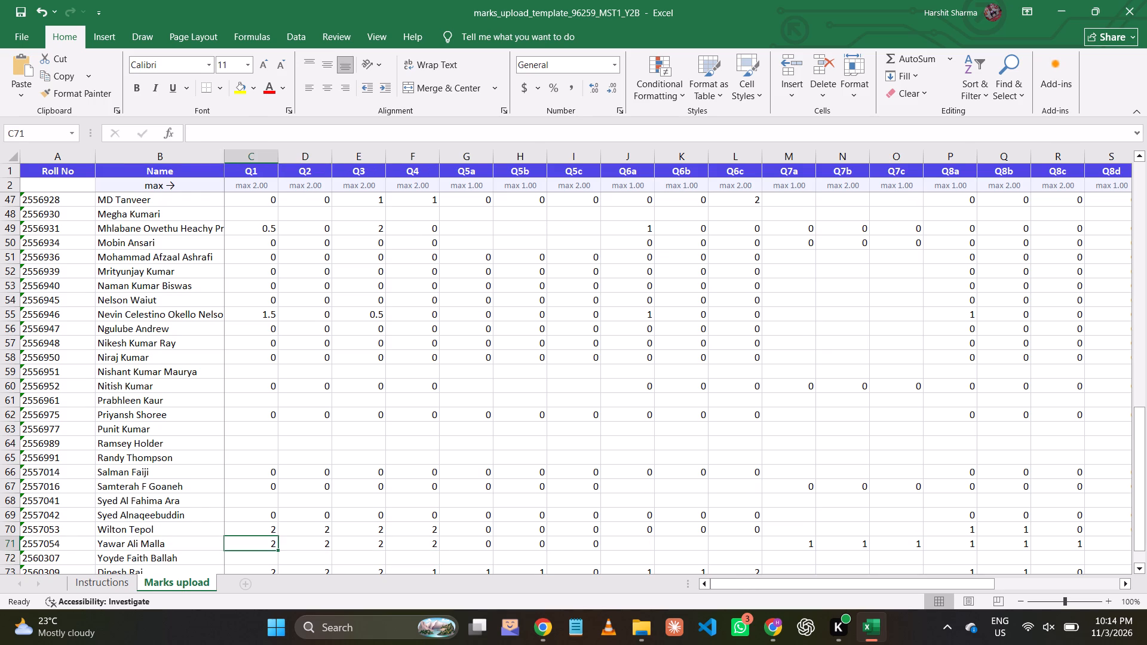
pyautogui.press('Up')
pyautogui.press('Up')
pyautogui.press('Up')
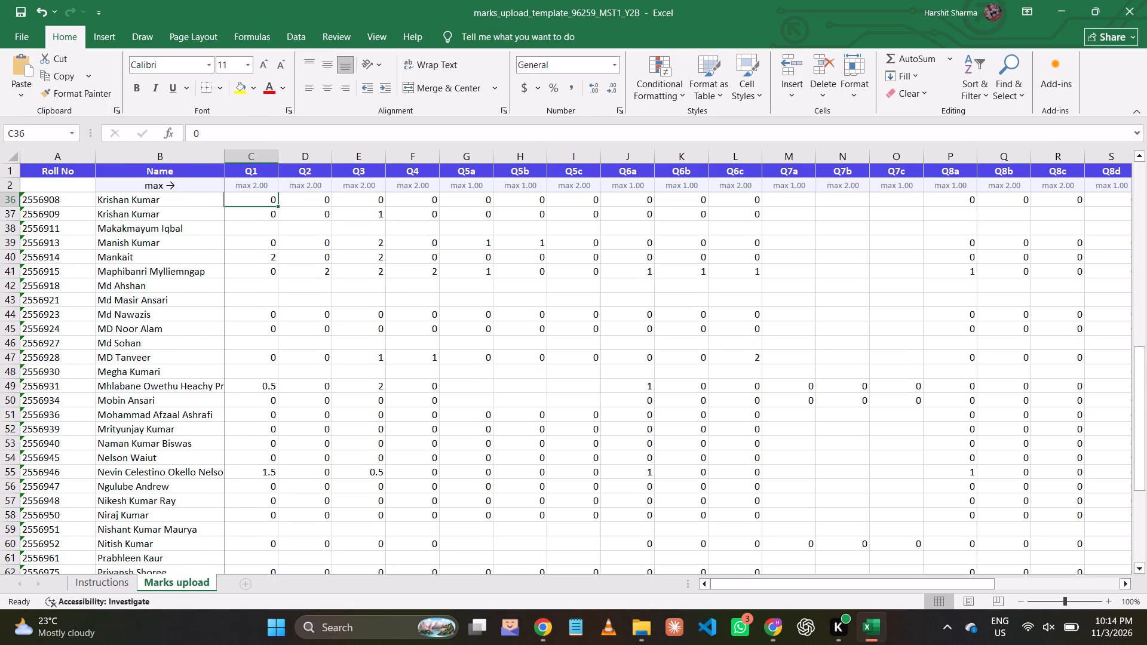
pyautogui.press('Up')
pyautogui.press('Up')
pyautogui.press('Up')
pyautogui.press('Up')
pyautogui.press('Up')
pyautogui.press('Up')
pyautogui.press('Up')
pyautogui.press('Up')
pyautogui.press('Up')
pyautogui.press('Up')
pyautogui.press('Up')
pyautogui.press('Up')
pyautogui.press('Up')
pyautogui.press('Up')
pyautogui.press('Up')
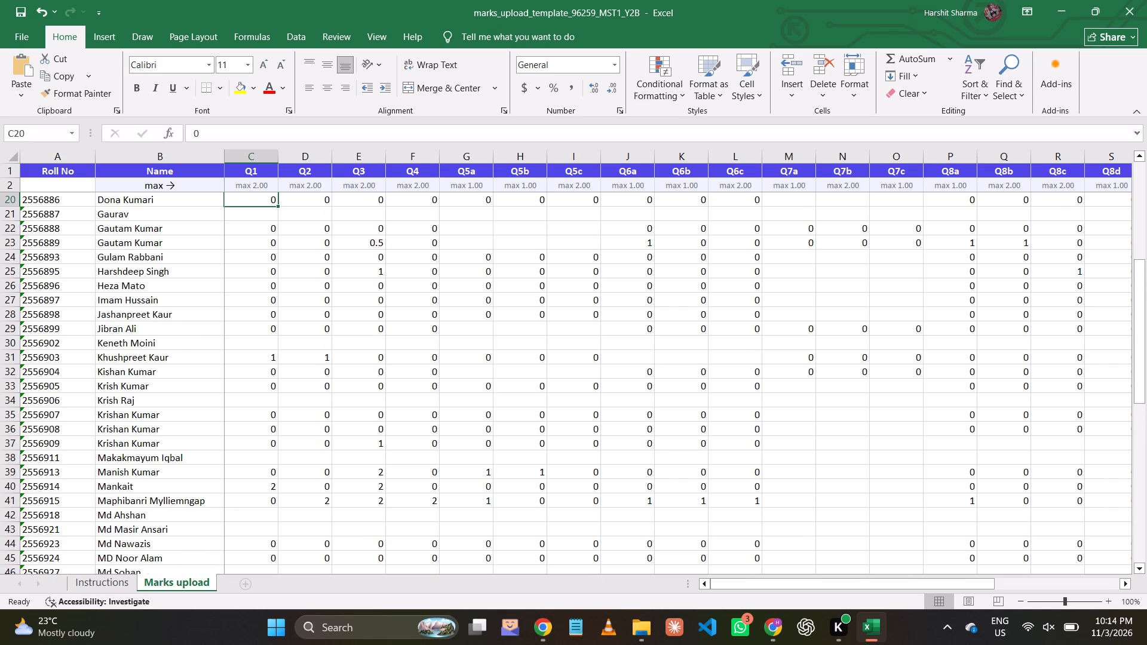
pyautogui.press('Up')
pyautogui.press('Up')
pyautogui.press('Down')
pyautogui.click(797, 572)
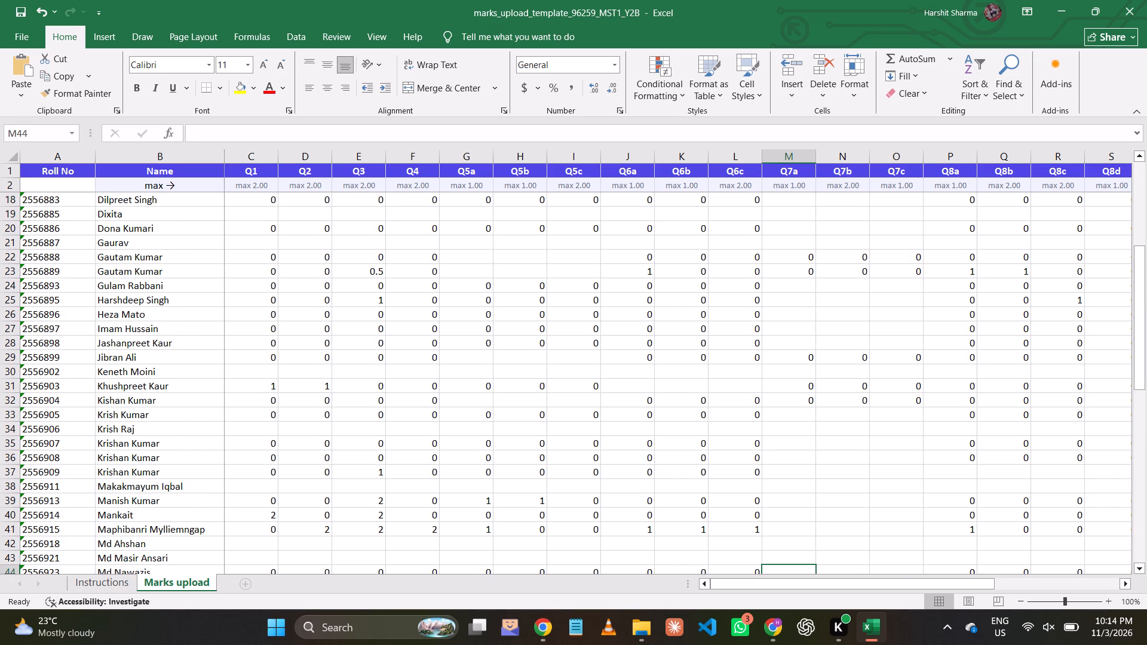
pyautogui.click(268, 219)
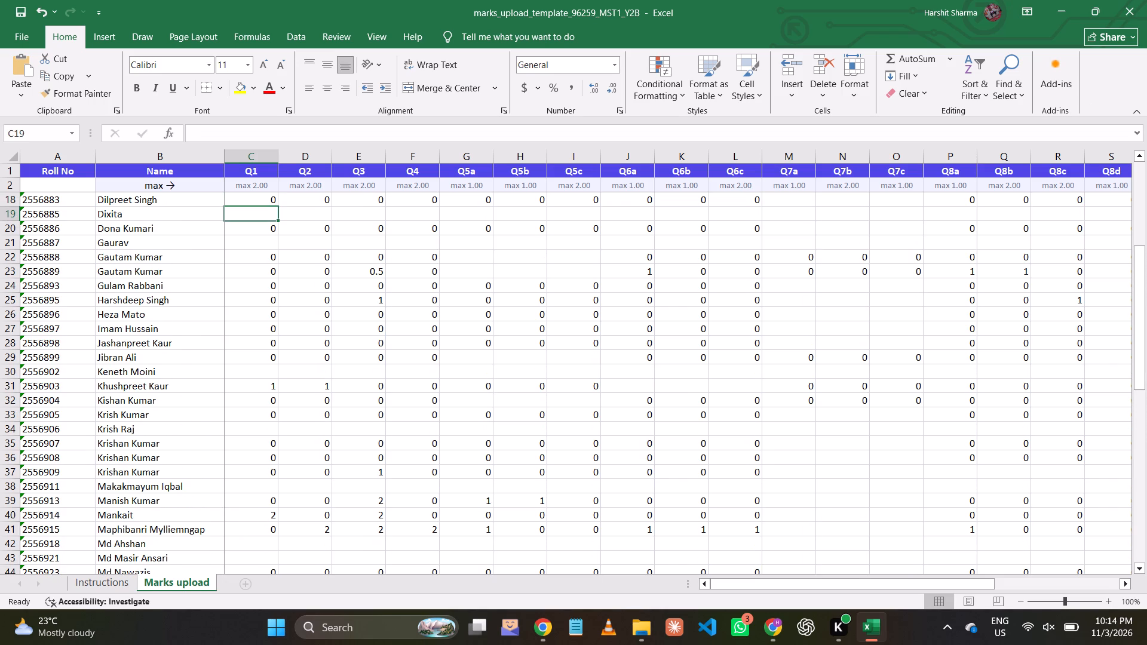
pyautogui.press('0')
pyautogui.press('Right')
pyautogui.press('0')
pyautogui.press('Right')
pyautogui.press('0')
pyautogui.press('Right')
pyautogui.press('0')
pyautogui.press('Right')
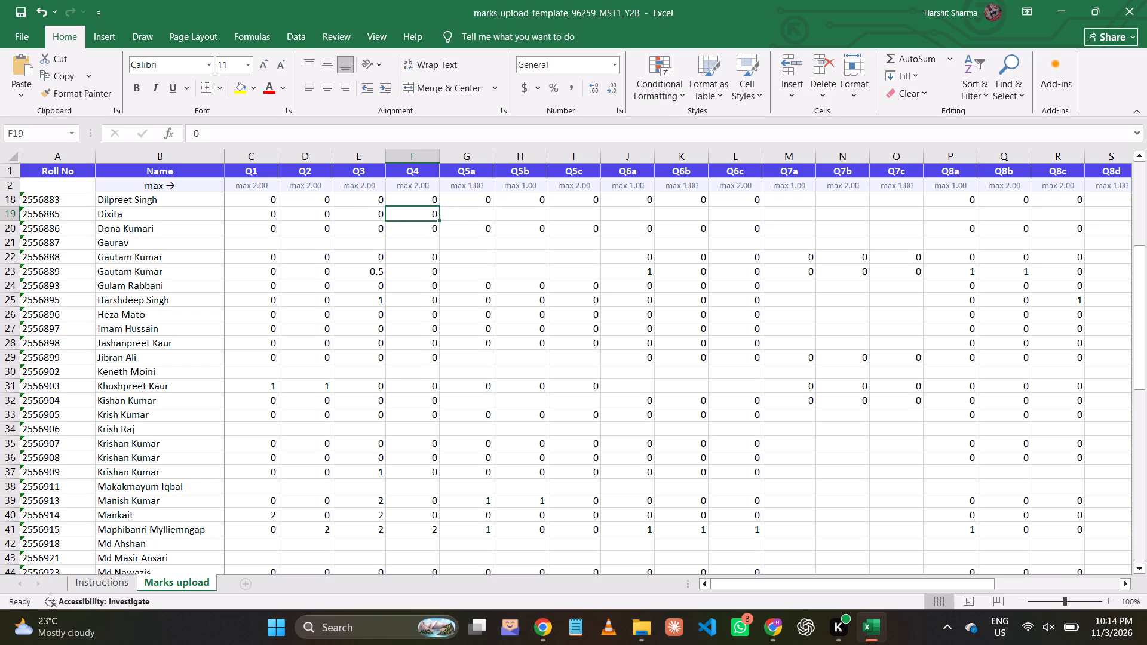
# Enter 0 for each of Q5a to Q5c and Q6a to Q6c in row 19.
pyautogui.press('0')
pyautogui.press('Right')
pyautogui.press('0')
pyautogui.press('Right')
pyautogui.press('0')
pyautogui.press('Right')
pyautogui.press('0')
pyautogui.press('Right')
pyautogui.press('0')
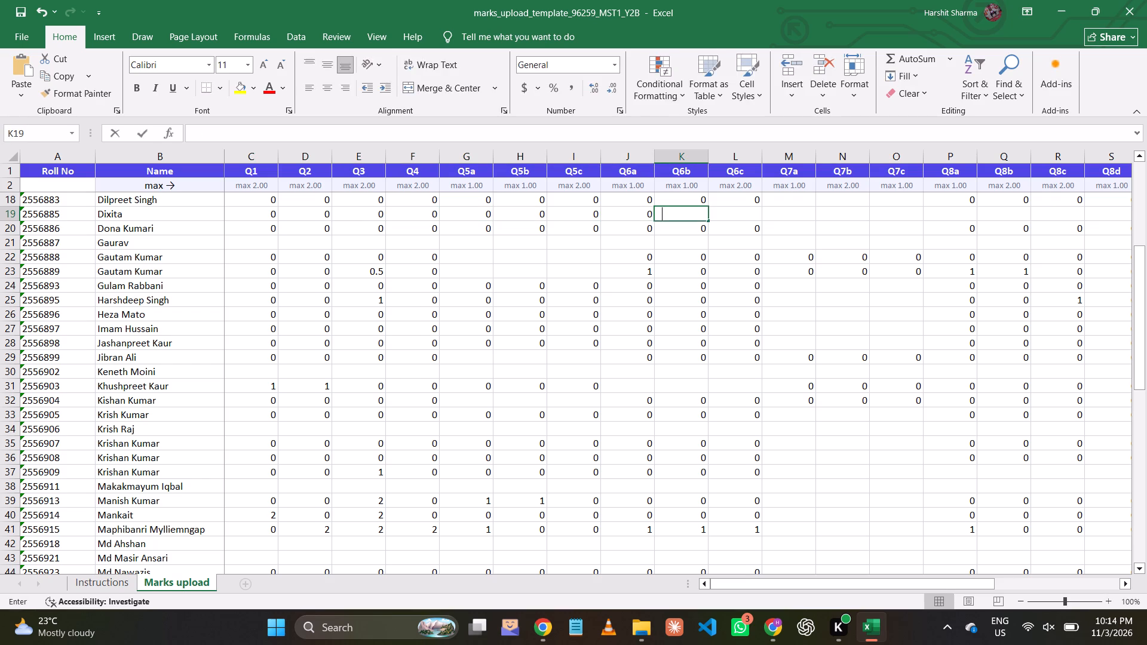
pyautogui.press('Right')
pyautogui.press('0')
pyautogui.press('Right')
# Enter 0 for each of Q8a to Q8e in row 19, leaving the Q7 parts blank.
pyautogui.press('Right')
pyautogui.press('Right')
pyautogui.press('Right')
pyautogui.press('0')
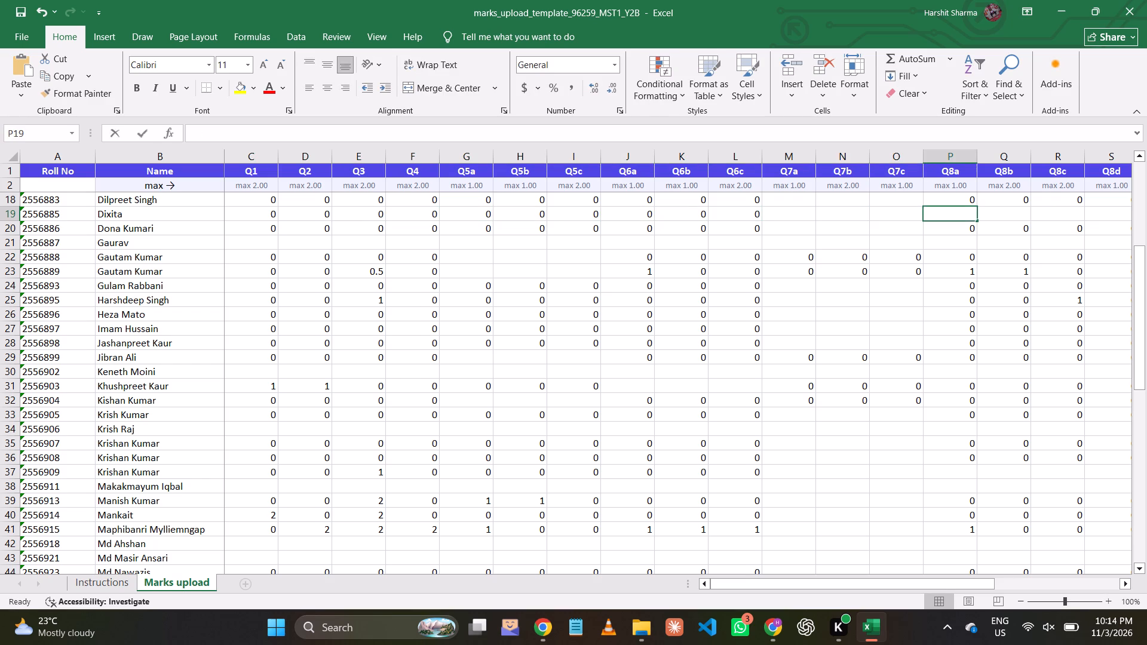
pyautogui.press('Right')
pyautogui.press('0')
pyautogui.press('Right')
pyautogui.press('0')
pyautogui.press('Right')
pyautogui.press('0')
pyautogui.press('Right')
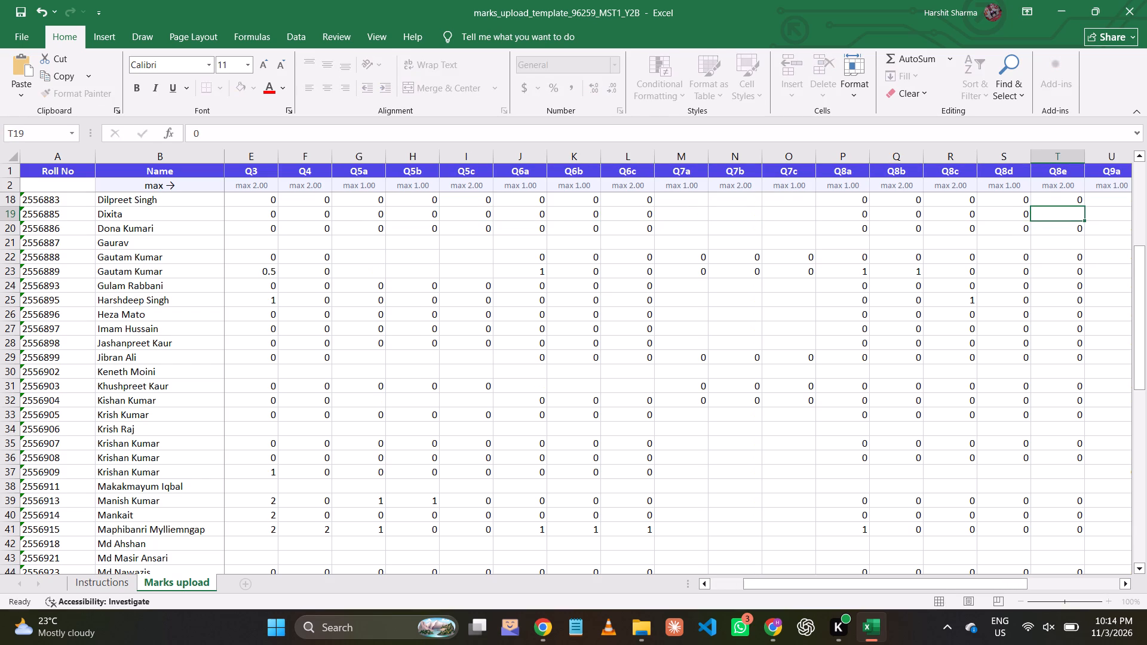
pyautogui.press('0')
pyautogui.press('Right')
pyautogui.press('Down')
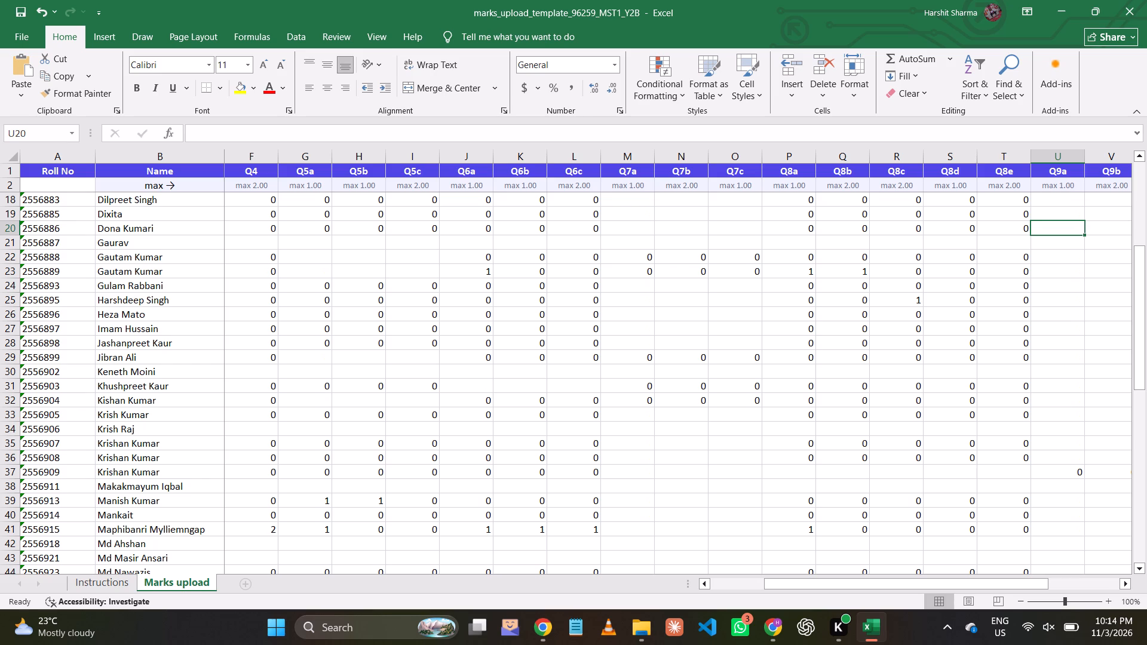
# Save the marks workbook with the row 19 marks.
pyautogui.hotkey('ctrl', 's')
# Review the Q1 column from row 21 down to the end of the student list, checking which students have marks.
pyautogui.press('Down')
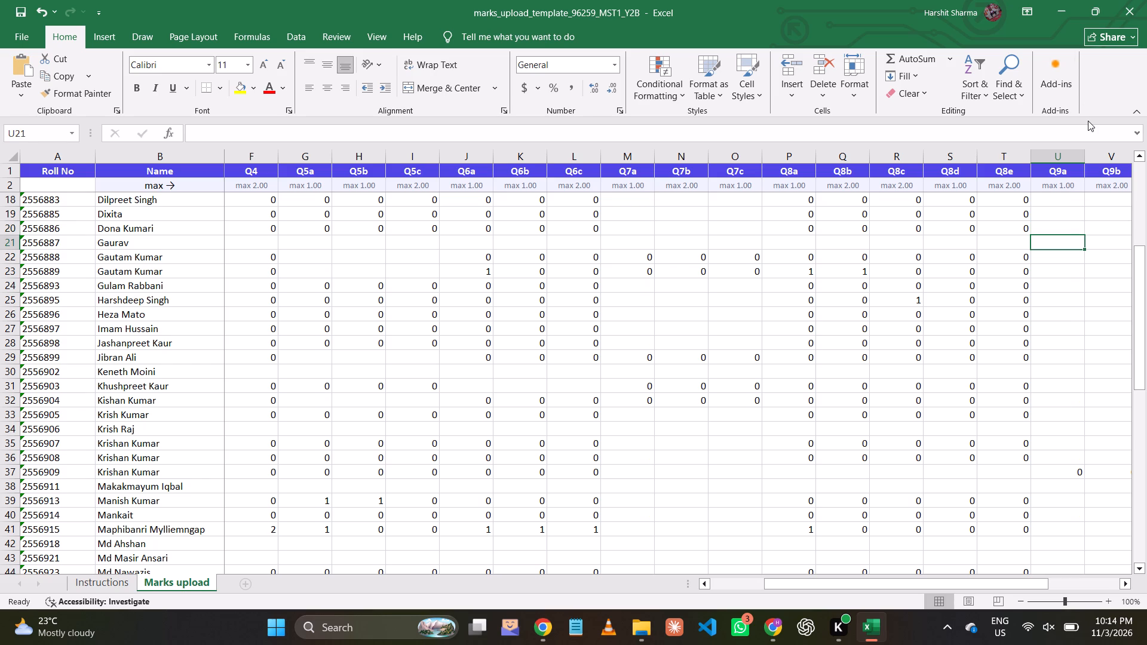
pyautogui.press('Left')
pyautogui.press('Left')
pyautogui.press('Left')
pyautogui.press('Left')
pyautogui.press('Left')
pyautogui.press('Left')
pyautogui.press('Left')
pyautogui.press('Left')
pyautogui.press('Left')
pyautogui.press('Left')
pyautogui.press('Left')
pyautogui.press('Left')
pyautogui.press('Left')
pyautogui.press('Left')
pyautogui.press('Left')
pyautogui.press('Left')
pyautogui.press('Left')
pyautogui.press('Left')
pyautogui.press('Left')
pyautogui.press('Left')
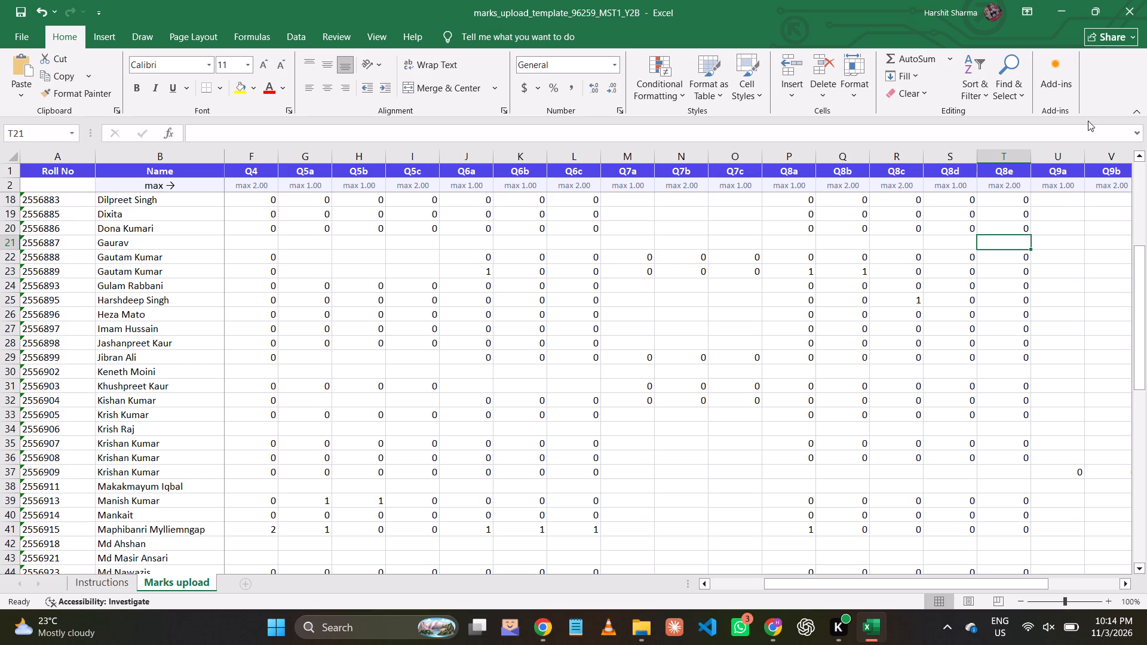
pyautogui.press('Right')
pyautogui.press('Right')
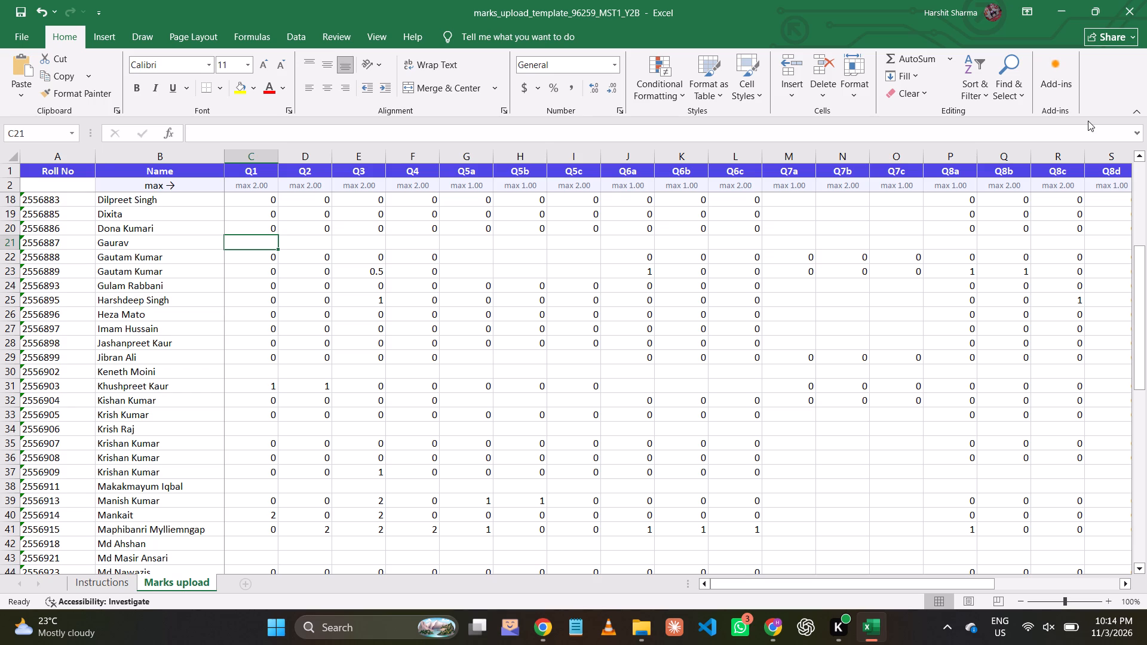
pyautogui.press('Down')
pyautogui.press('Down')
pyautogui.press('Down')
pyautogui.press('Down')
pyautogui.press('Down')
pyautogui.press('Down')
pyautogui.press('Down')
pyautogui.press('Down')
pyautogui.press('Down')
pyautogui.press('Down')
pyautogui.press('Down')
pyautogui.press('Down')
pyautogui.press('Down')
pyautogui.press('Down')
pyautogui.press('Down')
pyautogui.press('Down')
pyautogui.press('Down')
pyautogui.press('Down')
pyautogui.press('Down')
pyautogui.press('Down')
pyautogui.press('Down')
pyautogui.press('Down')
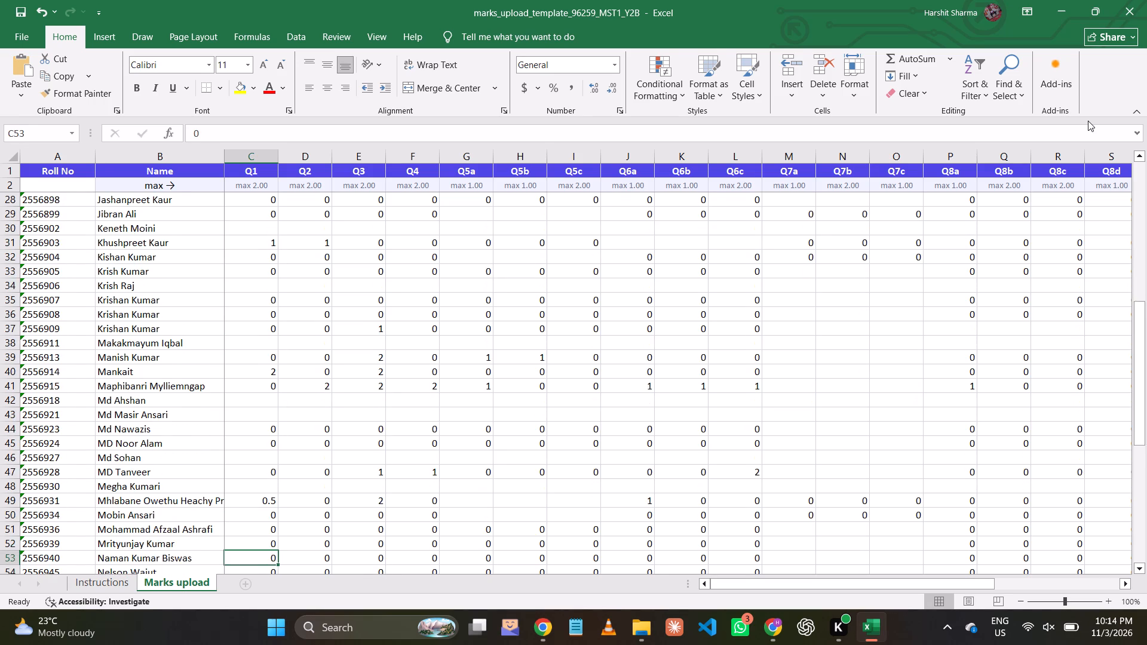
pyautogui.press('Down')
pyautogui.press('Down')
pyautogui.press('Down')
pyautogui.press('Down')
pyautogui.press('Down')
pyautogui.press('Down')
pyautogui.press('Down')
pyautogui.press('Down')
pyautogui.press('Down')
pyautogui.press('Down')
pyautogui.press('Down')
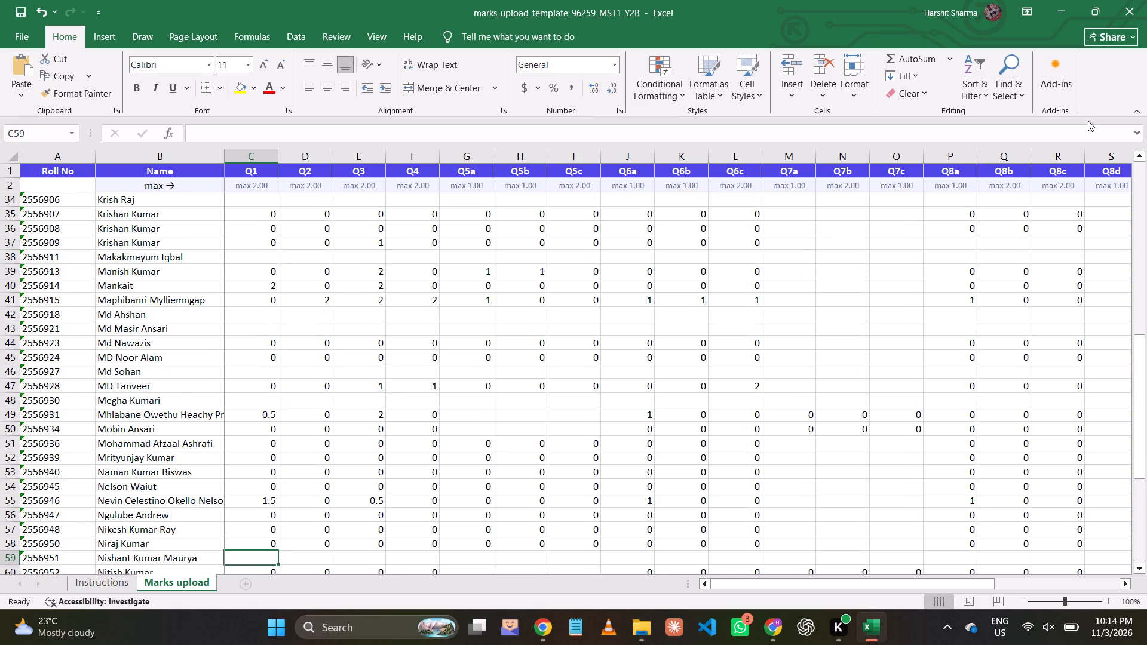
pyautogui.press('Down')
pyautogui.press('Down')
pyautogui.press('Down')
pyautogui.press('Down')
pyautogui.press('Down')
pyautogui.press('Down')
pyautogui.press('Down')
pyautogui.press('Down')
pyautogui.press('Down')
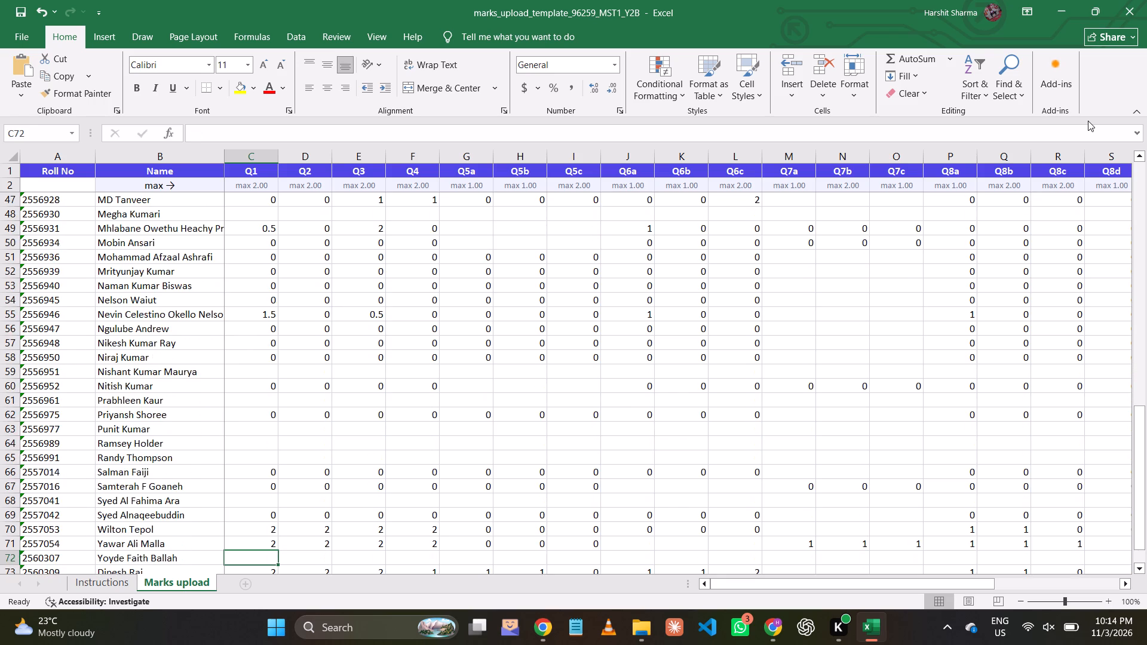
pyautogui.press('Down')
pyautogui.press('Down')
pyautogui.press('Down')
# Recheck the Q1 marks from the end of the student list back up to row 18.
pyautogui.press('Up')
pyautogui.press('Up')
pyautogui.press('Up')
pyautogui.press('Up')
pyautogui.press('Up')
pyautogui.press('Up')
pyautogui.press('Up')
pyautogui.press('Up')
pyautogui.press('Up')
pyautogui.press('Up')
pyautogui.press('Up')
pyautogui.press('Up')
pyautogui.press('Up')
pyautogui.press('Up')
pyautogui.press('Up')
pyautogui.press('Up')
pyautogui.press('Up')
pyautogui.press('Up')
pyautogui.press('Up')
pyautogui.press('Up')
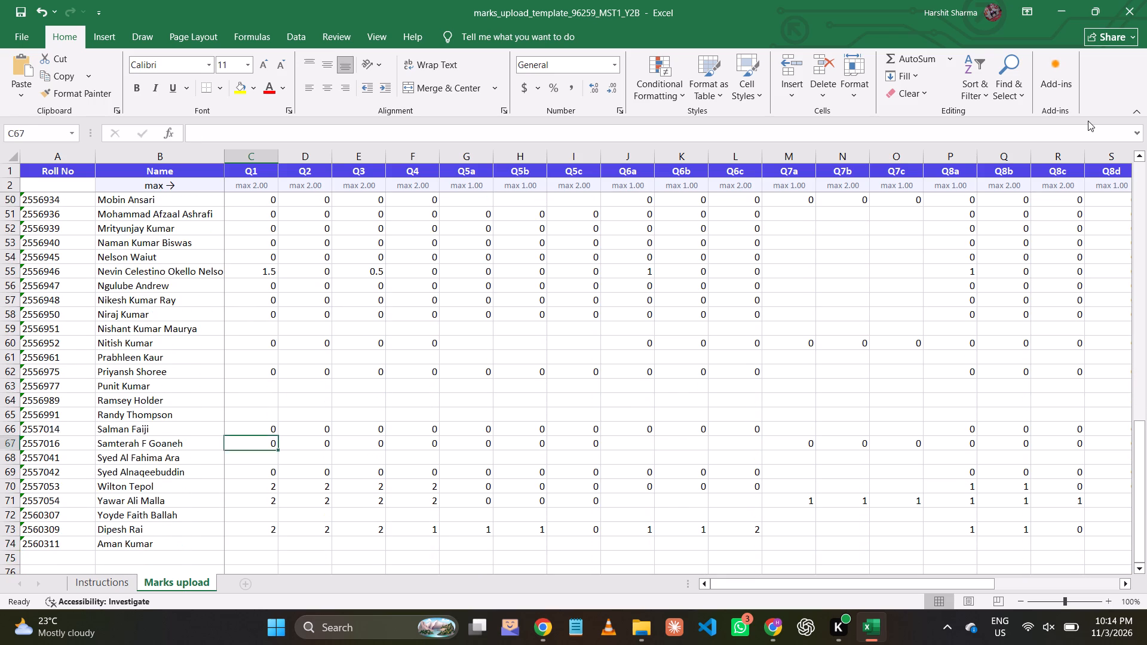
pyautogui.press('Up')
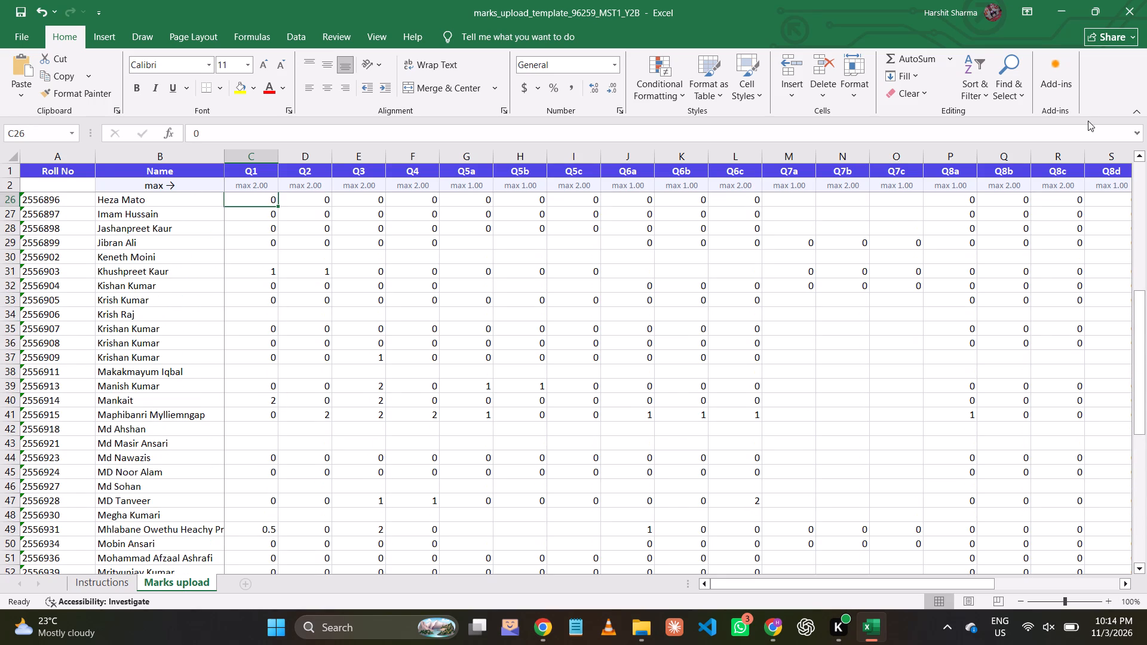
pyautogui.press('Up')
pyautogui.press('Up')
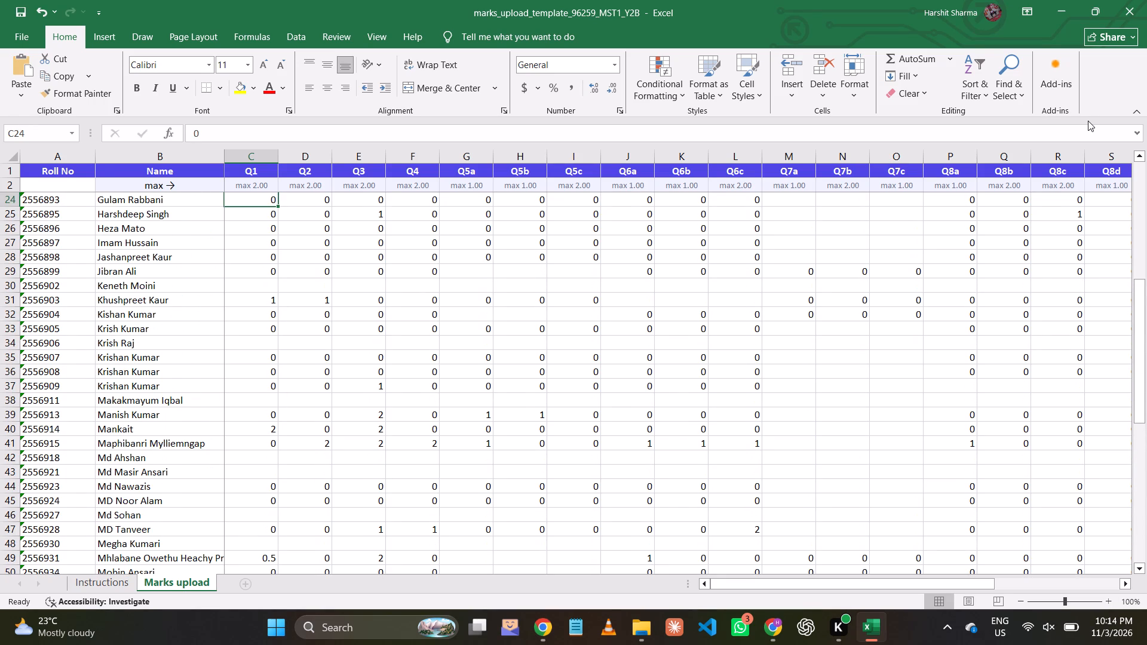
pyautogui.press('Up')
pyautogui.press('Up')
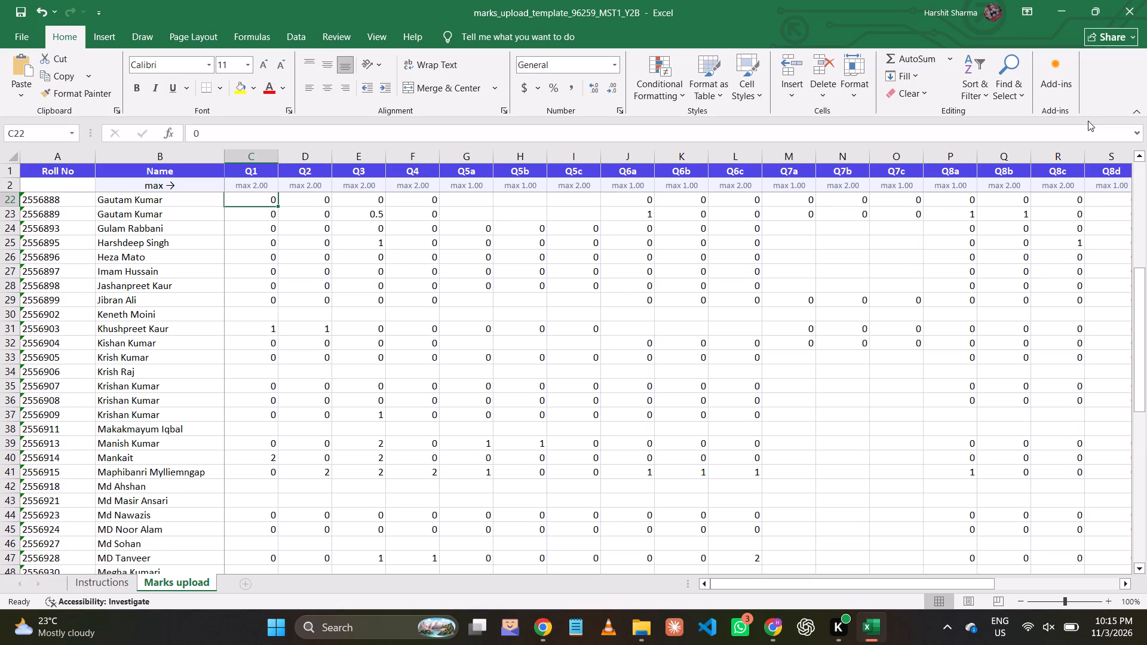
pyautogui.press('Up')
pyautogui.press('Up')
pyautogui.press('Up')
pyautogui.press('Up')
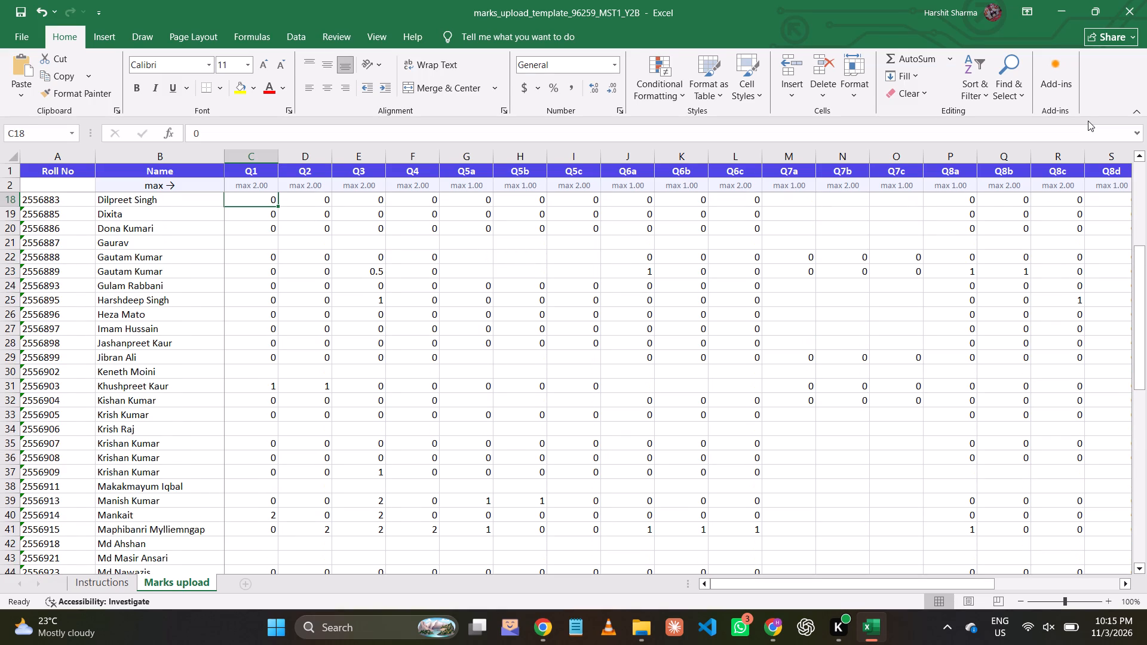
# Look through the Name column from row 18 to around row 30 for a particular student.
pyautogui.press('Left')
pyautogui.press('Down')
pyautogui.press('Down')
pyautogui.press('Down')
pyautogui.press('Down')
pyautogui.press('Down')
pyautogui.press('Down')
pyautogui.press('Down')
pyautogui.press('Down')
pyautogui.press('Down')
pyautogui.press('Down')
pyautogui.press('Down')
pyautogui.press('Down')
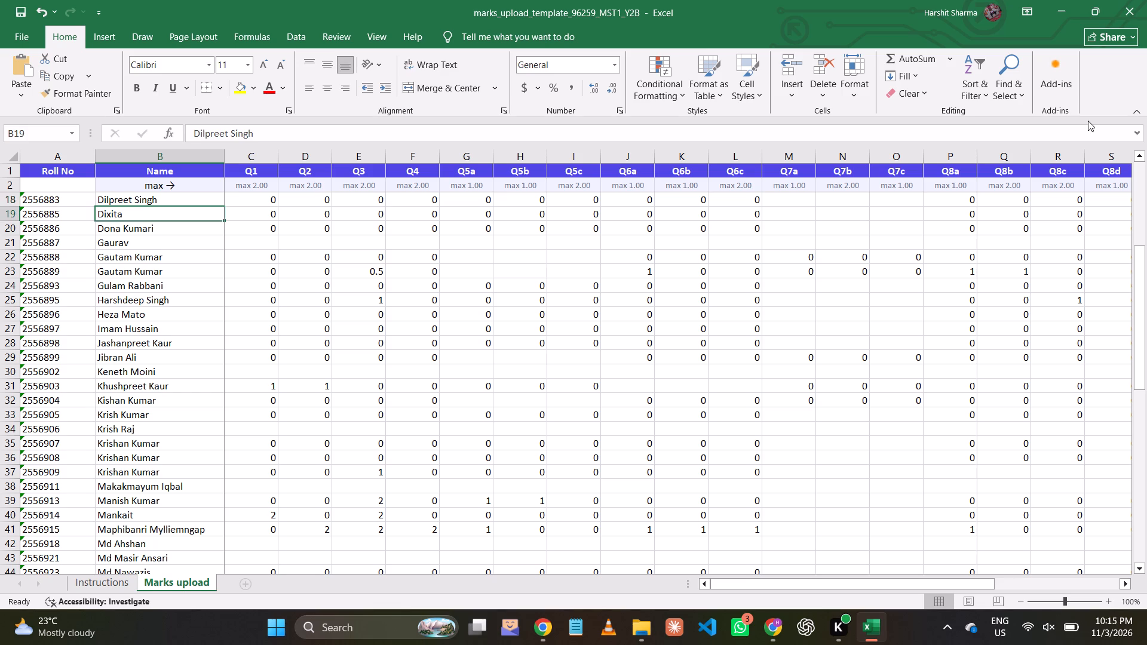
pyautogui.press('Up')
pyautogui.press('Up')
pyautogui.press('Up')
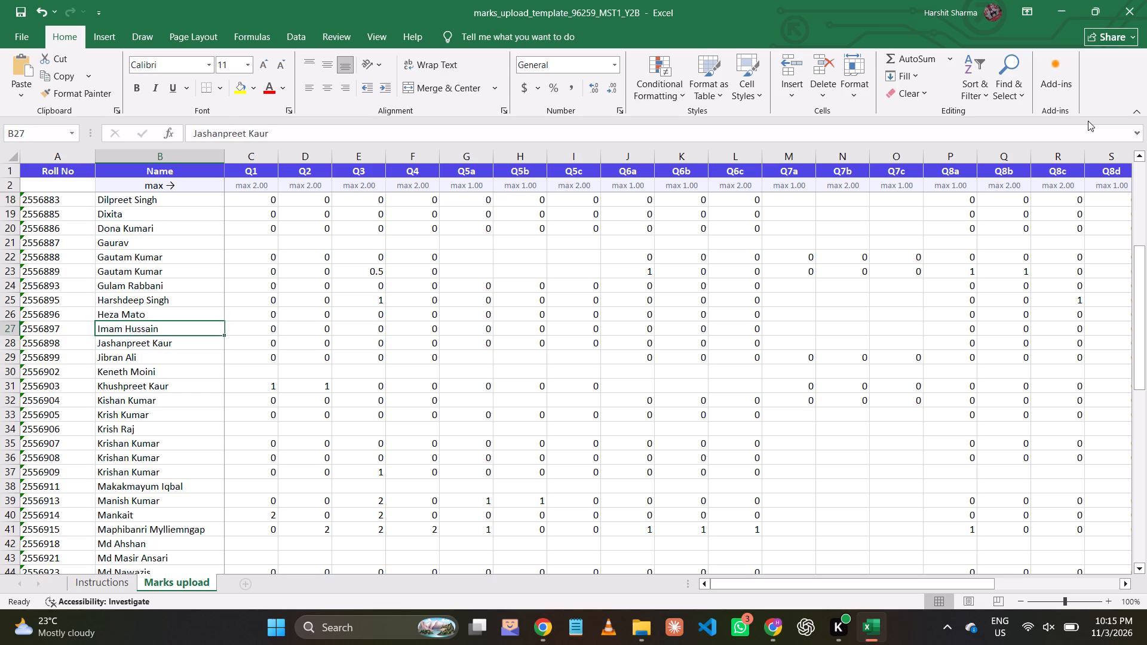
pyautogui.press('Up')
pyautogui.press('Up')
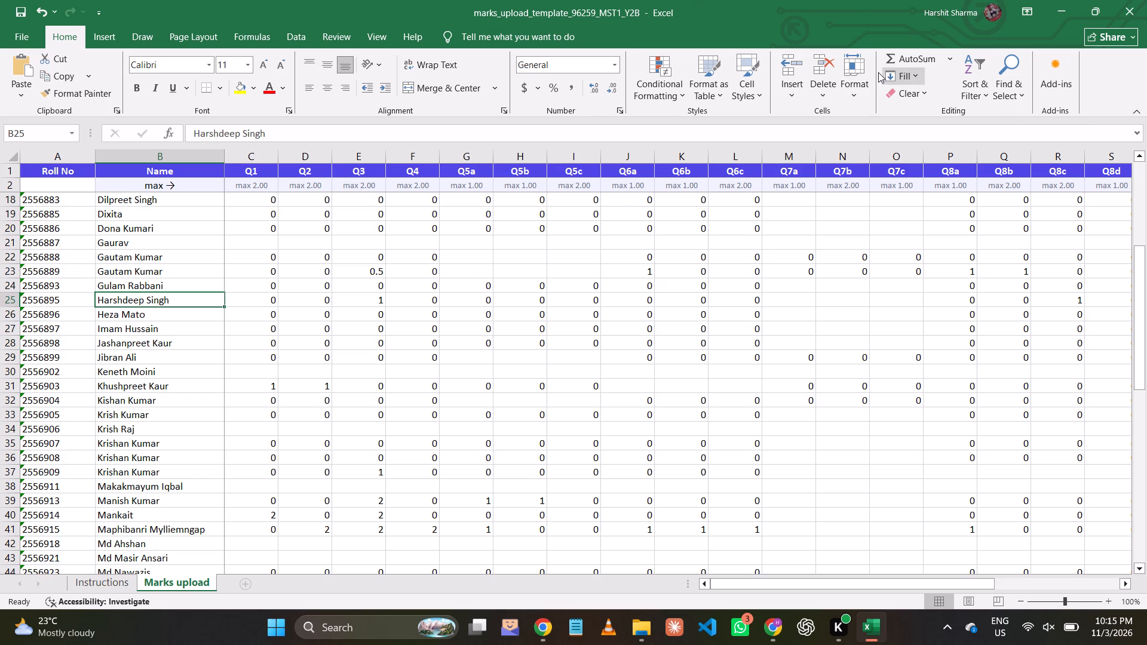
# Search the marks sheet for the student name "harmanpreet".
pyautogui.click(1007, 55)
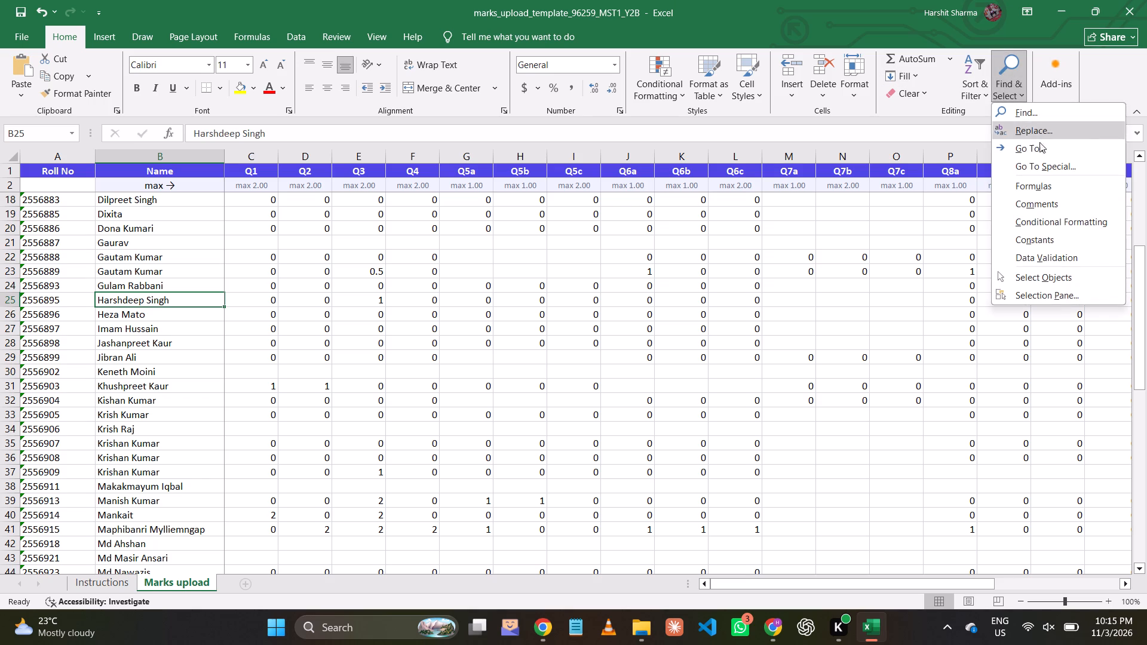
pyautogui.click(1032, 113)
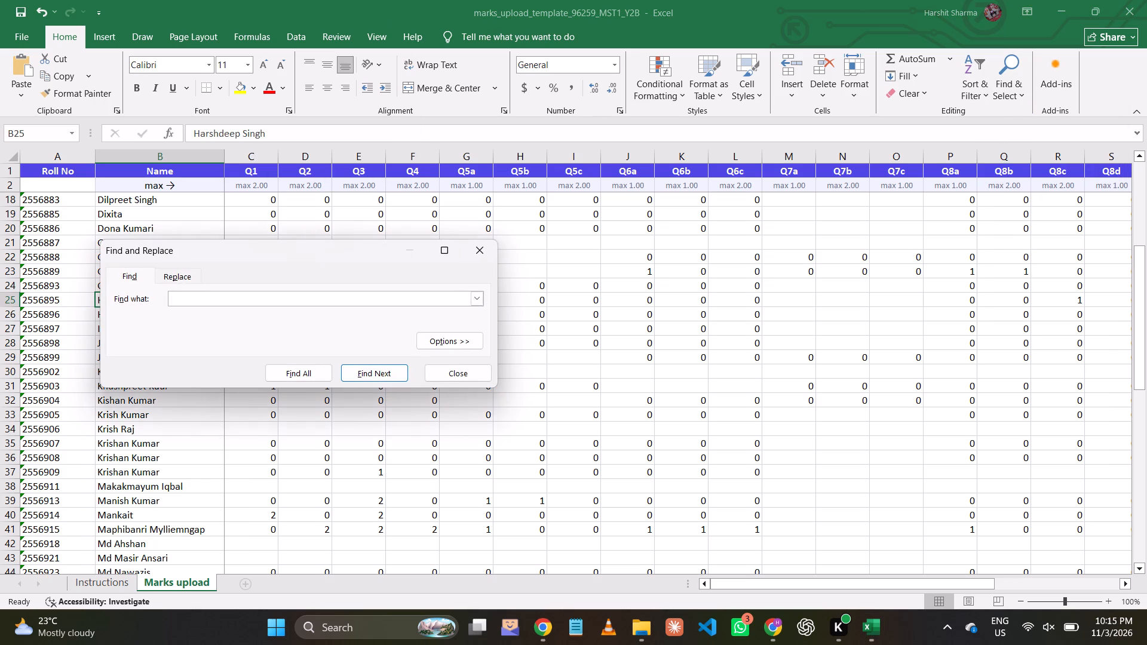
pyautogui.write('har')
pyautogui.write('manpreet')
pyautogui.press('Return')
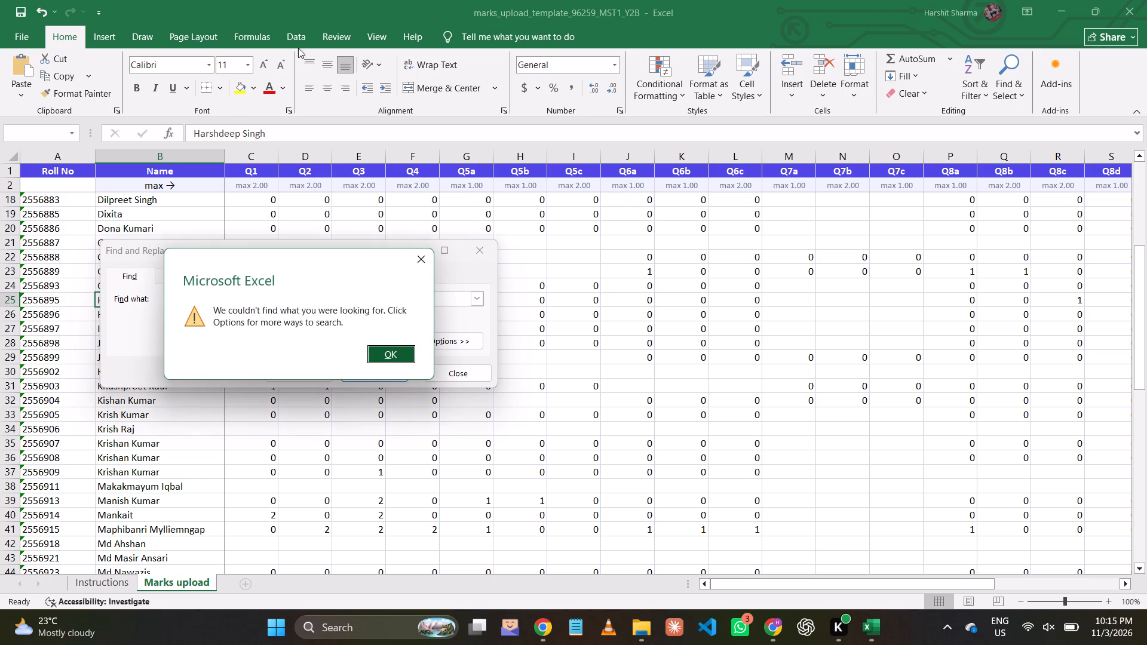
pyautogui.click(416, 254)
pyautogui.click(471, 247)
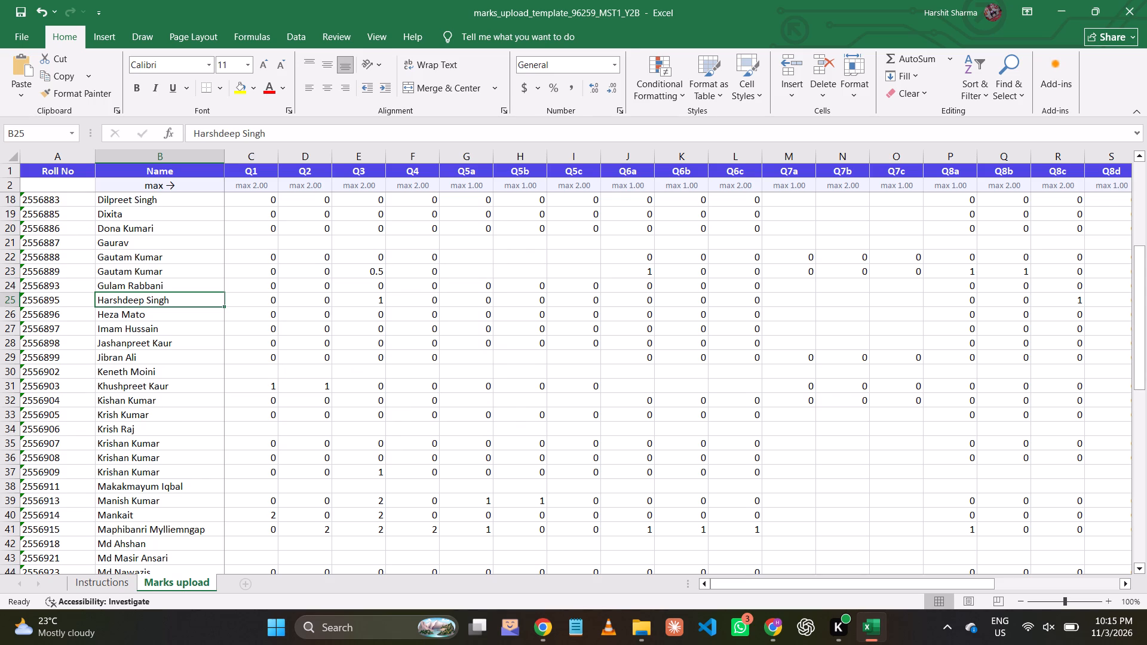
# Switch to Chrome and look over the 96259 MST1 paper's questions and the ERP portal's navigation options.
pyautogui.click(773, 635)
pyautogui.scroll(11, 94, 215)
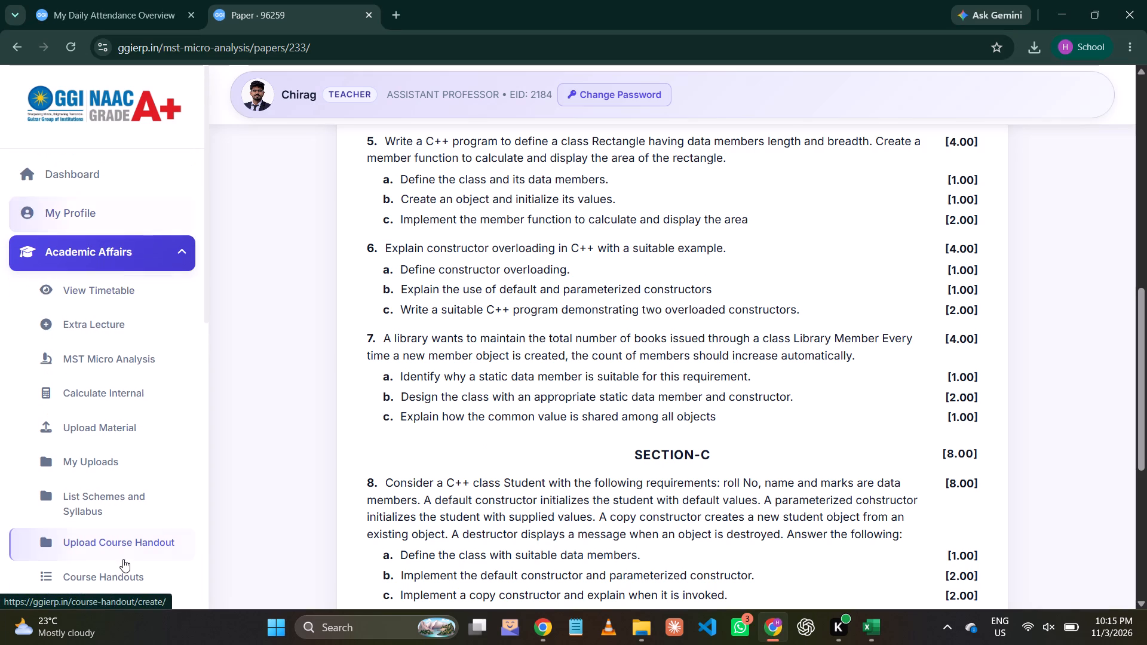
pyautogui.scroll(-1, 111, 477)
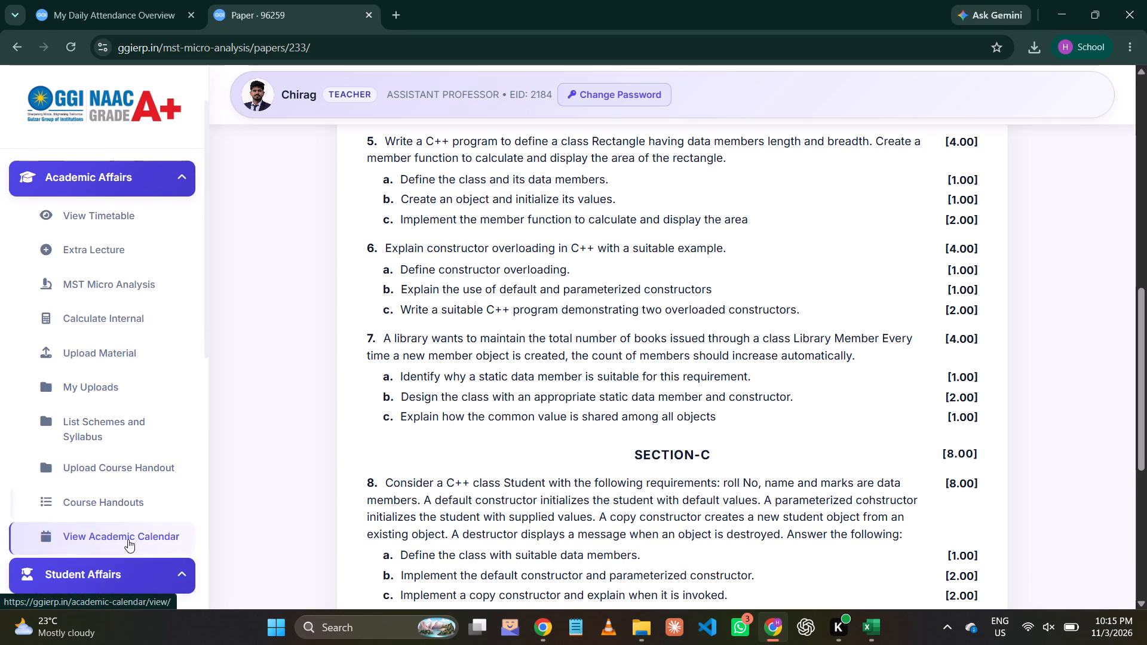
pyautogui.scroll(-4, 127, 485)
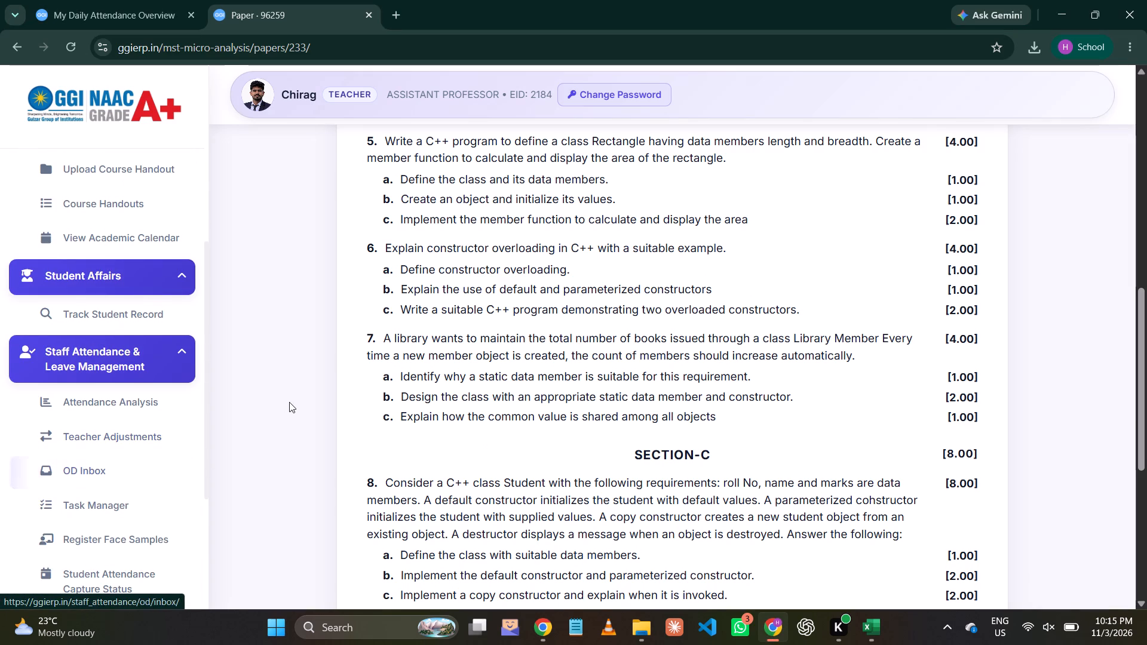
pyautogui.scroll(5, 292, 402)
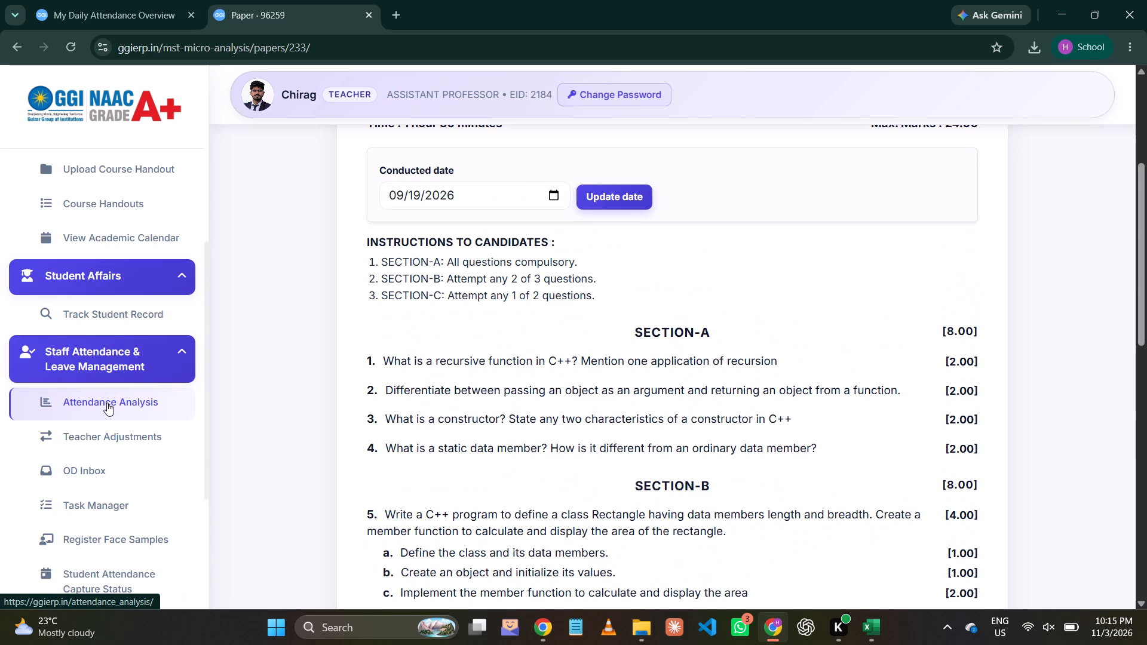
pyautogui.scroll(-10, 365, 373)
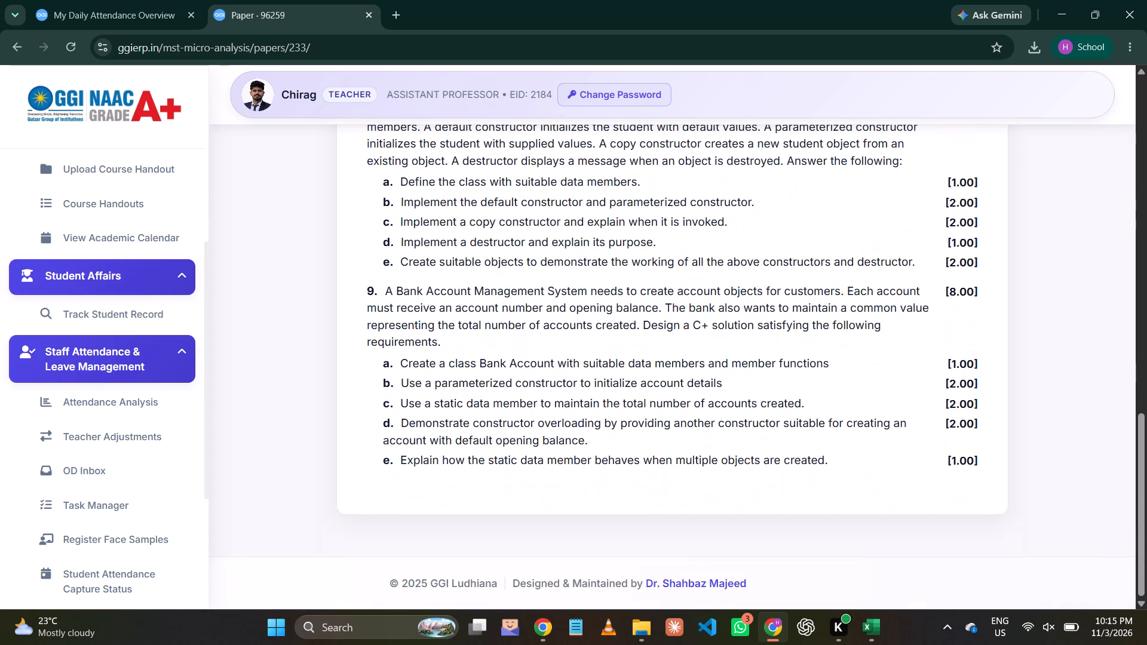
pyautogui.scroll(-8, 368, 368)
pyautogui.scroll(13, 369, 363)
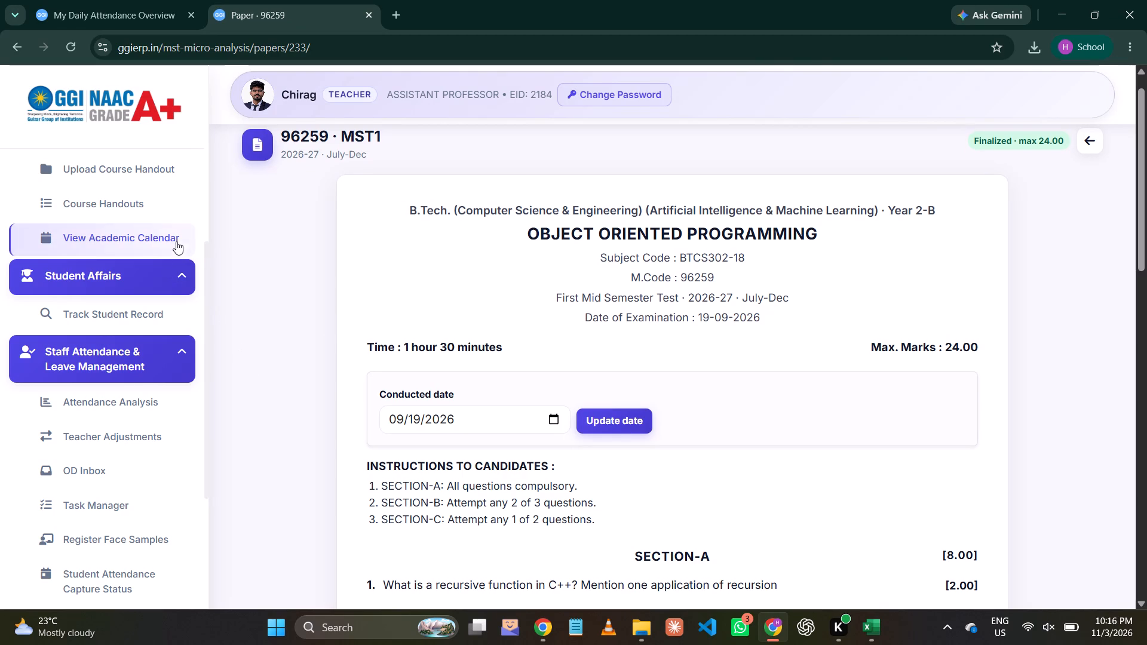
pyautogui.scroll(10, 140, 380)
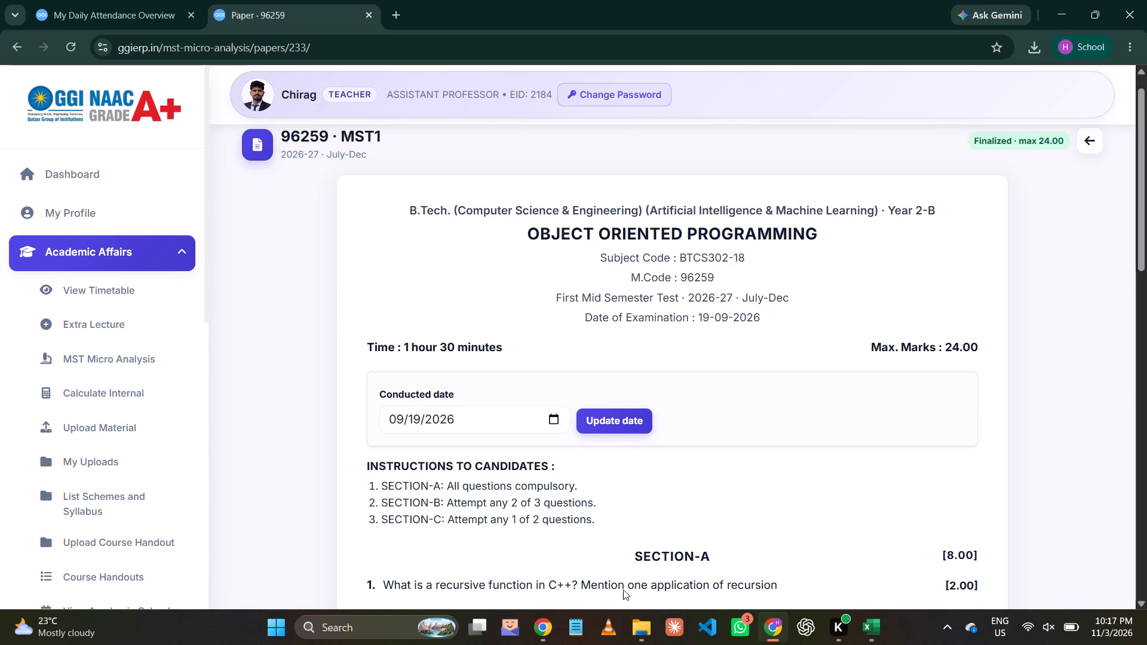
# Return to the Excel marks workbook and review the full student list from first to last row for missing marks.
pyautogui.click(867, 625)
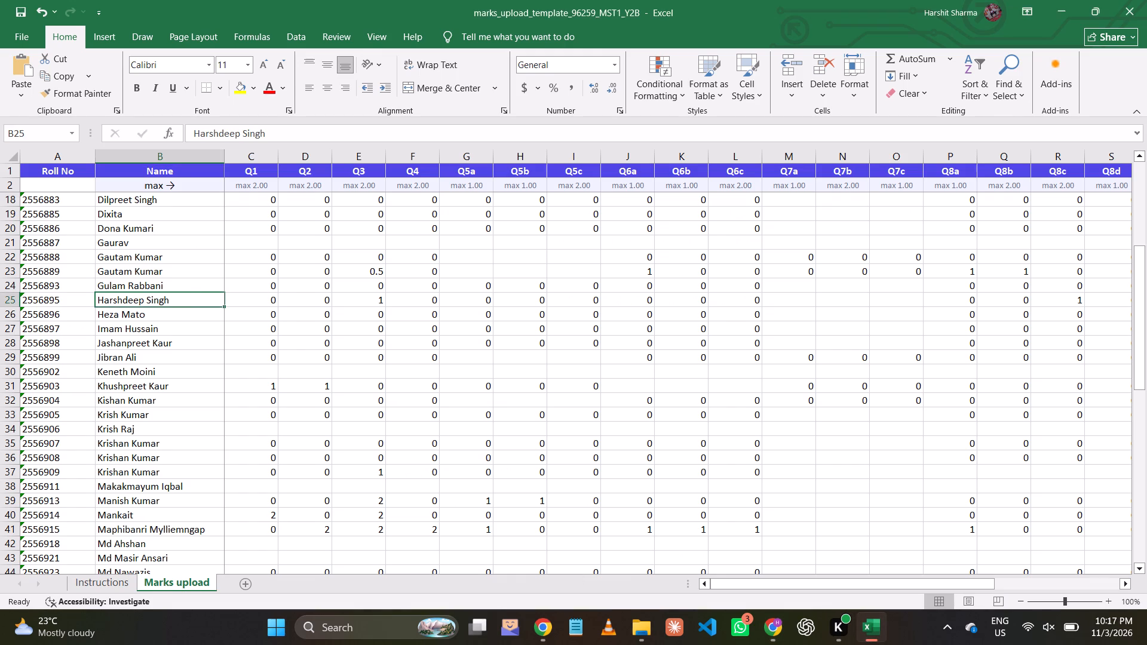
pyautogui.scroll(15, 201, 398)
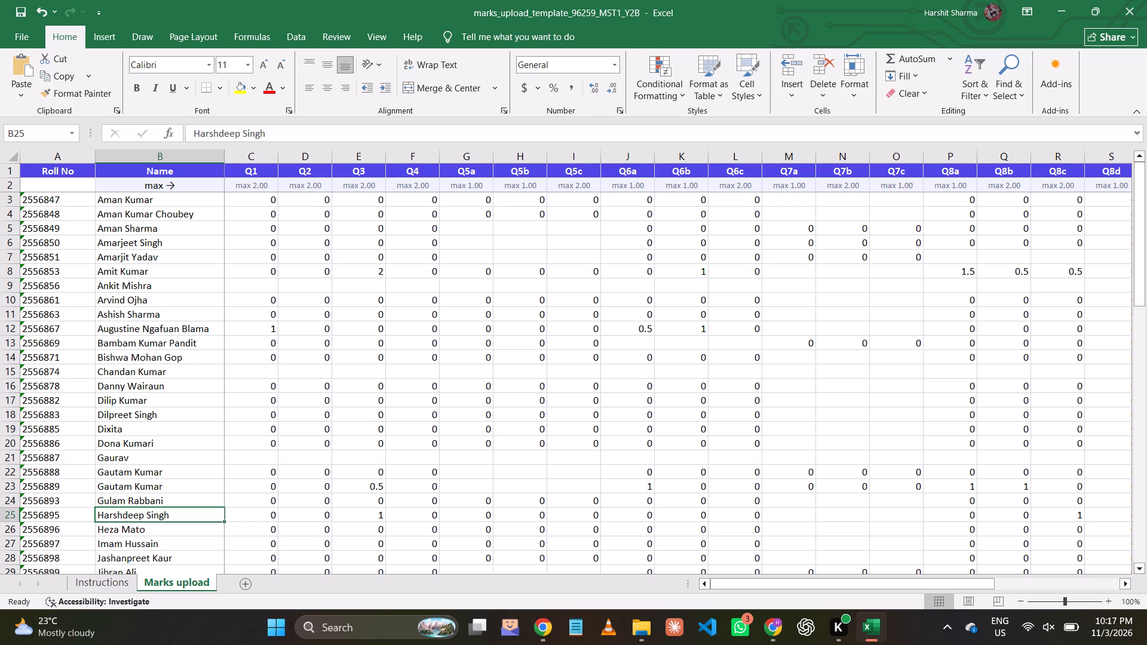
pyautogui.scroll(-12, 220, 296)
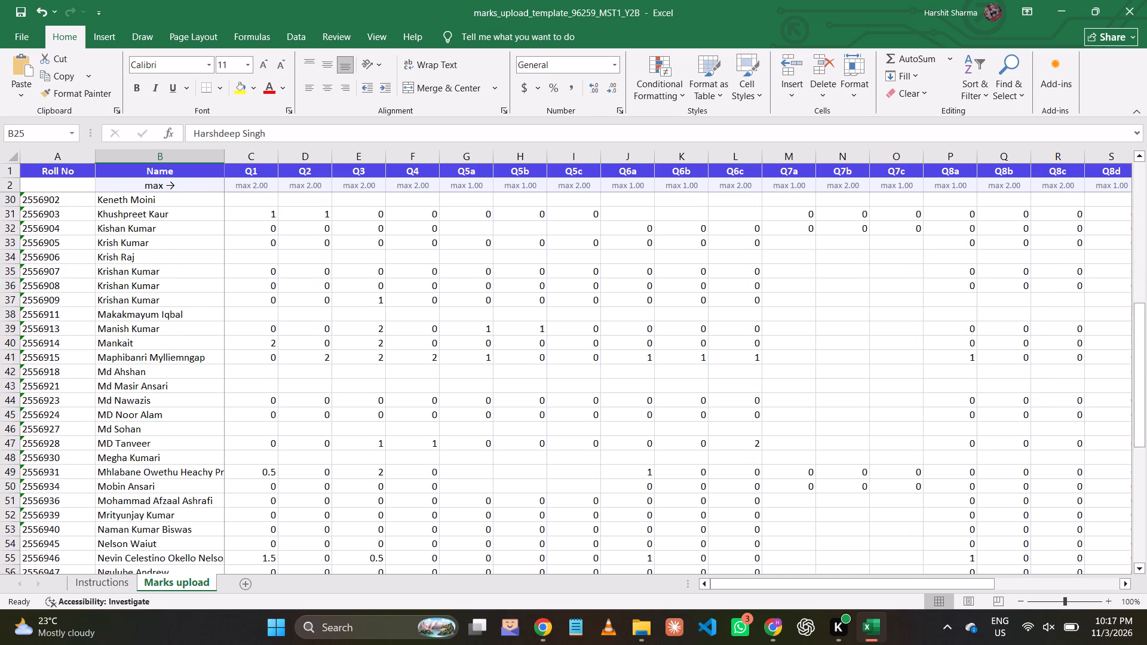
pyautogui.scroll(-6, 220, 297)
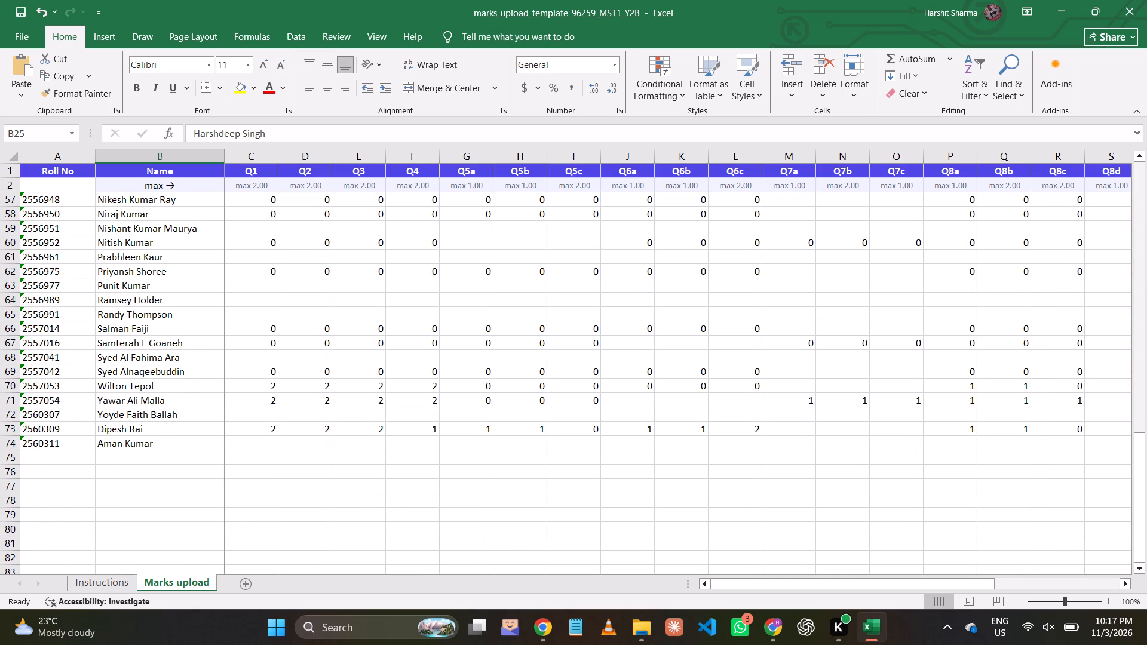
pyautogui.click(247, 414)
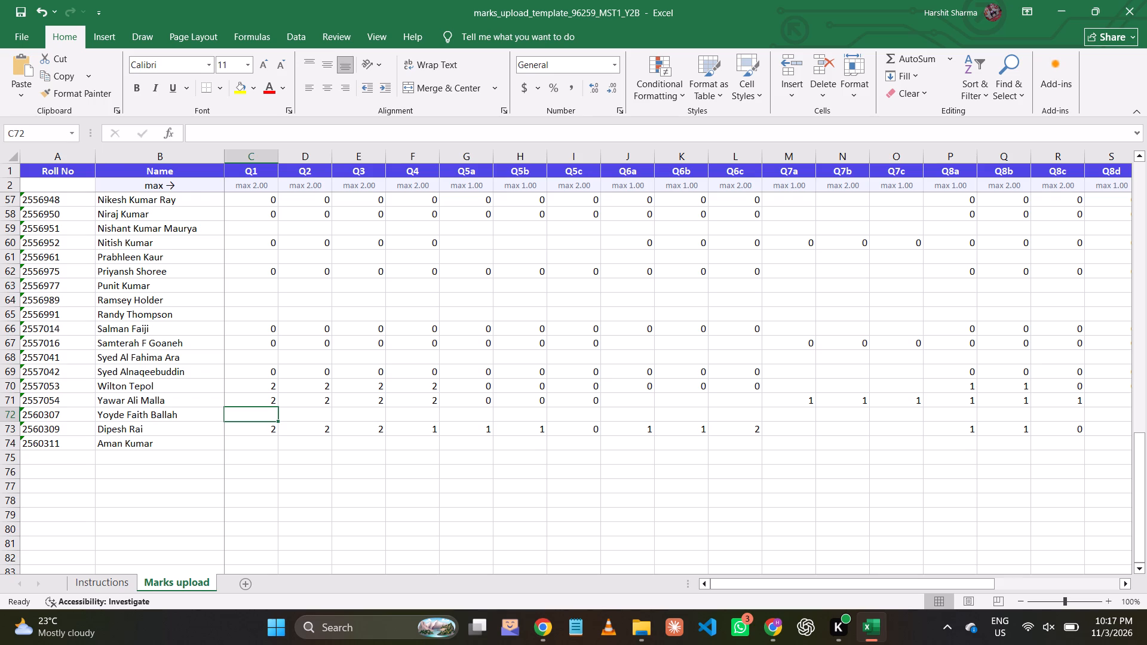
pyautogui.scroll(3, 202, 380)
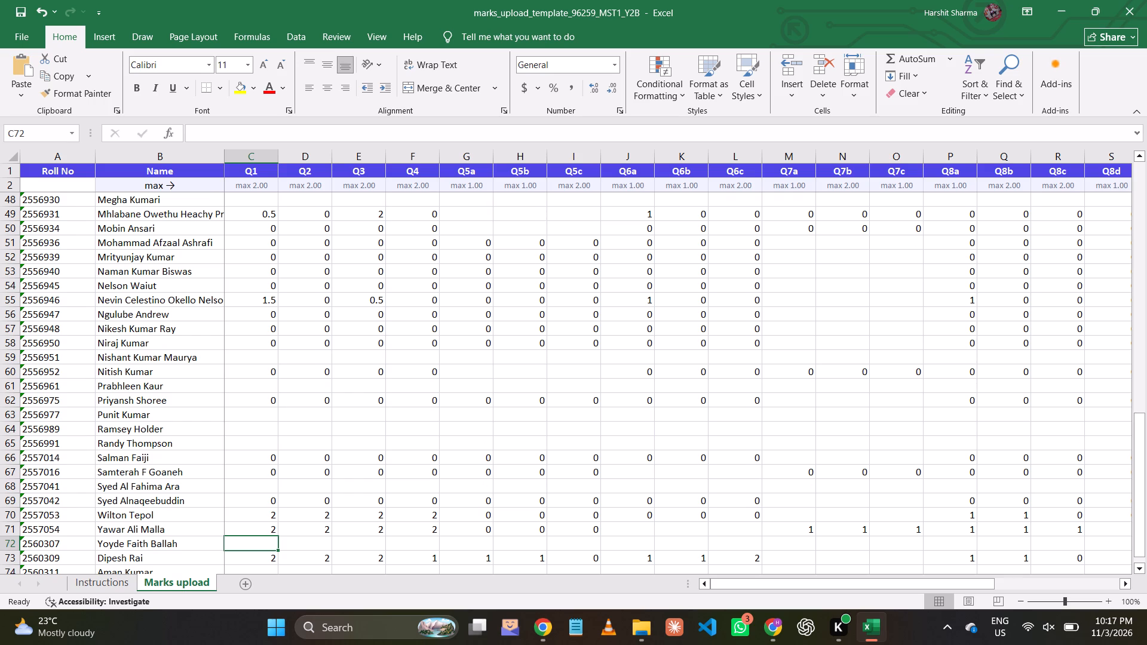
pyautogui.scroll(7, 172, 367)
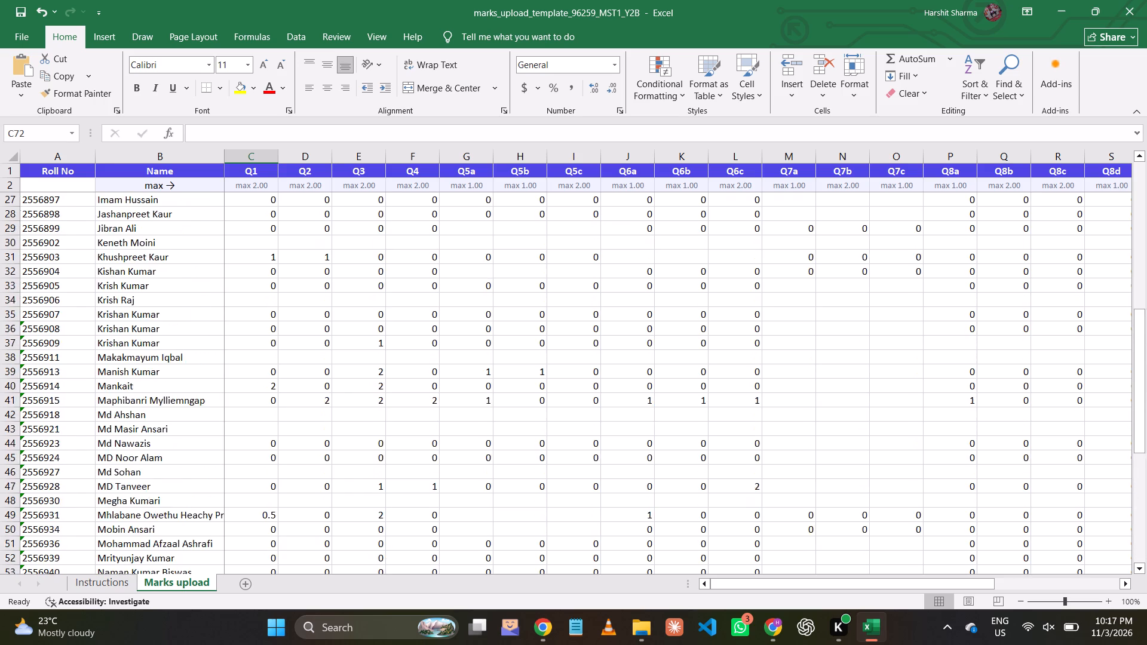
pyautogui.scroll(6, 172, 367)
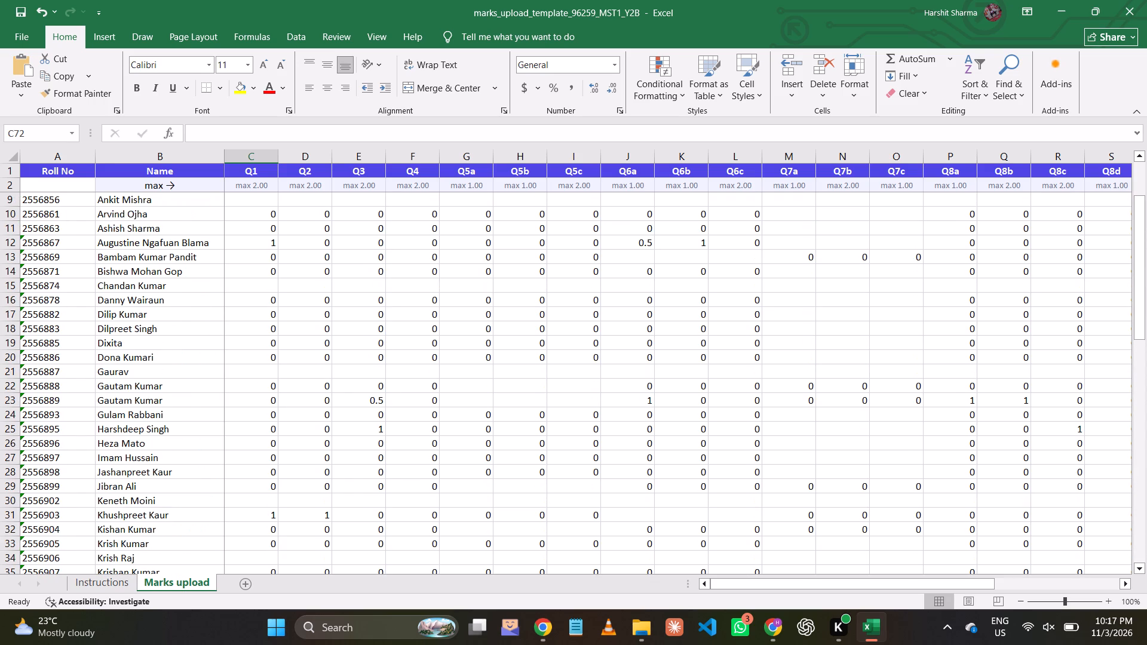
pyautogui.scroll(4, 172, 371)
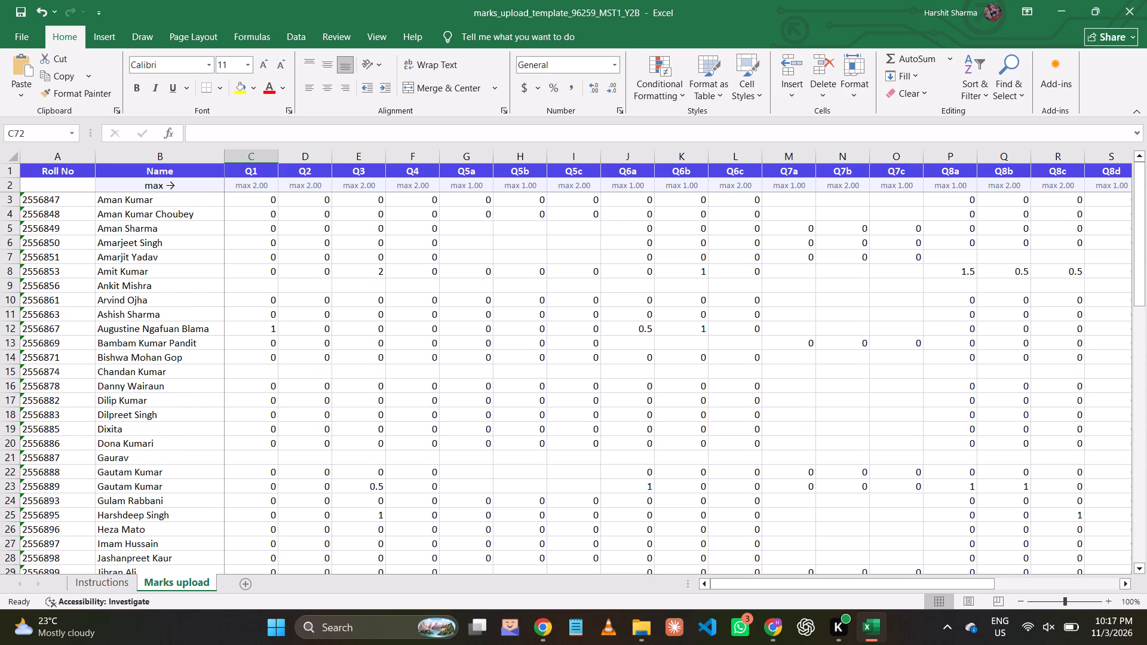
# Enter the last student's marks in row 74: Q1 as 1, Q2 as 1, Q3 as 2 and Q4 as 0.
pyautogui.click(168, 229)
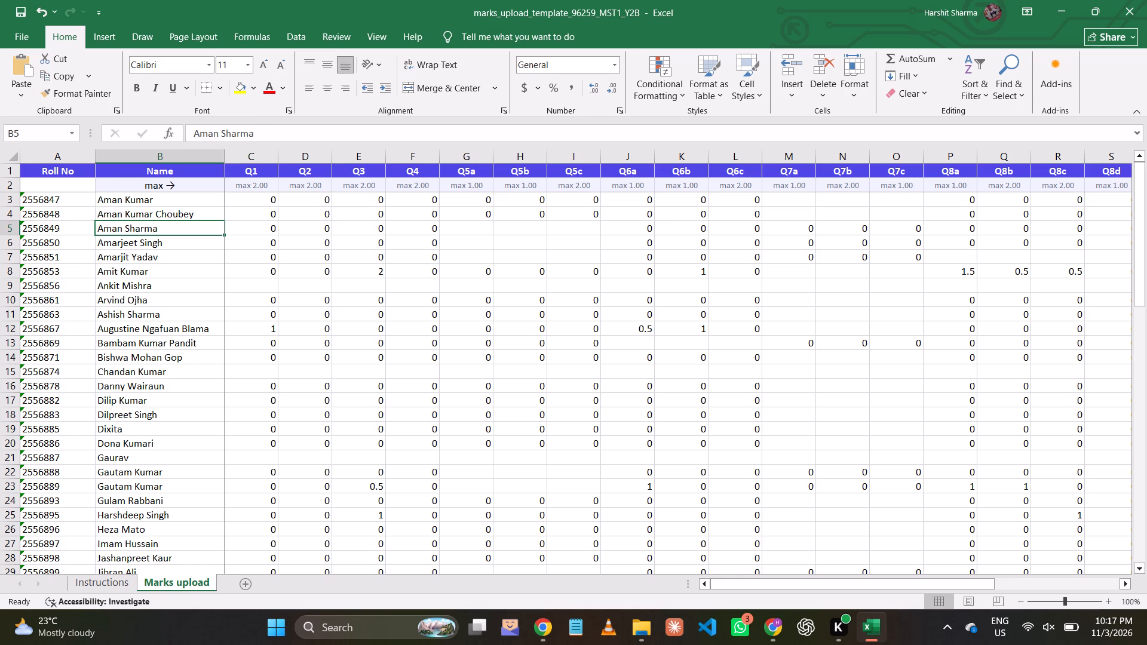
pyautogui.click(210, 201)
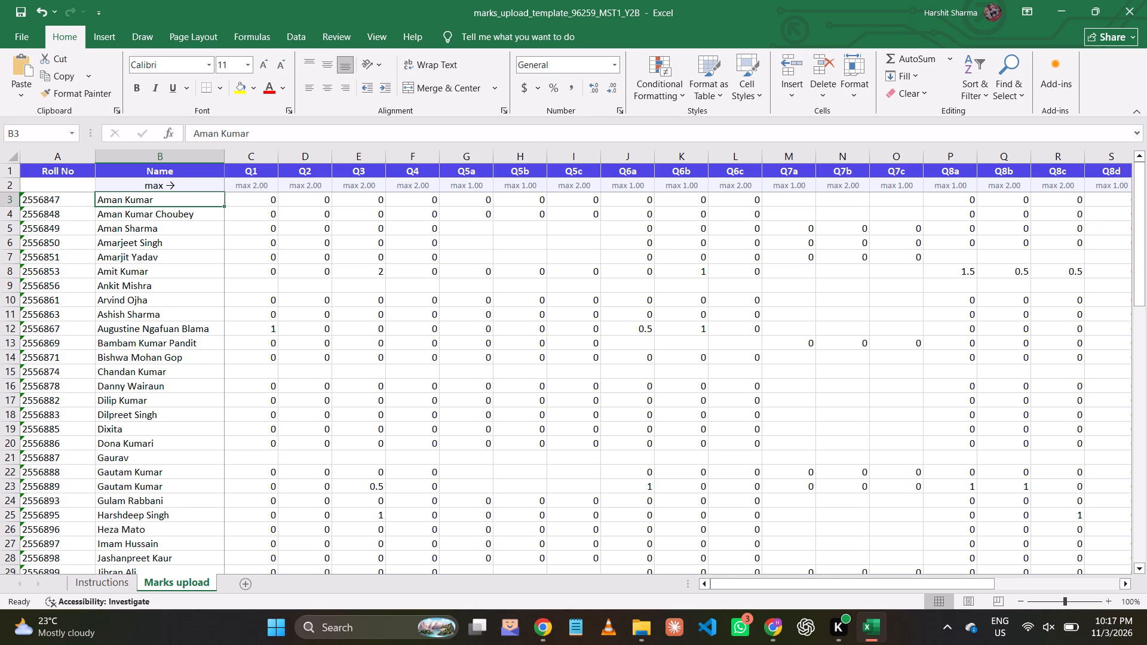
pyautogui.scroll(-20, 111, 254)
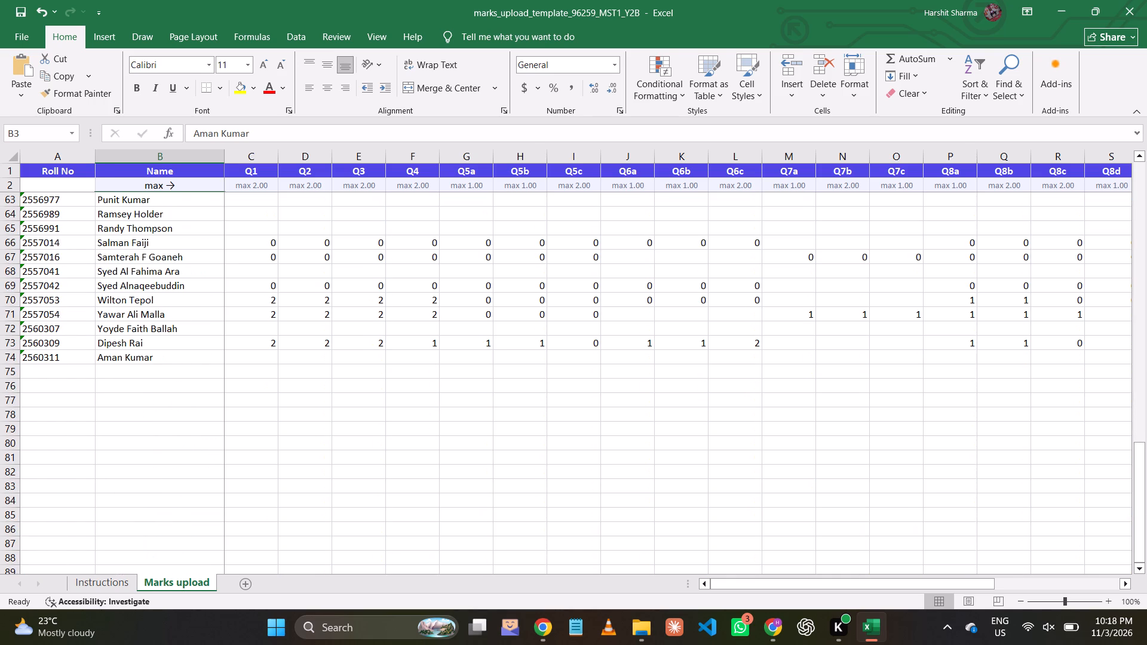
pyautogui.click(245, 355)
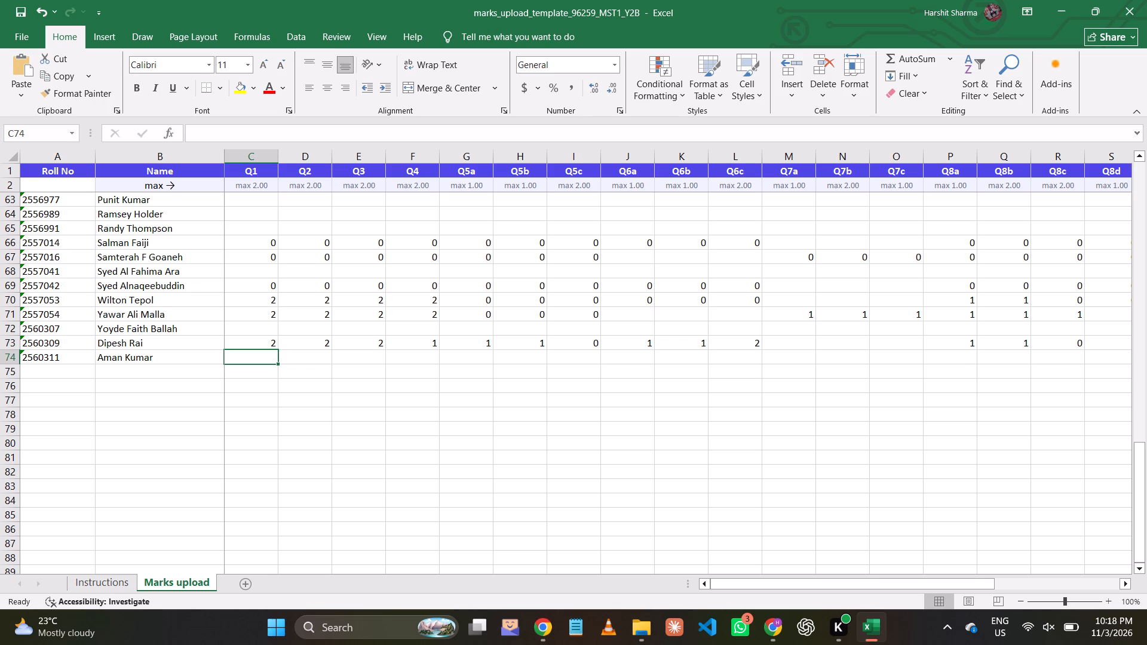
pyautogui.press('1')
pyautogui.press('Right')
pyautogui.press('1')
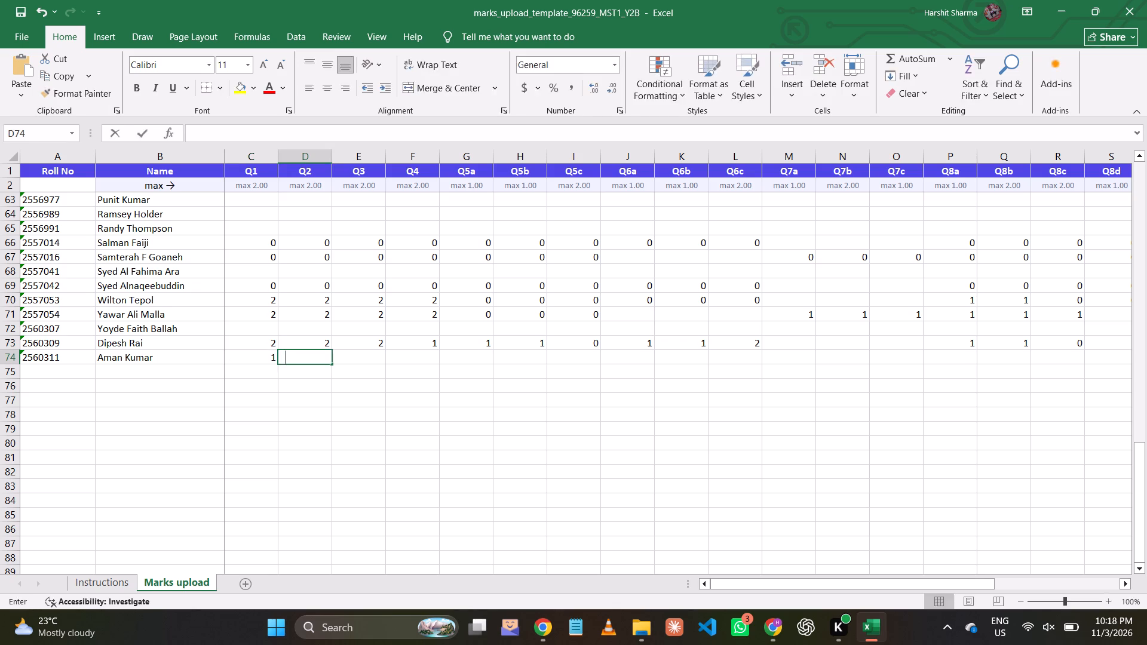
pyautogui.press('Right')
pyautogui.press('0')
pyautogui.press('Right')
pyautogui.press('0')
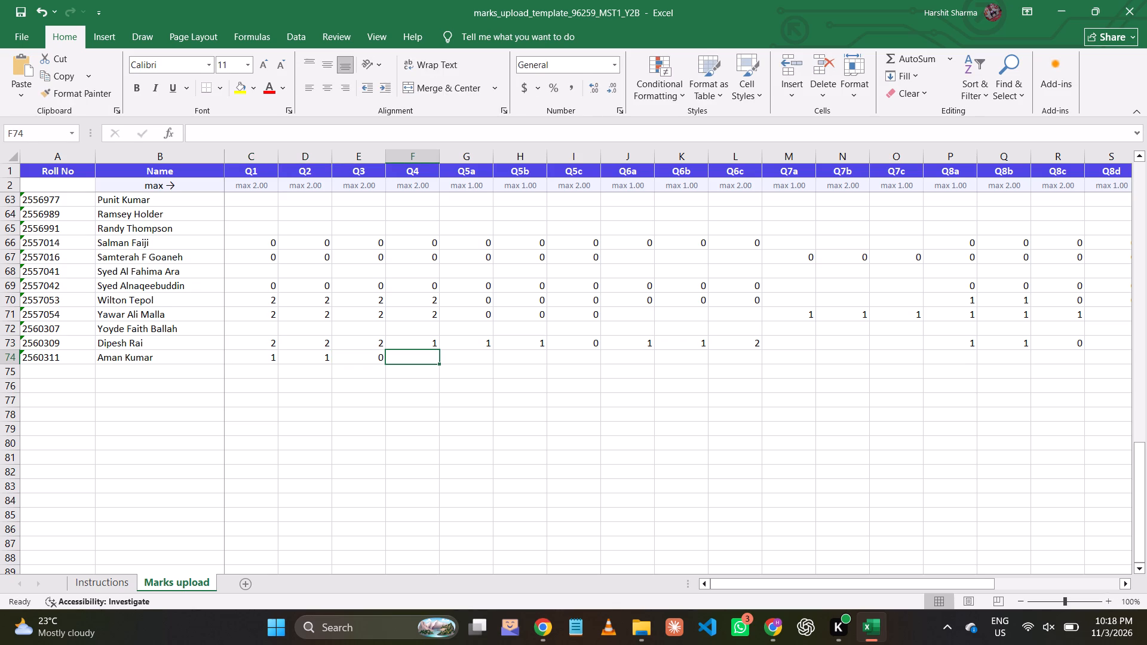
pyautogui.press('Left')
pyautogui.press('2')
pyautogui.press('Right')
pyautogui.press('Right')
# Enter 0 for each part of questions 5 and 6, Q5a through Q6c, in row 74.
pyautogui.press('0')
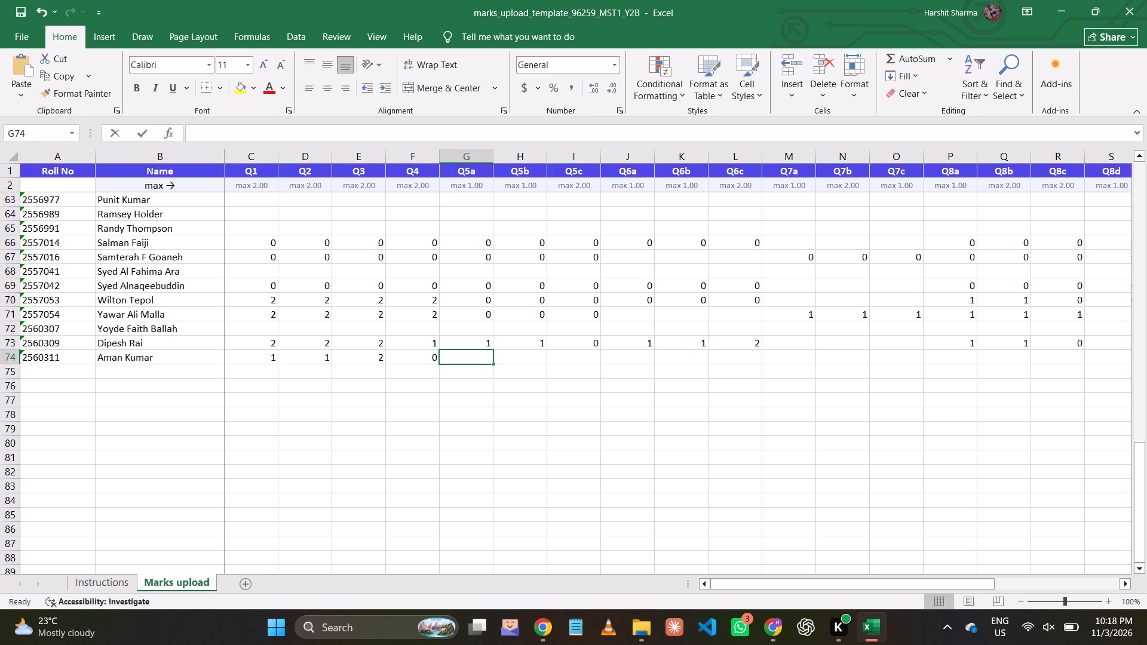
pyautogui.press('Right')
pyautogui.press('0')
pyautogui.press('Right')
pyautogui.press('0')
pyautogui.press('Right')
pyautogui.press('0')
pyautogui.press('Right')
pyautogui.press('0')
pyautogui.press('Right')
pyautogui.press('0')
pyautogui.press('Right')
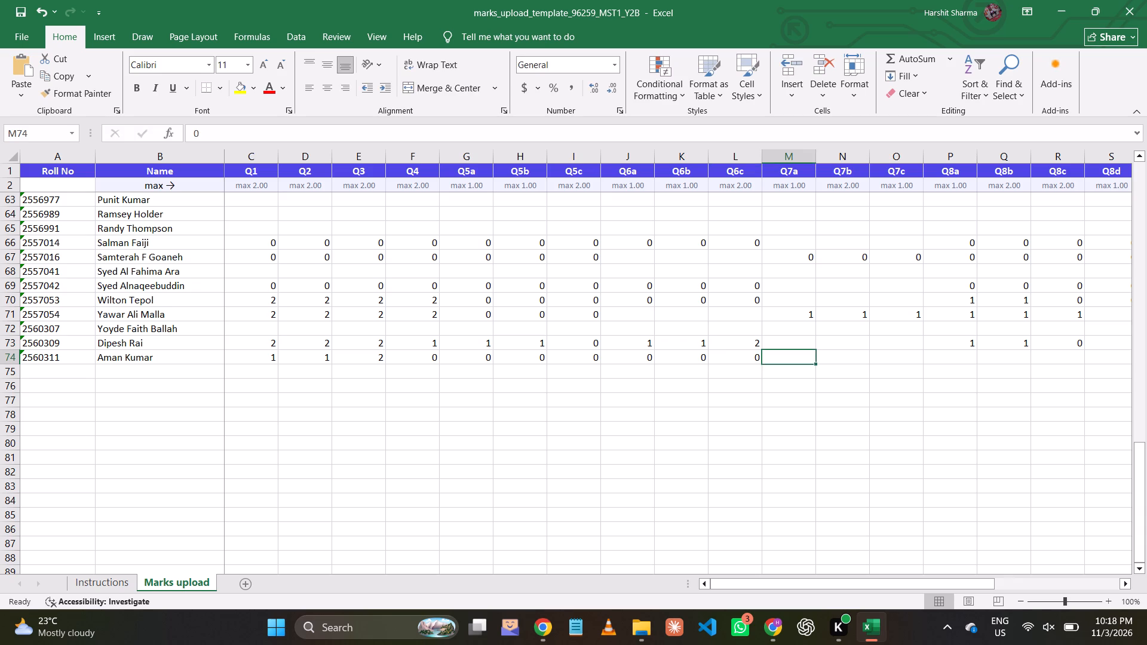
# Leave Q7 blank in row 74, enter 0 for Q8a through Q8e, and save the workbook.
pyautogui.press('Right')
pyautogui.press('Right')
pyautogui.press('Right')
pyautogui.press('0')
pyautogui.press('Right')
pyautogui.press('0')
pyautogui.press('Right')
pyautogui.press('0')
pyautogui.press('Right')
pyautogui.press('0')
pyautogui.press('Right')
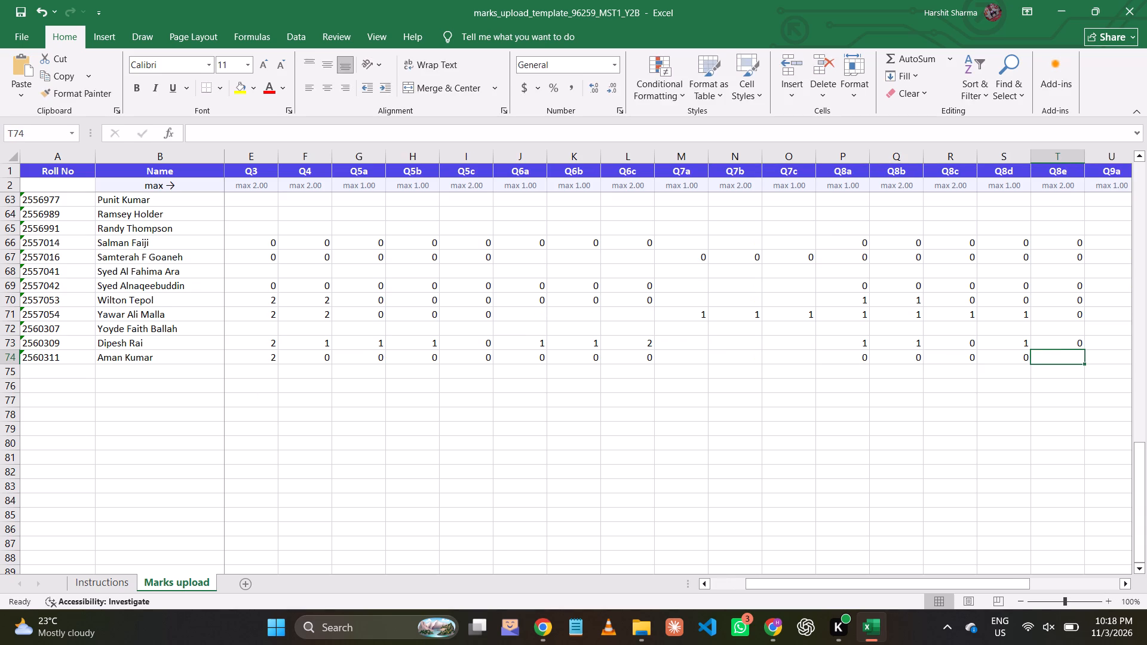
pyautogui.press('0')
pyautogui.press('Right')
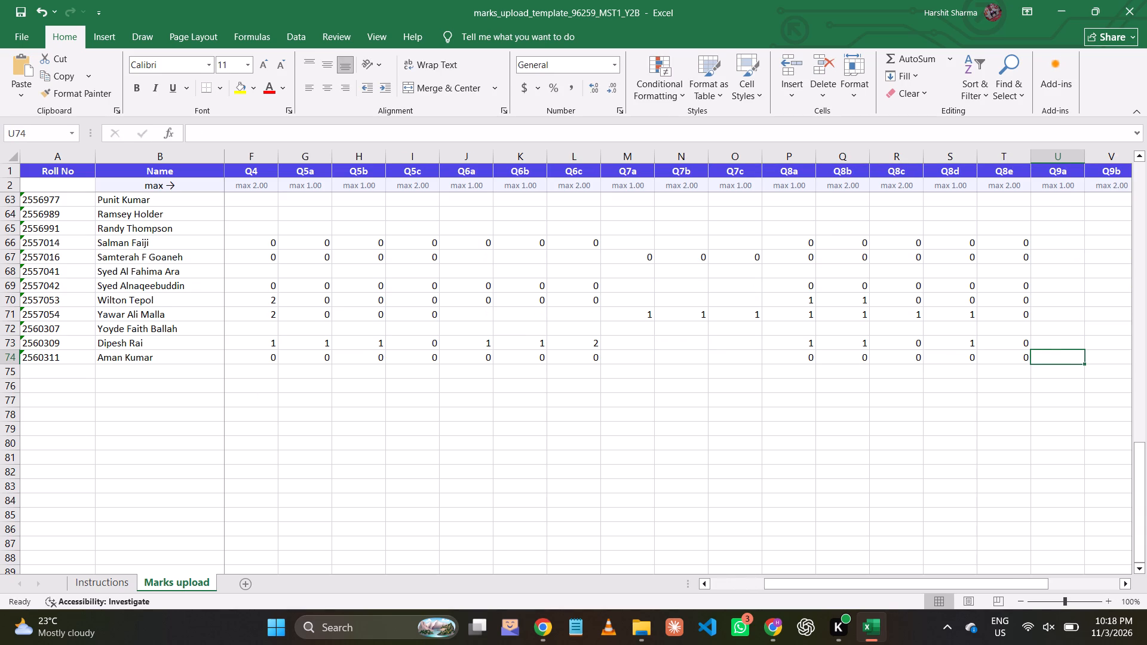
pyautogui.hotkey('ctrl', 's')
# Find the student in row 43 and enter 2 for Q1, Q2 and Q3, and 0 for Q4.
pyautogui.press('Left')
pyautogui.press('Left')
pyautogui.press('Left')
pyautogui.press('Left')
pyautogui.press('Left')
pyautogui.press('Left')
pyautogui.press('Left')
pyautogui.press('Left')
pyautogui.press('Left')
pyautogui.press('Left')
pyautogui.press('Left')
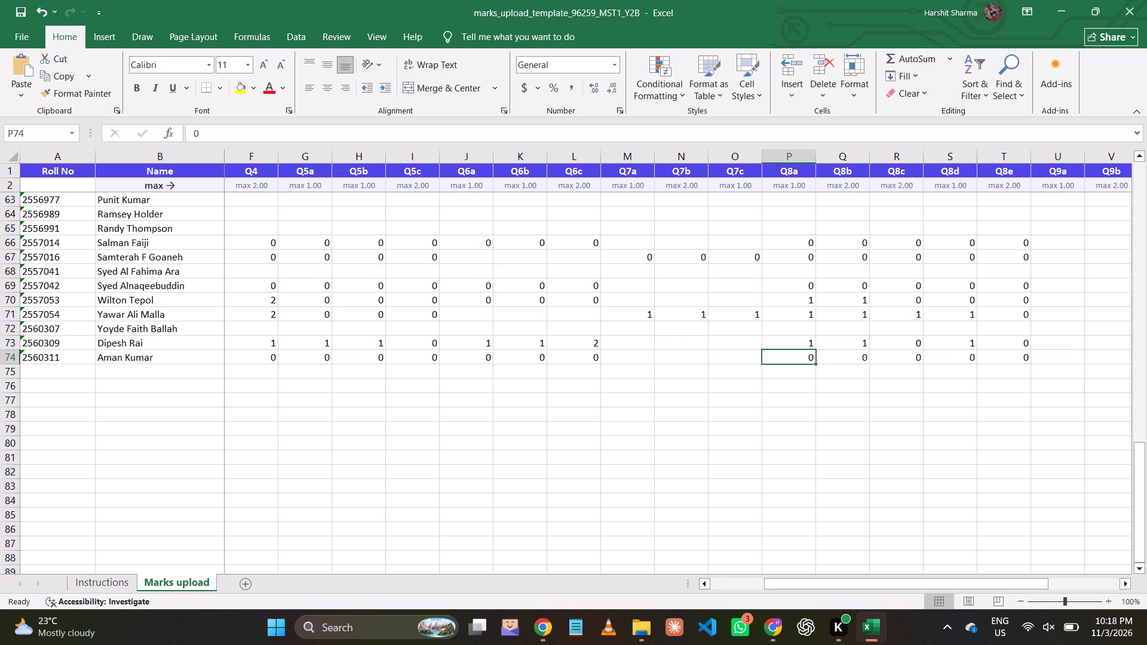
pyautogui.press('Left')
pyautogui.press('Left')
pyautogui.press('Left')
pyautogui.press('Left')
pyautogui.press('Up')
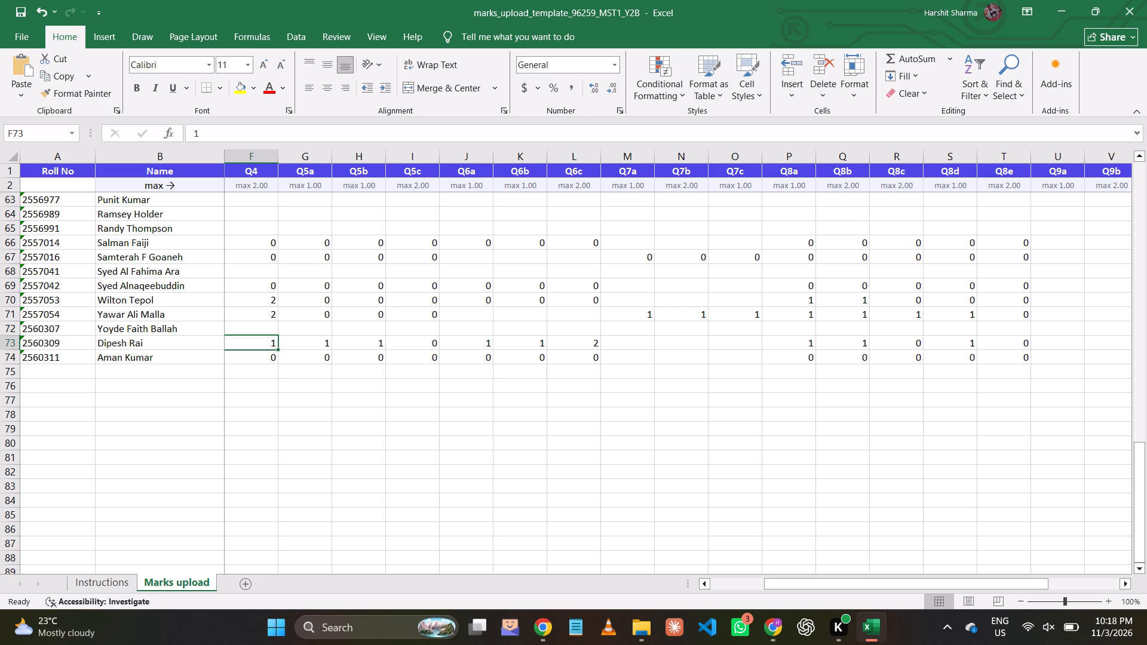
pyautogui.press('Left')
pyautogui.press('Left')
pyautogui.press('Left')
pyautogui.press('Up')
pyautogui.press('Up')
pyautogui.press('Up')
pyautogui.press('Up')
pyautogui.press('Up')
pyautogui.press('Up')
pyautogui.press('Up')
pyautogui.press('Up')
pyautogui.press('Up')
pyautogui.press('Up')
pyautogui.press('Up')
pyautogui.press('Up')
pyautogui.press('Up')
pyautogui.press('Up')
pyautogui.press('Up')
pyautogui.press('Up')
pyautogui.press('Up')
pyautogui.press('Up')
pyautogui.press('Up')
pyautogui.press('Up')
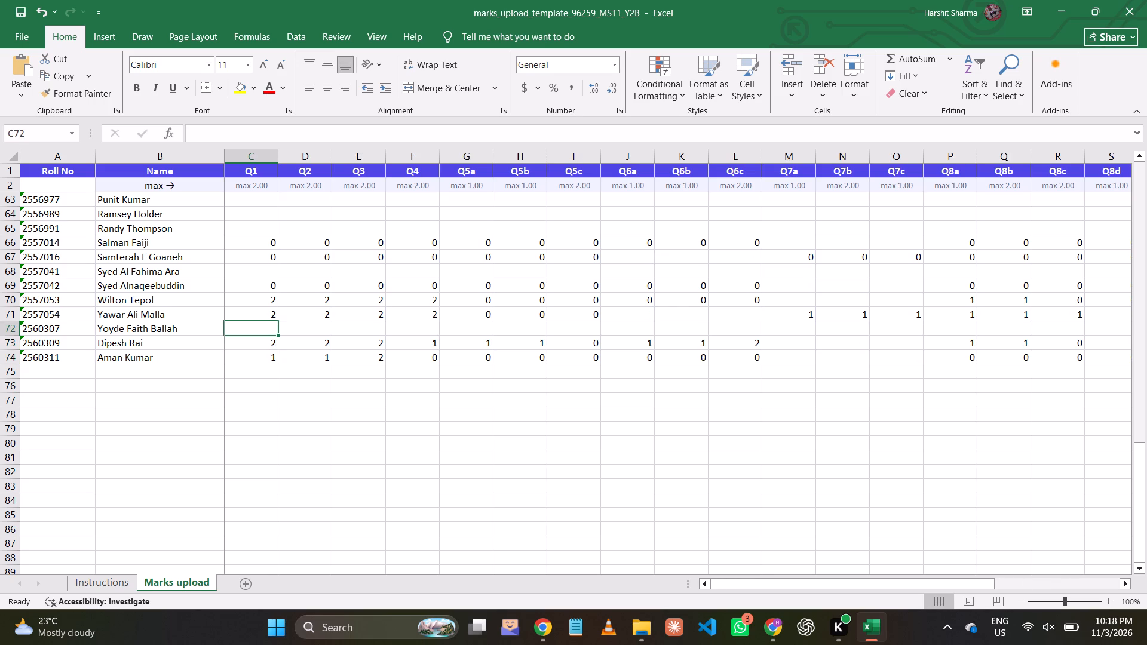
pyautogui.press('Up')
pyautogui.press('Up')
pyautogui.press('Up')
pyautogui.press('Up')
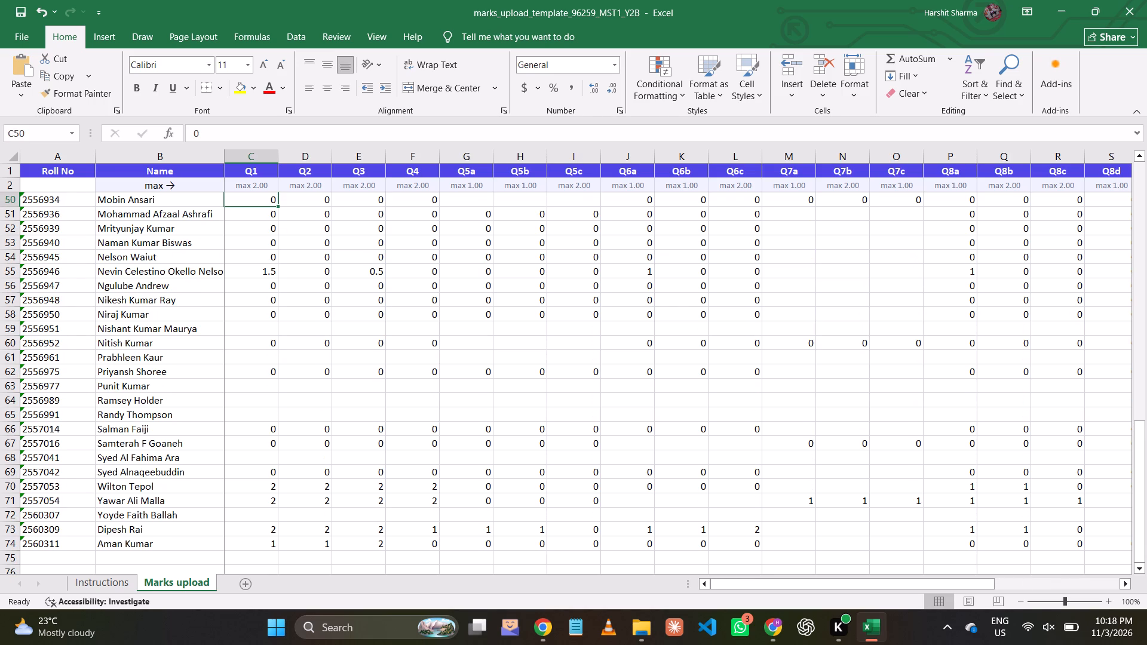
pyautogui.press('Up')
pyautogui.press('Up')
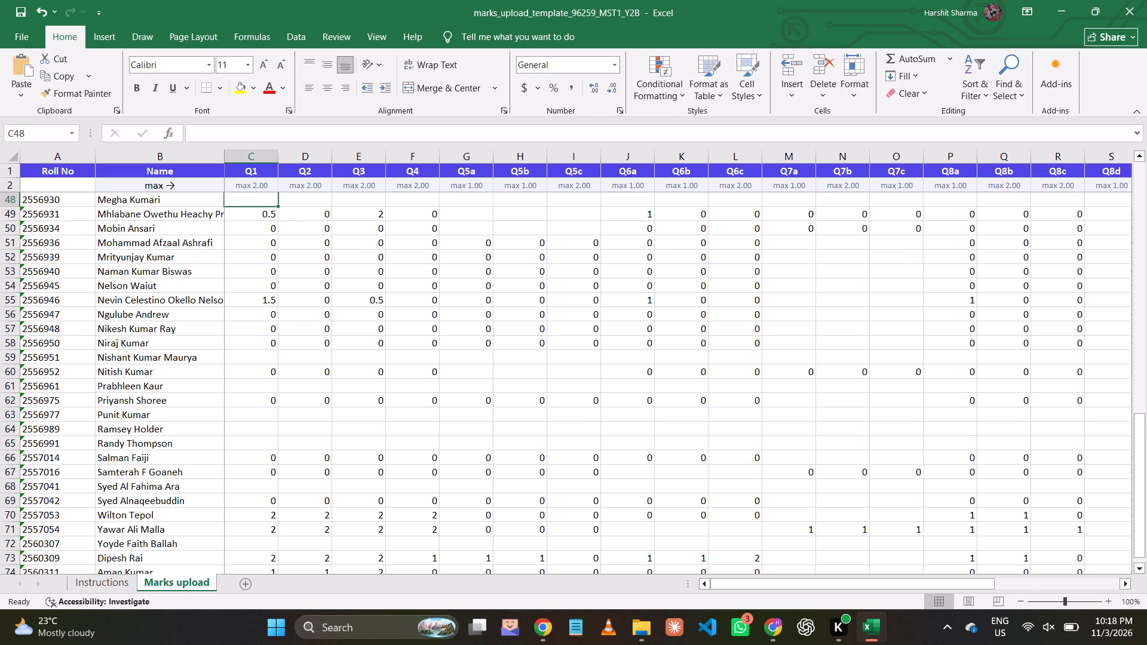
pyautogui.press('Up')
pyautogui.press('Up')
pyautogui.press('Up')
pyautogui.press('Up')
pyautogui.press('Up')
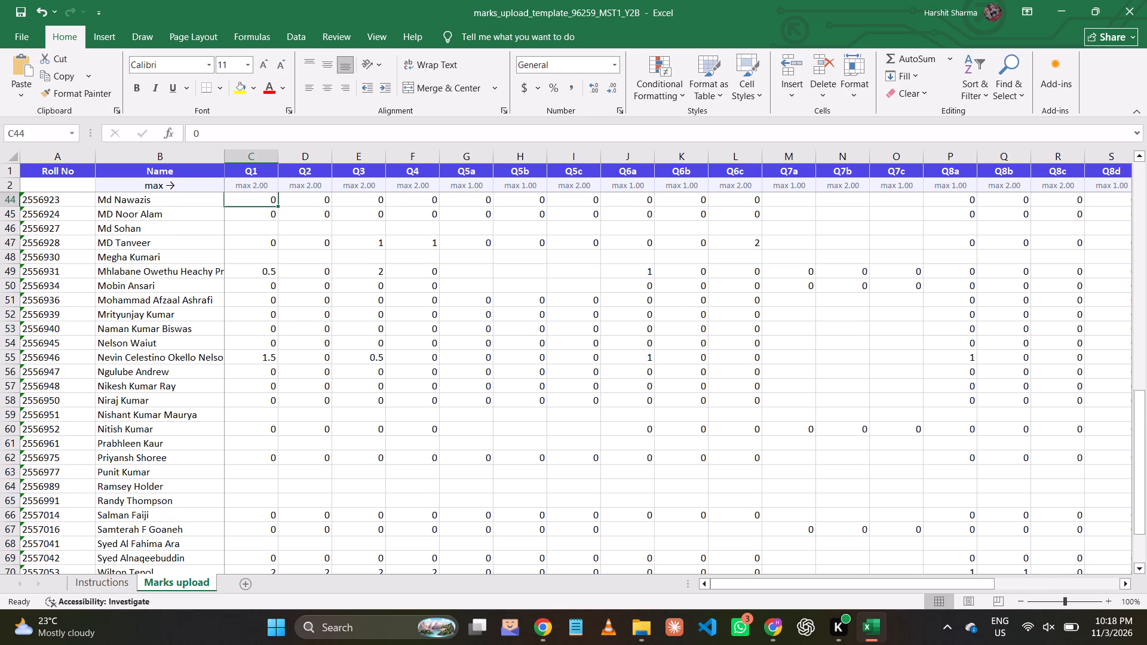
pyautogui.press('Up')
pyautogui.press('Down')
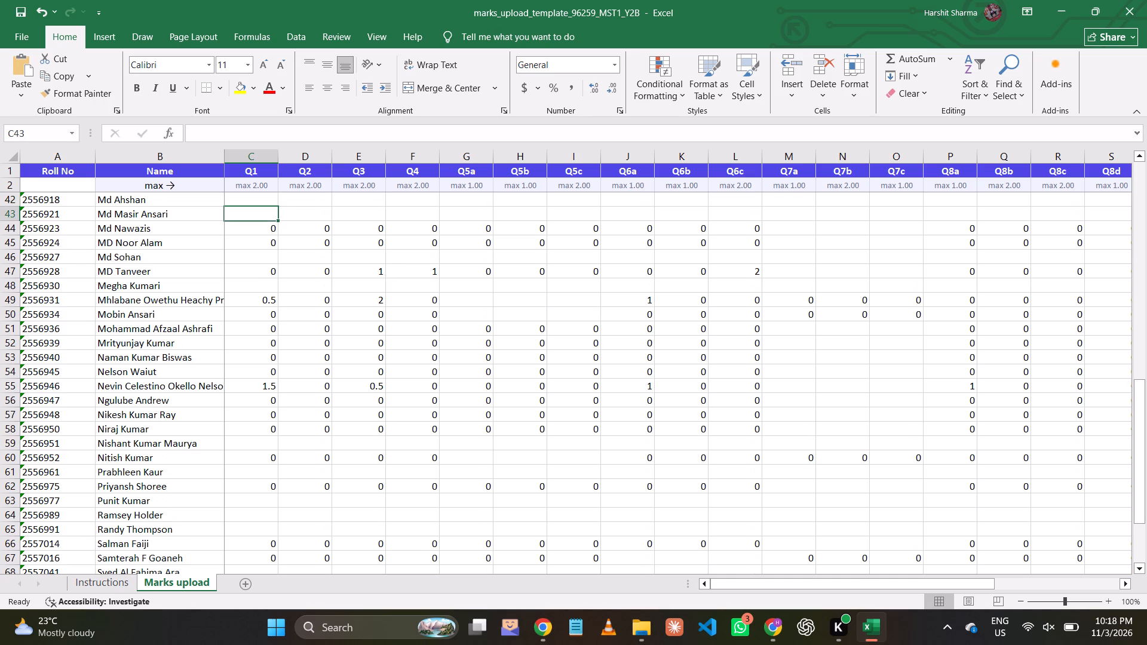
pyautogui.press('2')
pyautogui.press('Right')
pyautogui.press('2')
pyautogui.press('Right')
pyautogui.press('2')
pyautogui.press('Right')
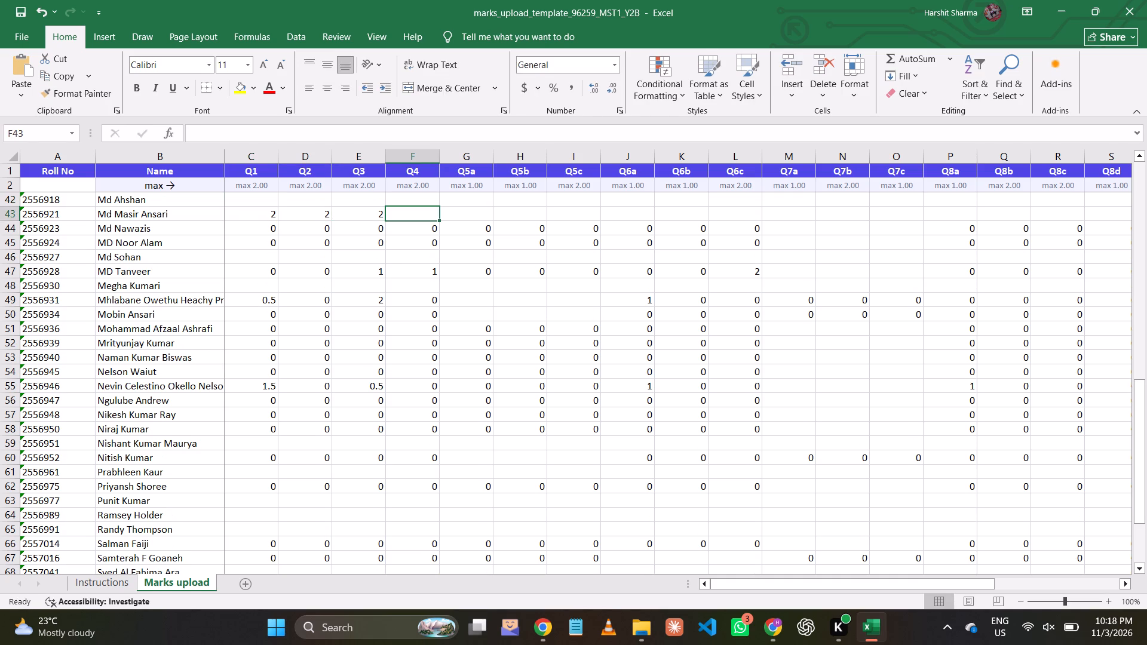
pyautogui.press('0')
pyautogui.press('Right')
# Fill in the question 5 marks for row 43 with 1 each for Q5a, Q5b and Q5c.
pyautogui.press('0')
pyautogui.press('Right')
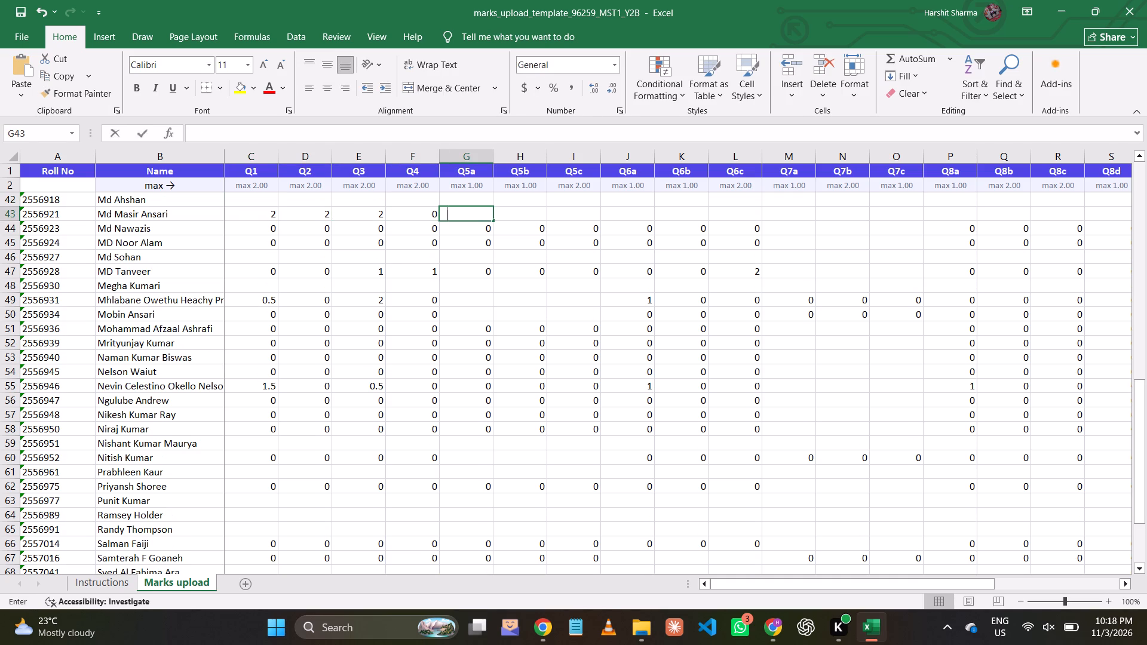
pyautogui.press('0')
pyautogui.press('Right')
pyautogui.press('Left')
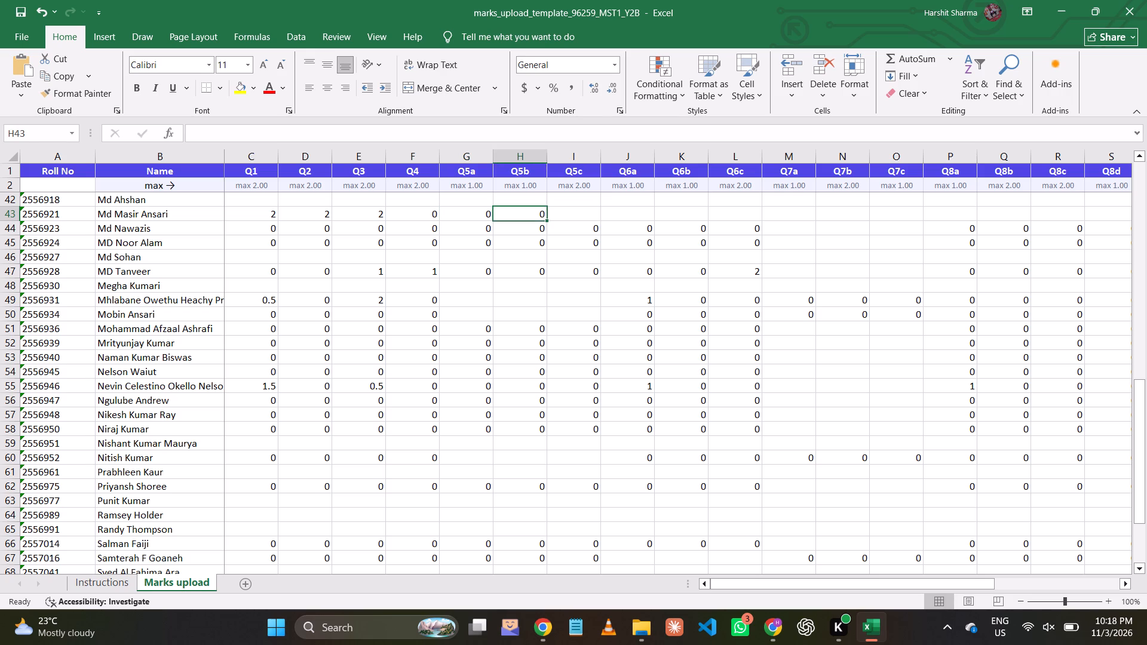
pyautogui.press('Left')
pyautogui.press('1')
pyautogui.press('Right')
pyautogui.press('1')
pyautogui.press('Right')
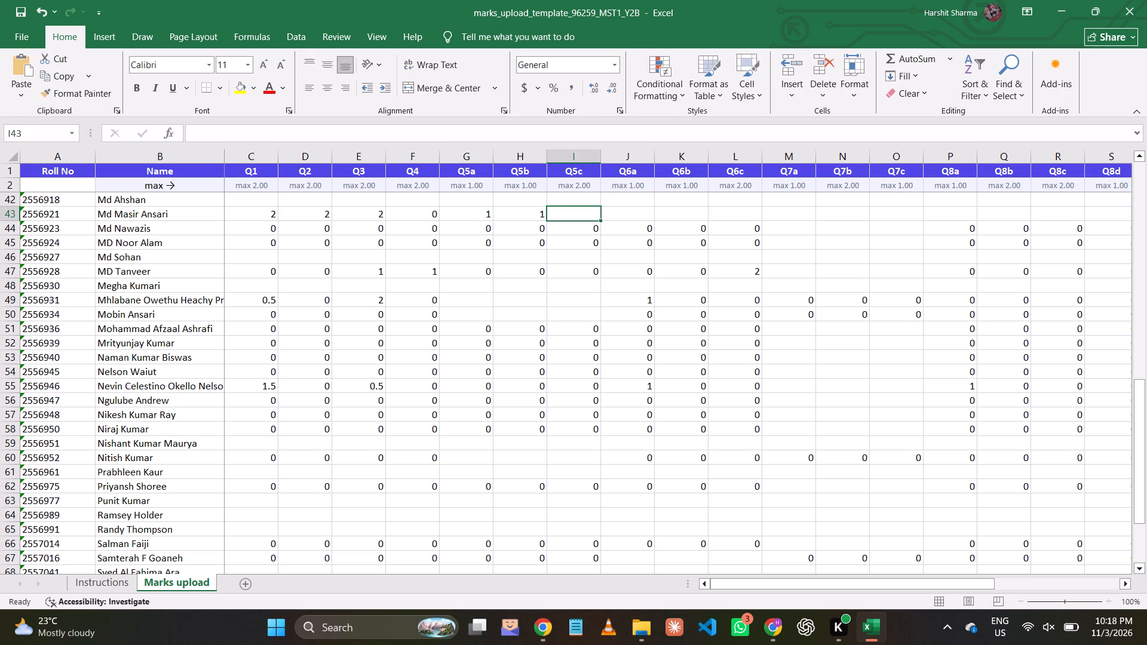
pyautogui.press('1')
pyautogui.press('Right')
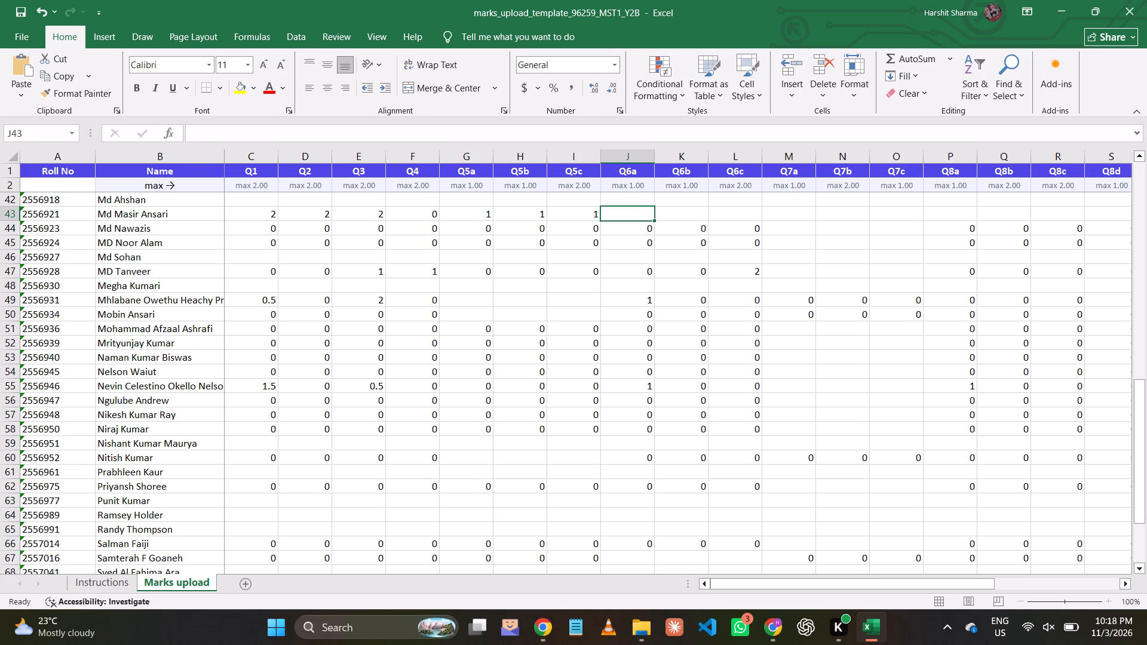
# Enter 0 for Q6a, Q6b and Q6c in row 43.
pyautogui.press('0')
pyautogui.press('Right')
pyautogui.press('0')
pyautogui.press('Right')
pyautogui.press('0')
pyautogui.press('Right')
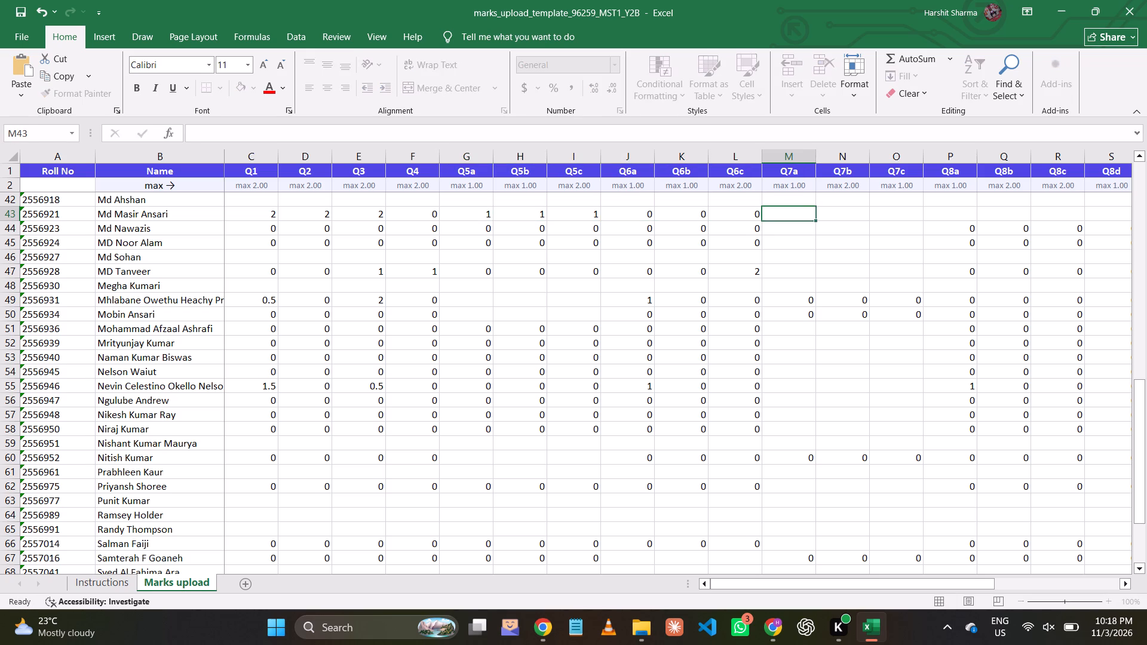
# Leave Q7, Q8 and Q9c blank in row 43, enter Q9a as 1 and Q9b, Q9d and Q9e as 0, and save.
pyautogui.press('Right')
pyautogui.press('Right')
pyautogui.press('Right')
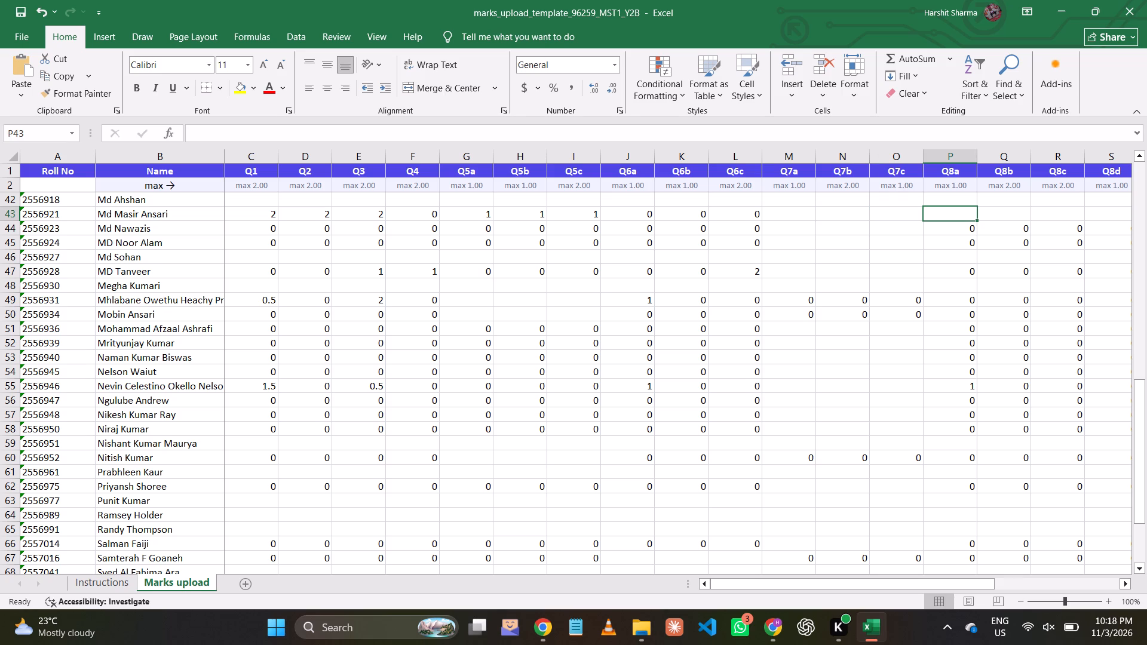
pyautogui.press('0')
pyautogui.press('BackSpace')
pyautogui.press('Right')
pyautogui.press('Right')
pyautogui.press('Right')
pyautogui.press('Right')
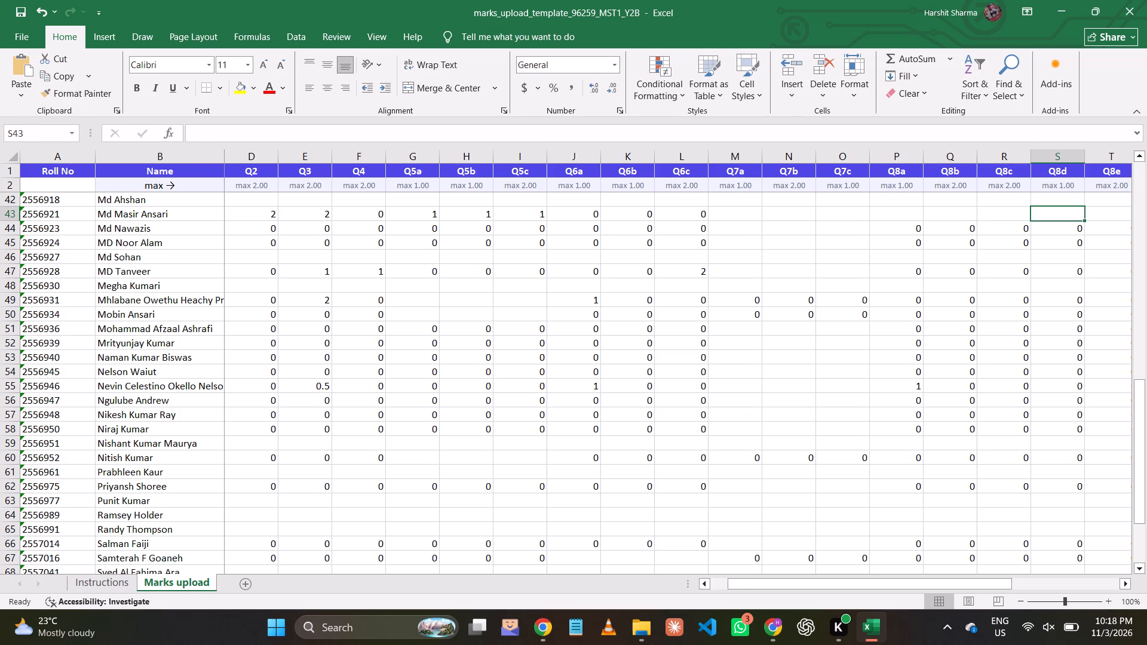
pyautogui.press('Right')
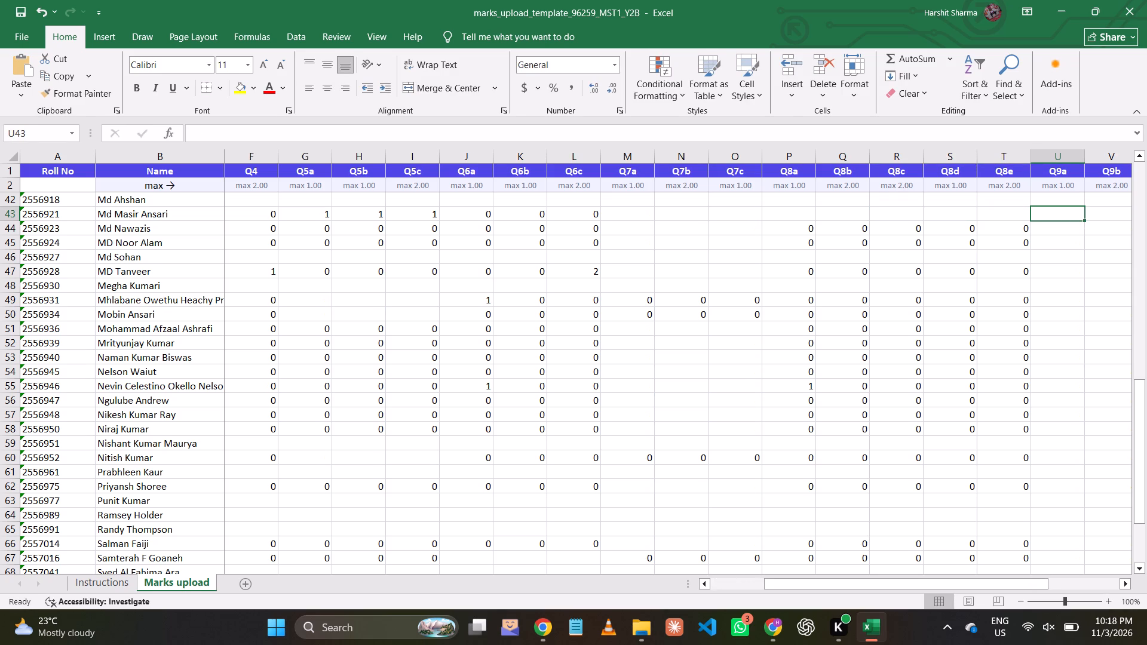
pyautogui.press('1')
pyautogui.press('Right')
pyautogui.press('0')
pyautogui.press('Right')
pyautogui.press('Right')
pyautogui.press('0')
pyautogui.press('Right')
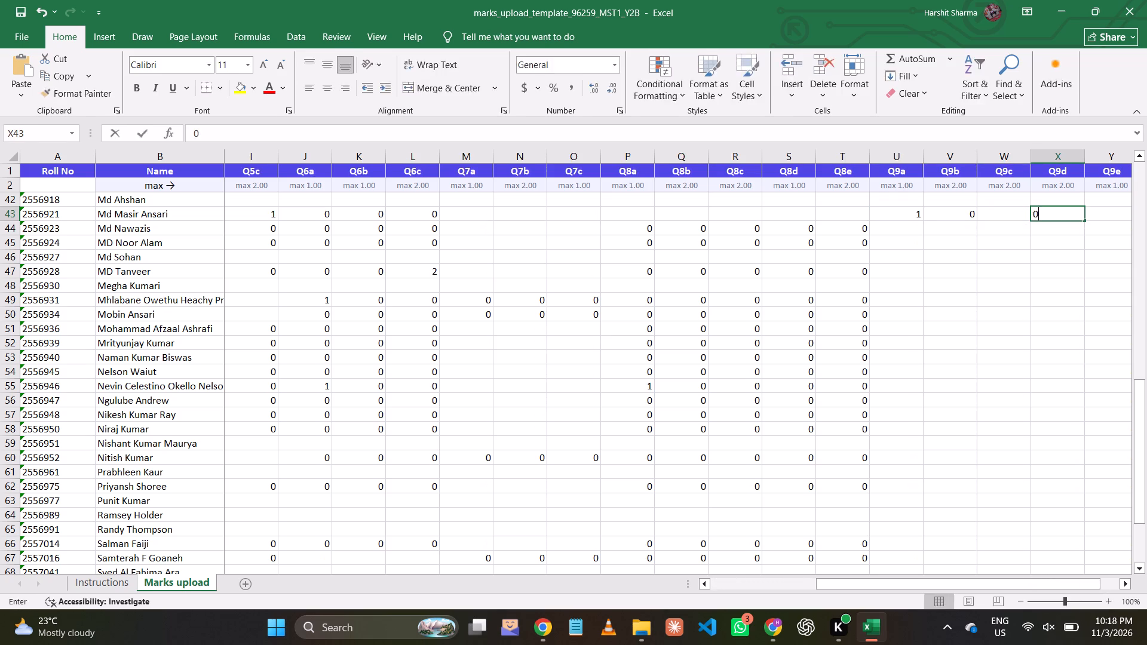
pyautogui.press('0')
pyautogui.press('Right')
pyautogui.press('Down')
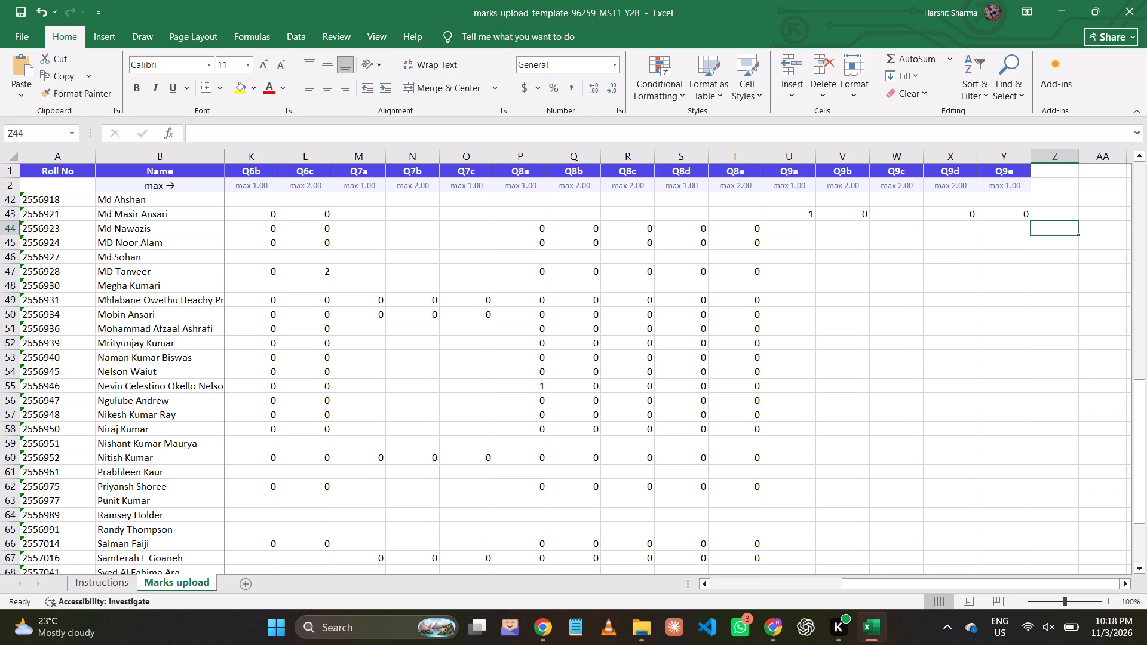
pyautogui.hotkey('ctrl', 's')
# Review the marks entered across row 43, from Q9 back to Q1 and through Q6, against the neighbouring rows.
pyautogui.scroll(1, 266, 371)
pyautogui.press('Up')
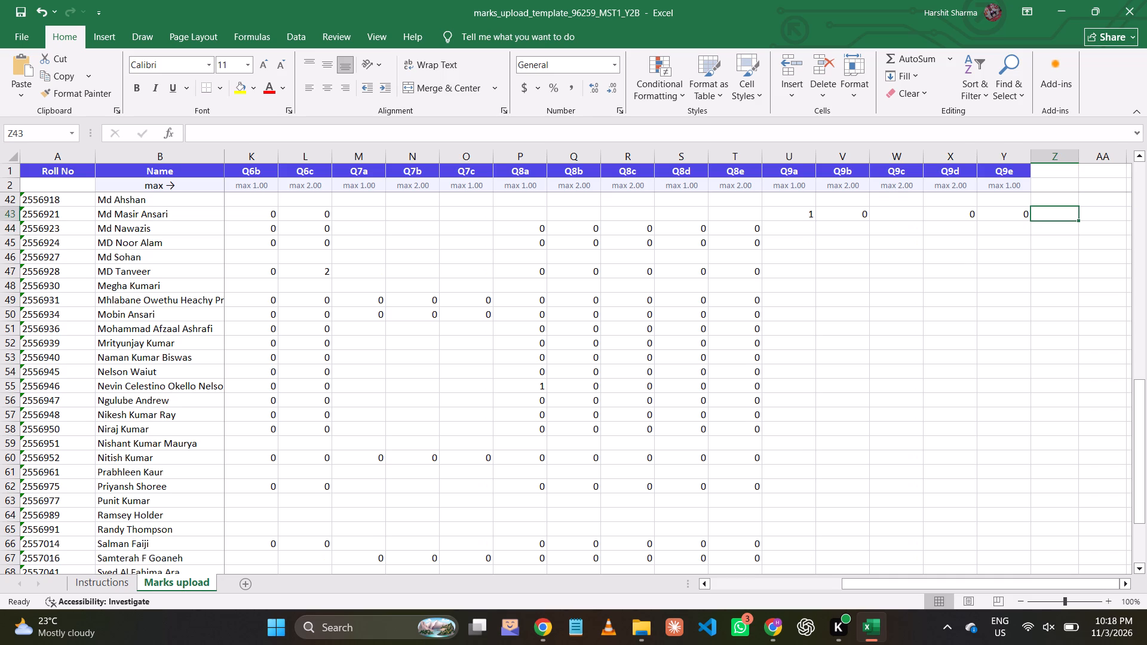
pyautogui.scroll(1, 266, 371)
pyautogui.press('Left')
pyautogui.press('Left')
pyautogui.press('Left')
pyautogui.press('Left')
pyautogui.press('Left')
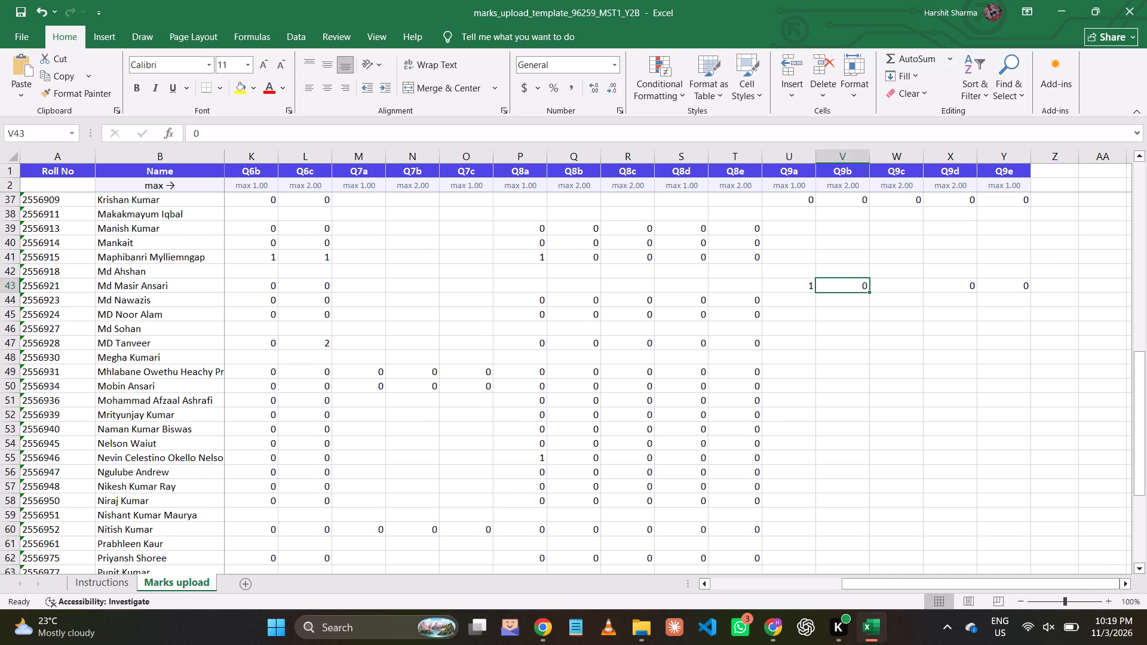
pyautogui.press('Left')
pyautogui.press('Left')
pyautogui.press('Left')
pyautogui.press('Left')
pyautogui.press('Left')
pyautogui.press('Left')
pyautogui.press('Left')
pyautogui.press('Left')
pyautogui.press('Left')
pyautogui.press('Left')
pyautogui.press('Left')
pyautogui.press('Left')
pyautogui.press('Left')
pyautogui.press('Left')
pyautogui.press('Left')
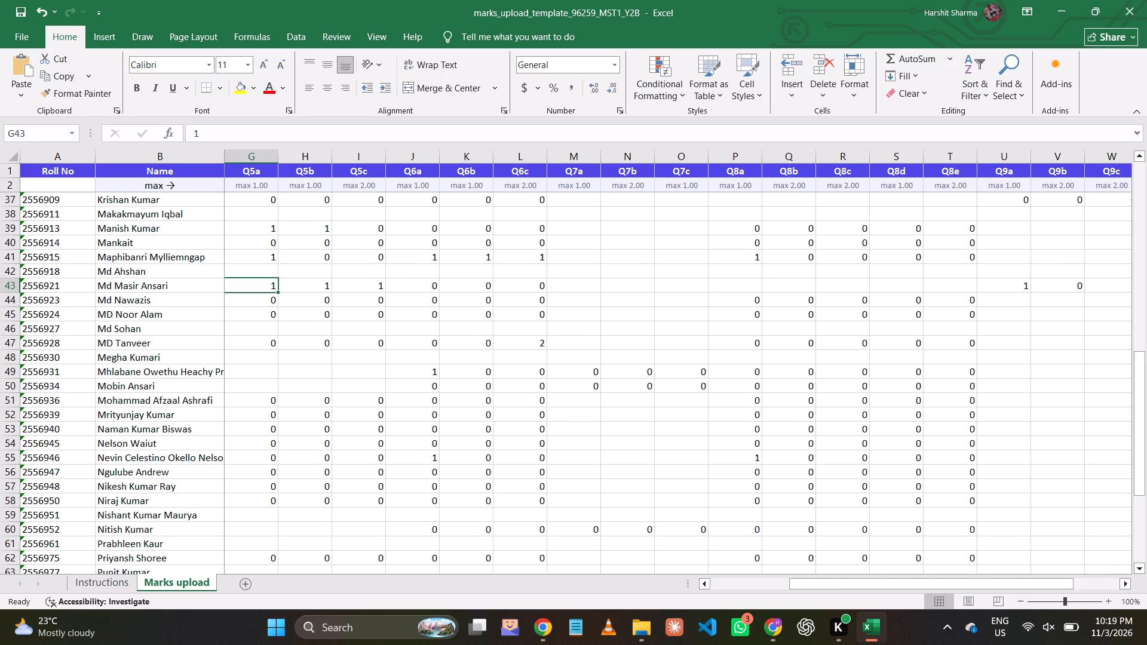
pyautogui.press('Left')
pyautogui.press('Left')
pyautogui.press('Left')
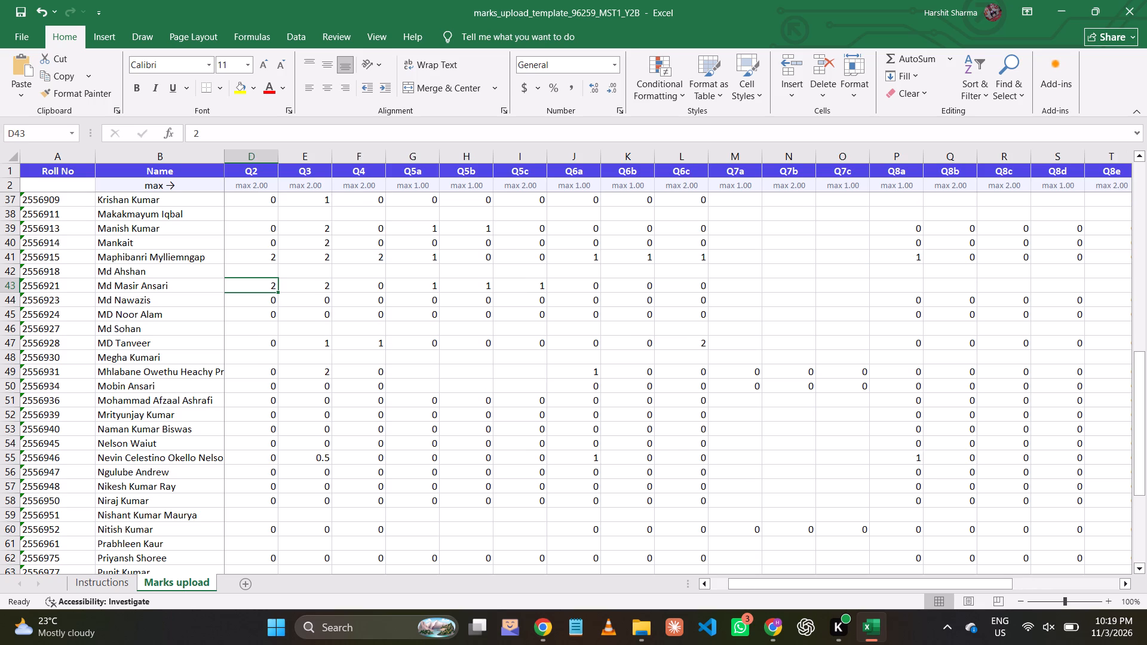
pyautogui.press('Left')
pyautogui.press('Left')
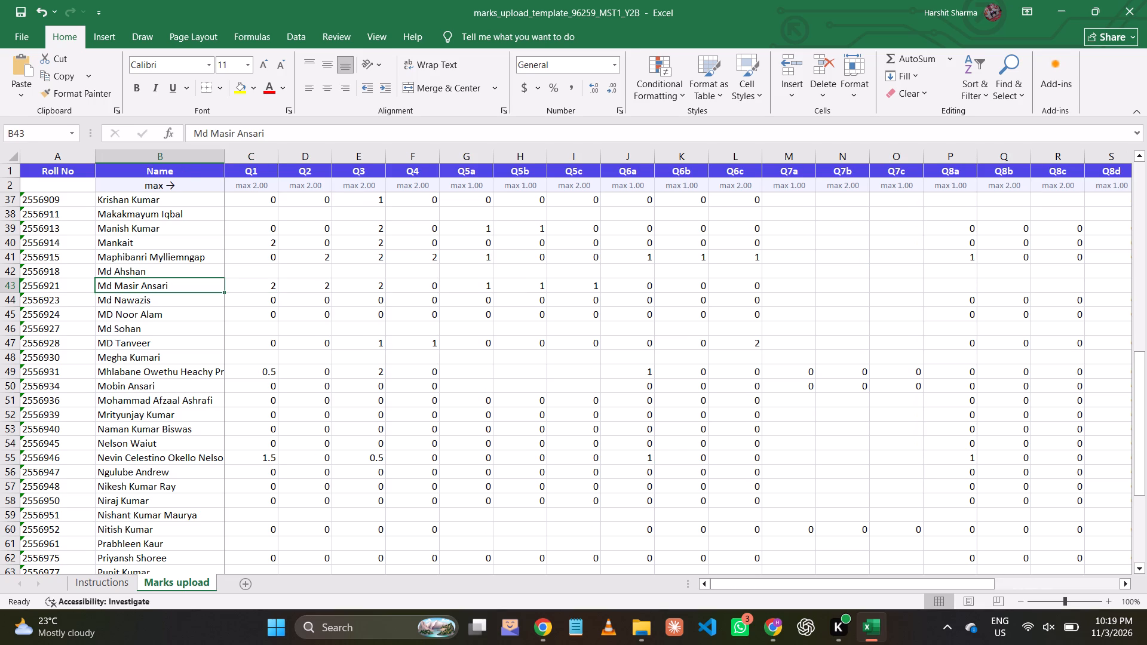
pyautogui.press('Right')
pyautogui.press('Right')
pyautogui.press('Right')
pyautogui.press('Right')
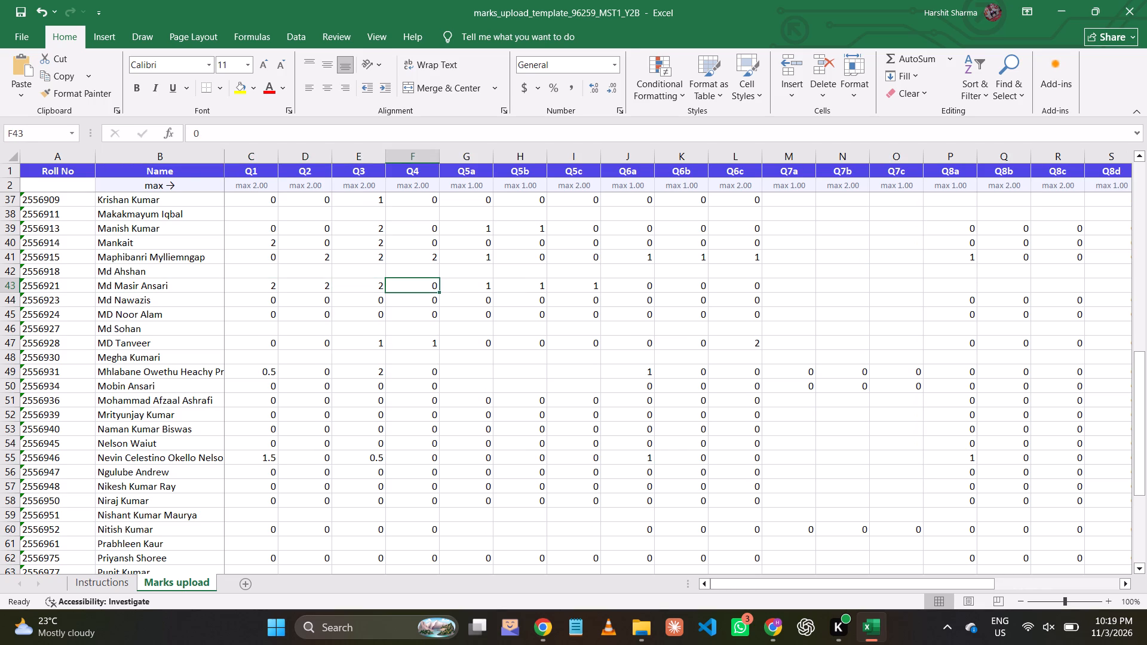
pyautogui.press('Right')
pyautogui.press('Right')
pyautogui.press('Right')
pyautogui.press('Right')
pyautogui.press('Down')
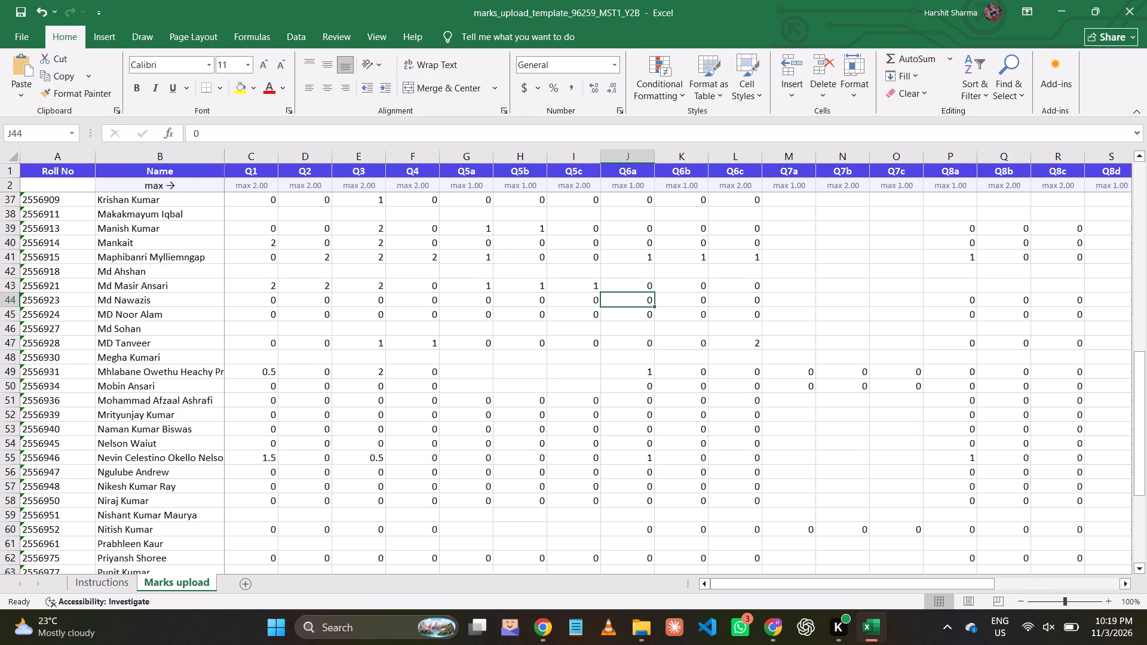
pyautogui.press('Up')
pyautogui.press('Up')
pyautogui.press('Left')
pyautogui.press('Left')
pyautogui.press('Left')
pyautogui.press('Left')
pyautogui.press('Down')
pyautogui.press('Down')
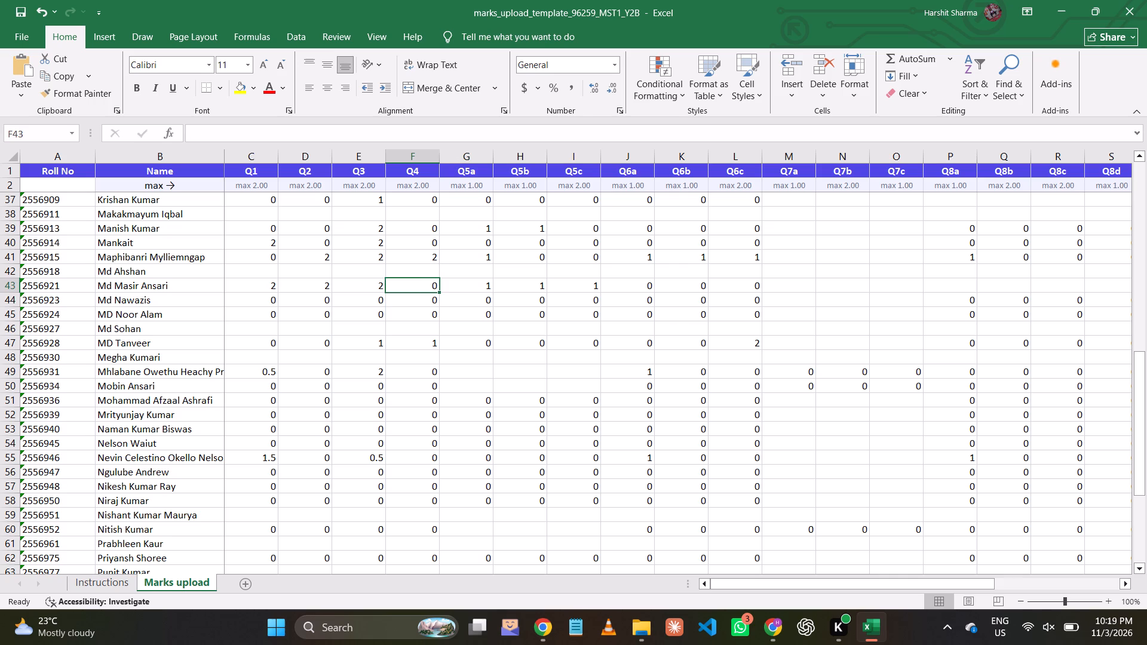
# Find the student in row 46 and enter 0 for Q1 and Q2, 2 for Q3, and 0 for Q4.
pyautogui.press('Down')
pyautogui.press('Down')
pyautogui.press('Left')
pyautogui.press('Left')
pyautogui.press('Left')
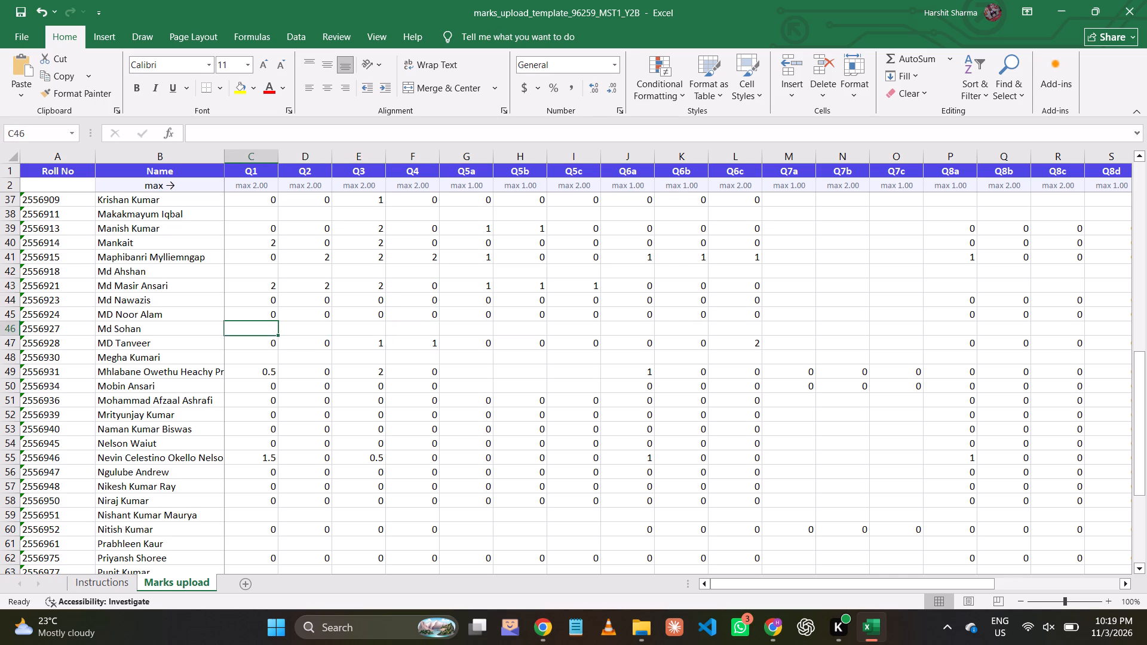
pyautogui.press('Right')
pyautogui.press('Down')
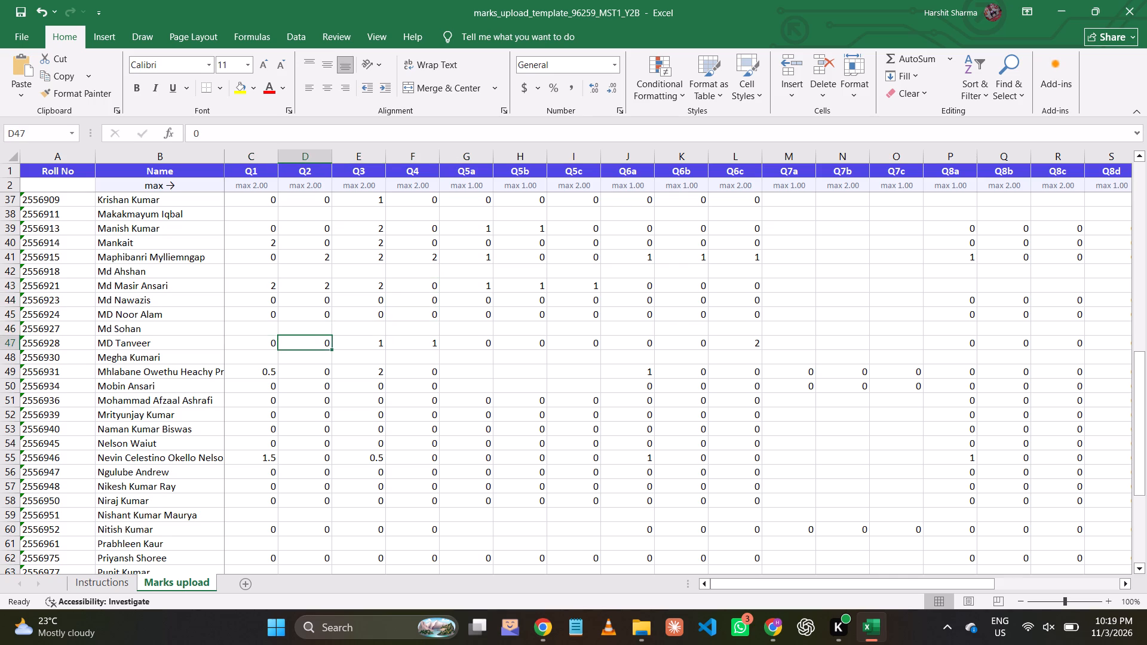
pyautogui.press('Left')
pyautogui.press('Up')
pyautogui.press('0')
pyautogui.press('Right')
pyautogui.press('0')
pyautogui.press('Right')
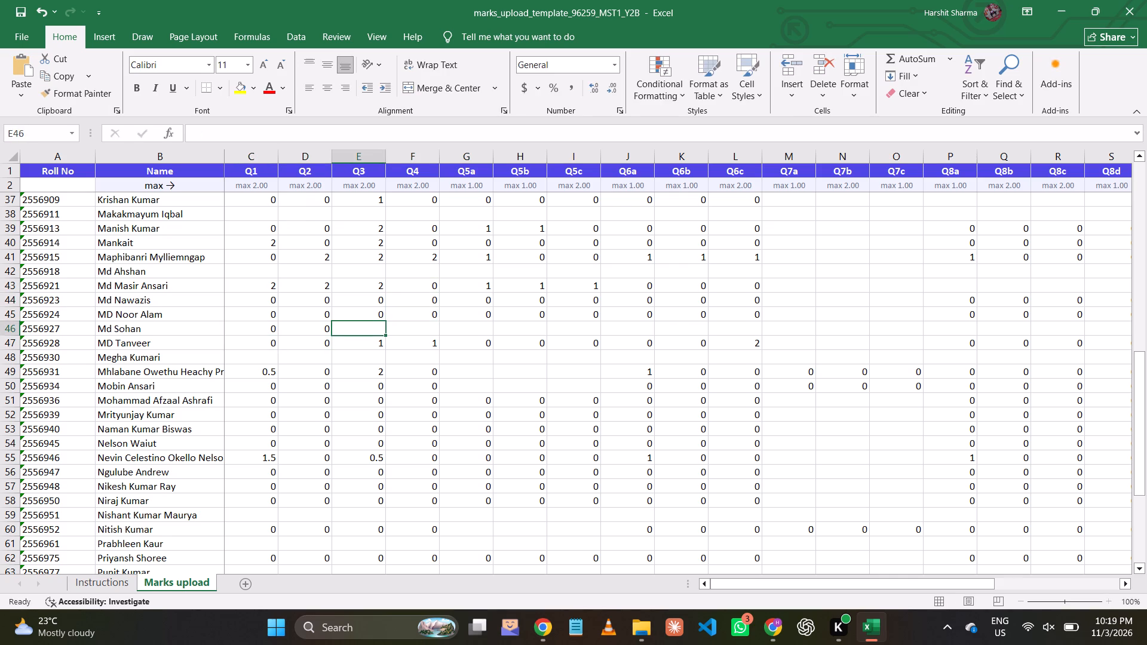
pyautogui.press('2')
pyautogui.press('Right')
pyautogui.press('0')
pyautogui.press('Right')
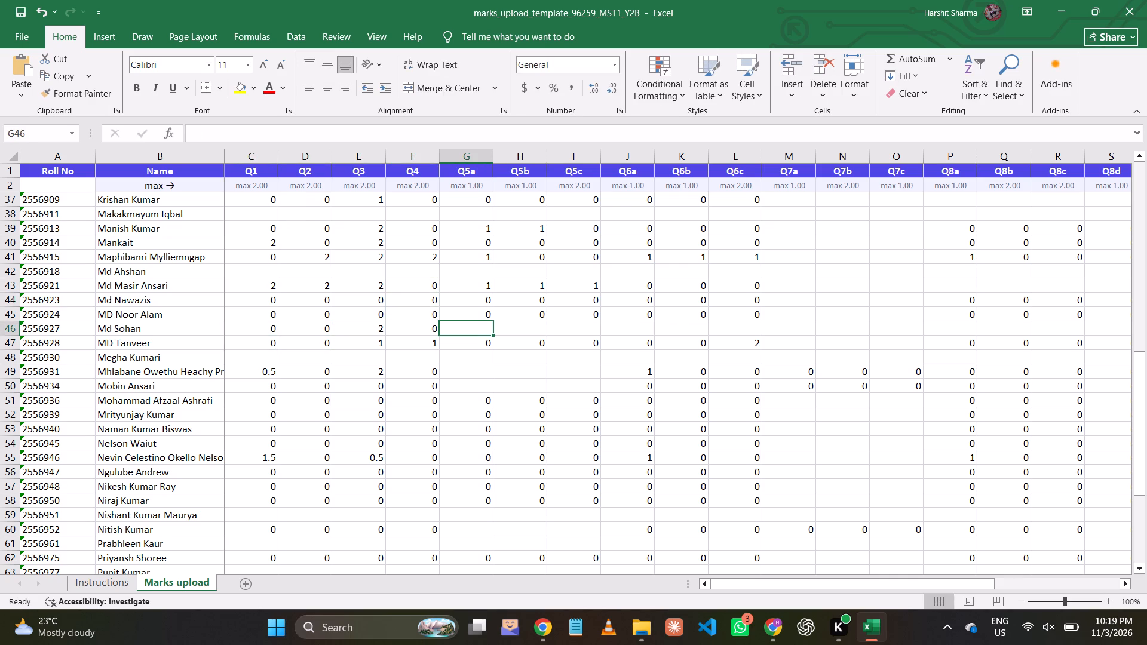
# Fill in the question 5 marks for row 46 with 1 for Q5a and Q5b, and 0 for Q5c.
pyautogui.press('1')
pyautogui.press('Right')
pyautogui.press('1')
pyautogui.press('Right')
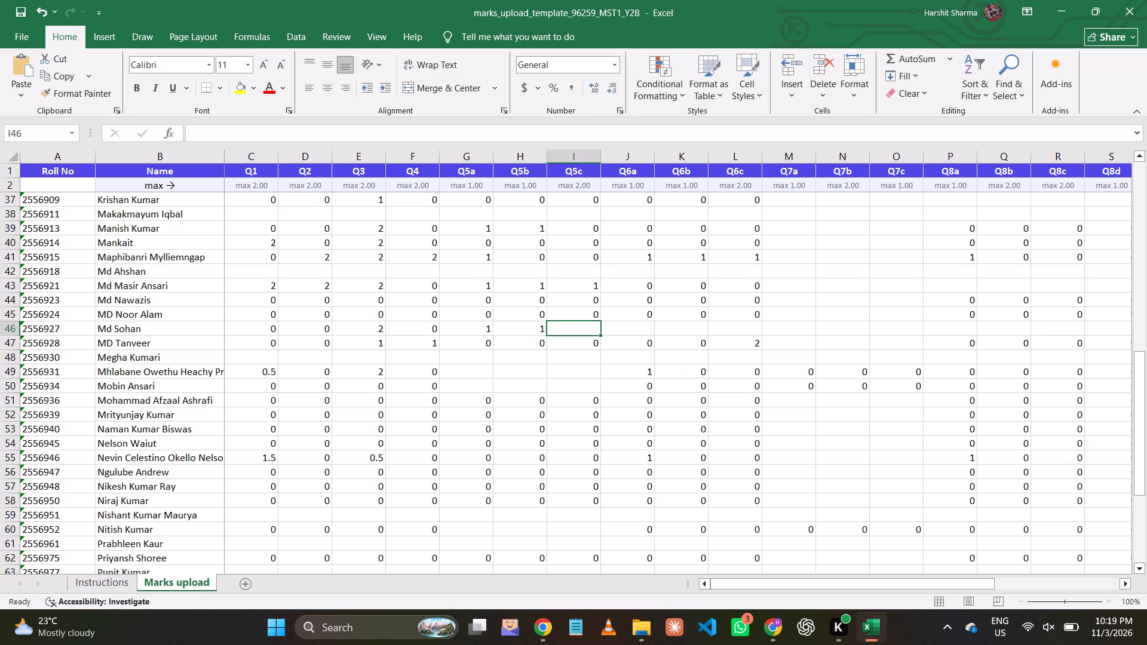
pyautogui.press('0')
pyautogui.press('Right')
# Enter 0 for Q6a, Q6b and Q6c in row 46.
pyautogui.press('0')
pyautogui.press('Right')
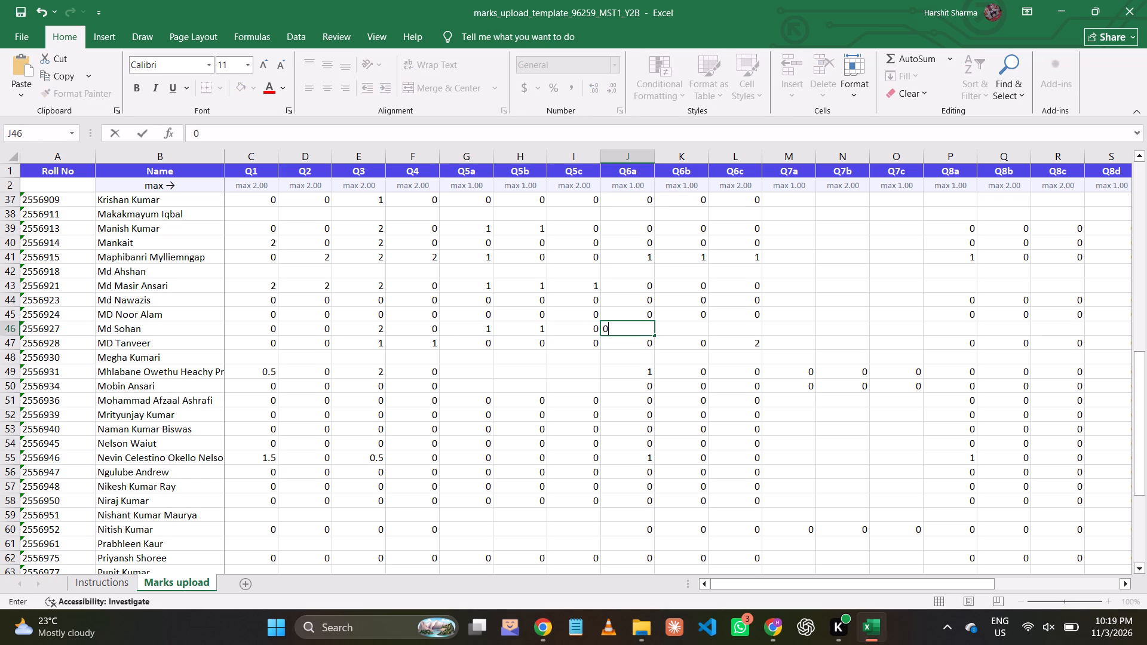
pyautogui.press('0')
pyautogui.press('Right')
pyautogui.press('0')
pyautogui.press('Right')
# Leave Q7 and Q9 blank in row 46, enter 0 for Q8a through Q8e, and save the workbook.
pyautogui.press('Right')
pyautogui.press('Right')
pyautogui.press('Right')
pyautogui.press('0')
pyautogui.press('Right')
pyautogui.press('0')
pyautogui.press('Right')
pyautogui.press('0')
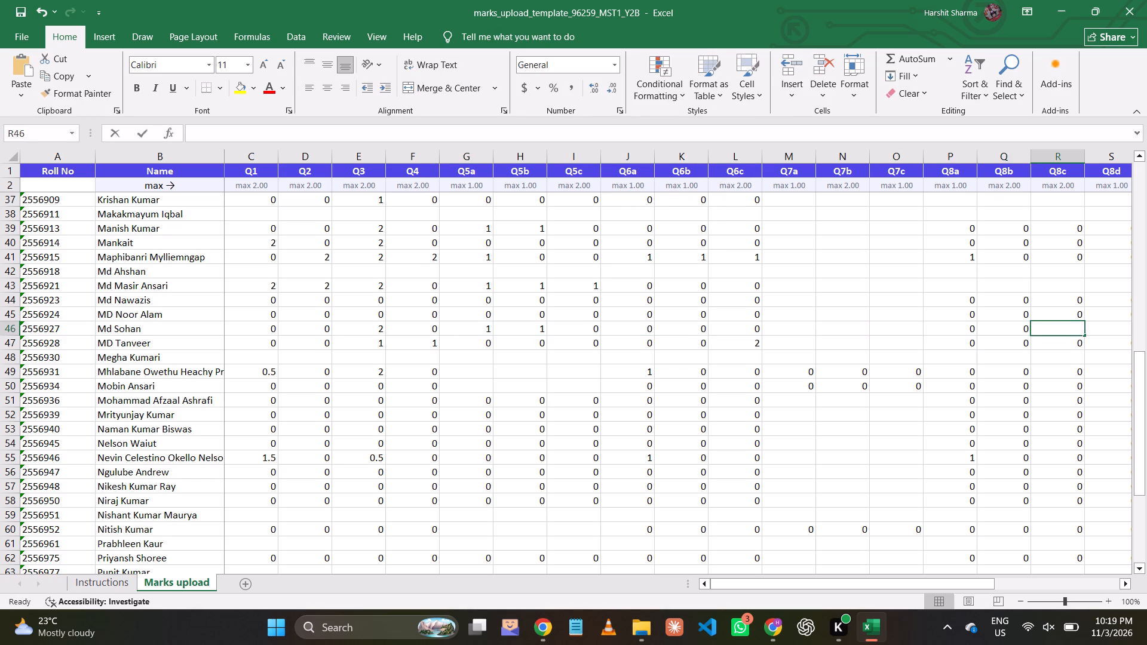
pyautogui.press('Right')
pyautogui.press('0')
pyautogui.press('Right')
pyautogui.press('0')
pyautogui.press('Right')
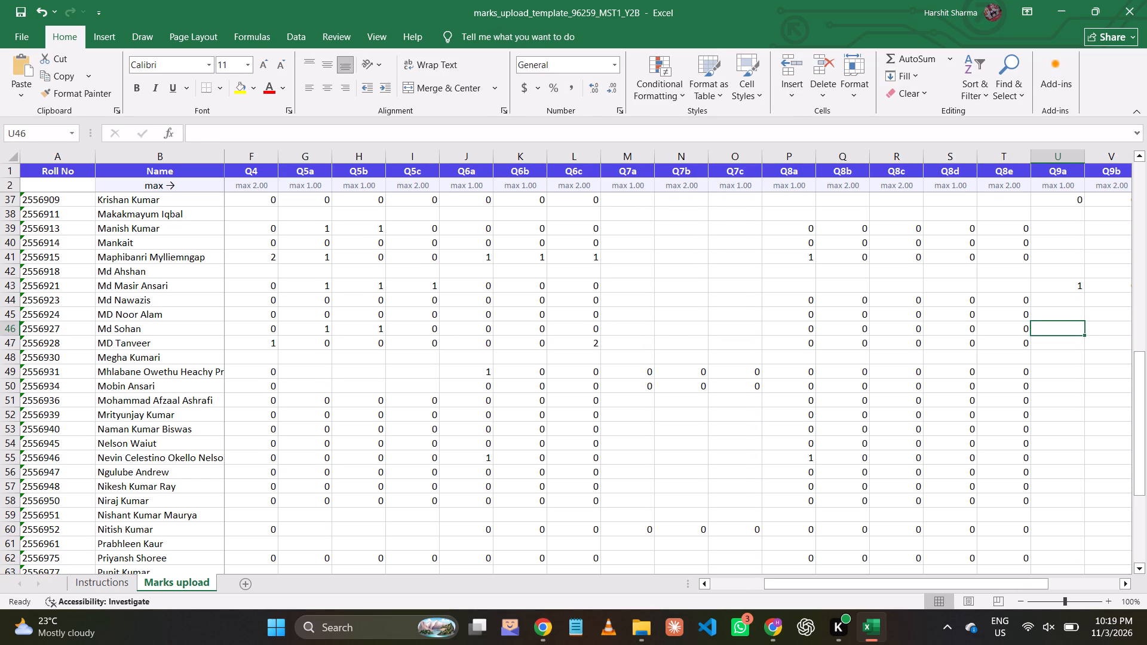
pyautogui.hotkey('ctrl', 's')
# Find the student in row 63 and enter 0 for Q1, Q2, Q3 and Q4.
pyautogui.press('Left')
pyautogui.press('Left')
pyautogui.press('Left')
pyautogui.press('Left')
pyautogui.press('Left')
pyautogui.press('Left')
pyautogui.press('Left')
pyautogui.press('Left')
pyautogui.press('Left')
pyautogui.press('Left')
pyautogui.press('Left')
pyautogui.press('Left')
pyautogui.press('Left')
pyautogui.press('Left')
pyautogui.press('Left')
pyautogui.press('Left')
pyautogui.press('Left')
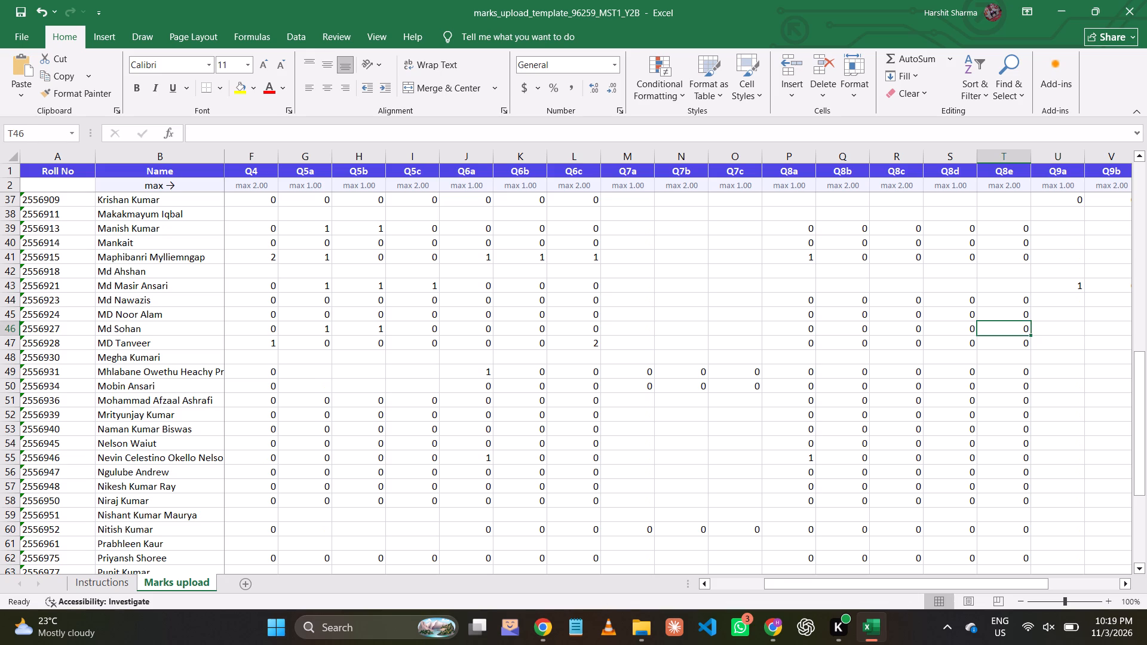
pyautogui.press('Down')
pyautogui.press('Down')
pyautogui.press('Down')
pyautogui.press('Down')
pyautogui.press('Down')
pyautogui.press('Down')
pyautogui.press('Down')
pyautogui.press('Down')
pyautogui.press('Down')
pyautogui.press('Down')
pyautogui.press('Down')
pyautogui.press('Down')
pyautogui.press('Down')
pyautogui.press('Down')
pyautogui.press('Down')
pyautogui.press('Down')
pyautogui.press('Down')
pyautogui.press('Down')
pyautogui.press('Down')
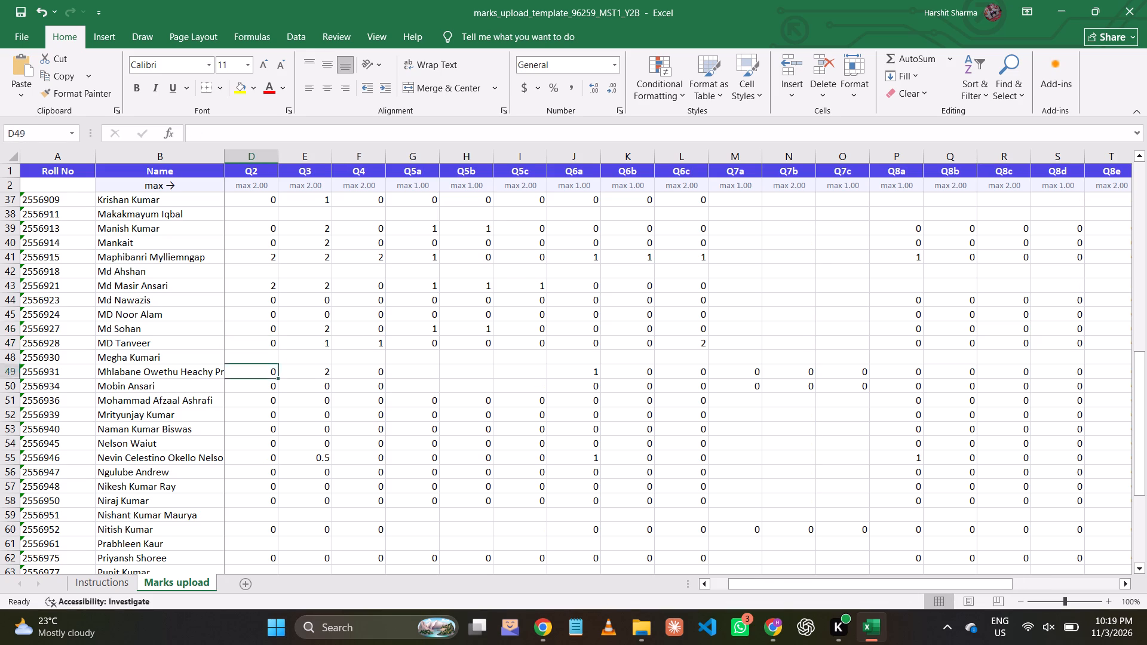
pyautogui.press('Up')
pyautogui.press('Up')
pyautogui.press('Left')
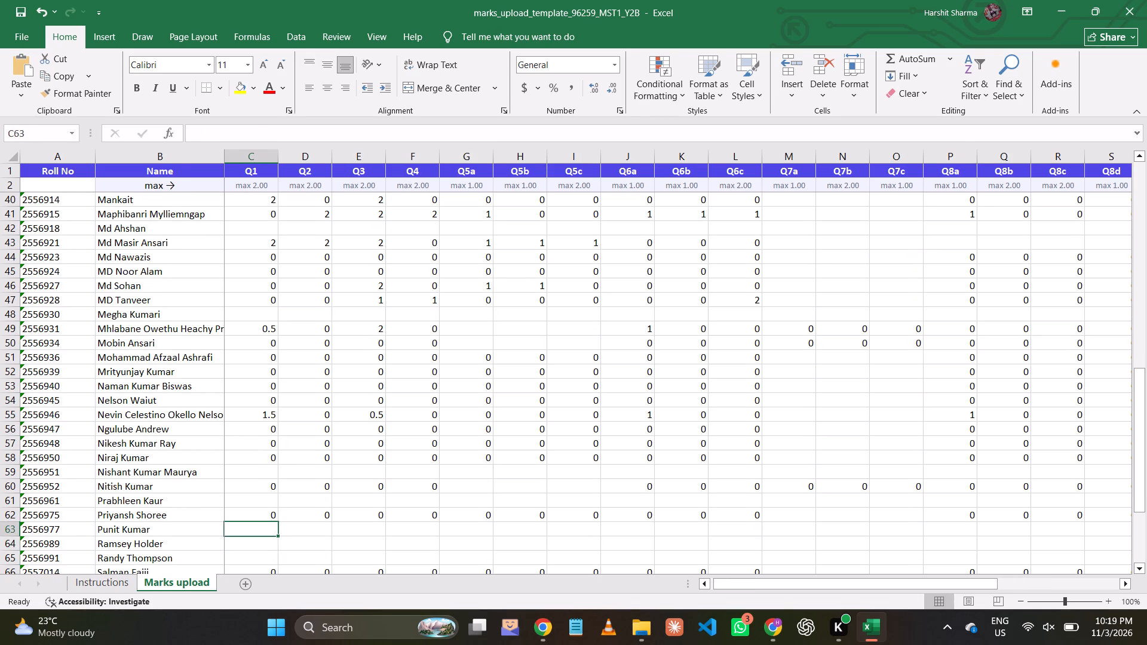
pyautogui.press('Left')
pyautogui.press('Left')
pyautogui.press('Right')
pyautogui.press('Right')
pyautogui.press('0')
pyautogui.press('Right')
pyautogui.press('0')
pyautogui.press('Right')
pyautogui.press('0')
pyautogui.press('Right')
pyautogui.press('0')
pyautogui.press('Right')
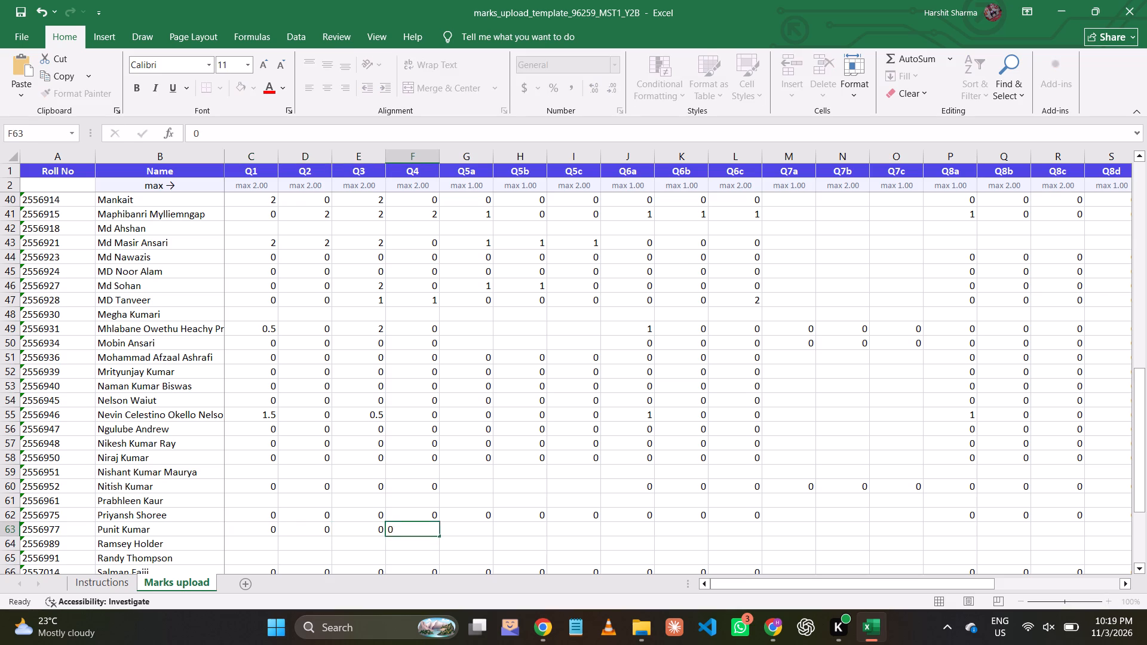
# Fill in the question 5 marks for row 63 with 0 each for Q5a, Q5b and Q5c.
pyautogui.press('0')
pyautogui.press('Right')
pyautogui.press('0')
pyautogui.press('Right')
pyautogui.press('0')
pyautogui.press('Right')
# Enter 0 for Q6a, Q6b and Q6c in row 63.
pyautogui.press('0')
pyautogui.press('Right')
pyautogui.press('0')
pyautogui.press('Right')
pyautogui.press('0')
pyautogui.press('Right')
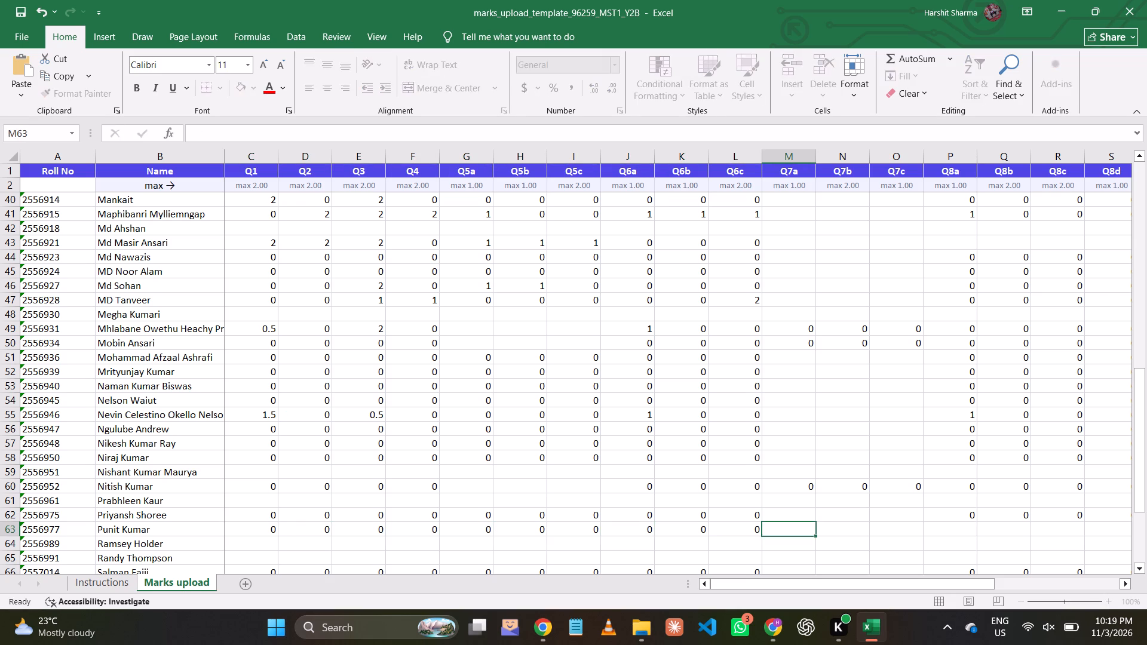
# Leave Q7a to Q7c blank in row 63 and enter 0 for Q8a through Q8e.
pyautogui.press('Right')
pyautogui.press('Right')
pyautogui.press('Right')
pyautogui.press('0')
pyautogui.press('Right')
pyautogui.press('0')
pyautogui.press('Right')
pyautogui.press('0')
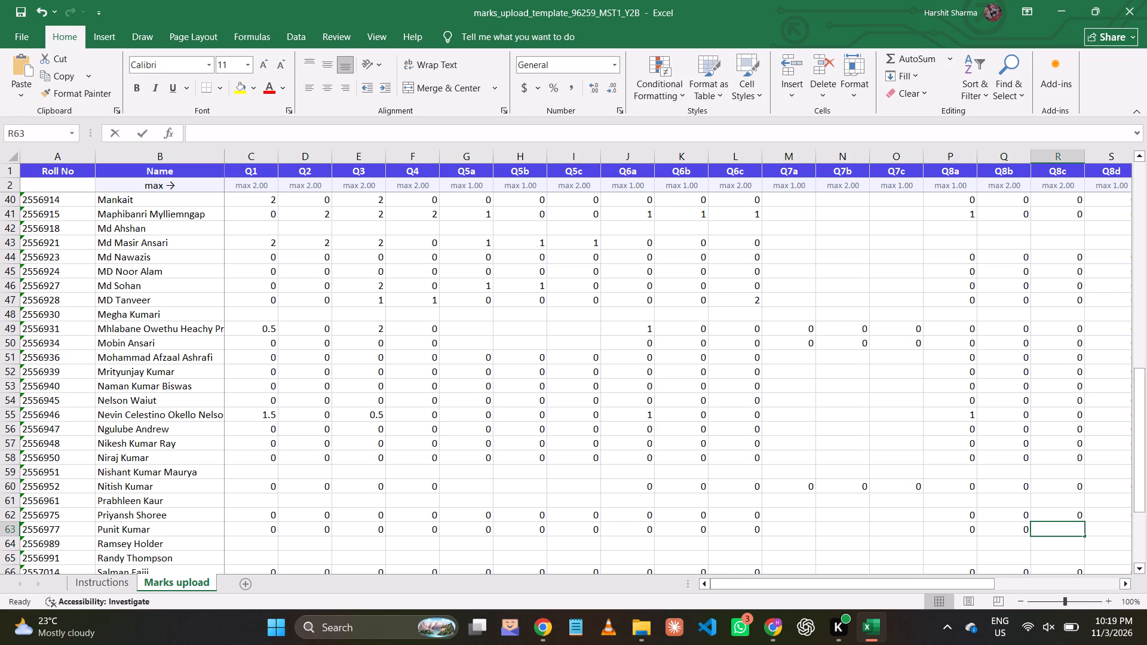
pyautogui.press('Right')
pyautogui.press('0')
pyautogui.press('Right')
pyautogui.press('0')
pyautogui.press('Right')
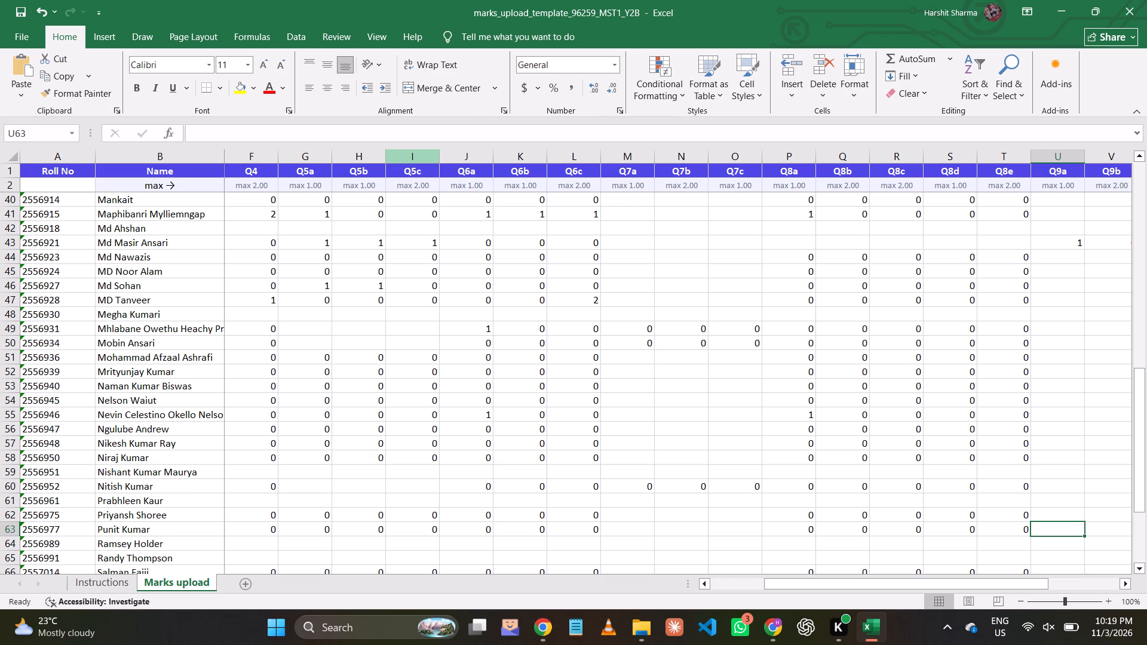
# Mark the students in rows 64 and 65 absent by entering AB in their Q1 cells.
pyautogui.press('Left')
pyautogui.press('Left')
pyautogui.press('Left')
pyautogui.press('Left')
pyautogui.press('Left')
pyautogui.press('Left')
pyautogui.press('Left')
pyautogui.press('Left')
pyautogui.press('Left')
pyautogui.press('Left')
pyautogui.press('Left')
pyautogui.press('Left')
pyautogui.press('Left')
pyautogui.press('Left')
pyautogui.press('Left')
pyautogui.press('Left')
pyautogui.press('Left')
pyautogui.press('Left')
pyautogui.press('Left')
pyautogui.press('Left')
pyautogui.press('Right')
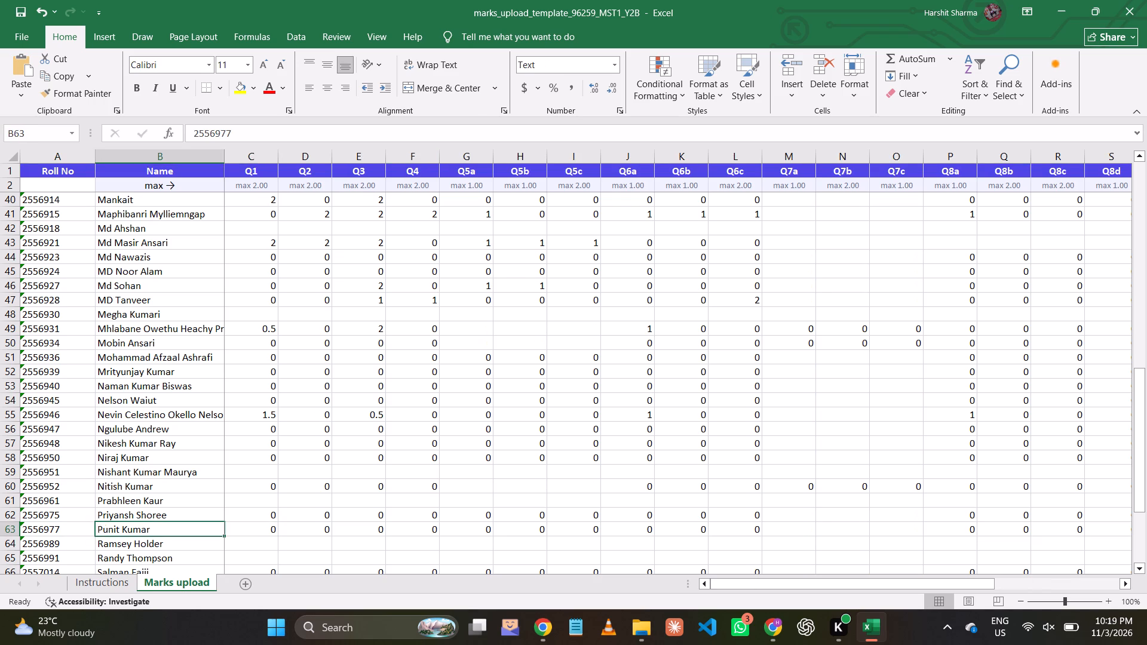
pyautogui.press('Right')
pyautogui.press('Down')
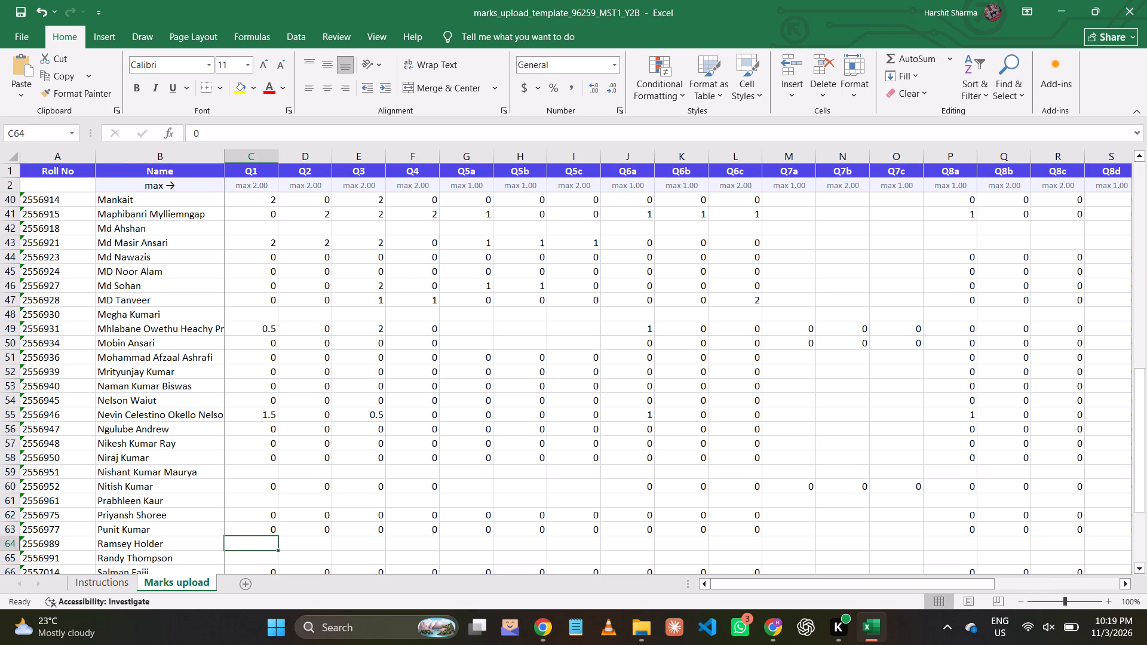
pyautogui.write('AB')
pyautogui.press('Down')
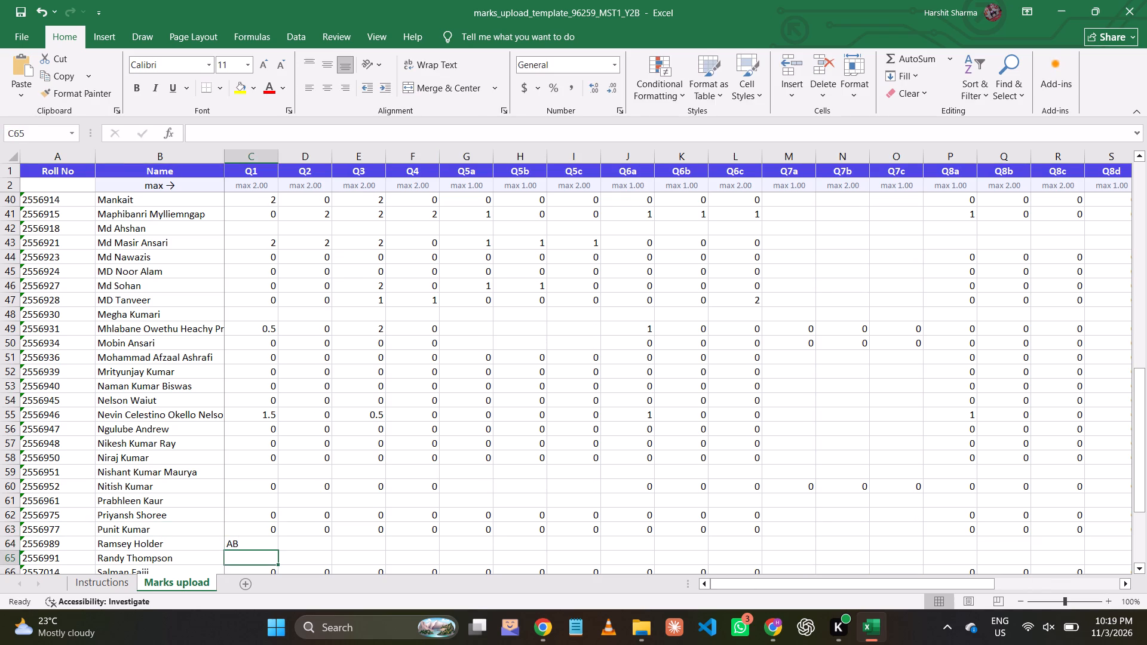
pyautogui.press('a')
pyautogui.press('b')
pyautogui.press('Down')
# Enter AB in the Q1 cells of the unmarked students in rows 68 and 72.
pyautogui.press('Down')
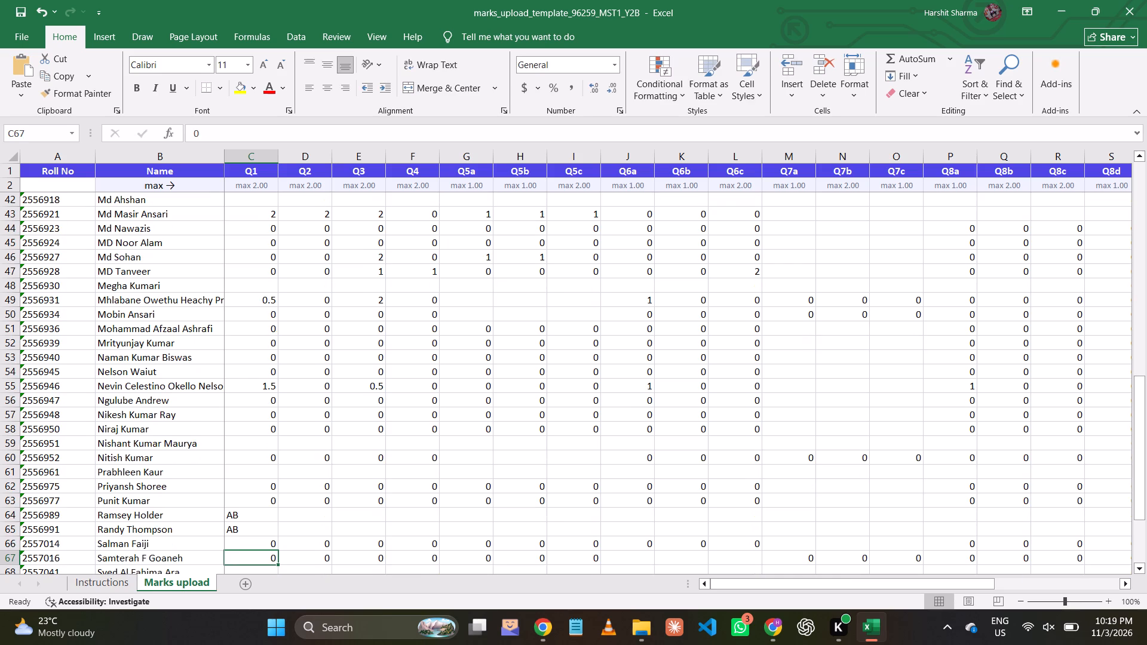
pyautogui.press('Down')
pyautogui.press('Down')
pyautogui.press('Up')
pyautogui.press('a')
pyautogui.press('Down')
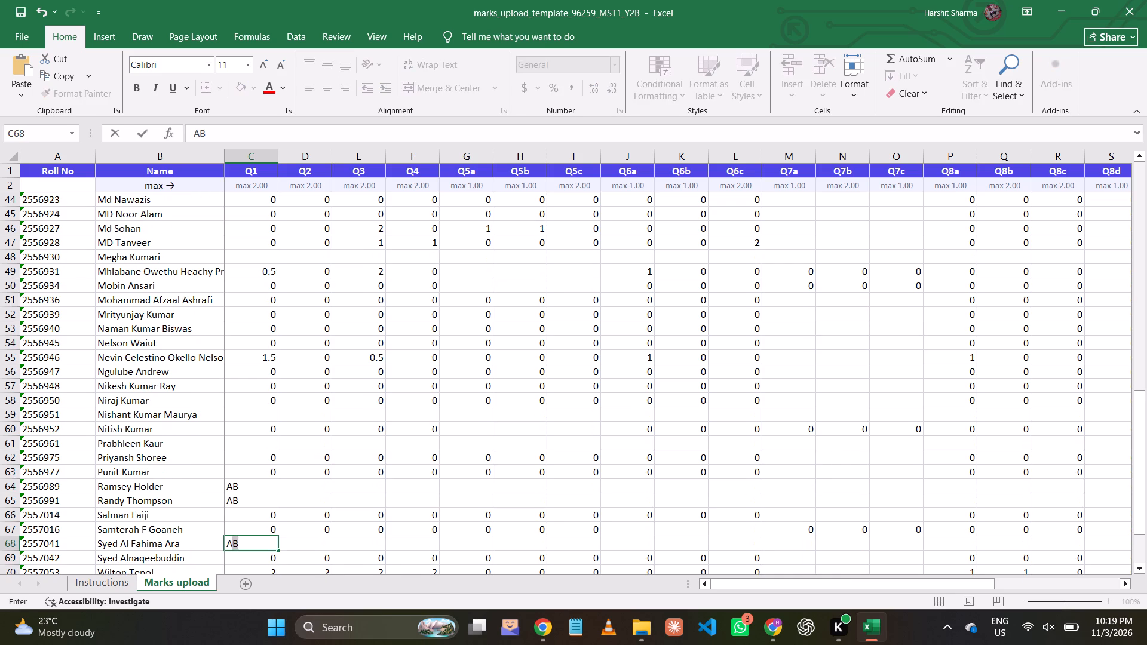
pyautogui.press('Down')
pyautogui.press('Down')
pyautogui.press('Down')
pyautogui.press('a')
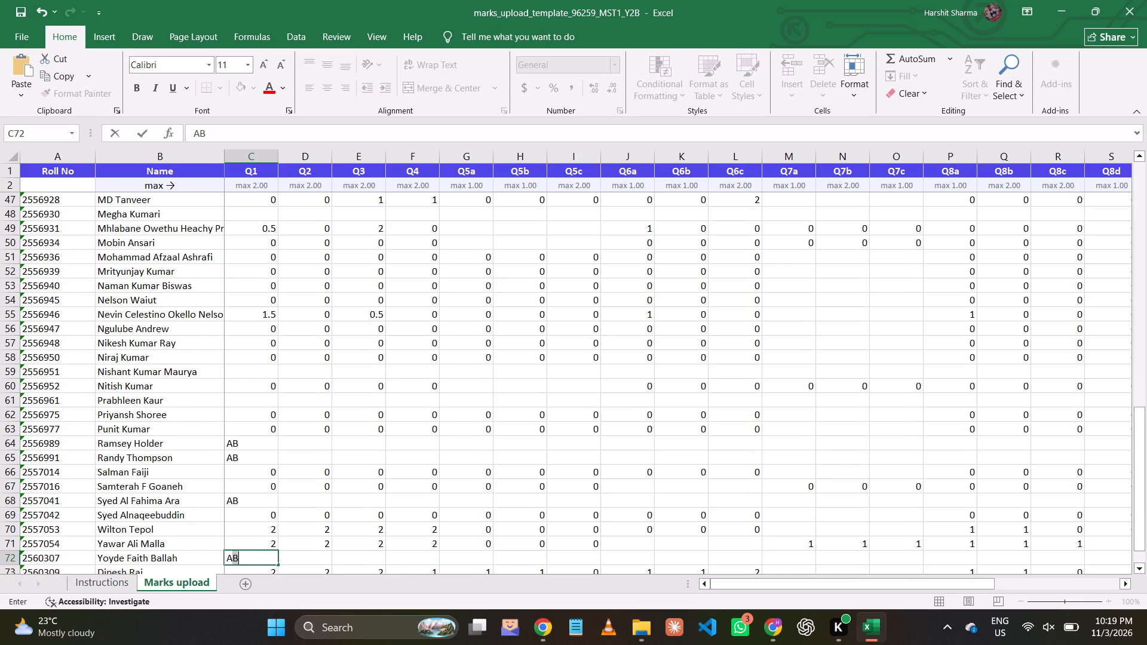
pyautogui.press('Down')
# Check the end of the student list, and enter AB in the blank Q1 cell of row 59.
pyautogui.press('Down')
pyautogui.press('Down')
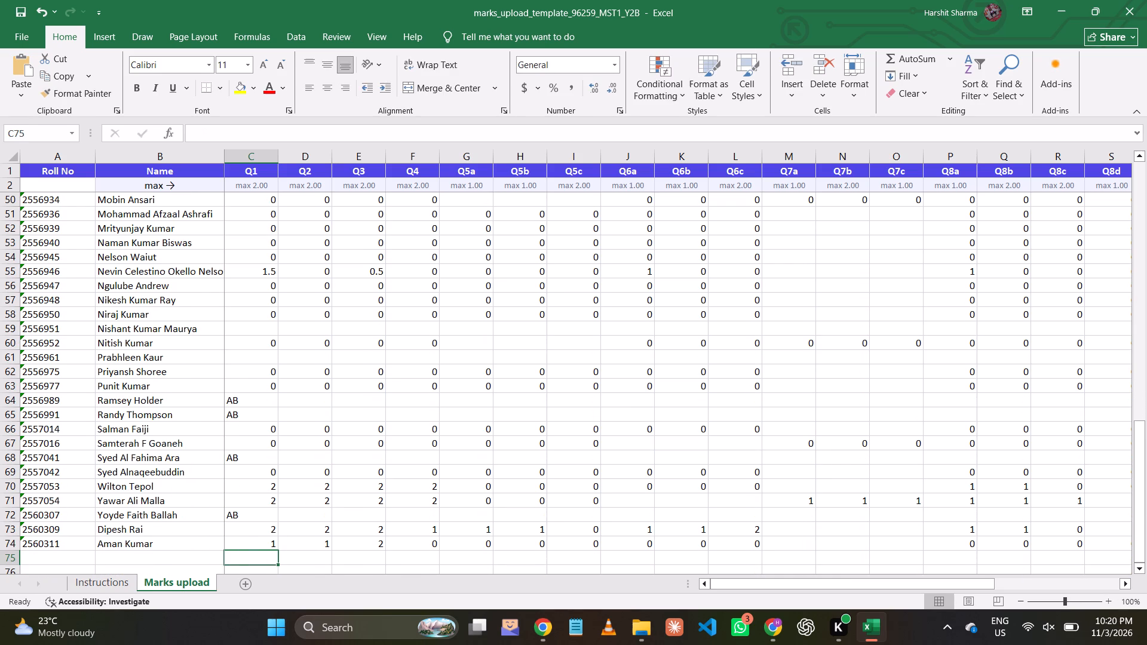
pyautogui.press('Down')
pyautogui.press('Up')
pyautogui.press('Up')
pyautogui.press('Up')
pyautogui.press('Up')
pyautogui.press('Up')
pyautogui.press('Up')
pyautogui.press('Up')
pyautogui.press('Up')
pyautogui.press('Up')
pyautogui.press('Up')
pyautogui.press('Up')
pyautogui.press('Up')
pyautogui.press('Up')
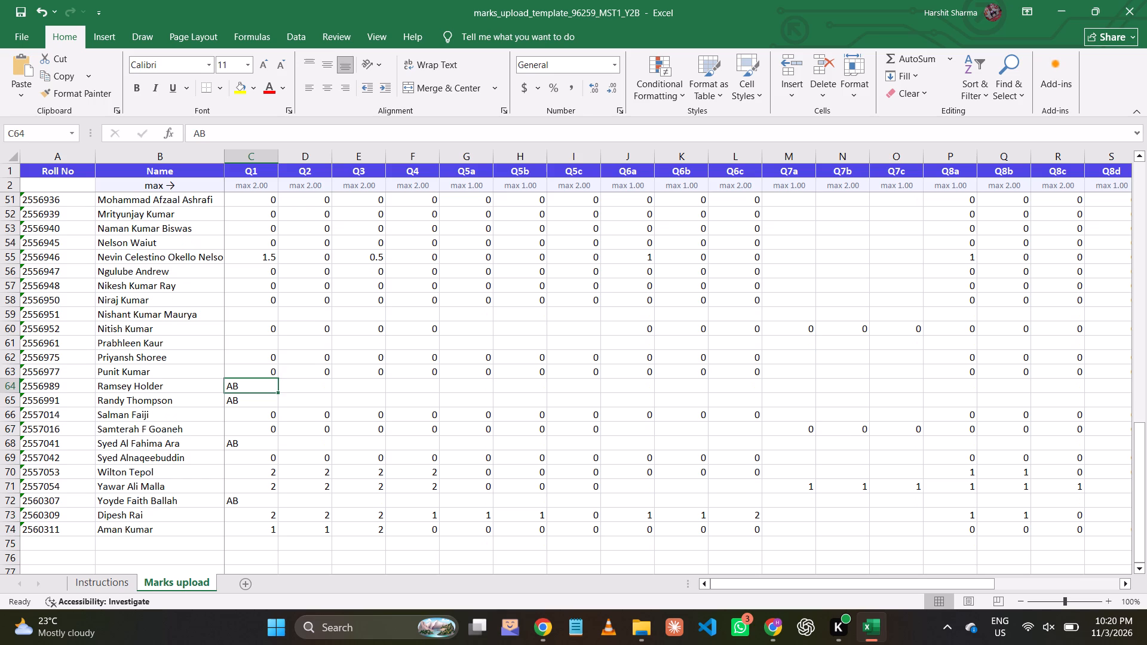
pyautogui.press('Up')
pyautogui.press('Up')
pyautogui.press('Up')
pyautogui.press('Up')
pyautogui.press('a')
pyautogui.press('Up')
# Enter AB in the Q1 cells of the unmarked students in rows 48 and 42.
pyautogui.press('Up')
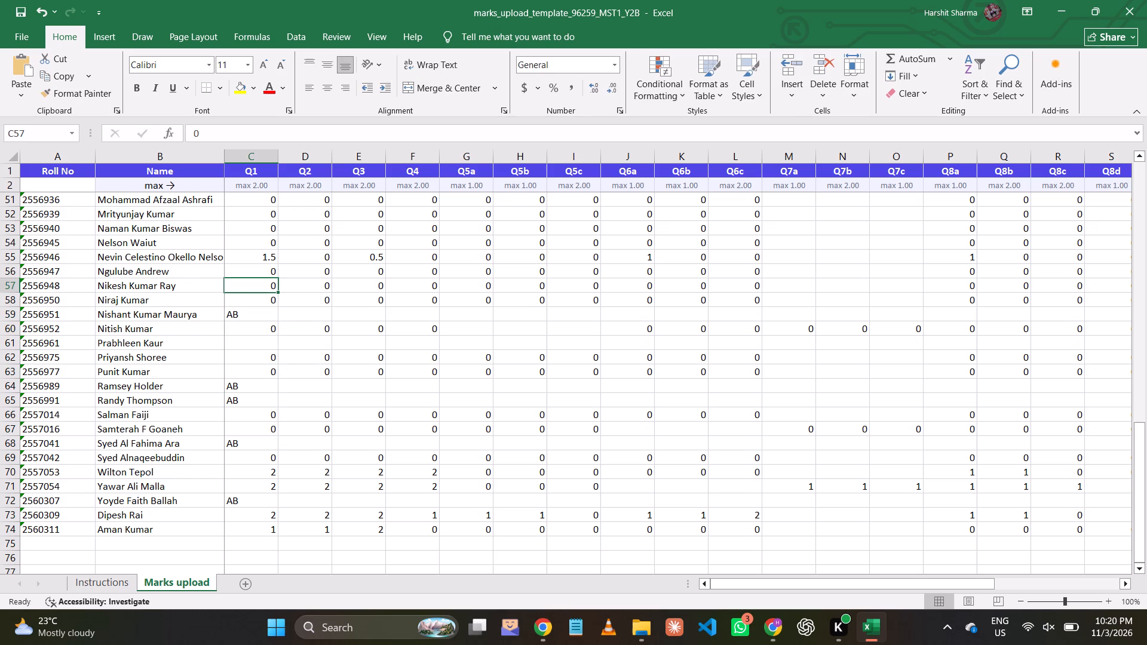
pyautogui.press('Up')
pyautogui.press('Up')
pyautogui.press('Up')
pyautogui.press('Up')
pyautogui.press('Up')
pyautogui.press('Up')
pyautogui.press('Up')
pyautogui.press('Up')
pyautogui.press('Up')
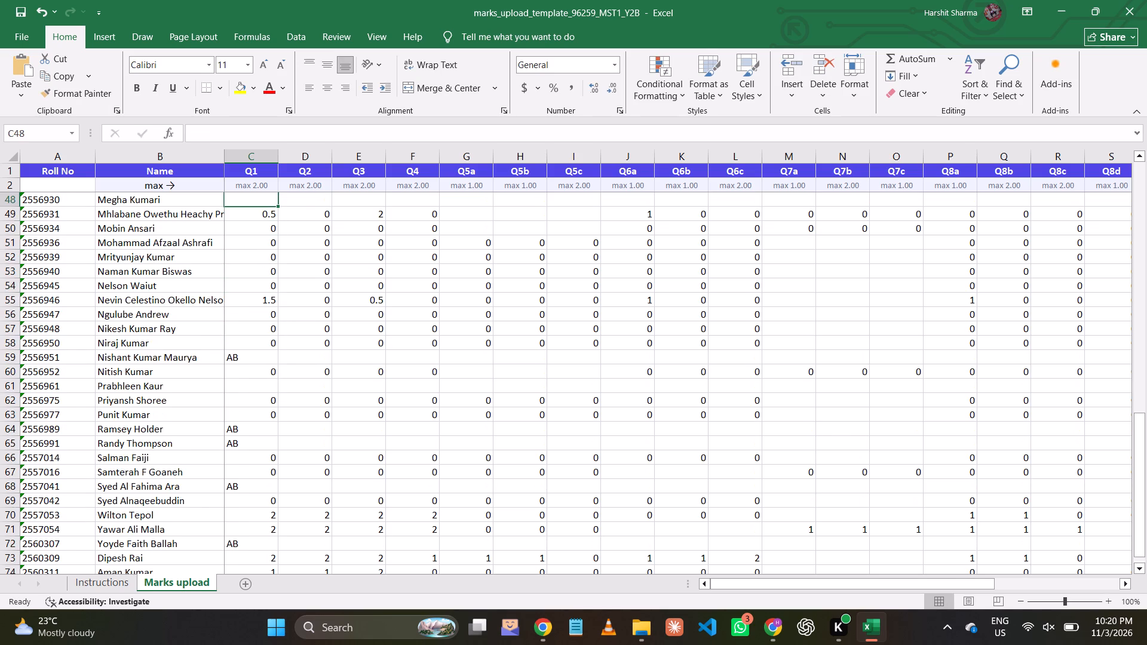
pyautogui.press('Up')
pyautogui.press('Down')
pyautogui.press('a')
pyautogui.press('b')
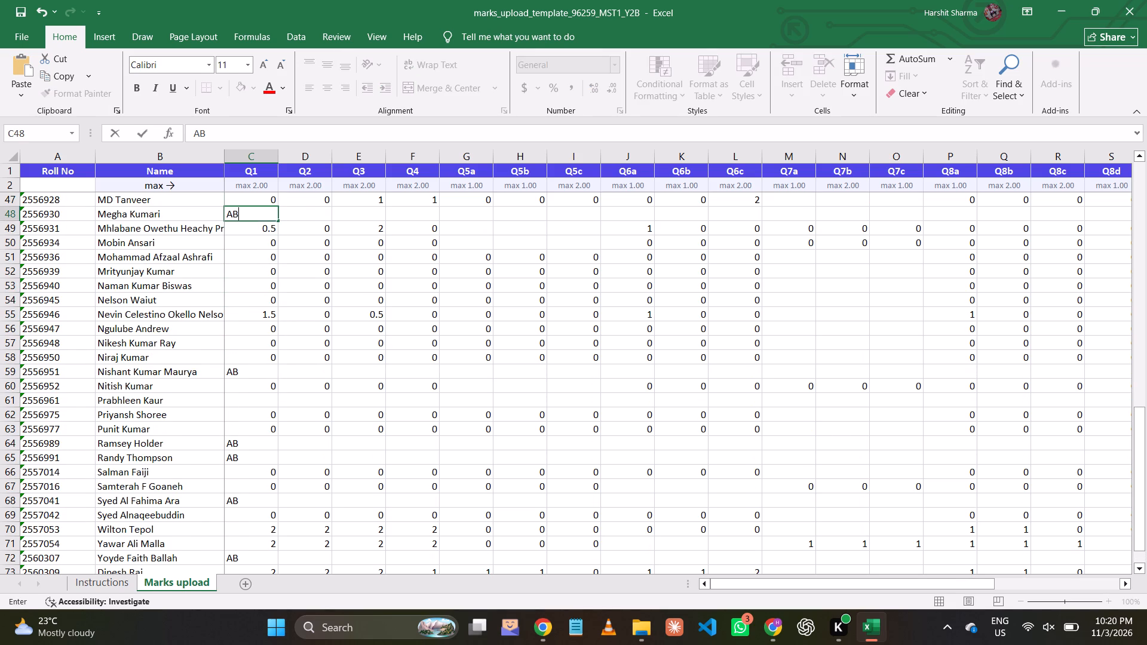
pyautogui.press('Up')
pyautogui.press('Up')
pyautogui.press('Up')
pyautogui.press('Up')
pyautogui.press('Up')
pyautogui.press('Up')
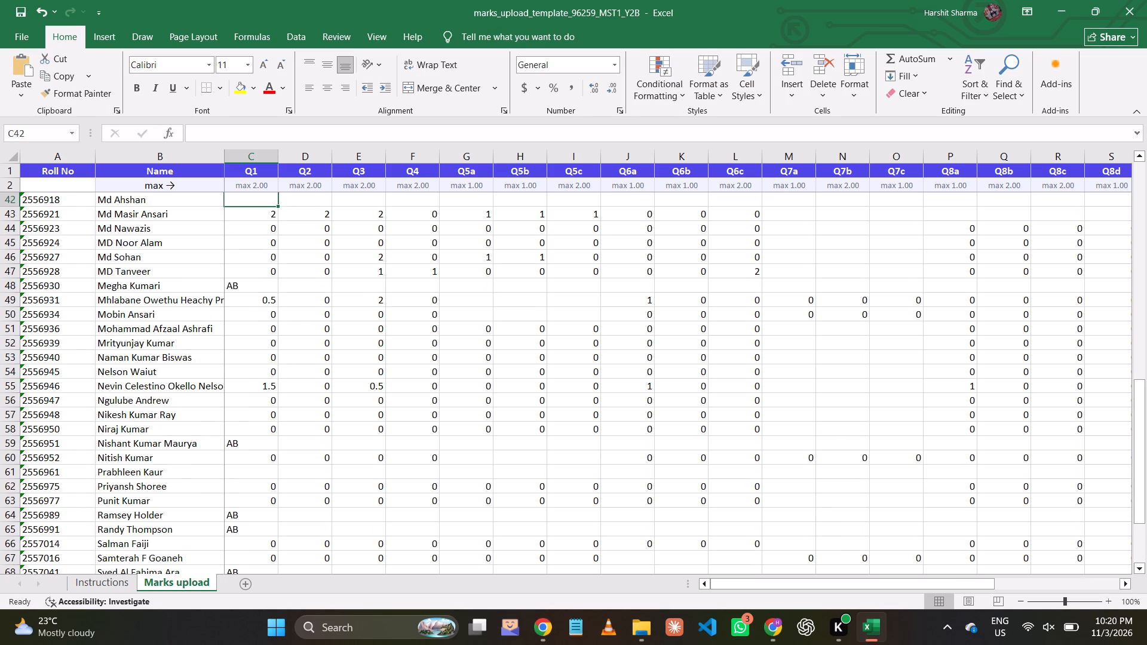
pyautogui.press('Up')
pyautogui.press('Down')
pyautogui.press('a')
pyautogui.press('Up')
# Enter AB in the Q1 cells of the unmarked students in rows 38 and 34.
pyautogui.press('Up')
pyautogui.press('Up')
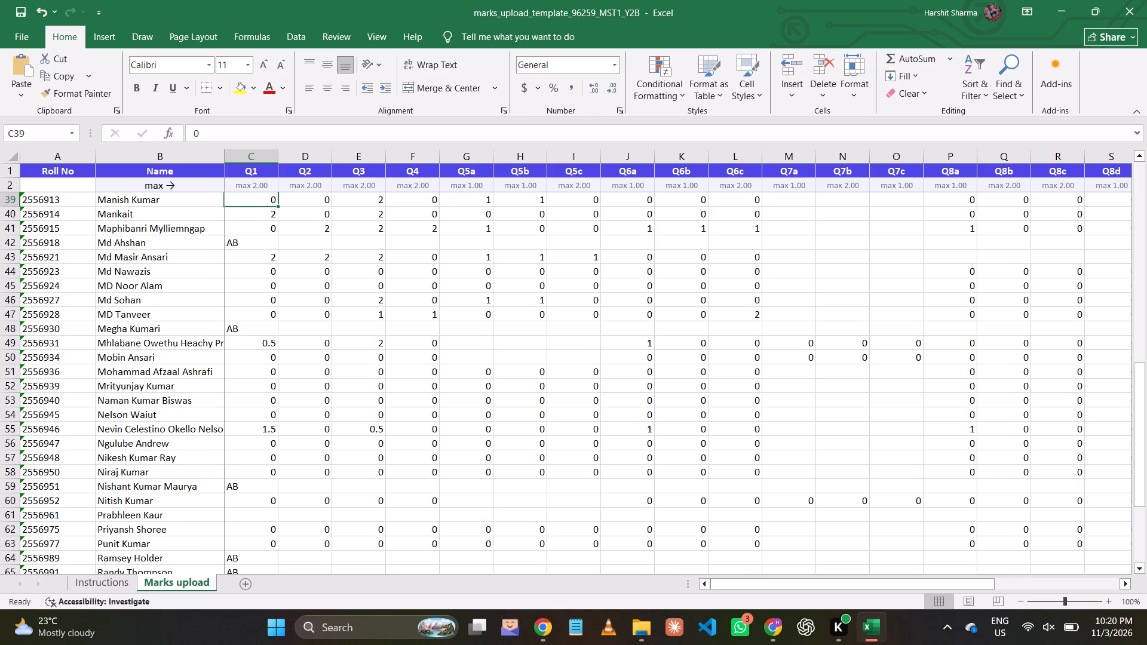
pyautogui.press('Up')
pyautogui.press('a')
pyautogui.press('Up')
pyautogui.press('Up')
pyautogui.press('Up')
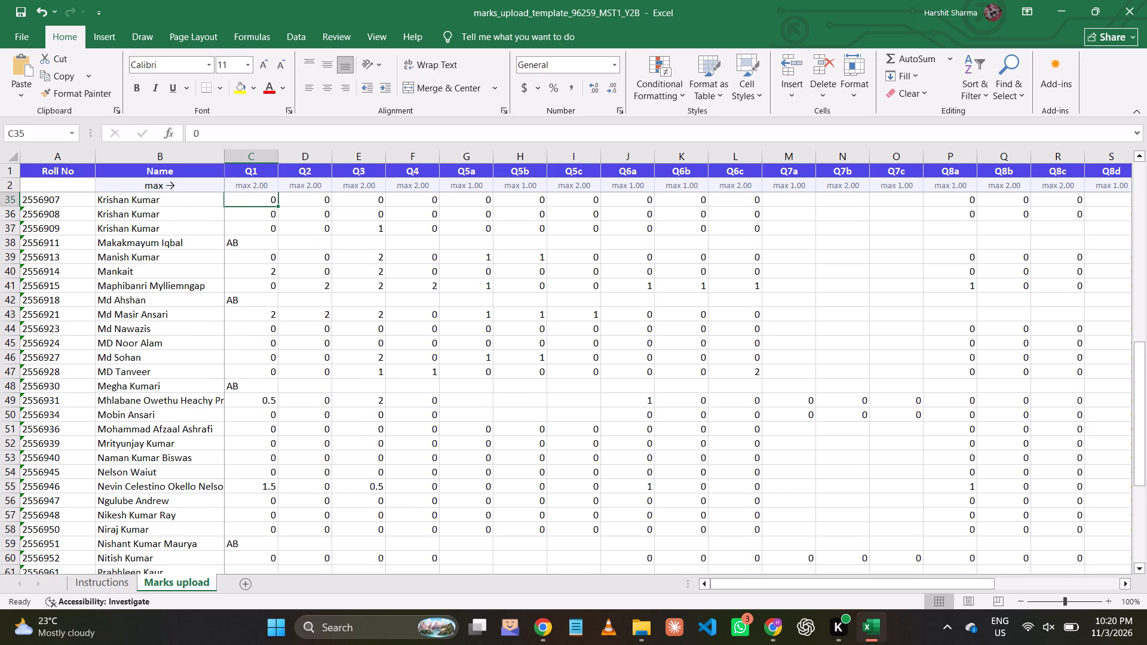
pyautogui.press('Up')
pyautogui.press('Up')
pyautogui.press('Down')
pyautogui.press('a')
pyautogui.press('Up')
# Enter AB in the Q1 cells of the unmarked students in rows 30 and 21.
pyautogui.press('Up')
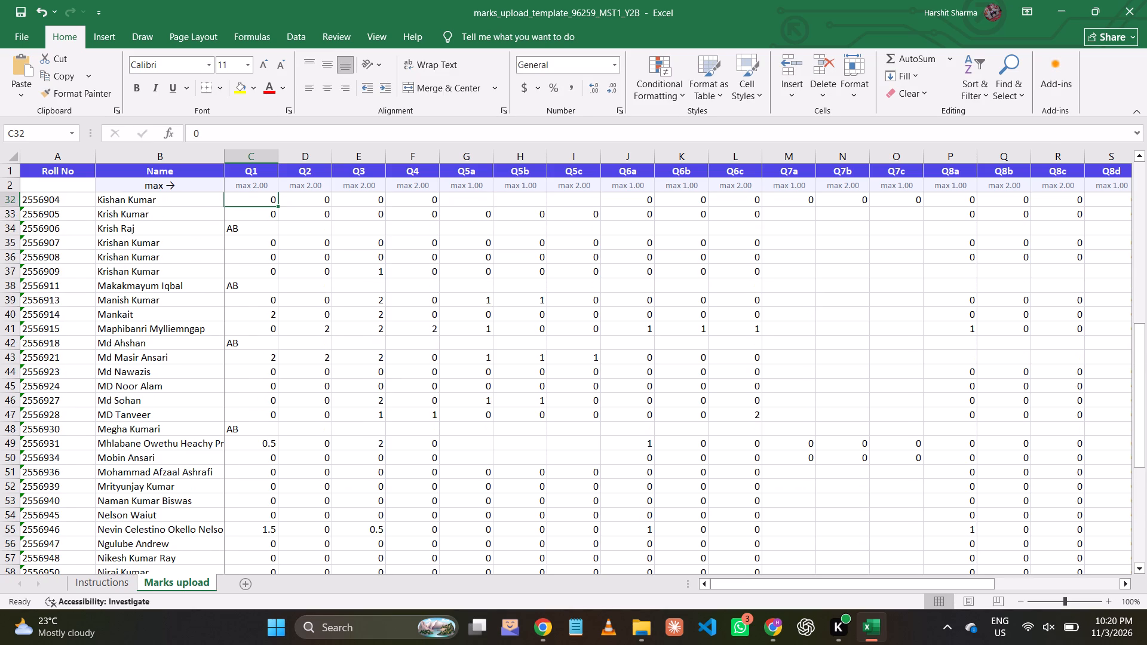
pyautogui.press('Up')
pyautogui.press('Up')
pyautogui.press('a')
pyautogui.press('Up')
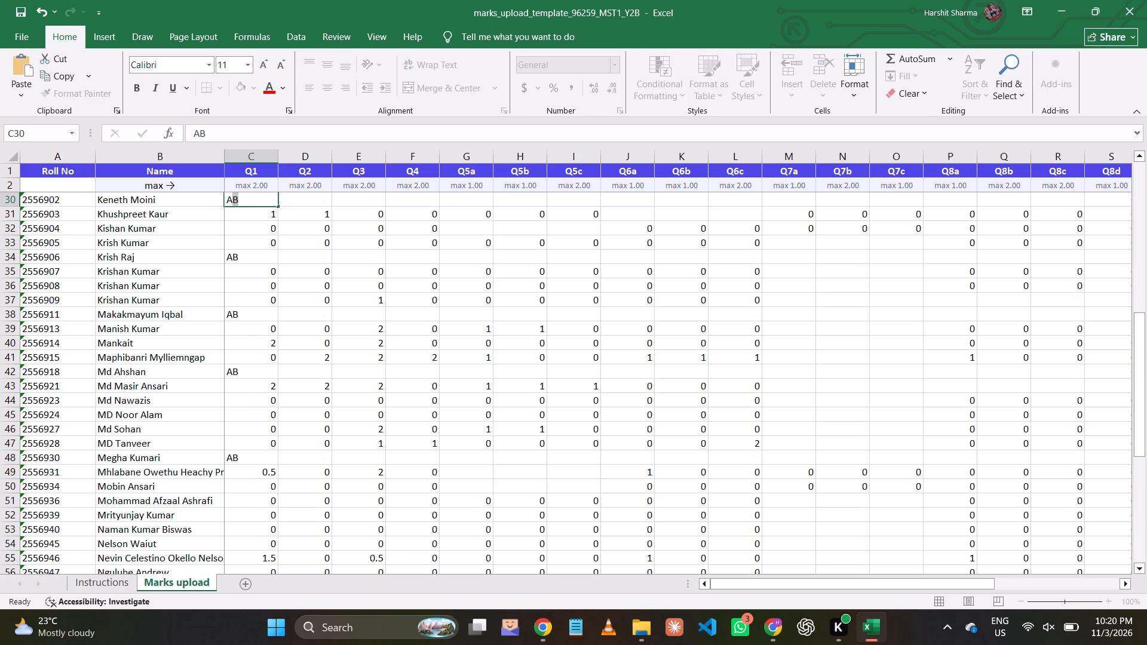
pyautogui.press('Up')
pyautogui.press('Up')
pyautogui.press('Up')
pyautogui.press('Up')
pyautogui.press('Up')
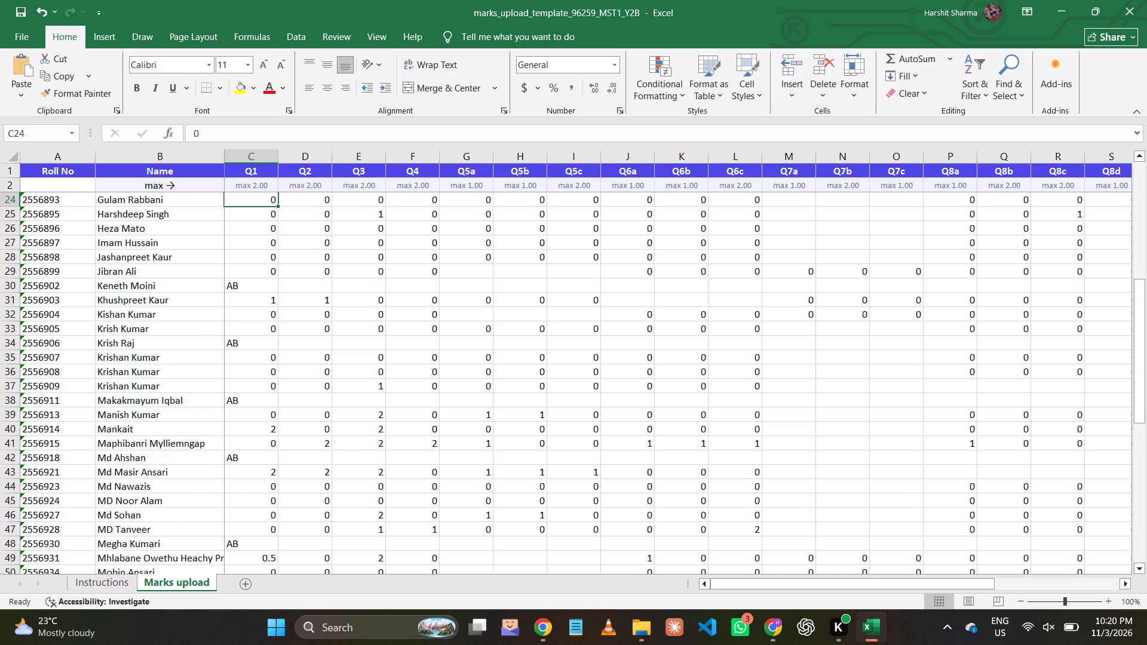
pyautogui.press('Up')
pyautogui.press('Up')
pyautogui.press('Up')
pyautogui.press('a')
pyautogui.press('Up')
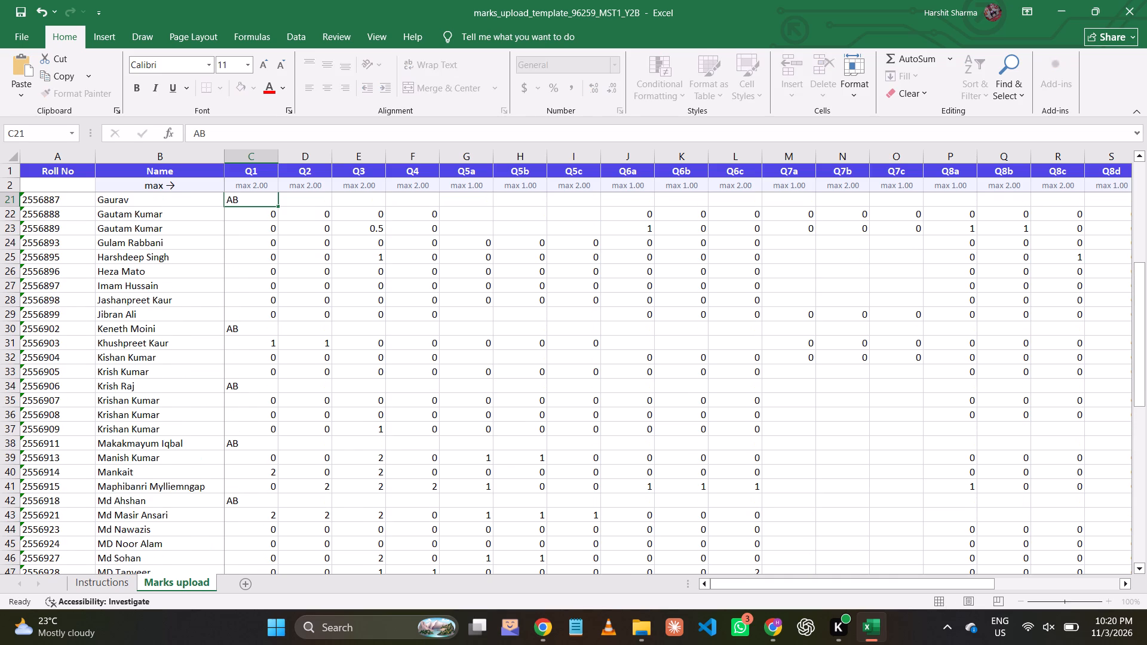
# Enter AB in the Q1 cells of the unmarked students in rows 15 and 9.
pyautogui.press('Up')
pyautogui.press('Up')
pyautogui.press('Up')
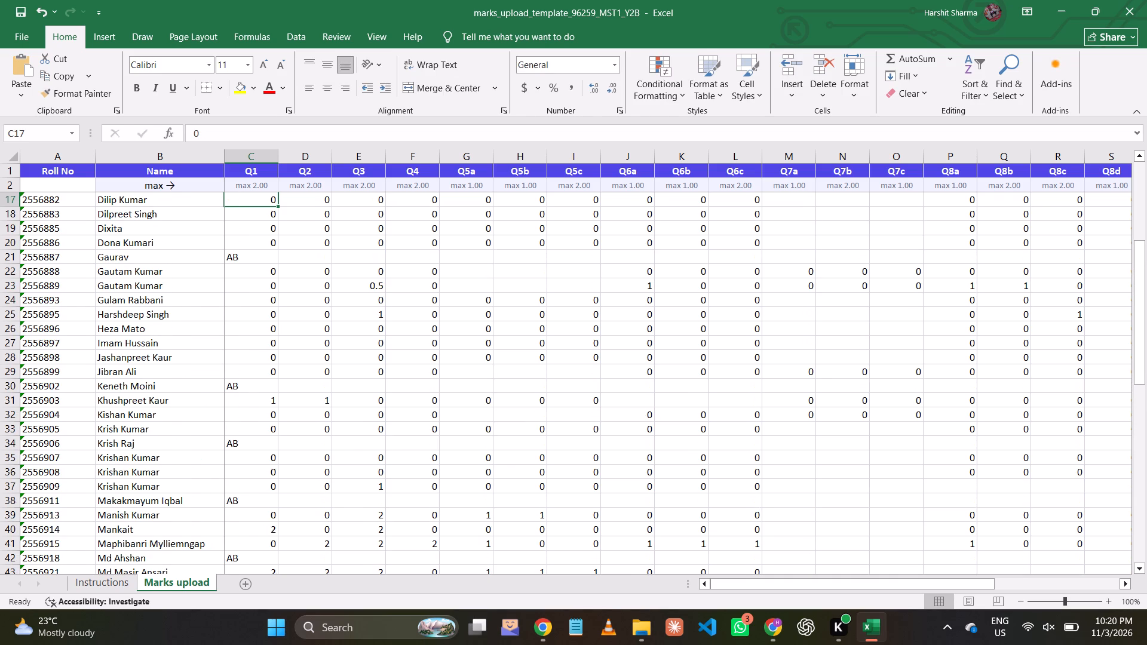
pyautogui.press('Up')
pyautogui.press('Up')
pyautogui.press('a')
pyautogui.press('Up')
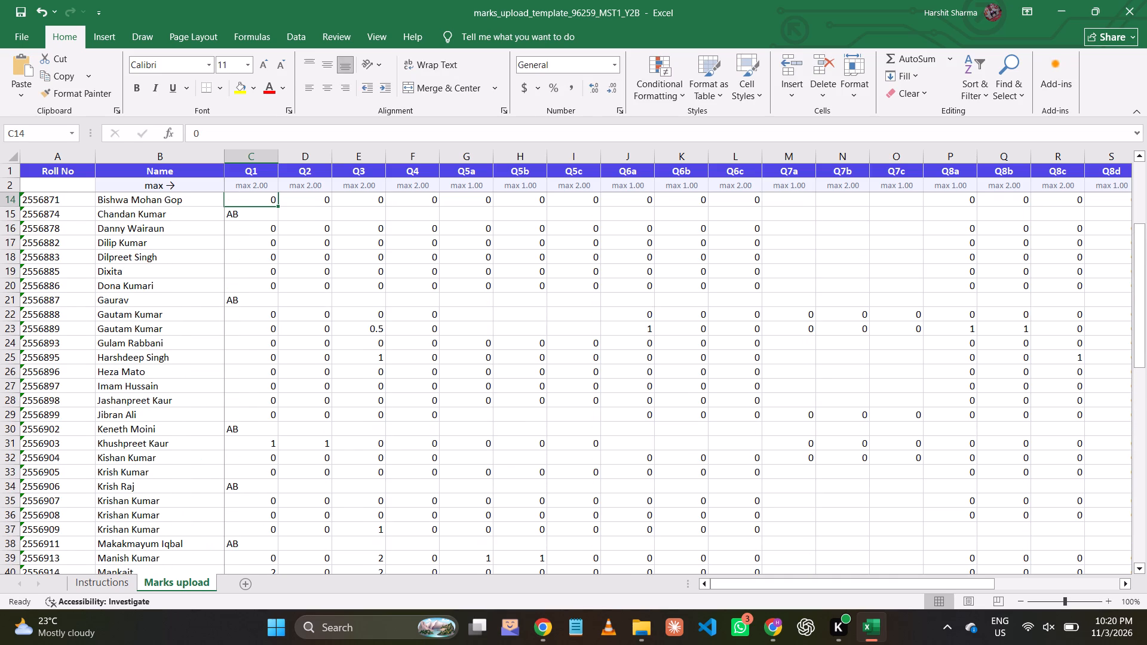
pyautogui.press('Up')
pyautogui.press('Up')
pyautogui.press('Up')
pyautogui.press('Up')
pyautogui.press('Up')
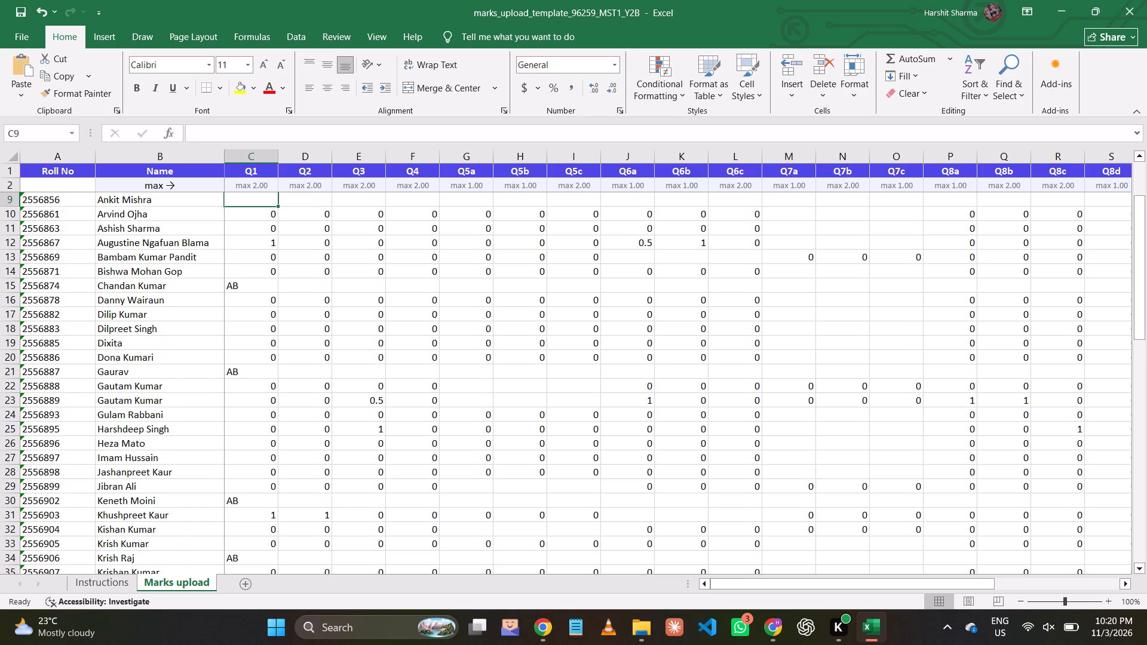
pyautogui.press('a')
pyautogui.press('Up')
# Check the remaining Q1 cells up to the first student row and save the workbook.
pyautogui.press('Up')
pyautogui.press('Up')
pyautogui.press('Up')
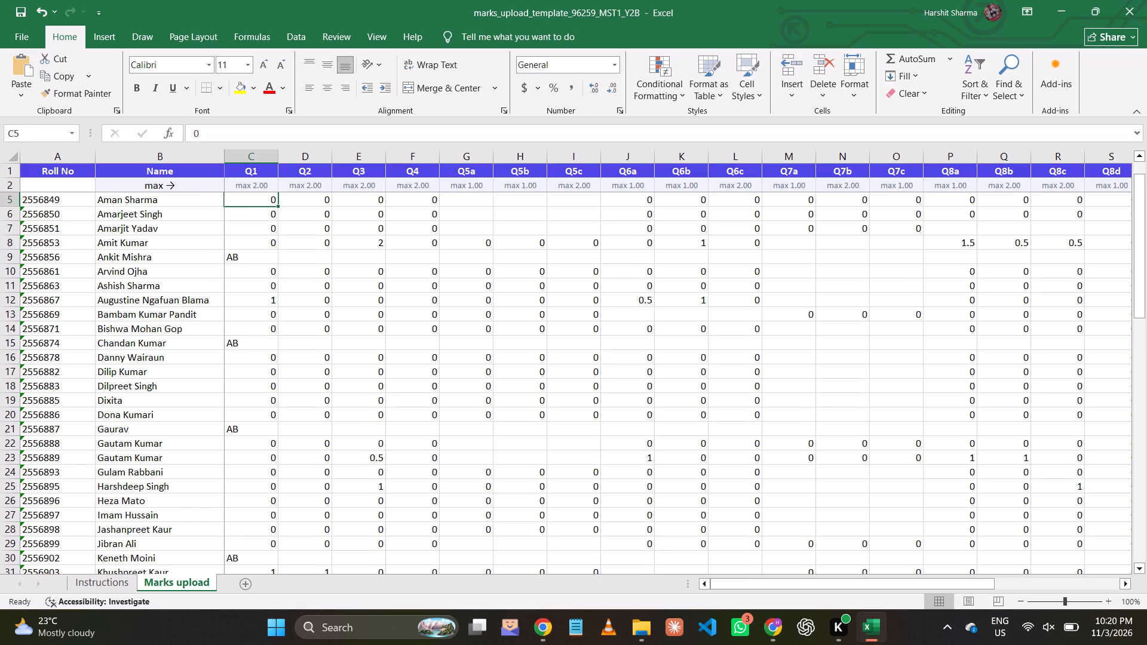
pyautogui.press('Up')
pyautogui.press('Up')
pyautogui.press('Up')
pyautogui.press('Down')
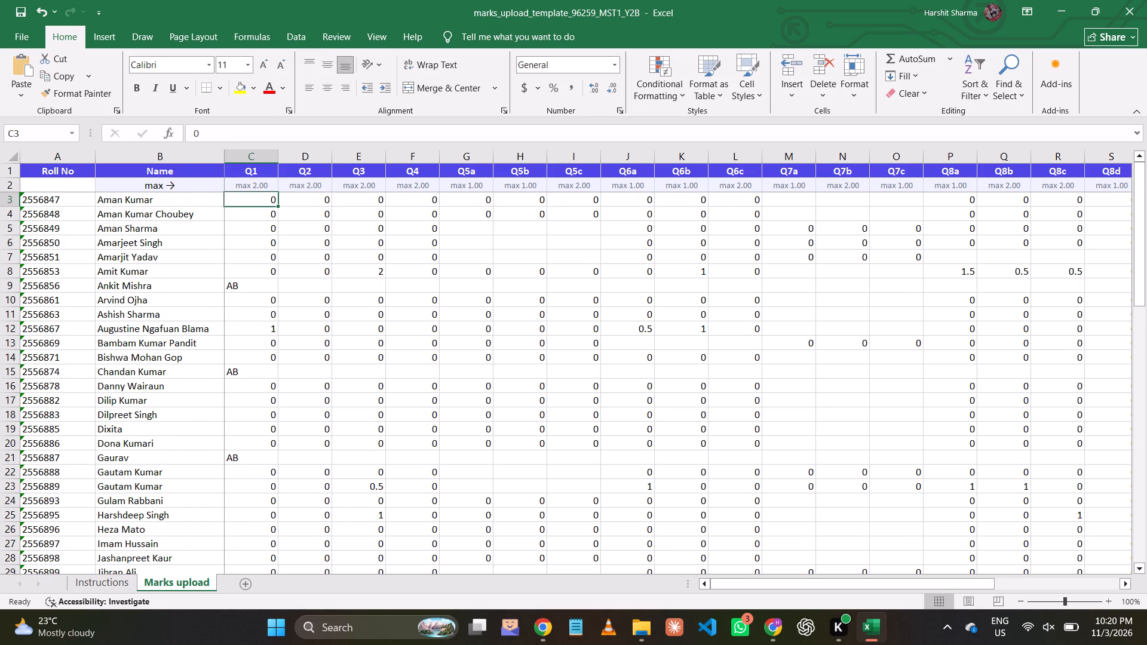
pyautogui.press('Down')
pyautogui.hotkey('ctrl', 's')
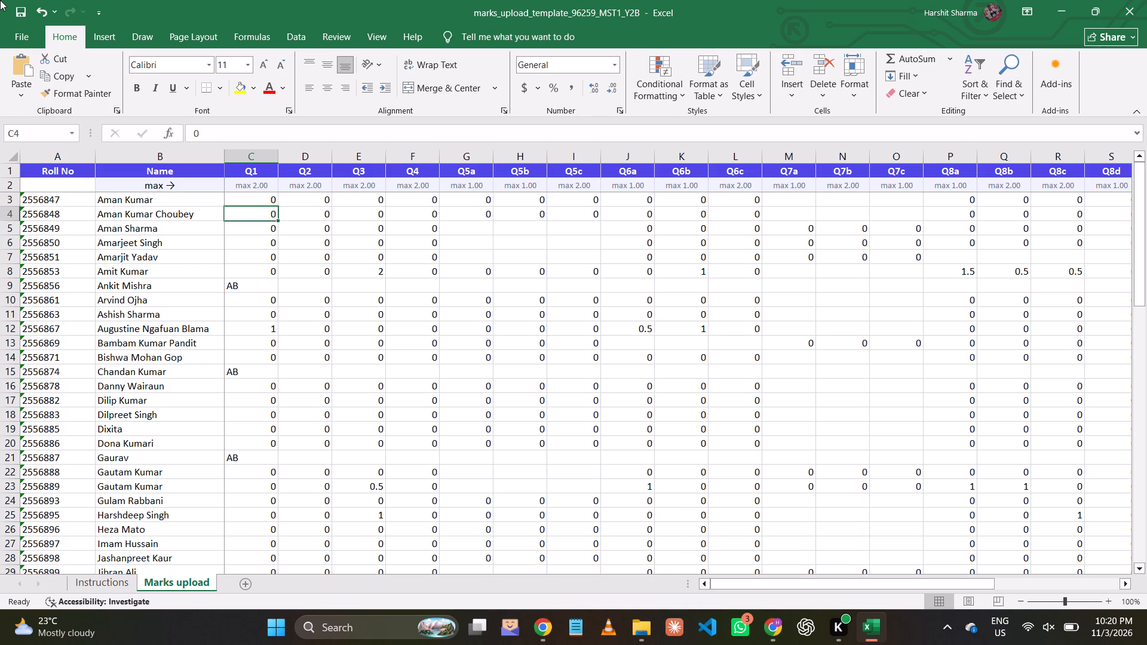
# Review the first student row's marks across all question columns from Q1 to Q9e and back to the roll number.
pyautogui.press('Up')
pyautogui.press('Up')
pyautogui.press('Up')
pyautogui.press('Up')
pyautogui.press('Up')
pyautogui.press('Up')
pyautogui.press('Up')
pyautogui.press('Up')
pyautogui.press('Up')
pyautogui.press('Up')
pyautogui.press('Up')
pyautogui.press('Up')
pyautogui.press('Up')
pyautogui.press('Up')
pyautogui.press('Up')
pyautogui.press('Up')
pyautogui.press('Up')
pyautogui.press('Up')
pyautogui.press('Up')
pyautogui.press('Up')
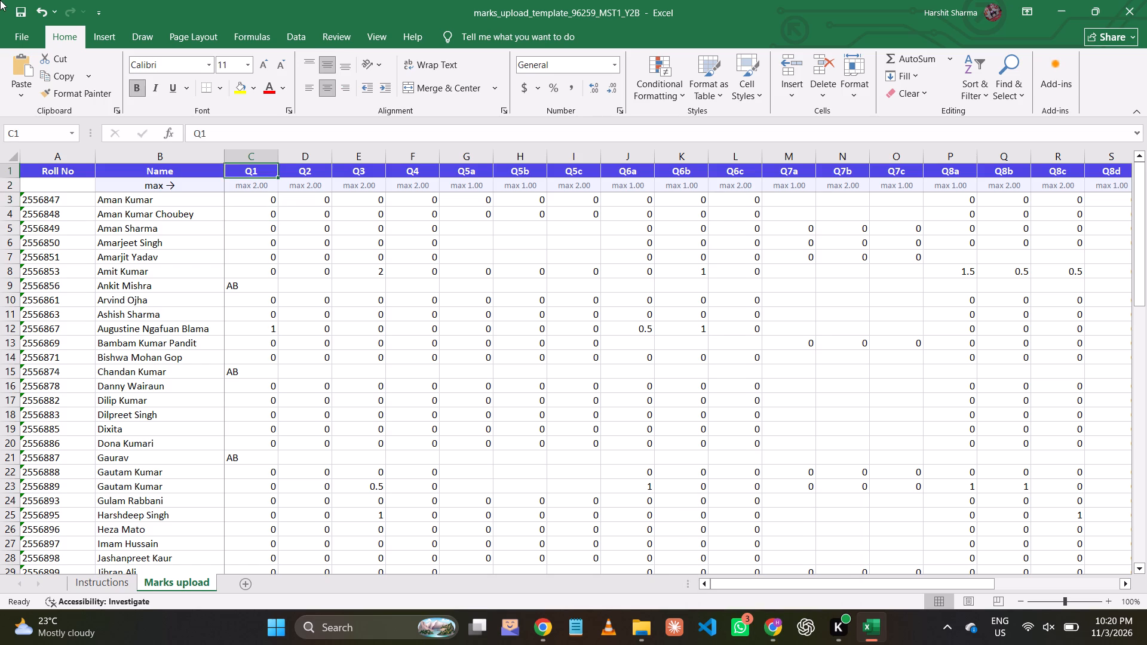
pyautogui.press('Down')
pyautogui.press('Down')
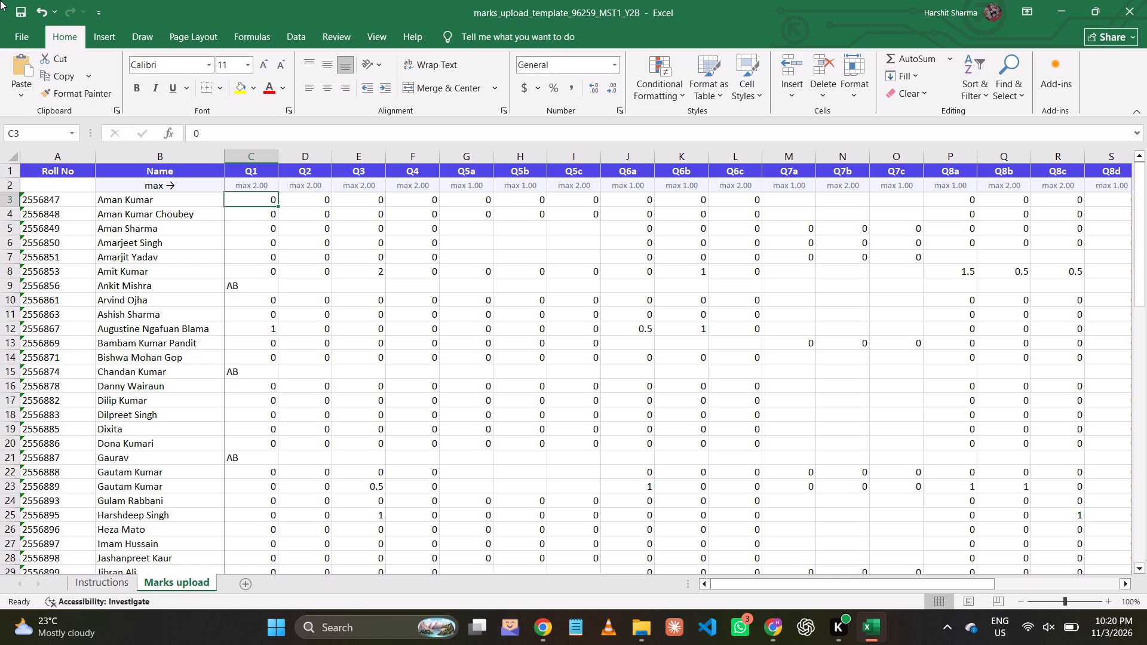
pyautogui.press('Right')
pyautogui.press('Right')
pyautogui.press('Right')
pyautogui.press('Right')
pyautogui.press('Right')
pyautogui.press('Right')
pyautogui.press('Right')
pyautogui.press('Right')
pyautogui.press('Right')
pyautogui.press('Right')
pyautogui.press('Right')
pyautogui.press('Right')
pyautogui.press('Right')
pyautogui.press('Right')
pyautogui.press('Right')
pyautogui.press('Right')
pyautogui.press('Right')
pyautogui.press('Right')
pyautogui.press('Right')
pyautogui.press('Right')
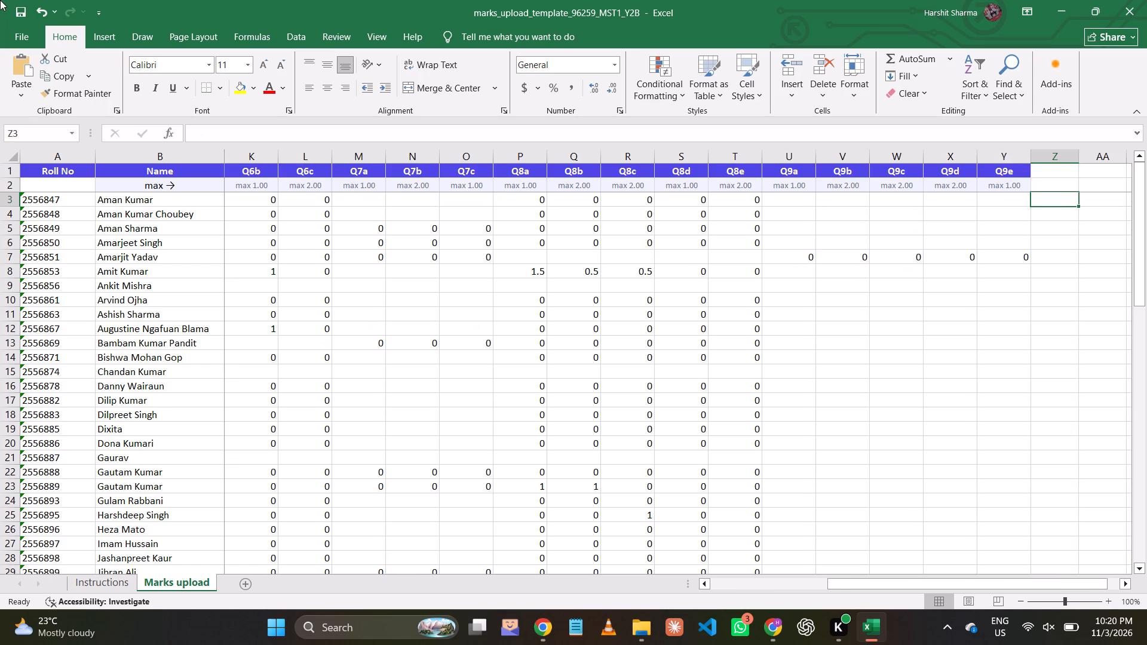
pyautogui.press('Left')
pyautogui.press('Left')
pyautogui.press('Left')
pyautogui.press('Left')
pyautogui.press('Left')
pyautogui.press('Left')
pyautogui.press('Left')
pyautogui.press('Left')
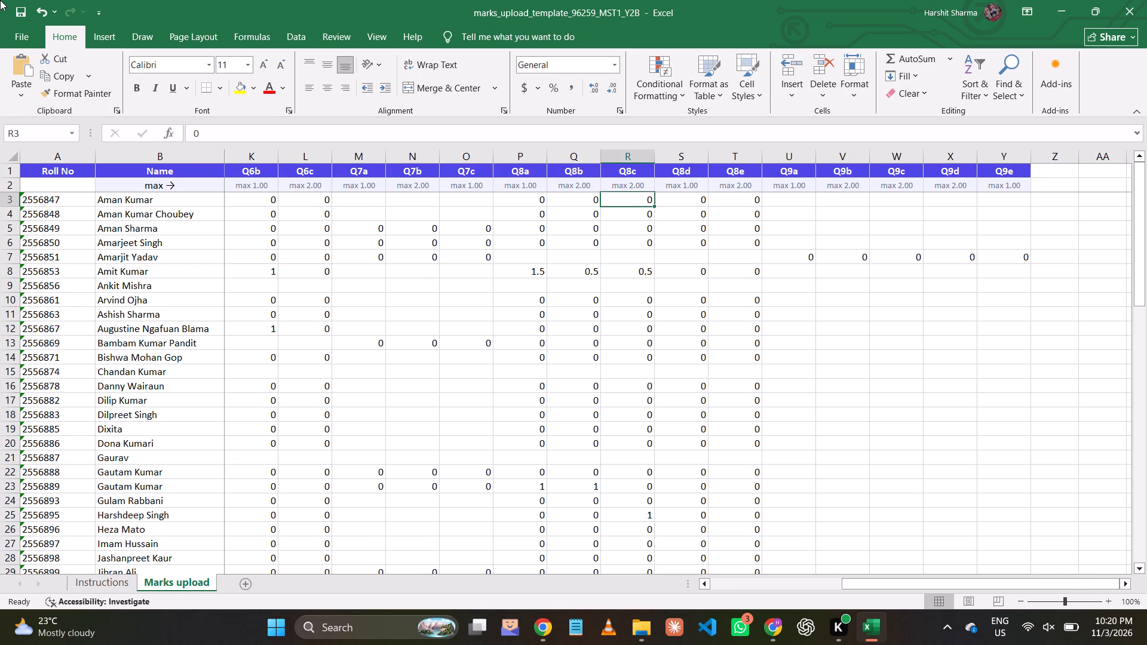
pyautogui.press('Left')
pyautogui.press('Left')
pyautogui.press('Left')
pyautogui.press('Left')
pyautogui.press('Left')
pyautogui.press('Left')
pyautogui.press('Left')
pyautogui.press('Left')
pyautogui.press('Left')
pyautogui.press('Left')
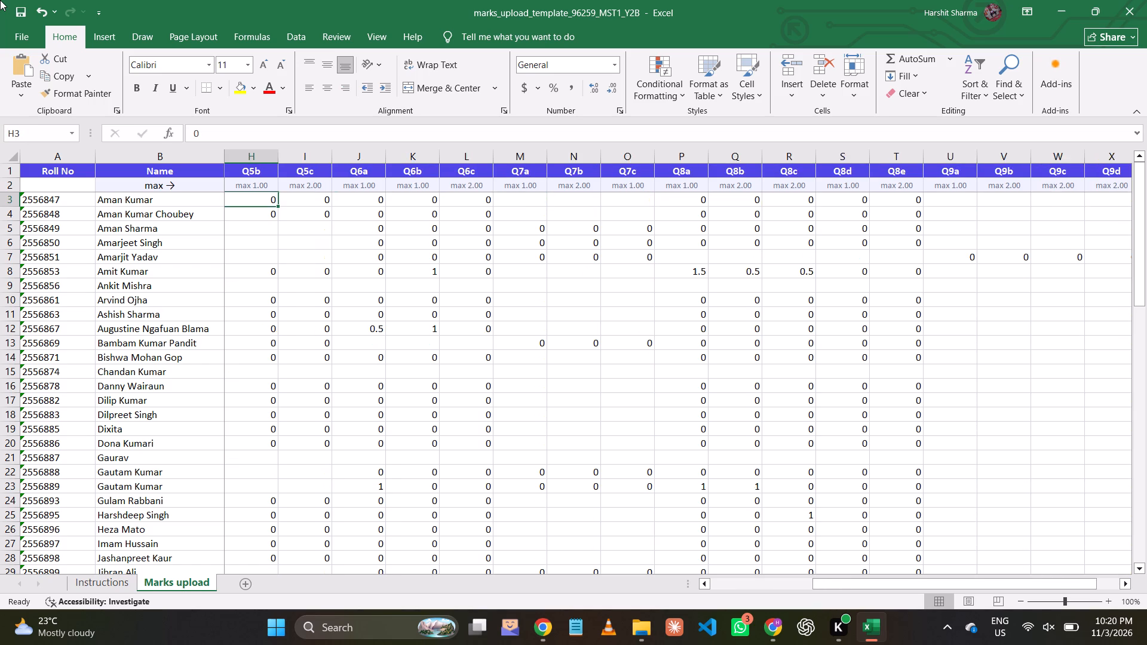
pyautogui.press('Left')
pyautogui.press('Left')
pyautogui.press('Left')
pyautogui.press('Left')
pyautogui.press('Left')
pyautogui.press('Left')
pyautogui.press('Left')
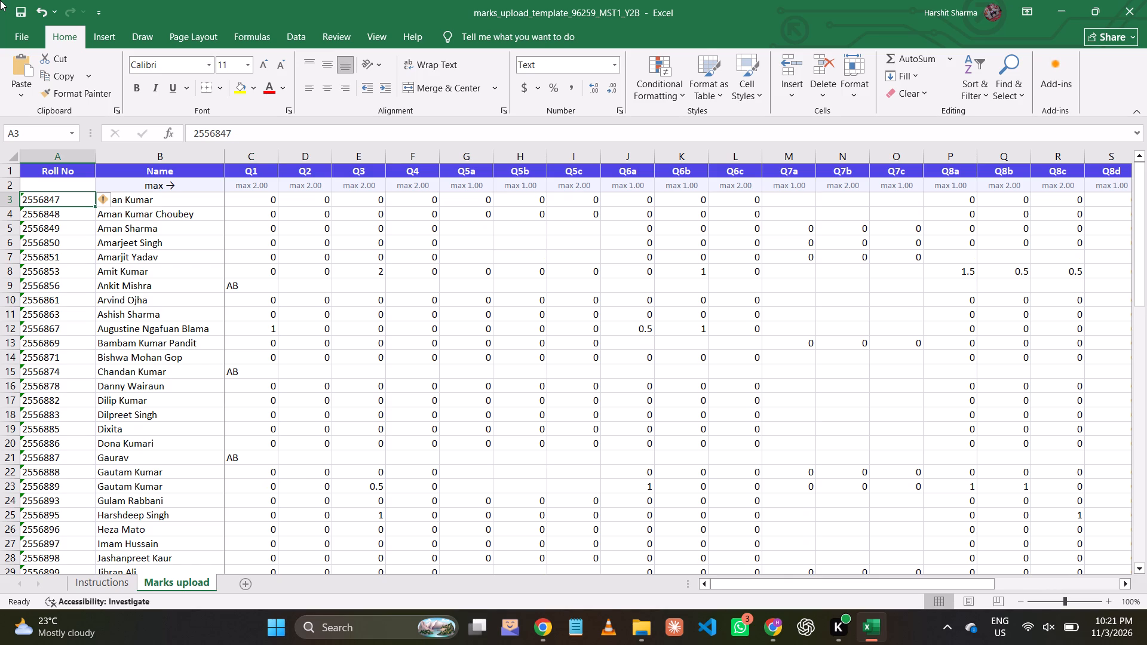
# Review the entered marks in rows 4 to 19, working across the question columns to Q8e.
pyautogui.press('Down')
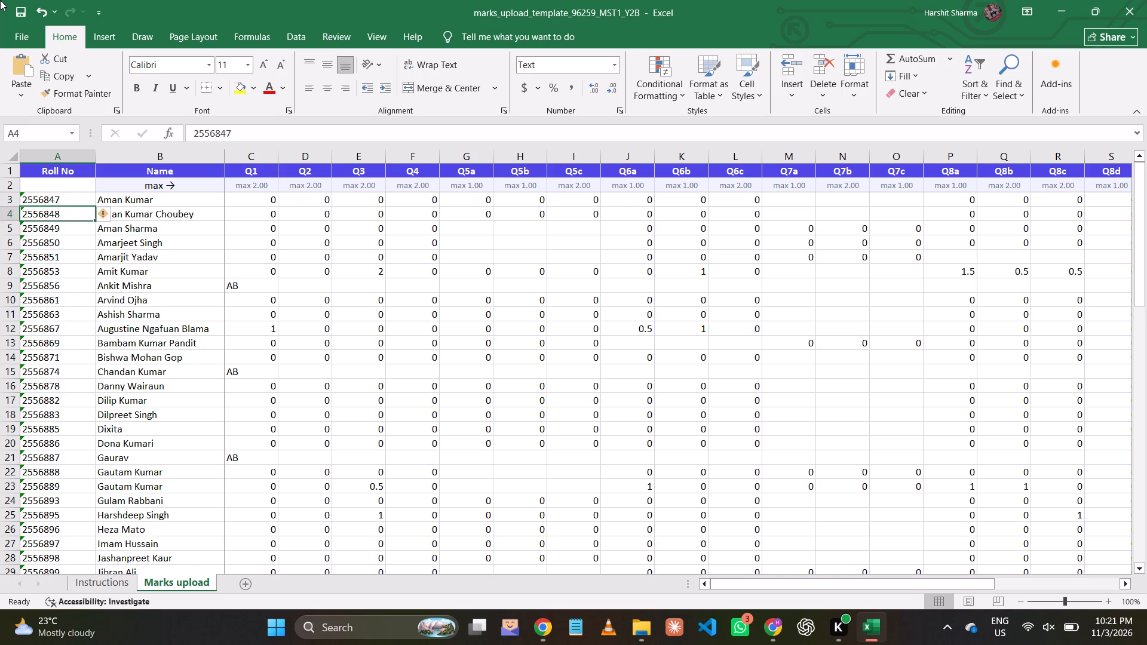
pyautogui.press('Down')
pyautogui.press('Down')
pyautogui.press('Down')
pyautogui.press('Right')
pyautogui.press('Right')
pyautogui.press('Right')
pyautogui.press('Right')
pyautogui.press('Right')
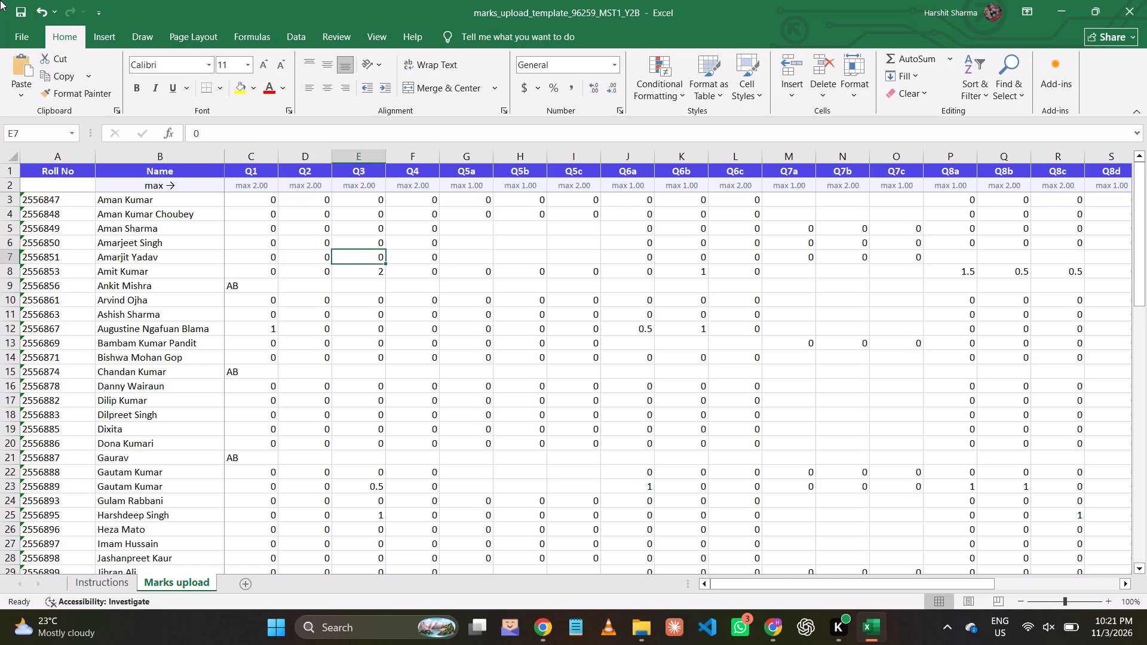
pyautogui.press('Down')
pyautogui.press('Down')
pyautogui.press('Down')
pyautogui.press('Right')
pyautogui.press('Right')
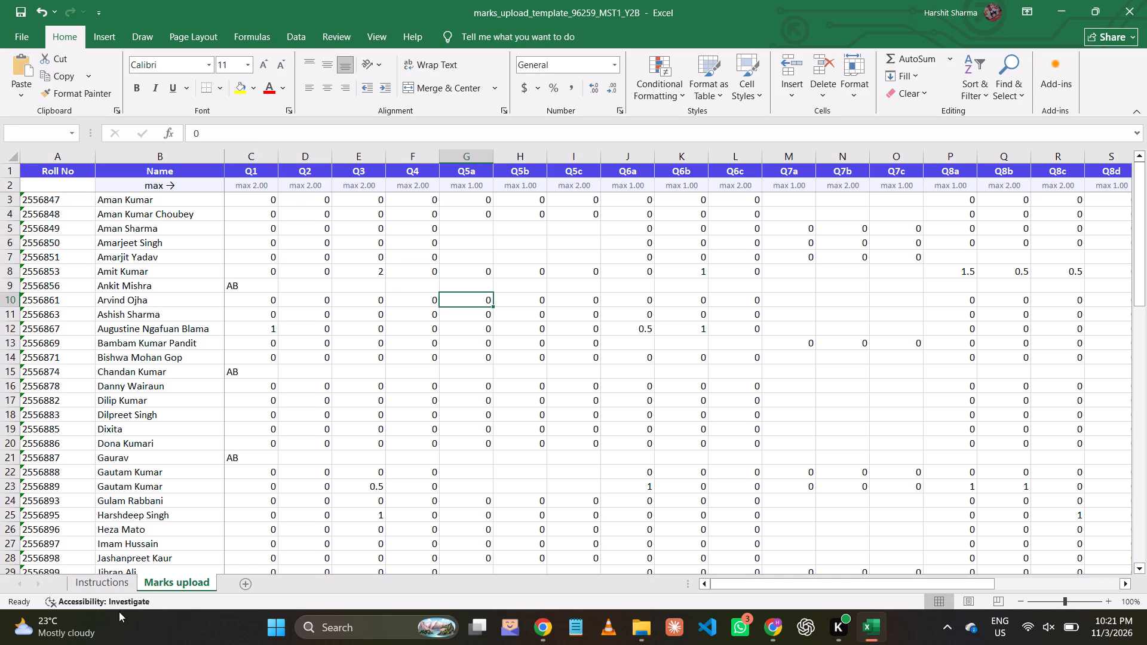
pyautogui.press('Right')
pyautogui.press('Right')
pyautogui.press('Right')
pyautogui.press('Right')
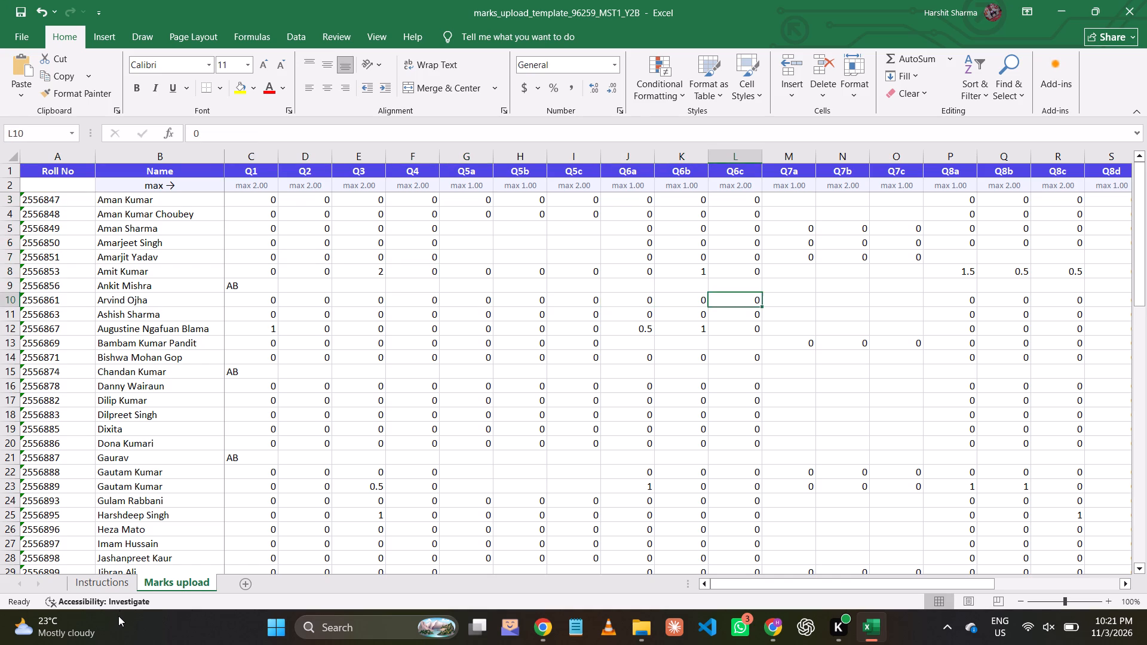
pyautogui.press('Right')
pyautogui.press('Down')
pyautogui.press('Left')
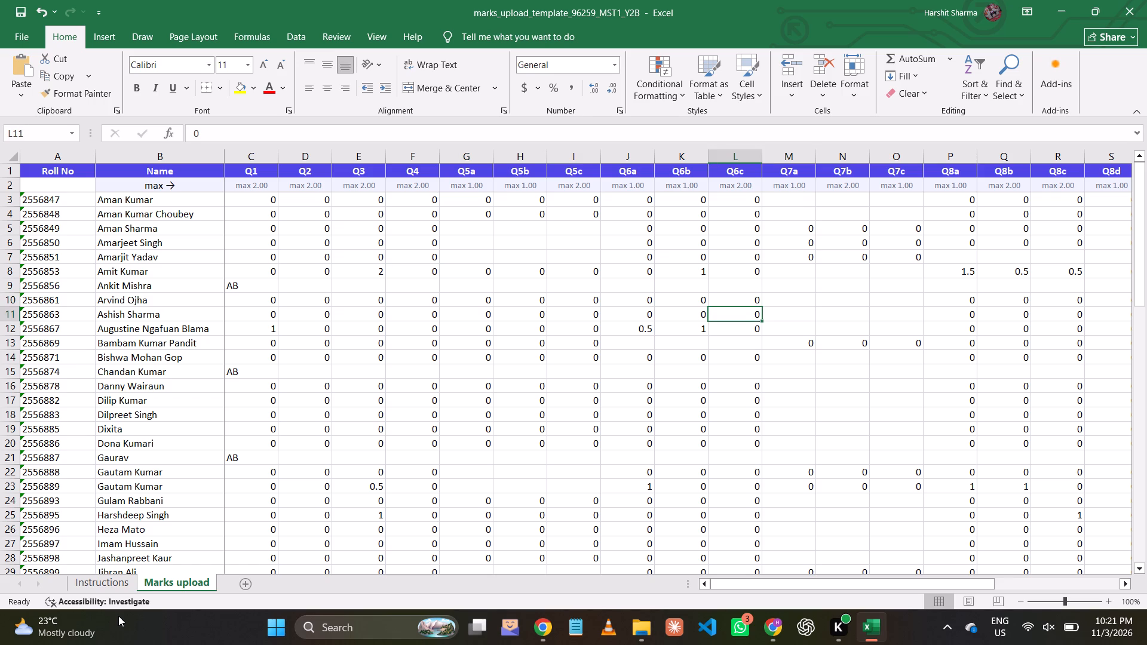
pyautogui.press('Down')
pyautogui.press('Down')
pyautogui.press('Down')
pyautogui.press('Up')
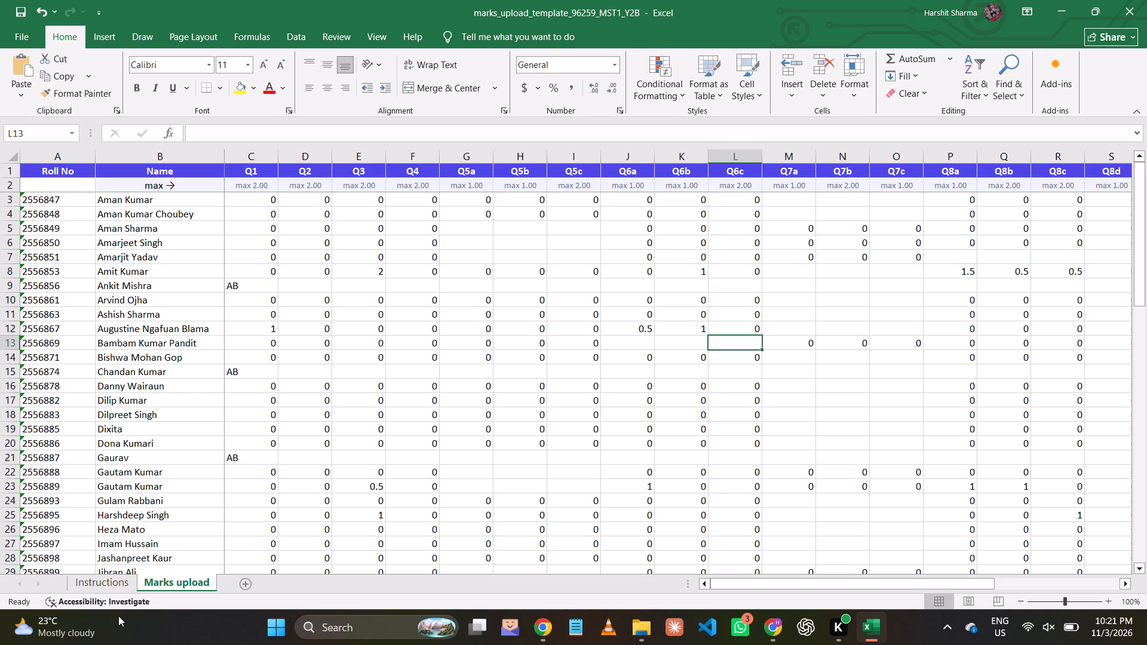
pyautogui.press('Down')
pyautogui.press('Down')
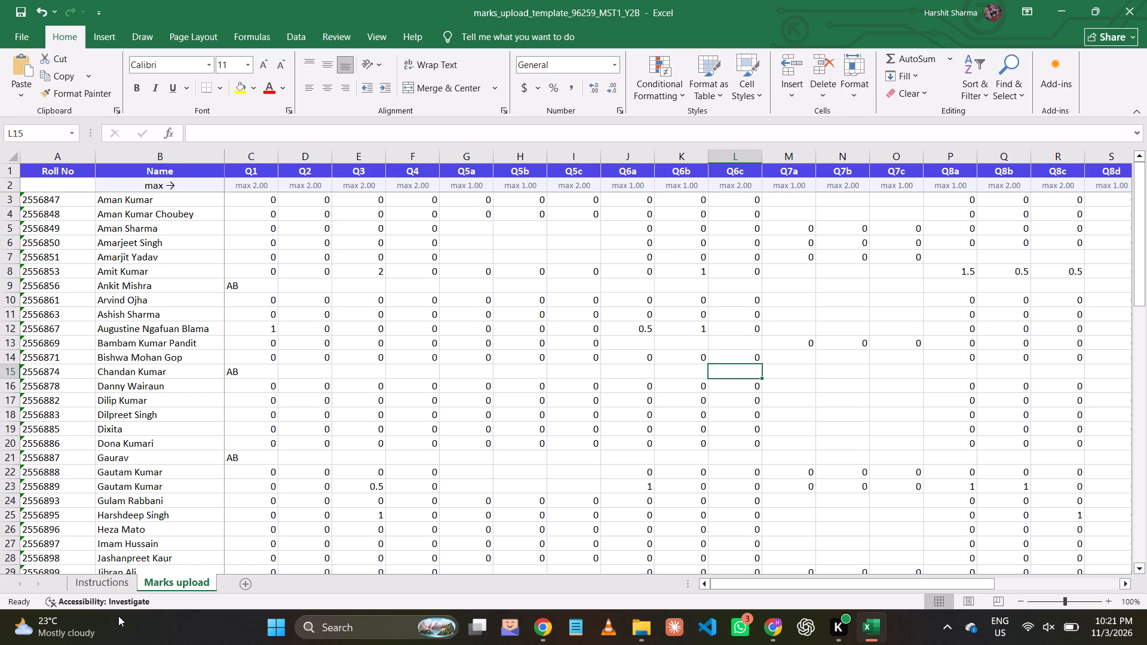
pyautogui.press('Down')
pyautogui.press('Down')
pyautogui.press('Down')
pyautogui.press('Down')
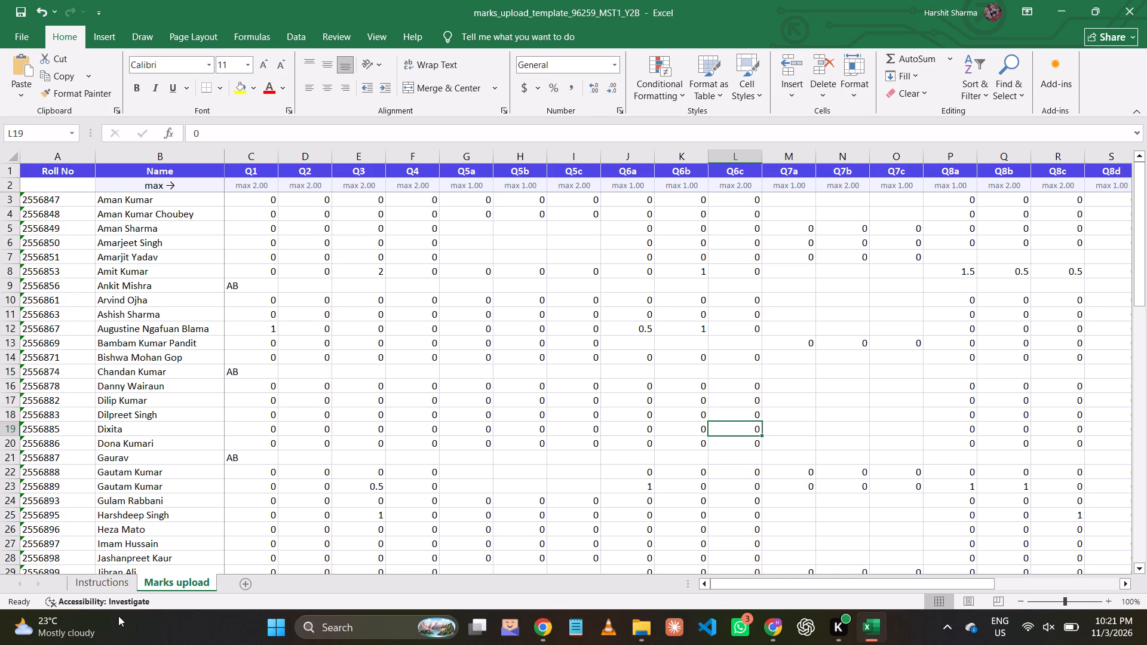
pyautogui.press('Right')
pyautogui.press('Right')
pyautogui.press('Right')
pyautogui.press('Right')
pyautogui.press('Right')
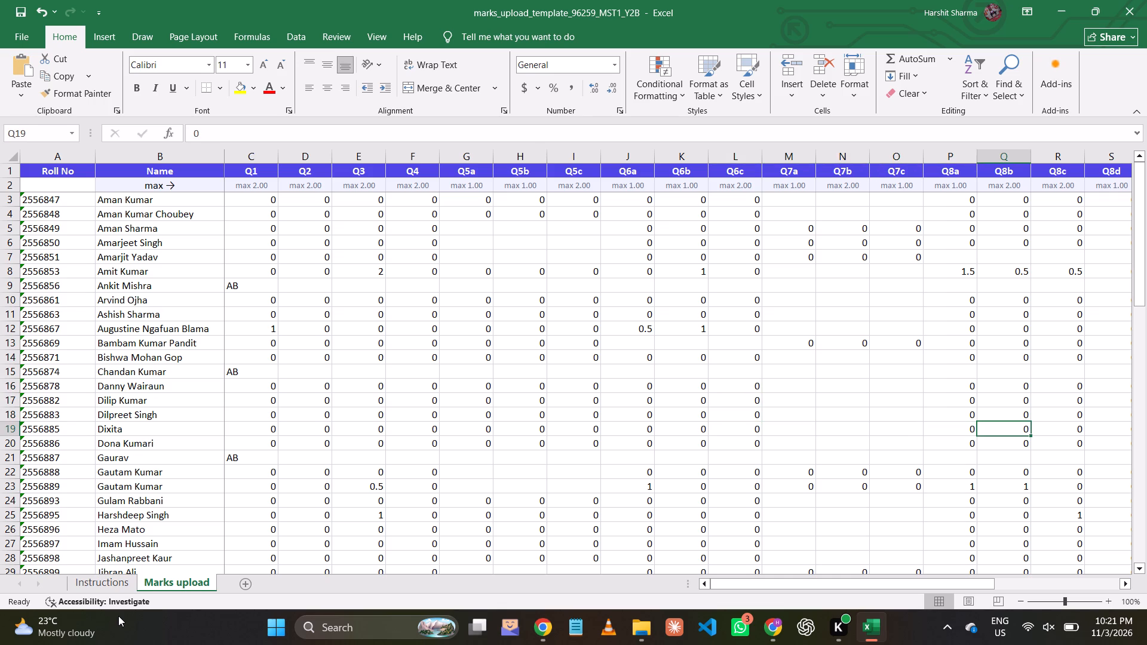
pyautogui.press('Right')
pyautogui.press('Right')
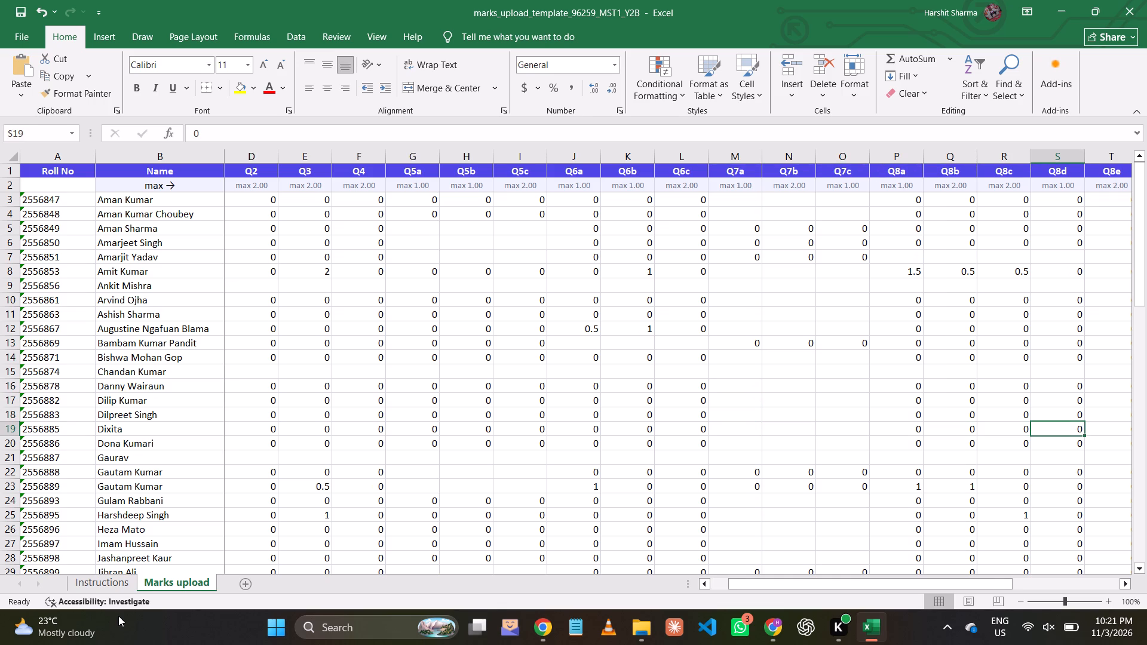
pyautogui.press('Right')
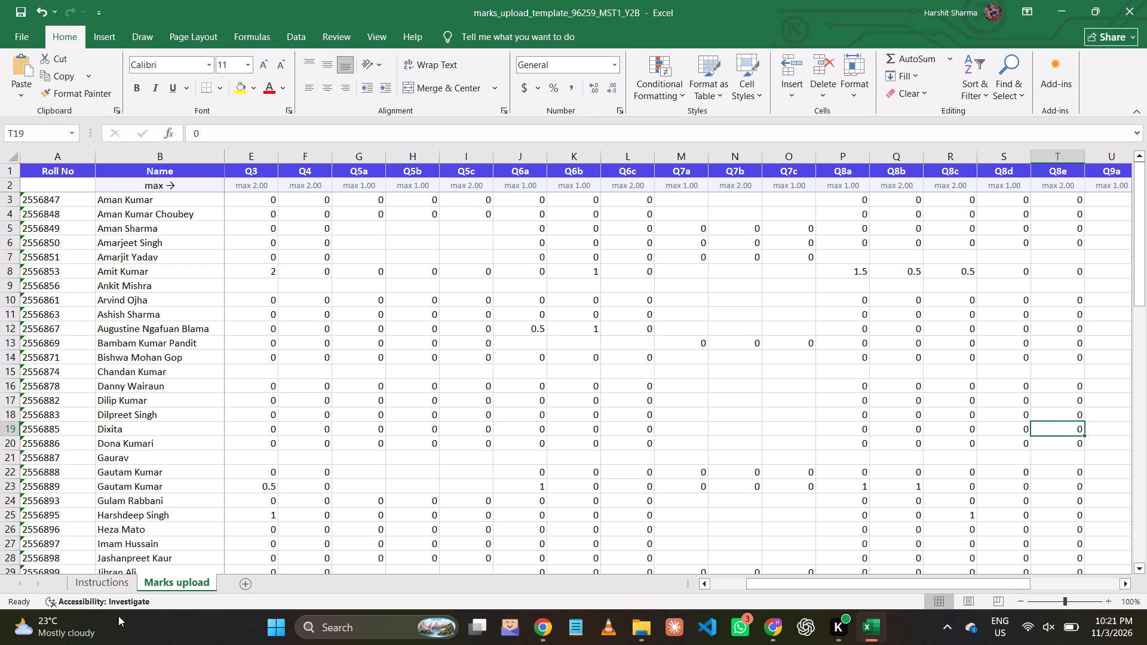
# Check the Q8e marks down to row 29, and review row 23 from Q8e back to Q3.
pyautogui.press('Down')
pyautogui.press('Down')
pyautogui.press('Down')
pyautogui.press('Down')
pyautogui.press('Down')
pyautogui.press('Down')
pyautogui.press('Down')
pyautogui.press('Down')
pyautogui.press('Down')
pyautogui.press('Down')
pyautogui.press('Down')
pyautogui.press('Up')
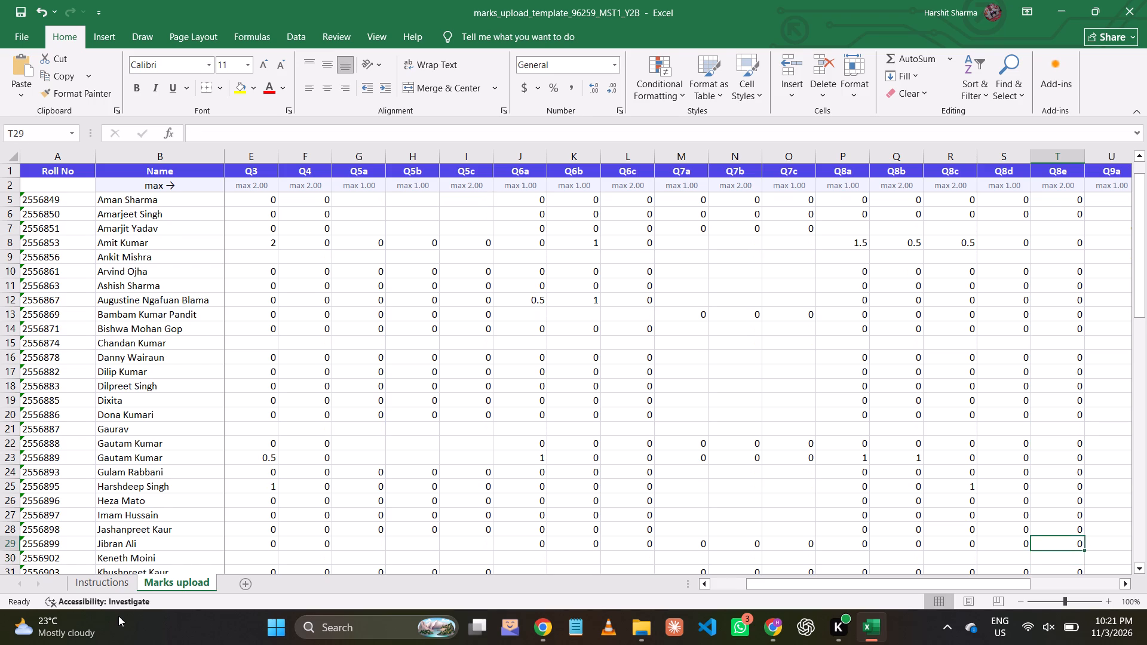
pyautogui.press('Up')
pyautogui.press('Up')
pyautogui.press('Up')
pyautogui.press('Up')
pyautogui.press('Up')
pyautogui.press('Up')
pyautogui.press('Left')
pyautogui.press('Left')
pyautogui.press('Left')
pyautogui.press('Left')
pyautogui.press('Left')
pyautogui.press('Left')
pyautogui.press('Left')
pyautogui.press('Left')
pyautogui.press('Left')
pyautogui.press('Left')
pyautogui.press('Left')
pyautogui.press('Left')
pyautogui.press('Left')
pyautogui.press('Left')
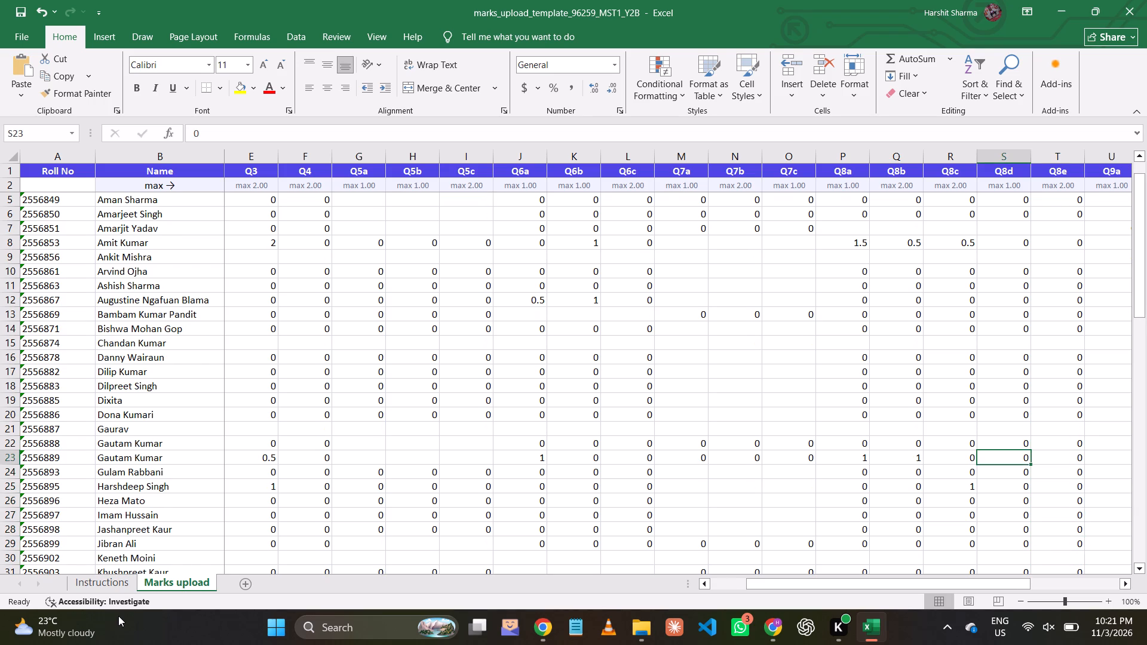
pyautogui.press('Left')
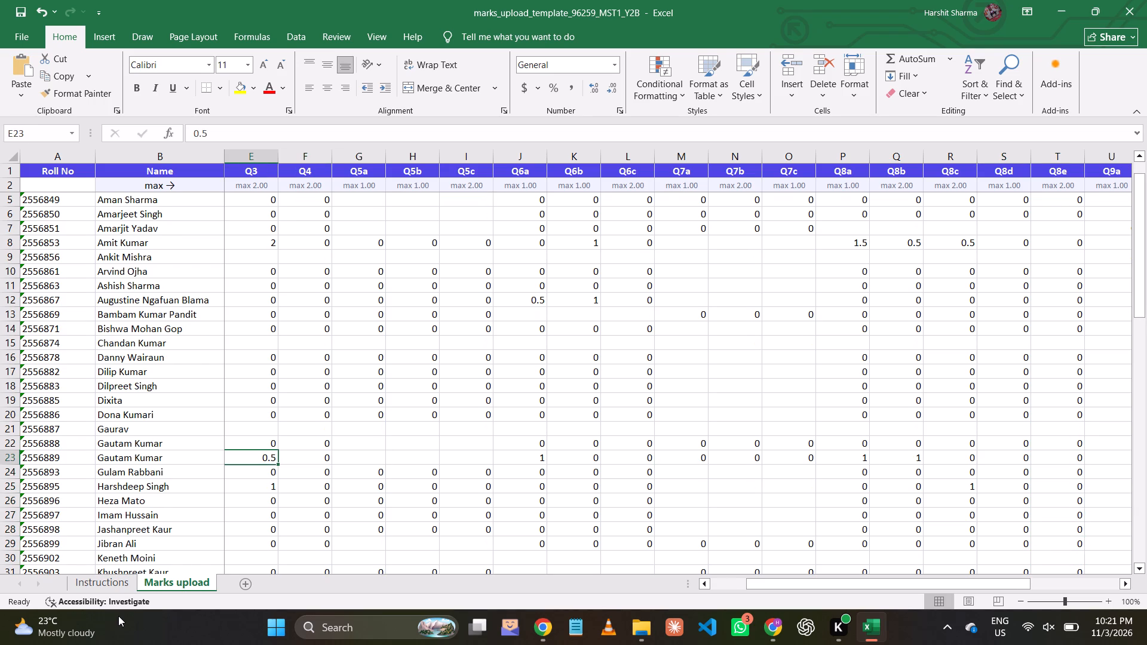
# Review the Q3 column marks for the students in rows 22 to 36.
pyautogui.press('Up')
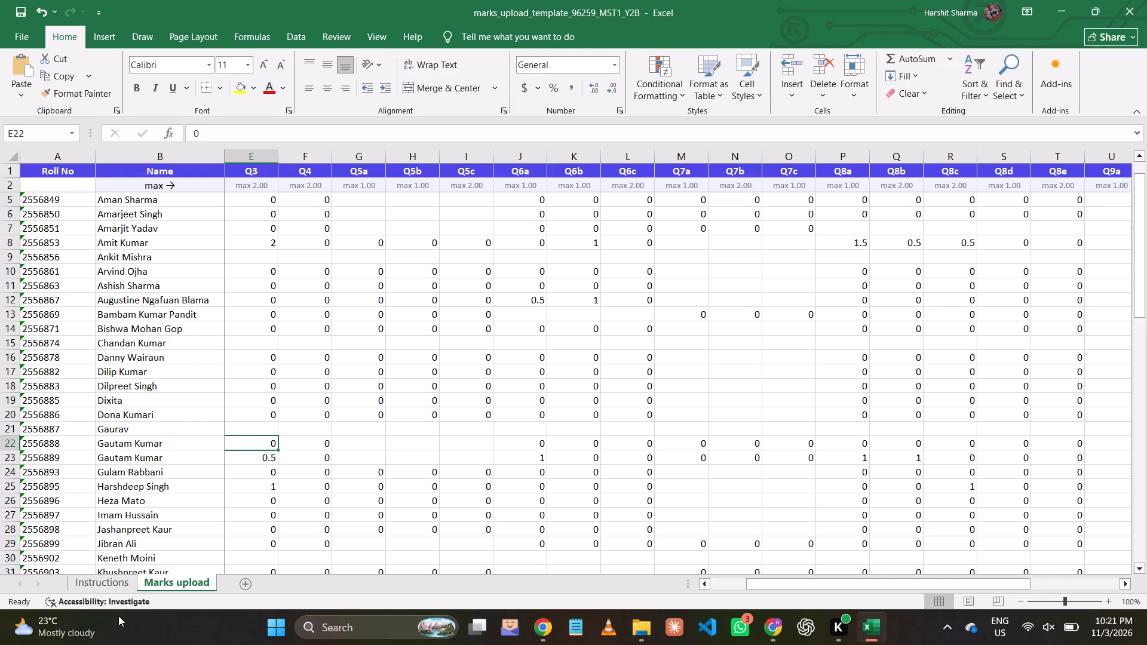
pyautogui.press('Down')
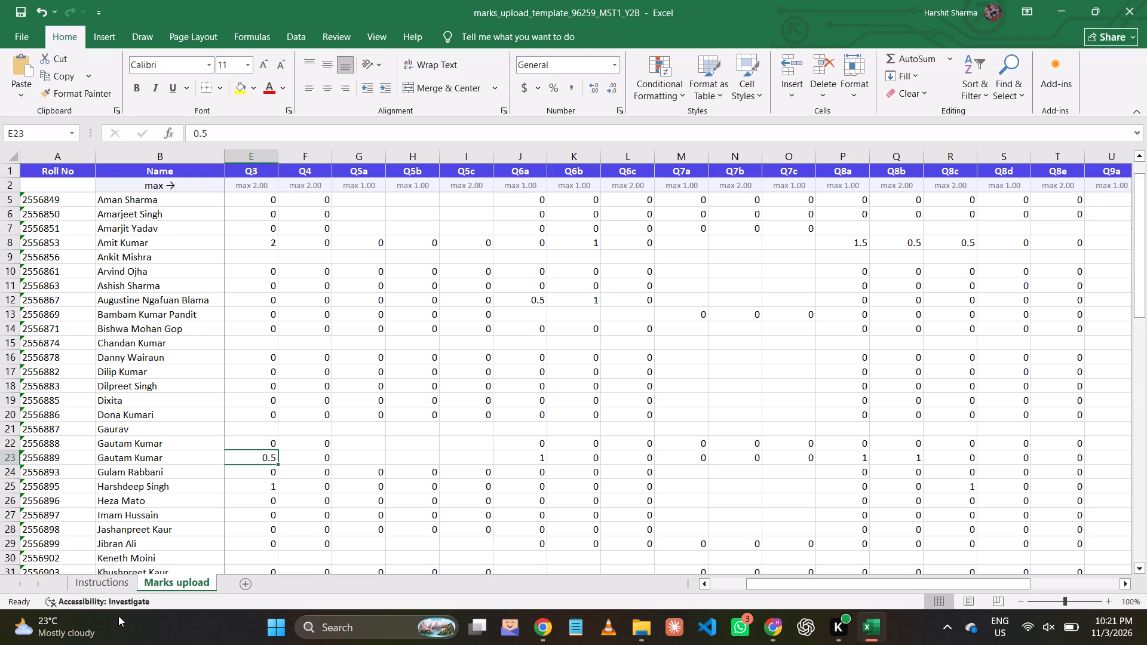
pyautogui.press('Down')
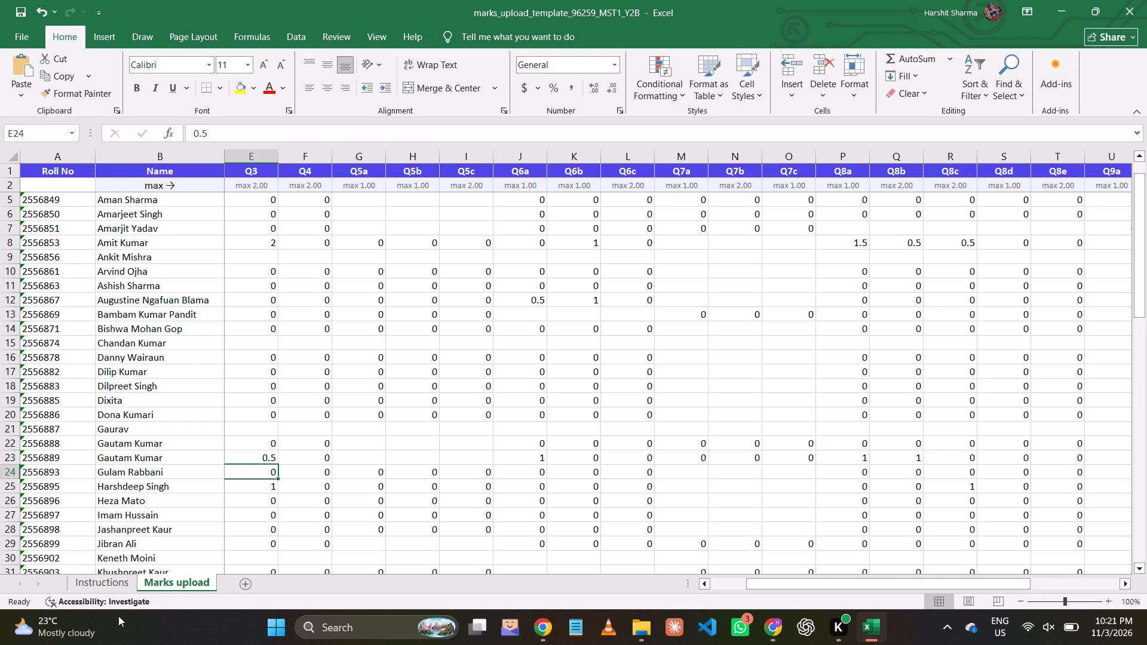
pyautogui.press('Down')
pyautogui.press('Down')
pyautogui.press('Down')
pyautogui.press('Down')
pyautogui.press('Down')
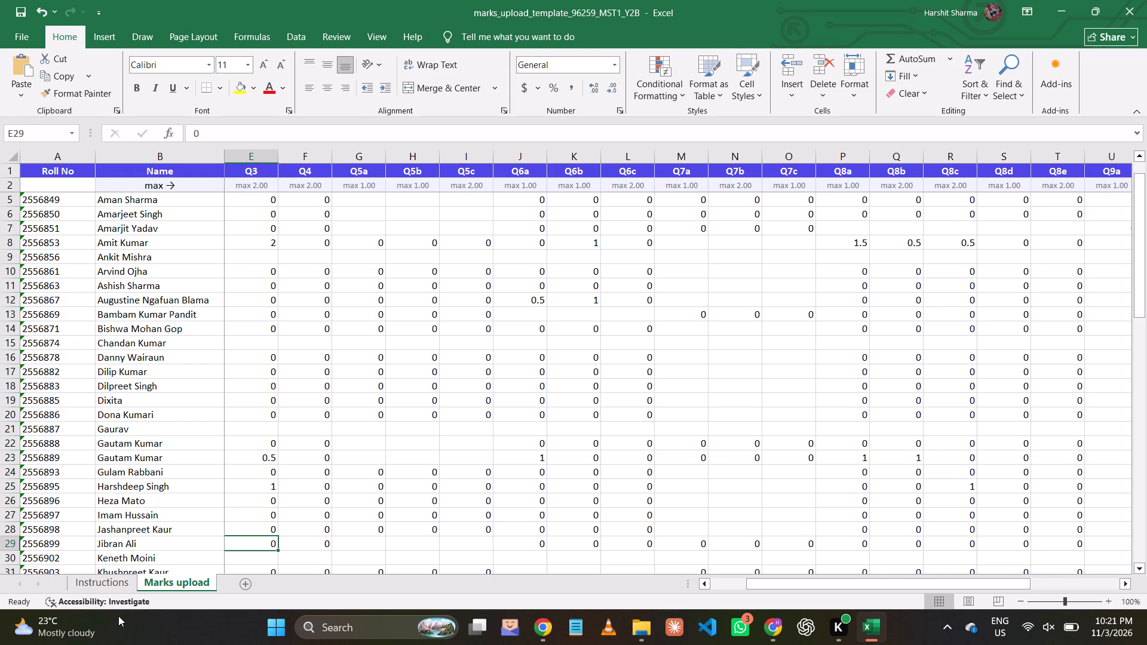
pyautogui.press('Down')
pyautogui.press('Down')
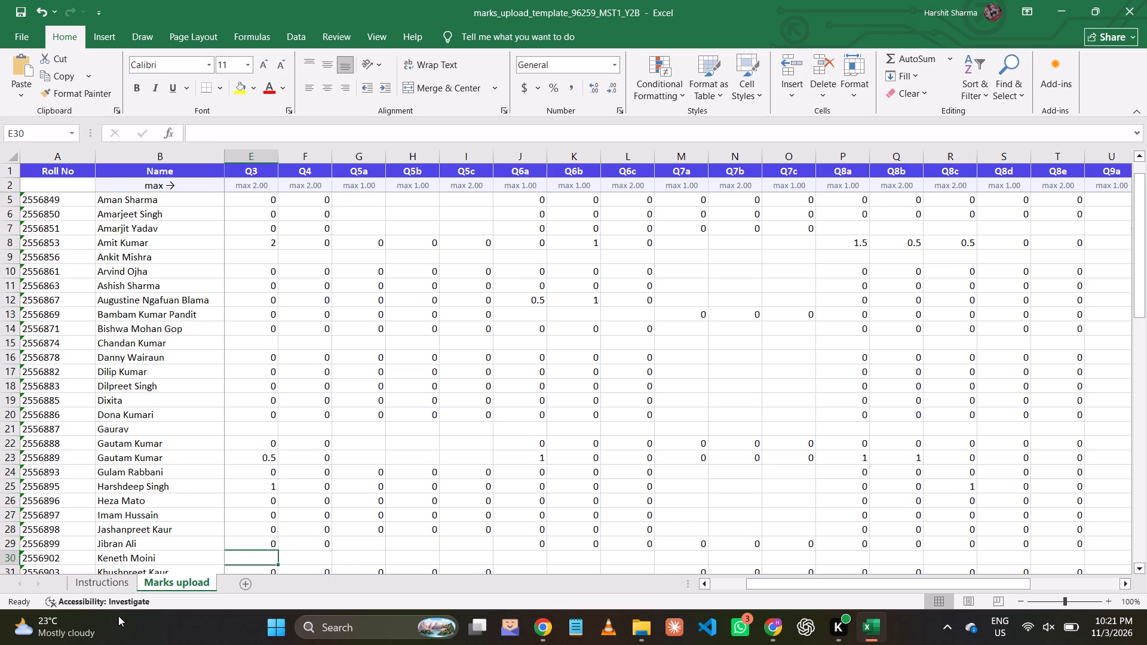
pyautogui.press('Down')
pyautogui.press('Down')
pyautogui.press('Down')
pyautogui.press('Down')
pyautogui.press('Down')
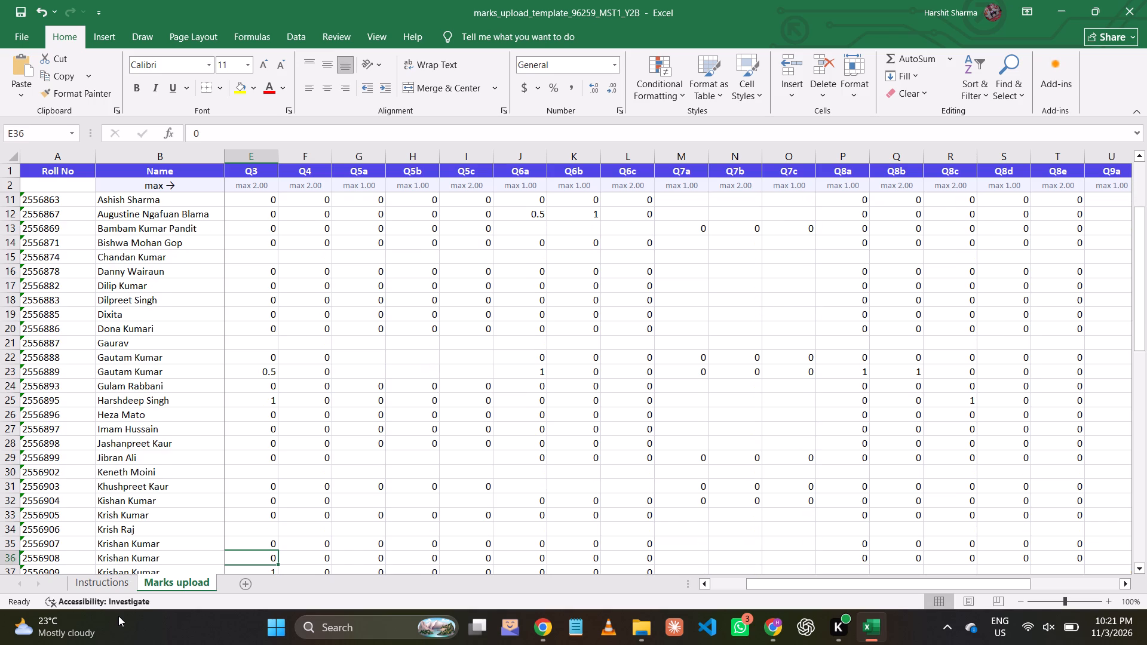
pyautogui.press('Up')
pyautogui.press('Up')
pyautogui.press('Up')
pyautogui.press('Up')
pyautogui.press('Up')
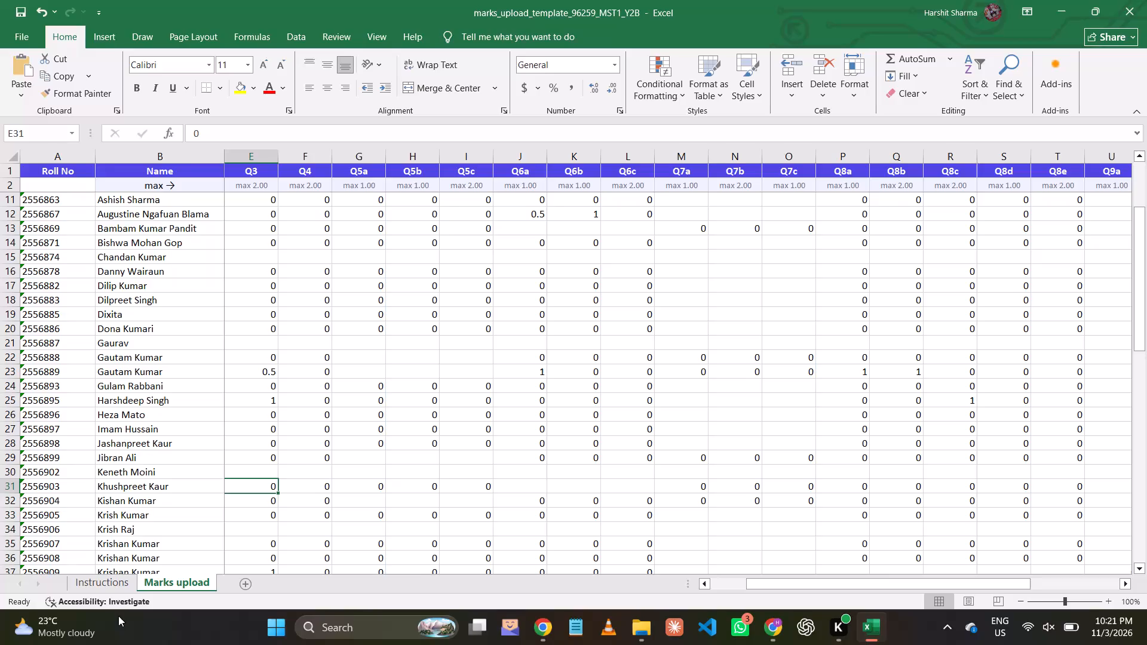
# Review the Q3 marks down to row 37, and check the Q1 marks and absentee entries in rows 34 to 38.
pyautogui.press('Down')
pyautogui.press('Down')
pyautogui.press('Down')
pyautogui.press('Down')
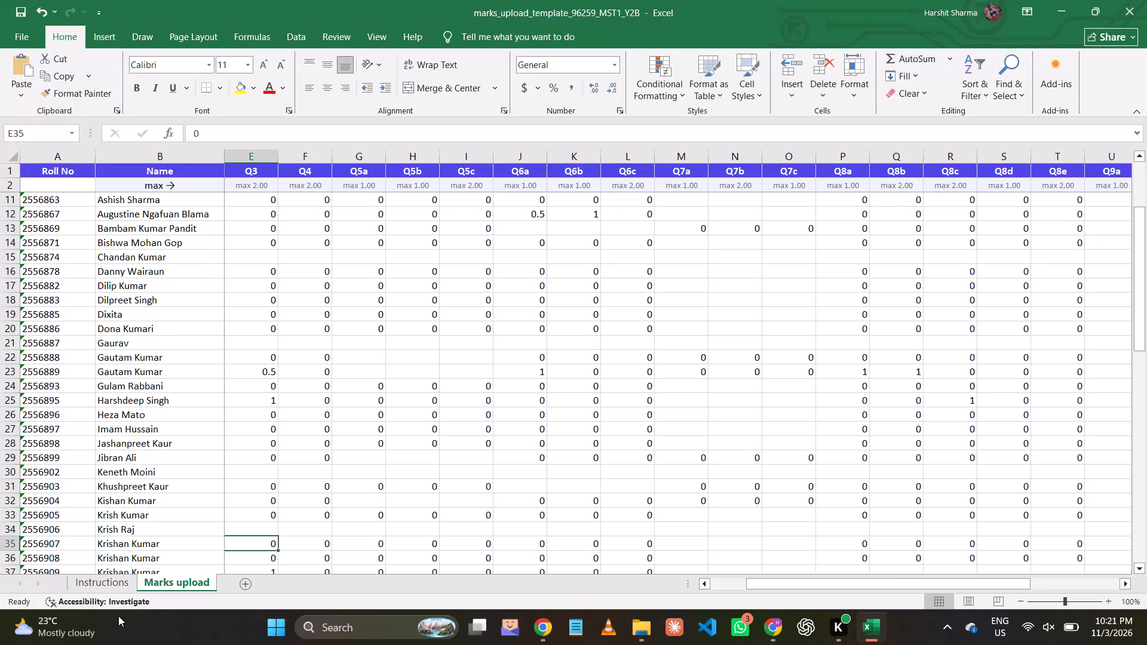
pyautogui.press('Down')
pyautogui.press('Down')
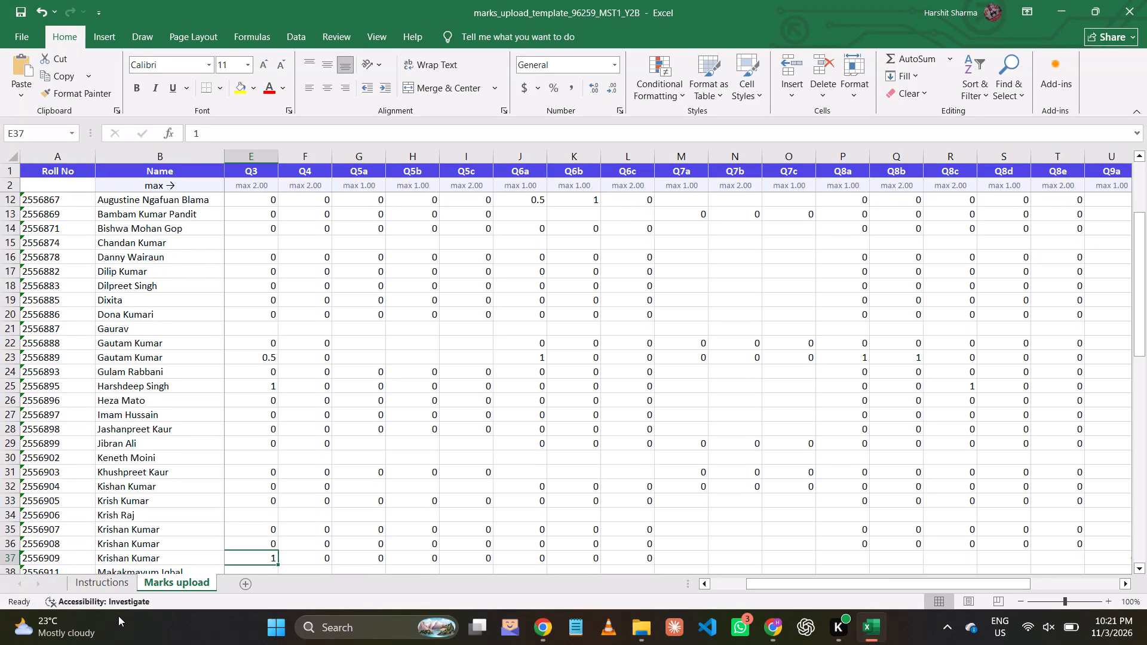
pyautogui.press('Up')
pyautogui.press('Up')
pyautogui.press('Up')
pyautogui.press('Left')
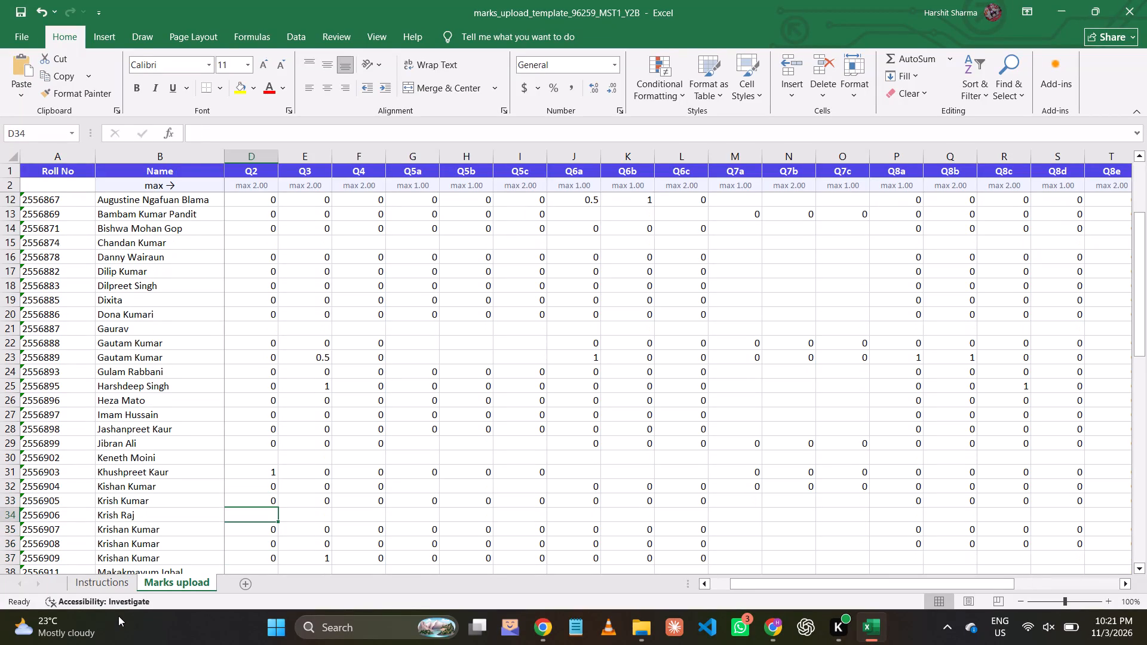
pyautogui.press('Left')
pyautogui.press('Down')
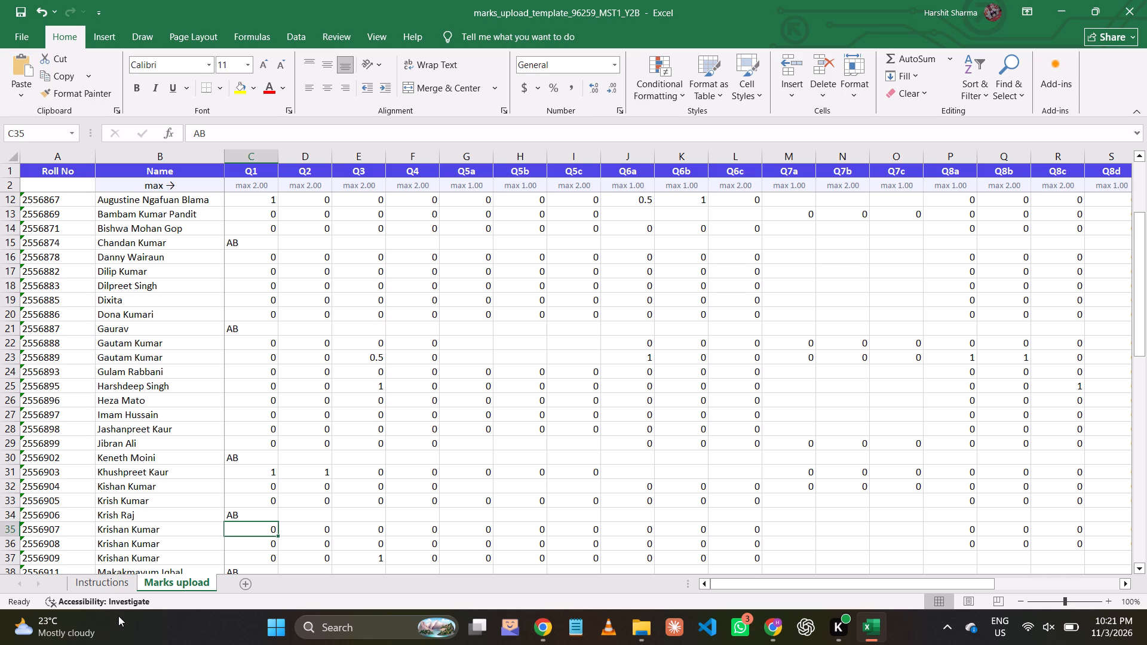
pyautogui.press('Down')
pyautogui.press('Down')
pyautogui.press('Down')
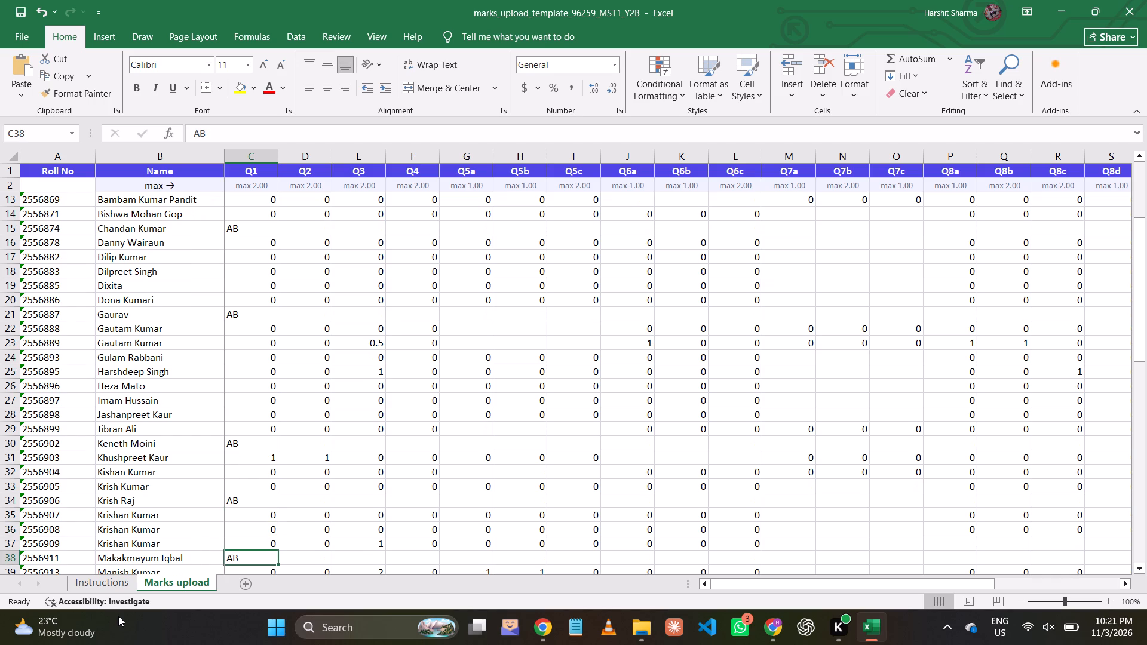
pyautogui.press('Up')
pyautogui.press('Up')
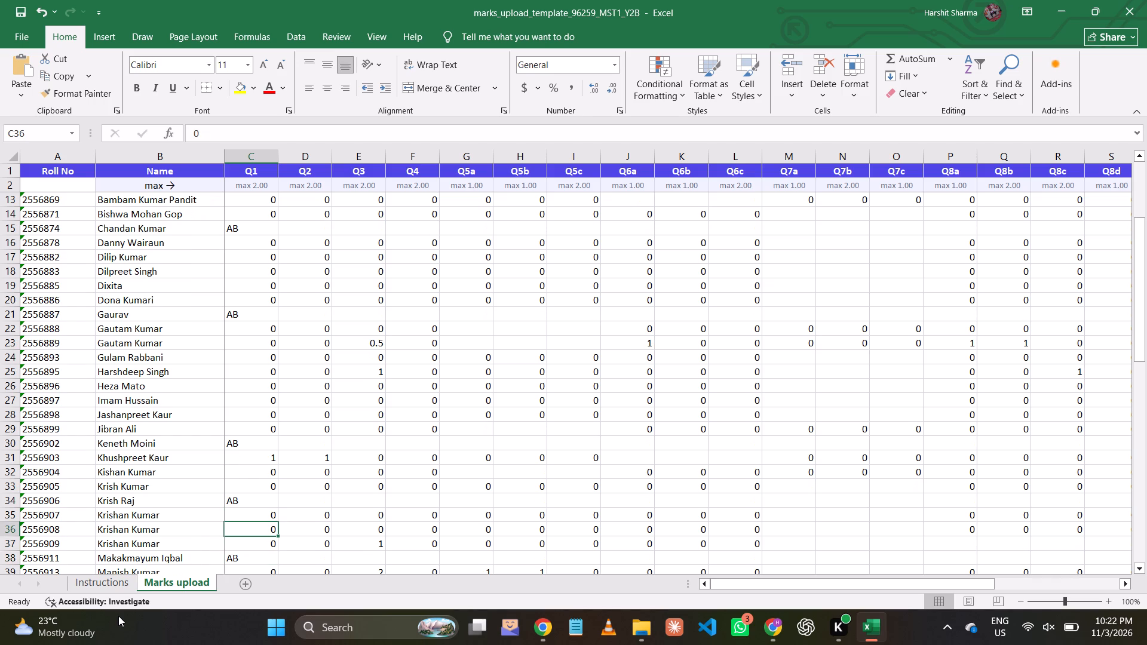
# Review row 36's marks across the question columns from Q1 to Q8e.
pyautogui.press('Right')
pyautogui.press('Right')
pyautogui.press('Right')
pyautogui.press('Right')
pyautogui.press('Right')
pyautogui.press('Right')
pyautogui.press('Right')
pyautogui.press('Right')
pyautogui.press('Right')
pyautogui.press('Right')
pyautogui.press('Right')
pyautogui.press('Right')
pyautogui.press('Right')
pyautogui.press('Right')
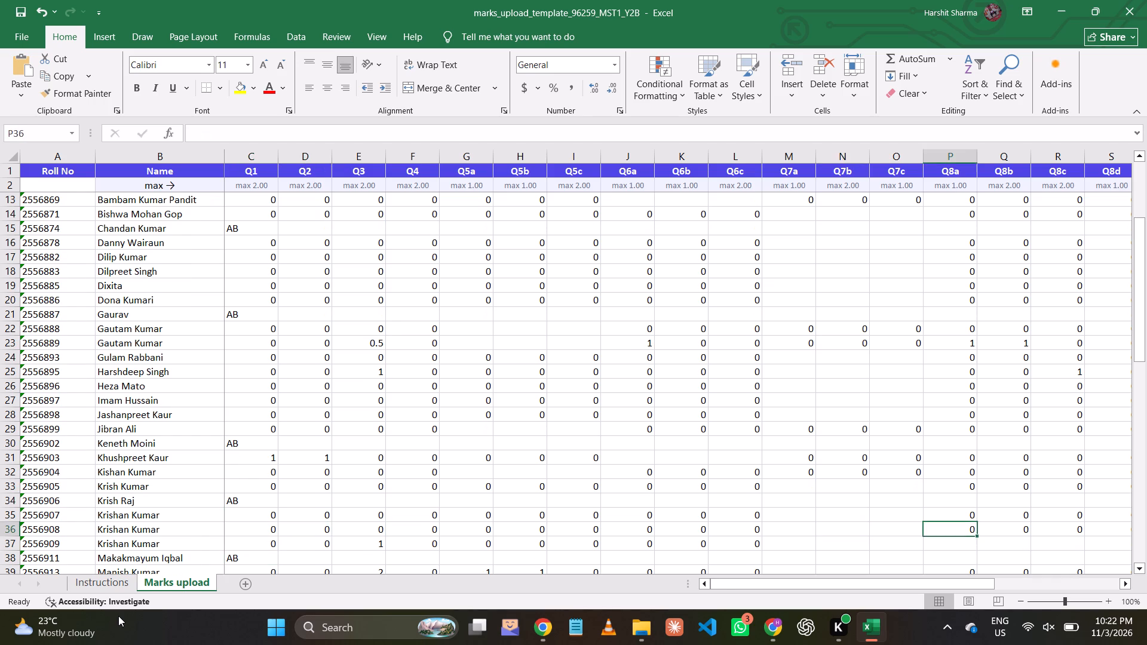
pyautogui.press('Right')
pyautogui.press('Right')
pyautogui.press('Right')
# Check row 37's Q8e and Q9 marks, and review the row back through Q1 to the roll number.
pyautogui.press('Down')
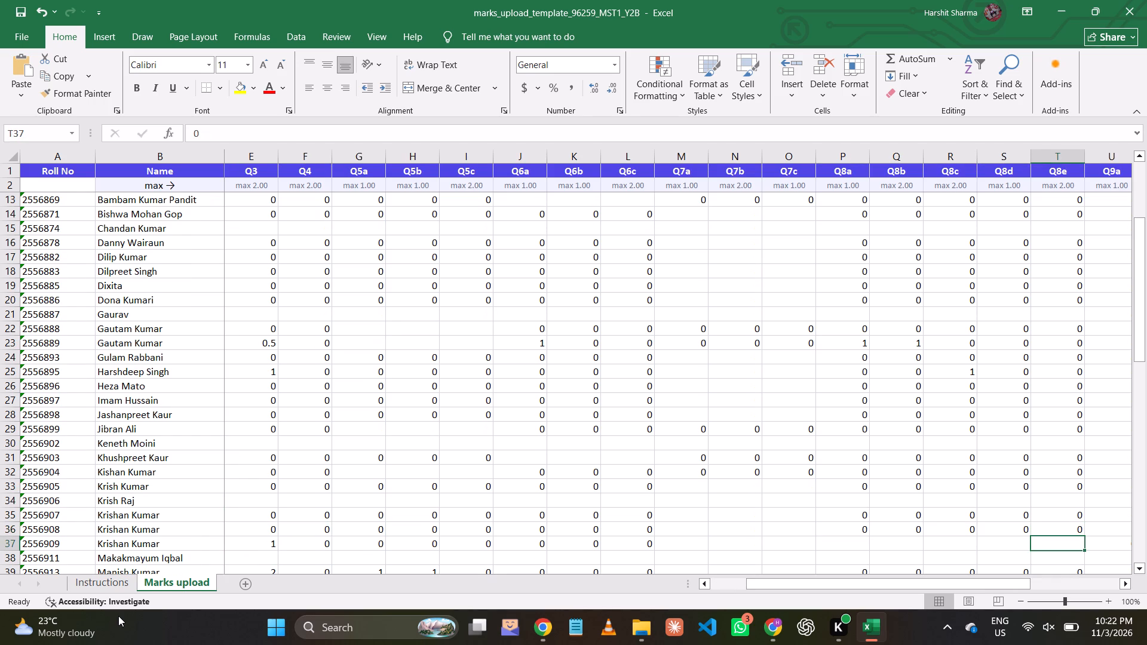
pyautogui.press('Right')
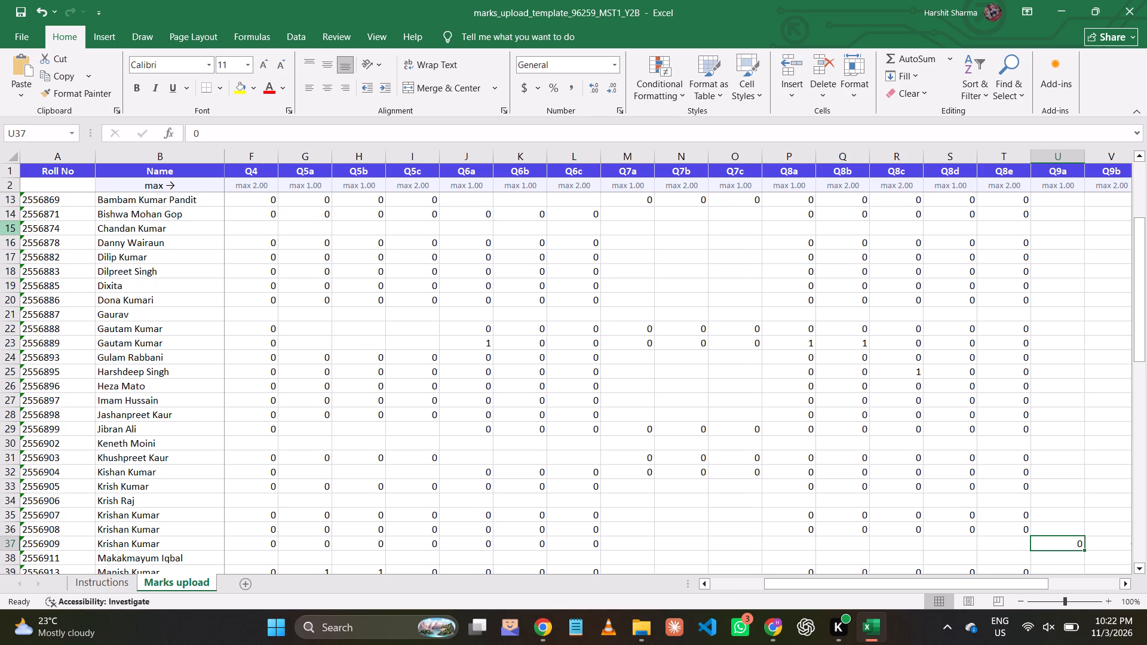
pyautogui.press('Right')
pyautogui.press('Left')
pyautogui.press('Left')
pyautogui.press('Left')
pyautogui.press('Left')
pyautogui.press('Left')
pyautogui.press('Left')
pyautogui.press('Left')
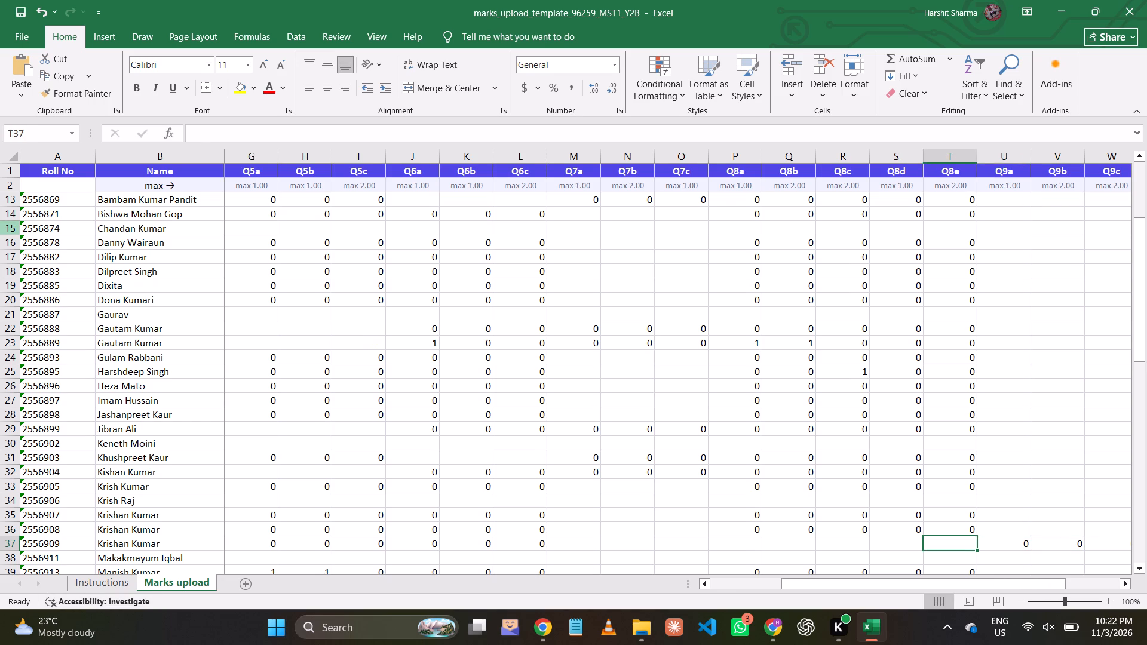
pyautogui.press('Left')
pyautogui.press('Left')
pyautogui.press('Left')
pyautogui.press('Left')
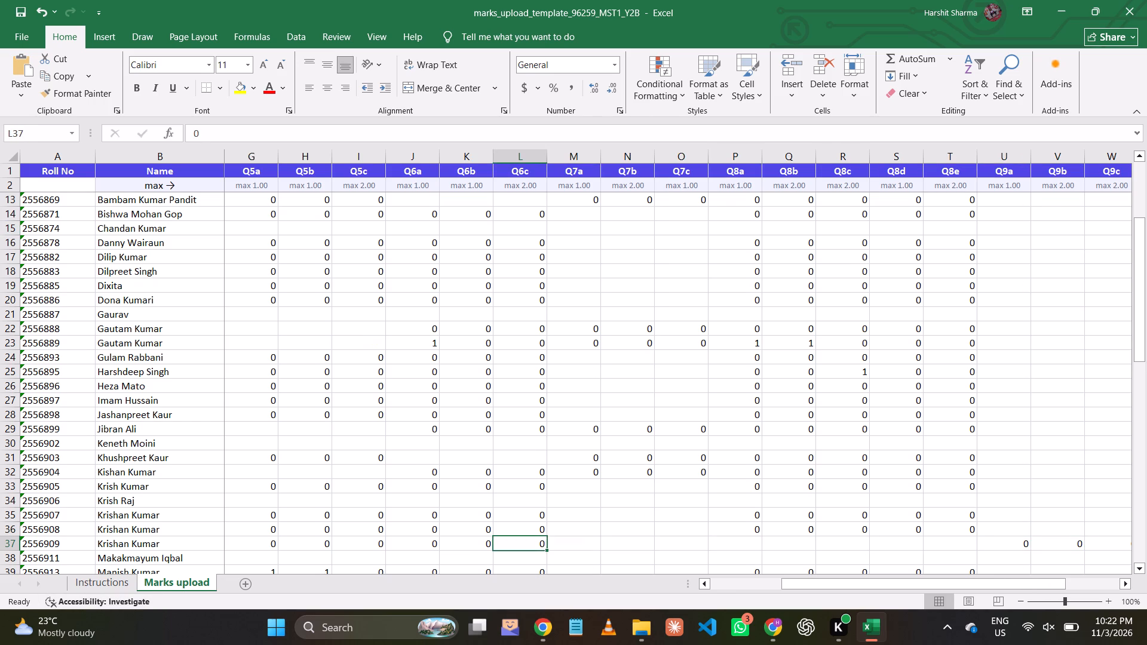
pyautogui.press('Left')
pyautogui.press('Left')
pyautogui.press('Left')
pyautogui.press('Left')
pyautogui.press('Left')
pyautogui.press('Left')
pyautogui.press('Left')
pyautogui.press('Left')
pyautogui.press('Left')
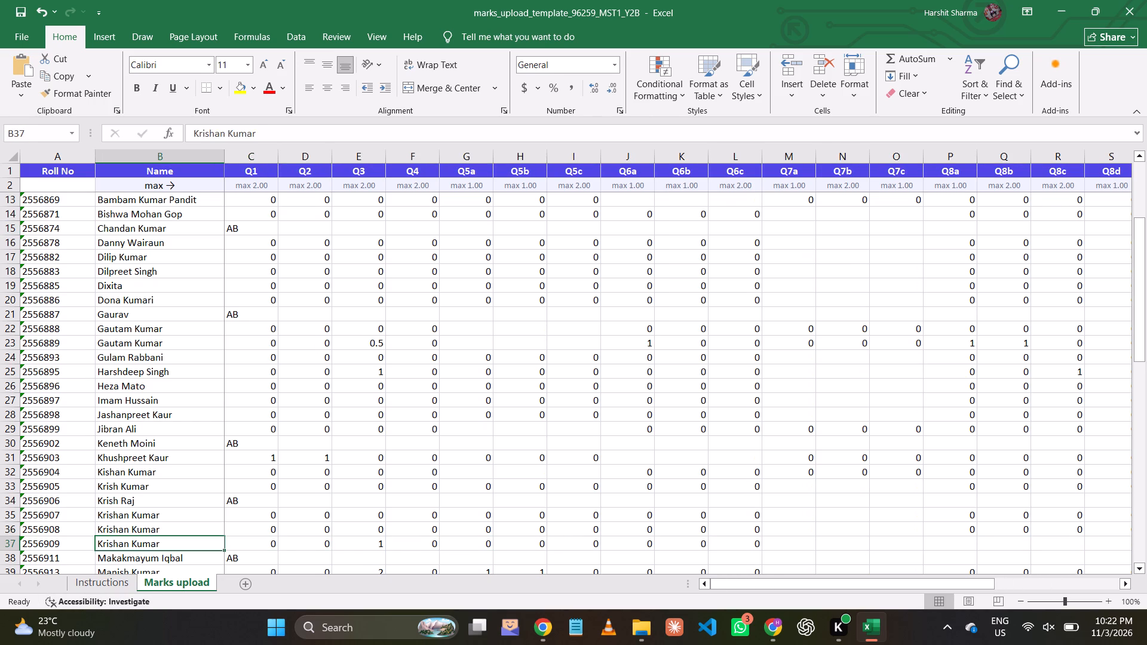
pyautogui.press('Left')
# Go down the roll numbers from row 38 to row 47 and back to row 43 to review the students' entries.
pyautogui.press('Down')
pyautogui.press('Down')
pyautogui.press('Down')
pyautogui.press('Down')
pyautogui.press('Down')
pyautogui.press('Down')
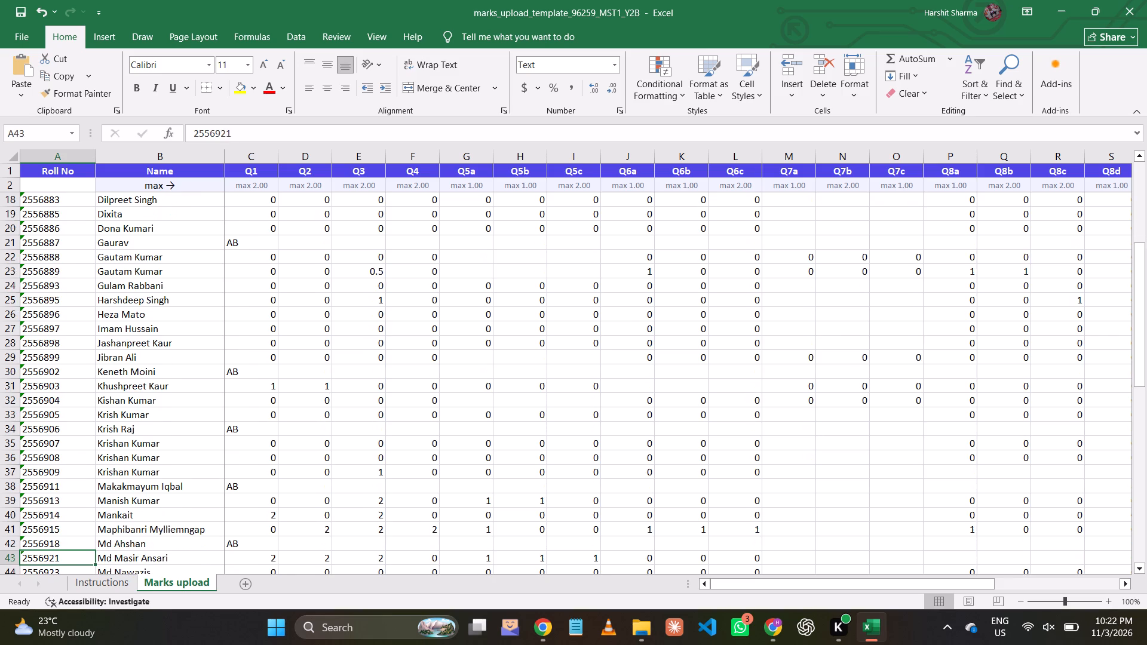
pyautogui.press('Down')
pyautogui.press('Down')
pyautogui.press('Down')
pyautogui.press('Down')
pyautogui.press('Up')
pyautogui.press('Up')
pyautogui.press('Up')
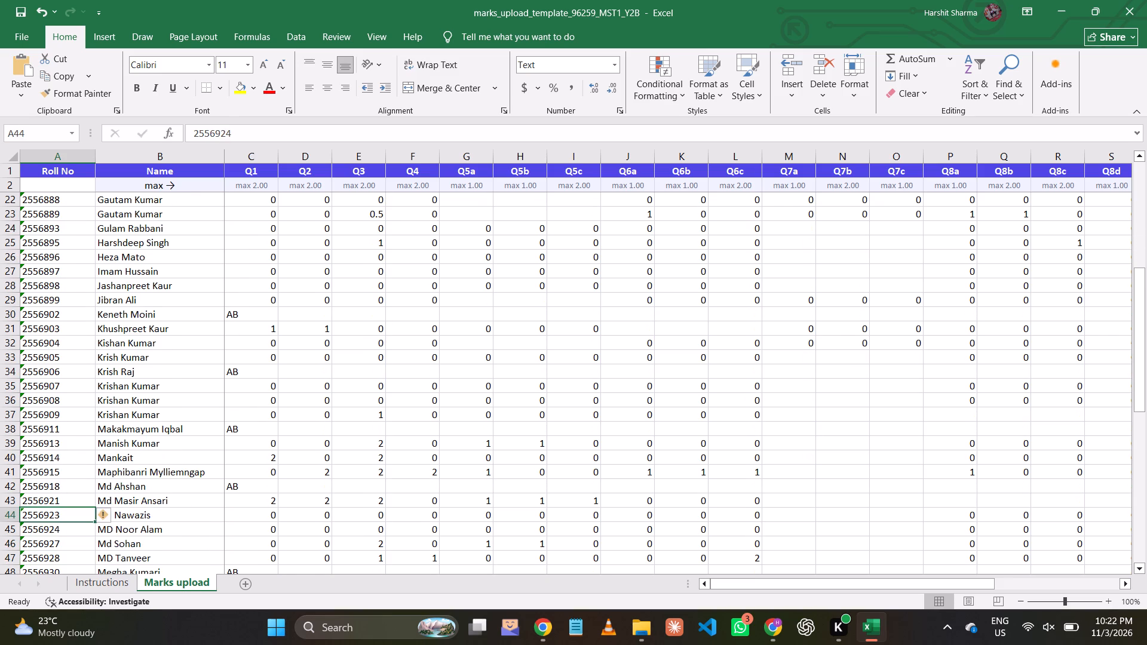
pyautogui.press('Up')
# Review row 43's marks across all question columns to Q9e and back to Q3.
pyautogui.press('Right')
pyautogui.press('Right')
pyautogui.press('Right')
pyautogui.press('Right')
pyautogui.press('Right')
pyautogui.press('Right')
pyautogui.press('Right')
pyautogui.press('Right')
pyautogui.press('Right')
pyautogui.press('Right')
pyautogui.press('Right')
pyautogui.press('Right')
pyautogui.press('Right')
pyautogui.press('Right')
pyautogui.press('Right')
pyautogui.press('Right')
pyautogui.press('Right')
pyautogui.press('Right')
pyautogui.press('Right')
pyautogui.press('Right')
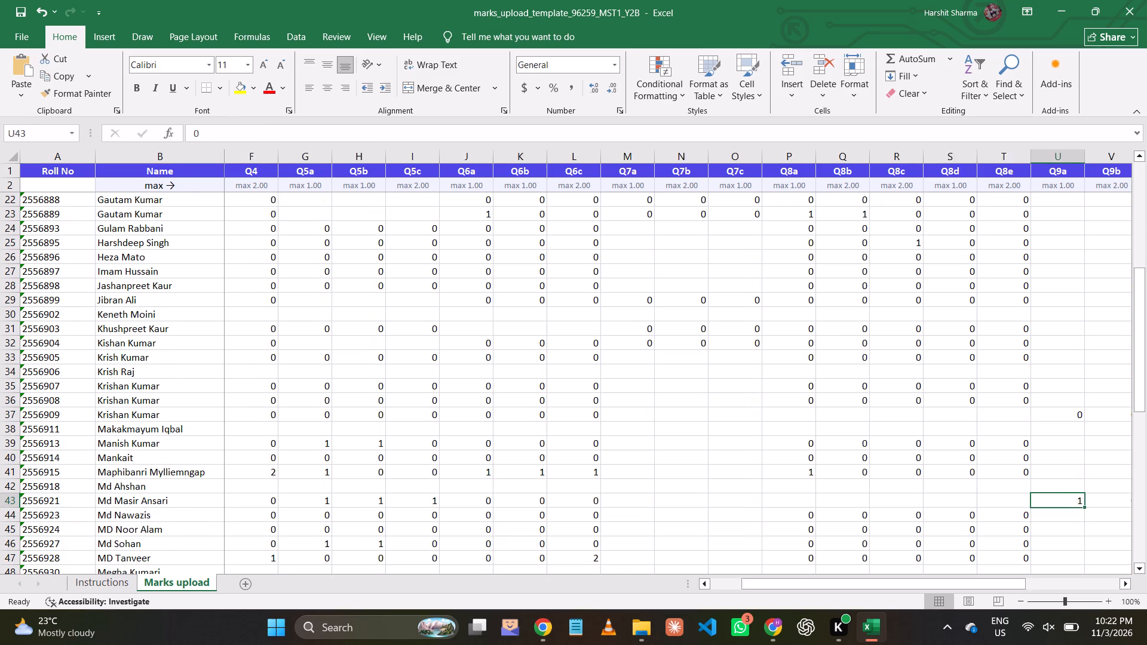
pyautogui.press('Left')
pyautogui.press('Left')
pyautogui.press('Left')
pyautogui.press('Left')
pyautogui.press('Left')
pyautogui.press('Left')
pyautogui.press('Left')
pyautogui.press('Left')
pyautogui.press('Left')
pyautogui.press('Left')
pyautogui.press('Left')
pyautogui.press('Left')
pyautogui.press('Left')
pyautogui.press('Left')
pyautogui.press('Left')
pyautogui.press('Left')
pyautogui.press('Left')
pyautogui.press('Left')
pyautogui.press('Left')
pyautogui.press('Left')
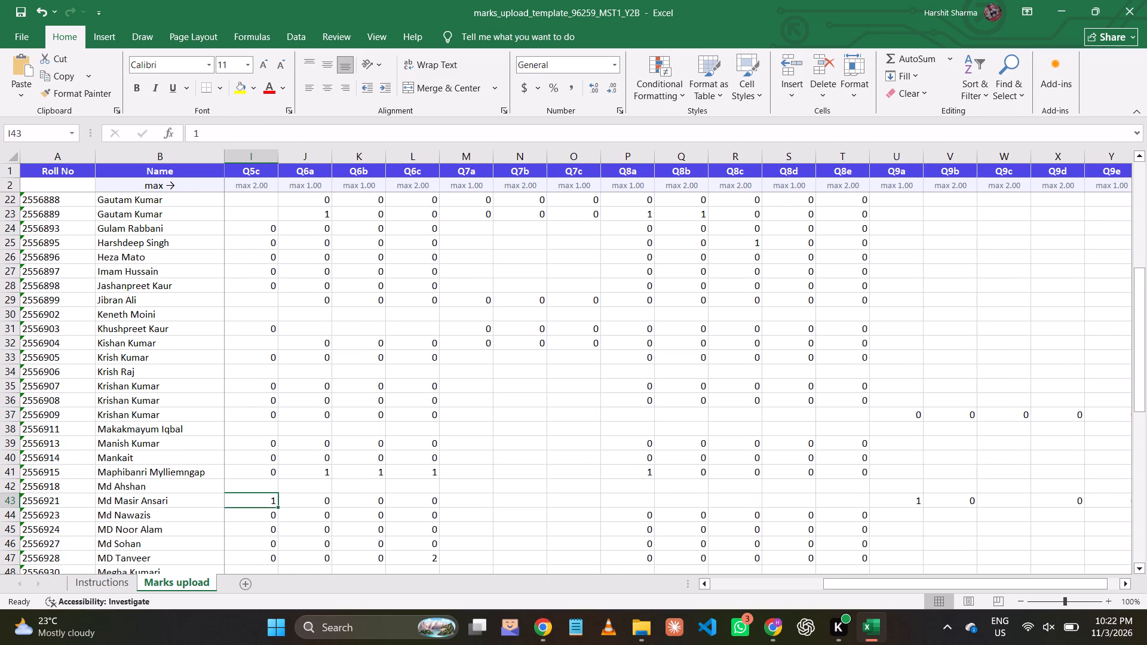
pyautogui.press('Left')
pyautogui.press('Left')
pyautogui.press('Left')
pyautogui.press('Left')
# Review row 44's marks from Q3 across to the Q9 columns, ending at Q9b.
pyautogui.press('Down')
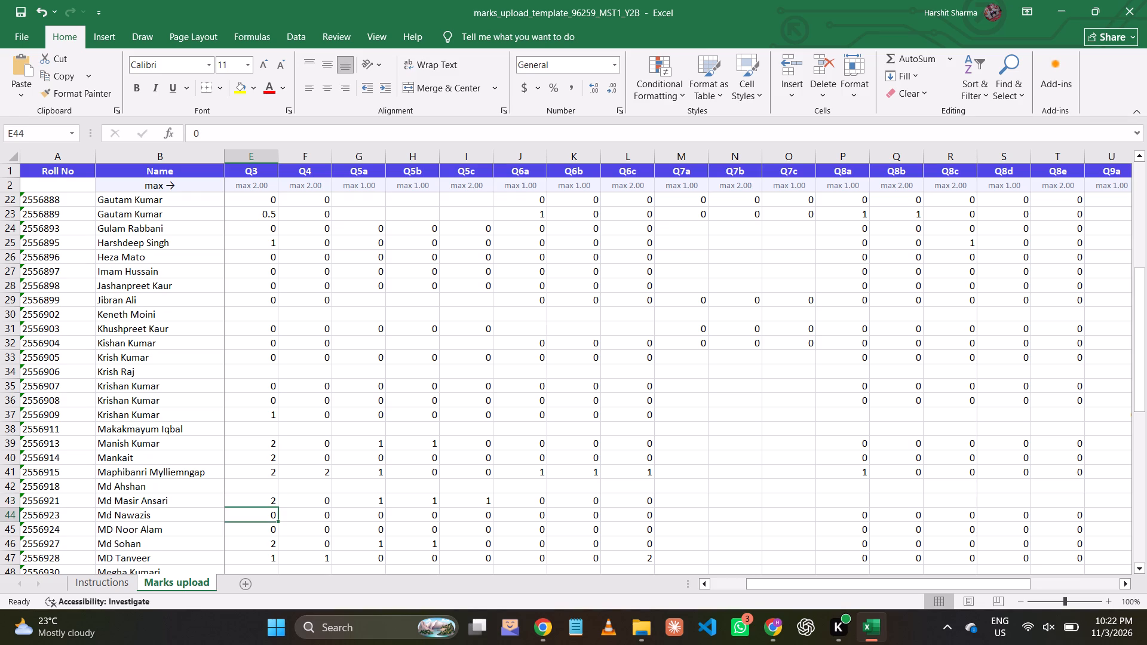
pyautogui.press('Right')
pyautogui.press('Right')
pyautogui.press('Right')
pyautogui.press('Right')
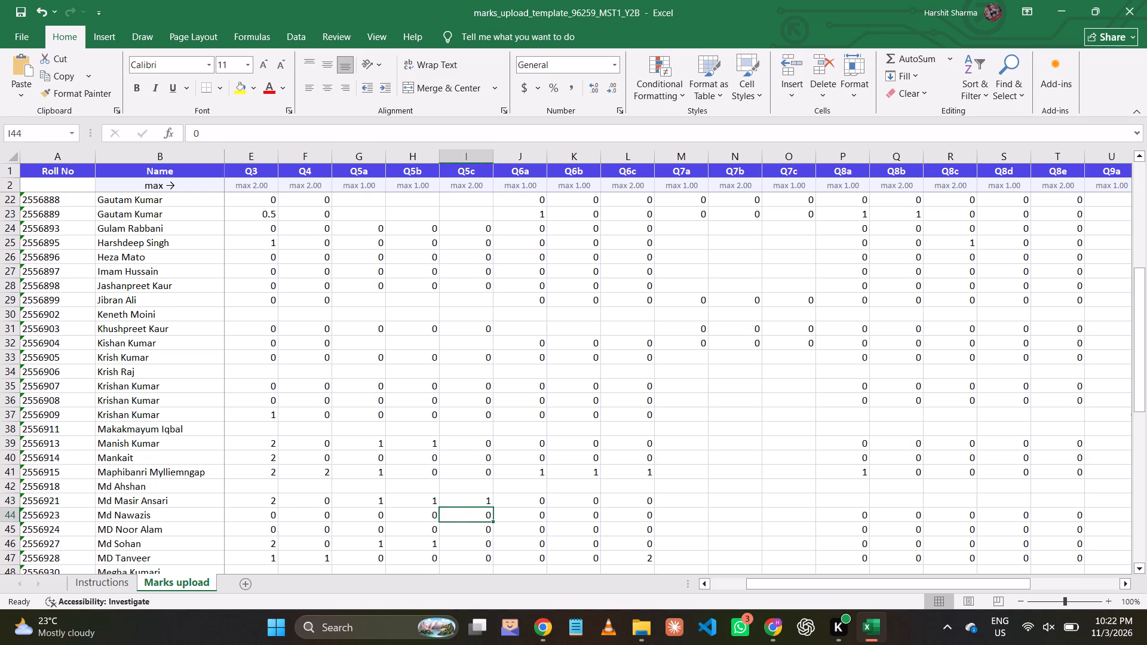
pyautogui.press('Right')
pyautogui.press('Right')
pyautogui.press('Right')
pyautogui.press('Right')
pyautogui.press('Right')
pyautogui.press('Right')
pyautogui.press('Right')
pyautogui.press('Right')
pyautogui.press('Right')
pyautogui.press('Right')
pyautogui.press('Right')
pyautogui.press('Right')
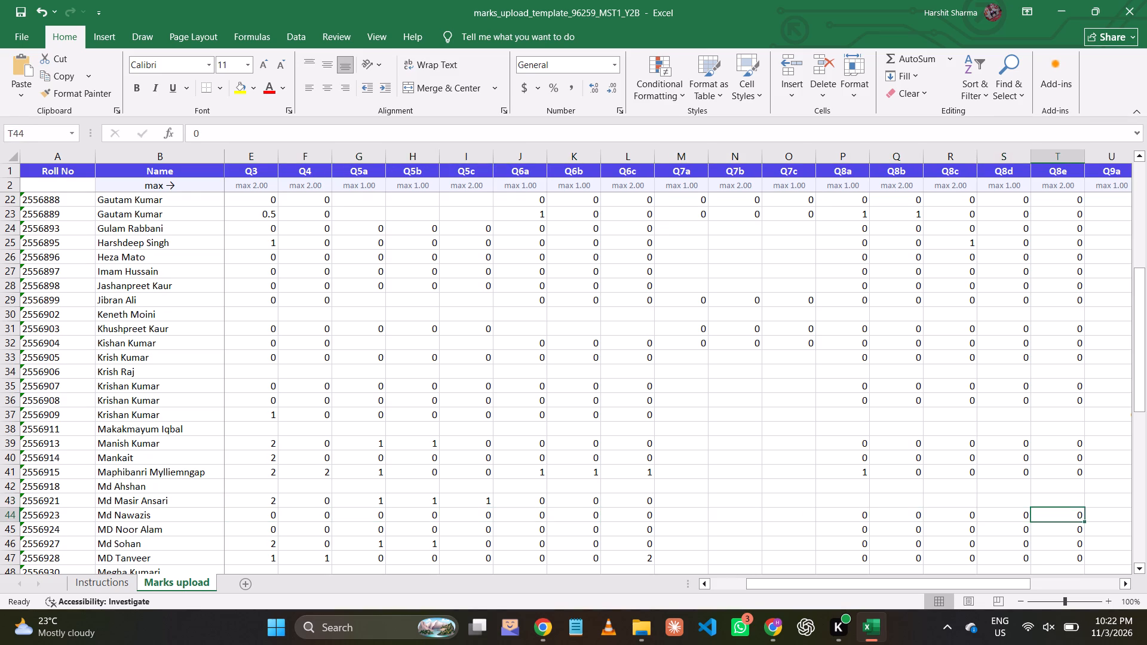
pyautogui.press('Right')
pyautogui.press('Right')
pyautogui.press('Right')
pyautogui.press('Right')
pyautogui.press('Right')
pyautogui.press('Left')
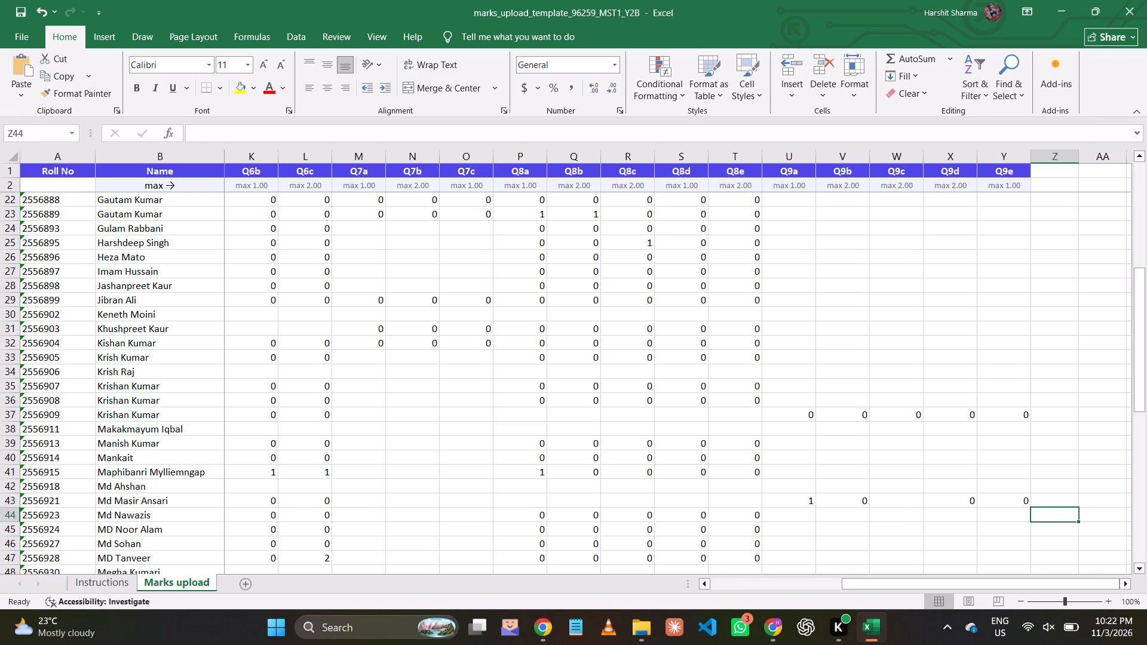
pyautogui.press('Left')
pyautogui.press('Left')
pyautogui.press('Left')
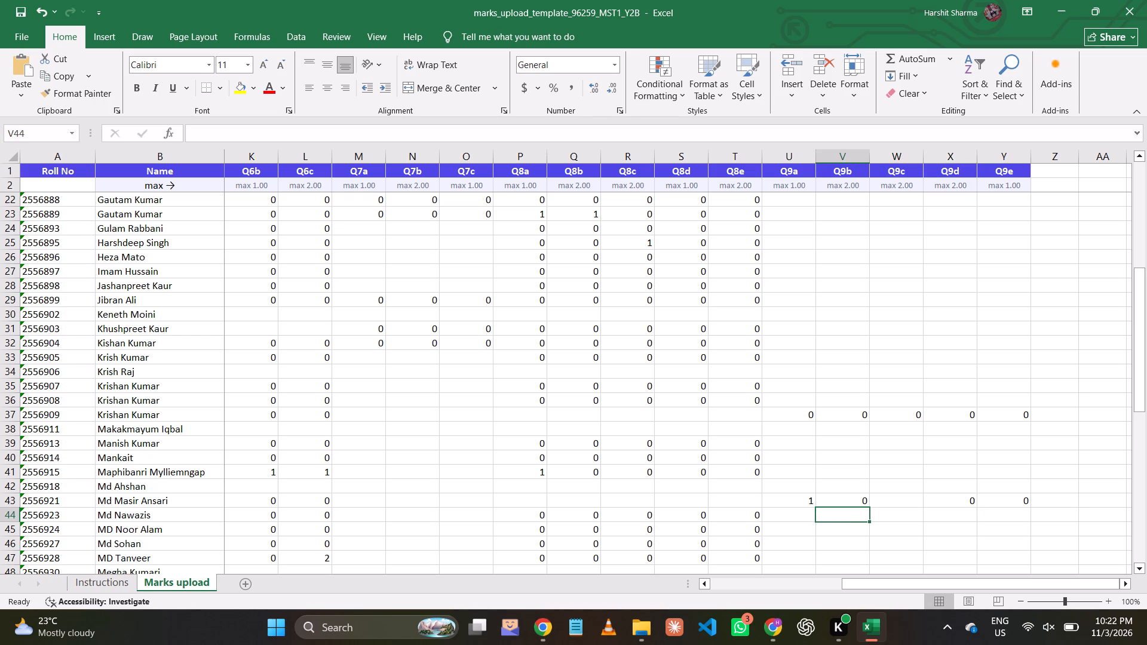
# Move to row 46 and review its marks from the Q9 columns back to Q1.
pyautogui.press('Down')
pyautogui.press('Down')
pyautogui.press('Left')
pyautogui.press('Left')
pyautogui.press('Left')
pyautogui.press('Left')
pyautogui.press('Left')
pyautogui.press('Left')
pyautogui.press('Left')
pyautogui.press('Left')
pyautogui.press('Left')
pyautogui.press('Left')
pyautogui.press('Left')
pyautogui.press('Left')
pyautogui.press('Left')
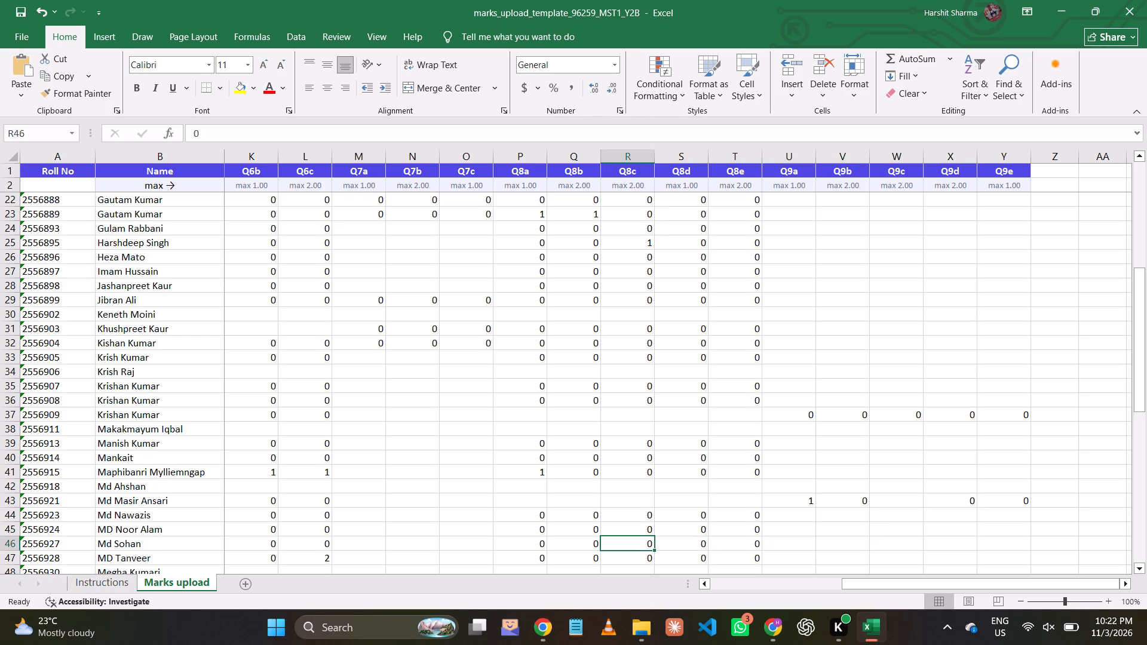
pyautogui.press('Left')
pyautogui.press('Left')
pyautogui.press('Left')
pyautogui.press('Left')
pyautogui.press('Left')
pyautogui.press('Left')
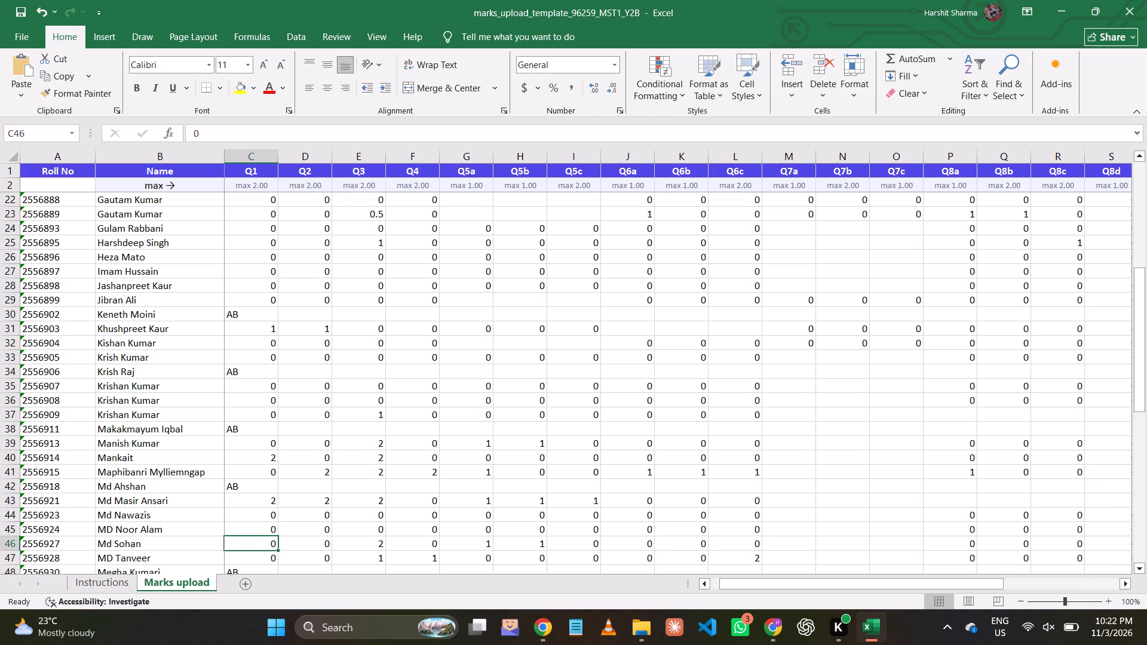
pyautogui.press('Left')
# Review row 46's marks from Q1 across to Q9a, ending at Q8e.
pyautogui.press('Right')
pyautogui.press('Right')
pyautogui.press('Right')
pyautogui.press('Right')
pyautogui.press('Right')
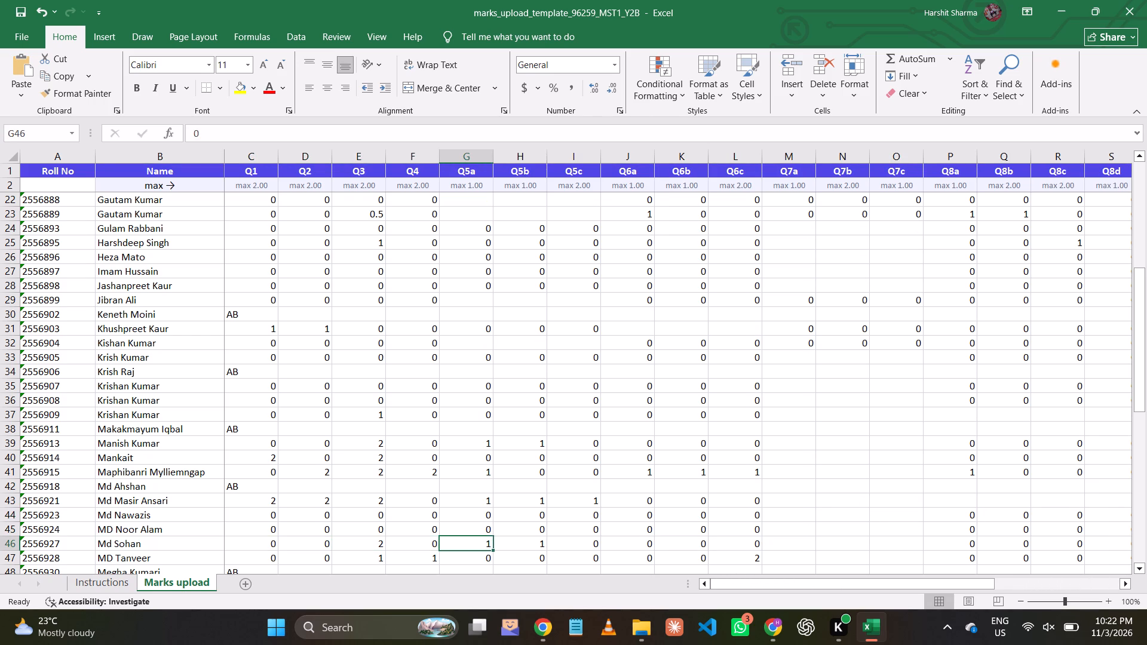
pyautogui.press('Right')
pyautogui.press('Right')
pyautogui.press('Right')
pyautogui.press('Right')
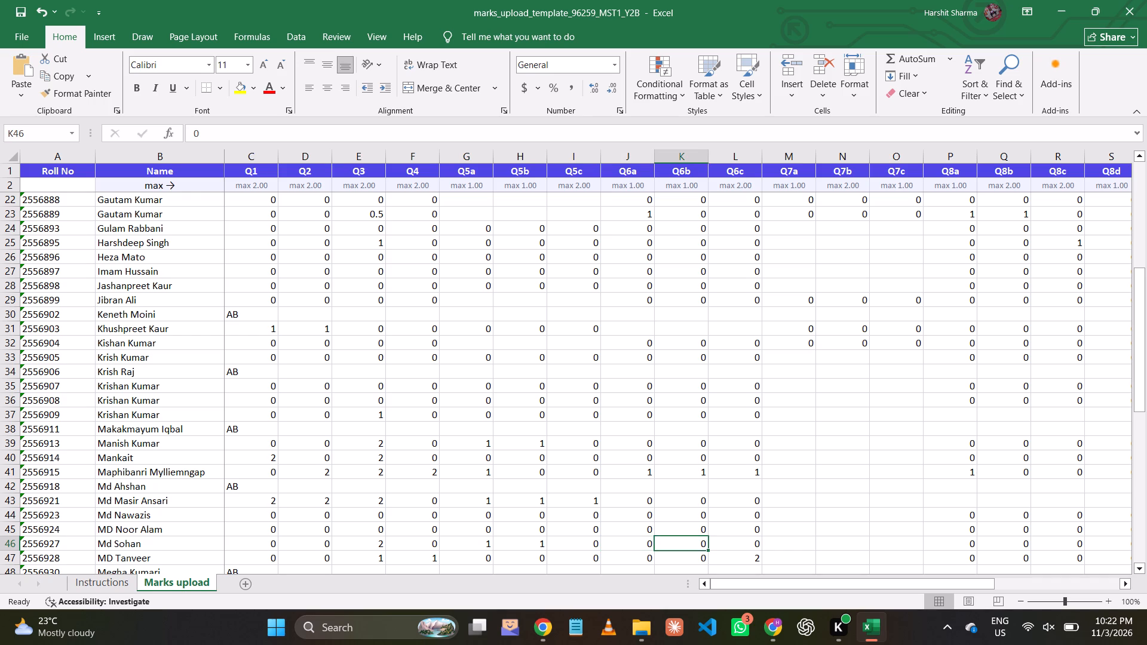
pyautogui.press('Right')
pyautogui.press('Right')
pyautogui.press('Left')
pyautogui.press('Right')
pyautogui.press('Right')
pyautogui.press('Right')
pyautogui.press('Right')
pyautogui.press('Right')
pyautogui.press('Right')
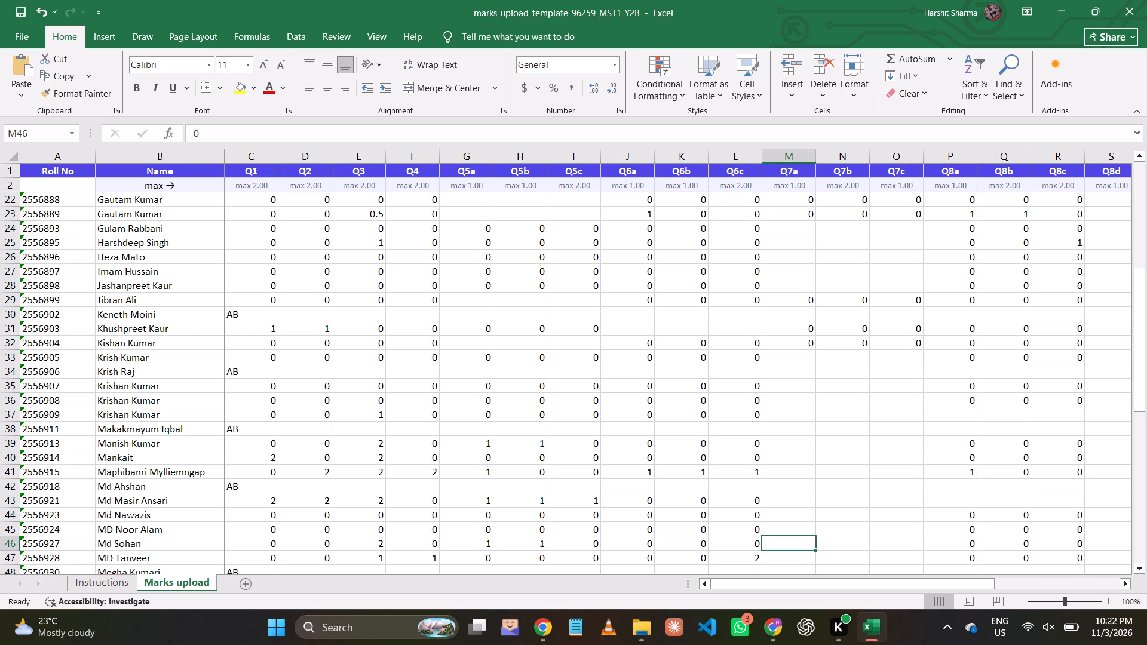
pyautogui.press('Right')
pyautogui.press('Right')
pyautogui.press('Right')
pyautogui.press('Right')
pyautogui.press('Left')
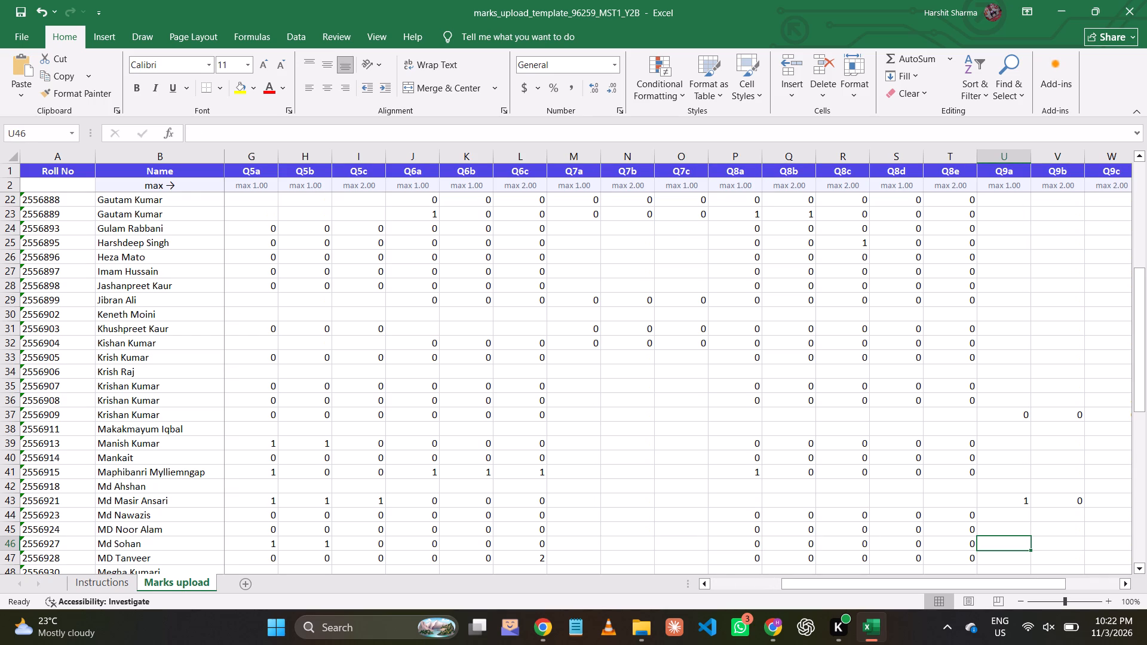
pyautogui.press('Left')
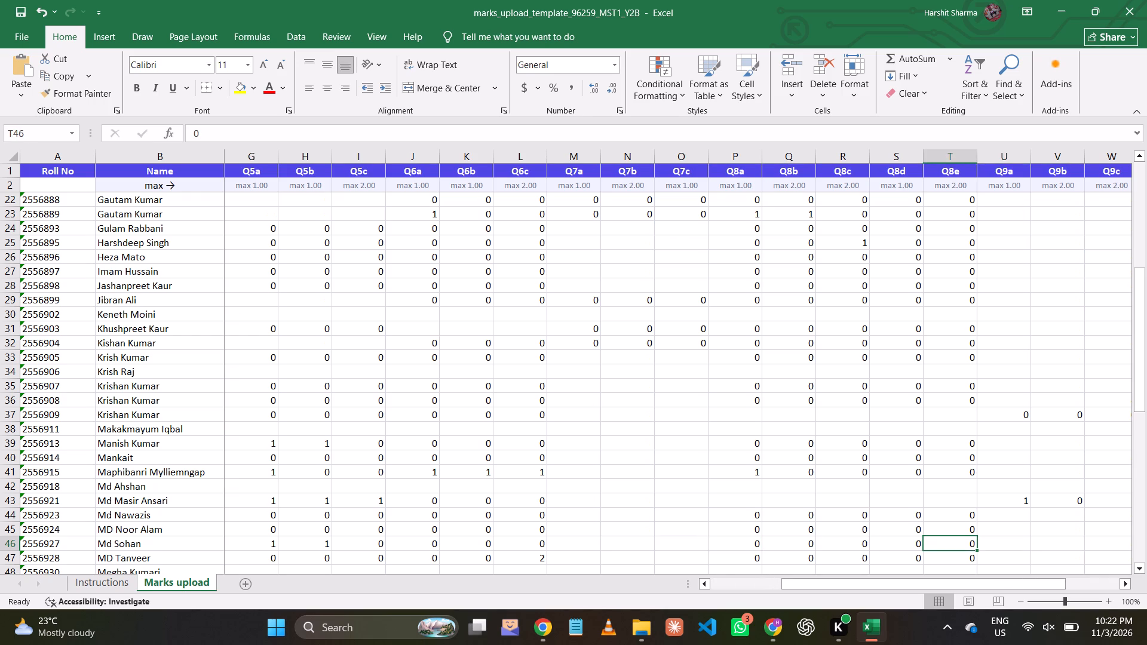
# Go down from row 47 to row 49 and review the marks from Q8e back to the roll number, ending at row 48.
pyautogui.press('Down')
pyautogui.press('Down')
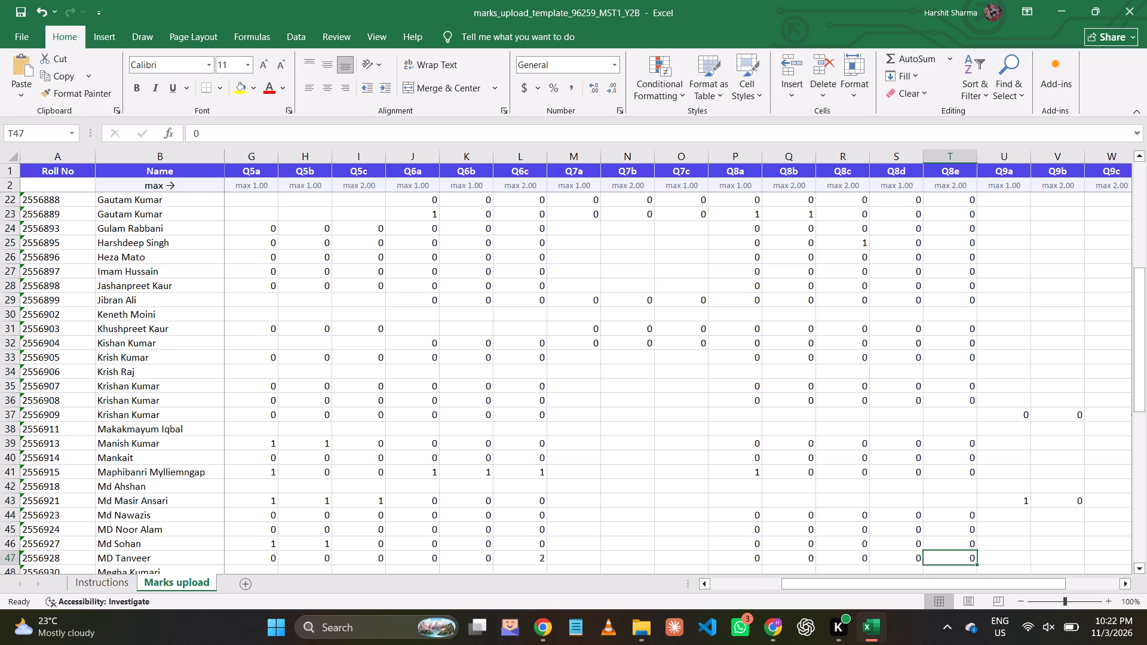
pyautogui.press('Down')
pyautogui.press('Left')
pyautogui.press('Left')
pyautogui.press('Left')
pyautogui.press('Left')
pyautogui.press('Left')
pyautogui.press('Left')
pyautogui.press('Left')
pyautogui.press('Left')
pyautogui.press('Left')
pyautogui.press('Left')
pyautogui.press('Left')
pyautogui.press('Left')
pyautogui.press('Left')
pyautogui.press('Left')
pyautogui.press('Left')
pyautogui.press('Left')
pyautogui.press('Left')
pyautogui.press('Left')
pyautogui.press('Left')
pyautogui.press('Left')
pyautogui.press('Left')
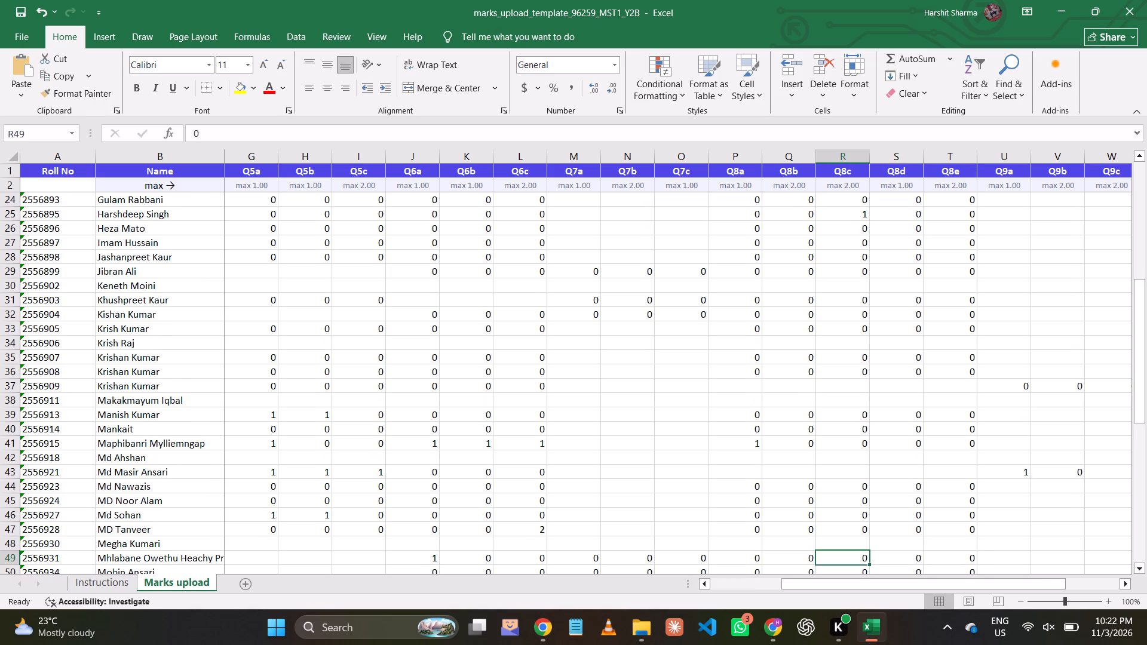
pyautogui.press('Up')
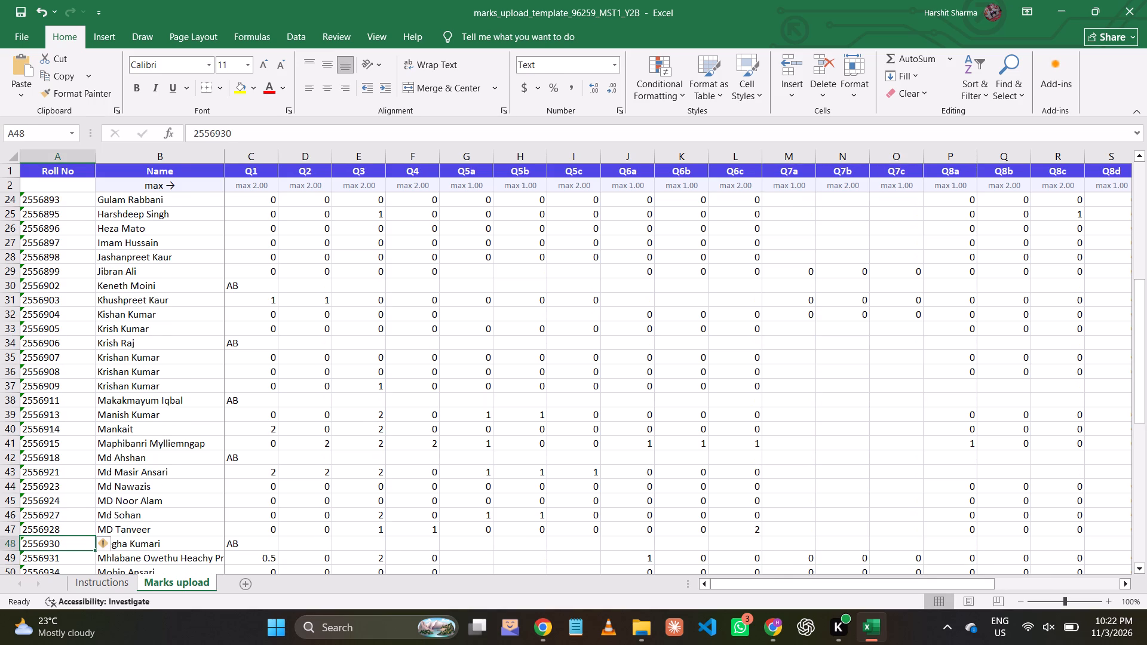
# Check row 48's first question entries, and review the Q1 entries down to row 70.
pyautogui.press('Right')
pyautogui.press('Right')
pyautogui.press('Right')
pyautogui.press('Right')
pyautogui.press('Left')
pyautogui.press('Left')
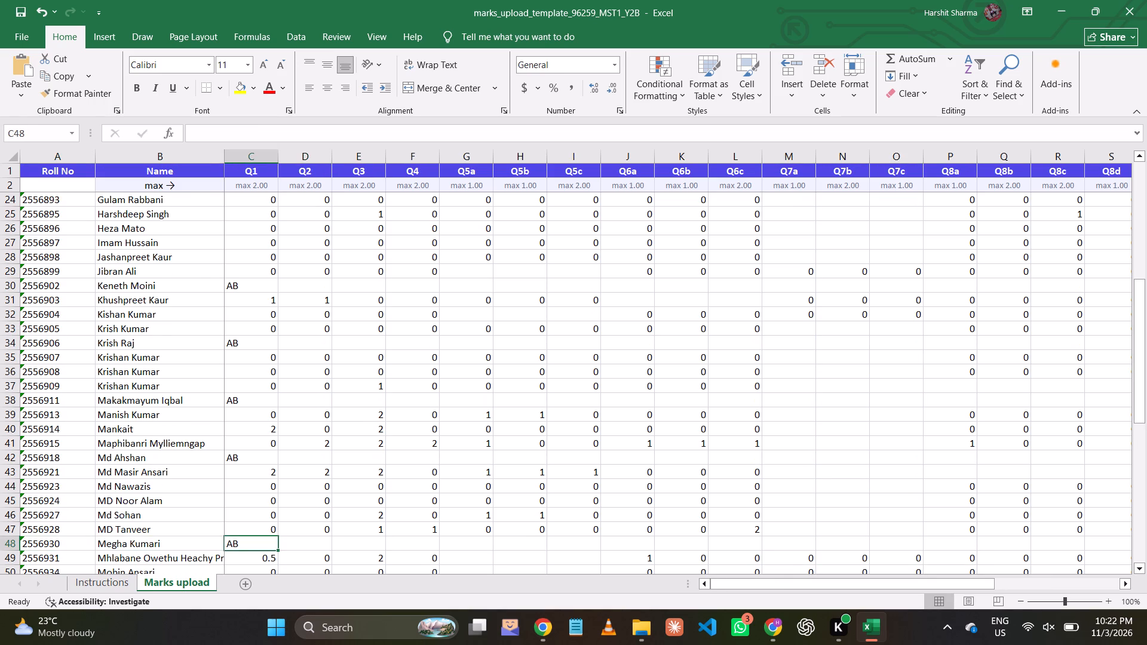
pyautogui.press('Down')
pyautogui.press('Down')
pyautogui.press('Down')
pyautogui.press('Down')
pyautogui.press('Down')
pyautogui.press('Down')
pyautogui.press('Down')
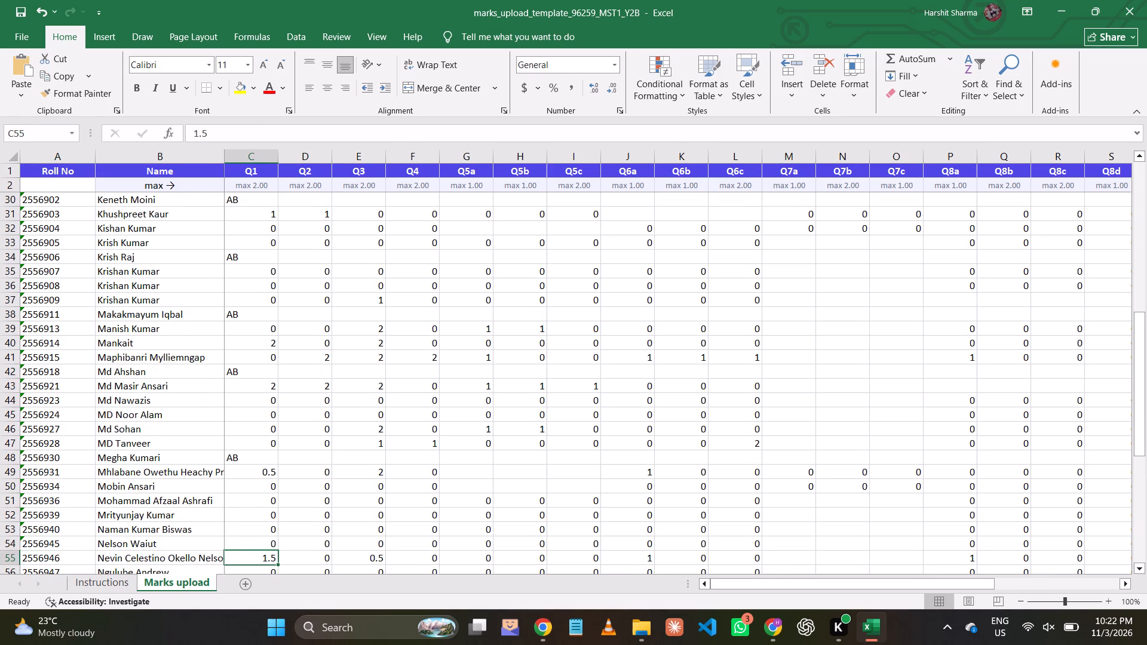
pyautogui.press('Down')
pyautogui.press('Down')
pyautogui.press('Down')
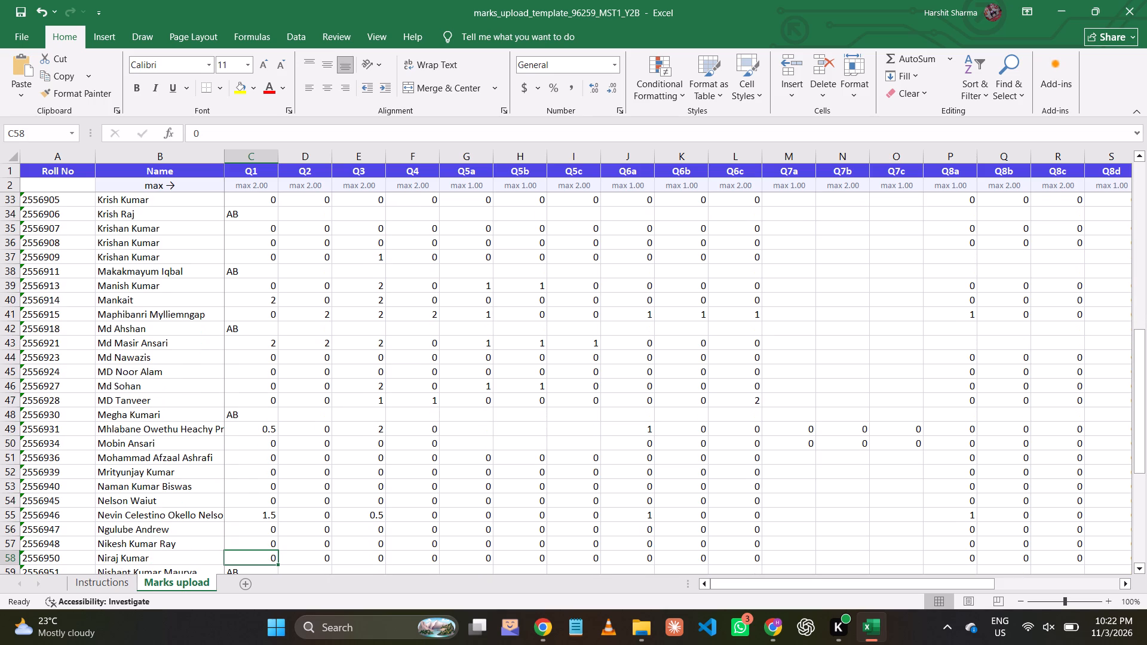
pyautogui.press('Down')
pyautogui.press('Down')
pyautogui.press('Down')
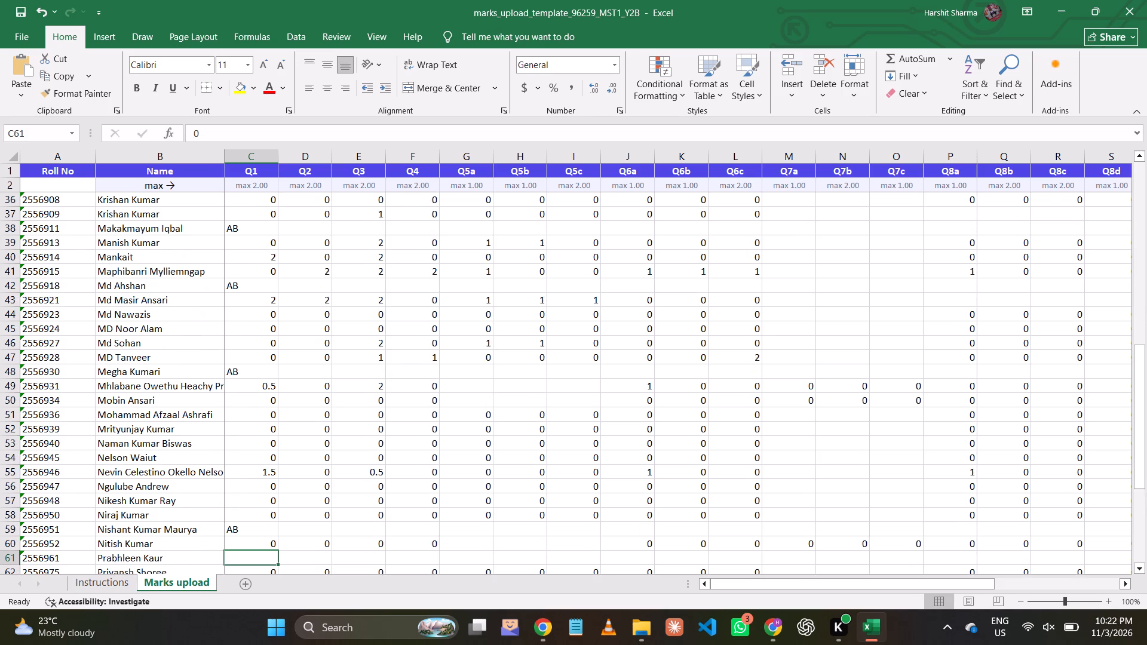
pyautogui.press('Down')
pyautogui.press('Down')
pyautogui.press('Down')
pyautogui.press('Down')
pyautogui.press('Down')
pyautogui.press('Down')
pyautogui.press('Down')
pyautogui.press('Down')
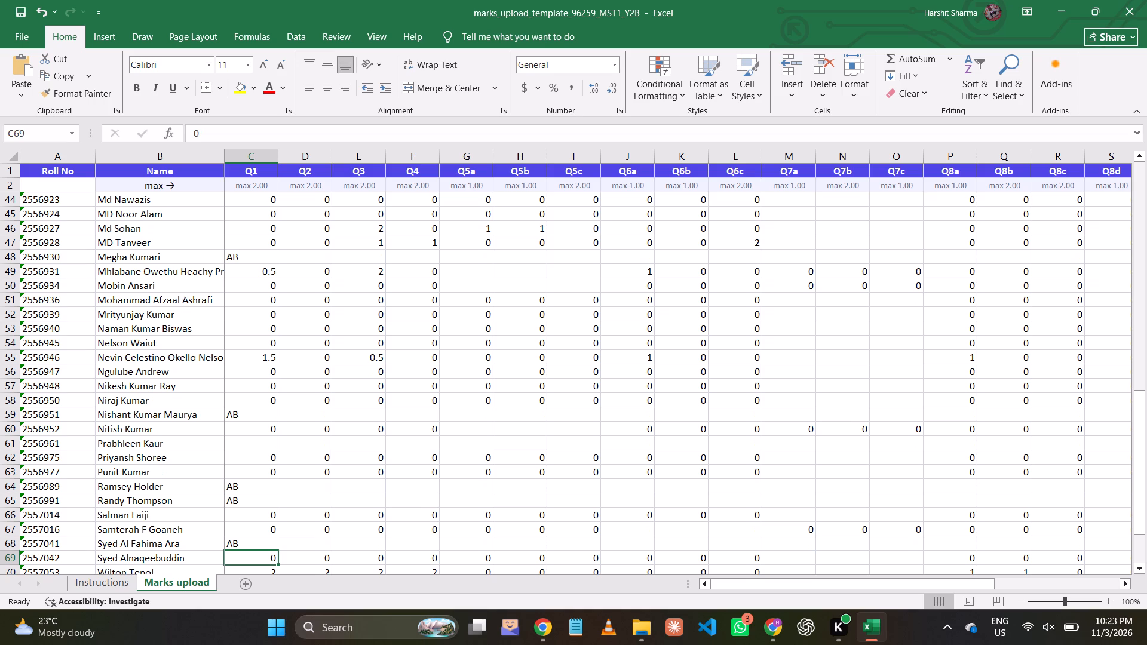
pyautogui.press('Down')
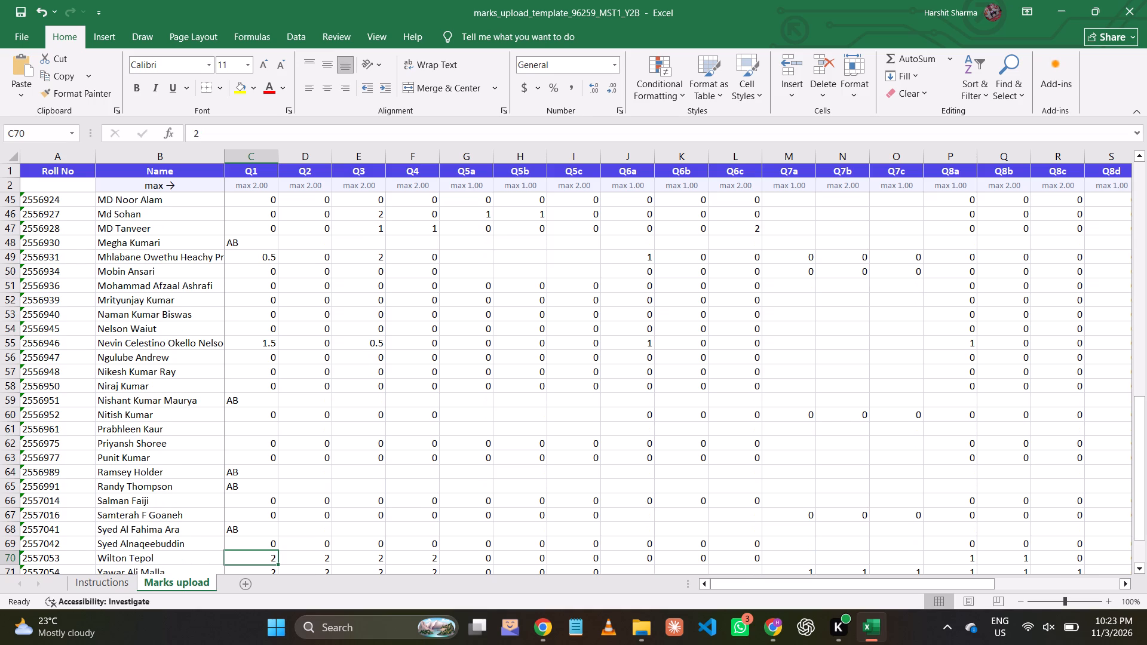
# Recheck the Q1 entries from row 70 back up to row 60 and down again to row 66.
pyautogui.press('Up')
pyautogui.press('Up')
pyautogui.press('Up')
pyautogui.press('Up')
pyautogui.press('Up')
pyautogui.press('Up')
pyautogui.press('Up')
pyautogui.press('Up')
pyautogui.press('Up')
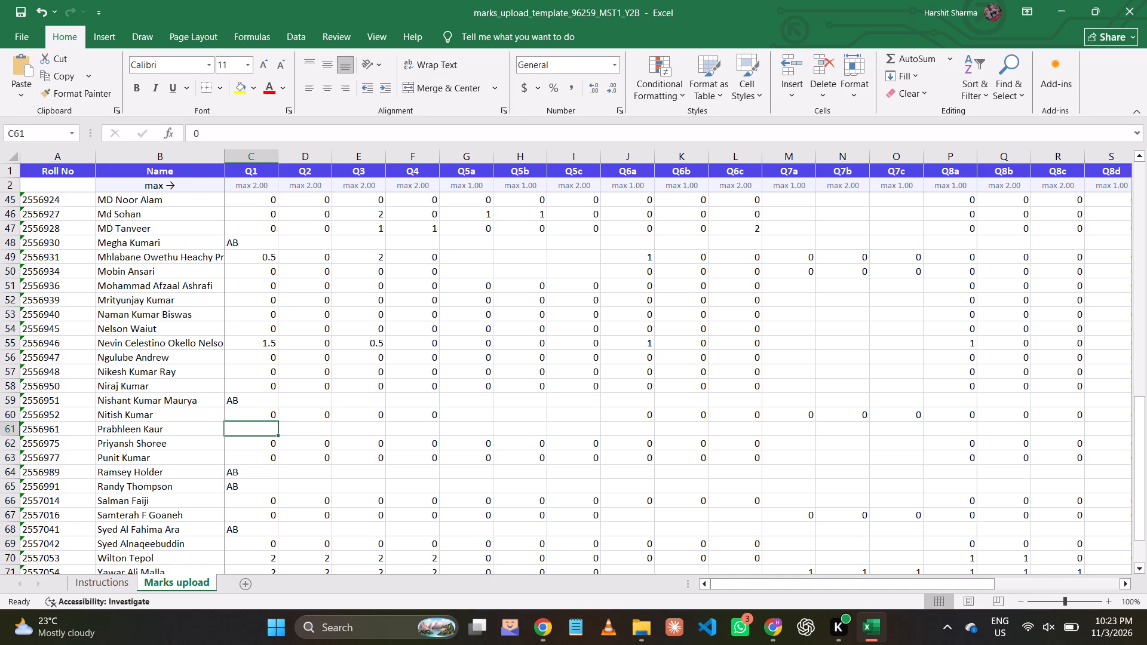
pyautogui.press('Up')
pyautogui.press('Down')
pyautogui.press('Down')
pyautogui.press('Down')
pyautogui.press('Down')
pyautogui.press('Down')
pyautogui.press('Down')
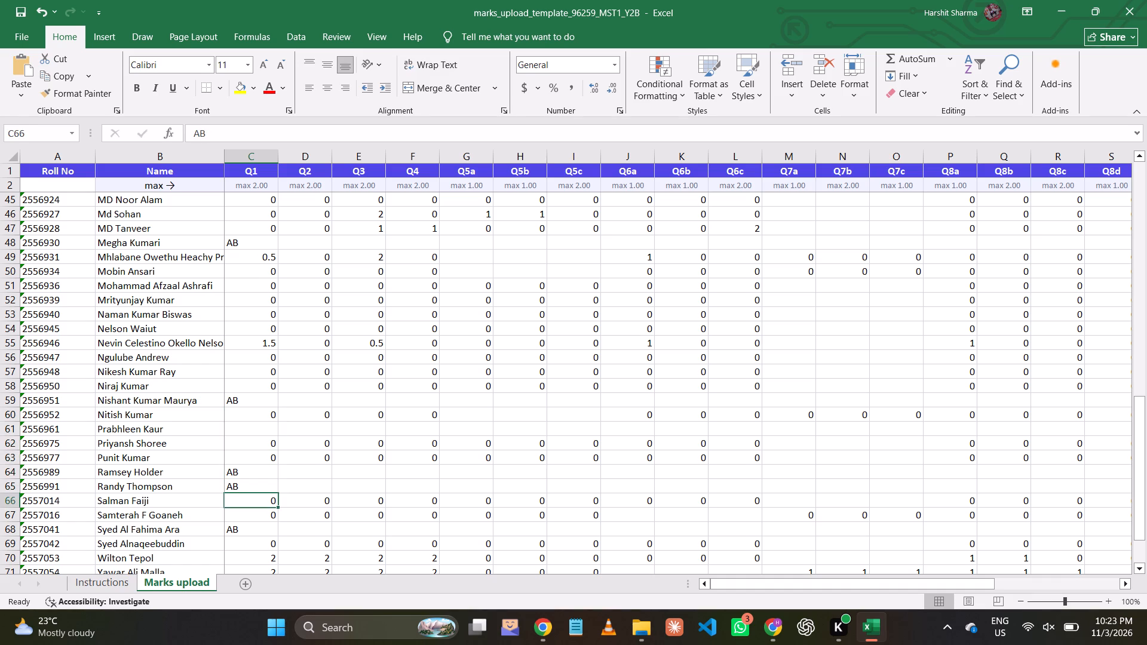
# Review the remaining Q1 entries from row 66 to the end of the student list at row 74.
pyautogui.press('Down')
pyautogui.press('Down')
pyautogui.press('Down')
pyautogui.press('Down')
pyautogui.press('Down')
pyautogui.press('Down')
pyautogui.press('Down')
pyautogui.press('Down')
pyautogui.press('Down')
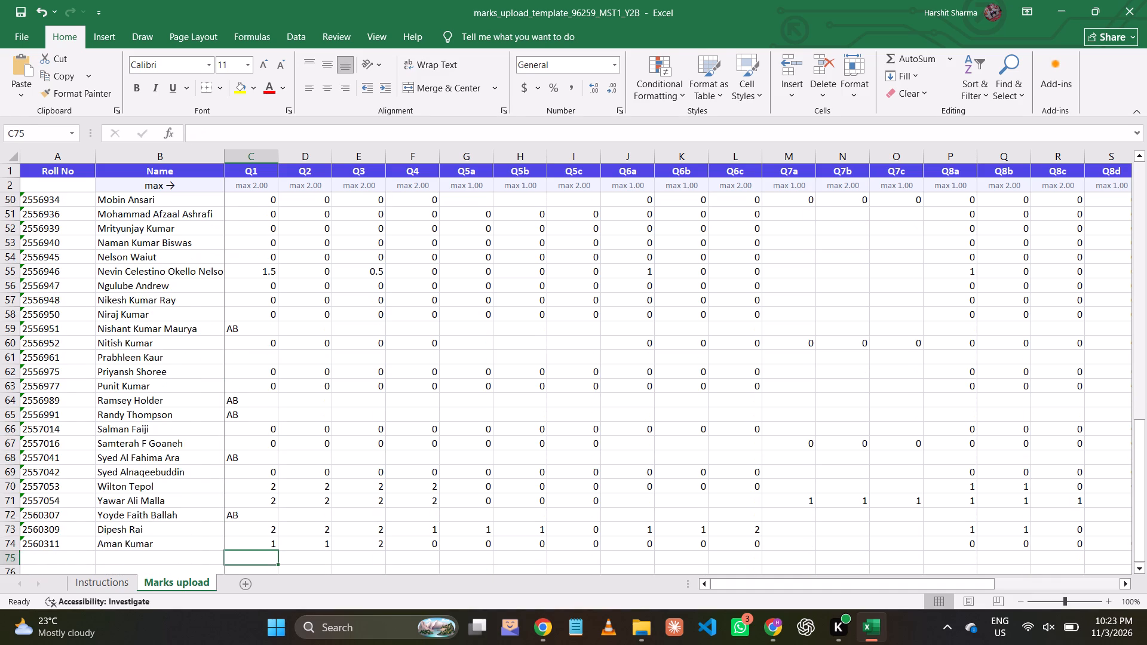
pyautogui.press('Down')
pyautogui.press('Down')
pyautogui.press('Down')
pyautogui.press('Down')
pyautogui.press('Down')
pyautogui.press('Down')
pyautogui.press('Up')
pyautogui.press('Up')
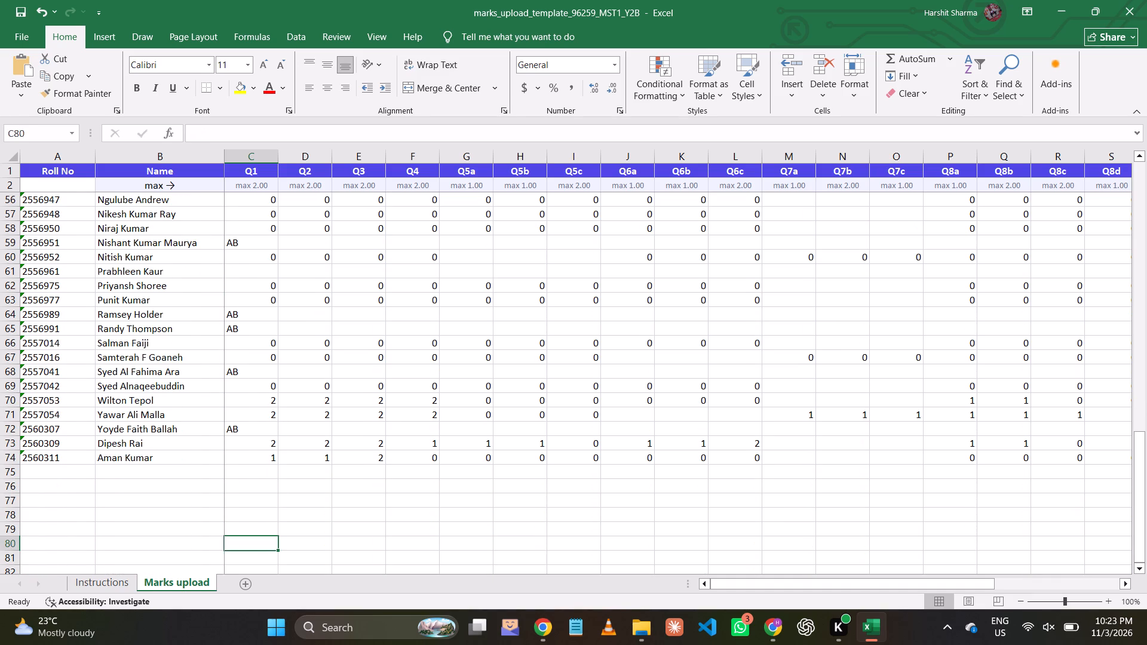
# Go back up the Q1 column to row 51 to recheck the lower students' entries.
pyautogui.press('Up')
pyautogui.press('Up')
pyautogui.press('Up')
pyautogui.press('Up')
pyautogui.press('Up')
pyautogui.press('Up')
pyautogui.press('Up')
pyautogui.press('Up')
pyautogui.press('Up')
pyautogui.press('Up')
pyautogui.press('Up')
pyautogui.press('Up')
pyautogui.press('Up')
pyautogui.press('Up')
pyautogui.press('Up')
pyautogui.press('Up')
pyautogui.press('Up')
pyautogui.press('Up')
pyautogui.press('Up')
pyautogui.press('Up')
pyautogui.press('Up')
pyautogui.press('Up')
pyautogui.press('Up')
pyautogui.press('Up')
pyautogui.press('Up')
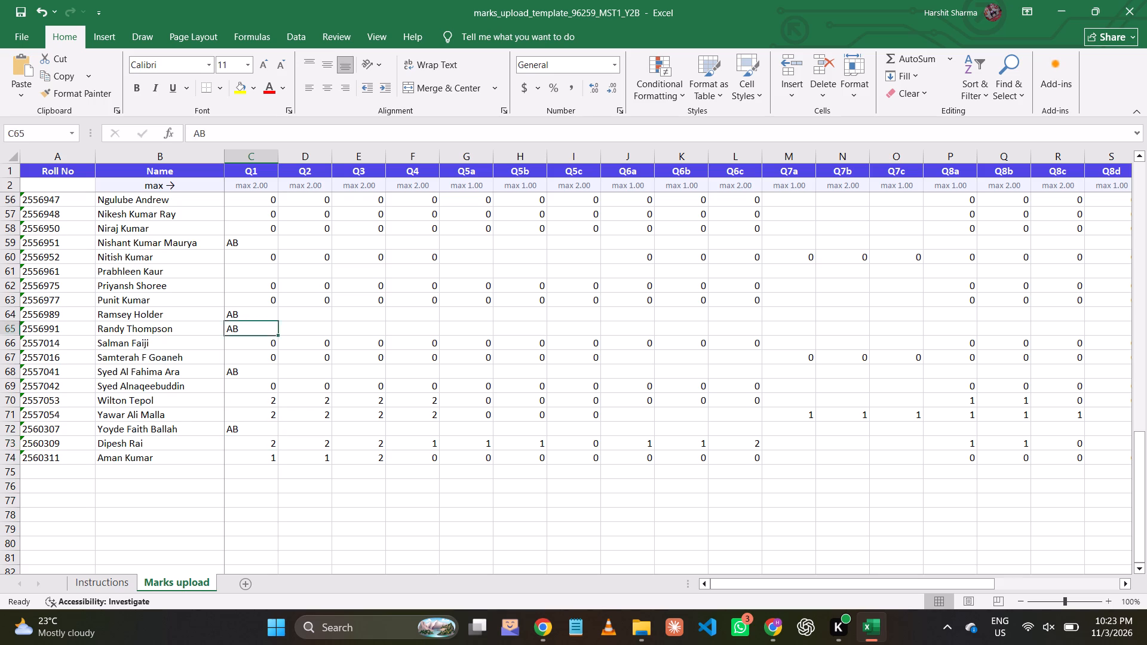
# Save the marks upload template workbook.
pyautogui.hotkey('ctrl', 's')
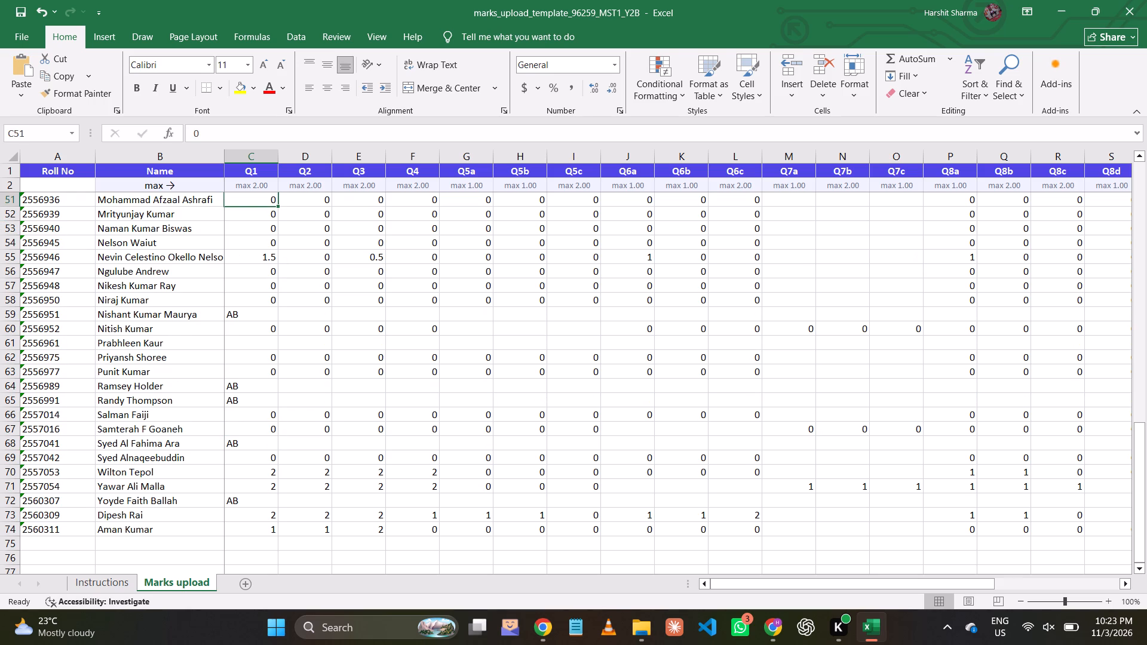
pyautogui.hotkey('ctrl', 's')
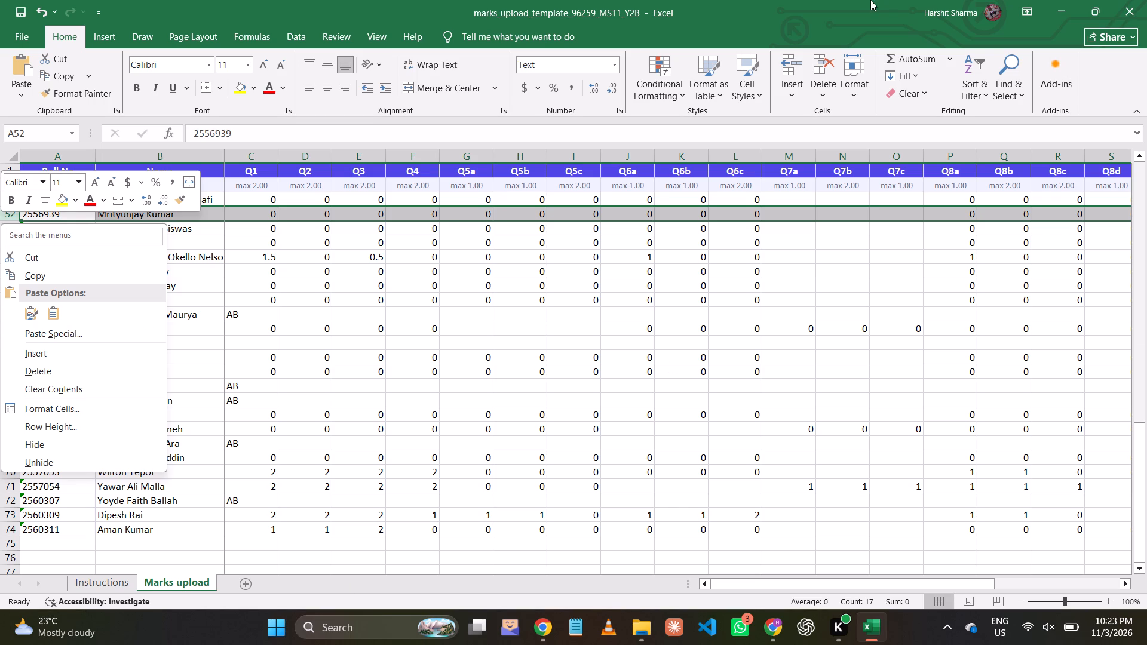
# Switch to Chrome with the Paper 96259 MST1 page of the GGI ERP portal.
pyautogui.click(776, 619)
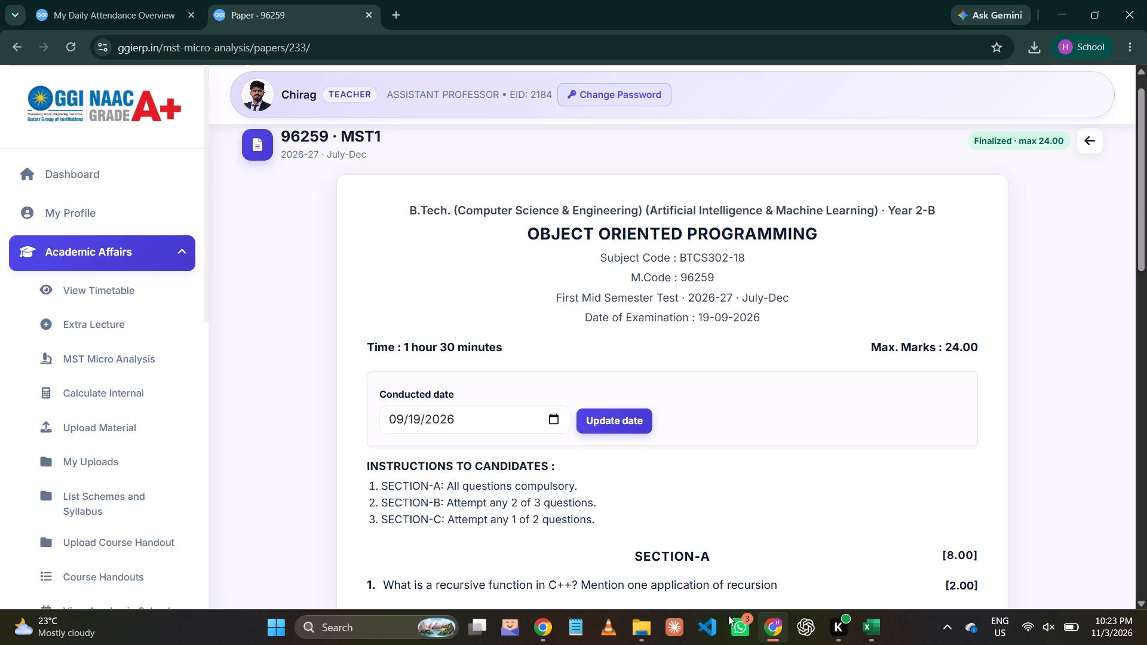
# Switch to the Excel marks template for paper 96259 and save the workbook.
pyautogui.click(866, 622)
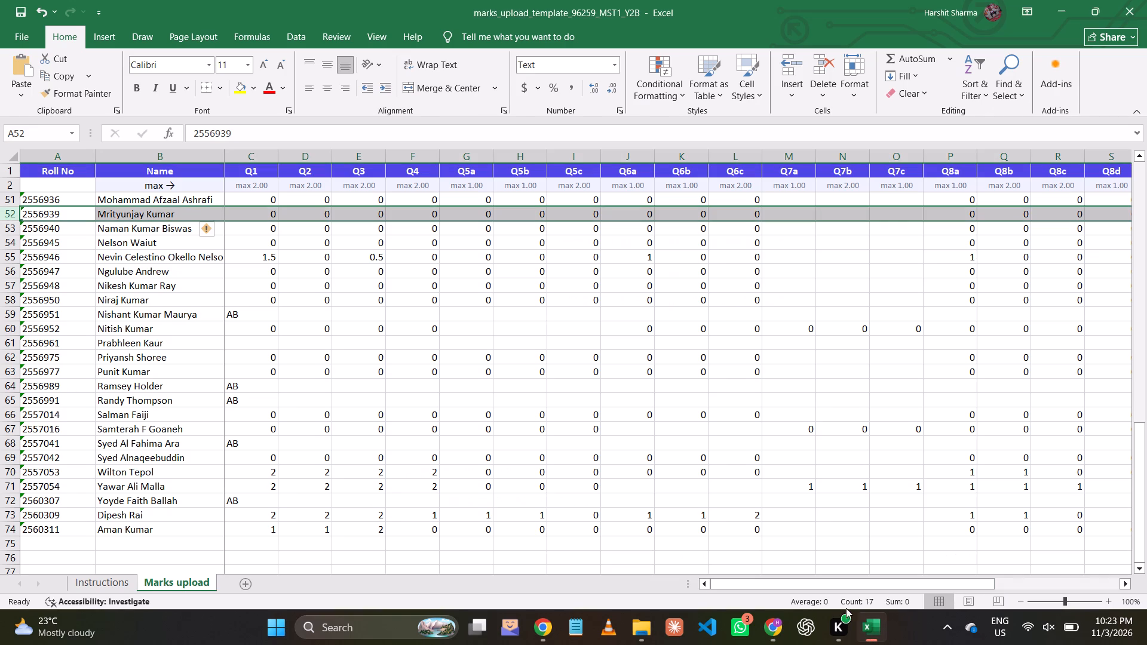
pyautogui.click(692, 514)
pyautogui.hotkey('ctrl', 's')
pyautogui.hotkey('ctrl', 's')
pyautogui.hotkey('ctrl', 's')
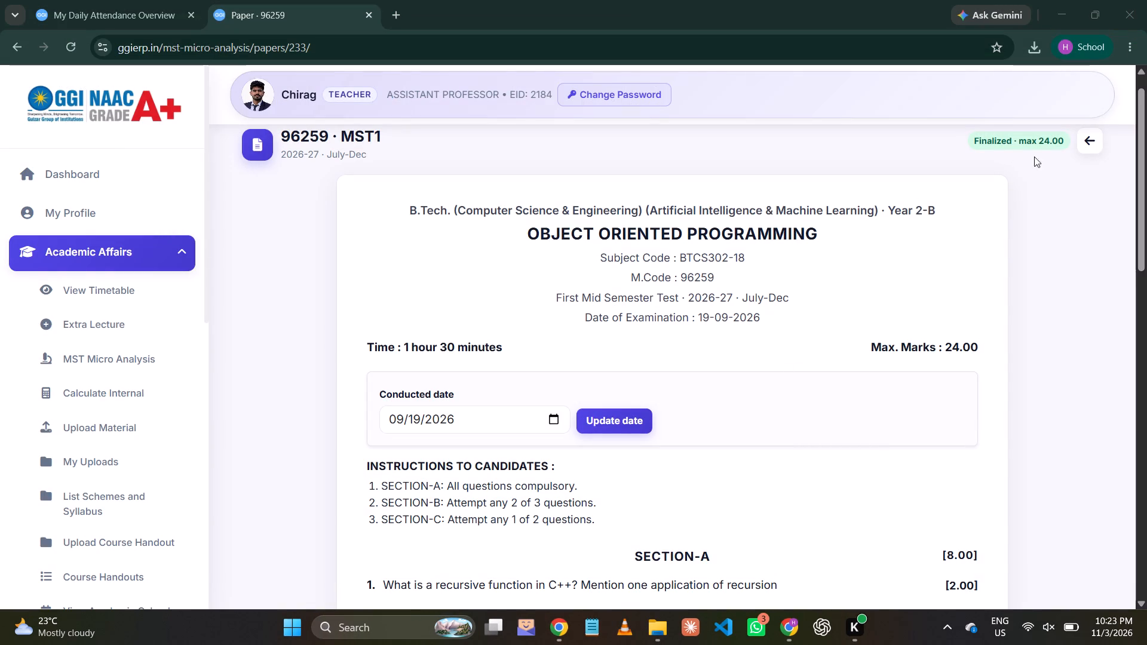
# In the portal's MST Micro Analysis, find the paper by M Code 96259 for the subject Object Oriented Programming (BTCS30218).
pyautogui.click(1088, 140)
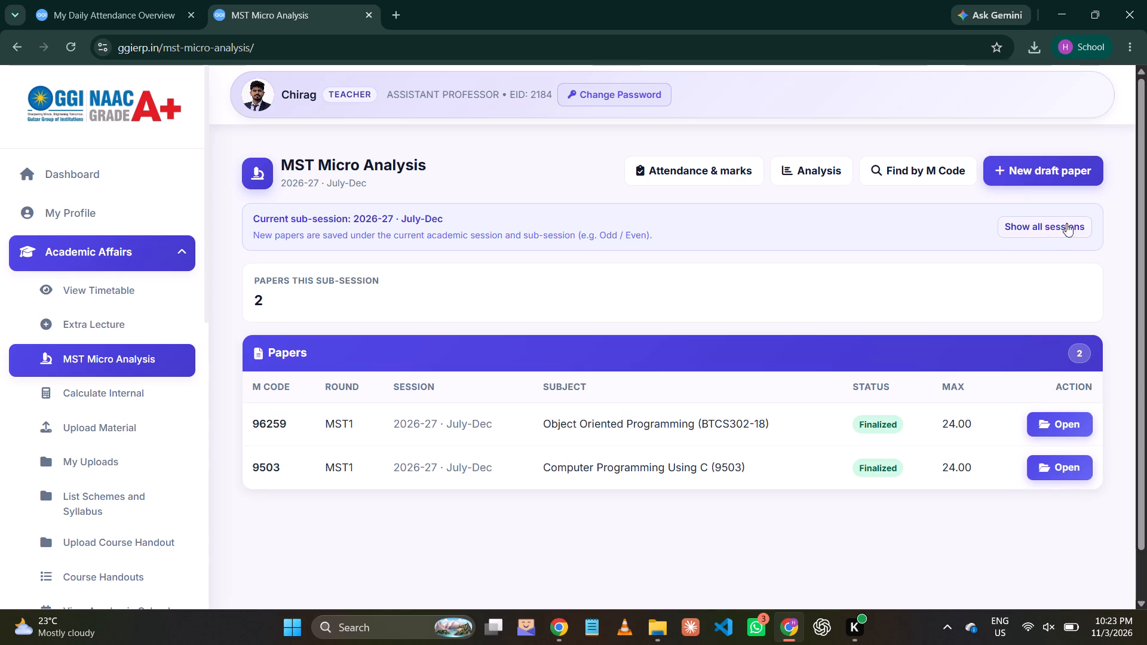
pyautogui.click(932, 170)
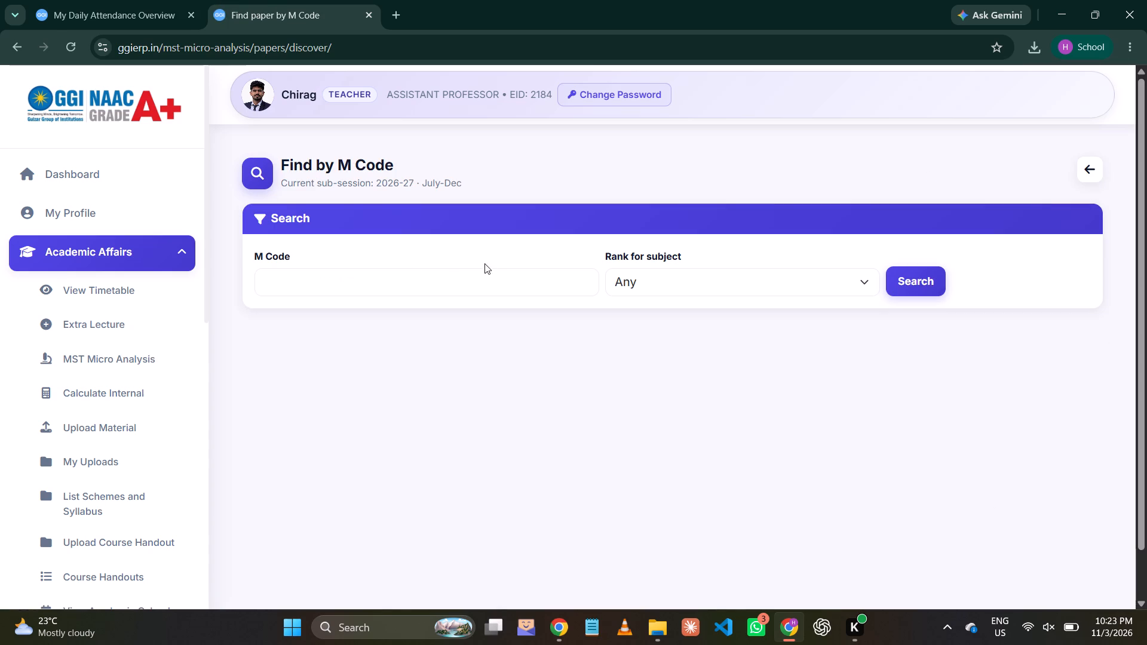
pyautogui.click(346, 274)
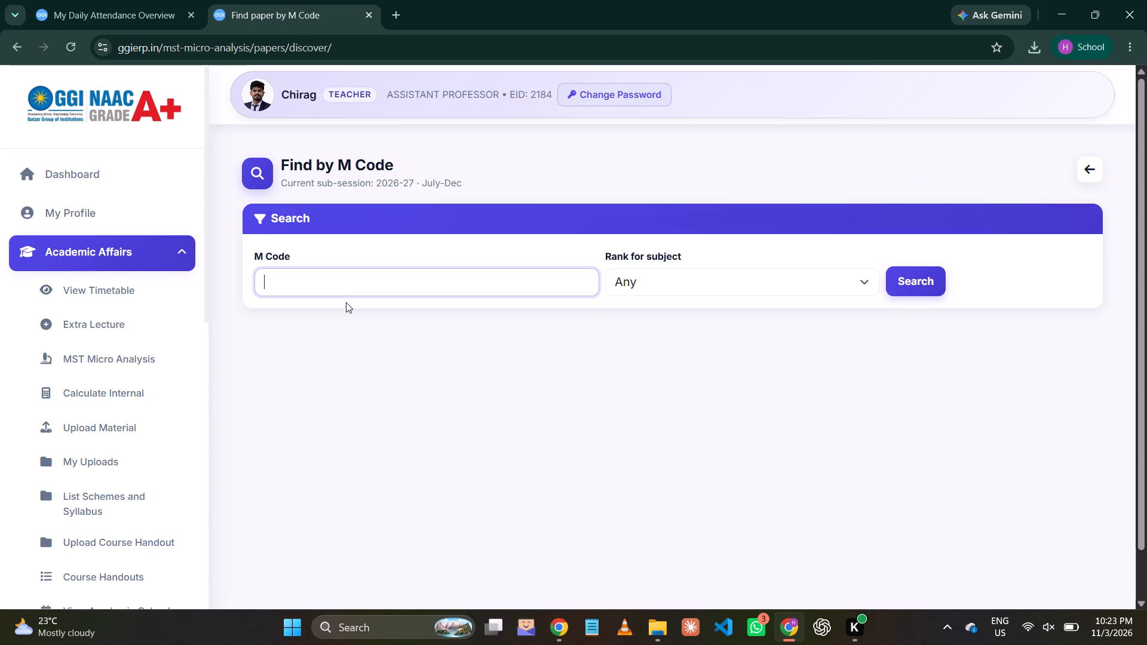
pyautogui.write('96259')
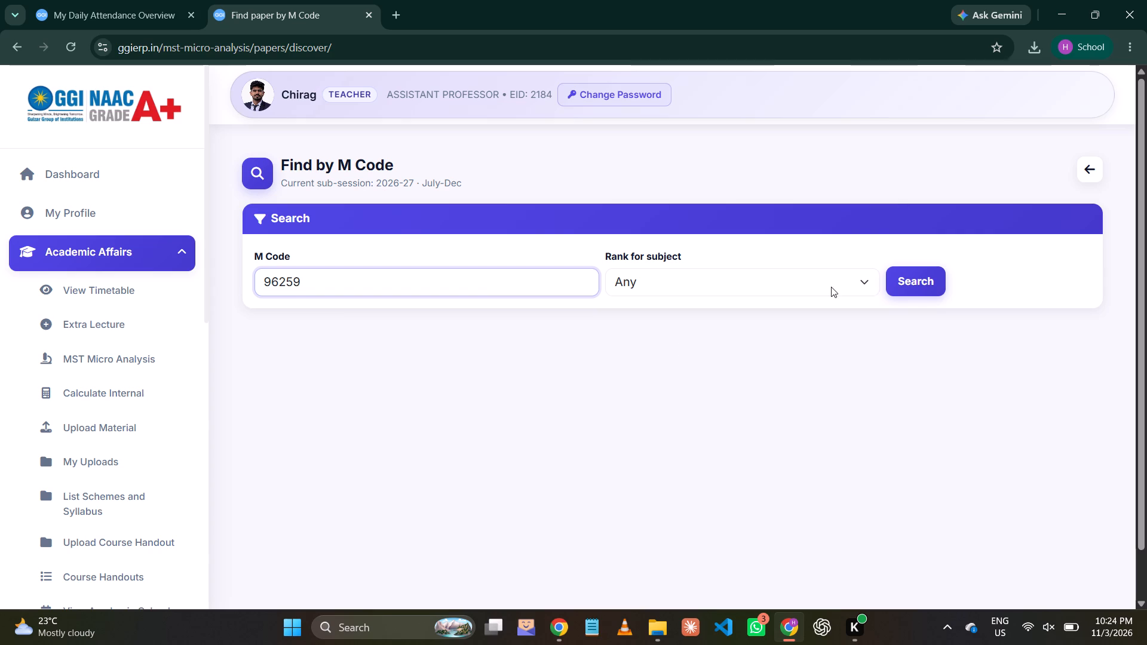
pyautogui.click(838, 272)
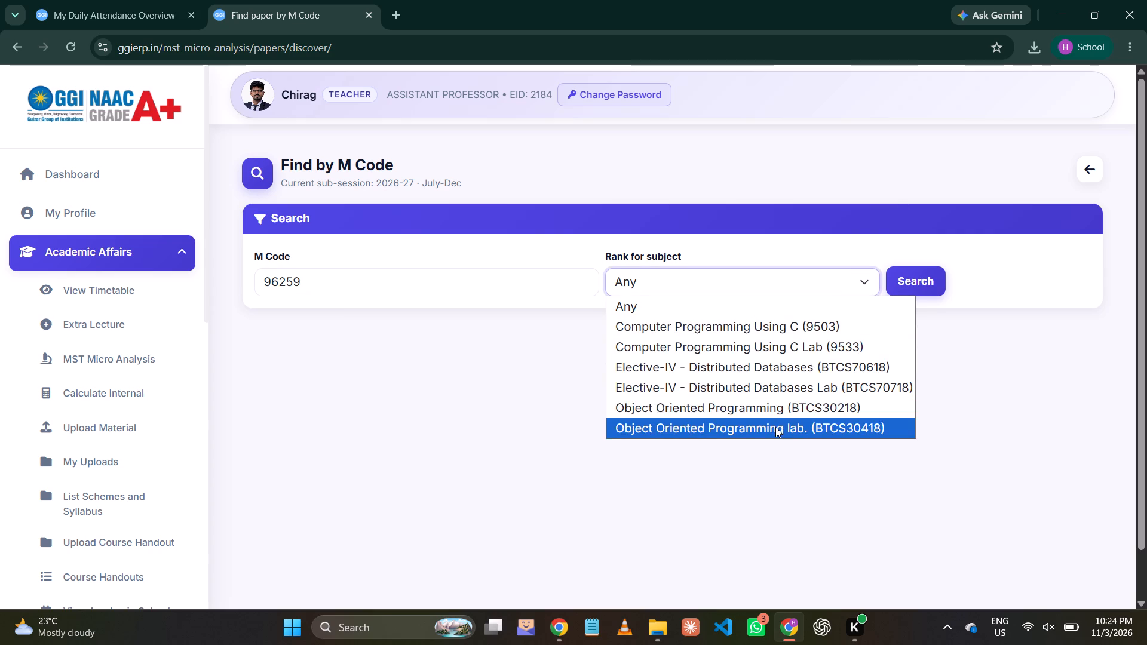
pyautogui.click(778, 414)
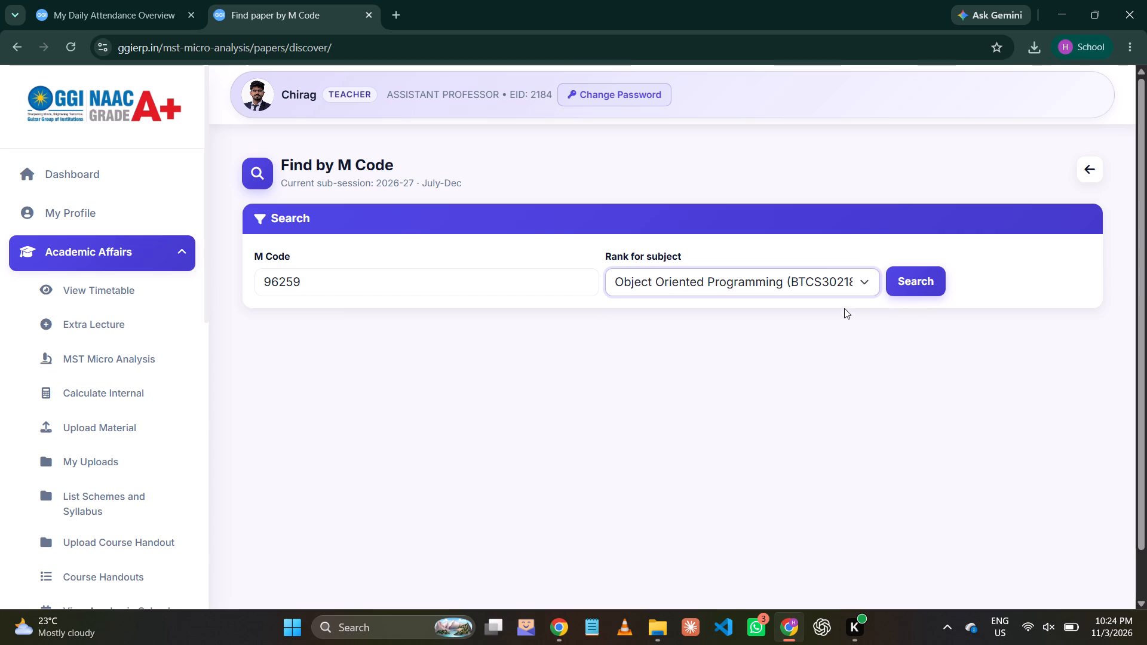
pyautogui.click(919, 285)
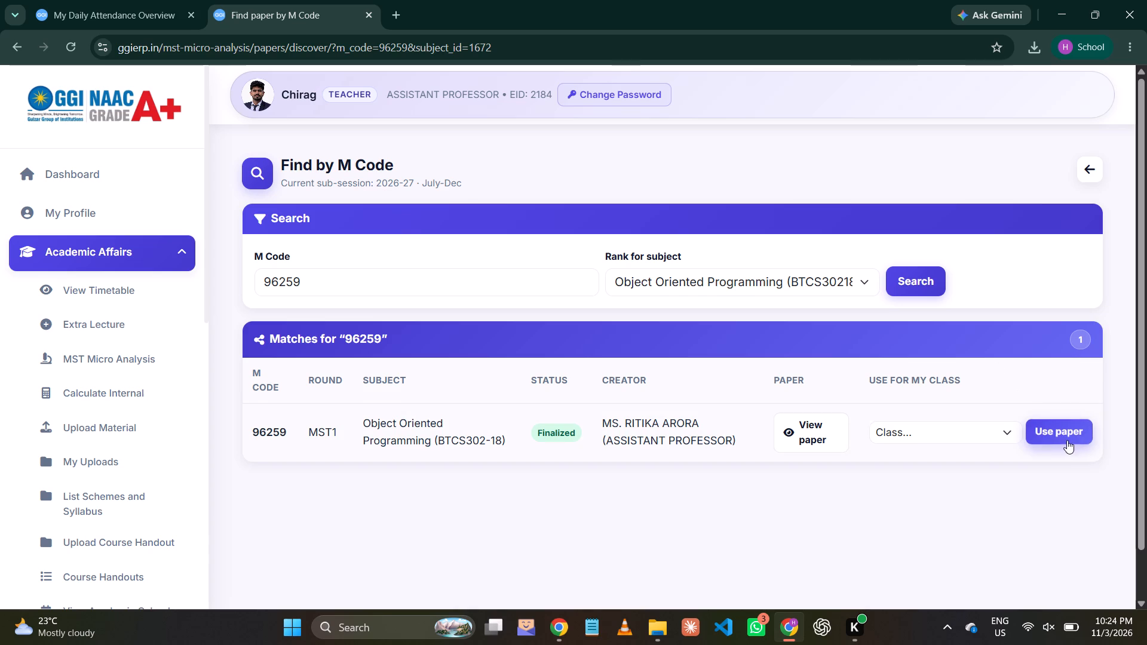
# Use paper 96259 for the B.Tech. (Computer Science & Engineering) Y2-B class.
pyautogui.click(1062, 429)
pyautogui.click(919, 421)
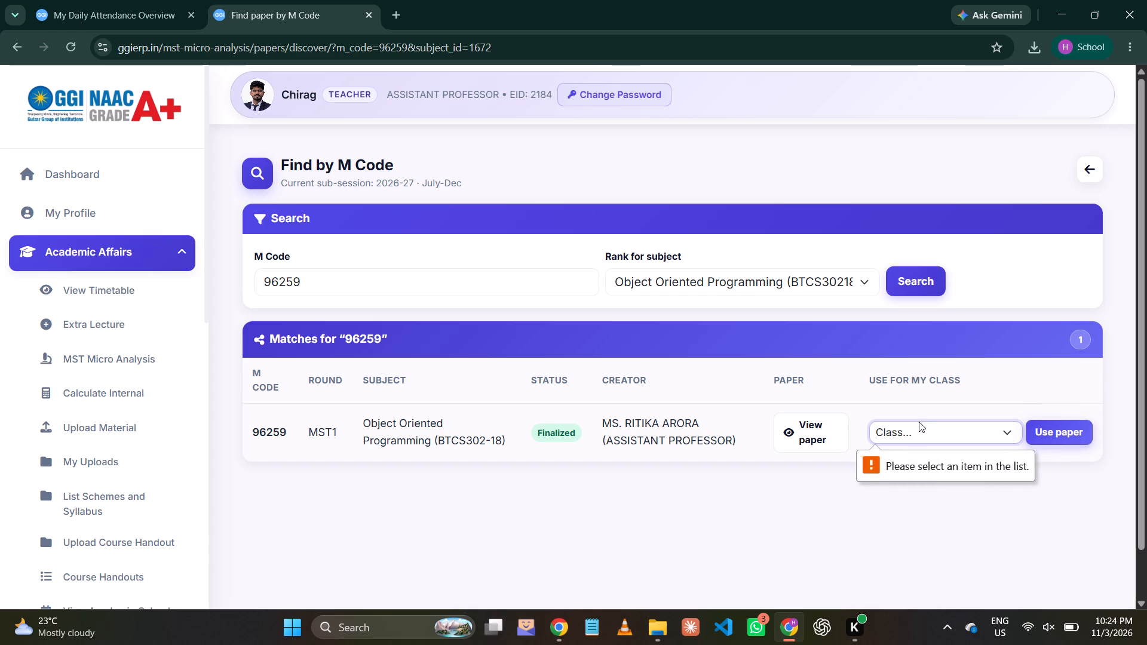
pyautogui.click(936, 477)
pyautogui.click(1038, 433)
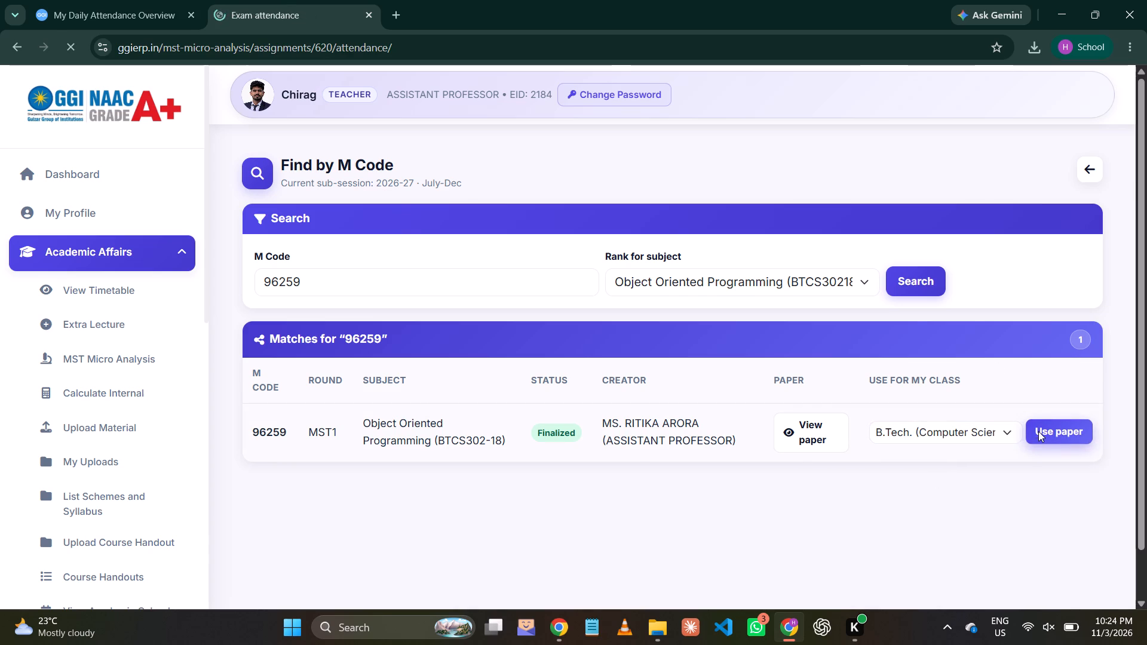
pyautogui.click(1104, 125)
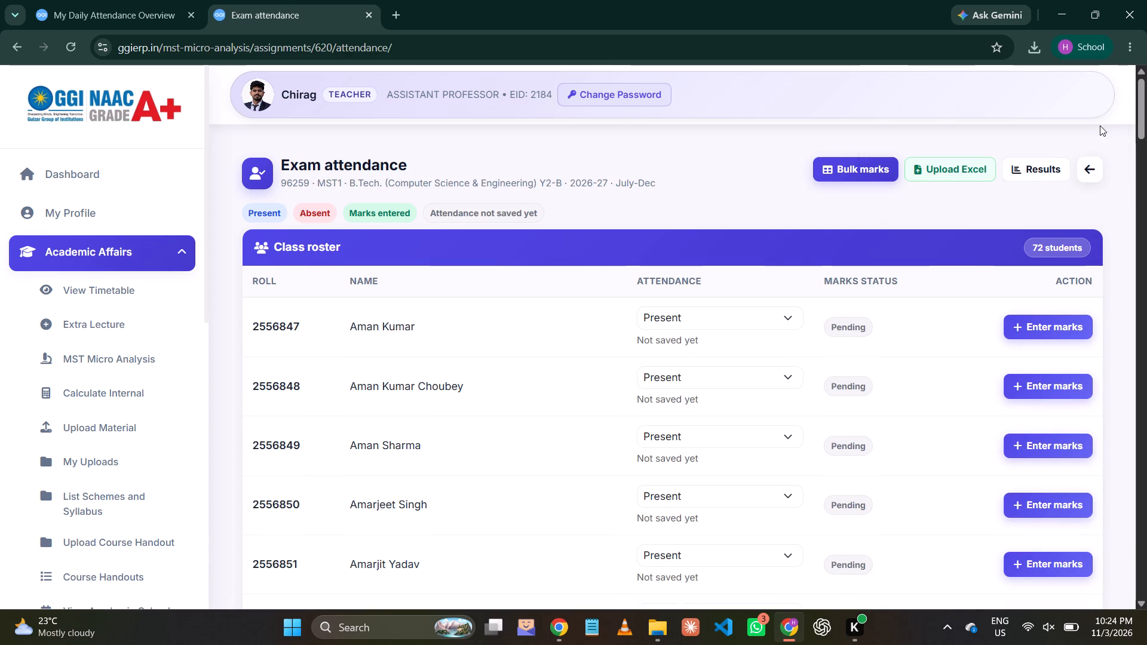
# Choose marks_upload_template_96259_MST1_Y2B from Downloads as the marks Excel file and preview its upload.
pyautogui.click(957, 167)
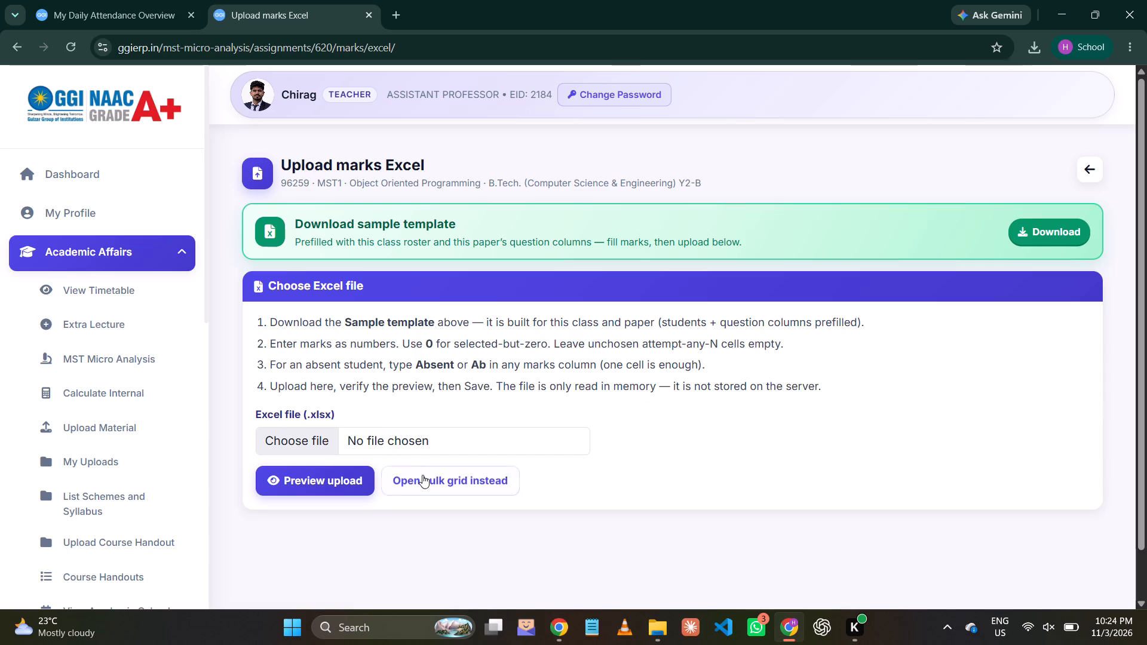
pyautogui.click(298, 432)
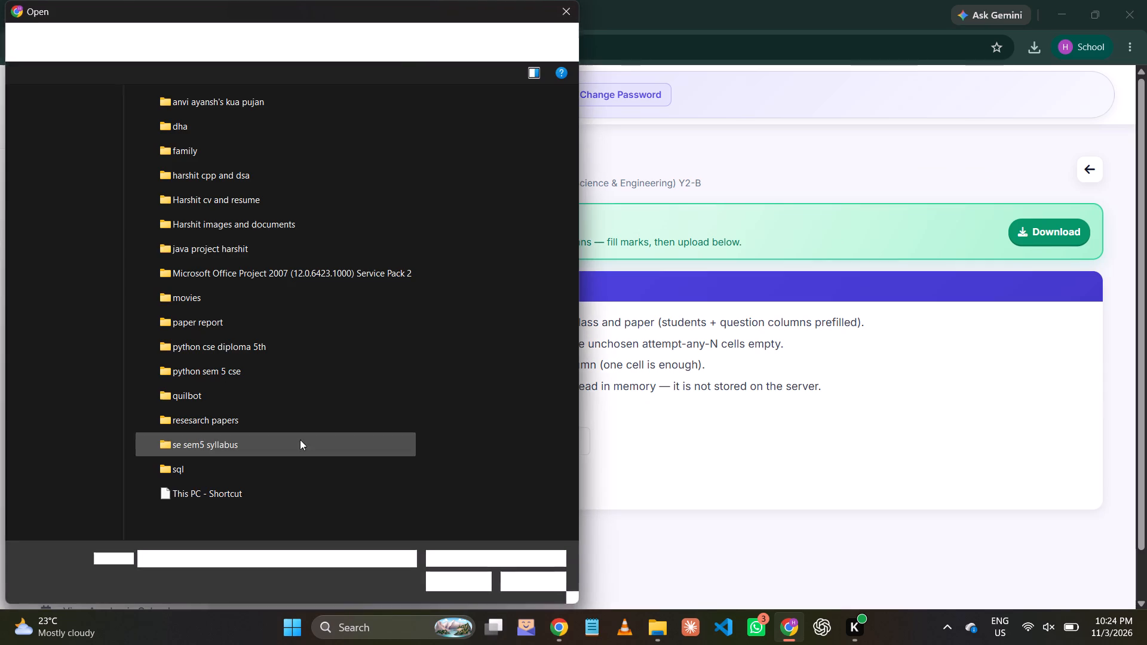
pyautogui.click(74, 211)
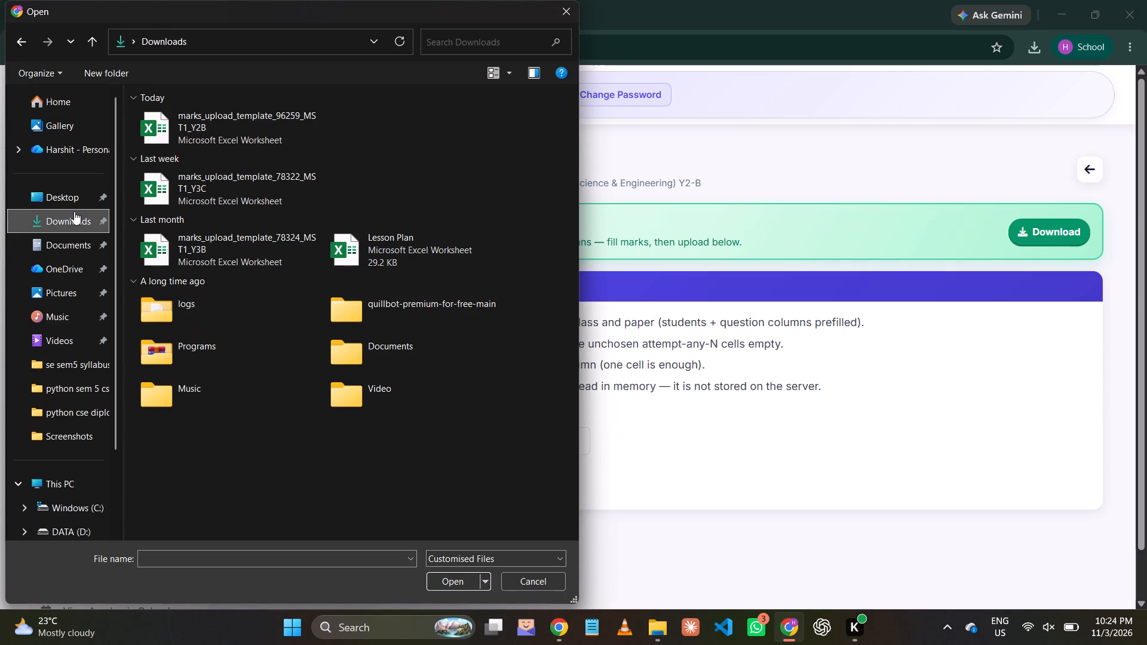
pyautogui.click(272, 128)
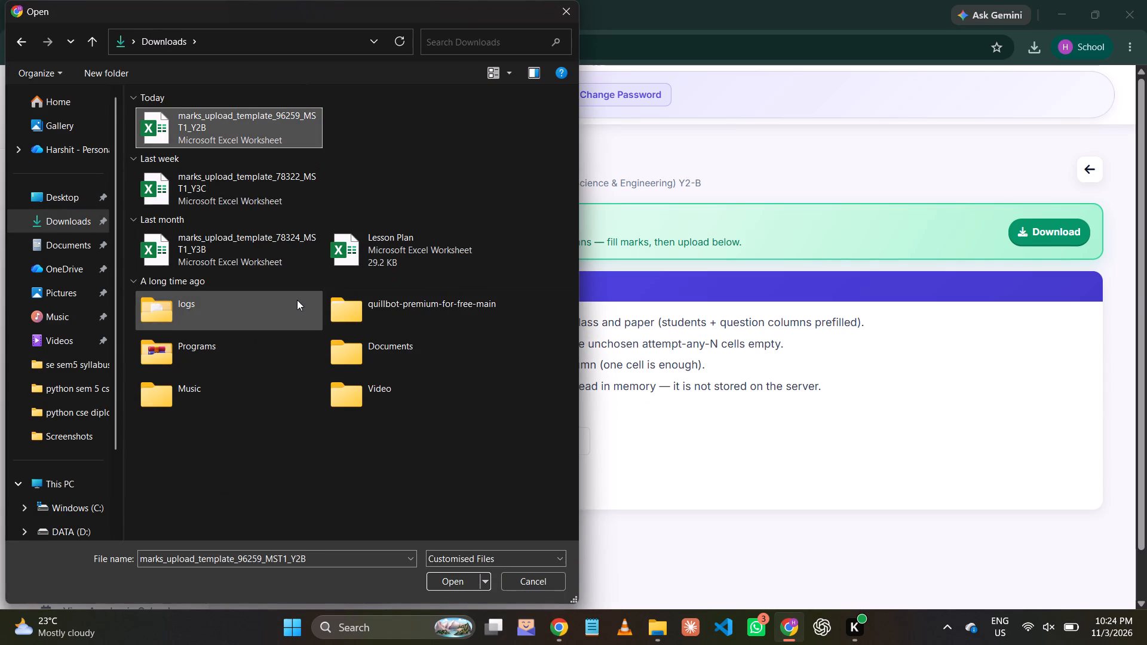
pyautogui.click(438, 585)
pyautogui.click(339, 485)
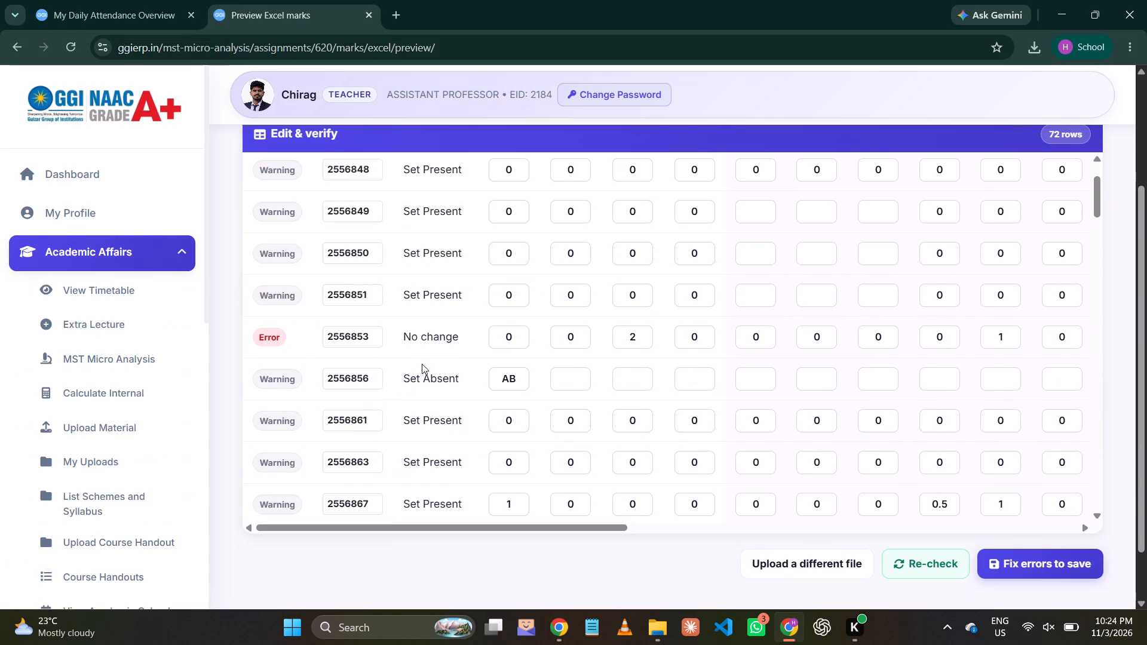
# Examine the preview's summary and student rows for entries flagged as errors or skipped.
pyautogui.scroll(4, 342, 382)
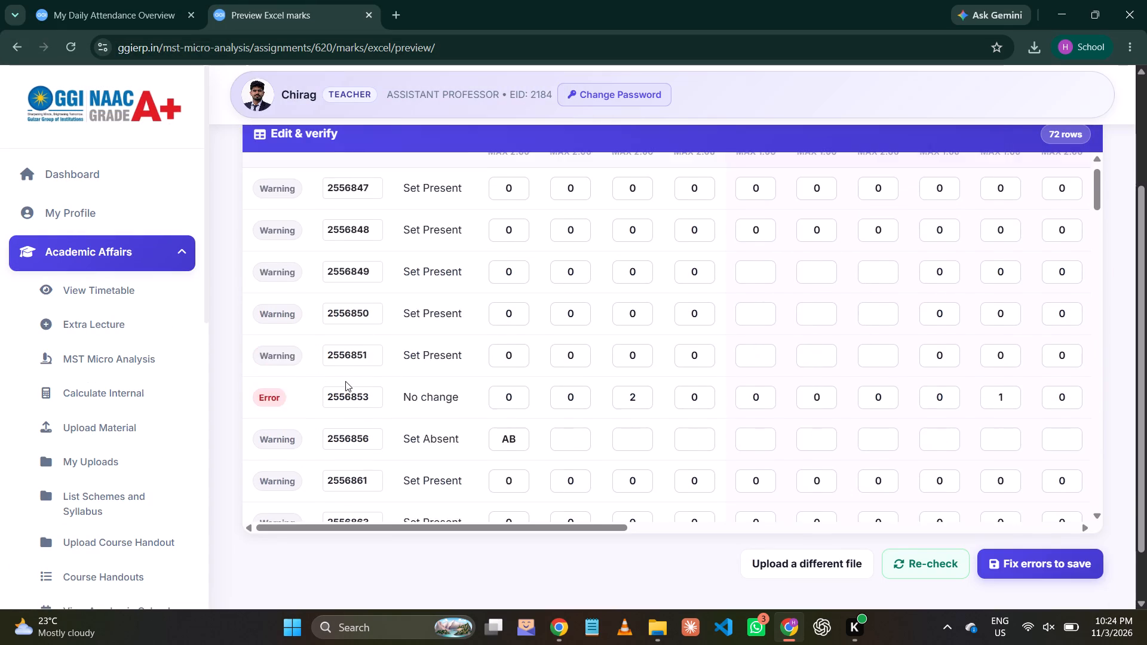
pyautogui.scroll(14, 345, 381)
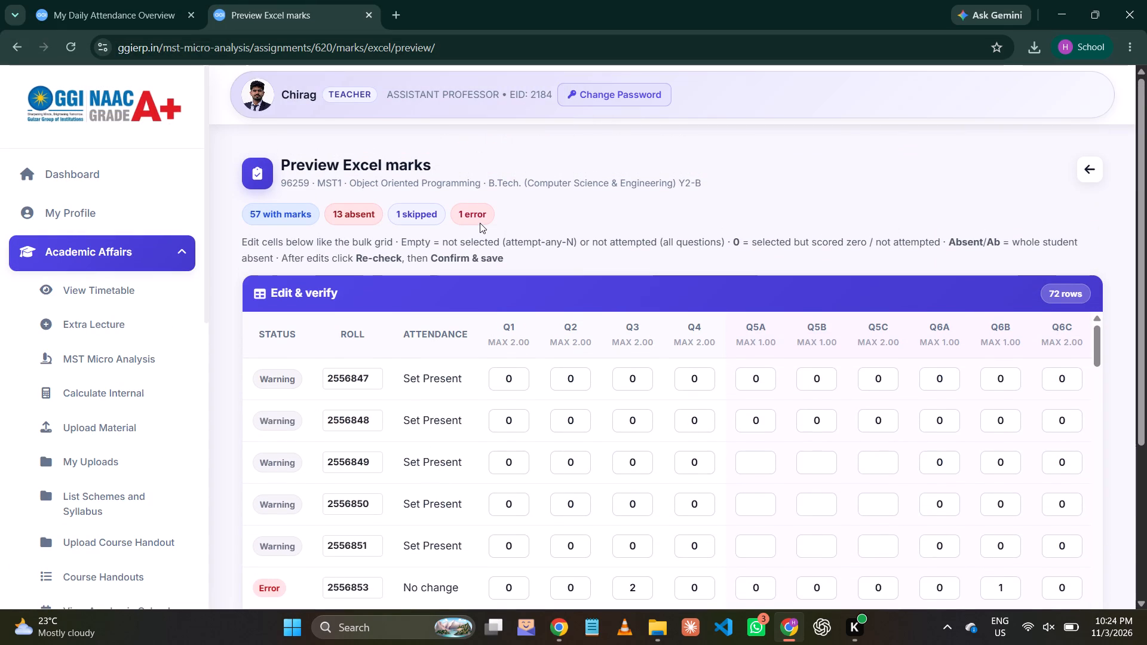
pyautogui.scroll(-17, 443, 444)
pyautogui.scroll(-5, 437, 445)
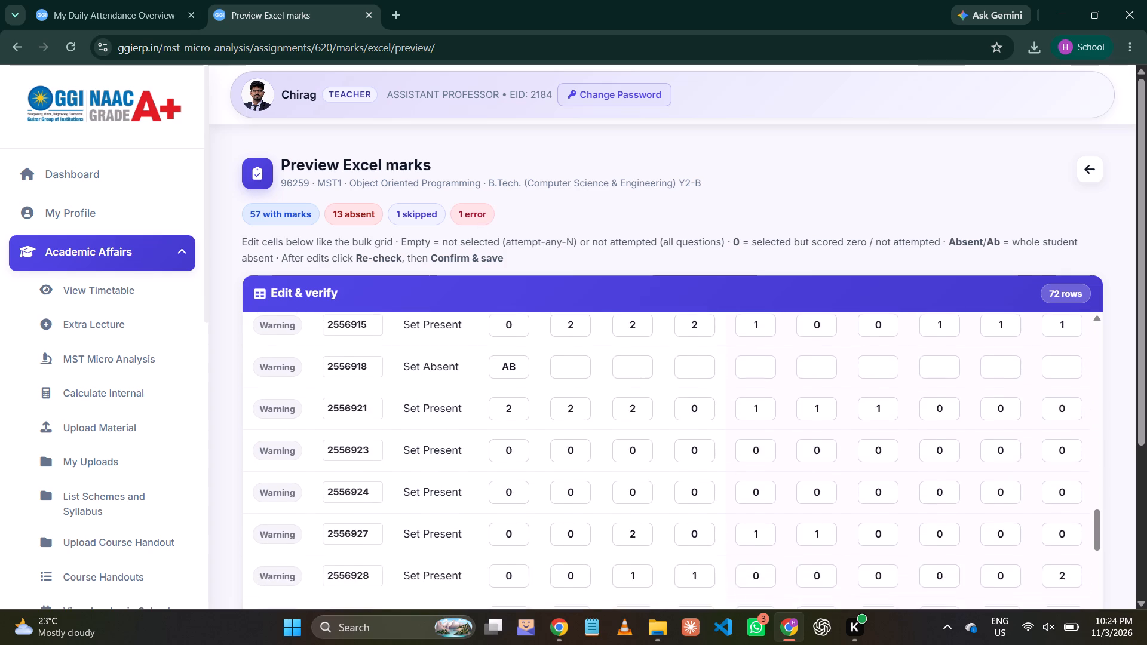
pyautogui.scroll(-15, 437, 445)
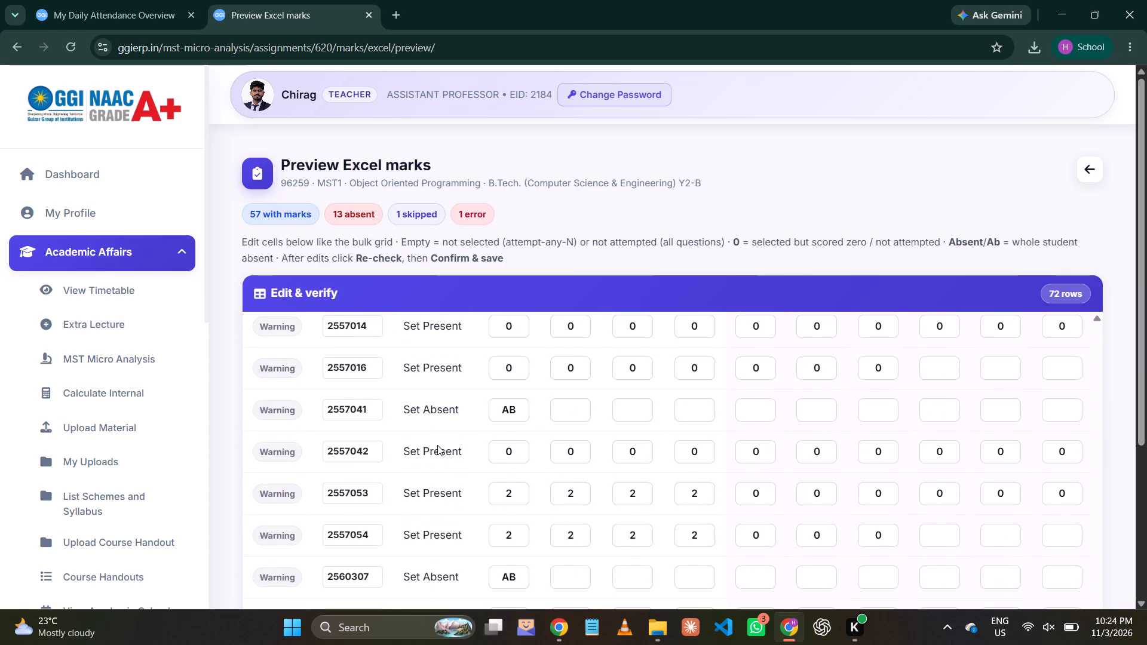
pyautogui.scroll(-4, 437, 445)
pyautogui.scroll(2, 458, 433)
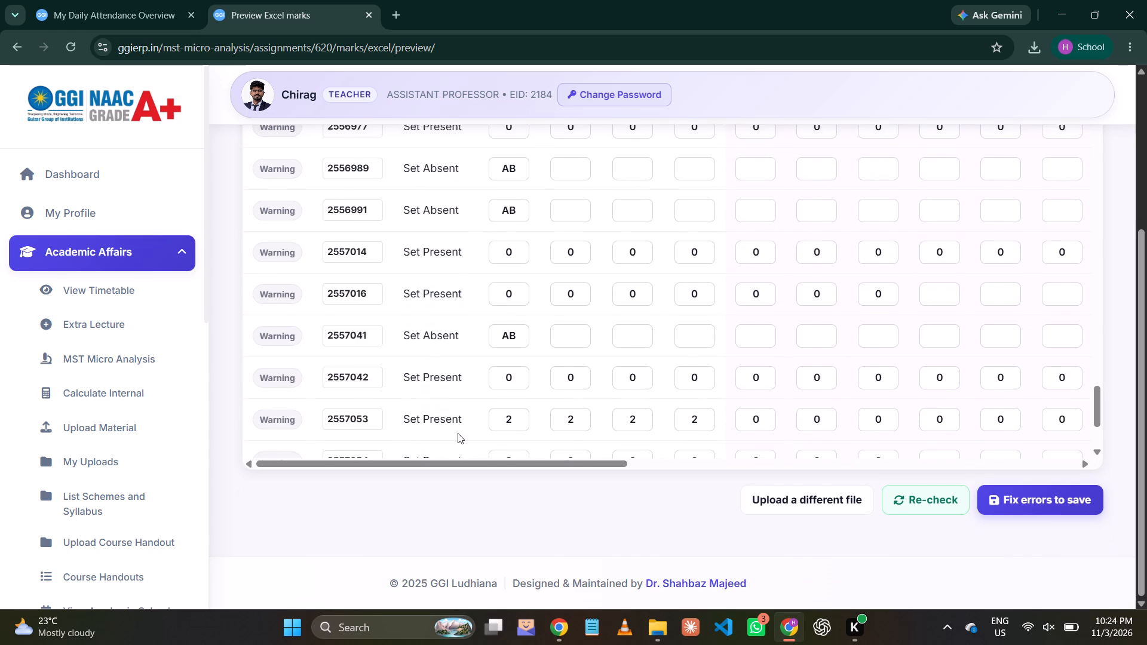
pyautogui.scroll(4, 458, 433)
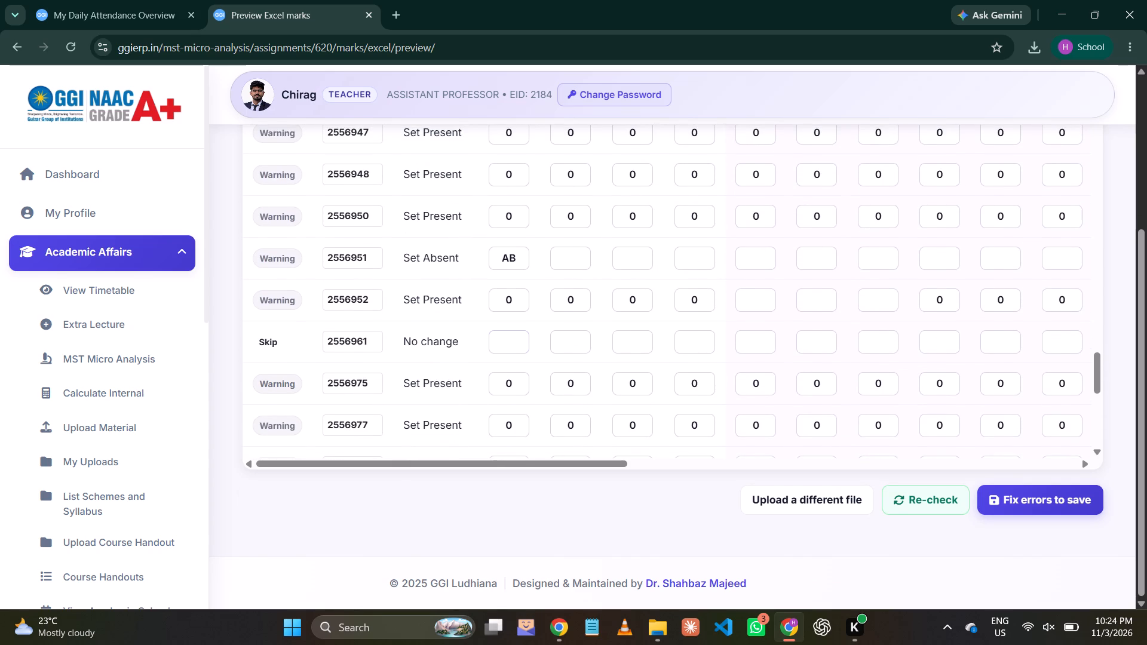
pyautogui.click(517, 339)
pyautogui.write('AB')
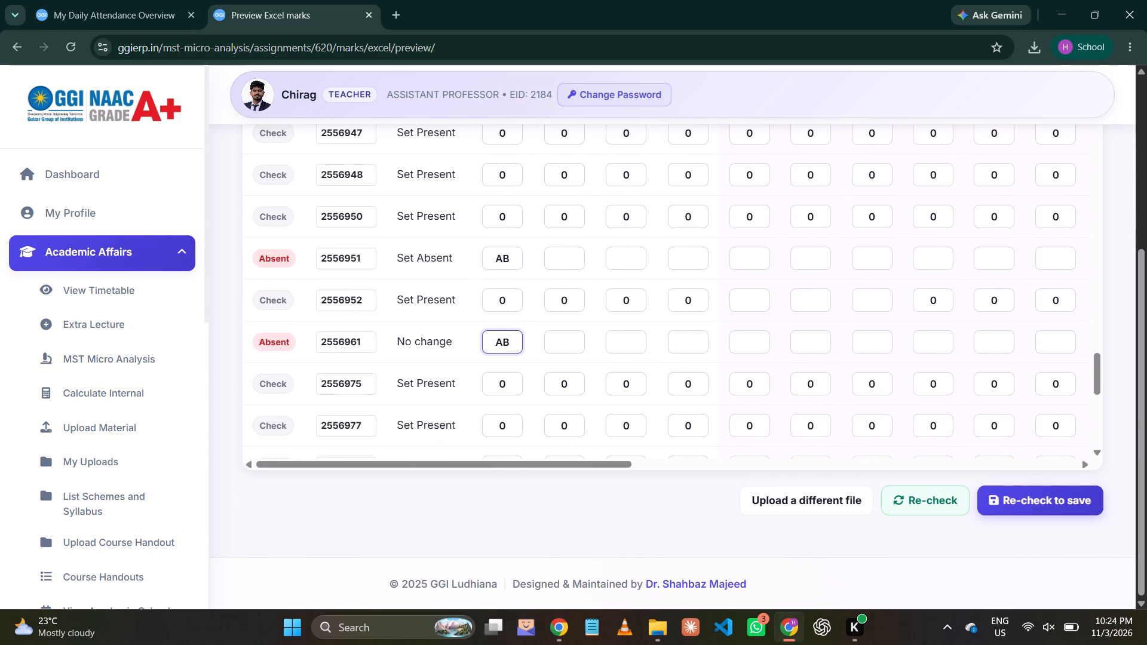
# Look back up through the preview rows, and return to the Upload marks Excel page.
pyautogui.scroll(3, 331, 365)
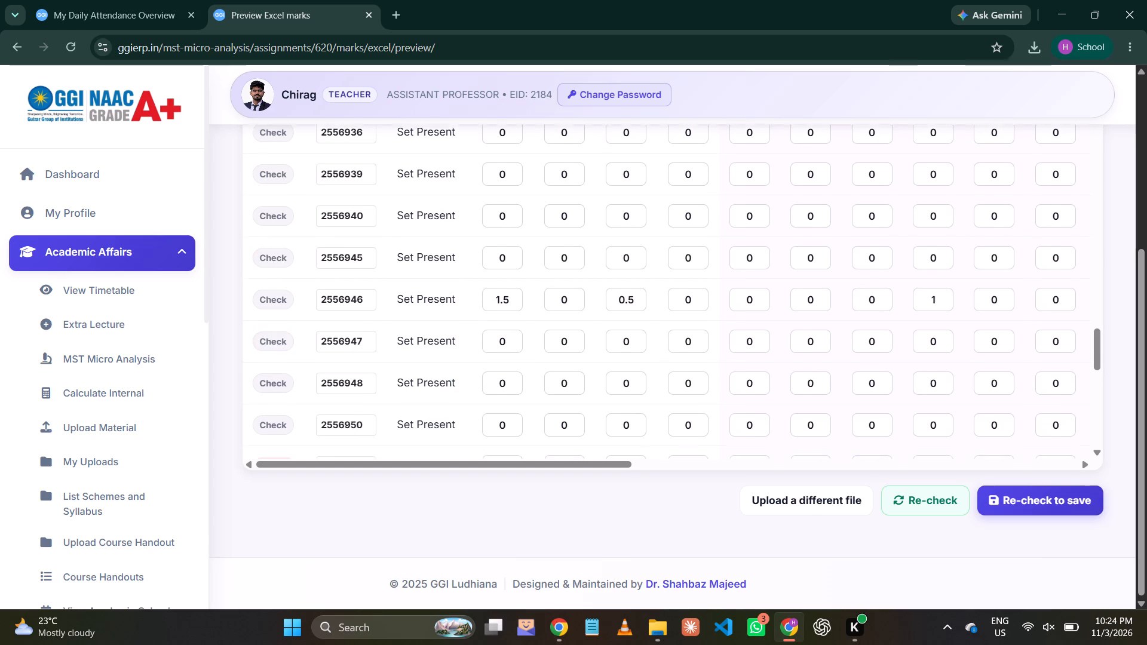
pyautogui.scroll(1, 333, 365)
pyautogui.scroll(-4, 336, 364)
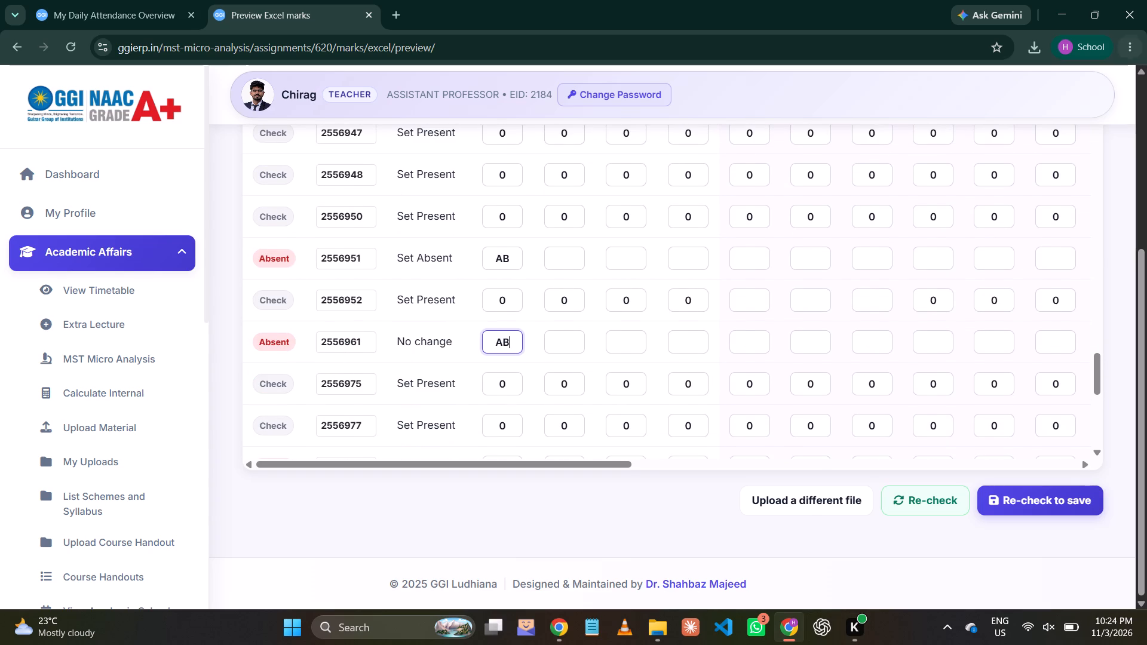
pyautogui.scroll(17, 688, 329)
pyautogui.scroll(7, 1038, 471)
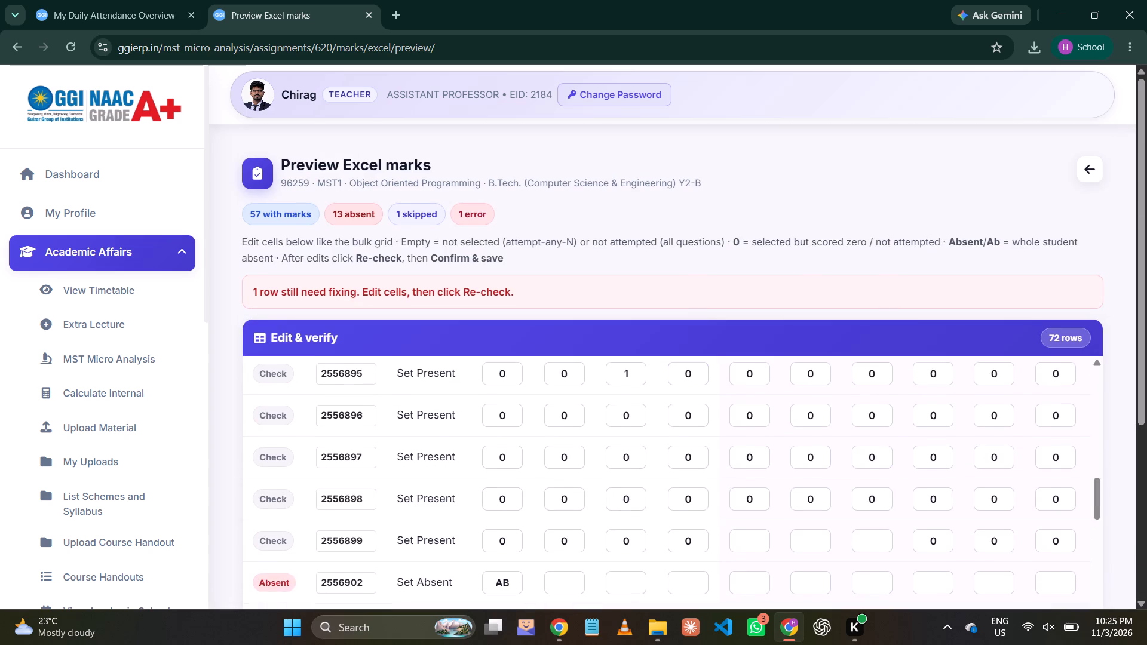
pyautogui.scroll(3, 923, 447)
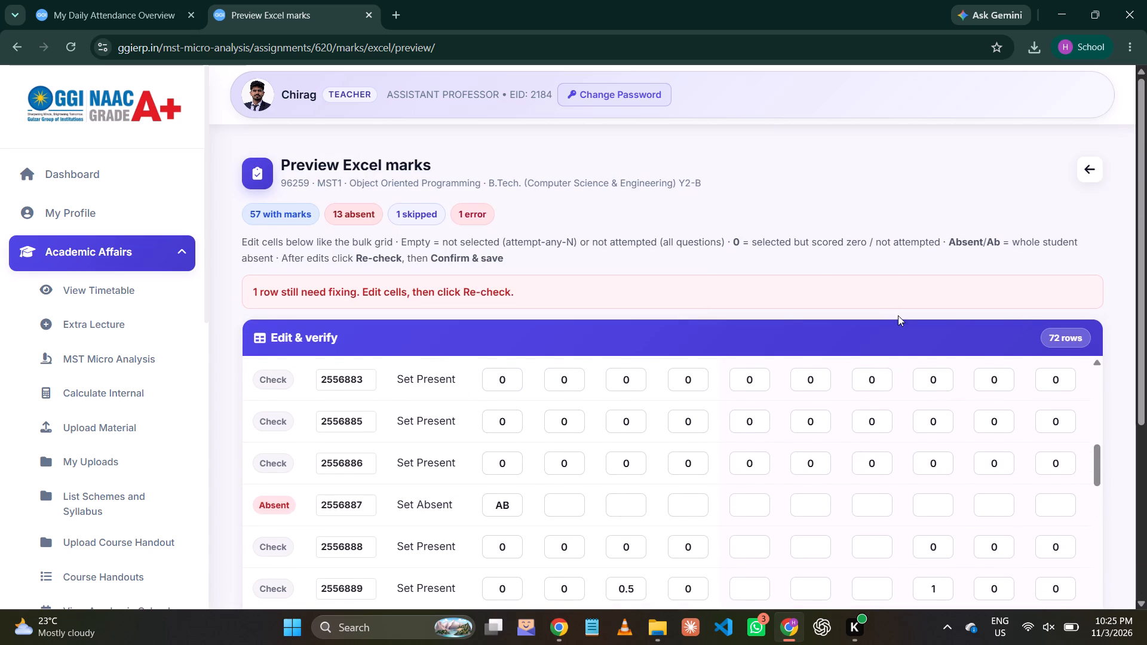
pyautogui.click(1088, 174)
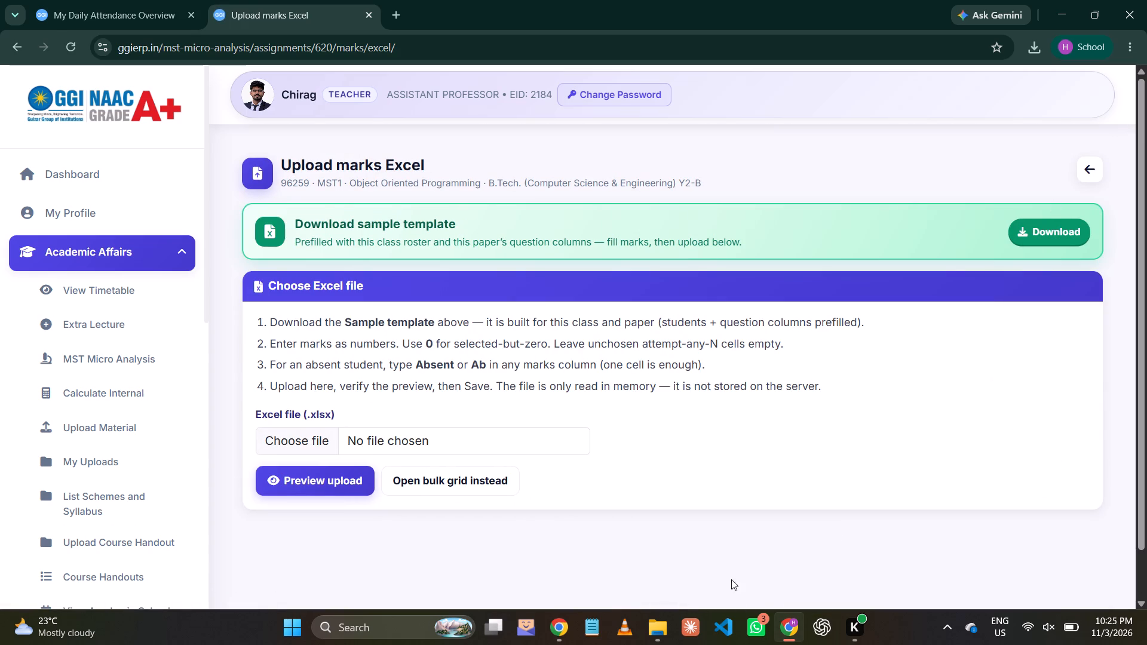
# Open marks_upload_template_96259_MST1_Y2B in Excel from the Downloads folder.
pyautogui.click(649, 632)
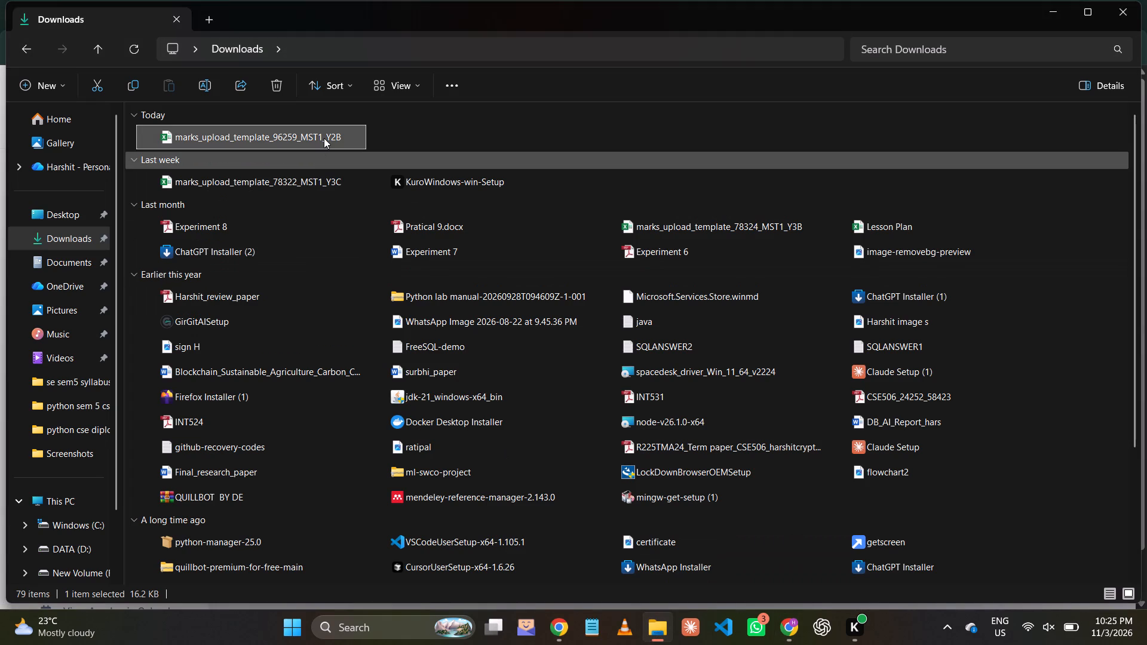
pyautogui.doubleClick(324, 138)
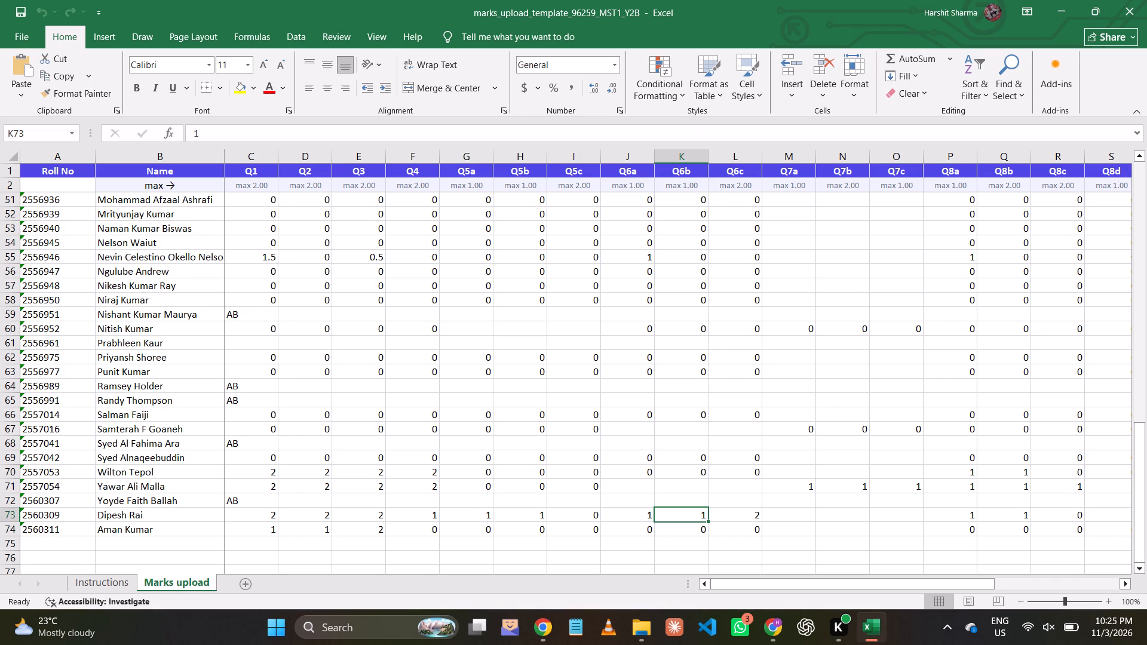
pyautogui.scroll(1, 52, 359)
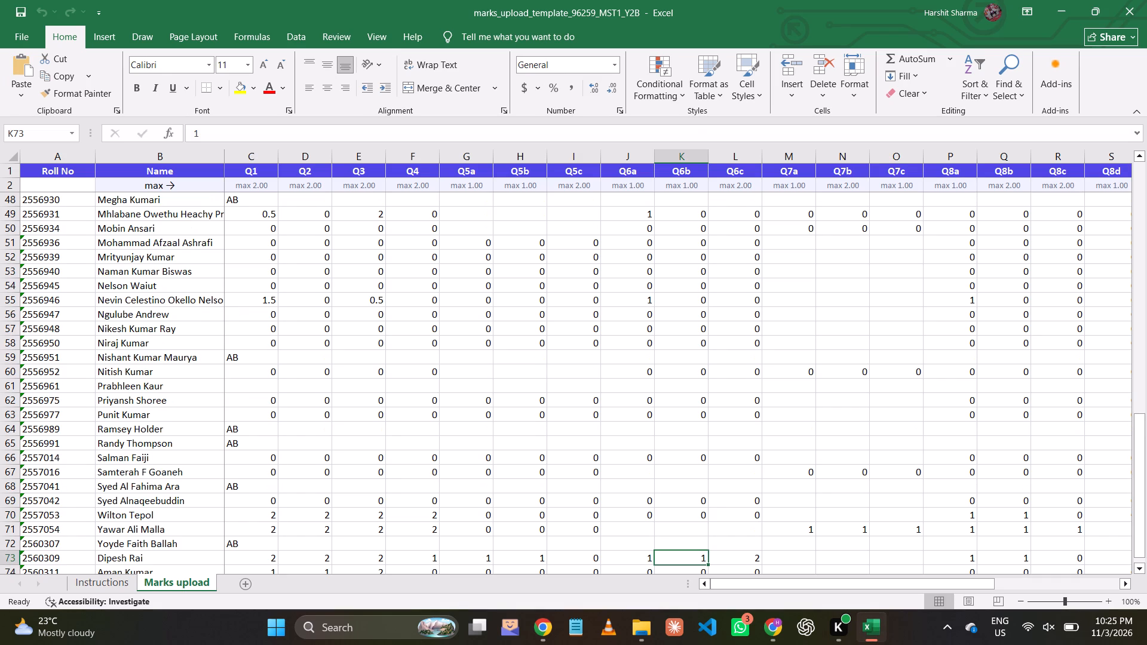
pyautogui.scroll(3, 249, 306)
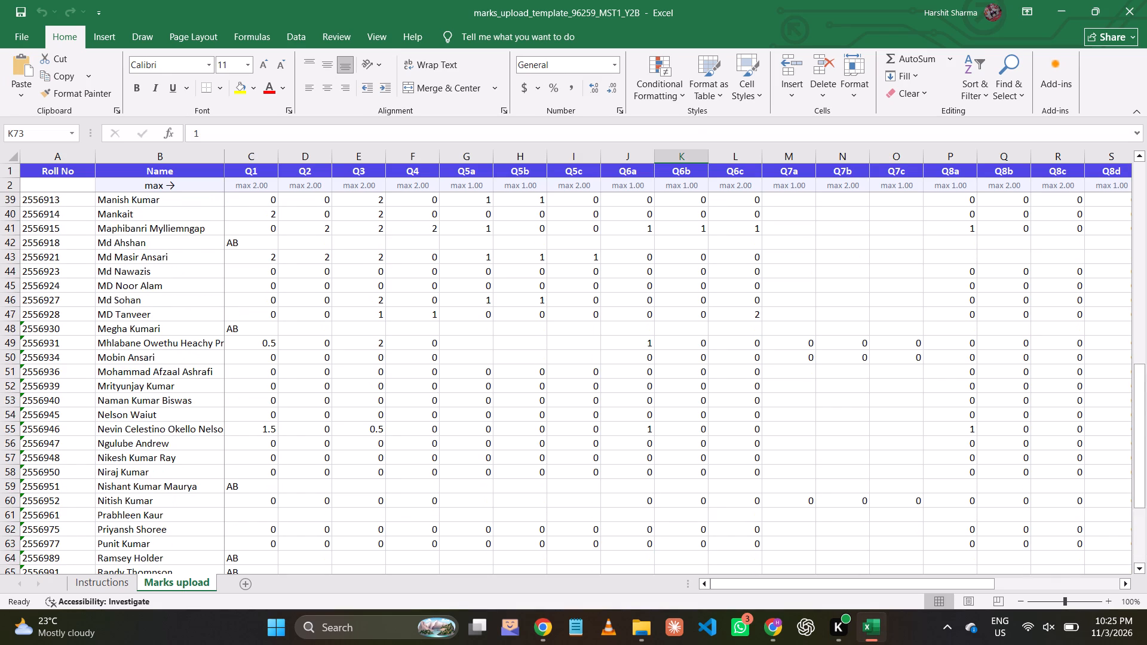
pyautogui.scroll(12, 251, 309)
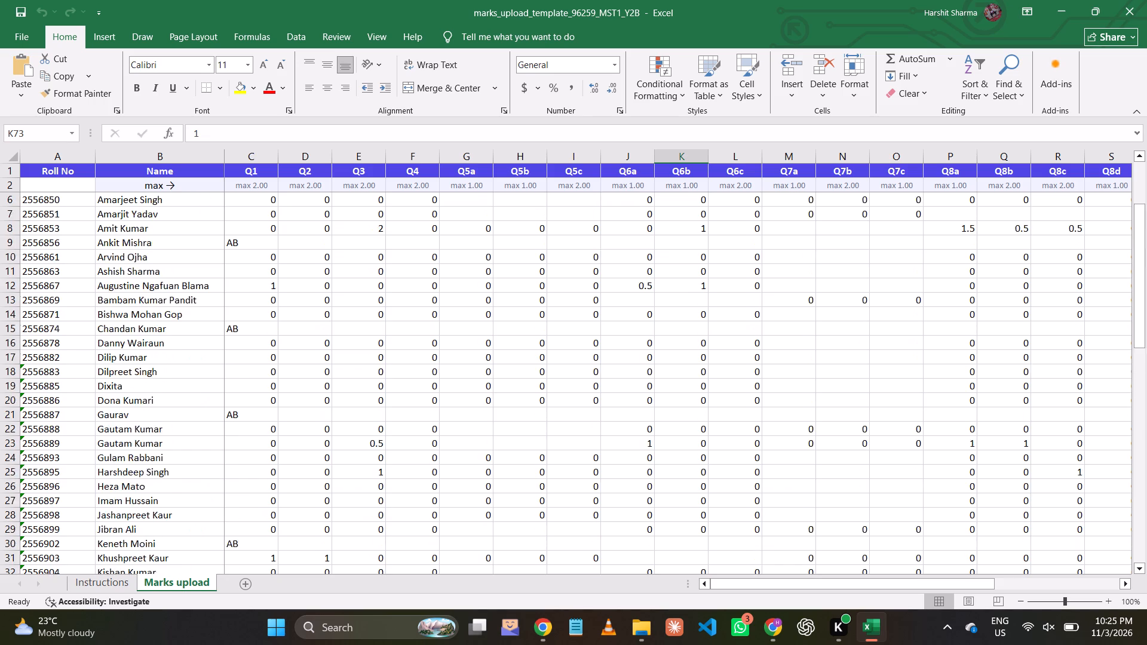
pyautogui.scroll(4, 251, 309)
pyautogui.click(260, 203)
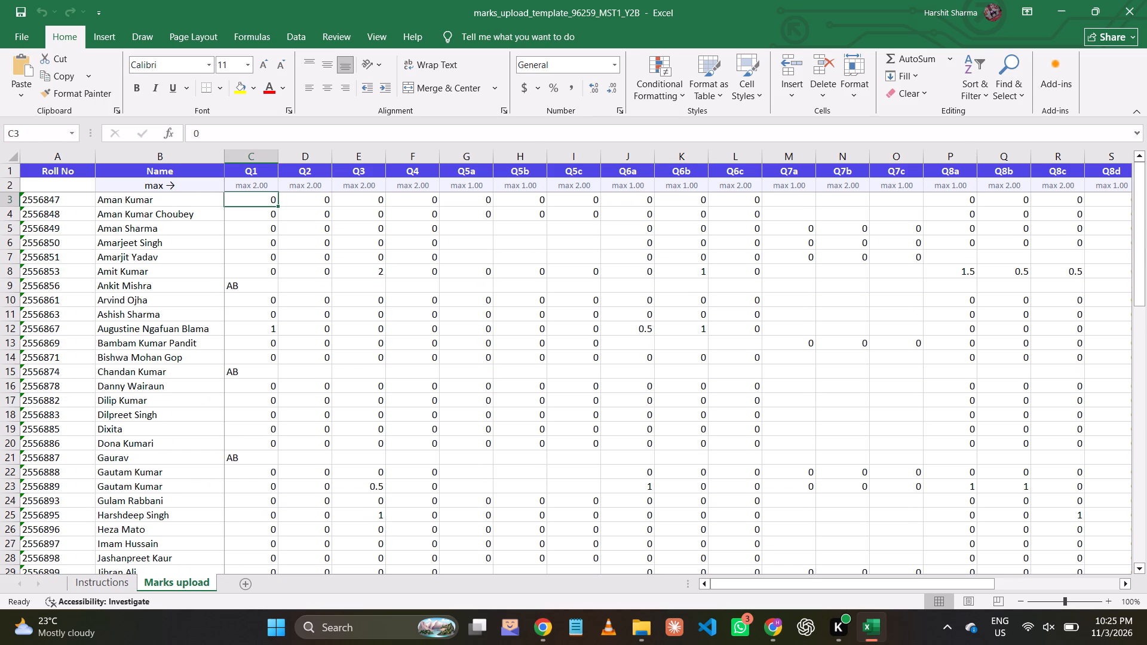
pyautogui.press('Down')
pyautogui.press('Down')
pyautogui.press('Down')
pyautogui.press('Down')
pyautogui.press('Down')
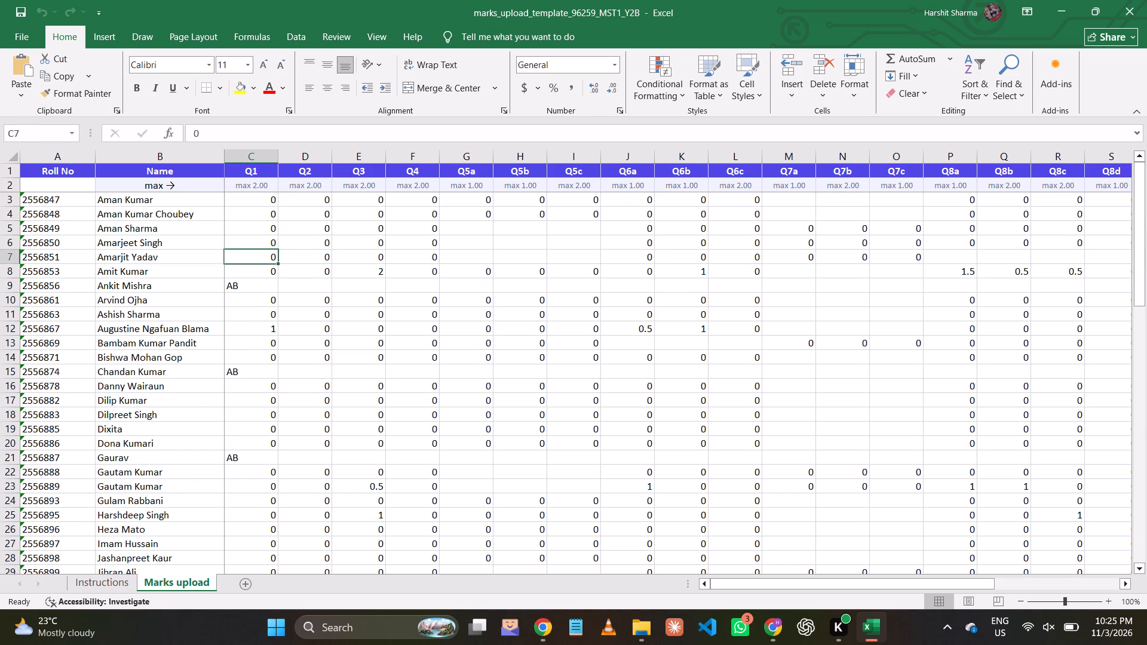
pyautogui.press('Down')
pyautogui.press('Down')
pyautogui.press('Down')
pyautogui.press('Down')
pyautogui.press('Down')
pyautogui.press('Down')
pyautogui.press('Down')
pyautogui.press('Down')
pyautogui.press('Down')
pyautogui.press('Down')
pyautogui.press('Down')
pyautogui.press('Down')
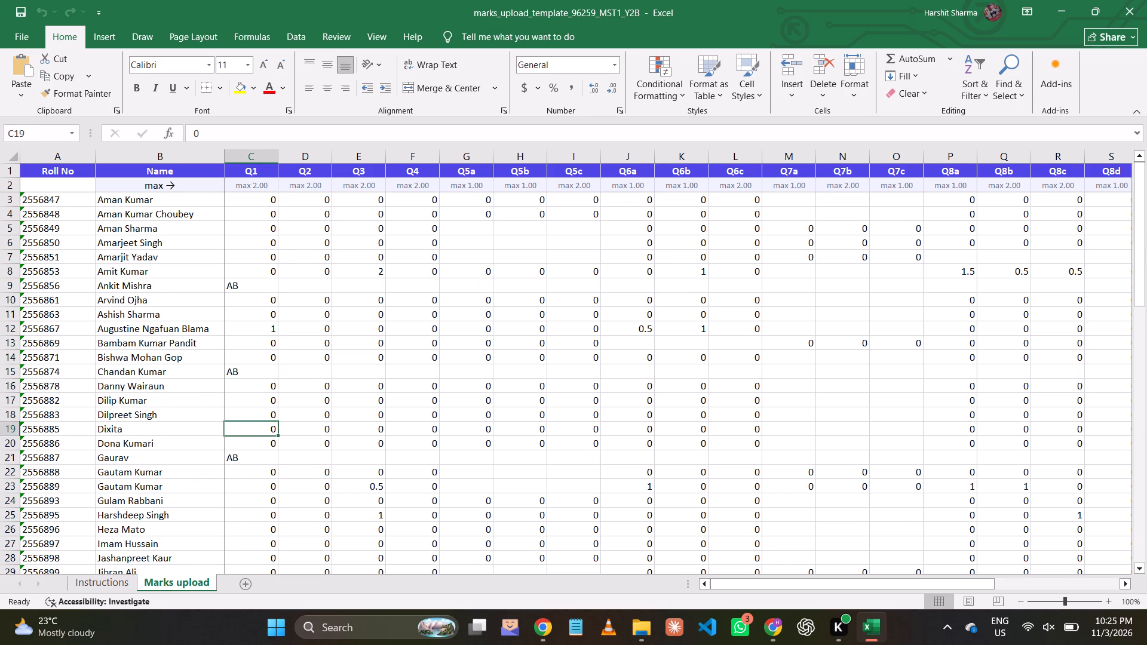
pyautogui.press('Down')
pyautogui.press('Down')
pyautogui.press('Down')
pyautogui.press('Down')
pyautogui.press('Down')
pyautogui.press('Down')
pyautogui.press('Down')
pyautogui.press('Down')
pyautogui.press('Down')
pyautogui.press('Down')
pyautogui.press('Down')
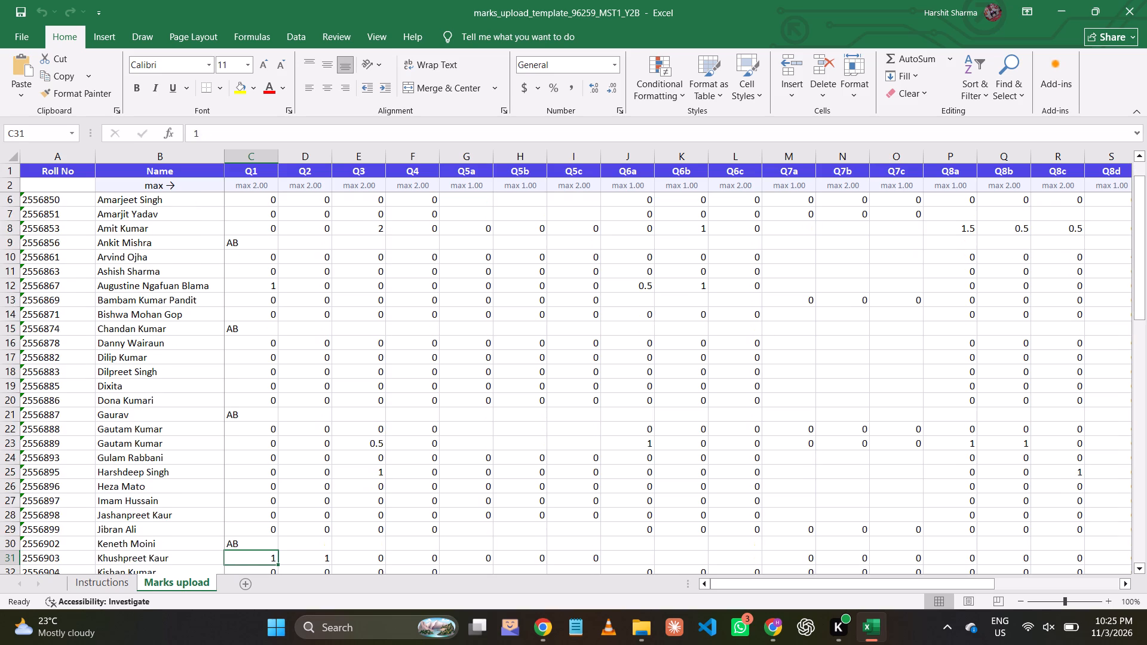
pyautogui.press('Down')
pyautogui.press('Down')
pyautogui.press('Down')
pyautogui.press('Down')
pyautogui.press('Down')
pyautogui.press('Down')
pyautogui.press('Down')
pyautogui.press('Down')
pyautogui.press('Down')
pyautogui.press('Down')
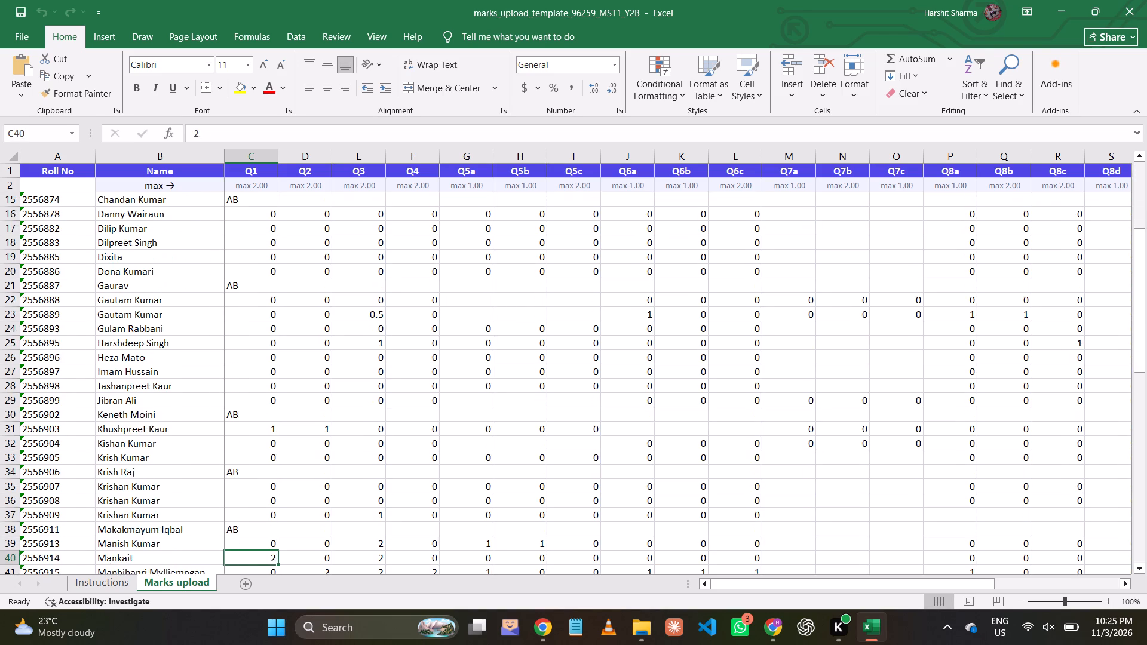
pyautogui.press('Down')
pyautogui.press('Down')
pyautogui.press('Down')
pyautogui.press('Down')
pyautogui.press('Down')
pyautogui.press('Down')
pyautogui.press('Down')
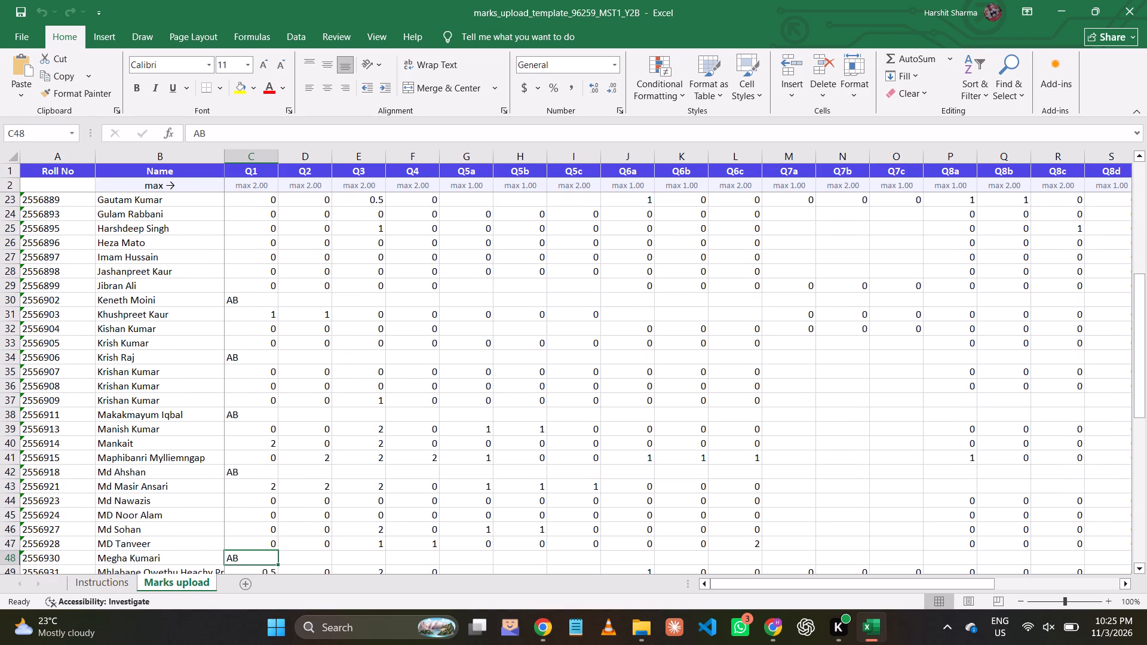
pyautogui.press('Down')
pyautogui.press('Down')
pyautogui.press('Down')
pyautogui.press('Down')
pyautogui.press('Down')
pyautogui.press('Down')
pyautogui.press('Down')
pyautogui.press('Down')
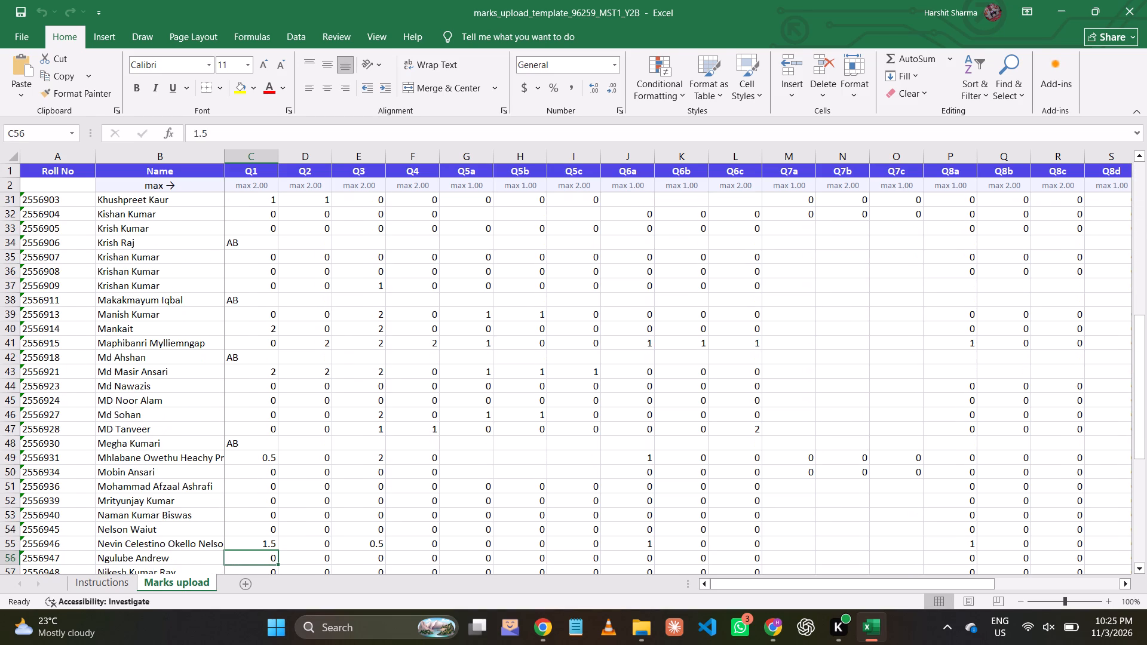
pyautogui.press('Down')
pyautogui.press('Down')
pyautogui.press('Down')
pyautogui.press('Down')
pyautogui.press('Down')
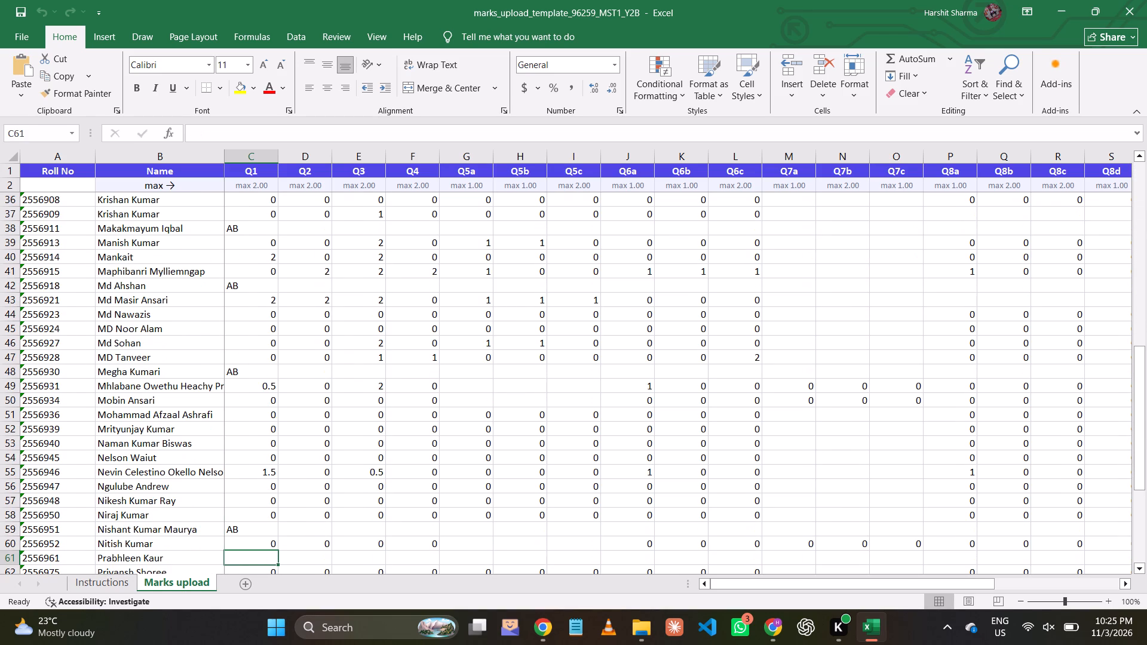
pyautogui.press('Down')
pyautogui.press('Up')
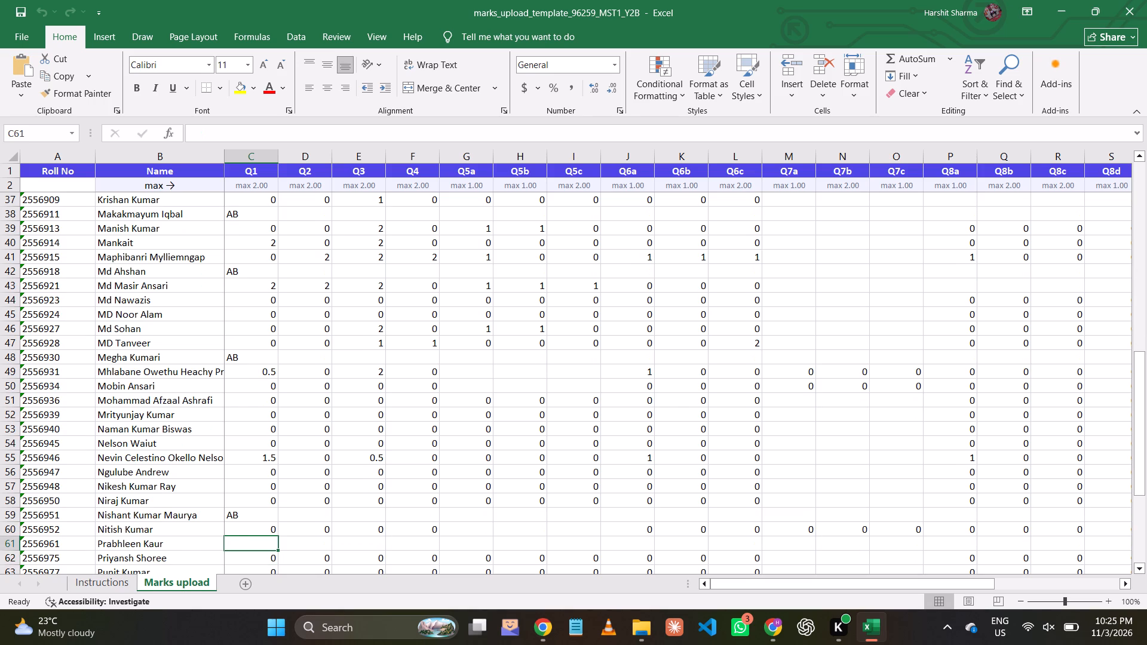
pyautogui.write('AB')
pyautogui.hotkey('ctrl', 's')
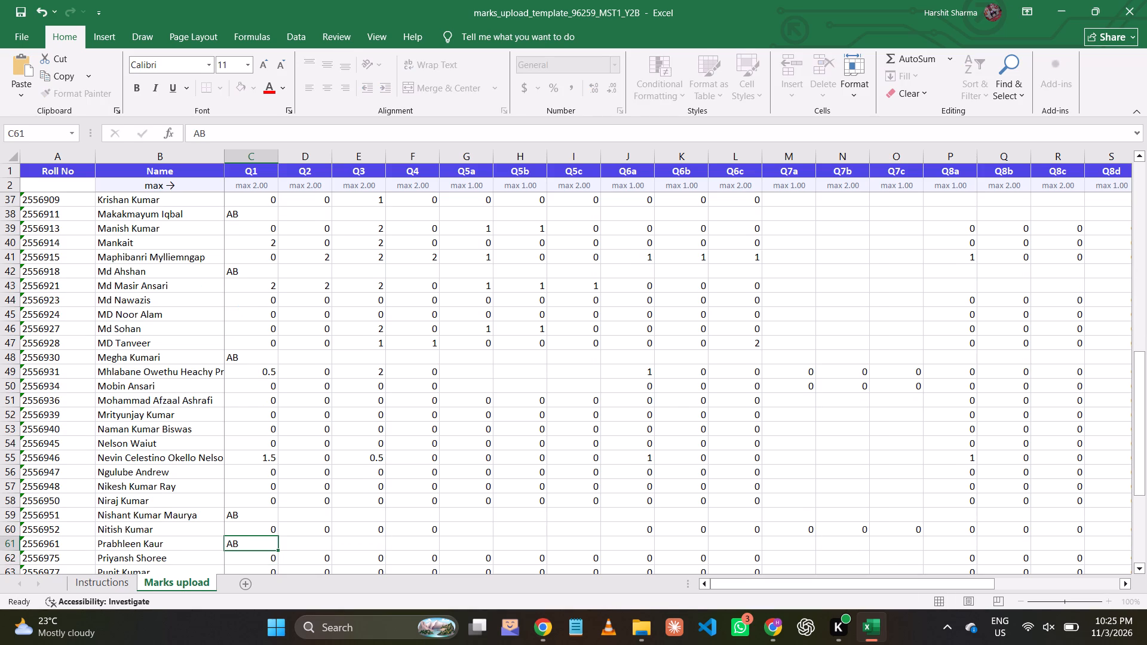
pyautogui.press('Down')
pyautogui.press('Down')
pyautogui.press('Down')
pyautogui.press('Down')
pyautogui.press('Down')
pyautogui.press('Down')
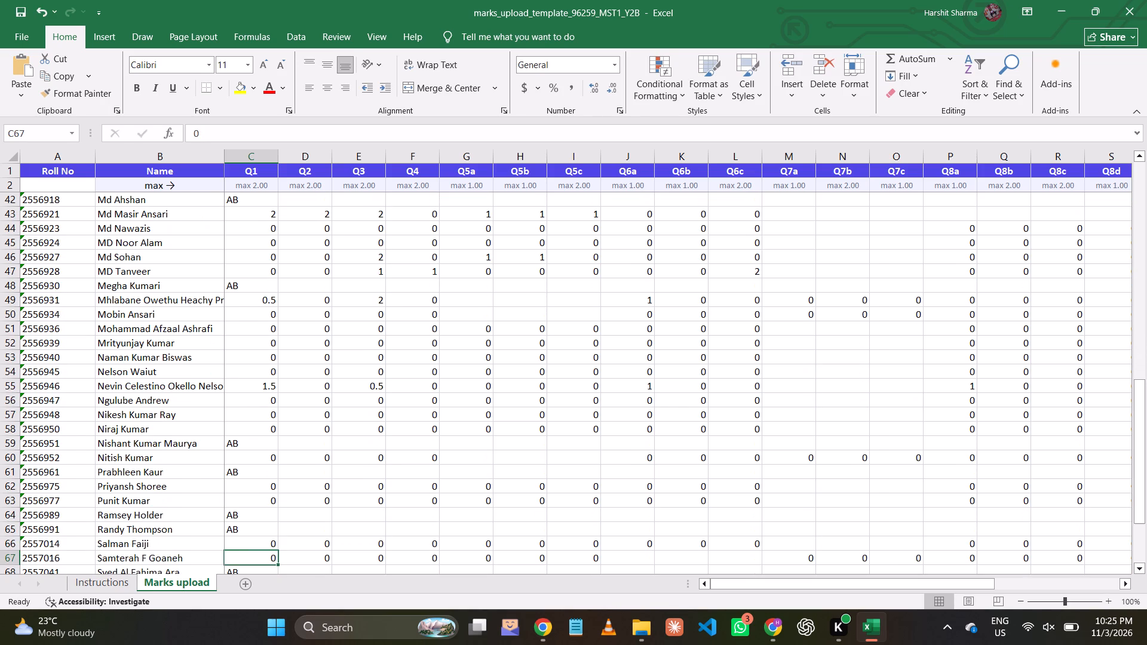
pyautogui.press('Down')
pyautogui.press('Down')
pyautogui.press('Down')
pyautogui.press('Down')
pyautogui.press('Down')
pyautogui.press('Down')
pyautogui.press('Down')
pyautogui.press('Down')
pyautogui.press('Down')
pyautogui.press('Down')
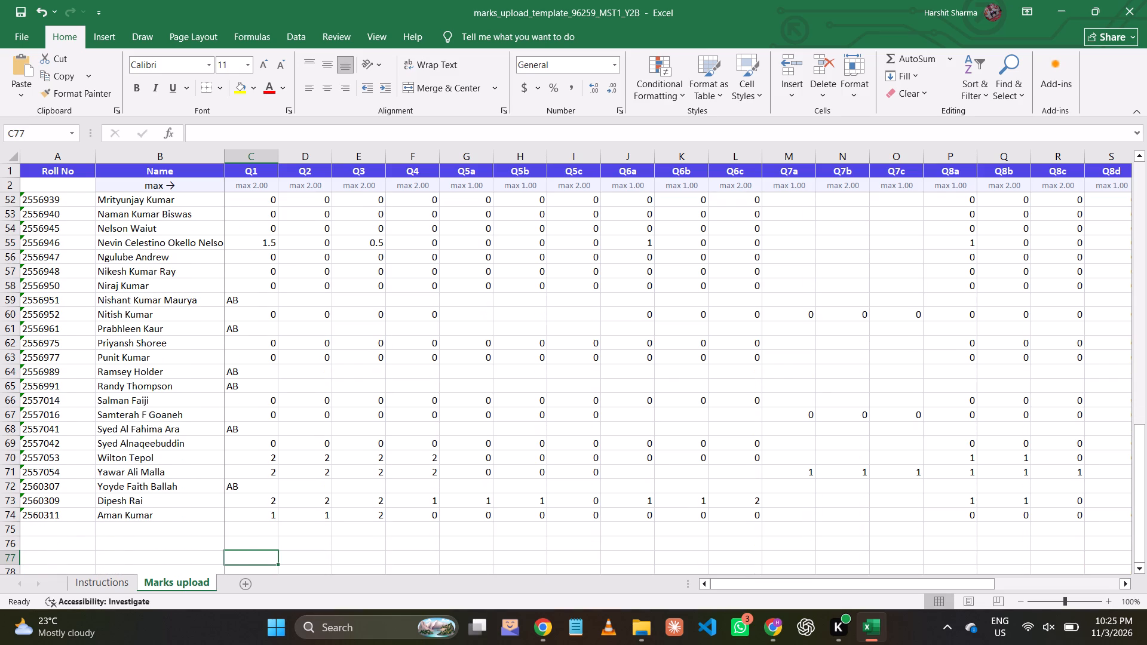
pyautogui.click(1132, 21)
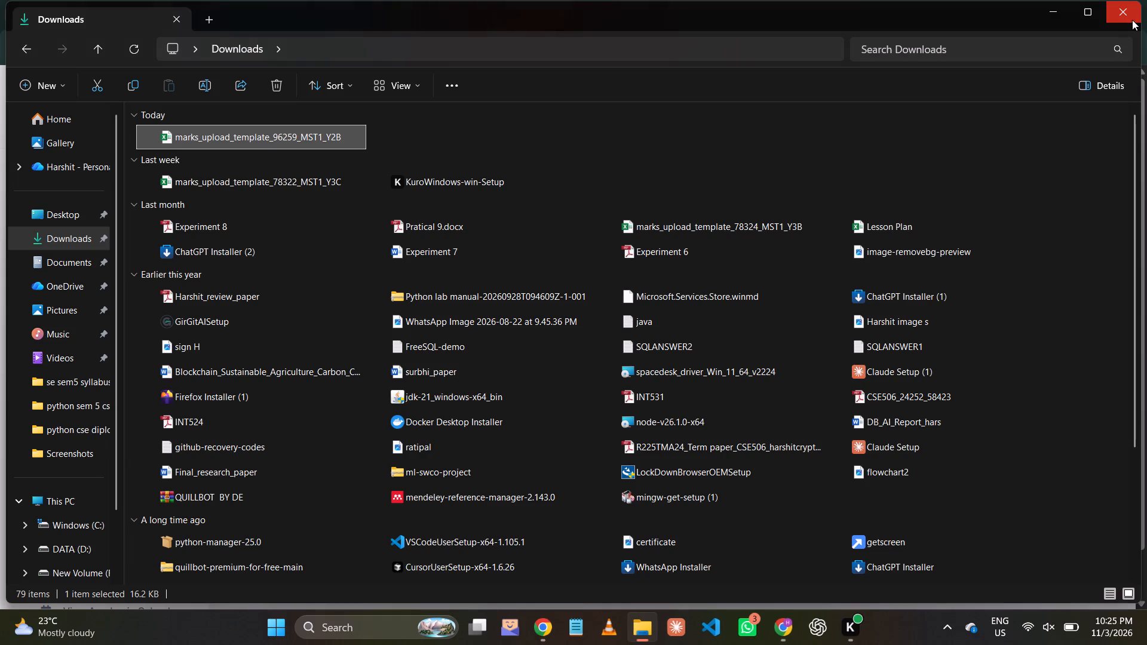
# Switch to Chrome, choose marks_upload_template_96259_MST1_Y2B from Downloads as the Excel file, and preview the upload.
pyautogui.click(793, 623)
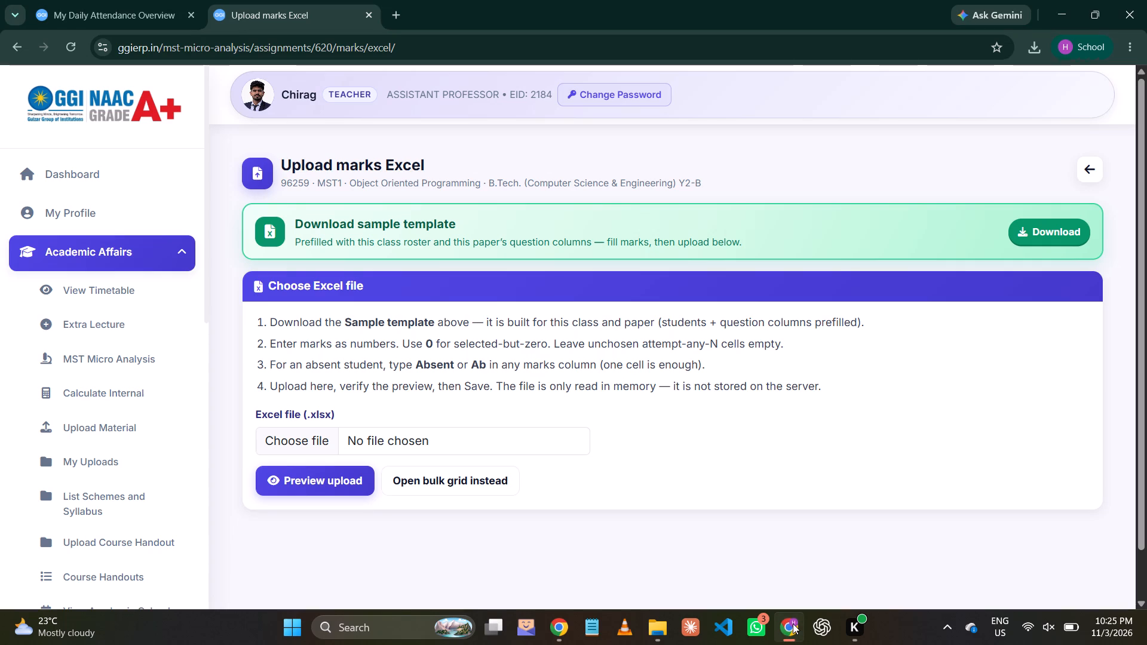
pyautogui.click(300, 441)
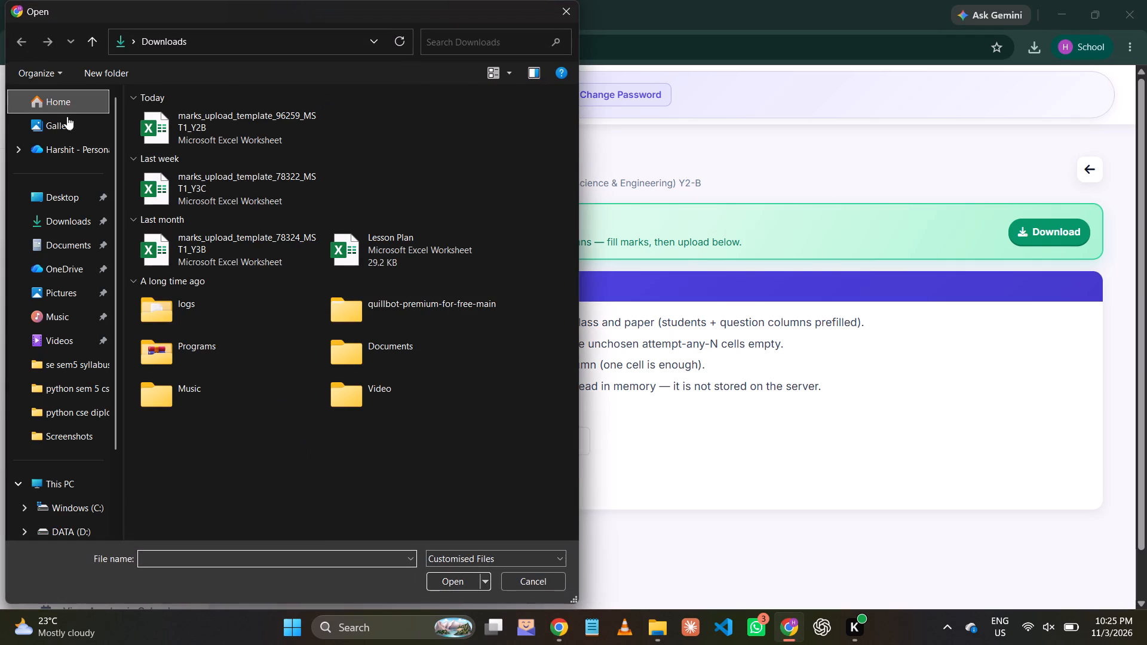
pyautogui.click(65, 220)
pyautogui.click(158, 127)
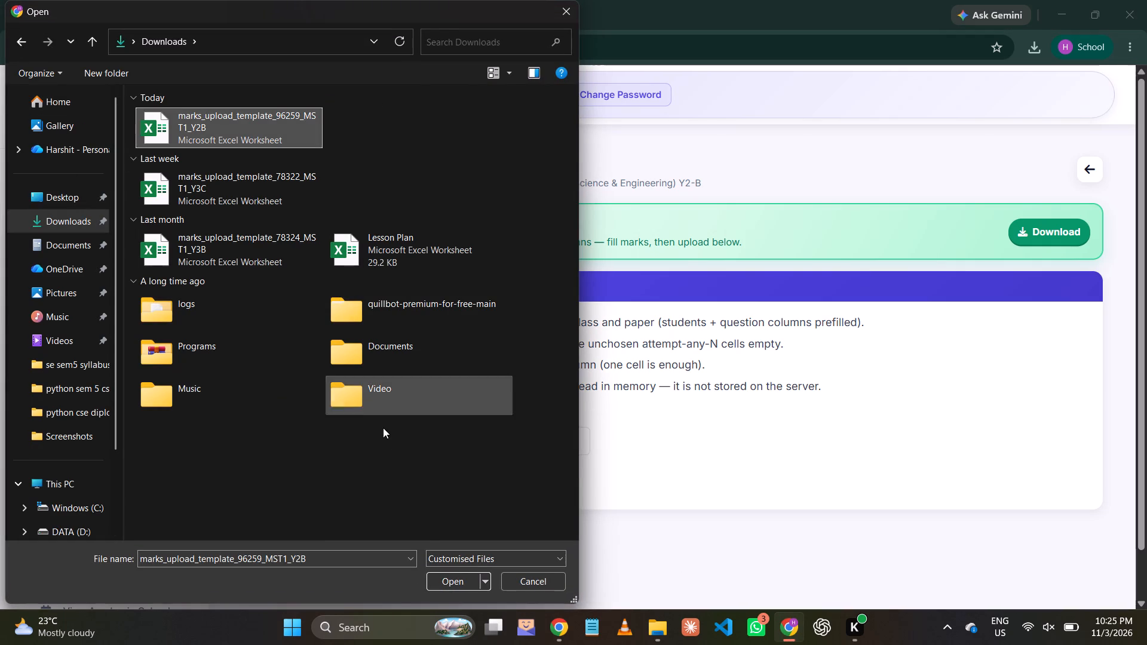
pyautogui.click(443, 580)
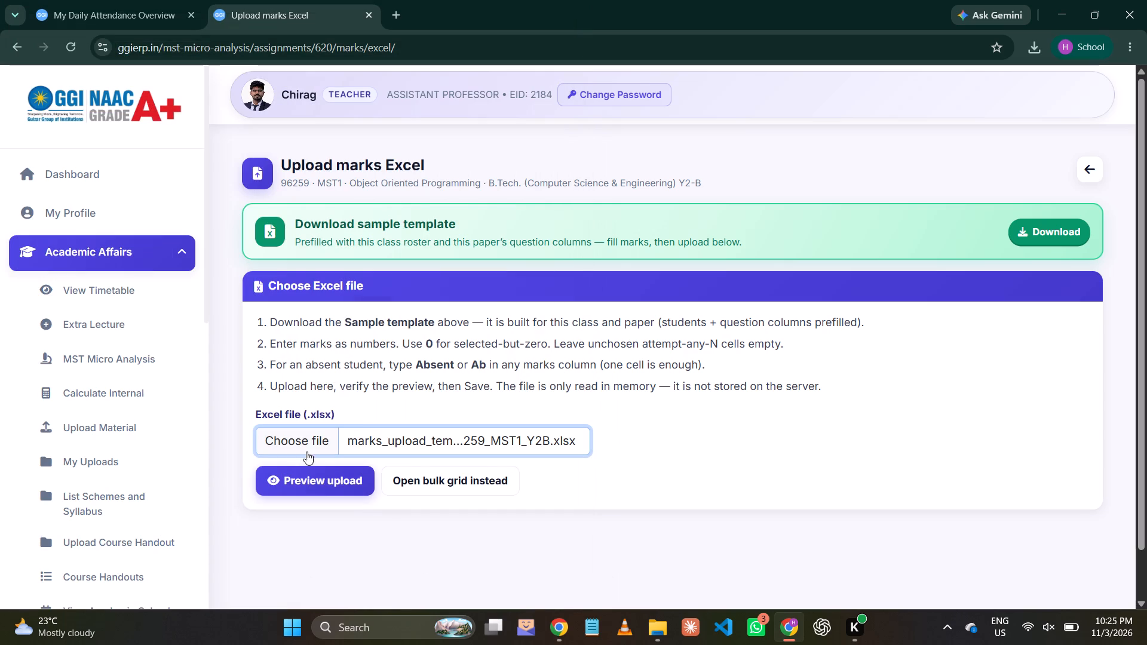
pyautogui.click(320, 481)
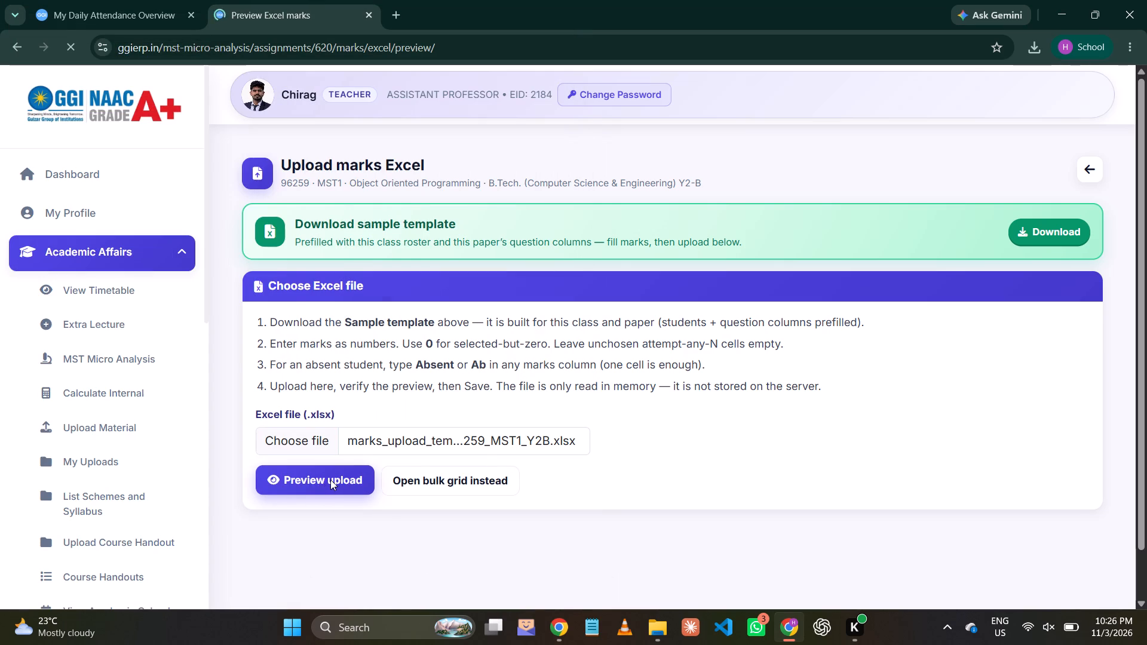
# Examine the new preview's summary and student rows for entries flagged as errors or skipped.
pyautogui.scroll(1, 338, 358)
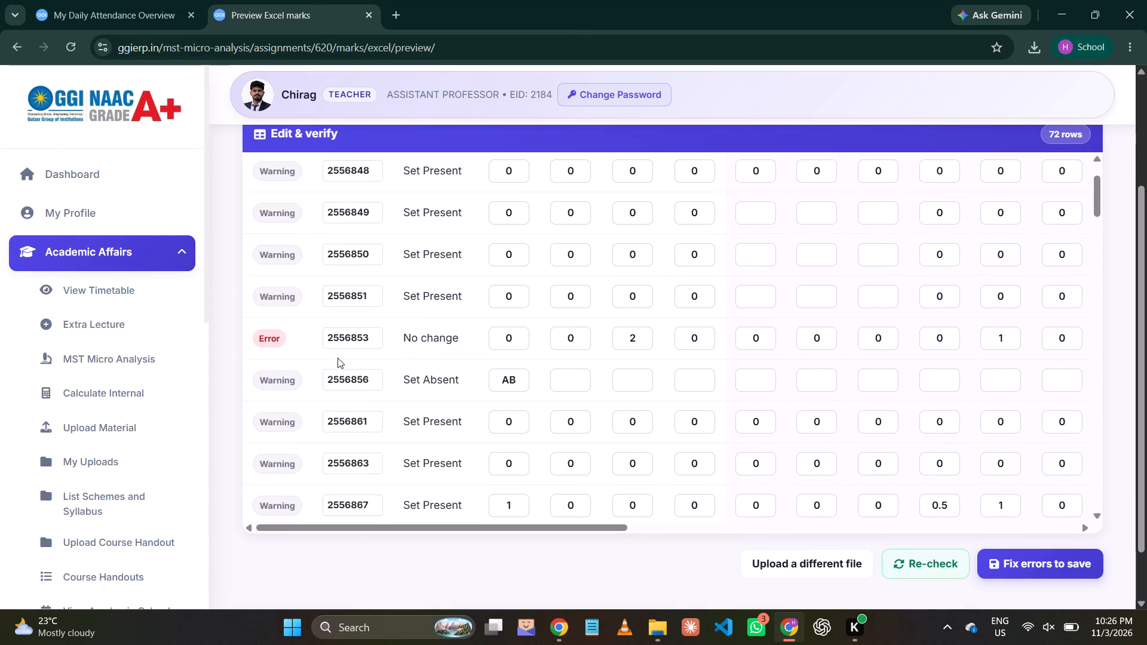
pyautogui.scroll(2, 338, 358)
pyautogui.scroll(7, 363, 408)
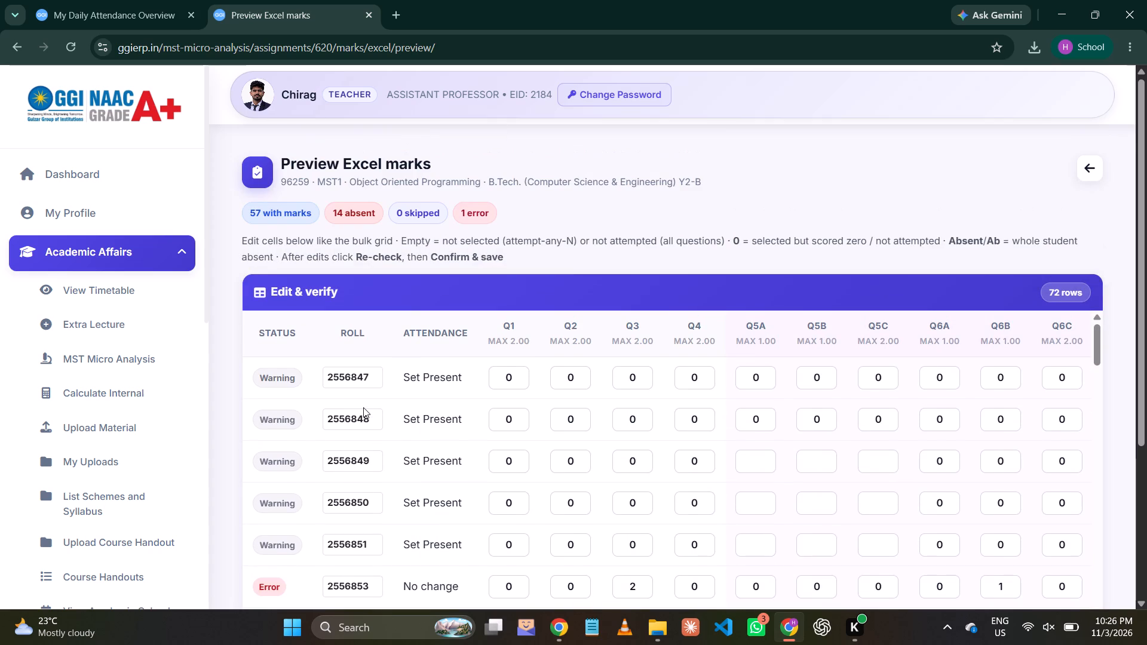
pyautogui.click(479, 222)
pyautogui.scroll(-2, 470, 411)
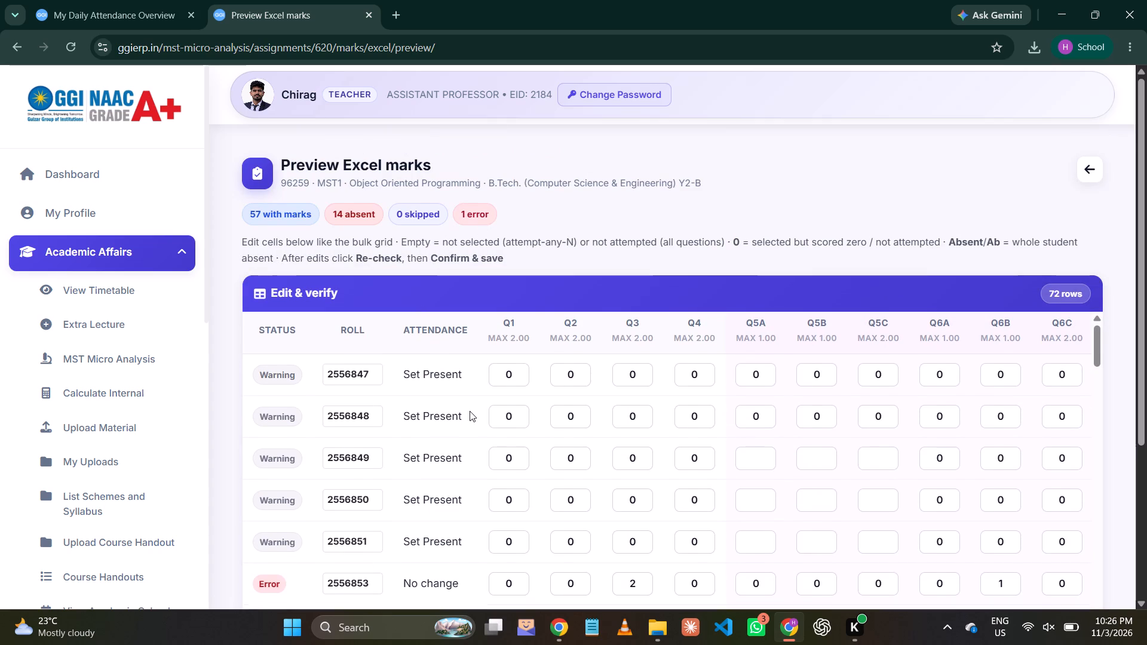
pyautogui.scroll(-2, 470, 411)
pyautogui.scroll(1, 470, 411)
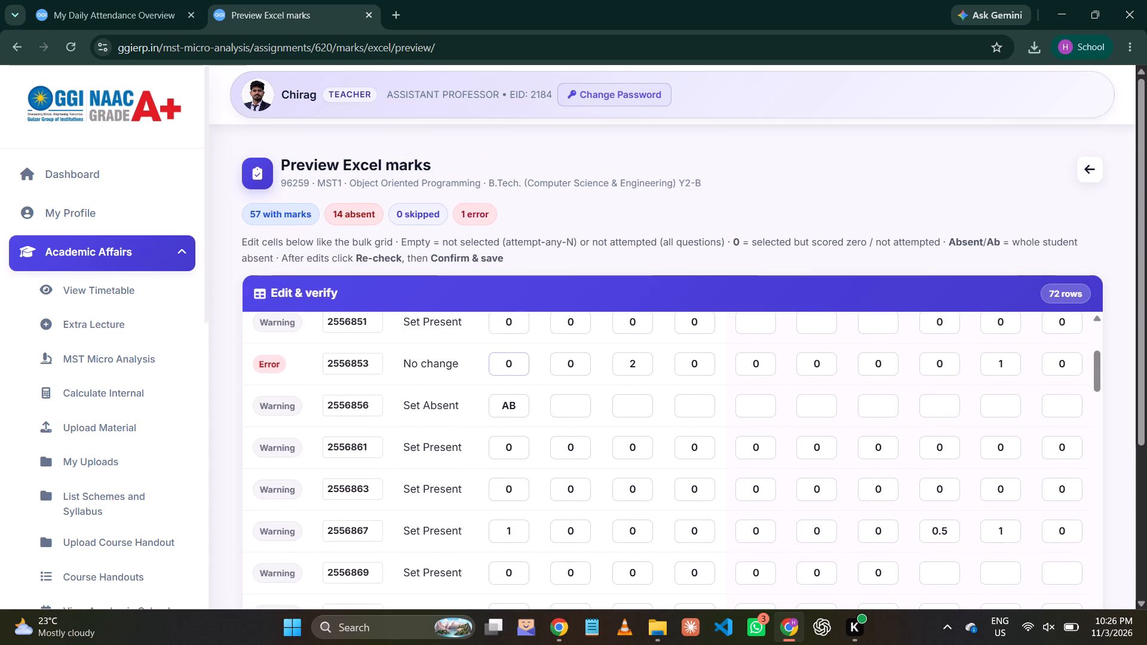
pyautogui.click(498, 368)
pyautogui.scroll(1, 532, 388)
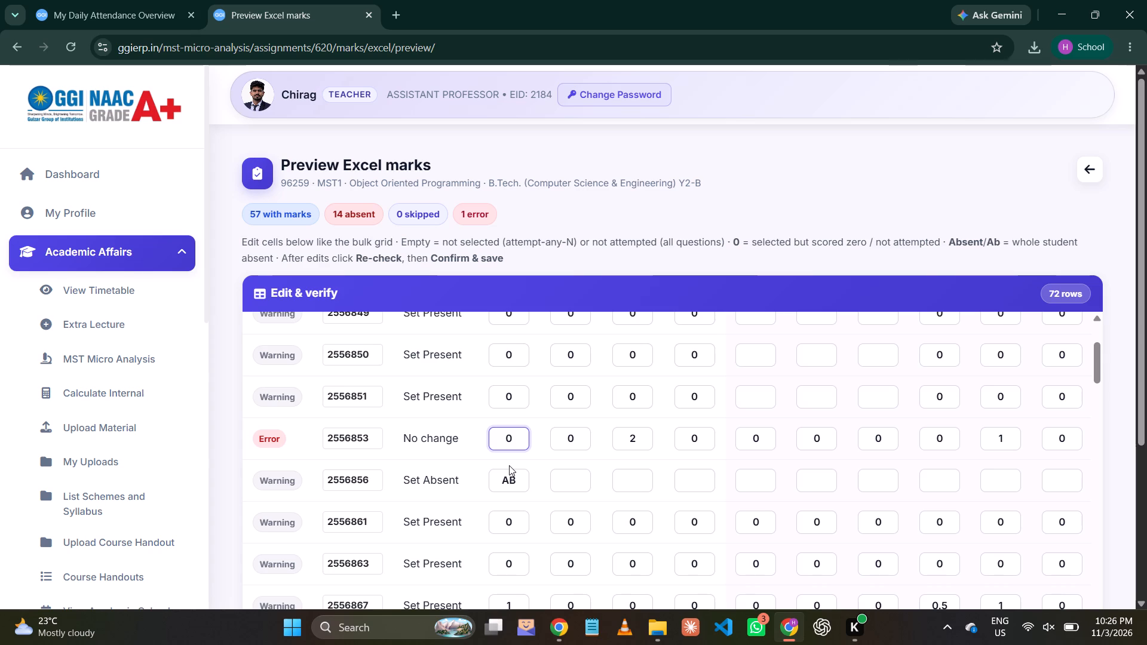
pyautogui.press('Right')
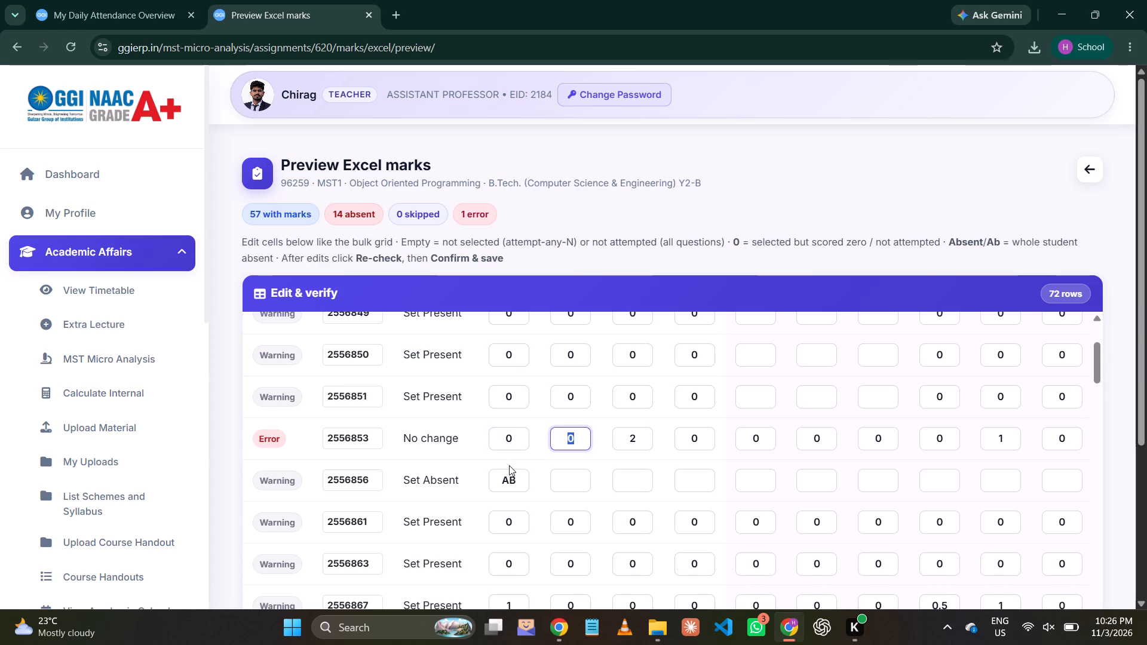
pyautogui.press('Right')
pyautogui.press('Right')
pyautogui.press('Right')
pyautogui.press('Right')
pyautogui.press('Right')
pyautogui.press('Right')
pyautogui.press('Right')
pyautogui.press('Right')
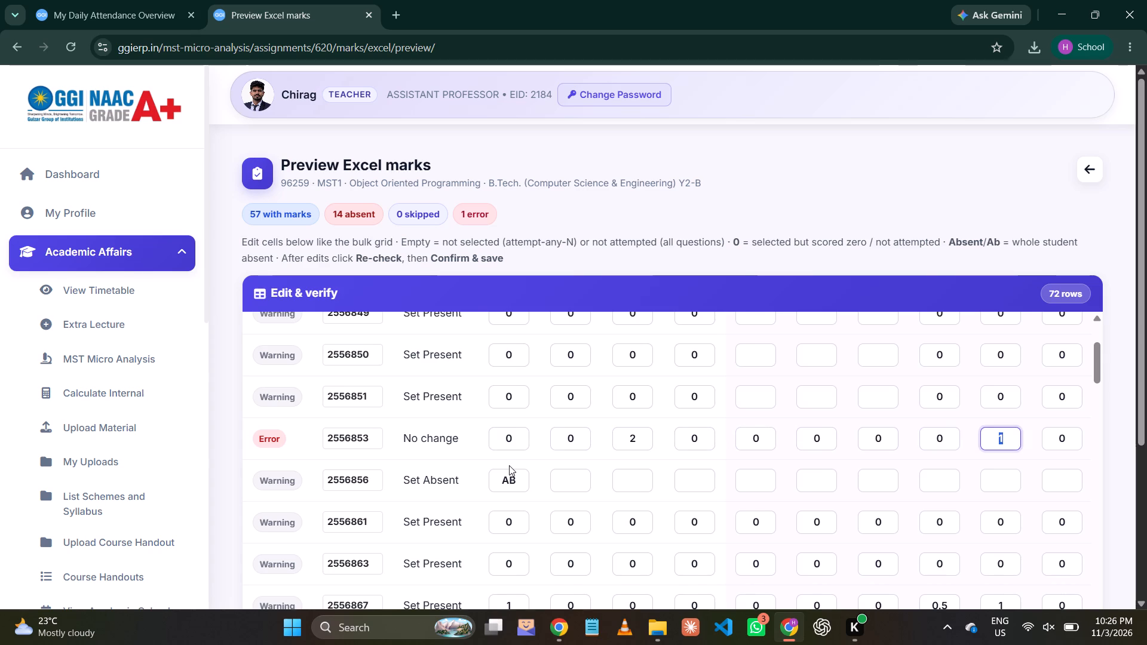
pyautogui.press('Right')
pyautogui.press('Right')
pyautogui.press('Right')
pyautogui.press('Right')
pyautogui.press('Right')
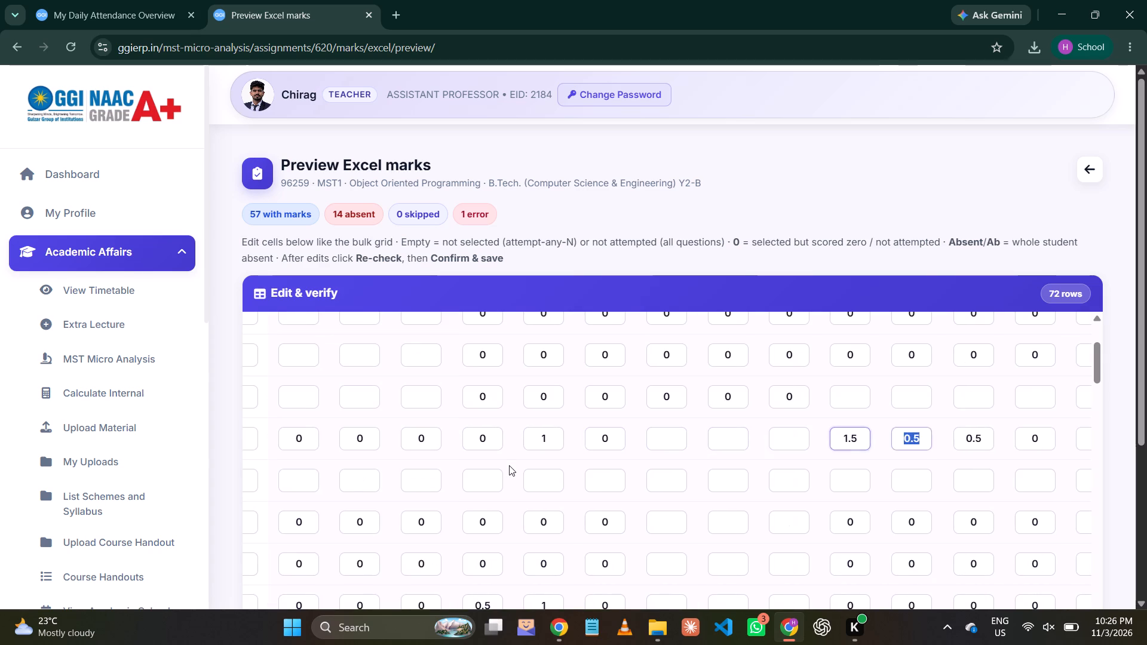
pyautogui.press('Right')
pyautogui.press('Right')
pyautogui.press('Right')
pyautogui.press('Right')
pyautogui.press('Right')
pyautogui.press('Right')
pyautogui.press('Right')
pyautogui.press('Right')
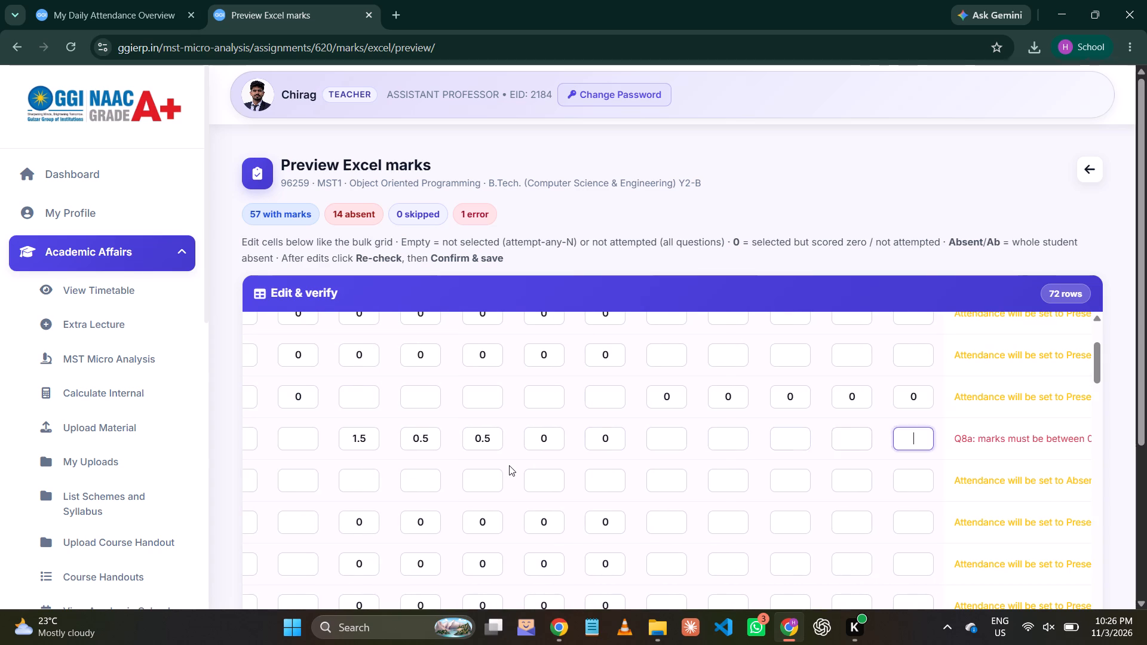
pyautogui.press('Right')
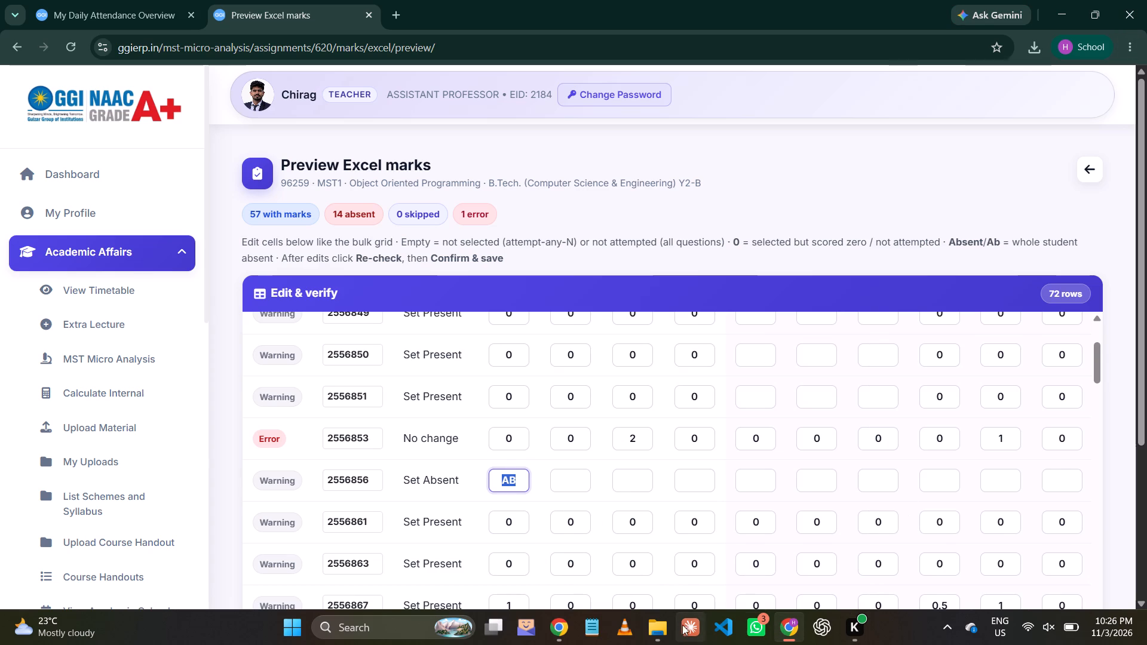
# Open marks_upload_template_96259_MST1_Y2B in Excel from the Downloads folder.
pyautogui.click(662, 626)
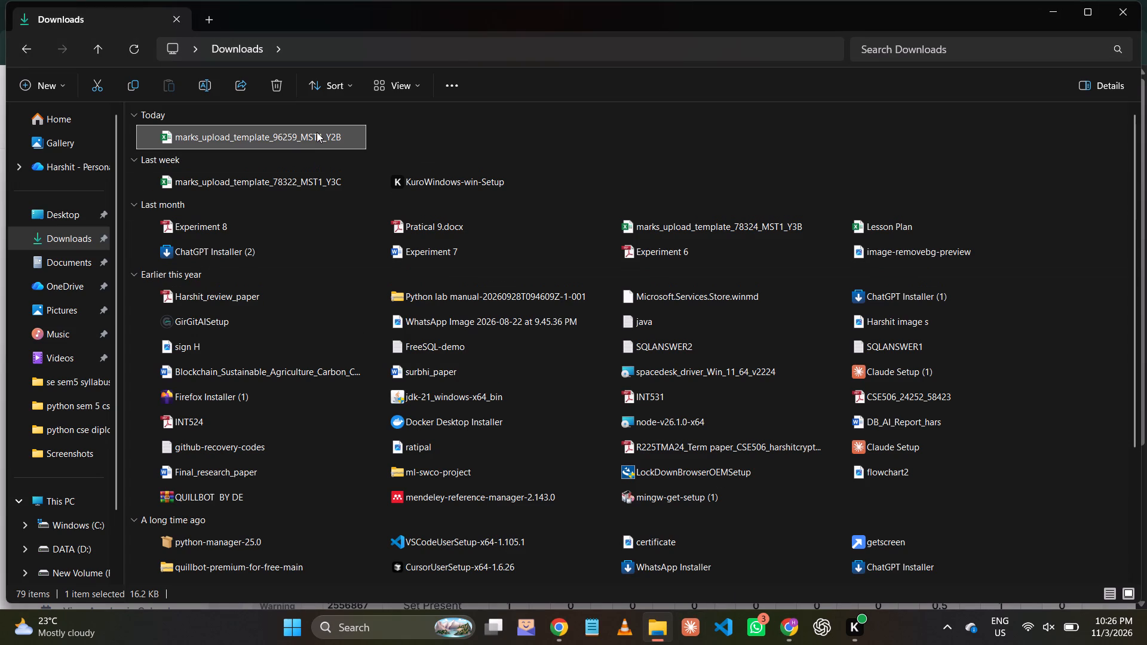
pyautogui.doubleClick(317, 132)
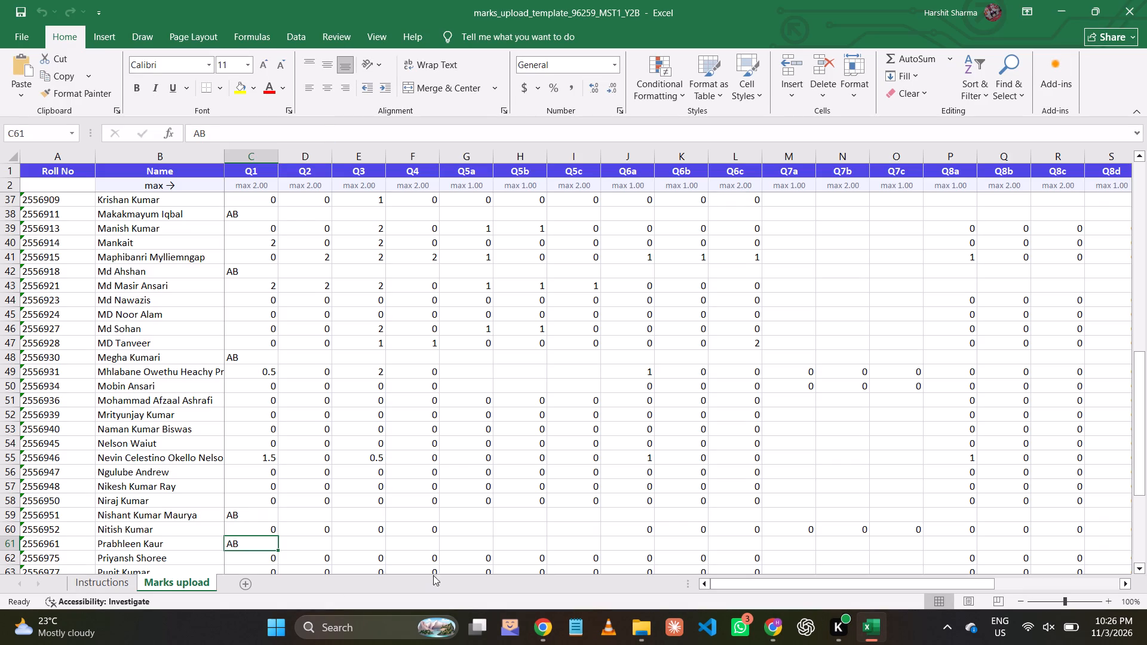
pyautogui.click(777, 629)
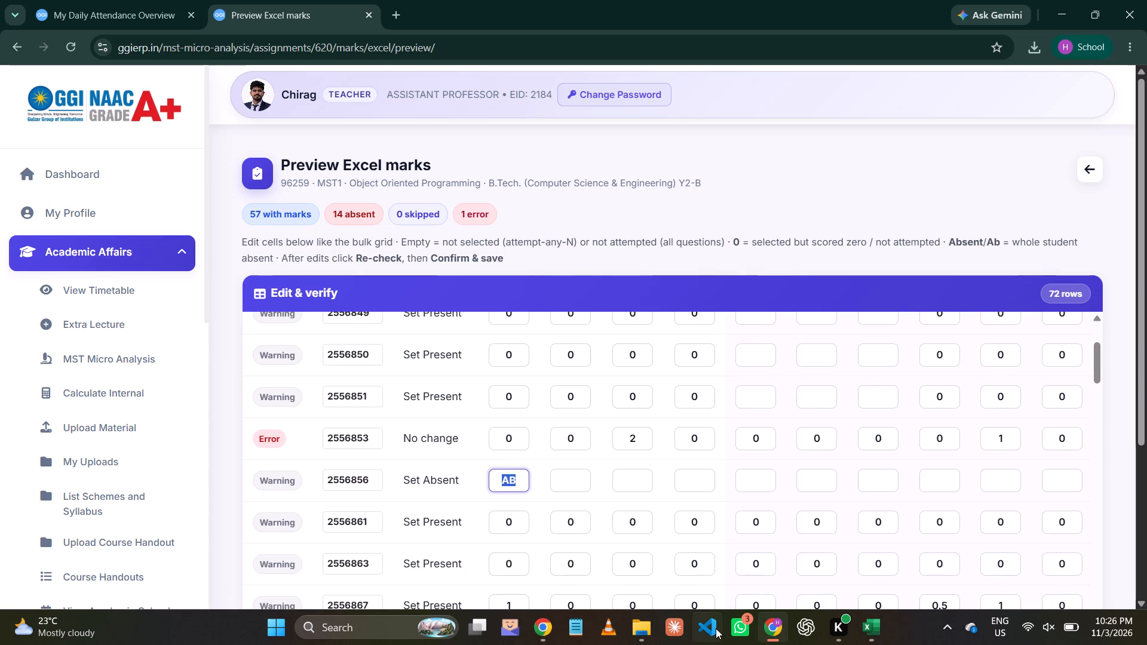
pyautogui.click(866, 630)
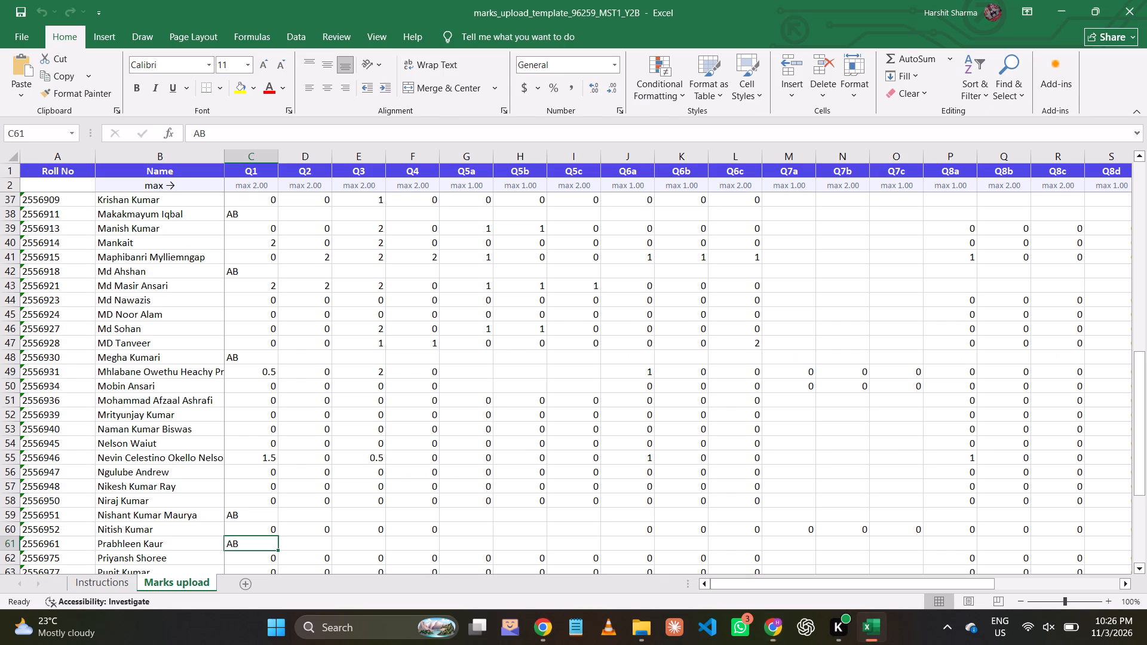
pyautogui.scroll(1, 186, 476)
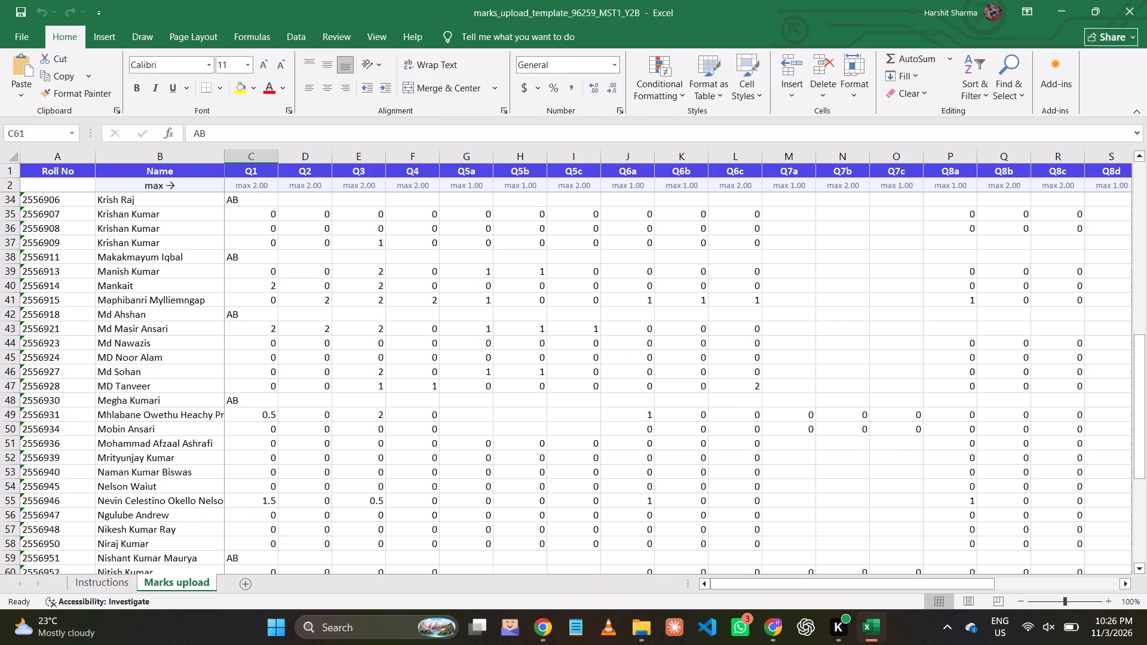
pyautogui.scroll(1, 132, 382)
pyautogui.scroll(2, 93, 243)
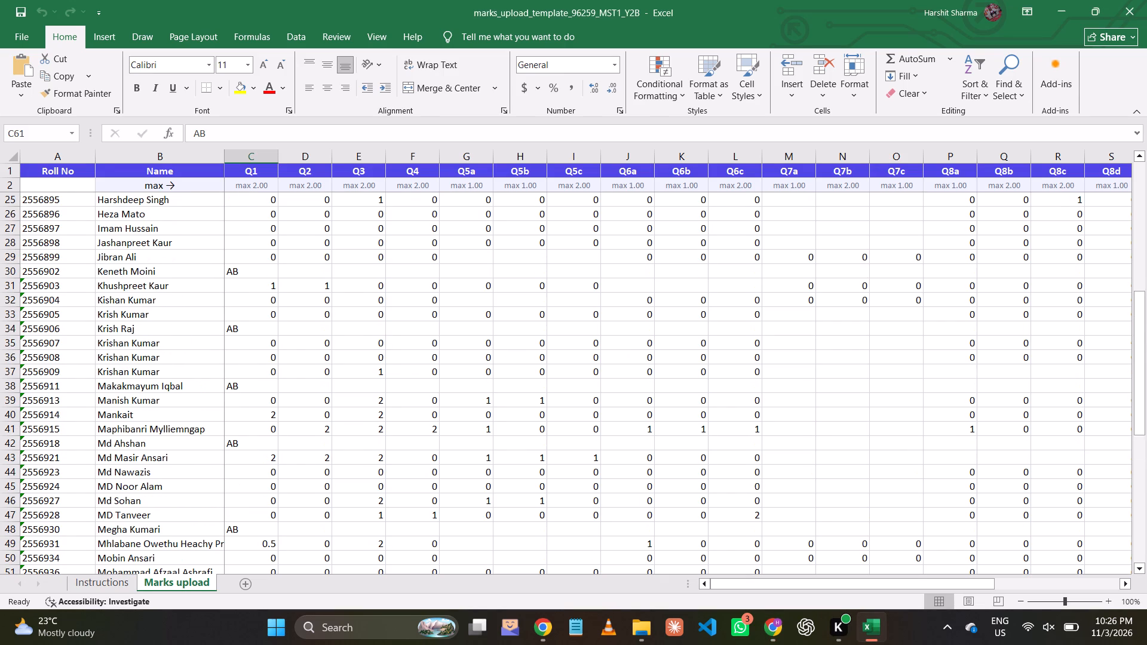
pyautogui.scroll(3, 149, 236)
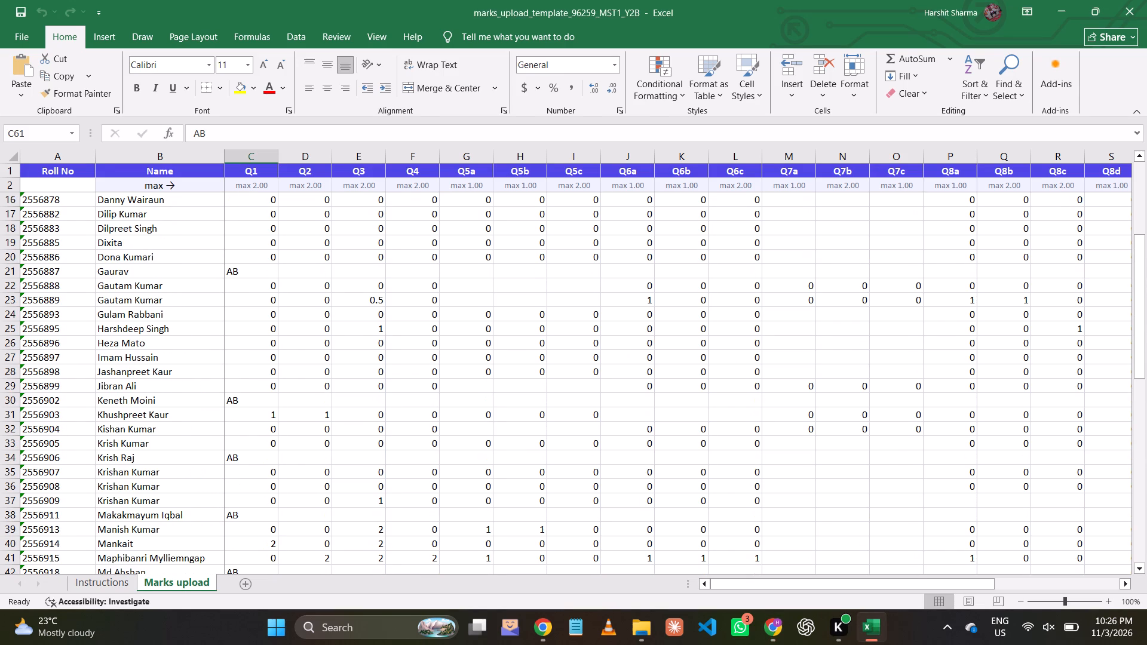
pyautogui.scroll(2, 155, 256)
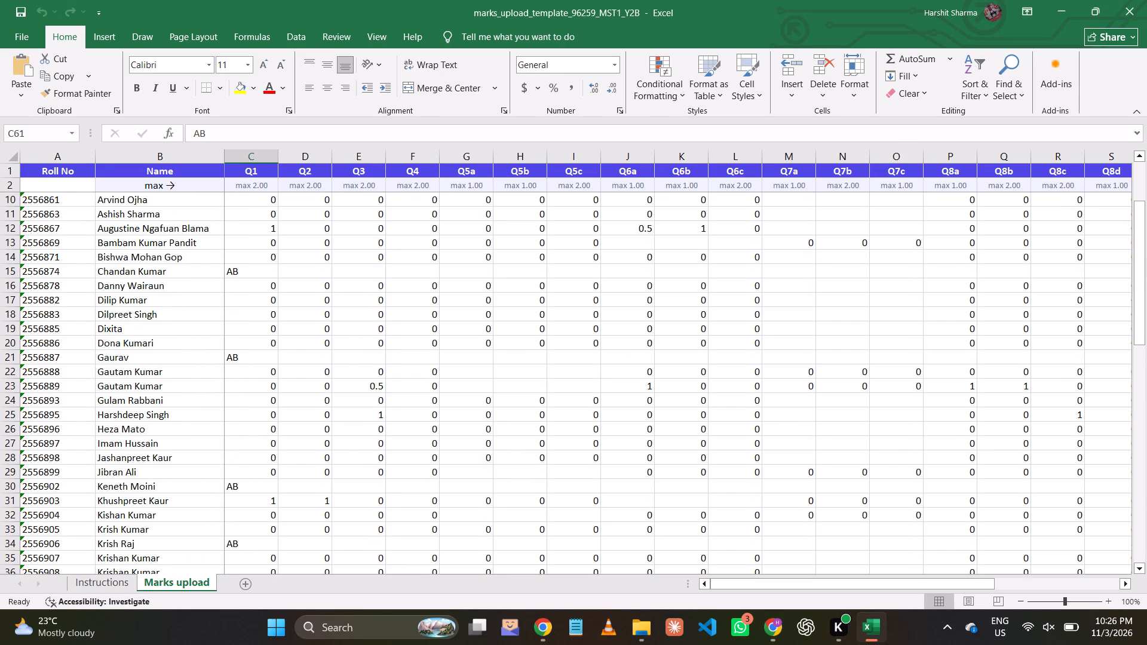
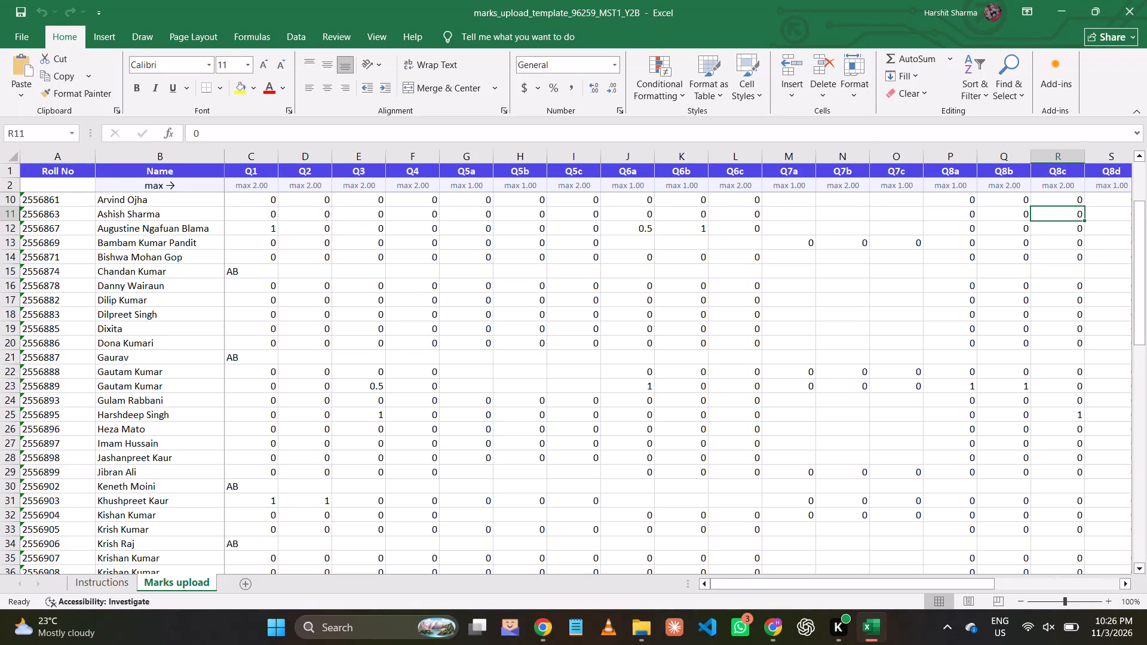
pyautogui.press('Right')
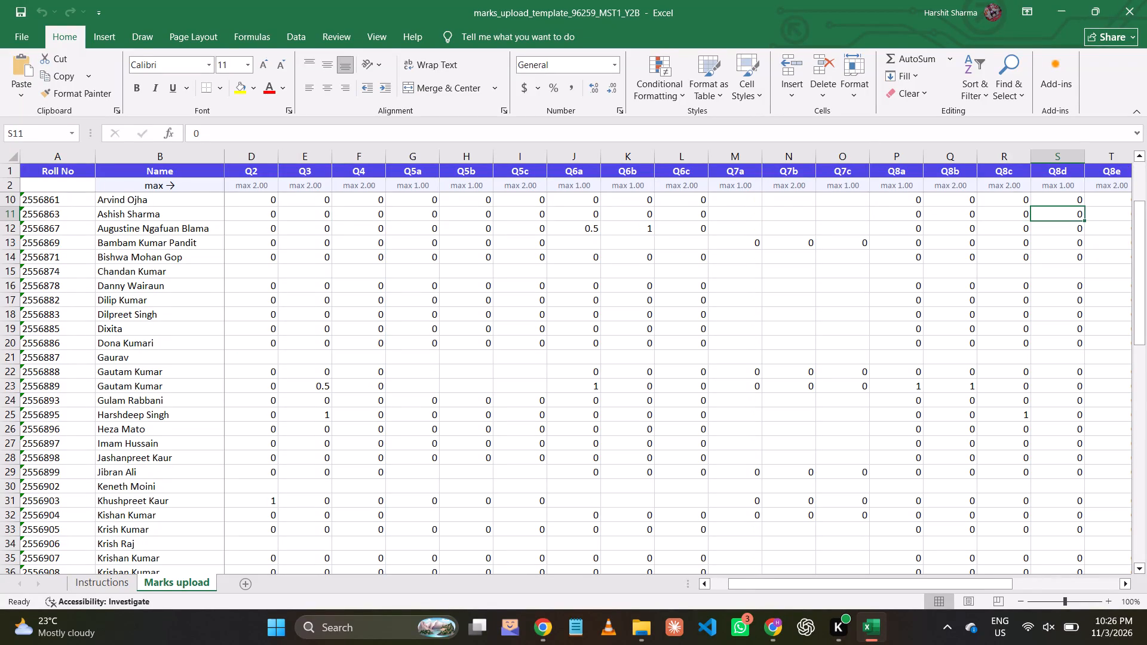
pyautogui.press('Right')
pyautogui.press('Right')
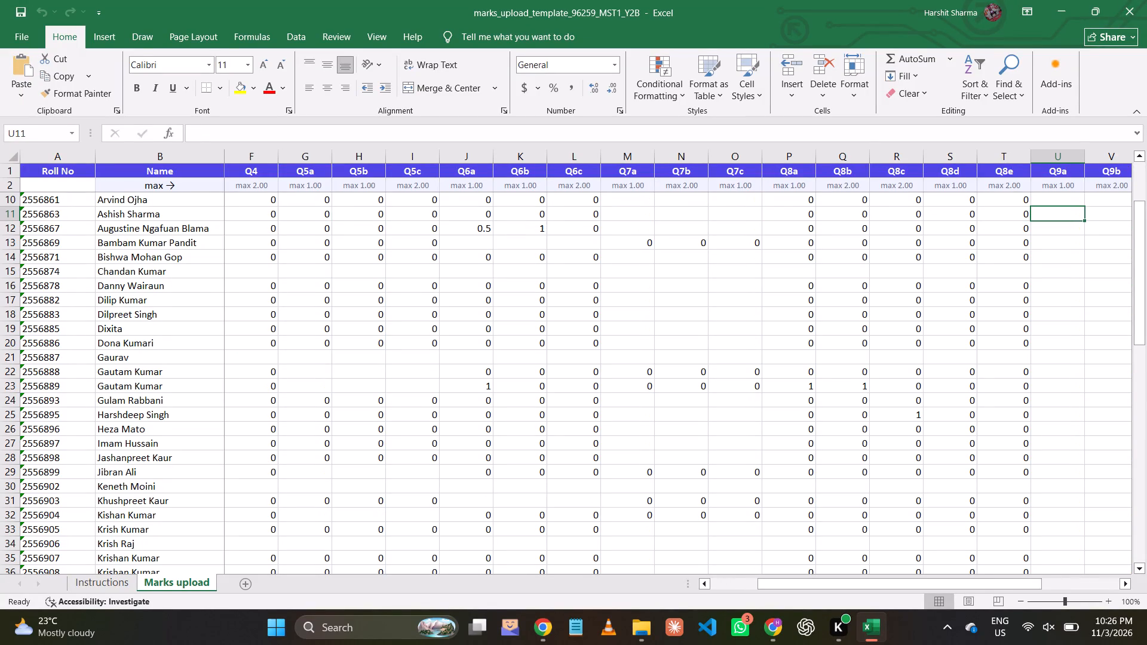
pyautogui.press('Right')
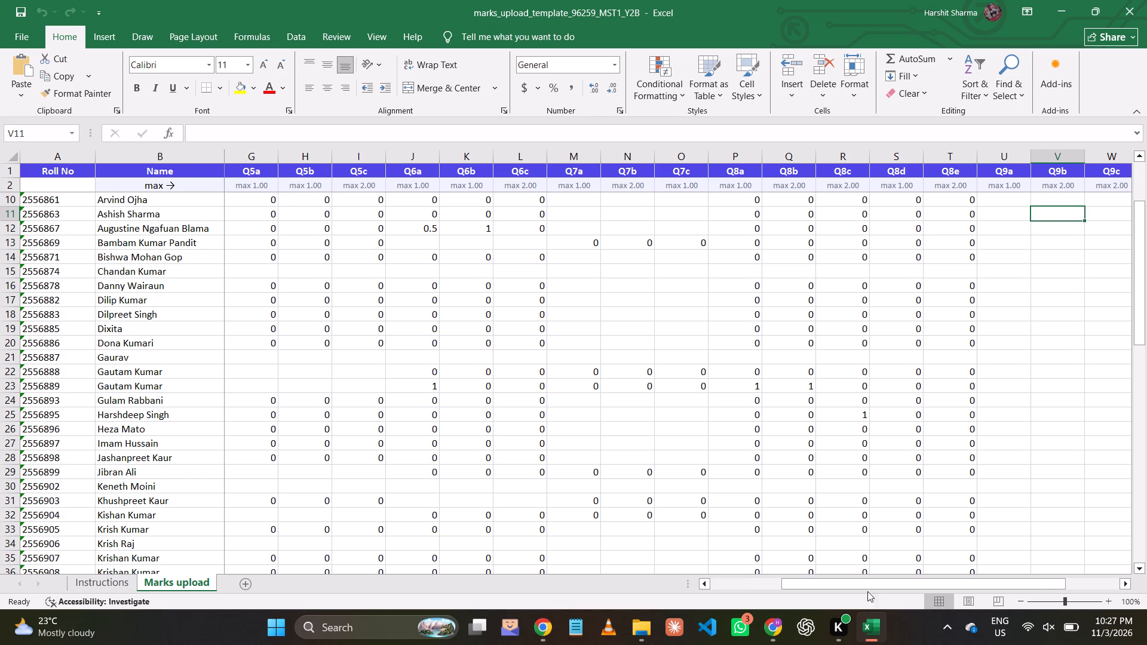
# Switch to the marks preview in Chrome and examine the question marks and validation note of the row flagged as an error.
pyautogui.click(771, 628)
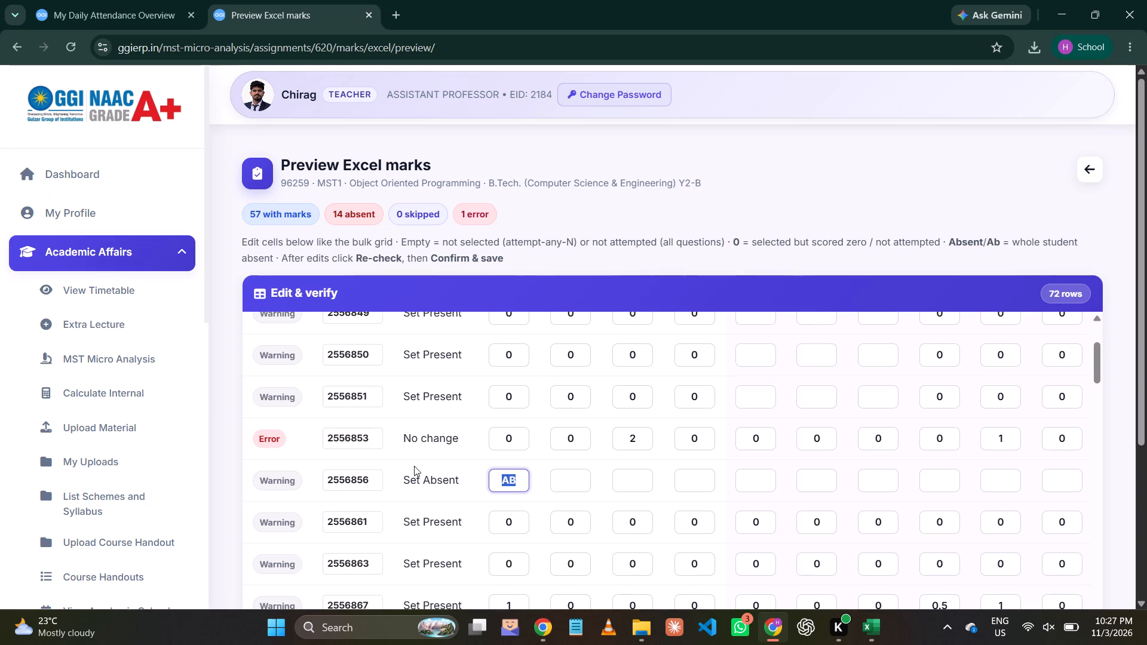
pyautogui.click(358, 481)
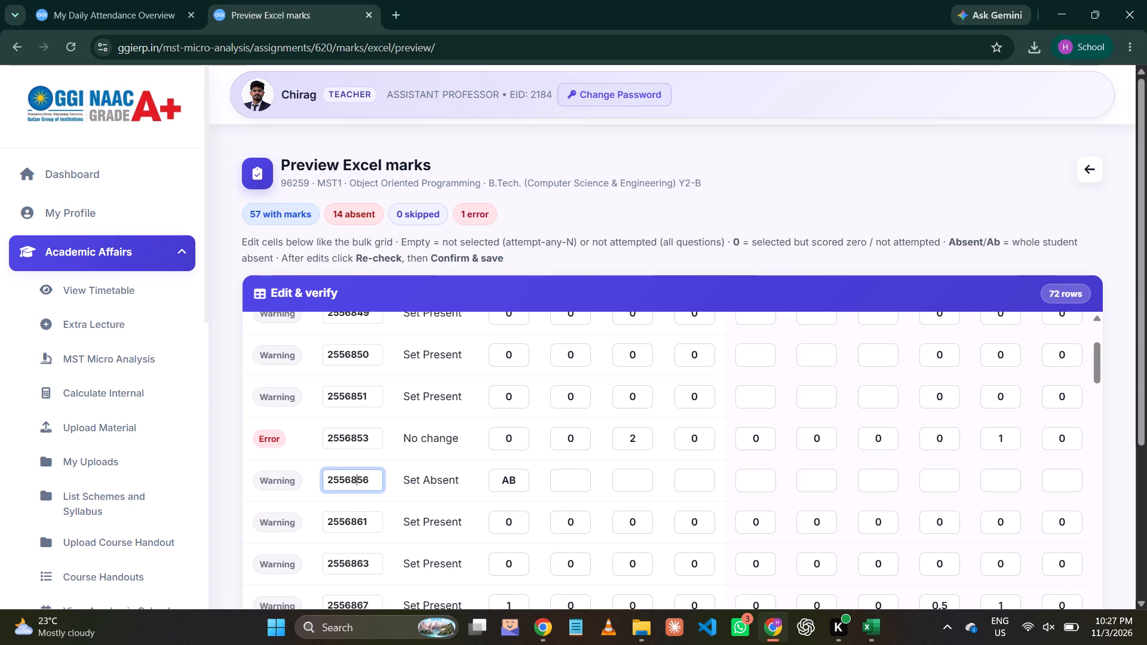
pyautogui.click(508, 443)
pyautogui.press('Right')
pyautogui.press('Right')
pyautogui.press('Right')
pyautogui.press('Right')
pyautogui.press('Right')
pyautogui.press('Right')
pyautogui.press('Right')
pyautogui.press('Right')
pyautogui.press('Right')
pyautogui.press('Right')
pyautogui.press('Right')
pyautogui.press('Right')
pyautogui.press('Right')
pyautogui.press('Right')
pyautogui.press('Right')
pyautogui.press('Right')
pyautogui.press('Right')
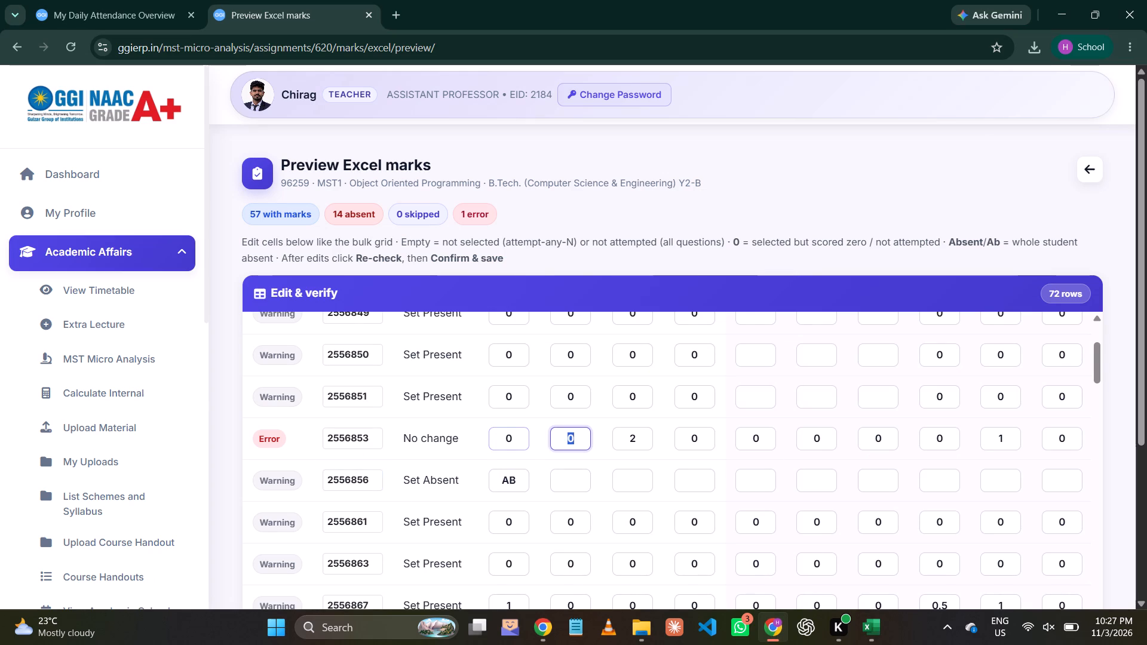
pyautogui.press('Right')
pyautogui.press('Right')
pyautogui.press('Right')
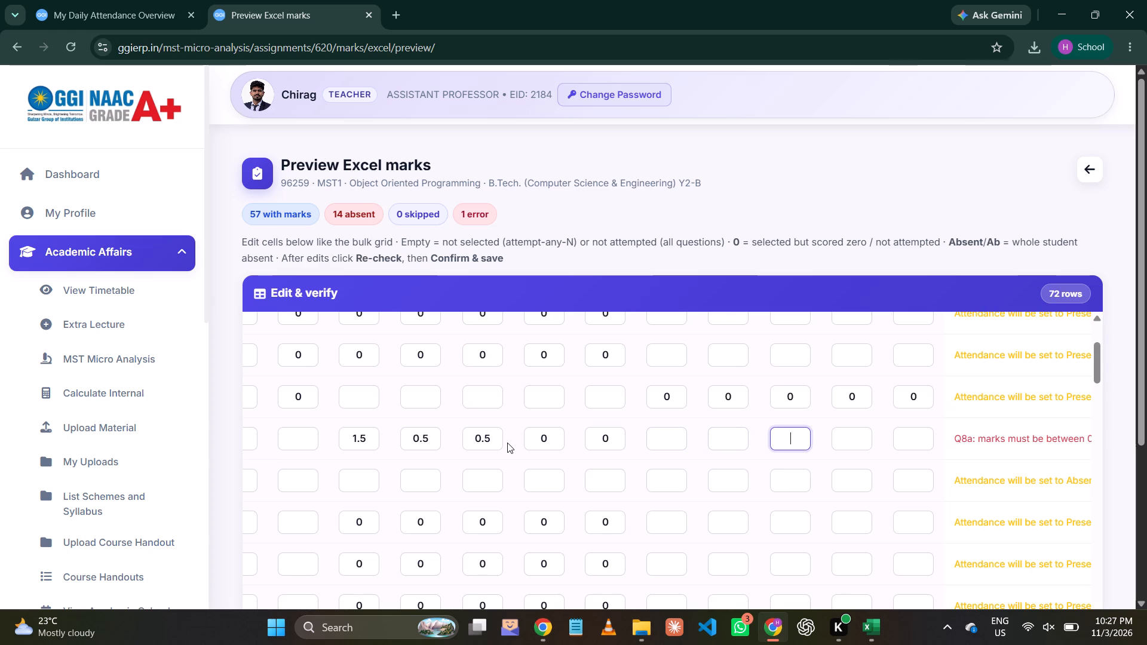
pyautogui.press('Right')
pyautogui.press('Right')
pyautogui.press('Right')
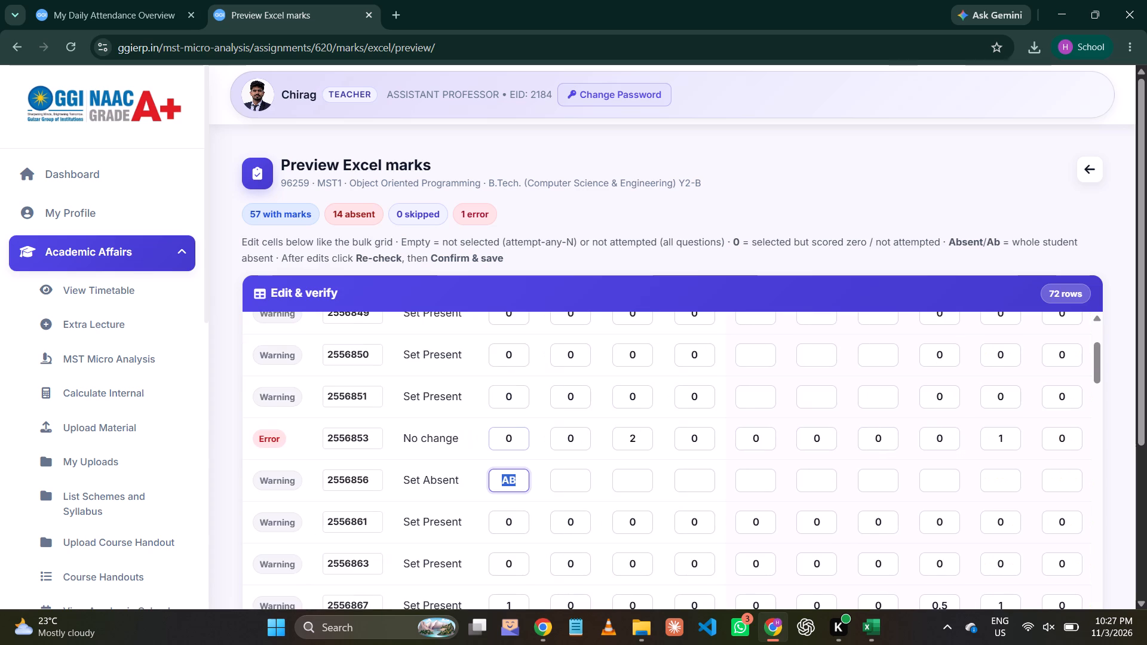
pyautogui.press('Up')
pyautogui.press('Left')
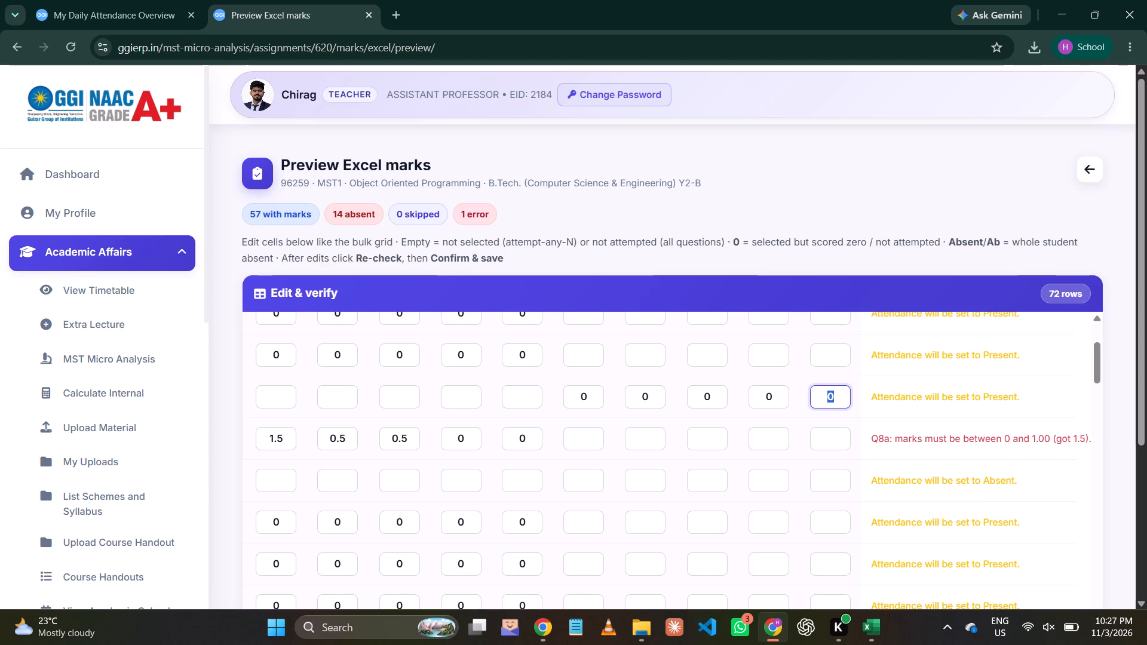
# Look at the Excel sheet briefly, return to the Chrome preview and recheck the flagged row's marks question by question.
pyautogui.click(870, 629)
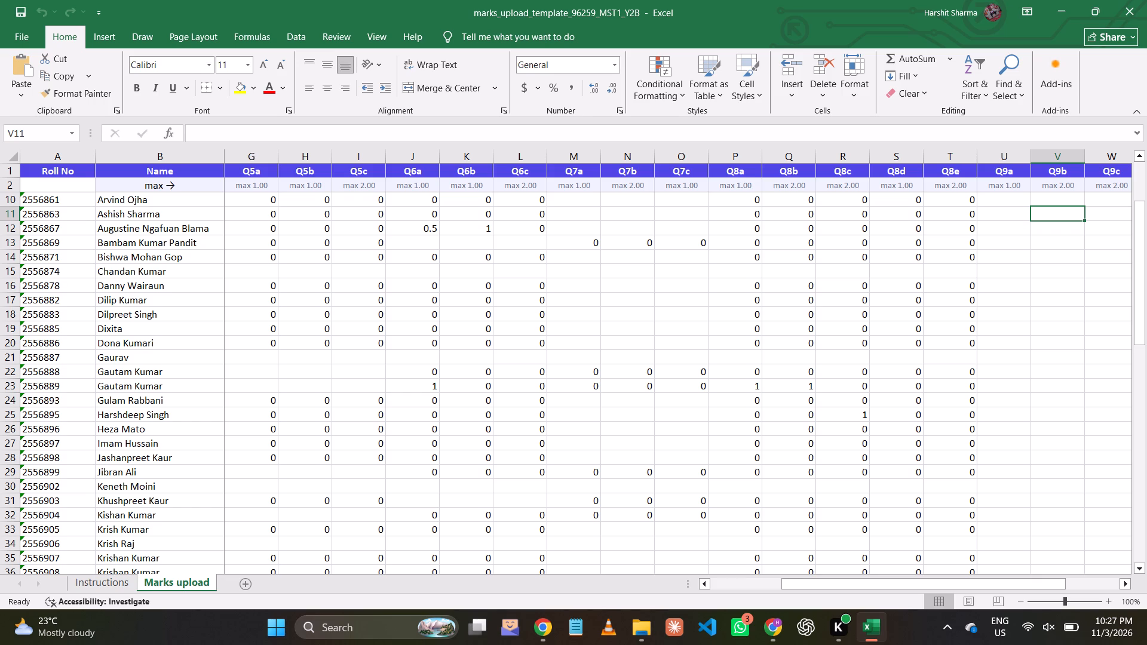
pyautogui.click(762, 631)
pyautogui.click(354, 440)
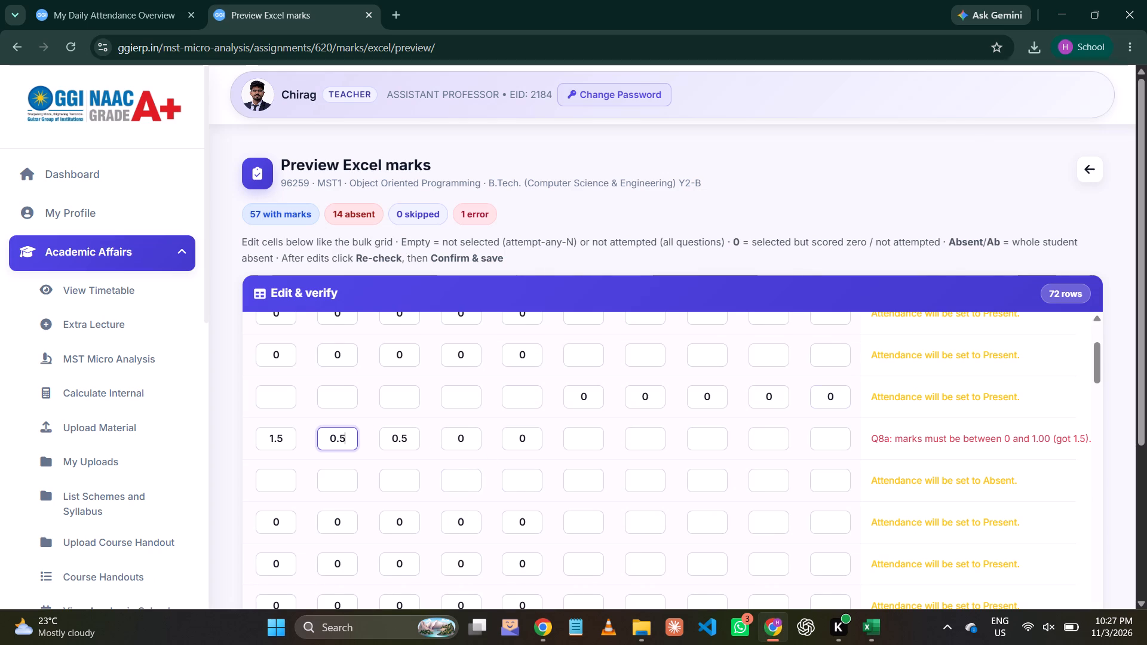
pyautogui.press('Left')
pyautogui.press('Left')
pyautogui.press('Left')
pyautogui.press('Left')
pyautogui.press('Left')
pyautogui.press('Left')
pyautogui.press('Left')
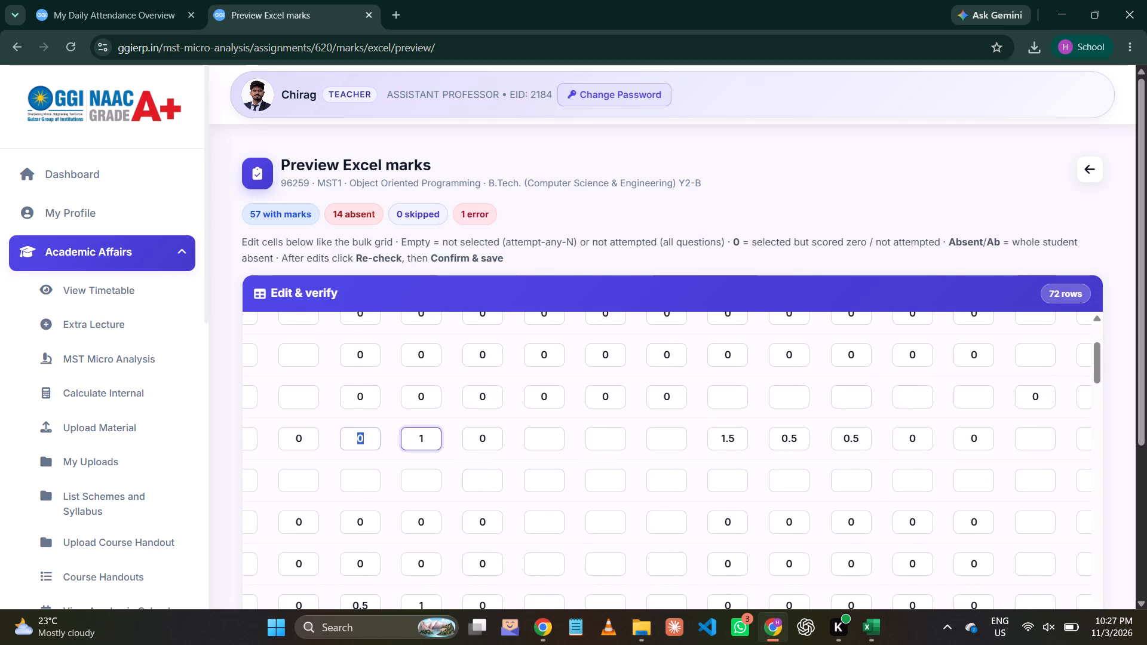
pyautogui.press('Left')
pyautogui.press('Left')
pyautogui.press('Left')
pyautogui.press('Left')
pyautogui.press('Left')
pyautogui.press('Left')
pyautogui.press('Left')
pyautogui.press('Left')
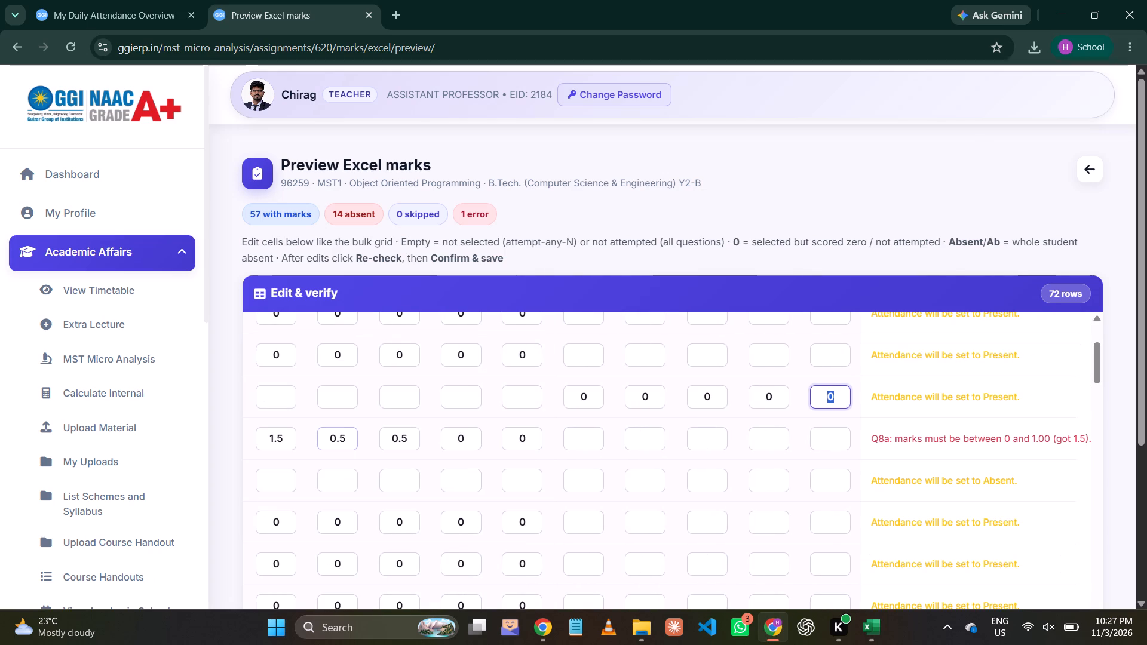
pyautogui.press('Down')
pyautogui.press('Left')
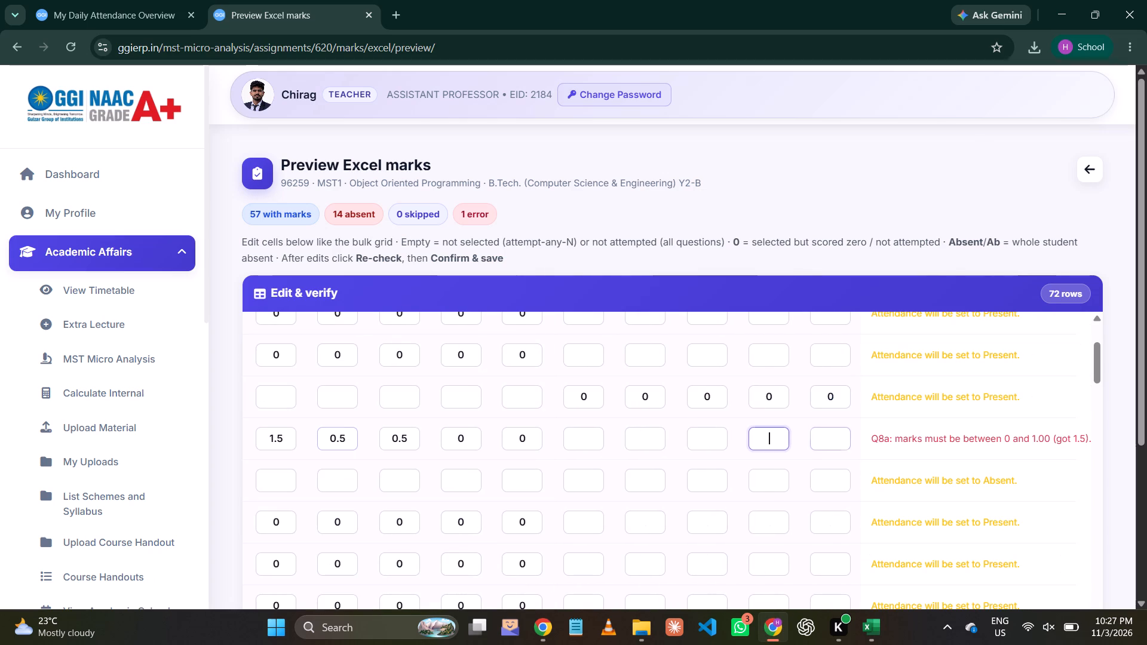
# In the Excel Marks upload sheet, set the Q8a mark in row 8 to 1.
pyautogui.click(870, 644)
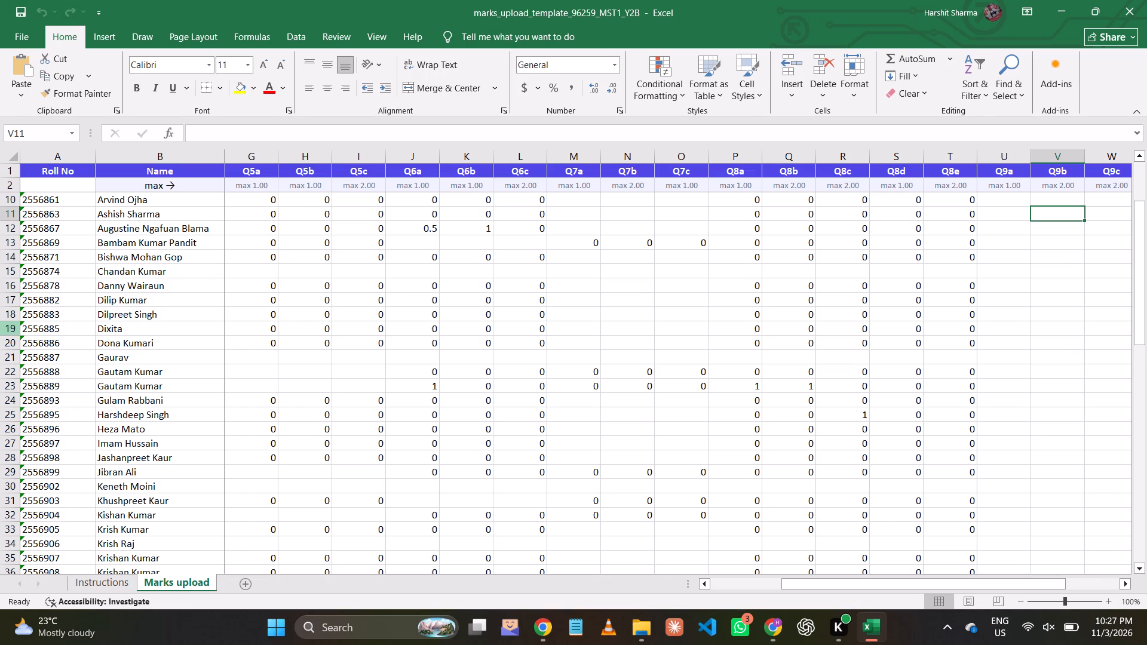
pyautogui.scroll(5, 85, 319)
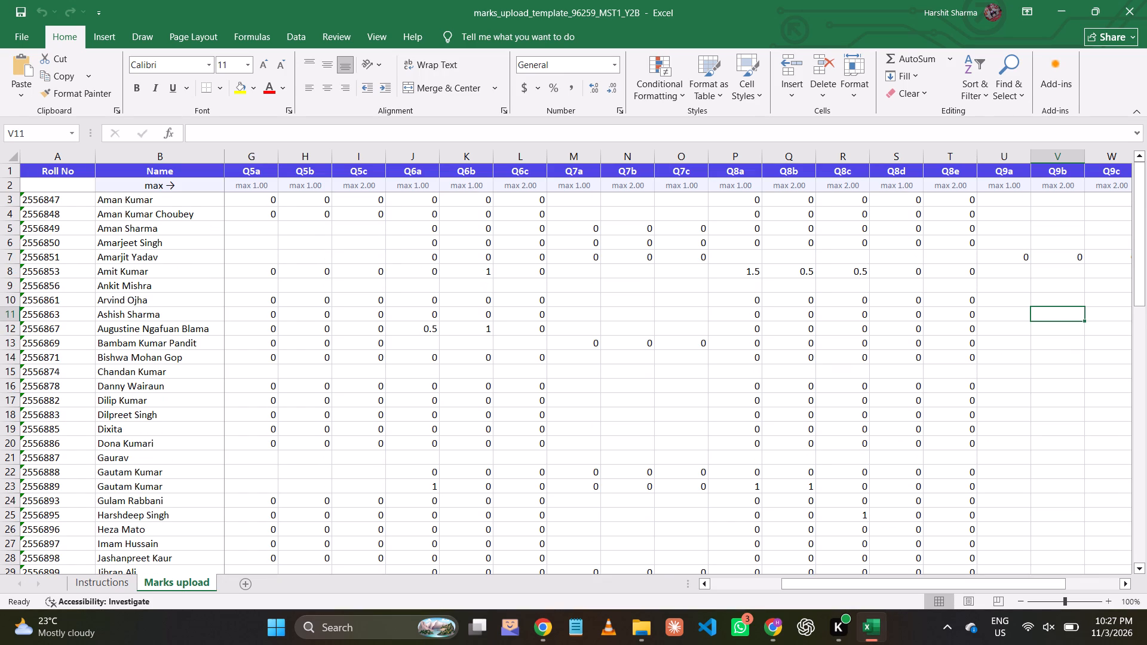
pyautogui.click(103, 277)
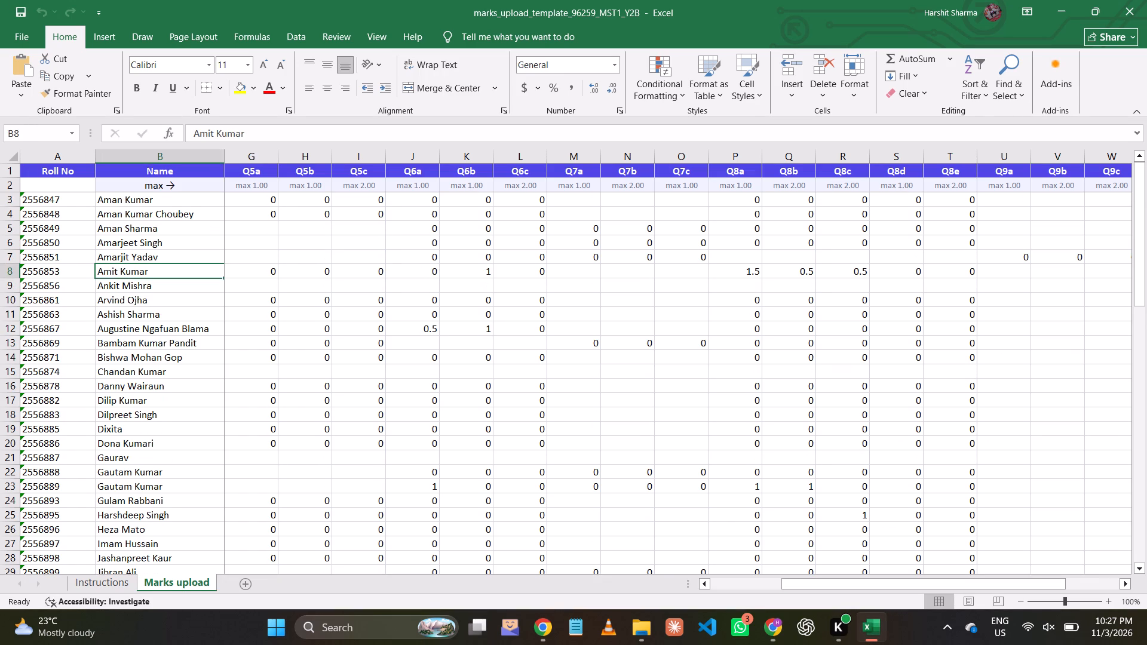
pyautogui.press('Right')
pyautogui.press('Right')
pyautogui.press('Right')
pyautogui.press('Right')
pyautogui.press('Right')
pyautogui.press('Right')
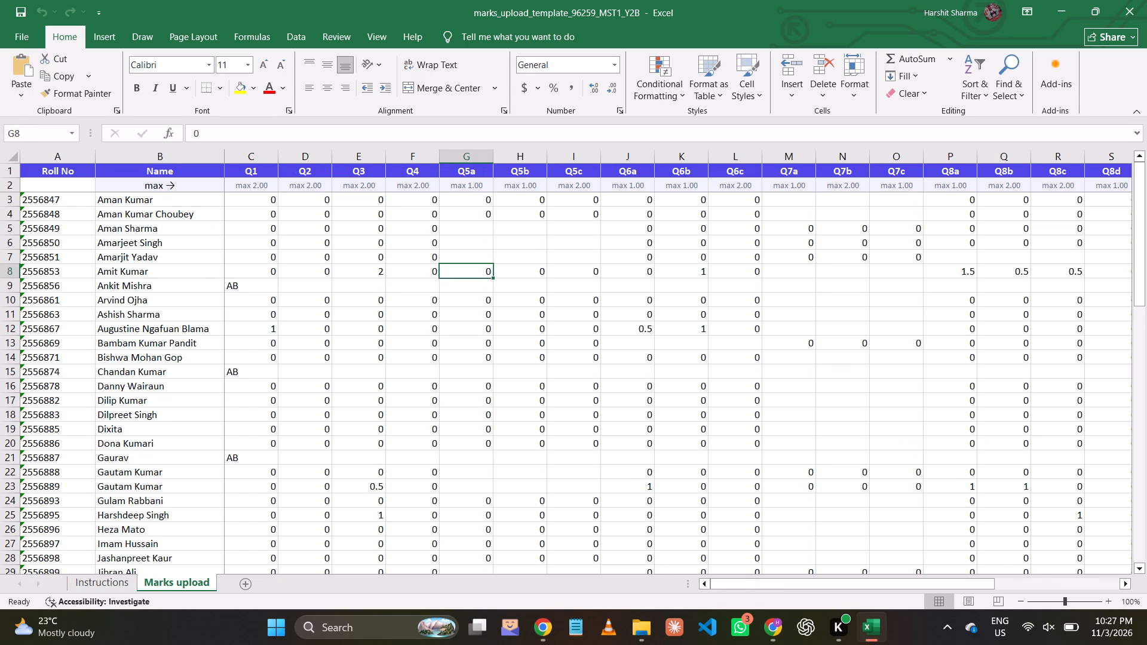
pyautogui.press('Right')
pyautogui.press('Right')
pyautogui.press('Right')
pyautogui.press('Right')
pyautogui.press('Right')
pyautogui.press('Right')
pyautogui.press('Right')
pyautogui.press('Right')
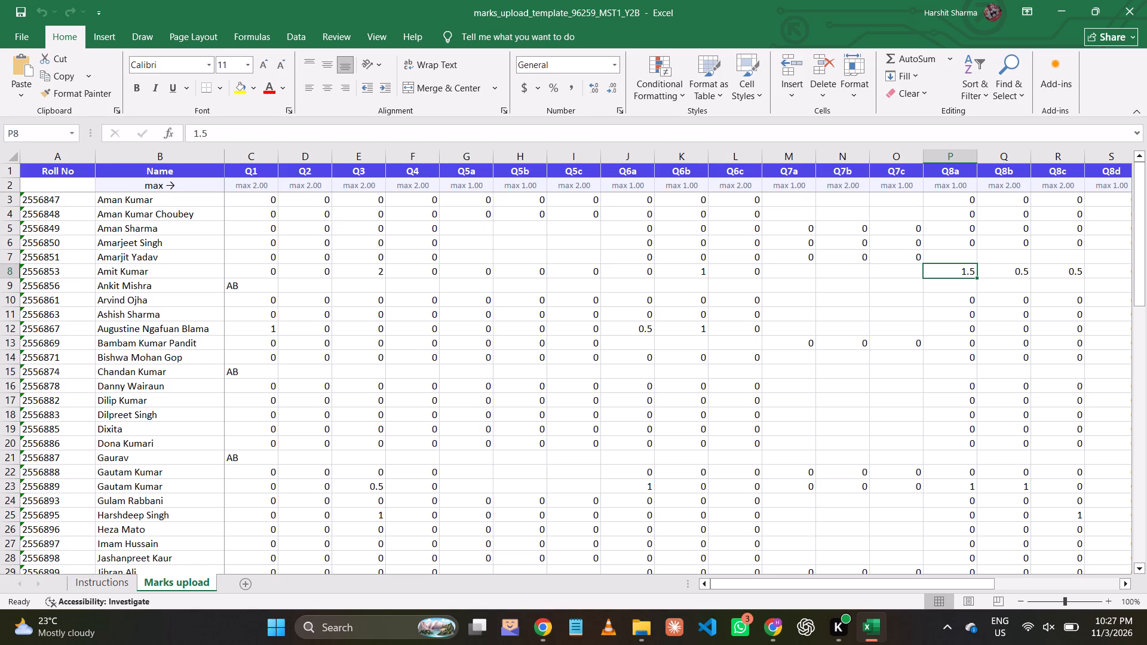
pyautogui.press('0')
pyautogui.press('1')
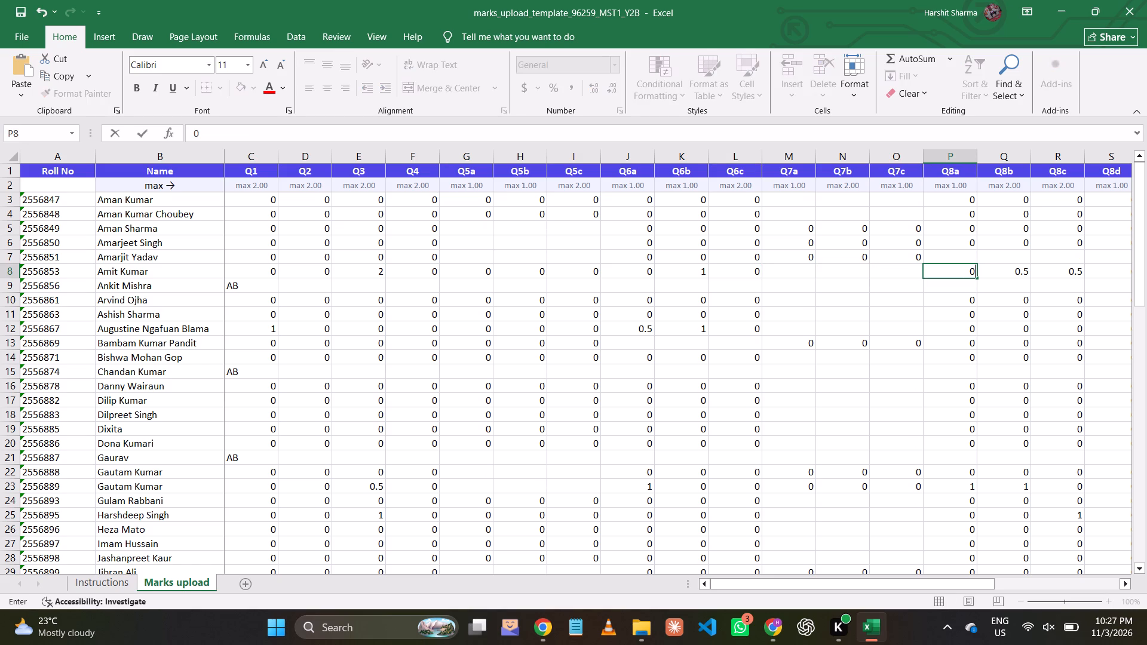
pyautogui.press('Right')
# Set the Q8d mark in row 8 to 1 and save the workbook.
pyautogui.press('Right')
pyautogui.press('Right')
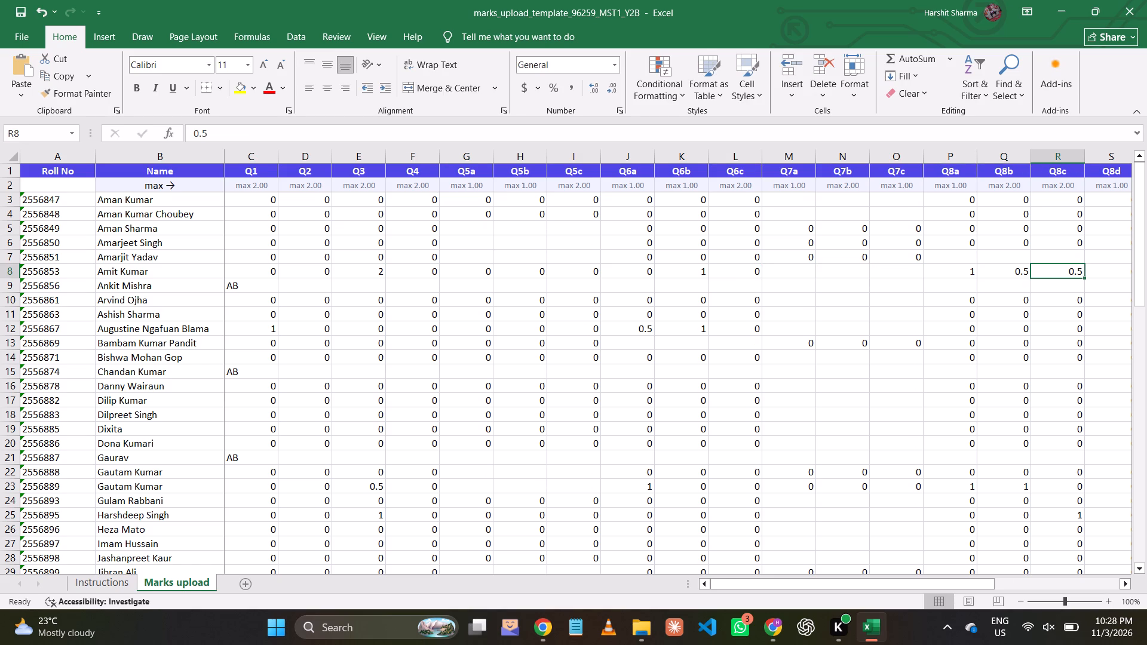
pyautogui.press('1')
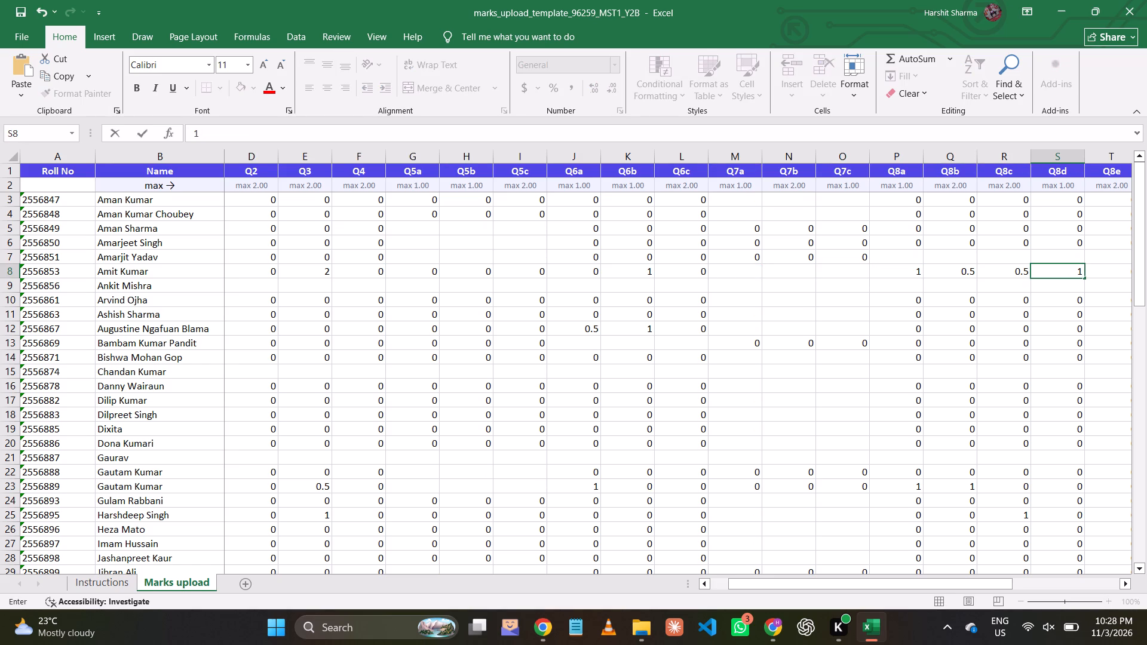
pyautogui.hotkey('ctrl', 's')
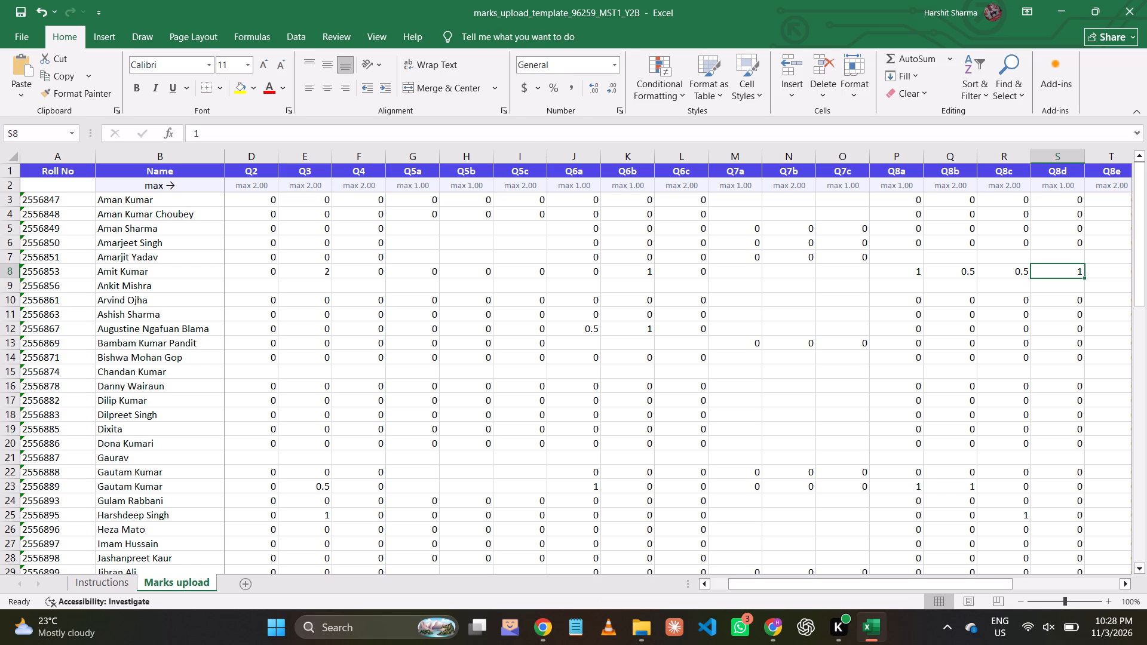
# Set the Q8d mark in row 8 to 0.5 and save the workbook.
pyautogui.press('BackSpace')
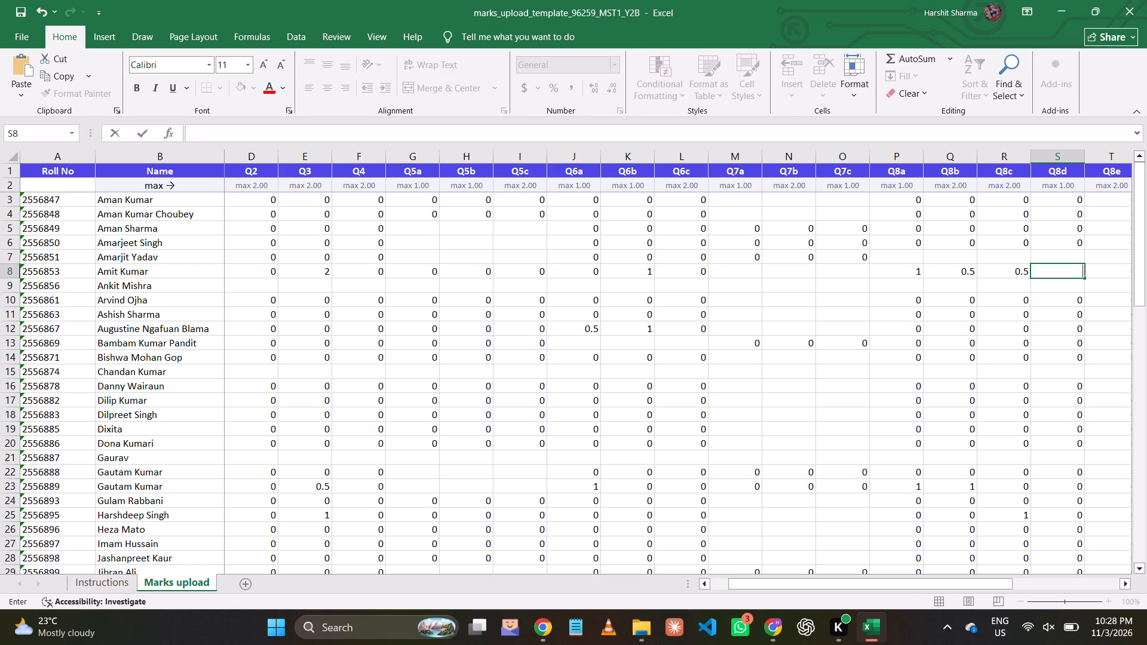
pyautogui.write('05')
pyautogui.hotkey('ctrl', 's')
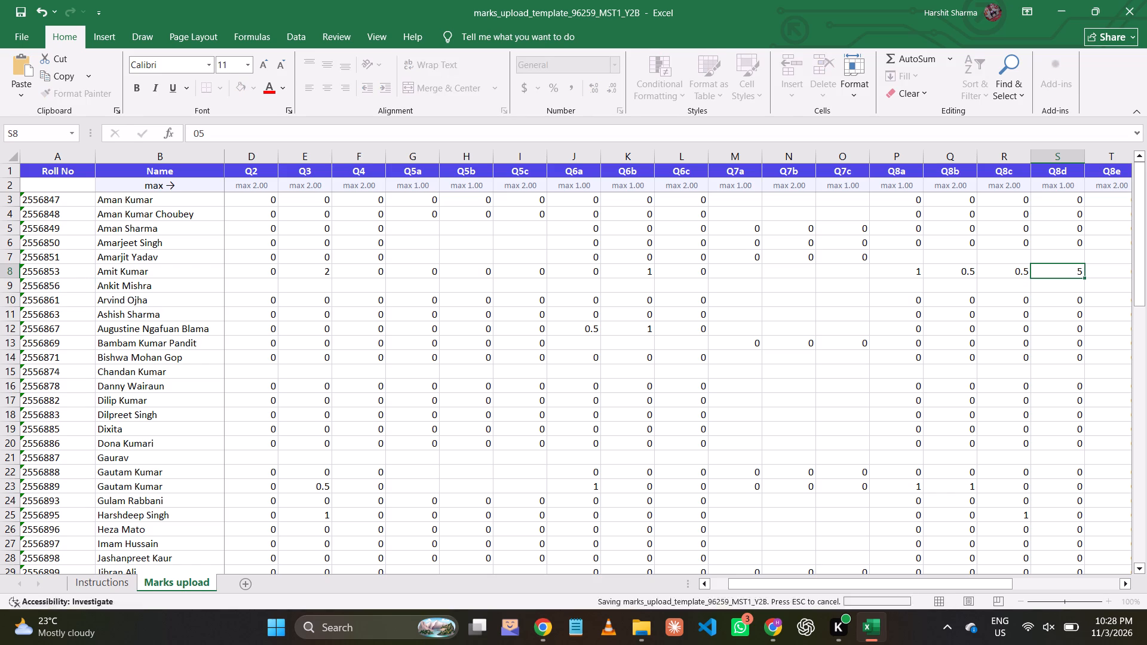
pyautogui.press('BackSpace')
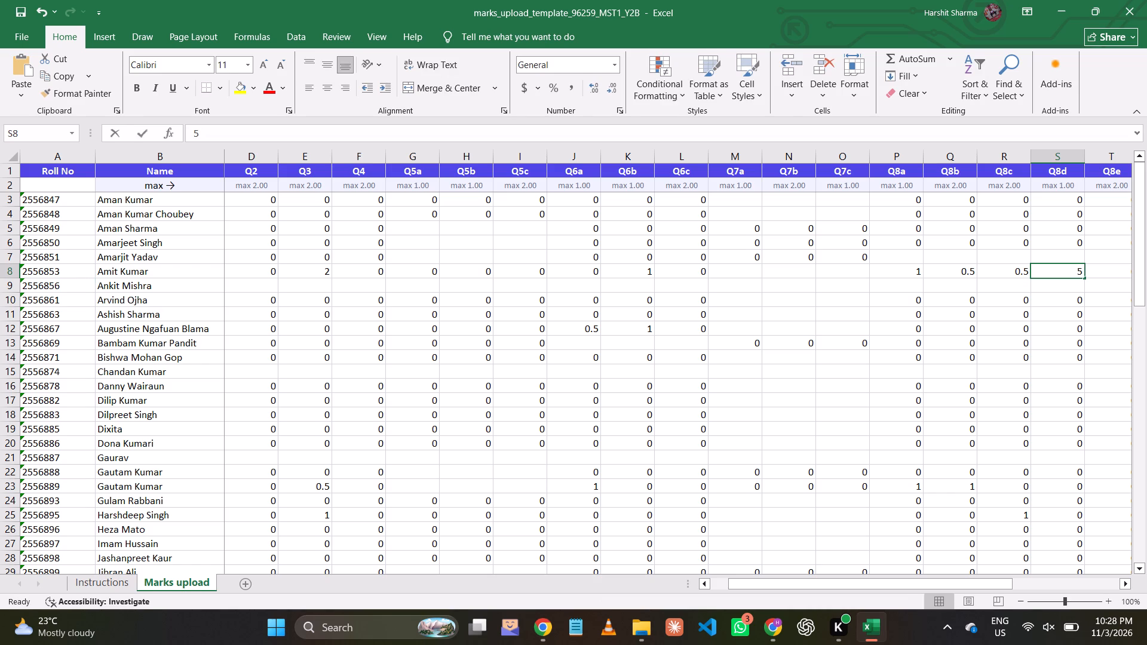
pyautogui.write('0.')
pyautogui.press('5')
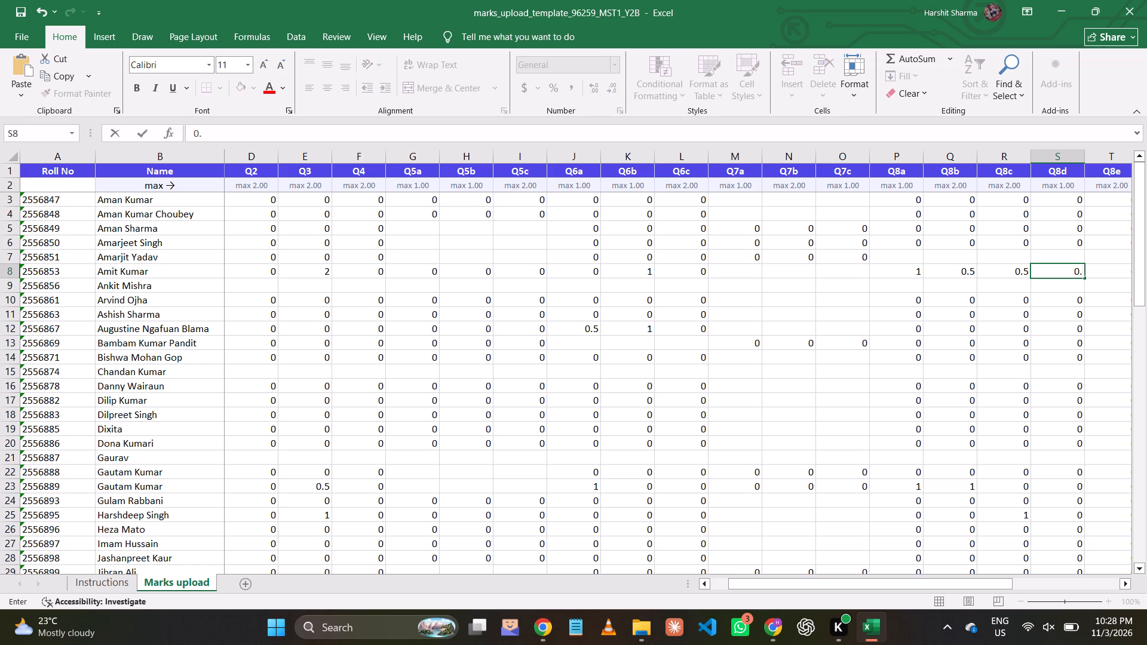
pyautogui.hotkey('ctrl', 's')
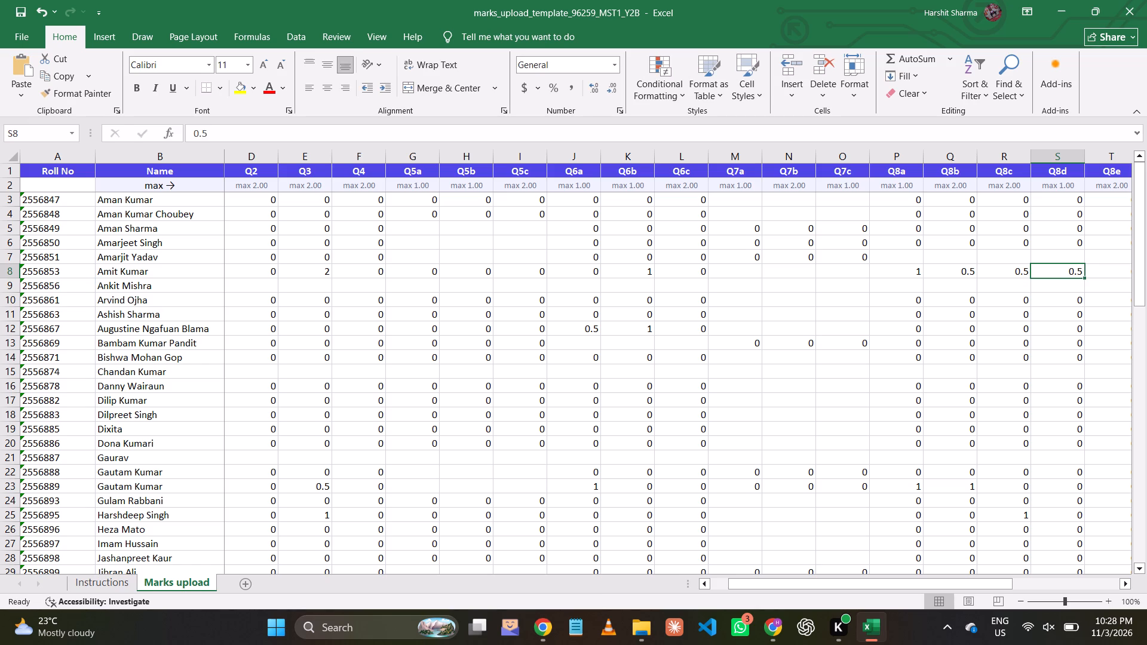
# Save the marks workbook once more and close it.
pyautogui.click(875, 625)
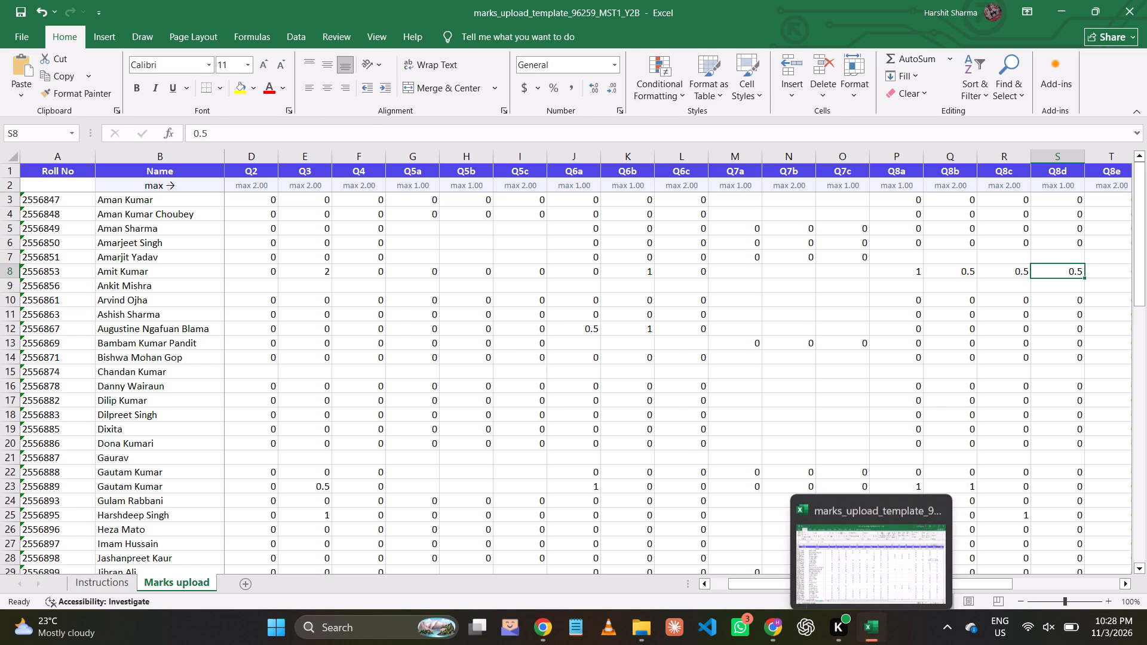
pyautogui.click(879, 628)
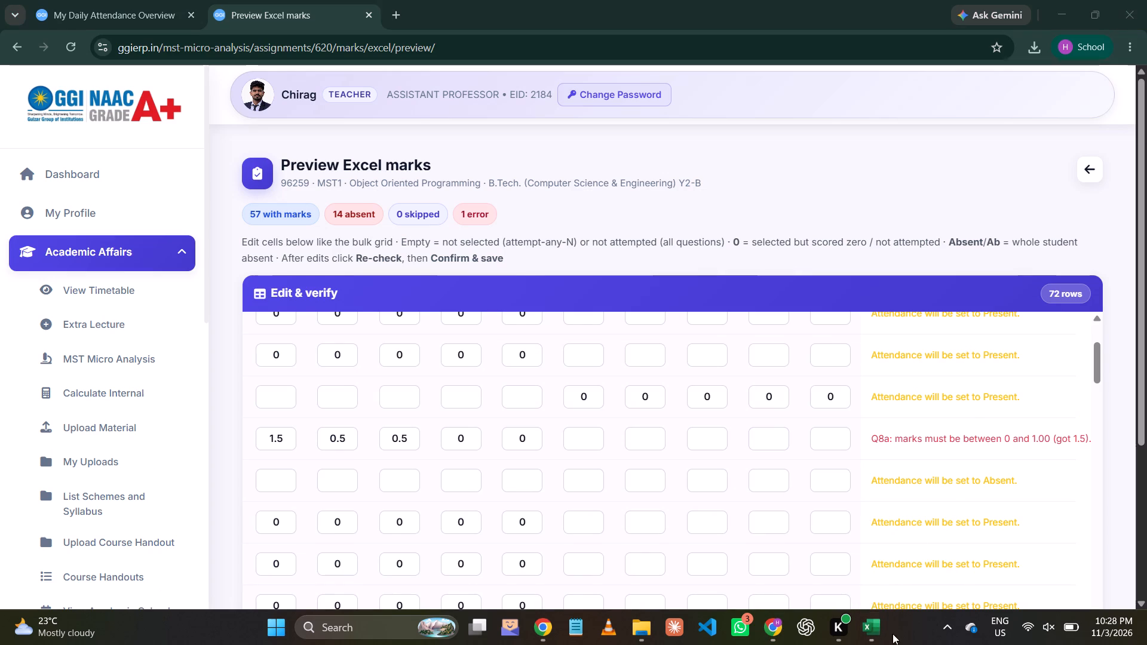
pyautogui.click(870, 633)
pyautogui.hotkey('ctrl', 's')
pyautogui.hotkey('ctrl', 's')
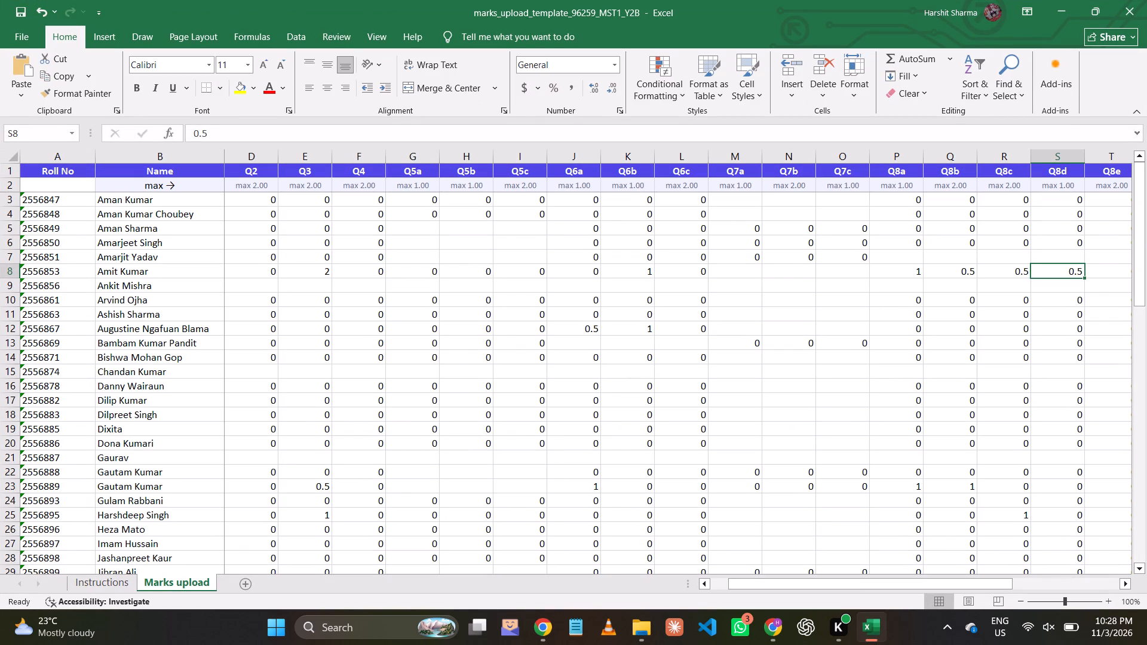
pyautogui.click(1126, 10)
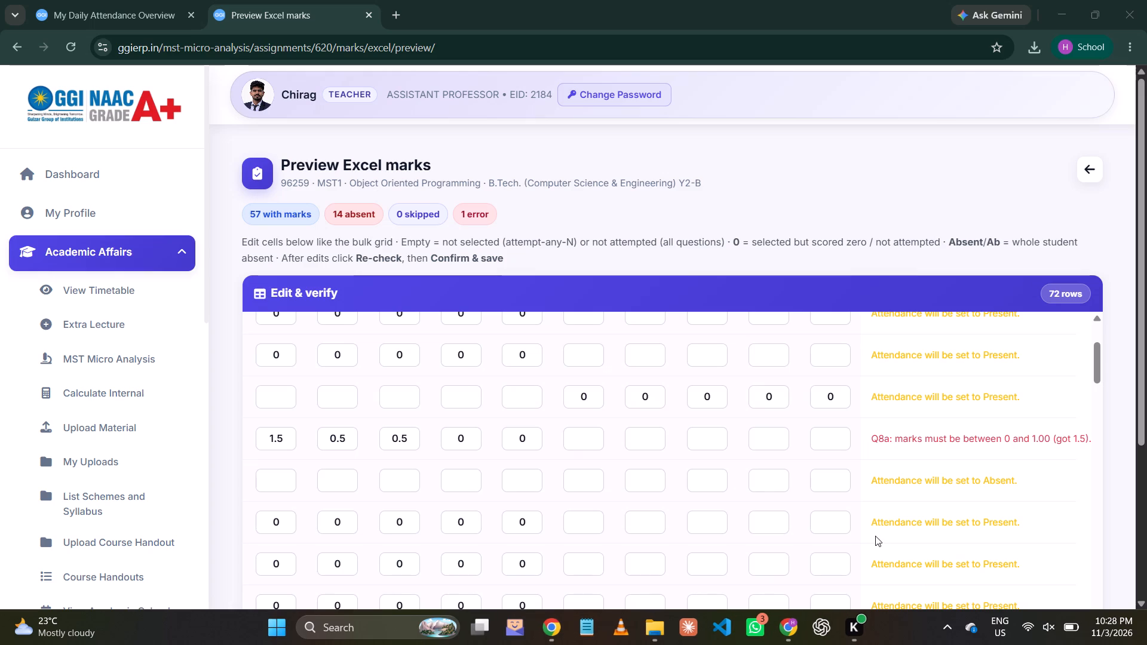
# Return to the marks upload page, choose the marks_upload_template_96259_MST1_Y2B workbook and preview its upload.
pyautogui.click(1094, 170)
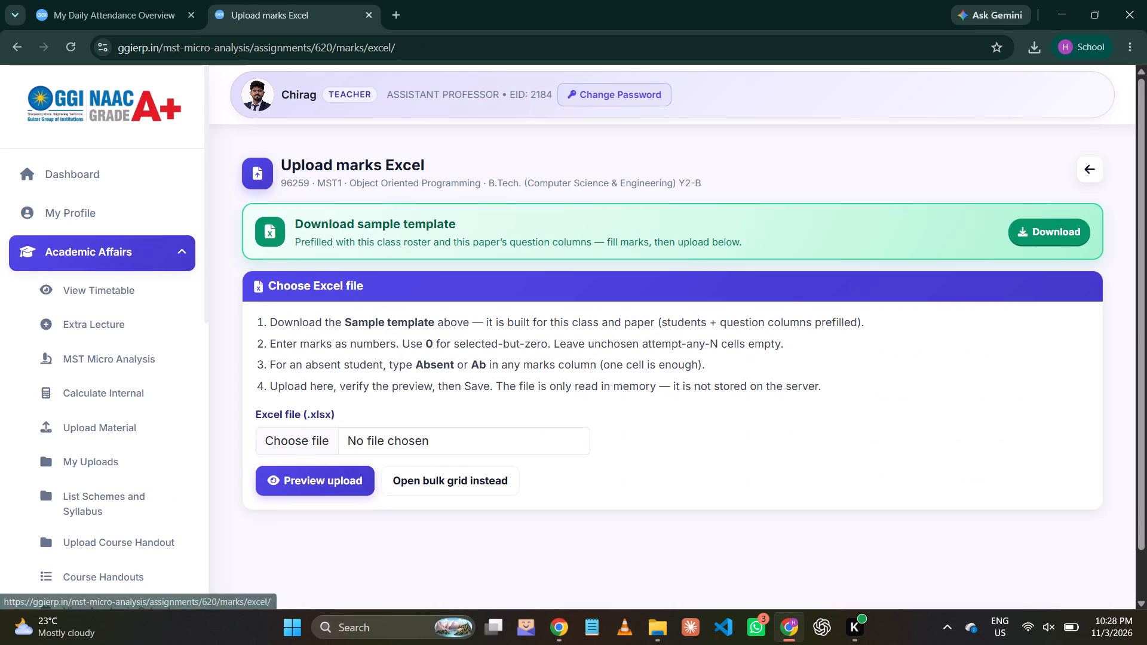
pyautogui.click(305, 441)
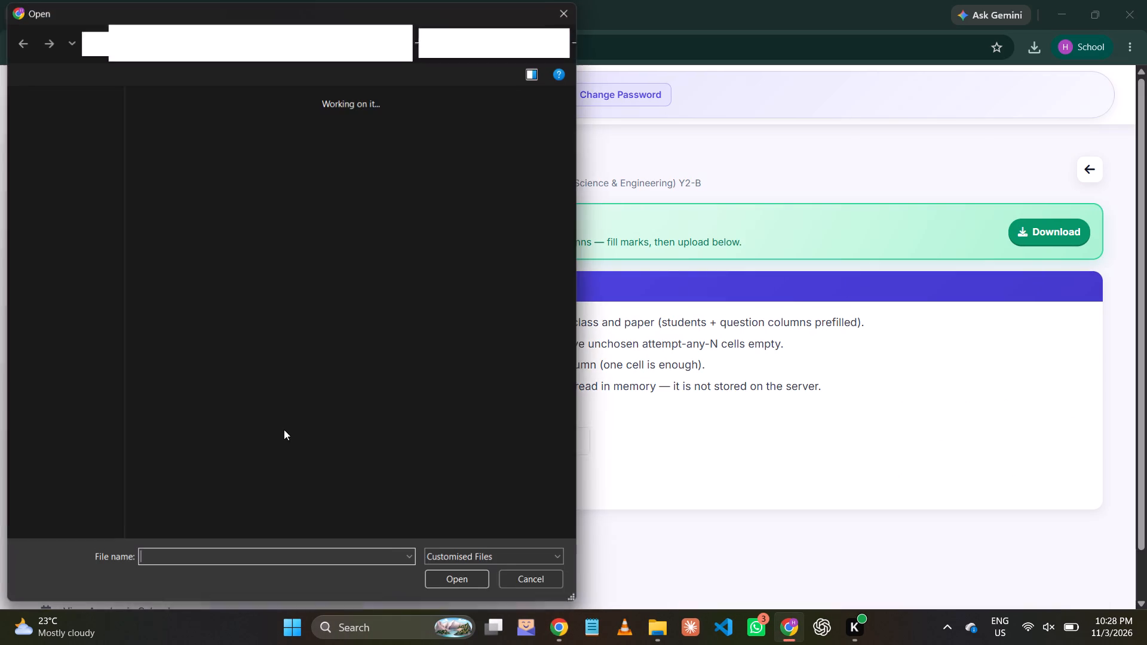
pyautogui.click(201, 143)
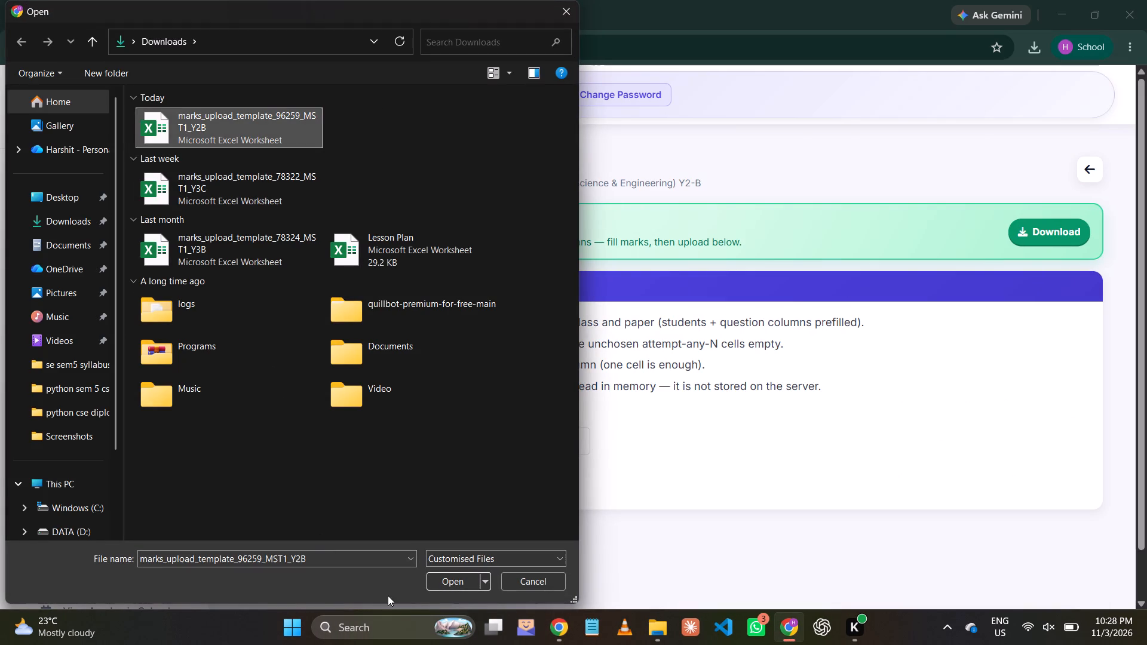
pyautogui.click(453, 584)
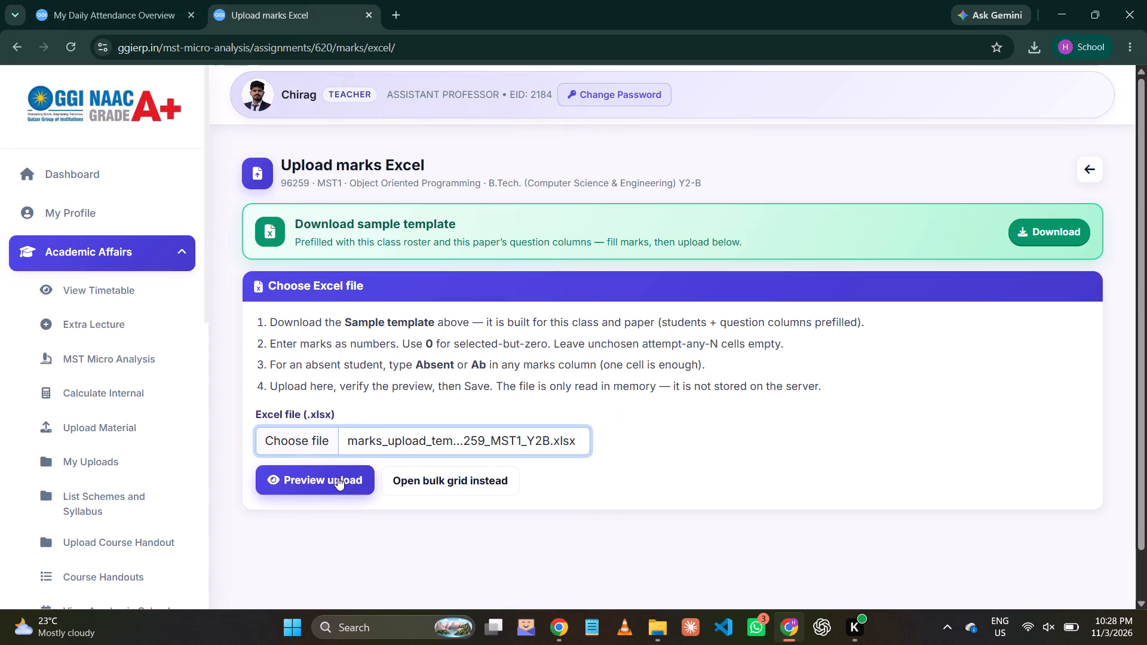
pyautogui.click(338, 477)
# Review the previewed marks rows down to the last student, and confirm and save the marks.
pyautogui.scroll(-3, 370, 384)
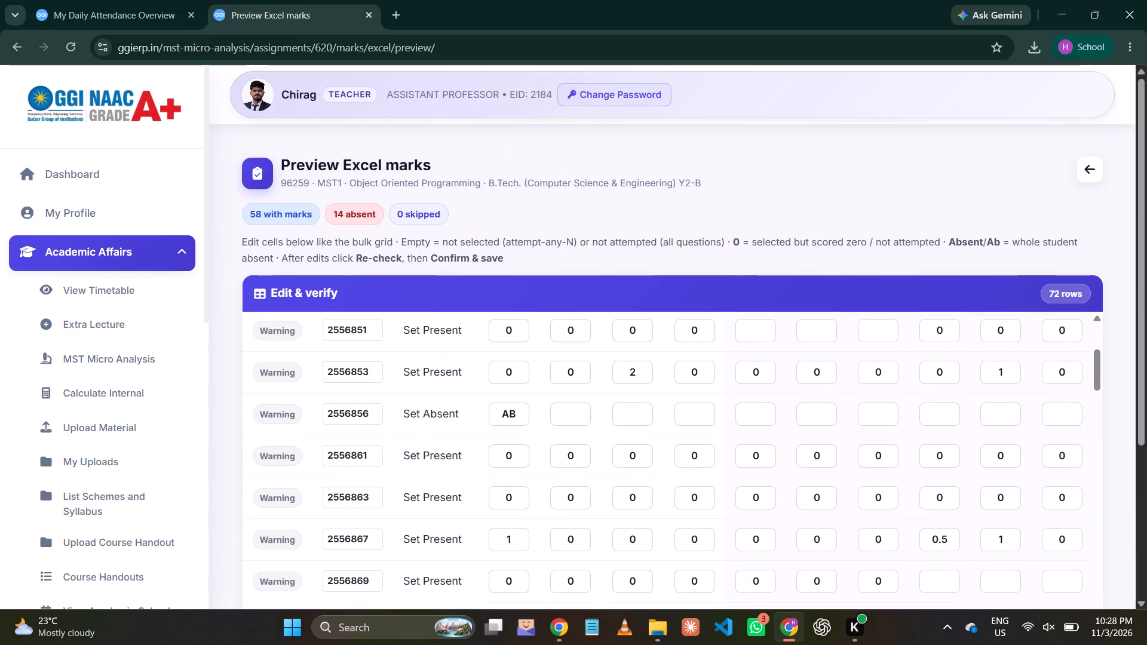
pyautogui.scroll(-20, 375, 386)
pyautogui.scroll(-20, 375, 386)
pyautogui.scroll(-3, 375, 386)
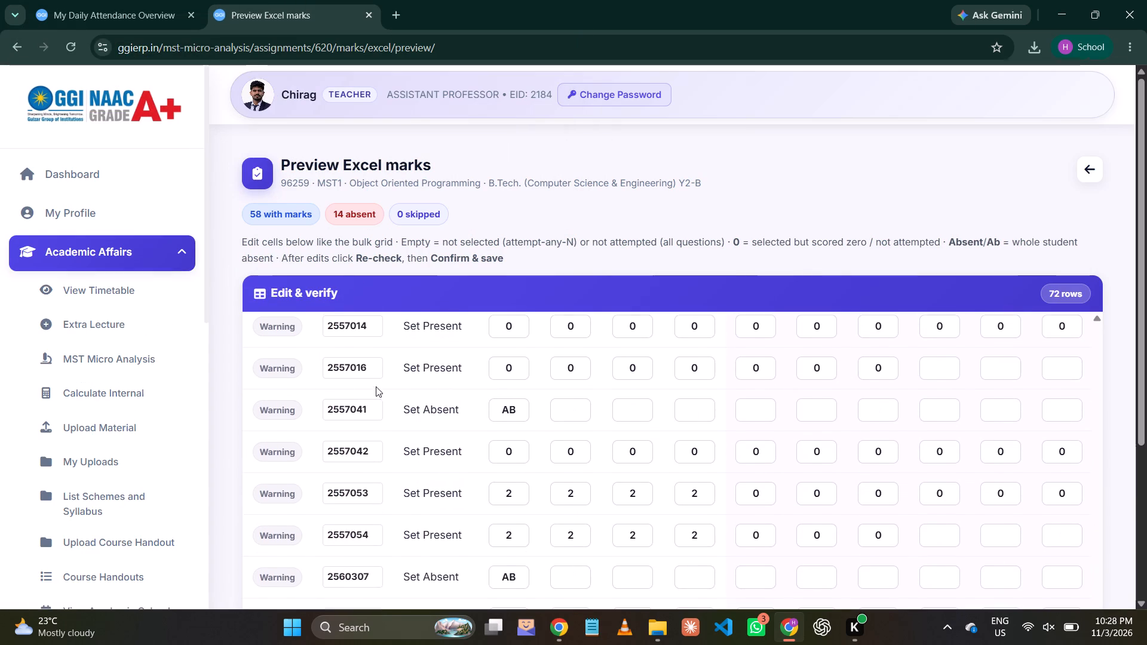
pyautogui.scroll(-8, 376, 386)
pyautogui.scroll(-7, 543, 386)
pyautogui.click(1075, 493)
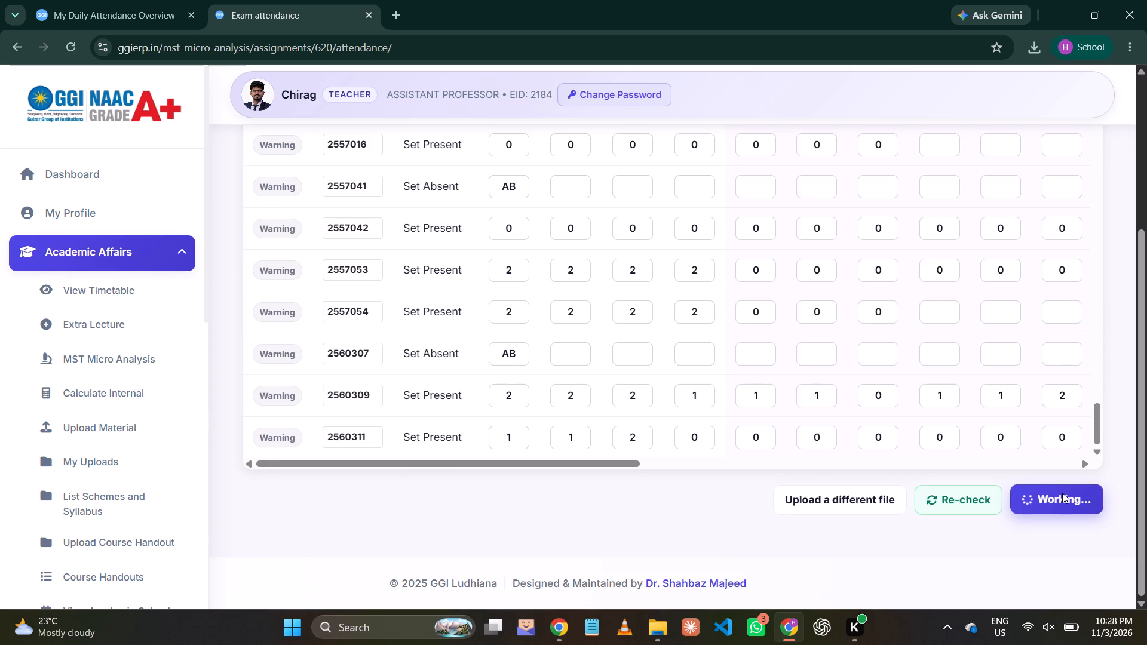
pyautogui.click(1102, 102)
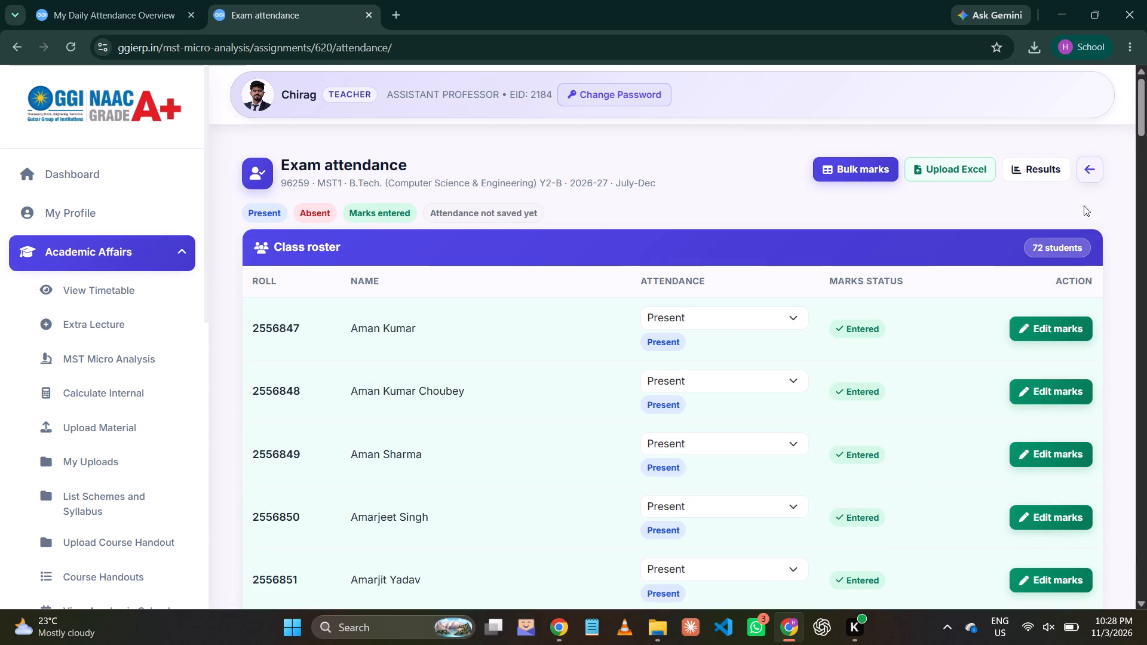
# Review the exam attendance roster through to the last student and save the attendance.
pyautogui.scroll(-18, 885, 353)
pyautogui.scroll(-3, 885, 355)
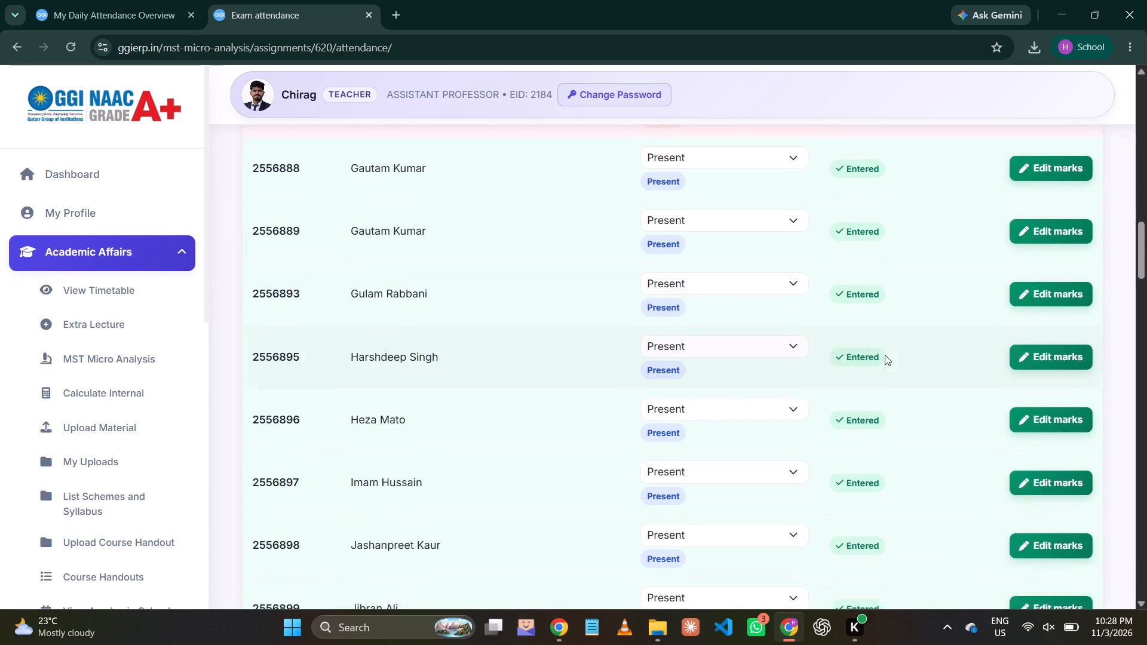
pyautogui.scroll(-20, 885, 355)
pyautogui.scroll(-14, 885, 355)
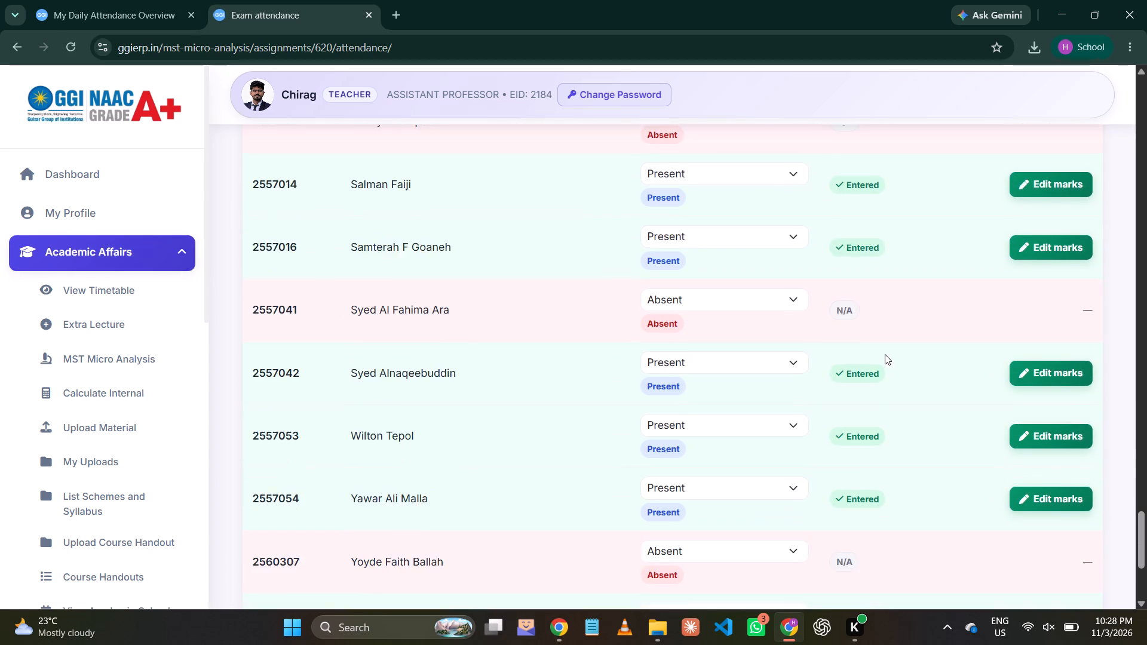
pyautogui.scroll(-6, 885, 354)
pyautogui.click(344, 488)
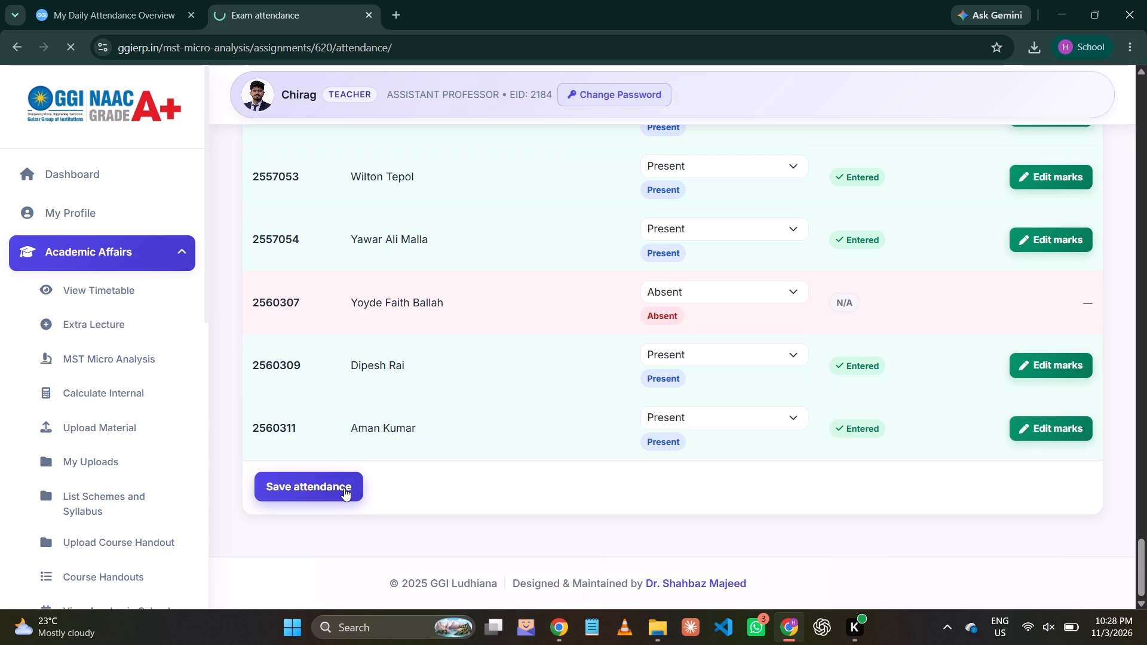
pyautogui.click(1112, 93)
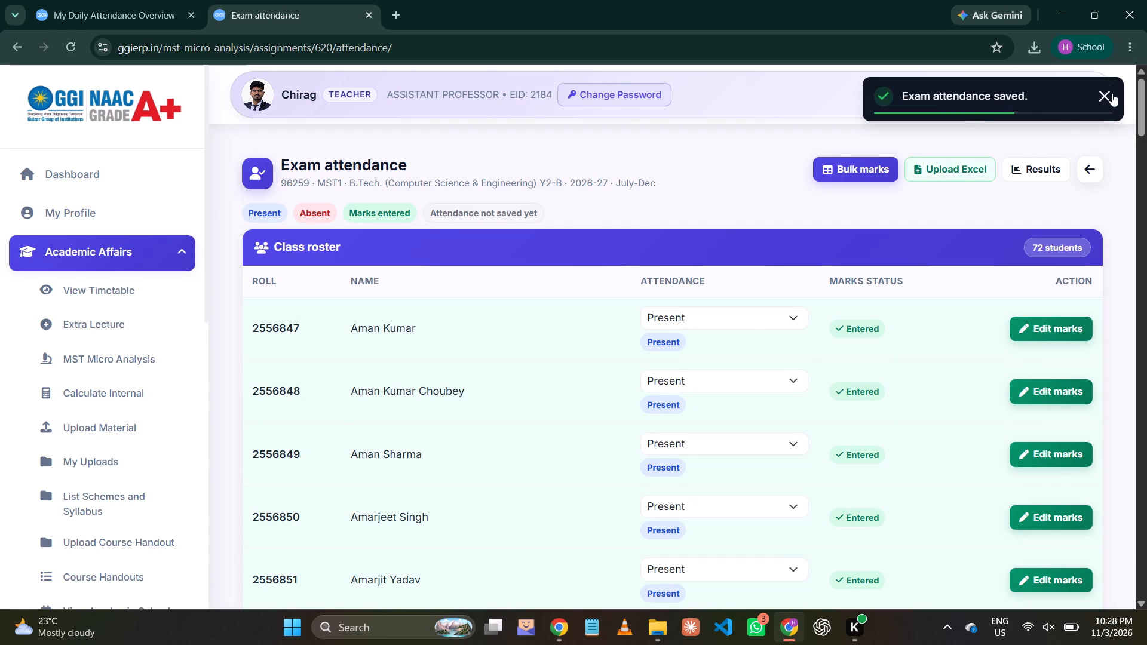
# Close the Exam attendance page and the My Daily Attendance Overview page to exit the browser.
pyautogui.click(372, 12)
pyautogui.scroll(6, 501, 344)
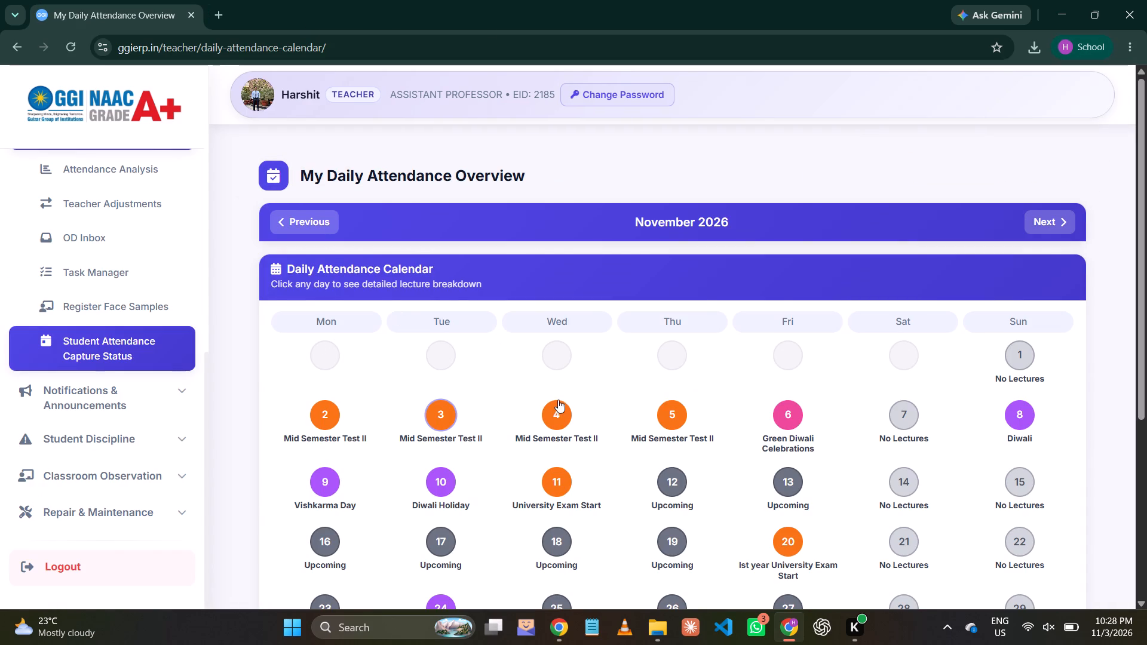
pyautogui.scroll(-11, 558, 400)
pyautogui.scroll(6, 559, 400)
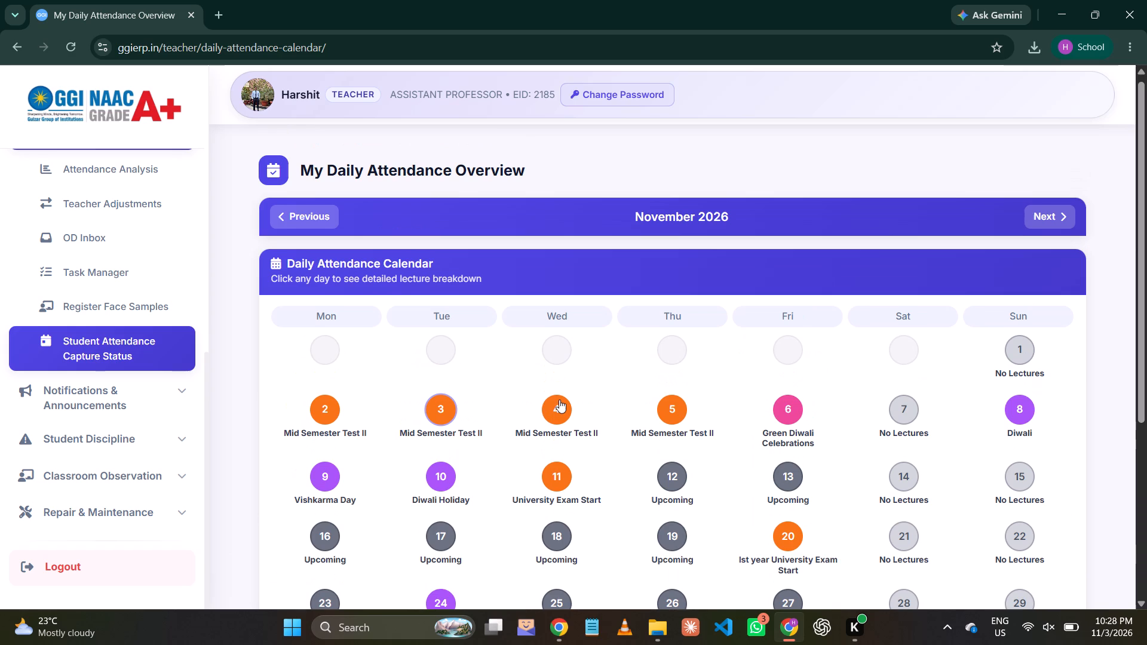
pyautogui.scroll(12, 559, 400)
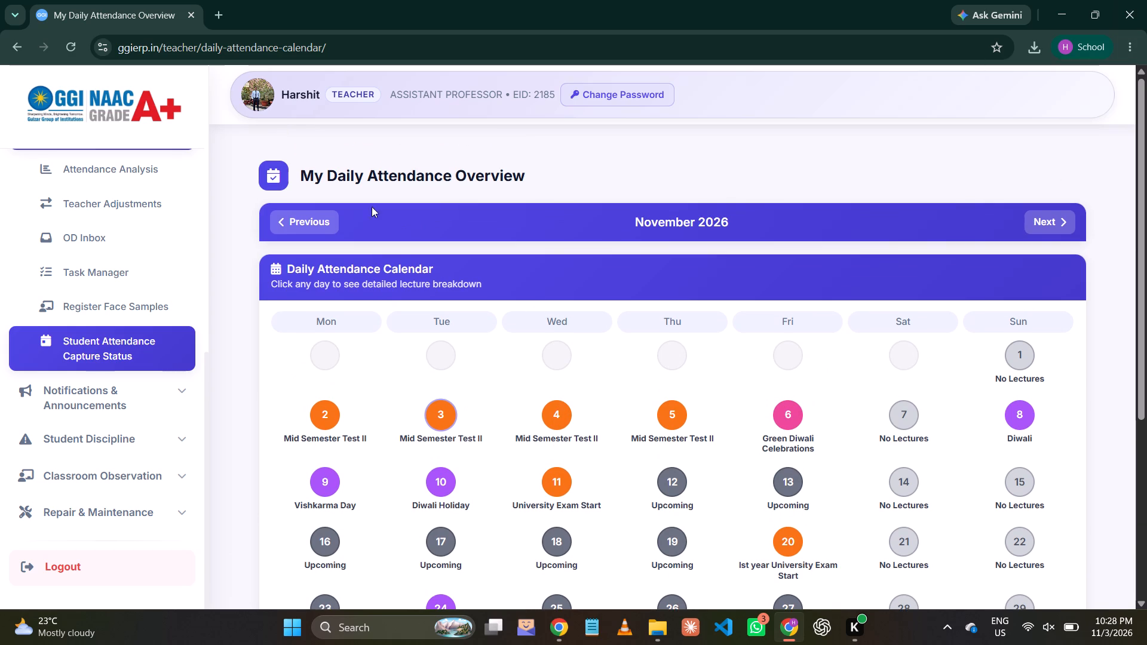
pyautogui.click(195, 13)
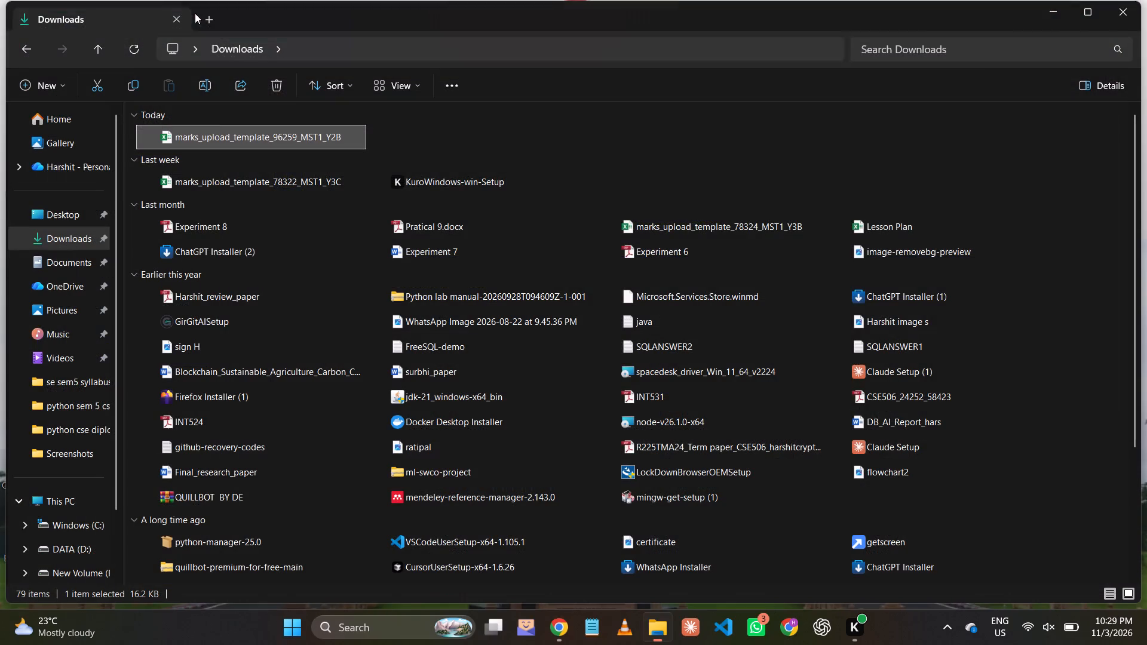
# Delete the marks_upload_template_96259_MST1_Y2B workbook from the Downloads folder.
pyautogui.click(327, 183)
pyautogui.click(321, 141)
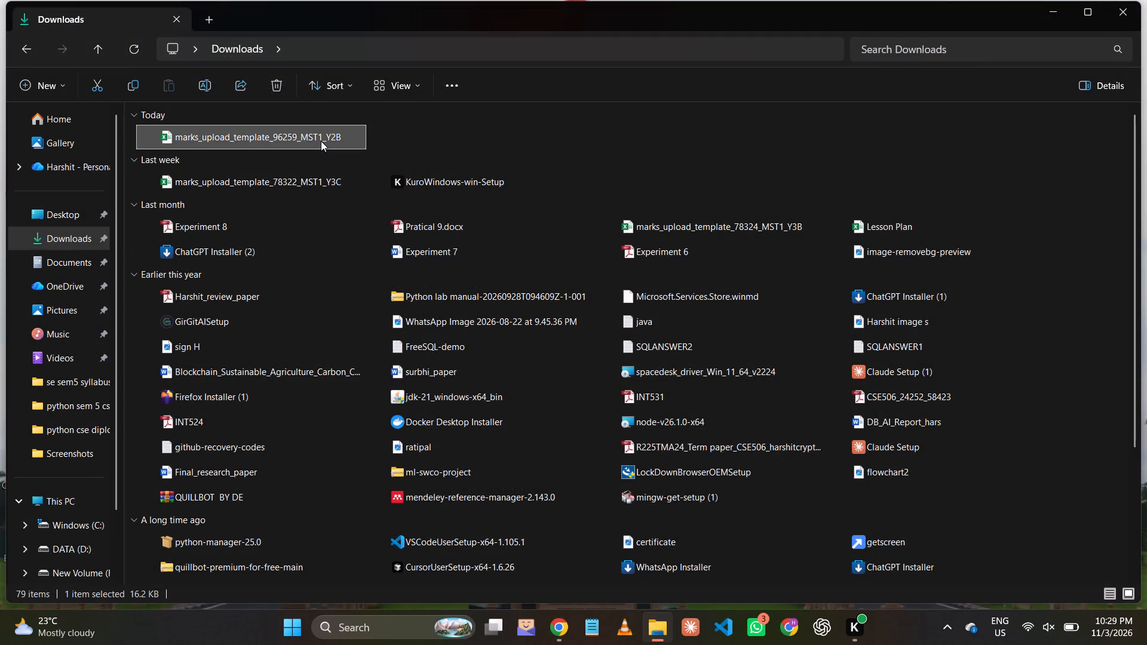
pyautogui.press('Delete')
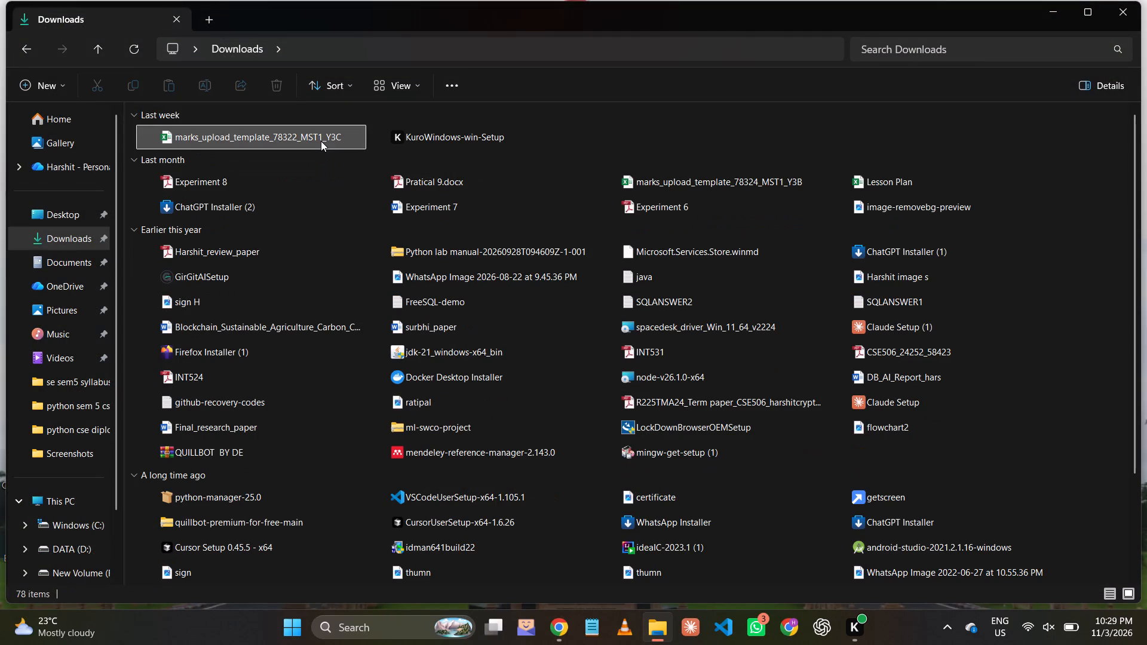
# Delete the marks_upload_template_78322_MST1_Y3C workbook from the Downloads folder.
pyautogui.press('Delete')
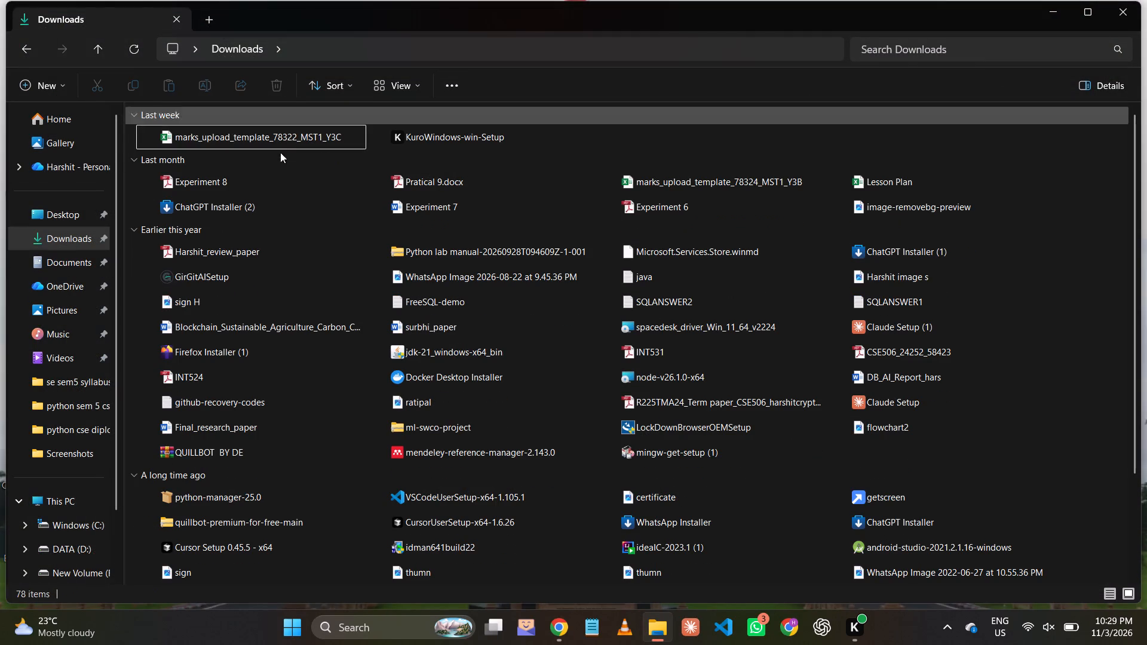
pyautogui.click(295, 131)
pyautogui.press('Delete')
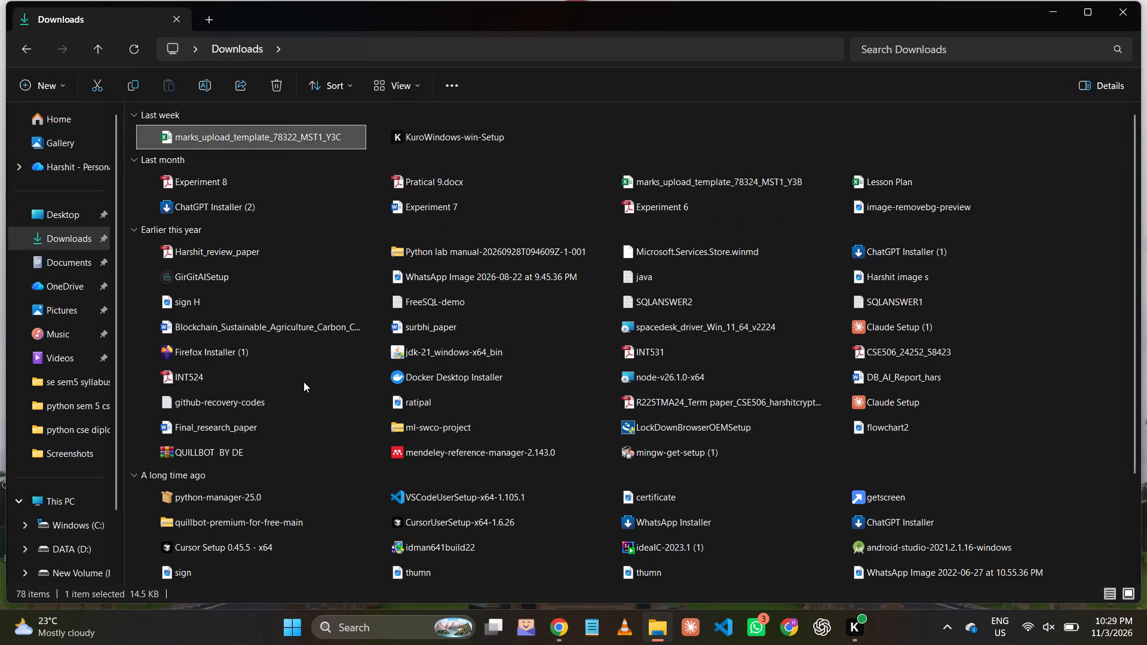